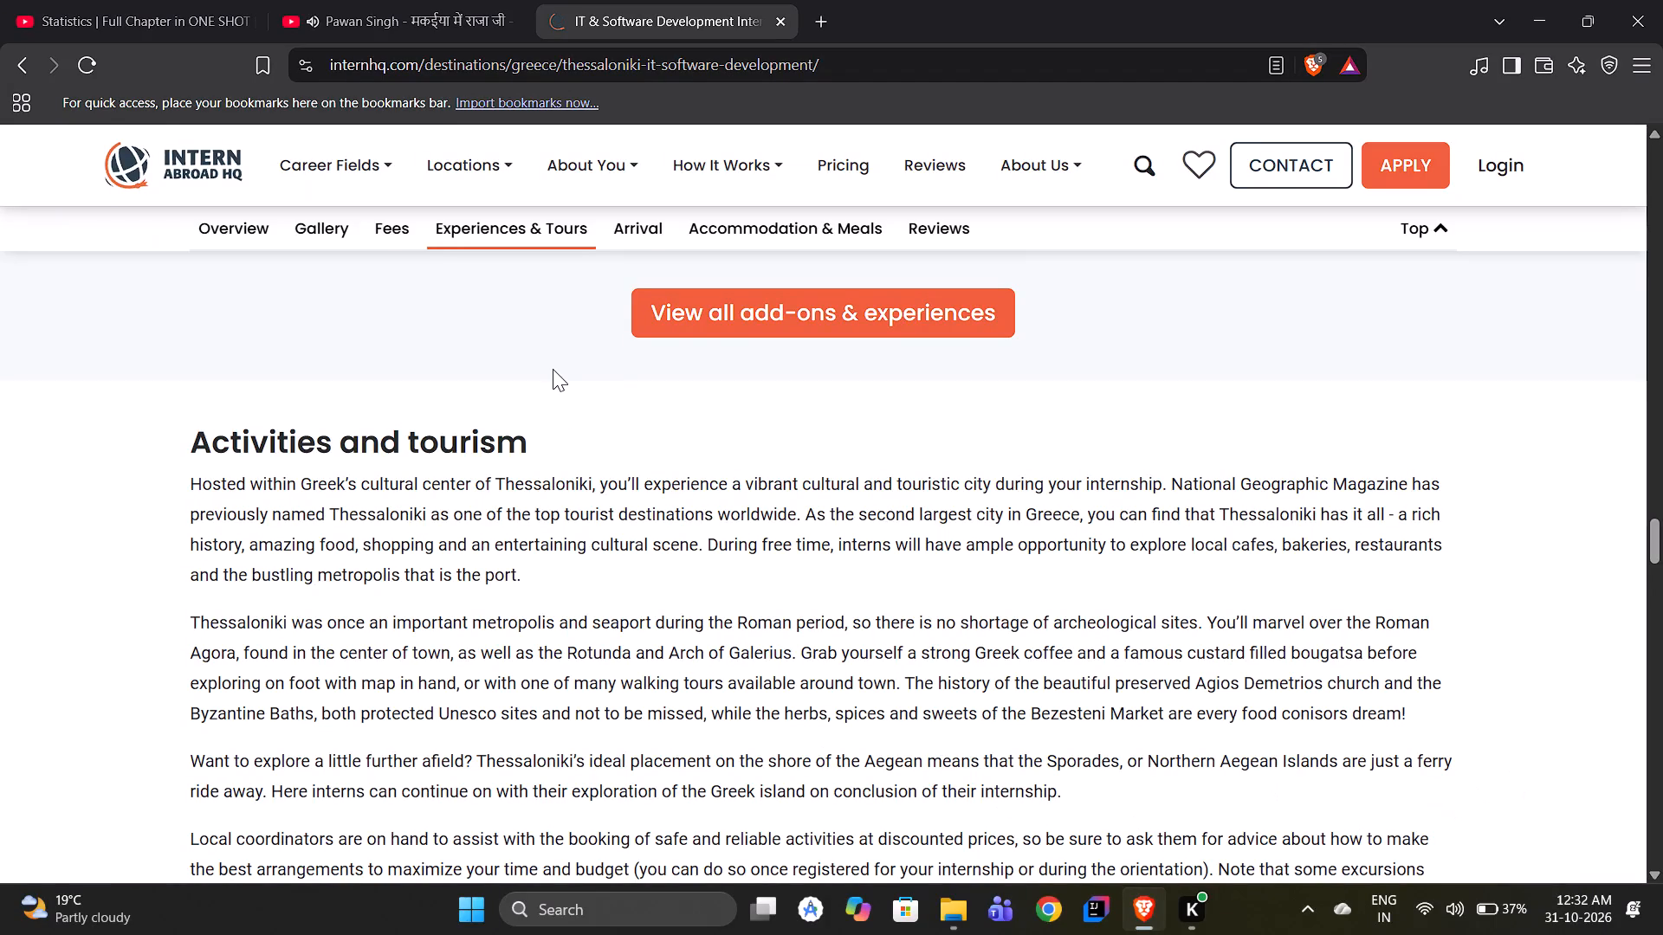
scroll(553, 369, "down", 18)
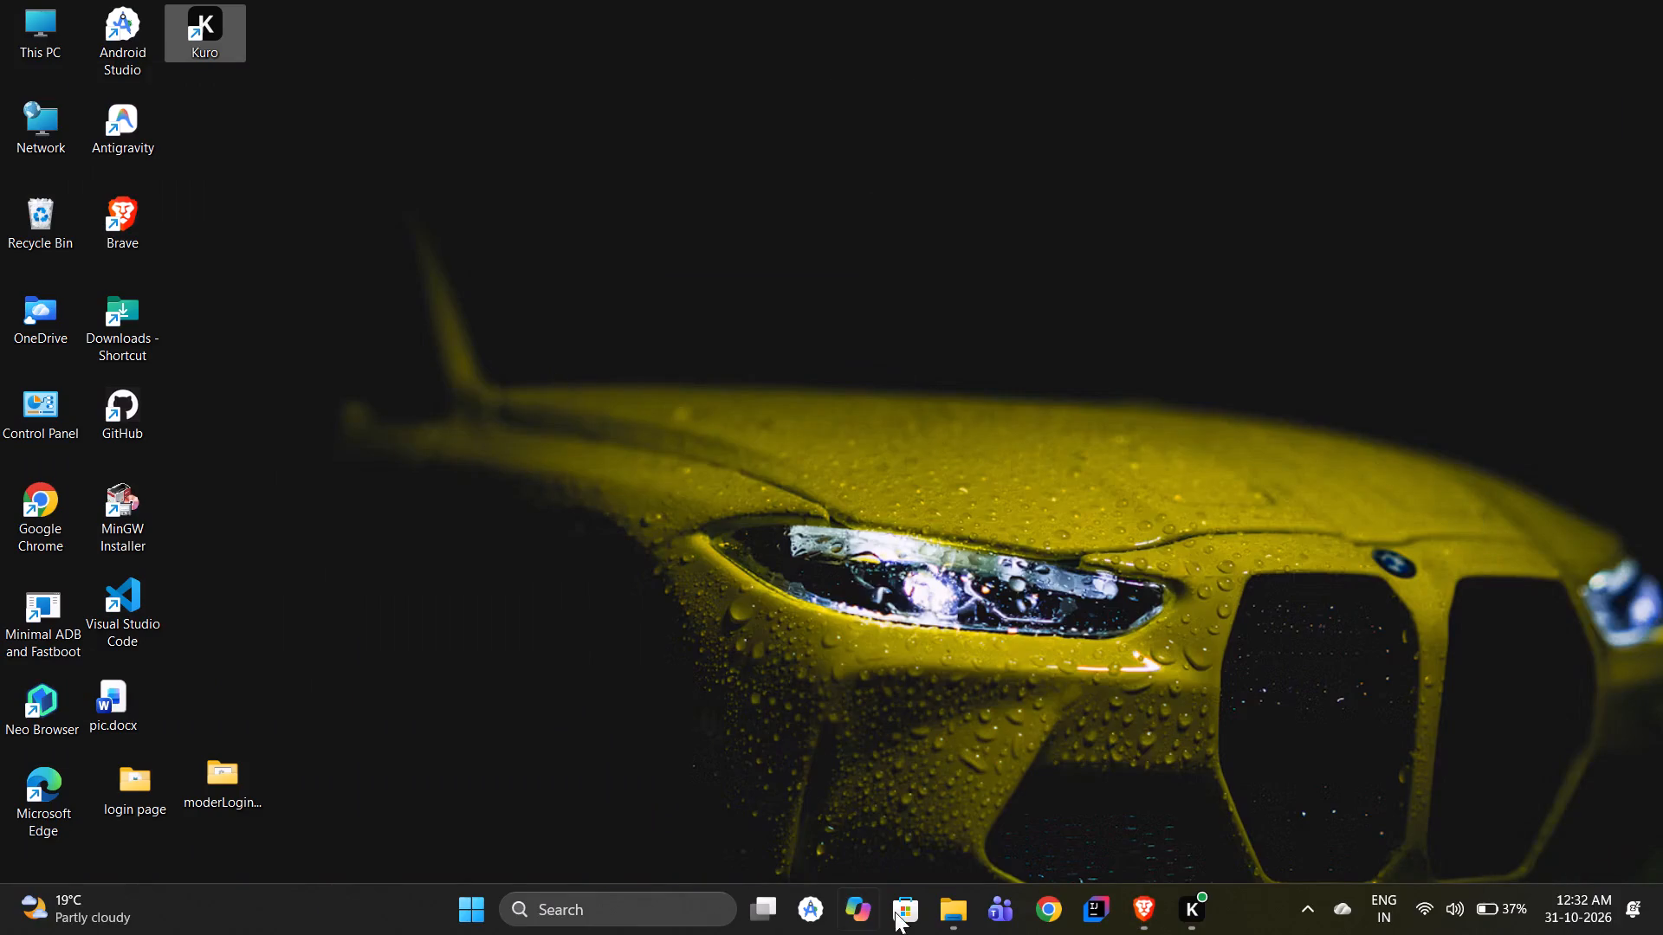
Launch Microsoft Word.
left_click(461, 914)
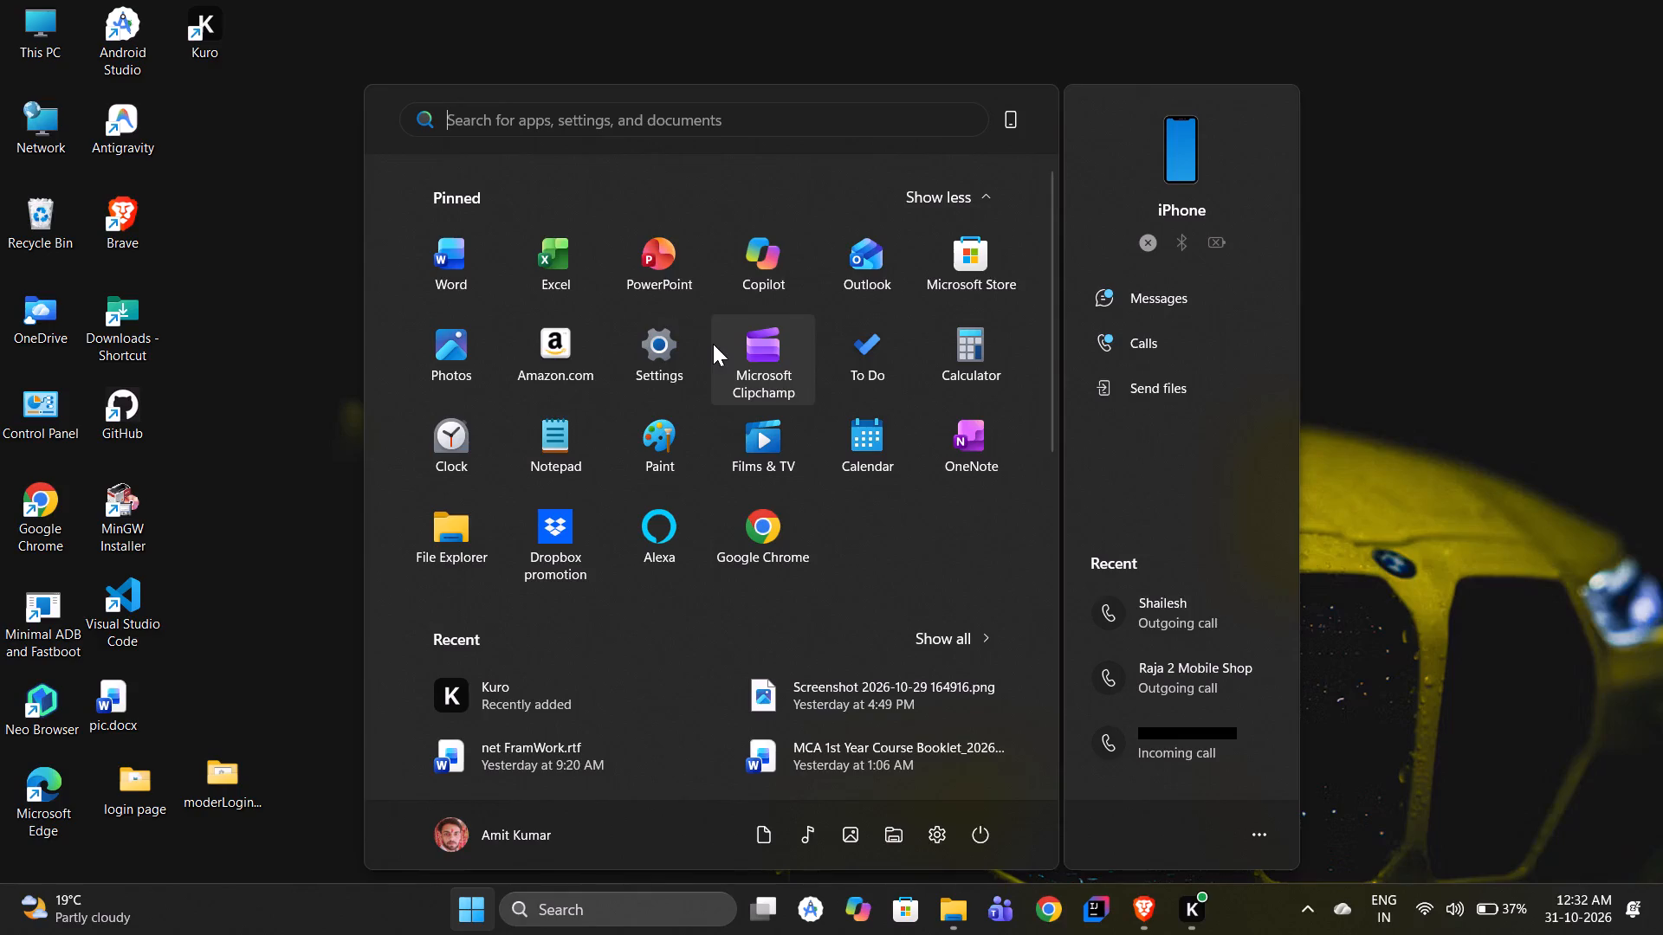
double_click(462, 244)
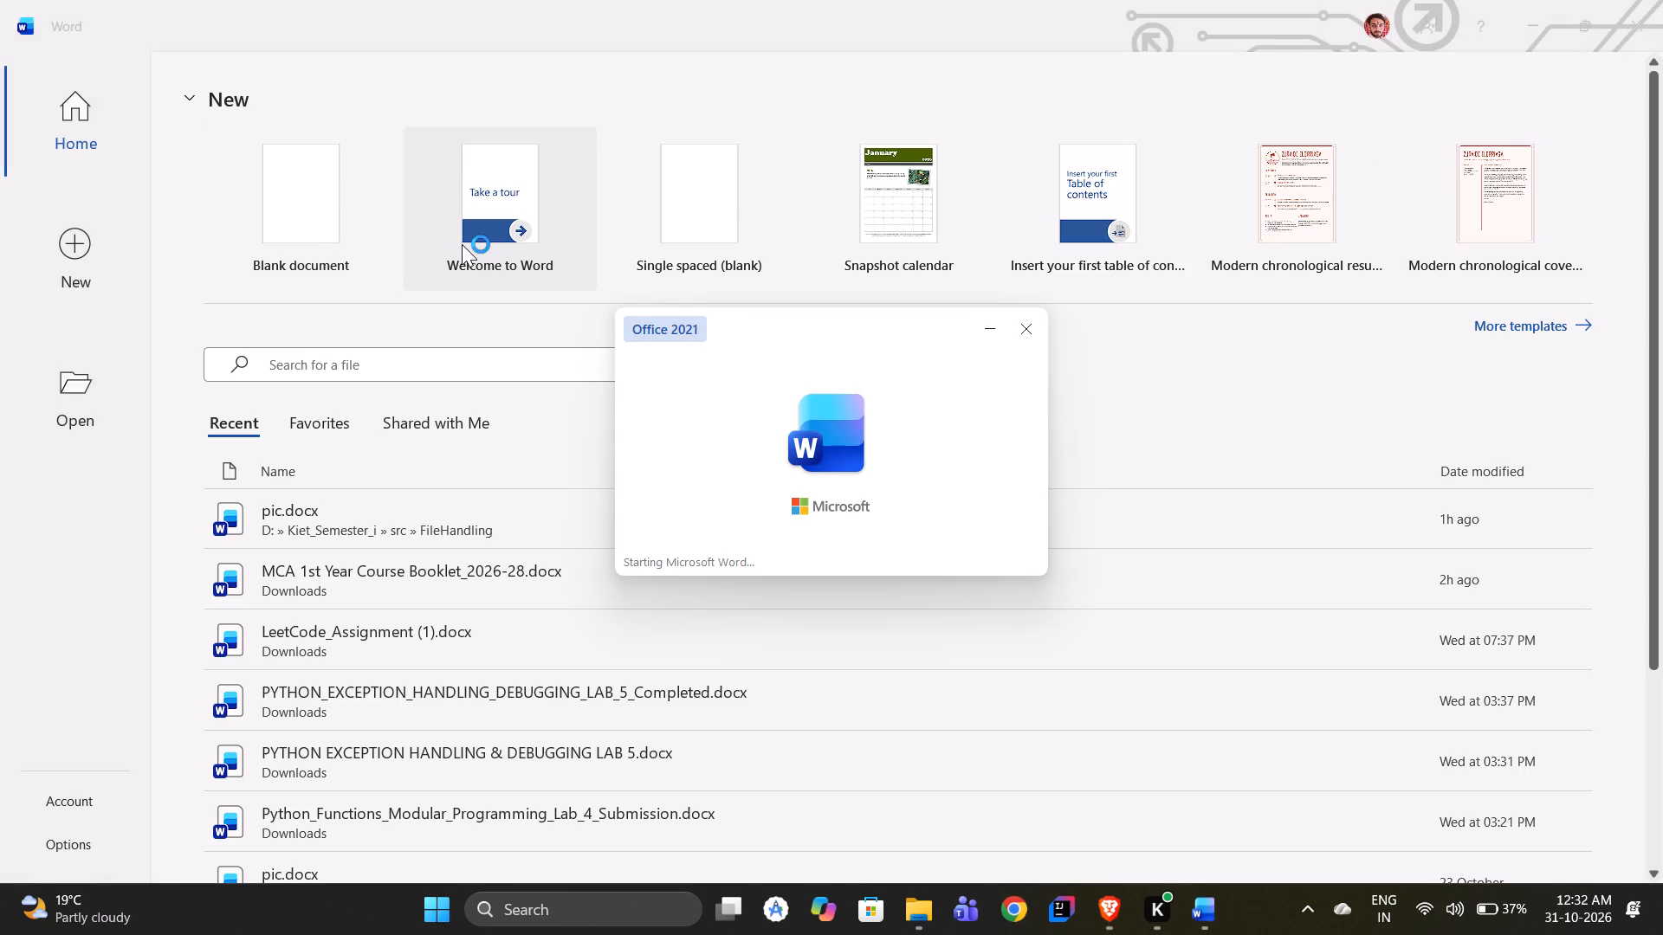
Open RESUME.docx from the full list of recent documents and look through its contents.
scroll(651, 702, "down", 1)
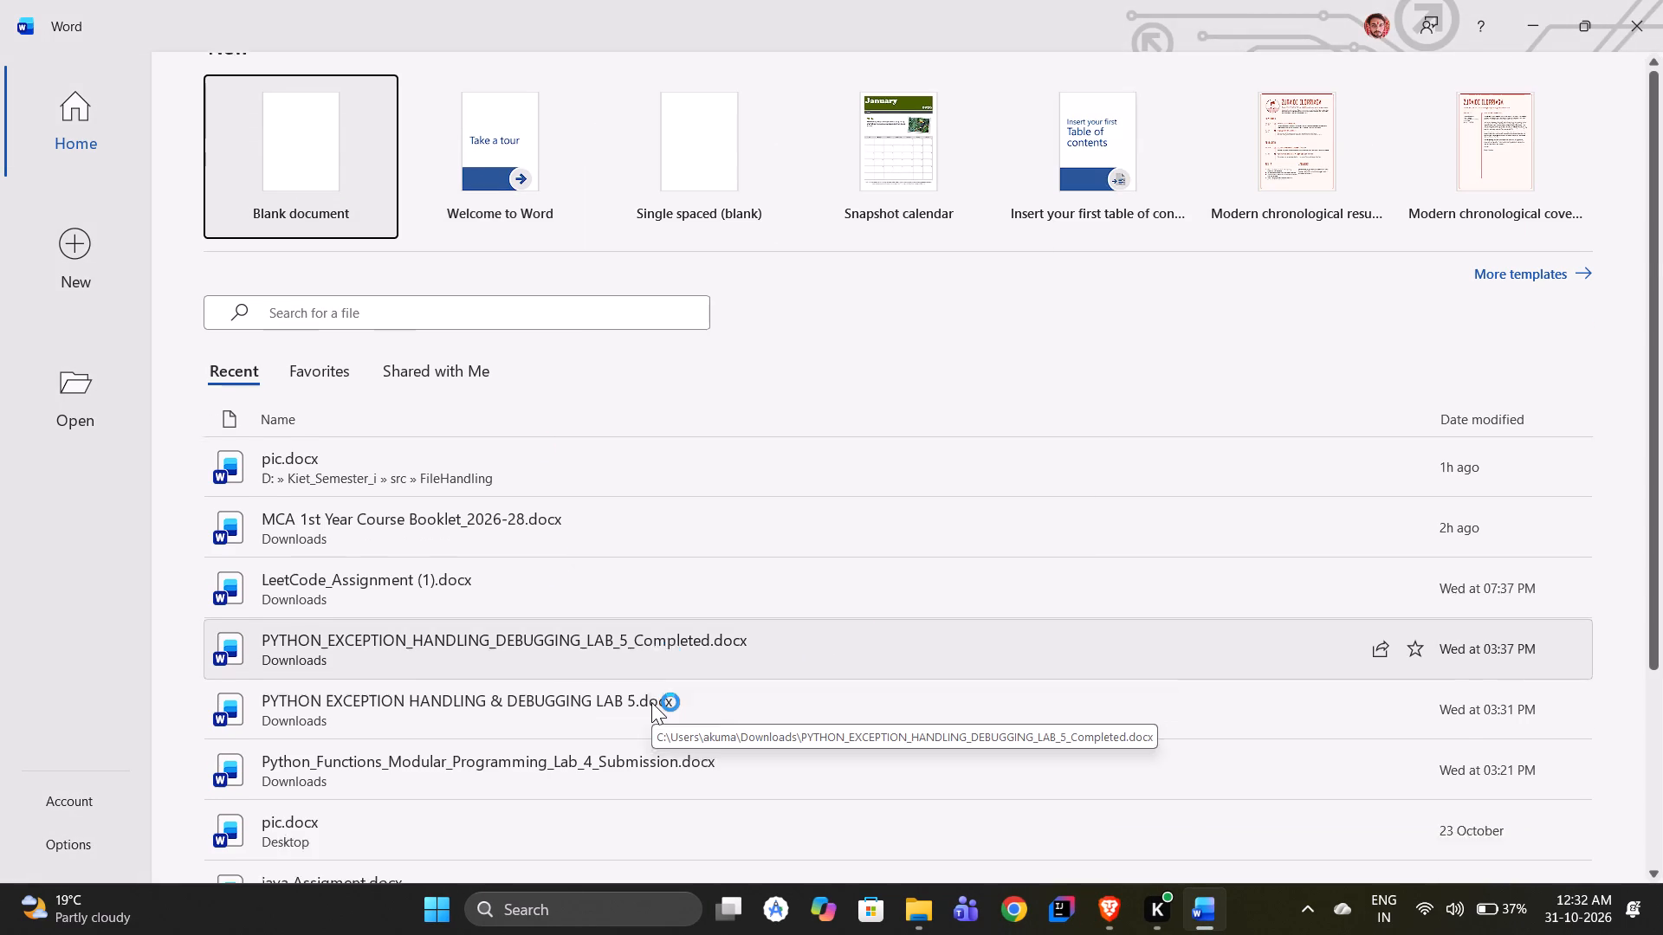
scroll(651, 702, "down", 8)
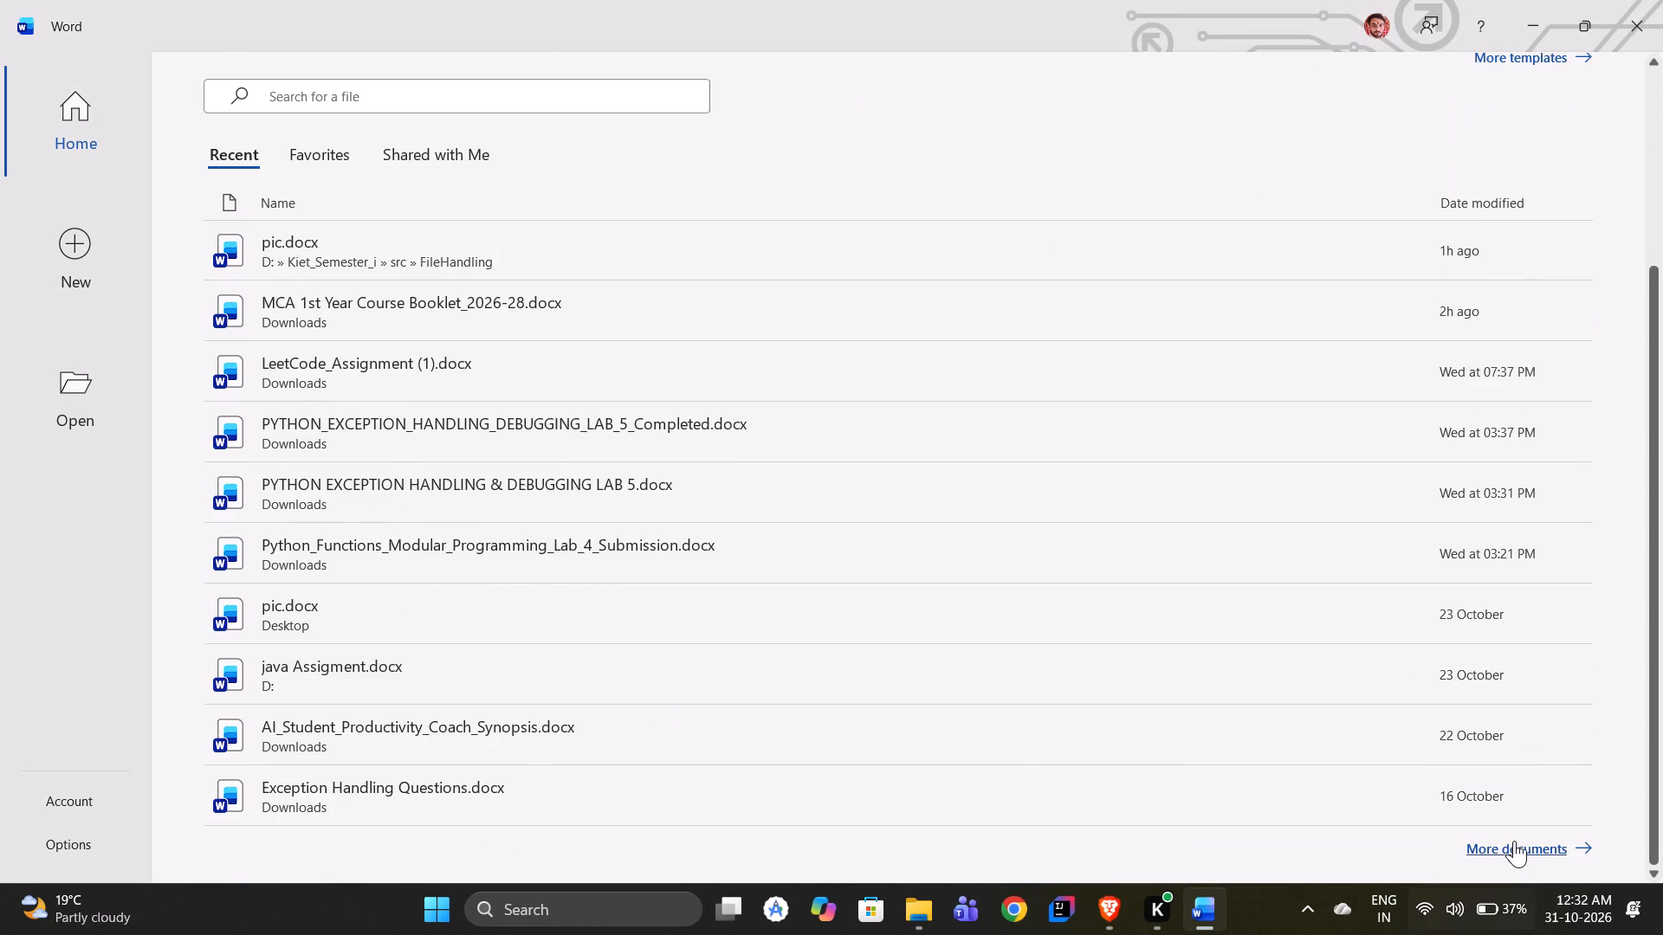
left_click(1514, 839)
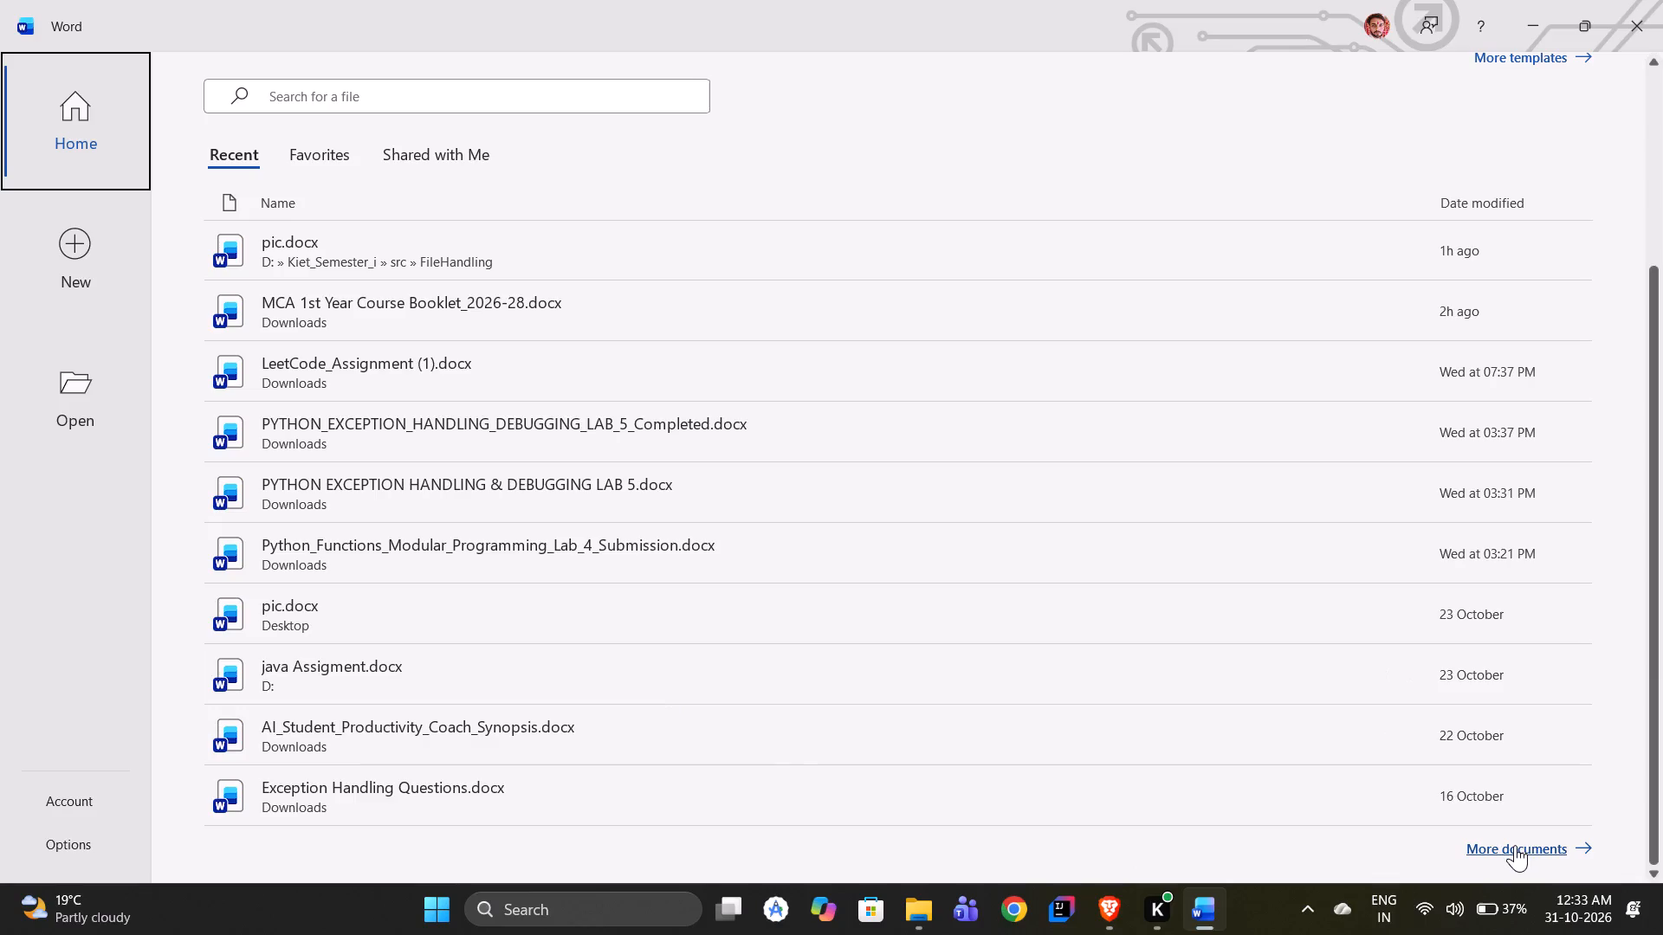
left_click(1515, 845)
scroll(1101, 790, "down", 3)
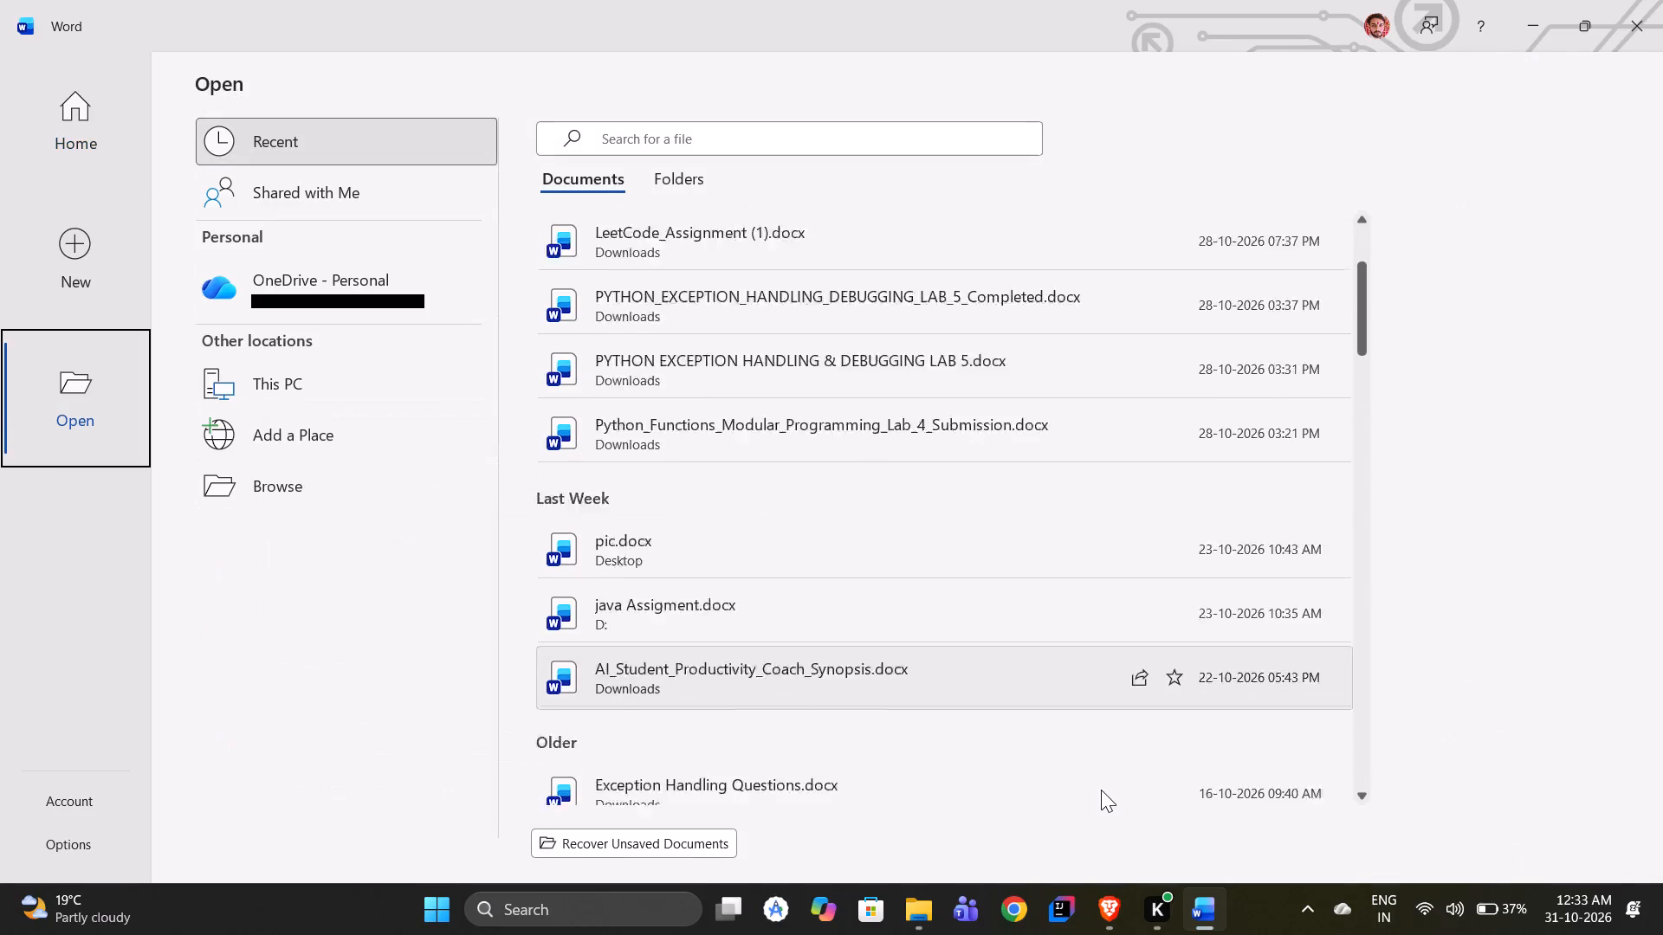
scroll(1101, 790, "down", 8)
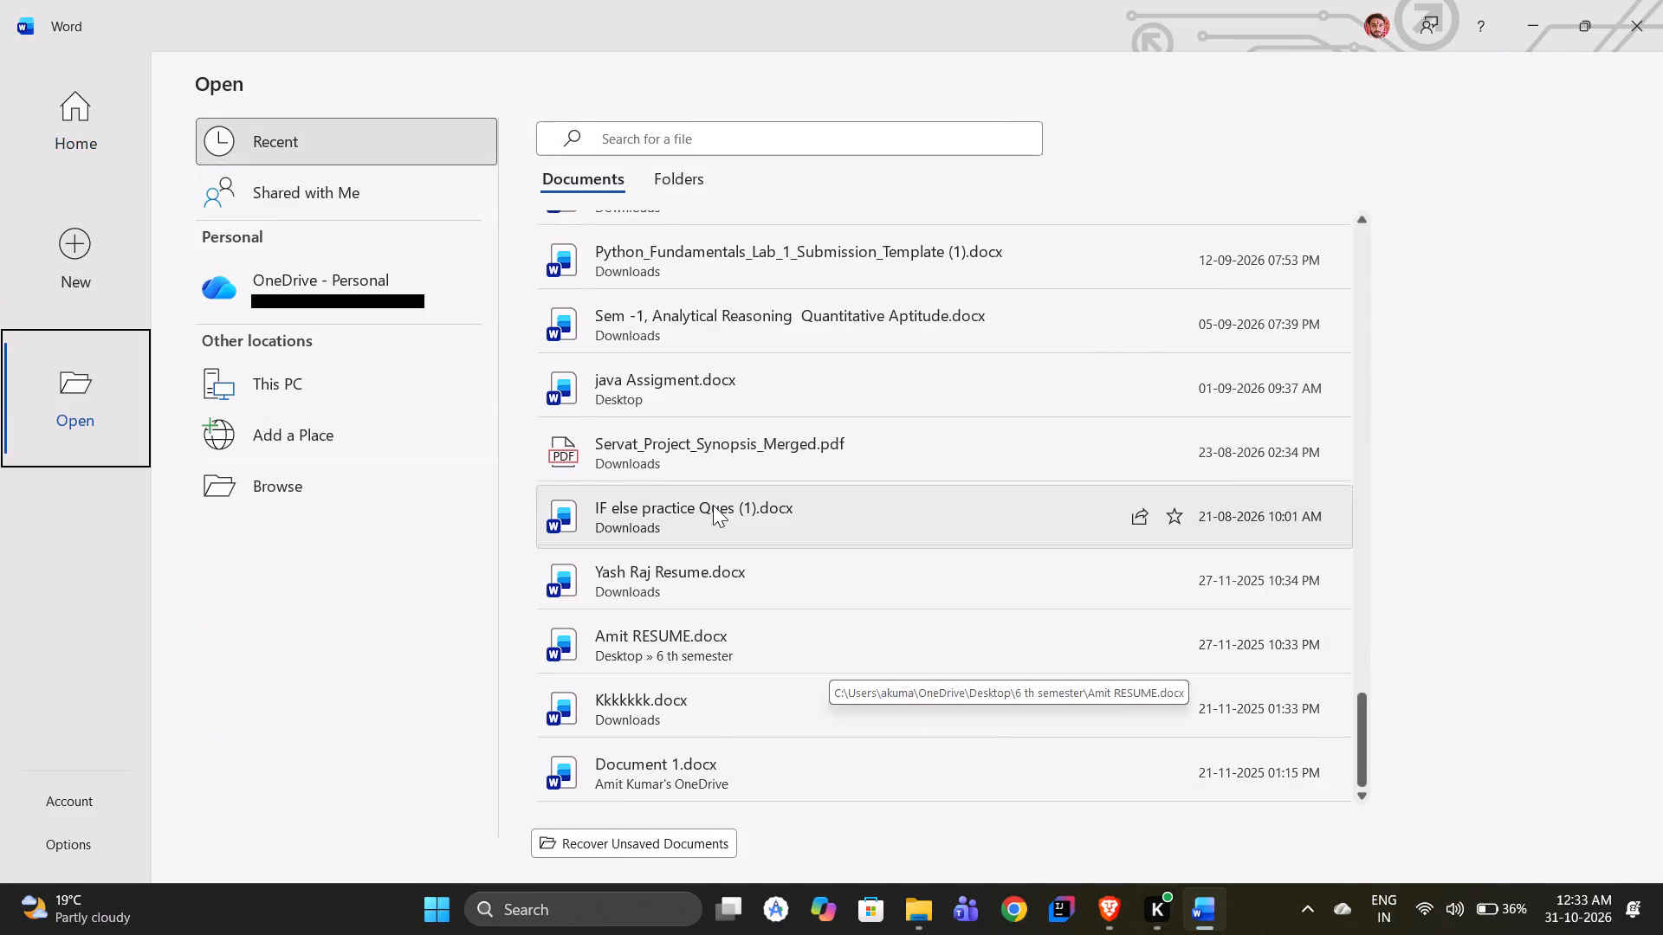
scroll(710, 498, "up", 1)
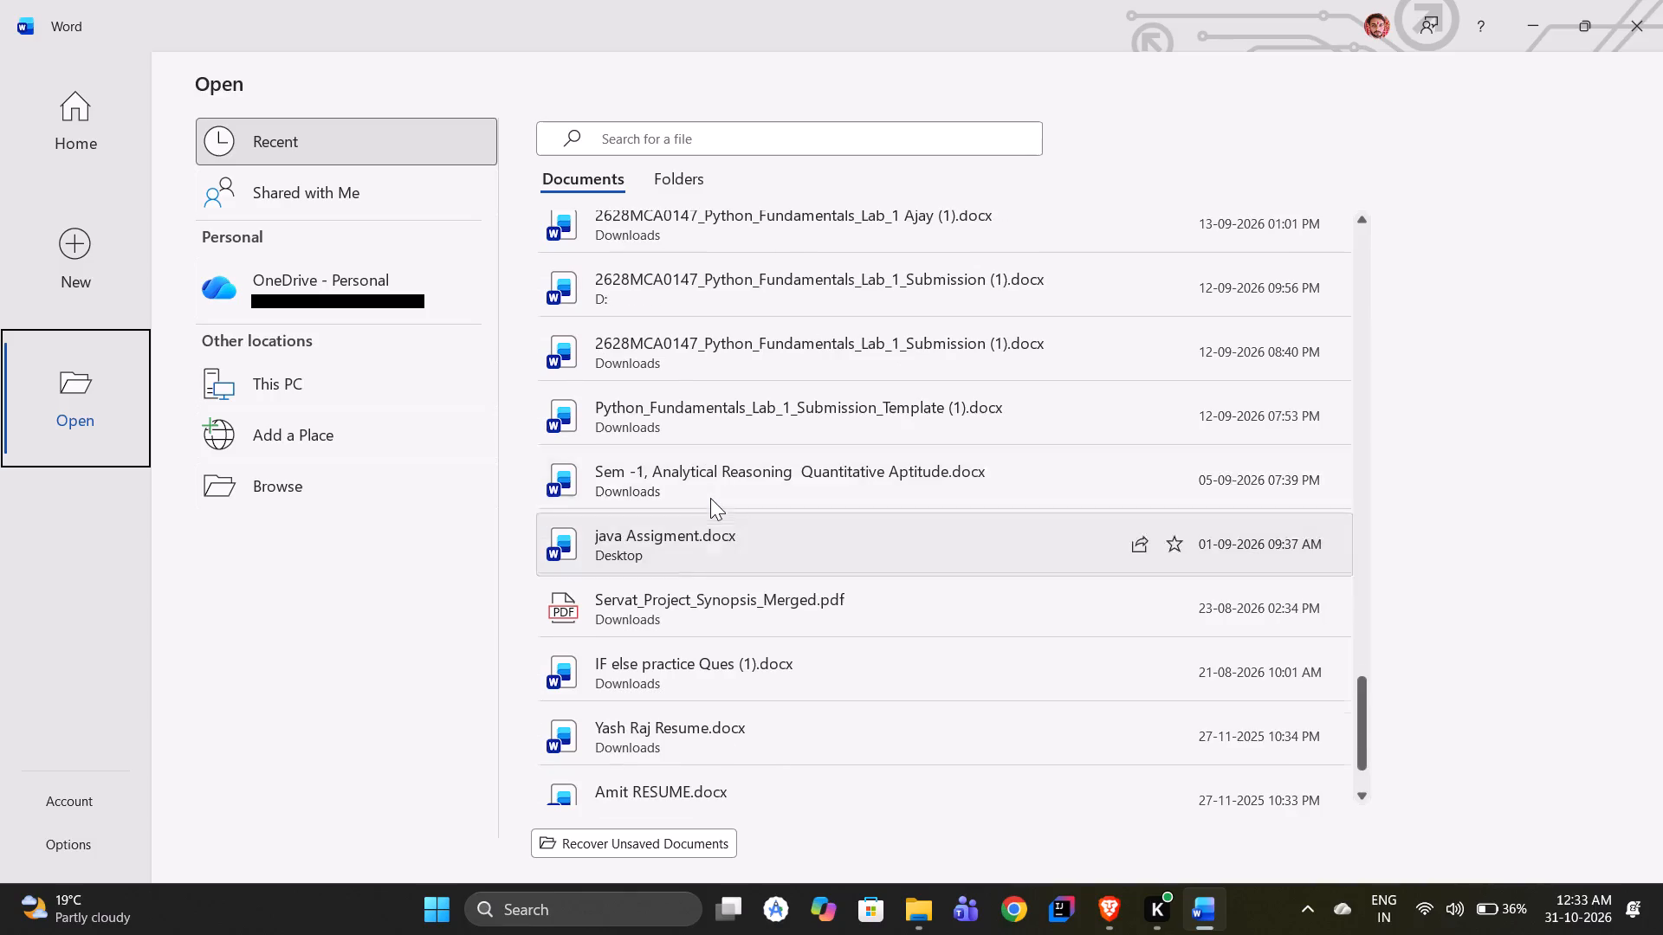
scroll(710, 498, "up", 2)
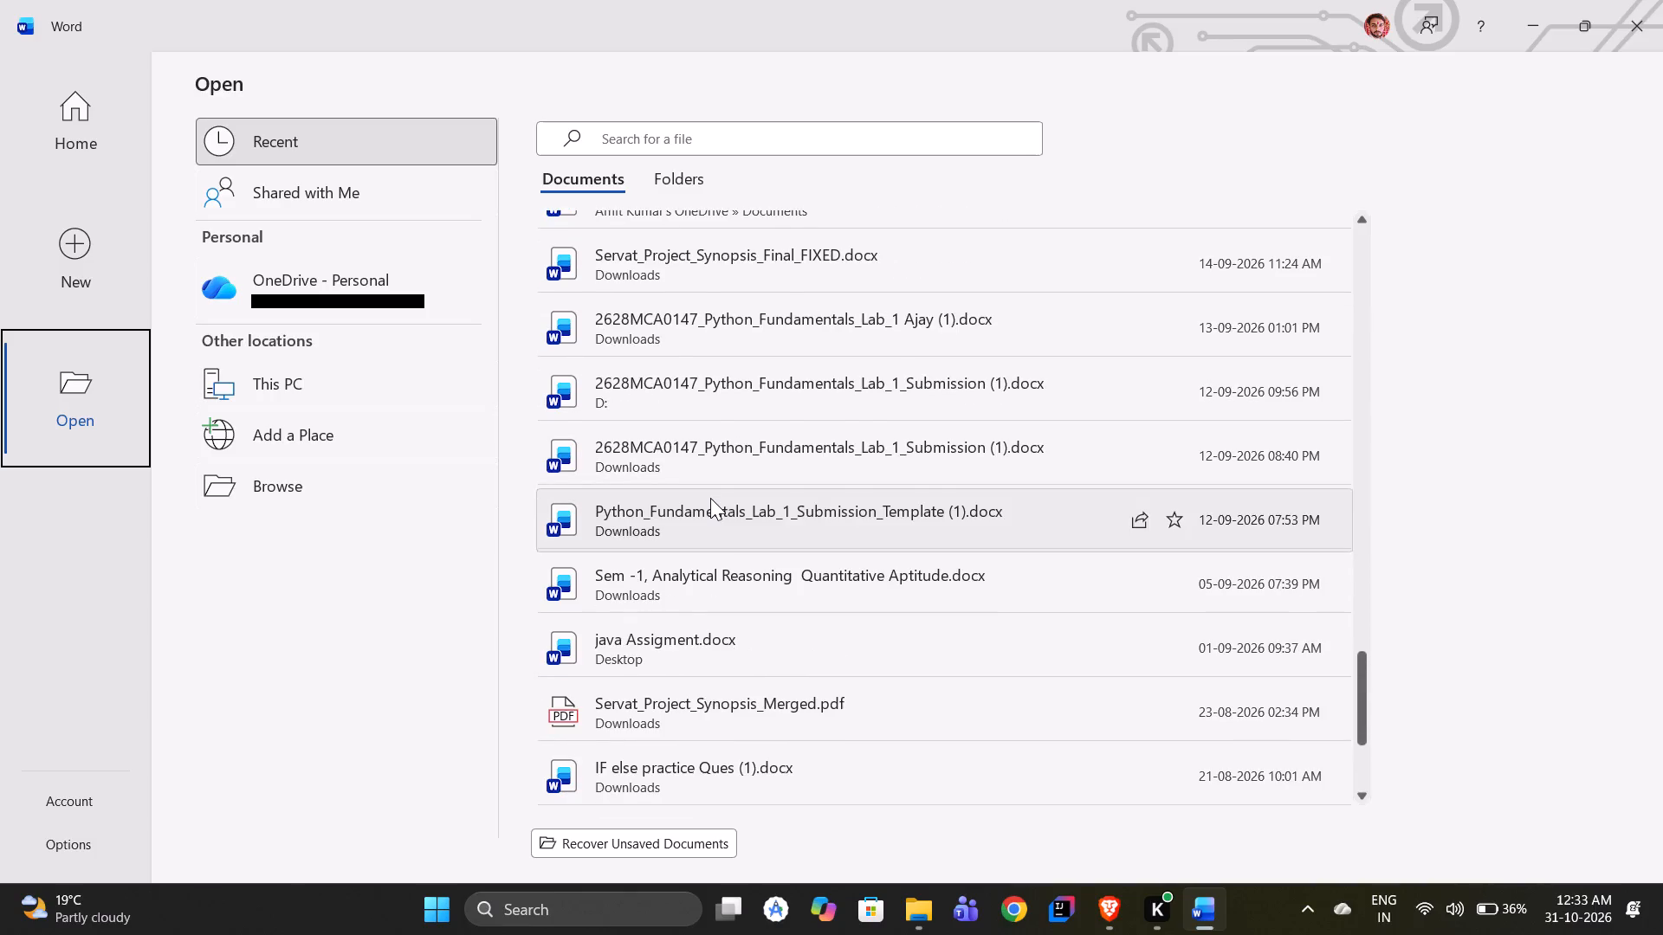
scroll(710, 498, "up", 2)
left_click(657, 276)
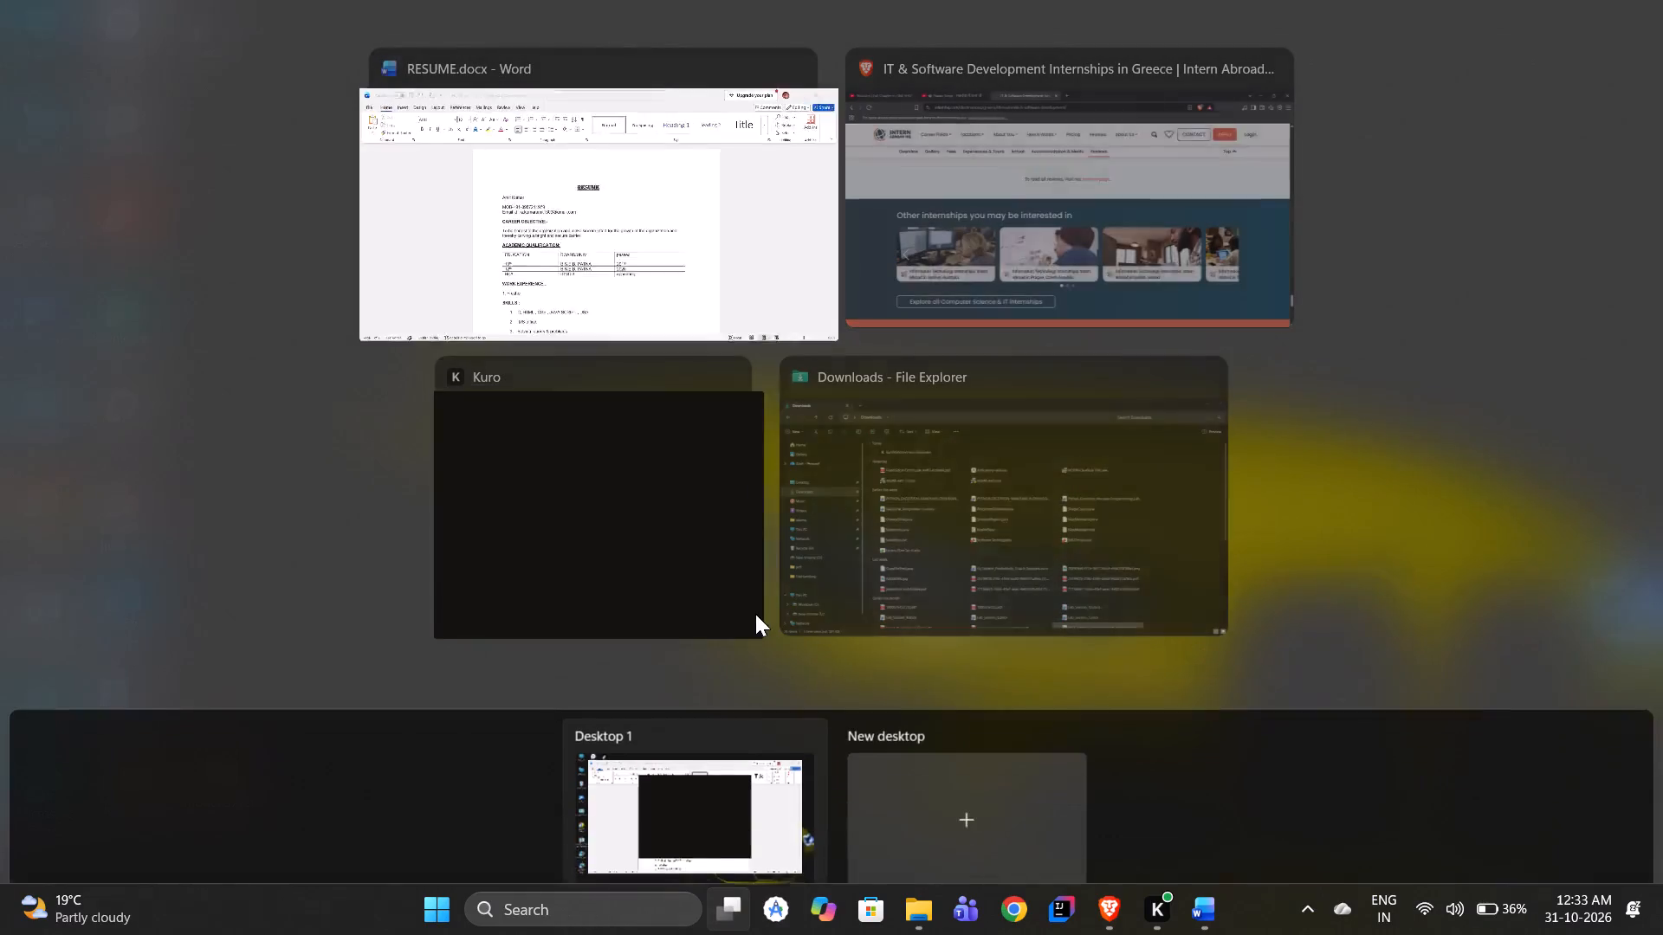
left_click(697, 310)
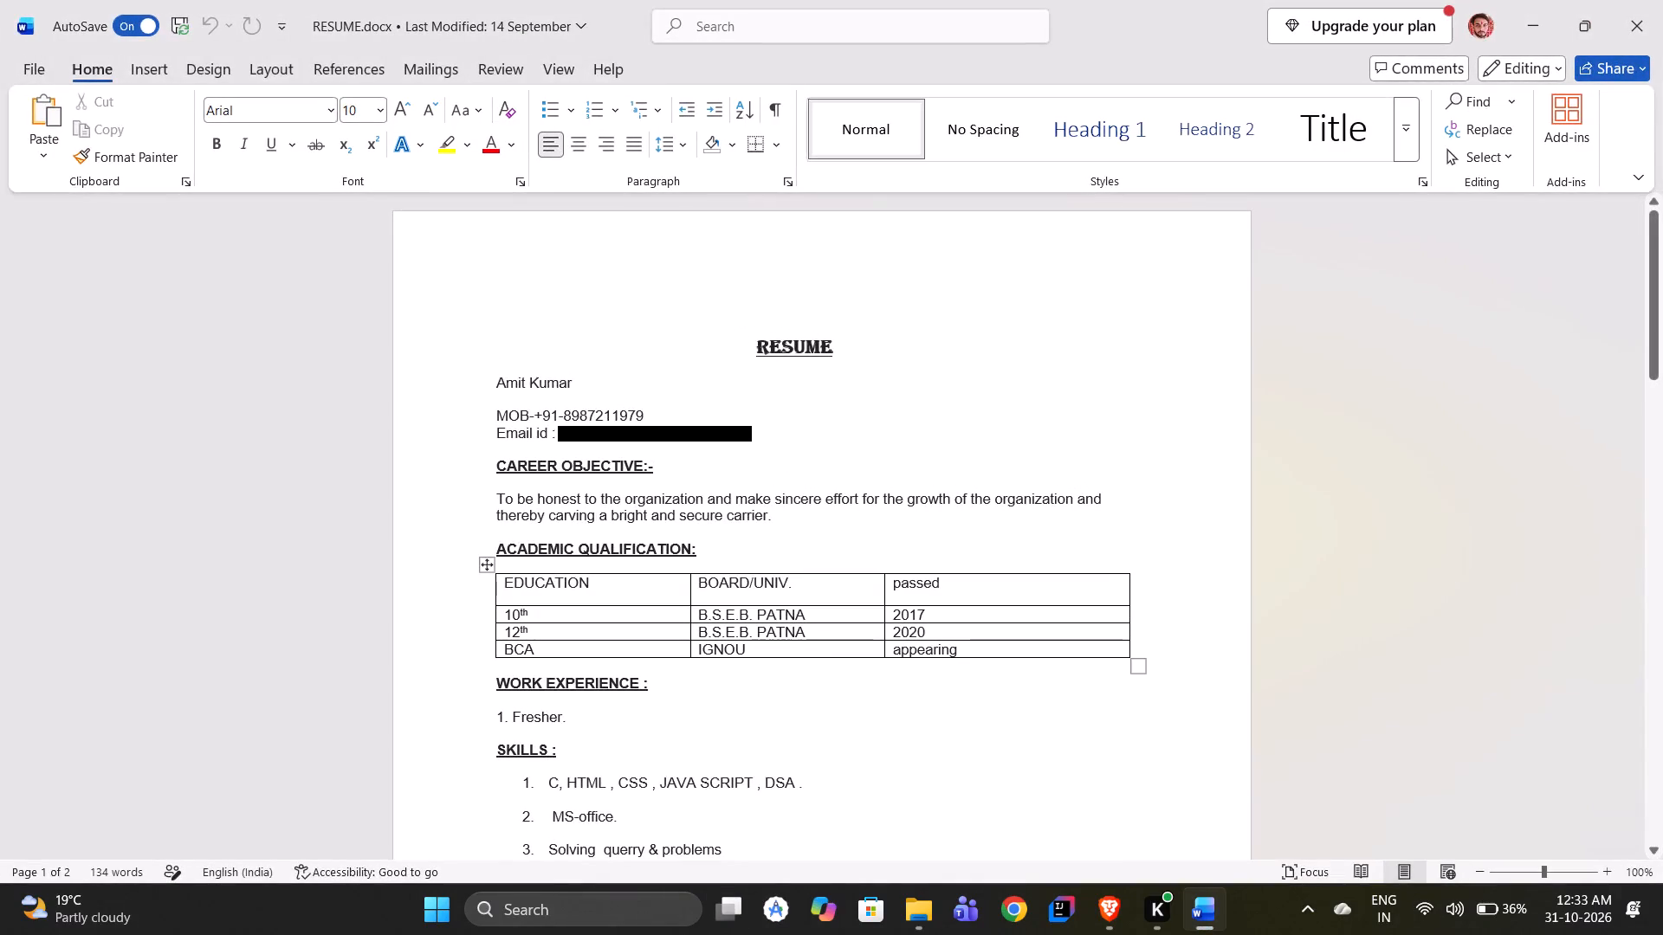
scroll(726, 606, "down", 3)
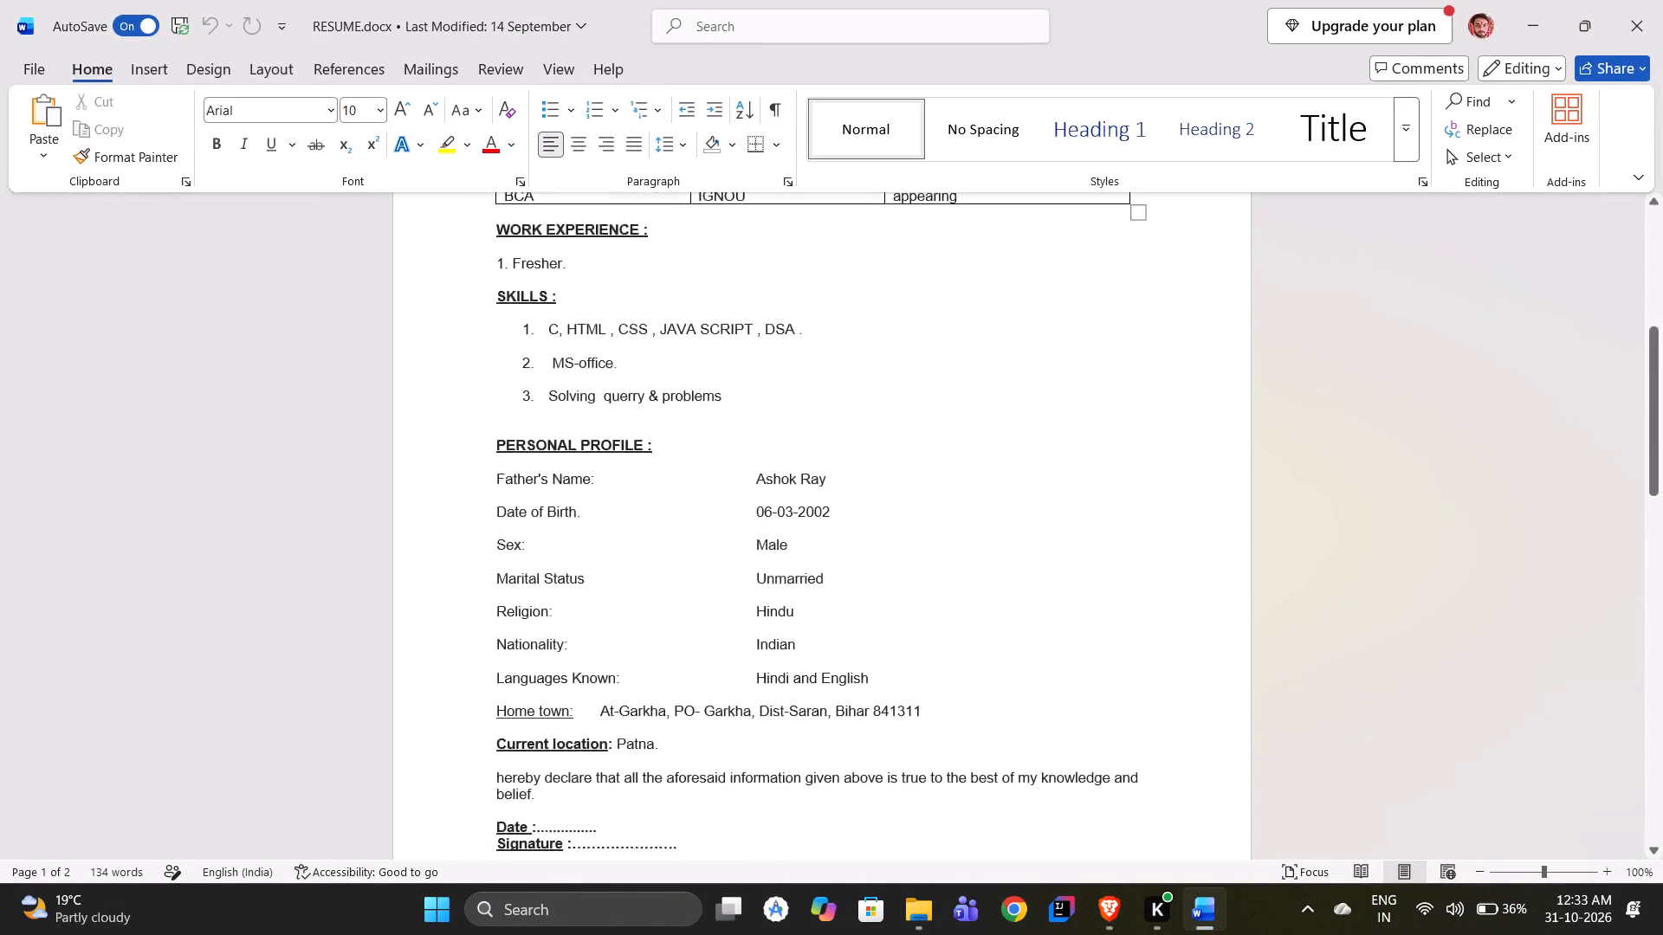
scroll(726, 606, "down", 2)
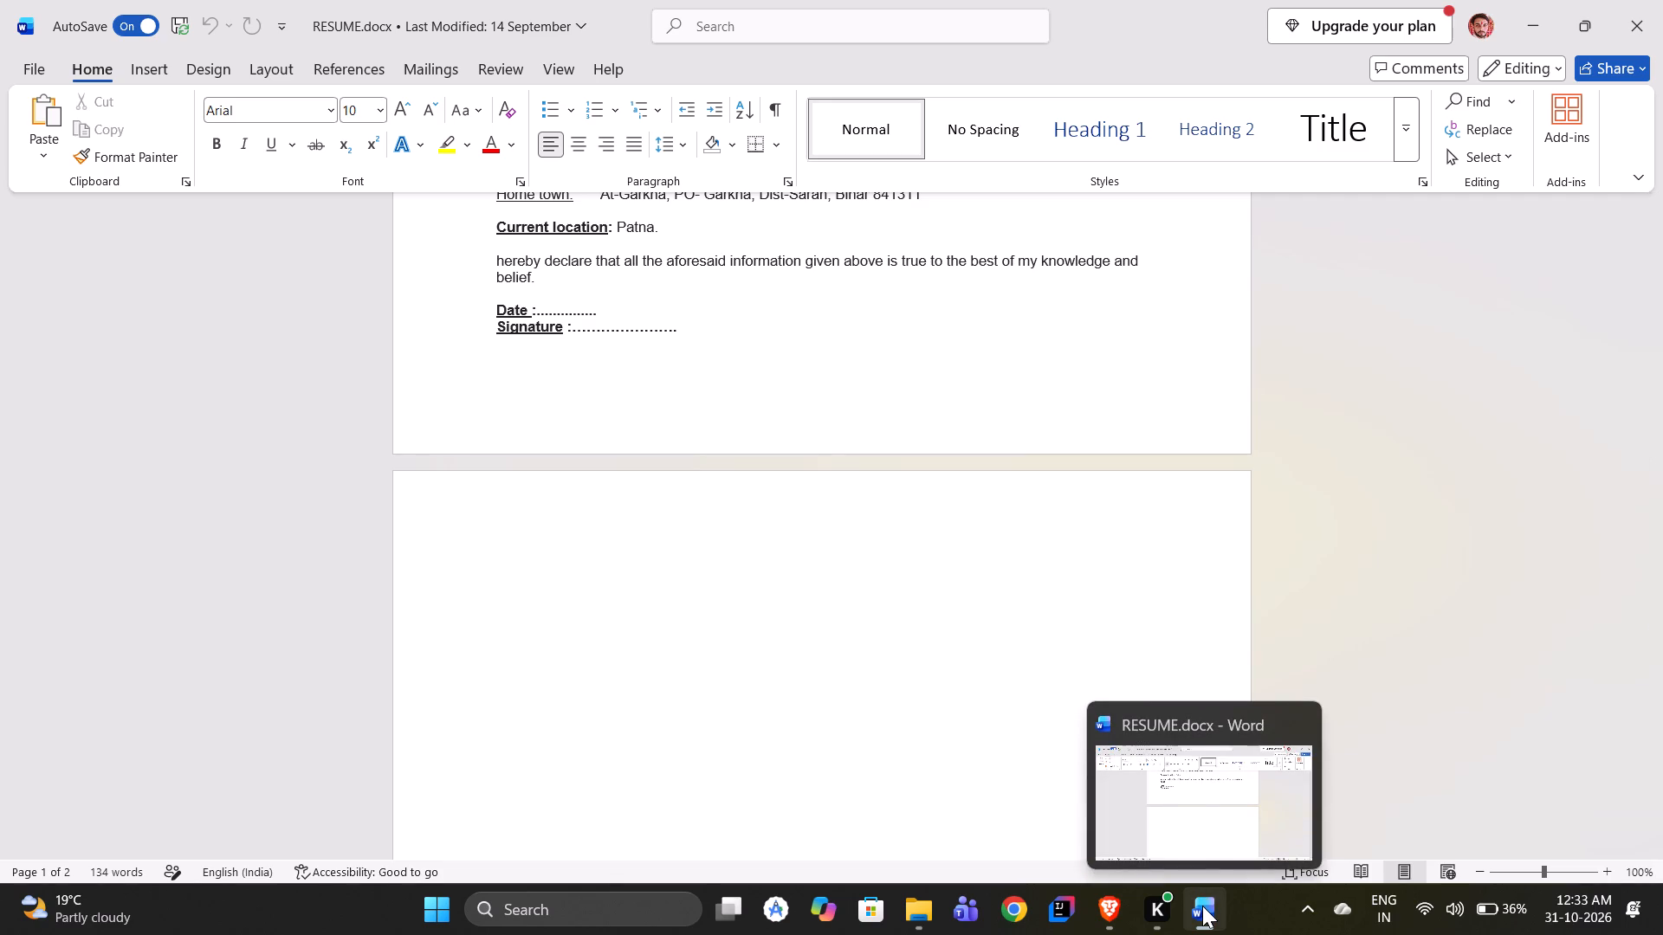
scroll(651, 545, "right", 8)
scroll(651, 545, "right", 15)
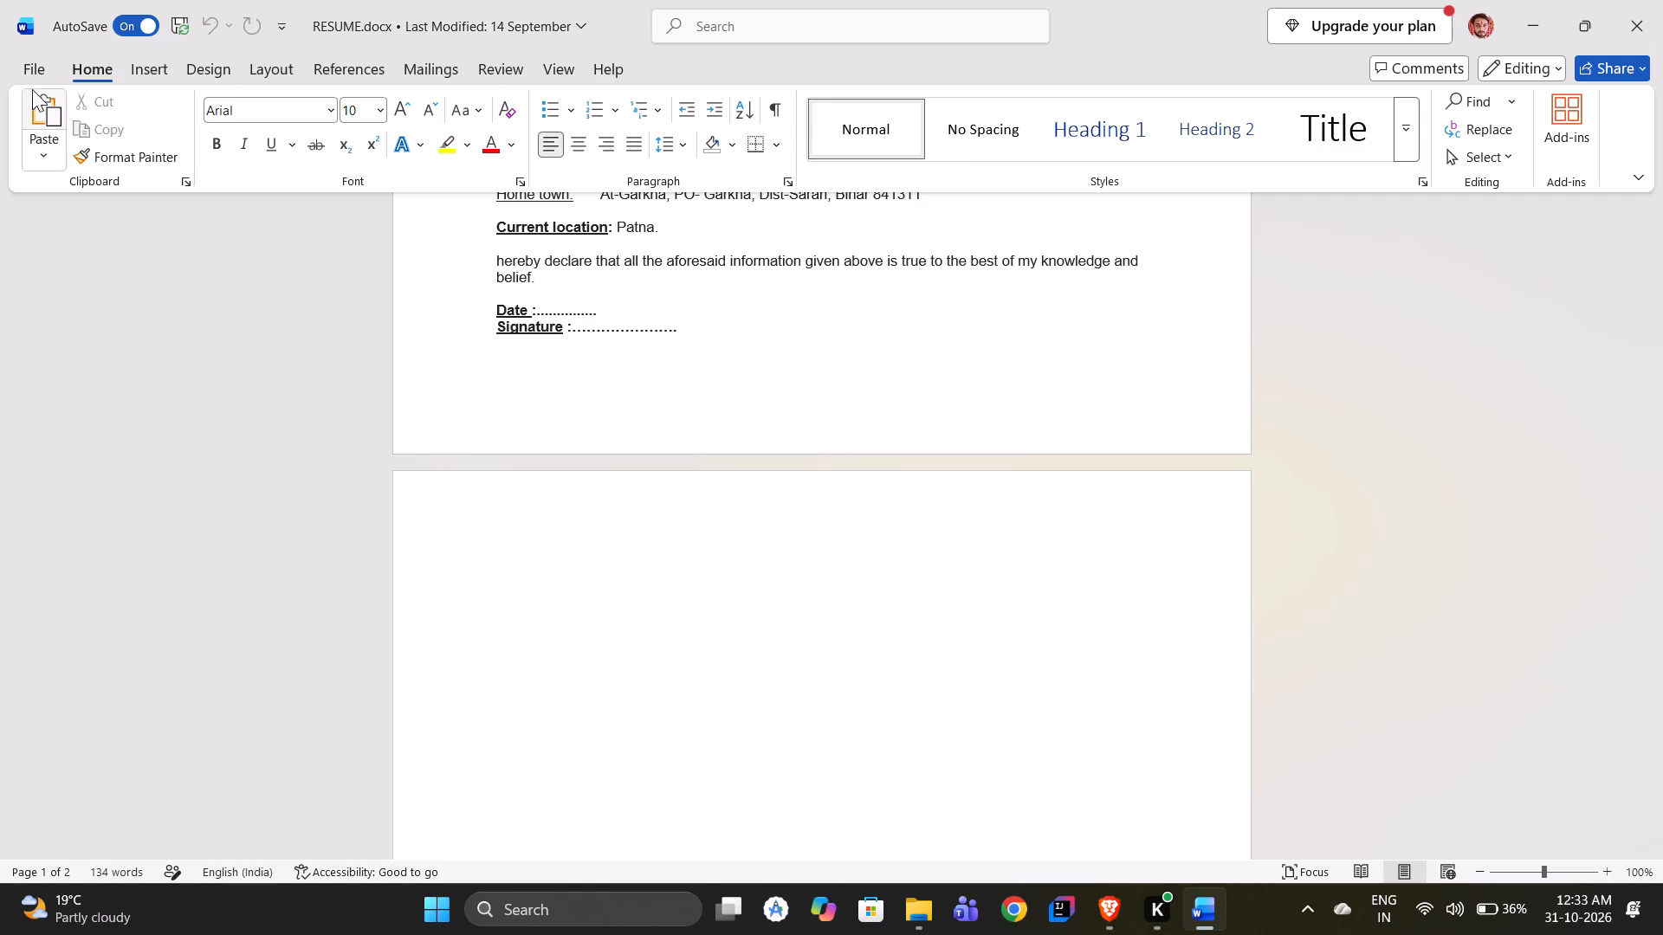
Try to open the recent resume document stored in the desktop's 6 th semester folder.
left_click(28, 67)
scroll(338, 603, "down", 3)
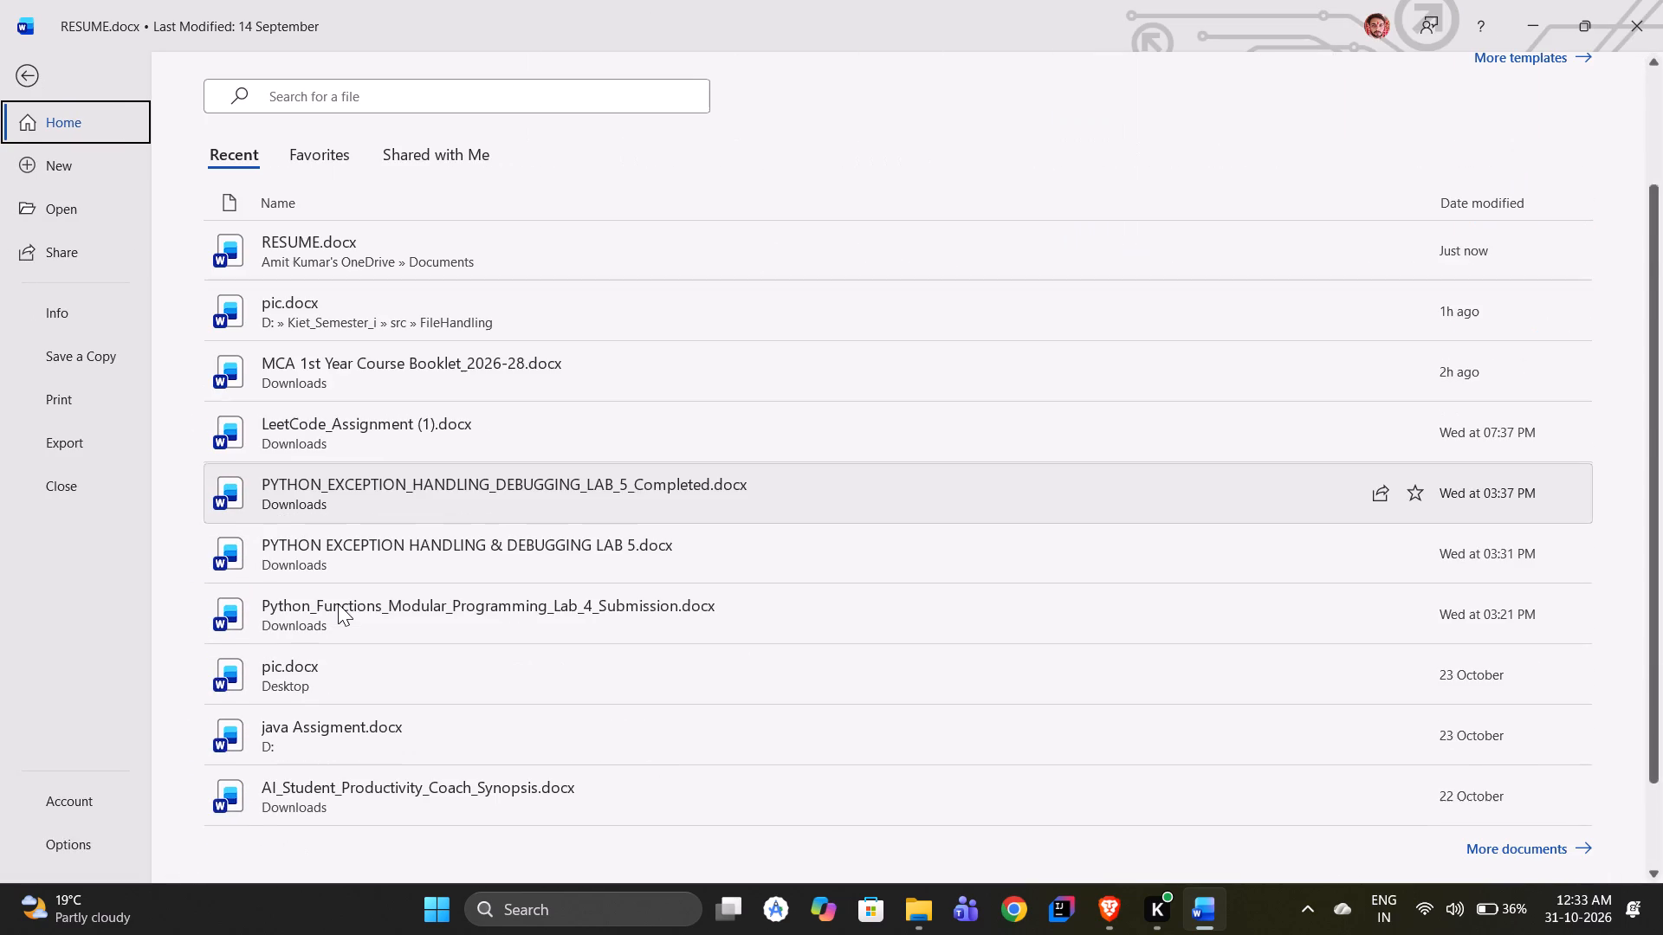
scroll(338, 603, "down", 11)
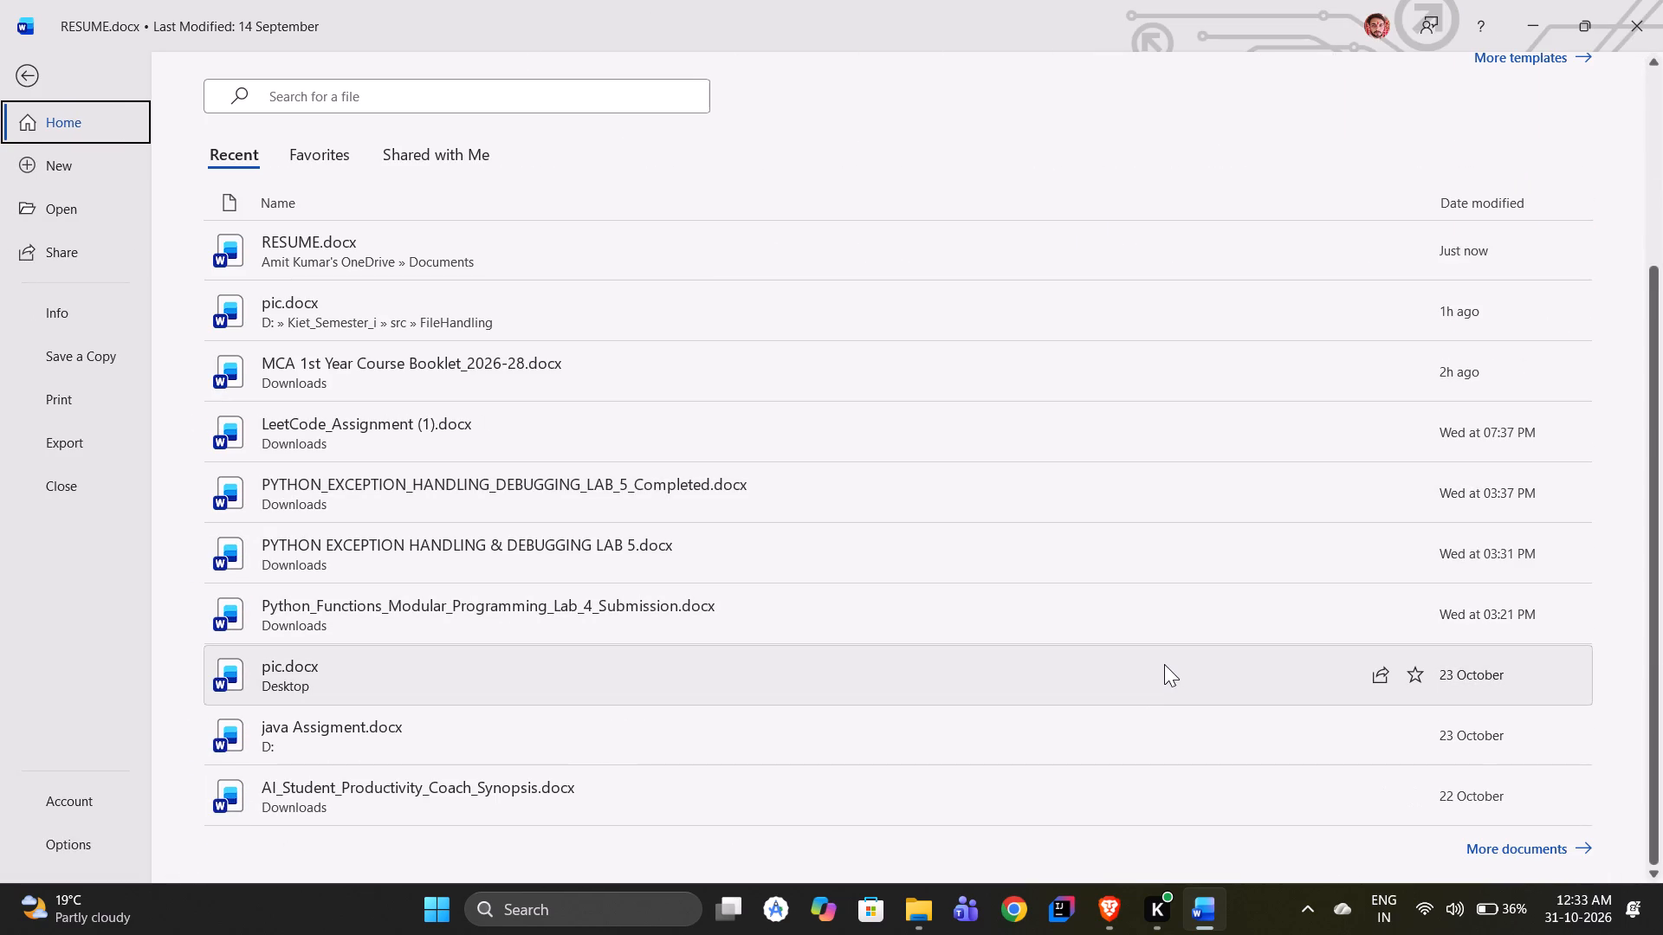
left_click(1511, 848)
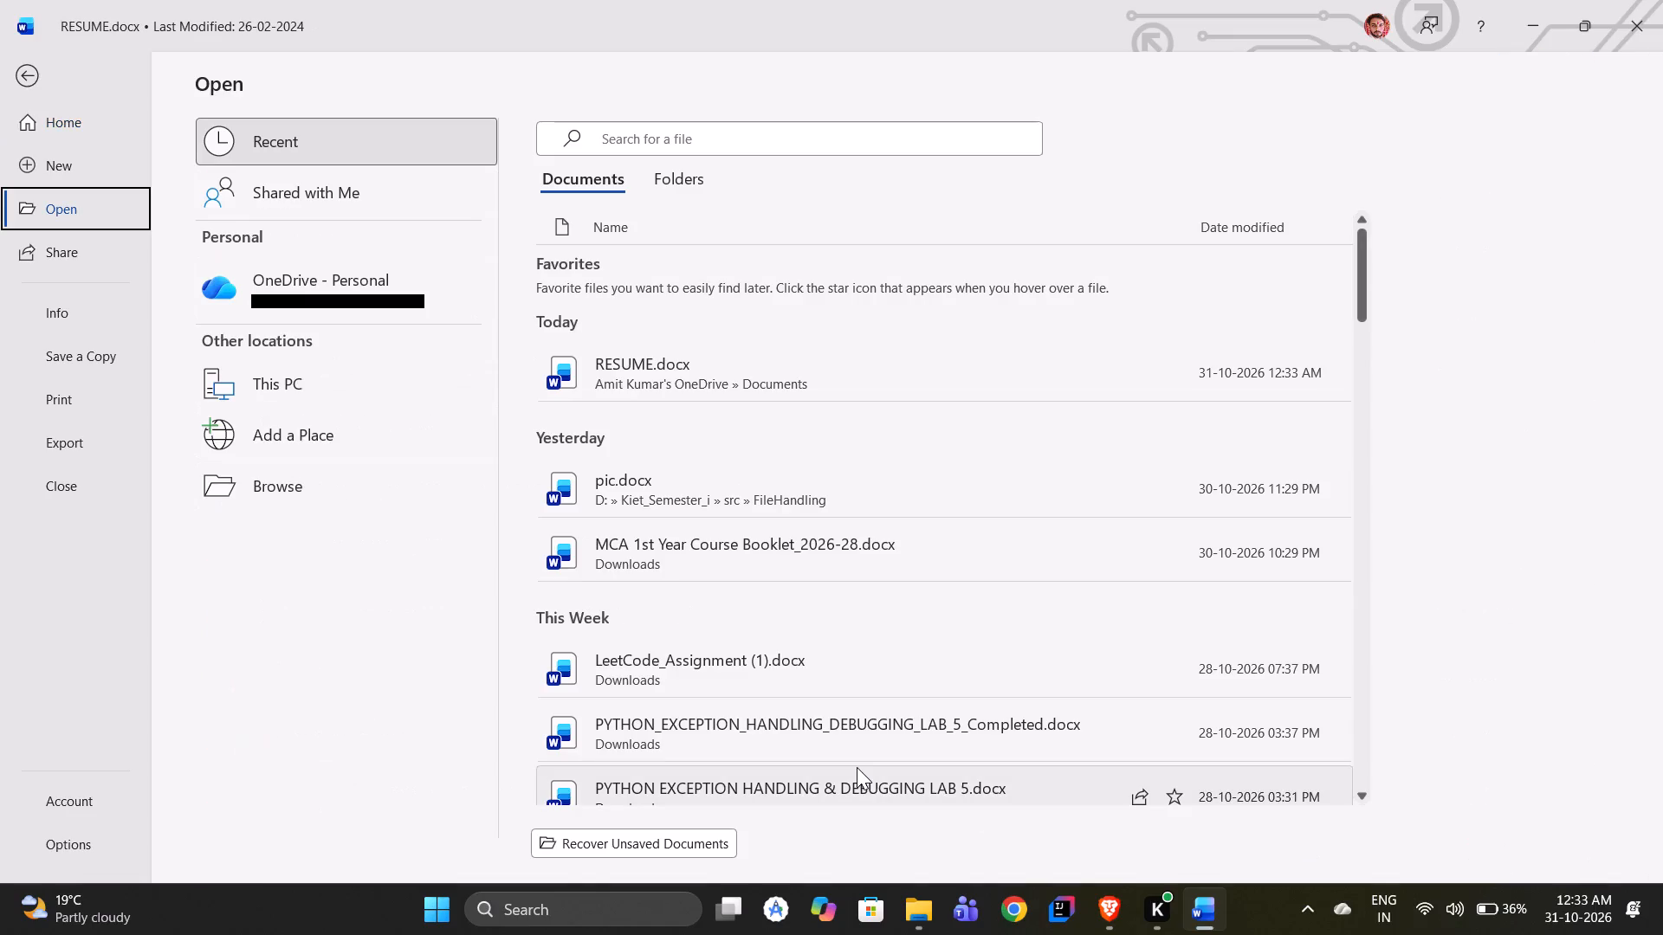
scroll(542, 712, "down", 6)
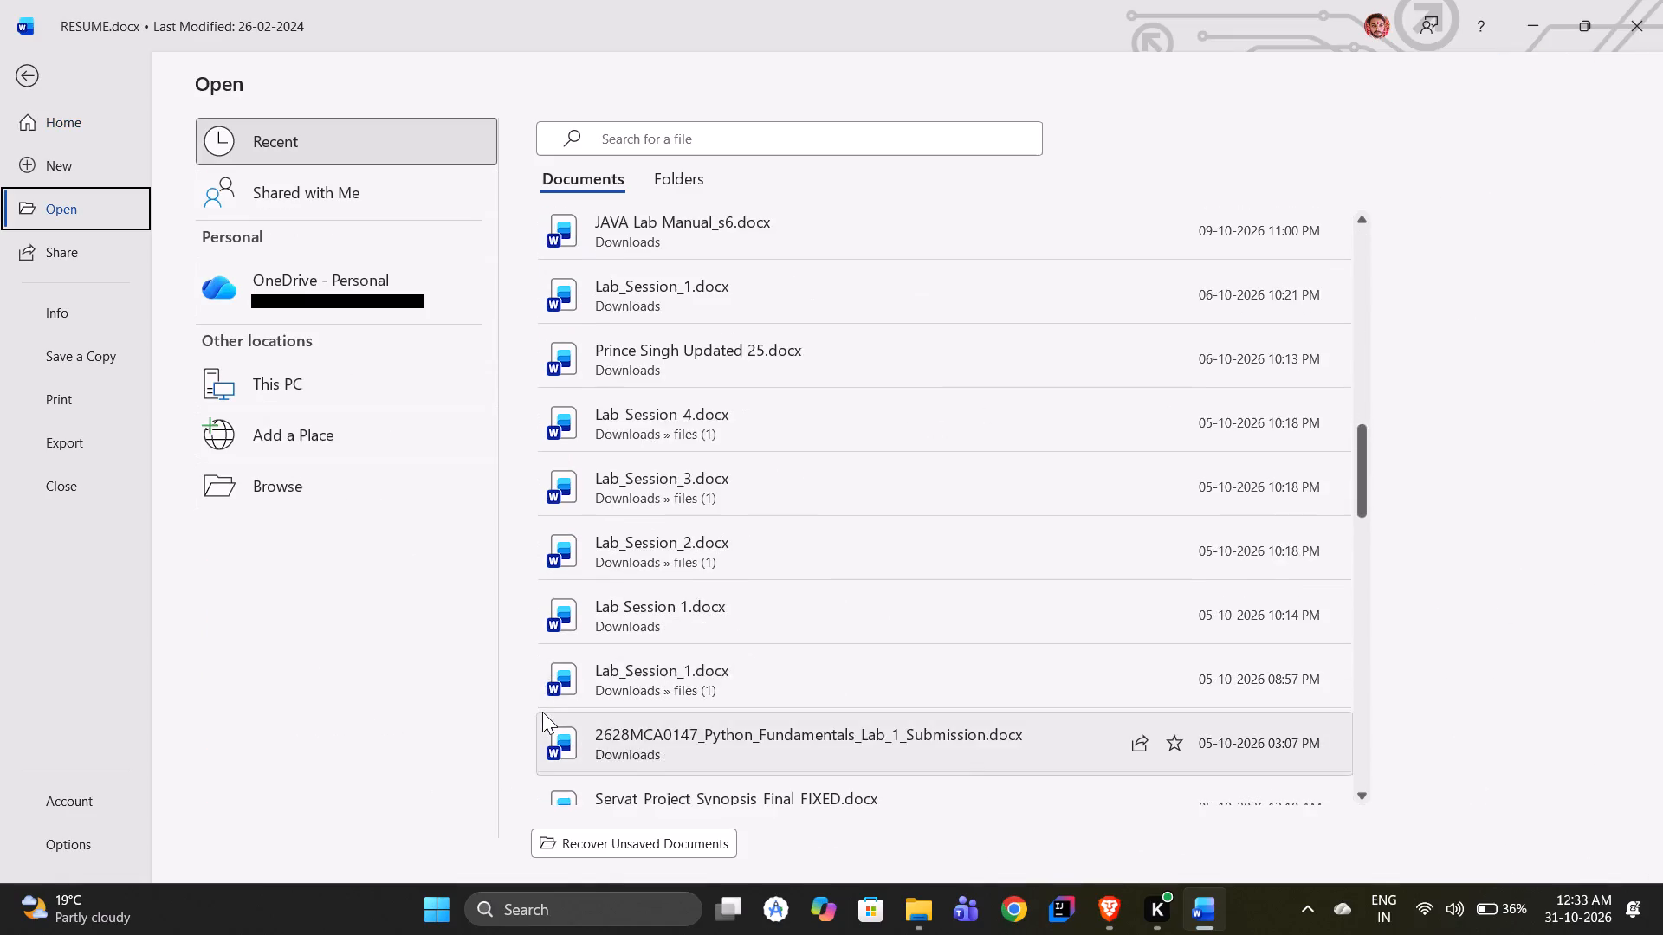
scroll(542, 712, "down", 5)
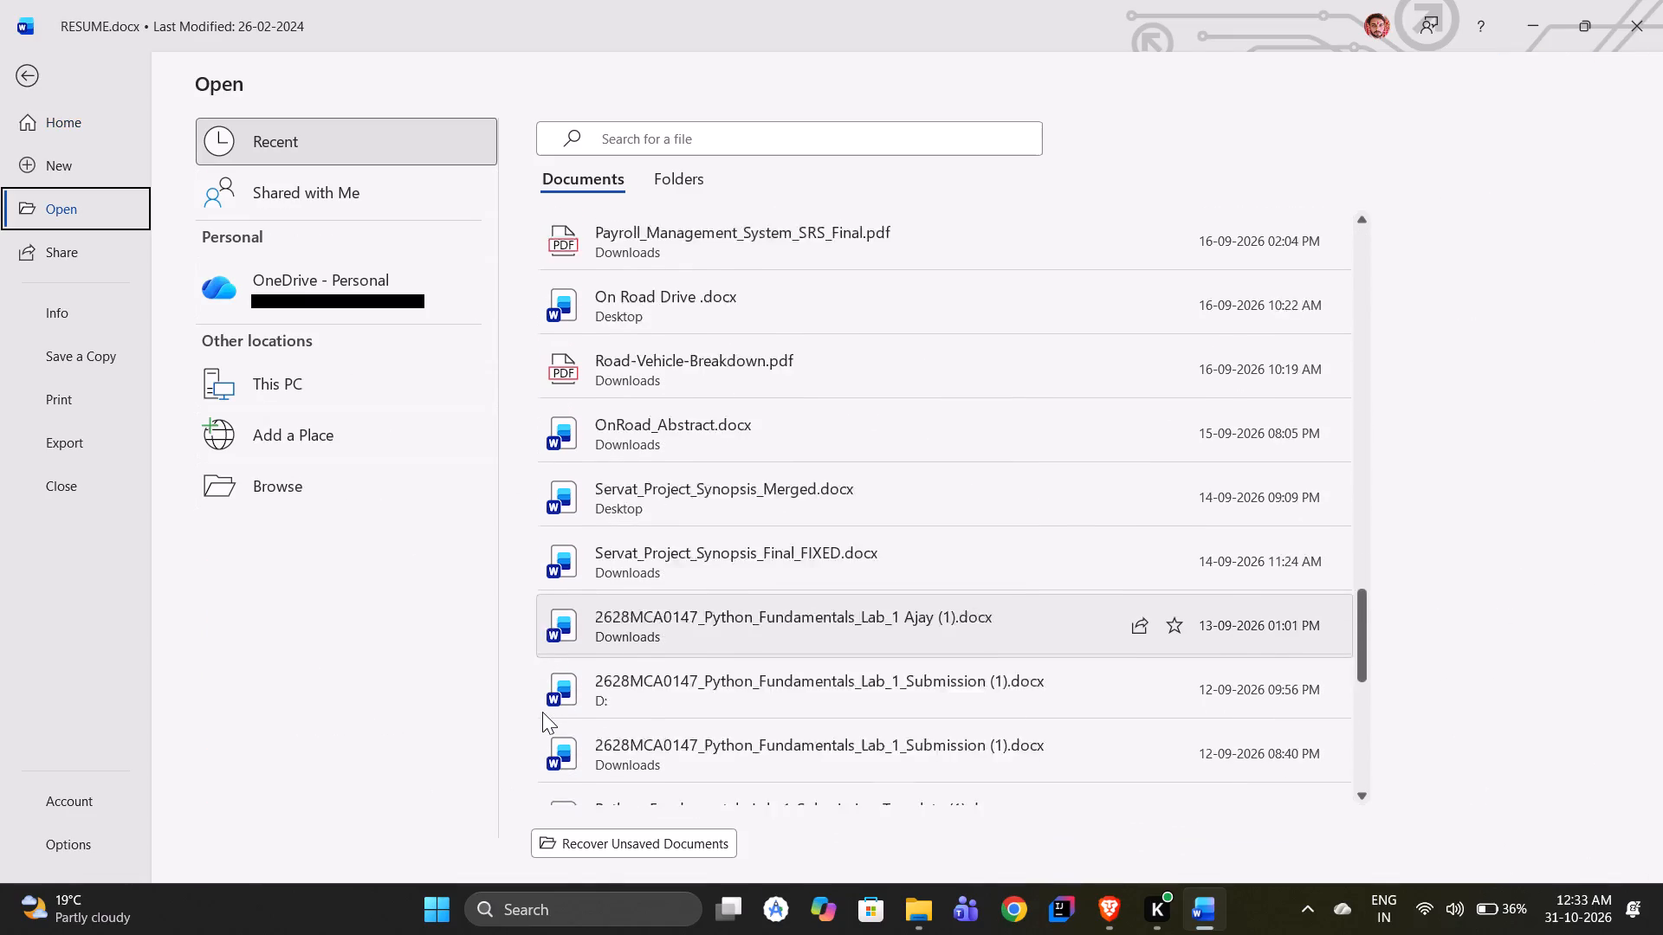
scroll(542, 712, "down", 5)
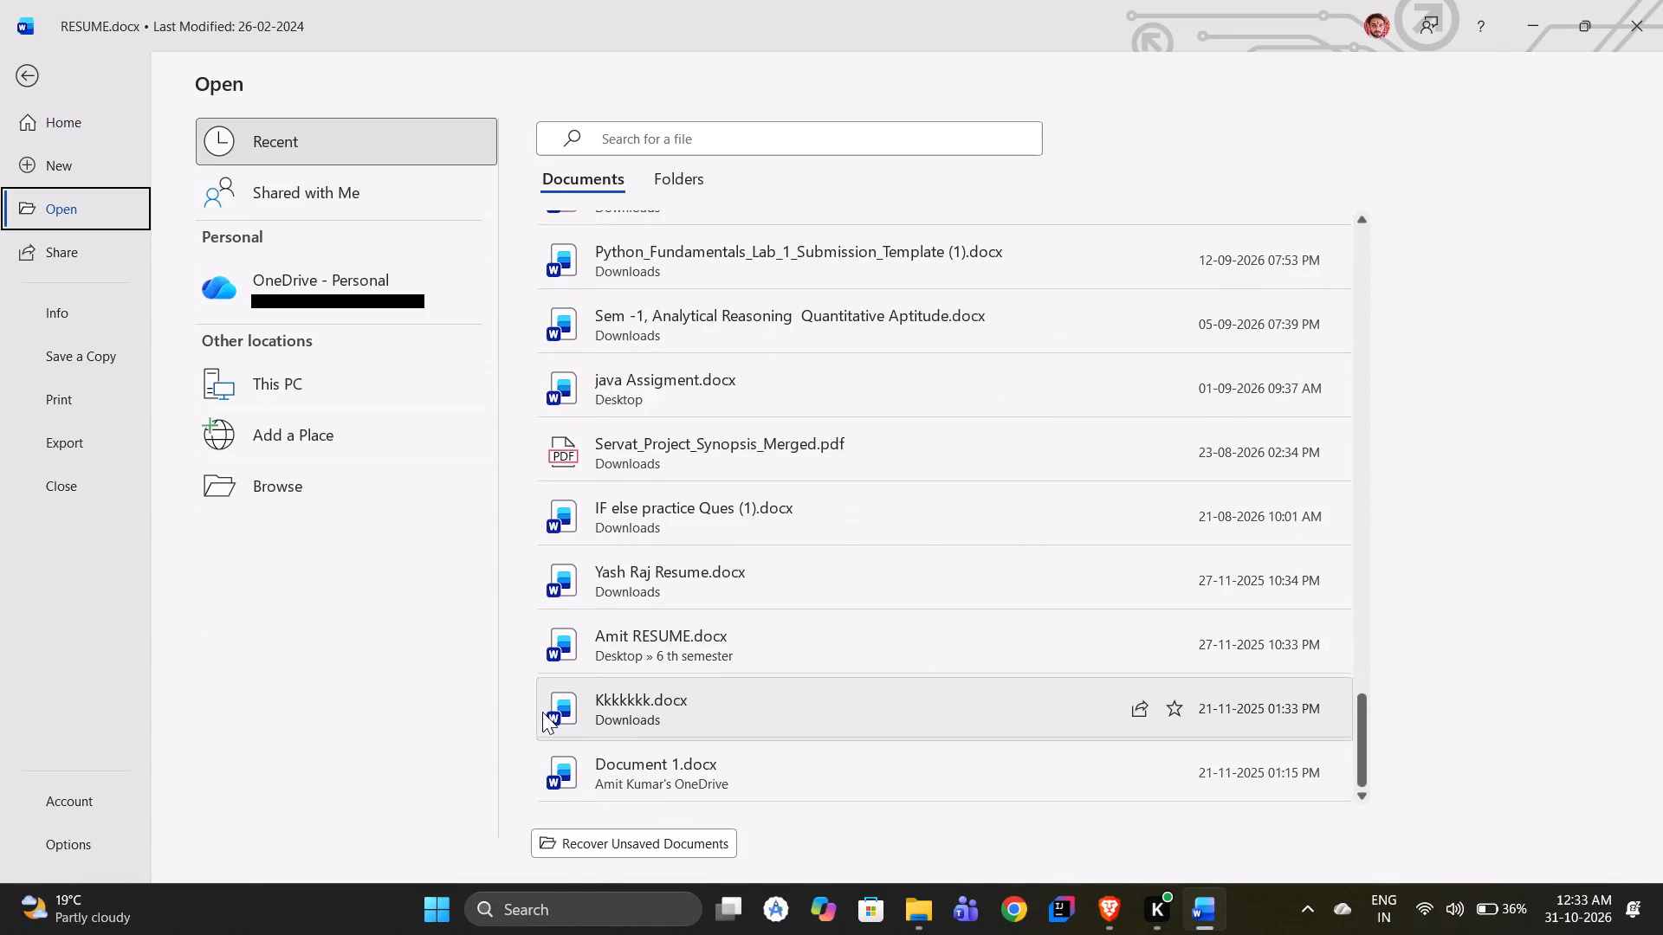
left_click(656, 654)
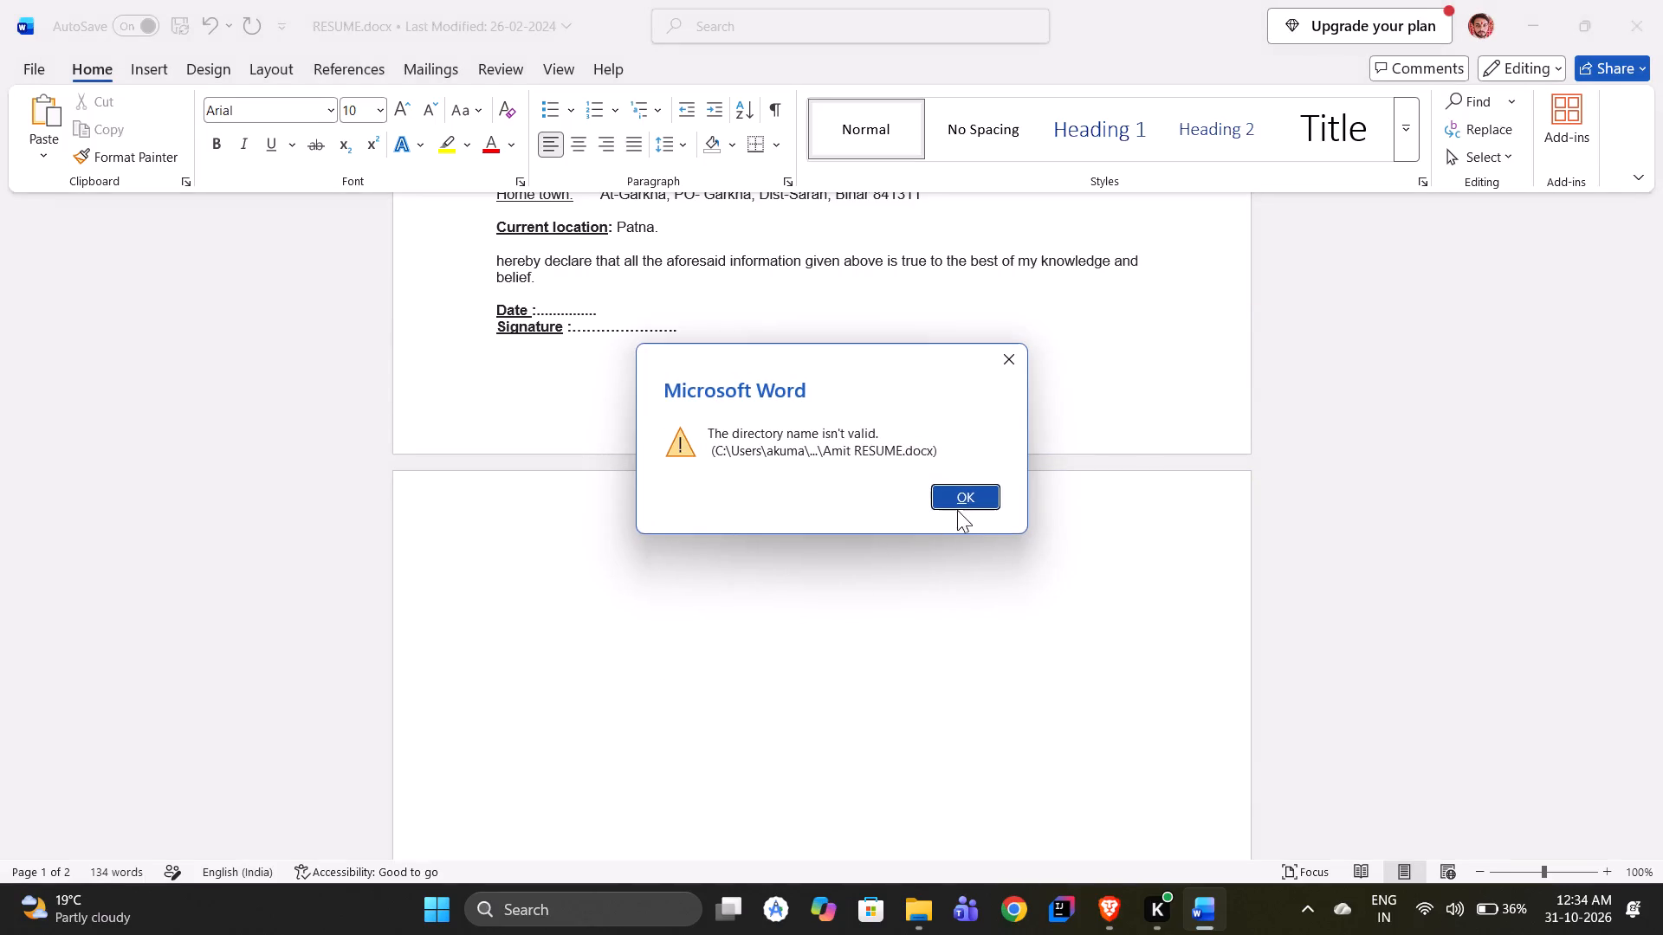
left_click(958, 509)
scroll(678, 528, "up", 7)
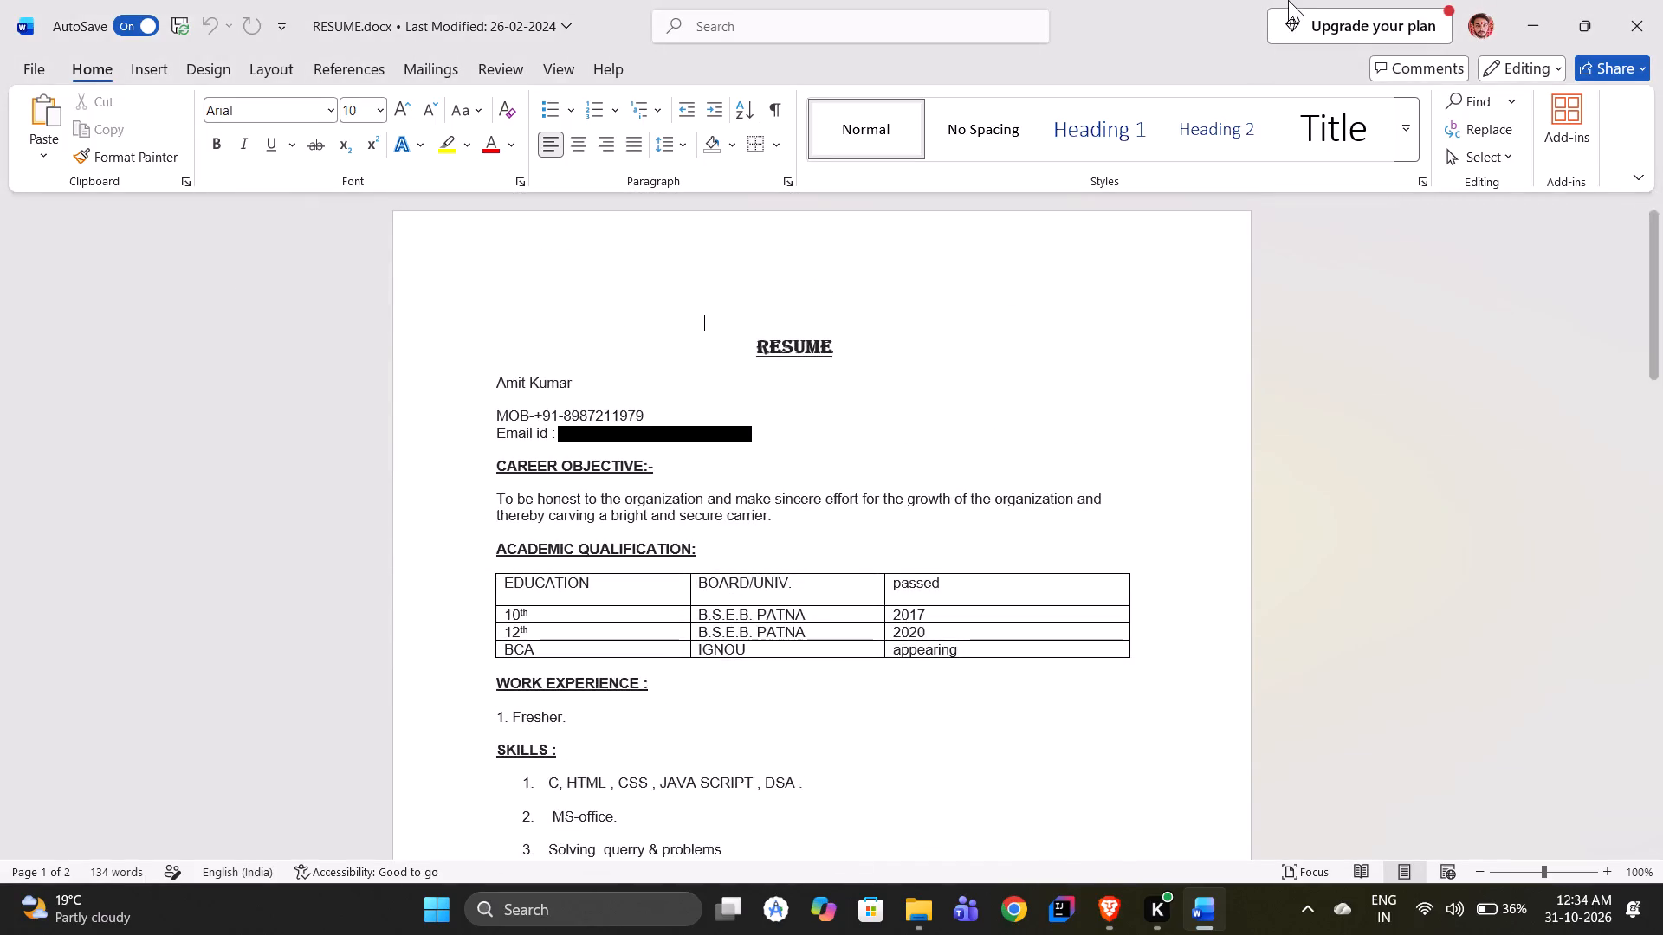
Open the resume PDF from the pdf folder on New Volume (D:) in Word.
left_click(39, 69)
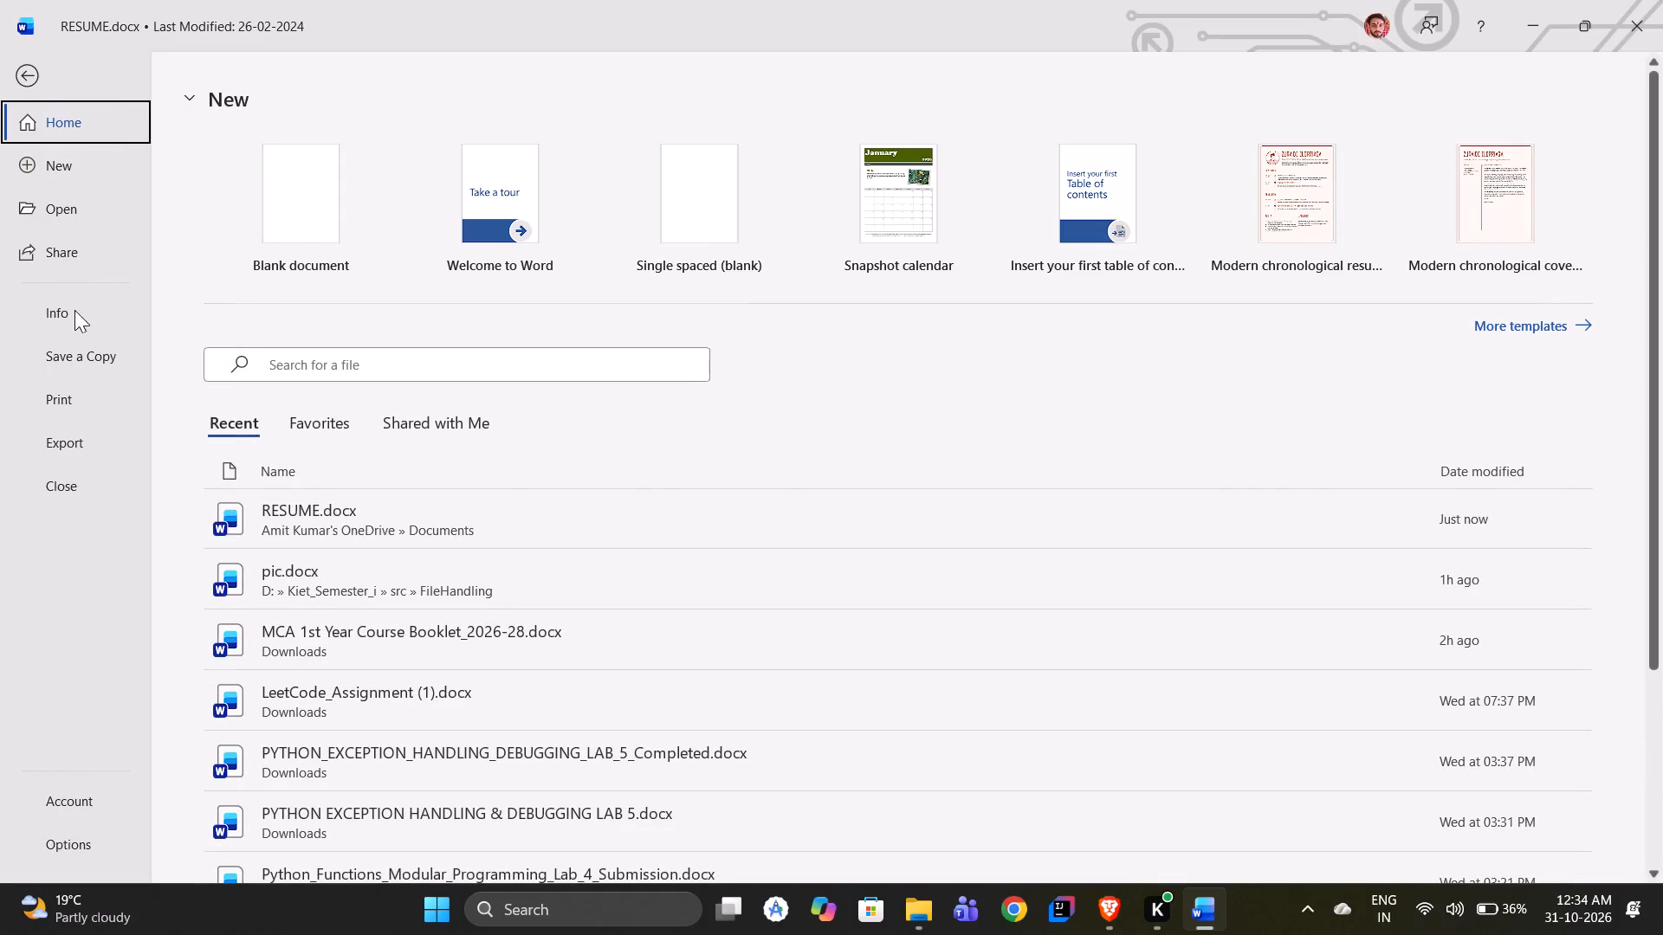
left_click(55, 213)
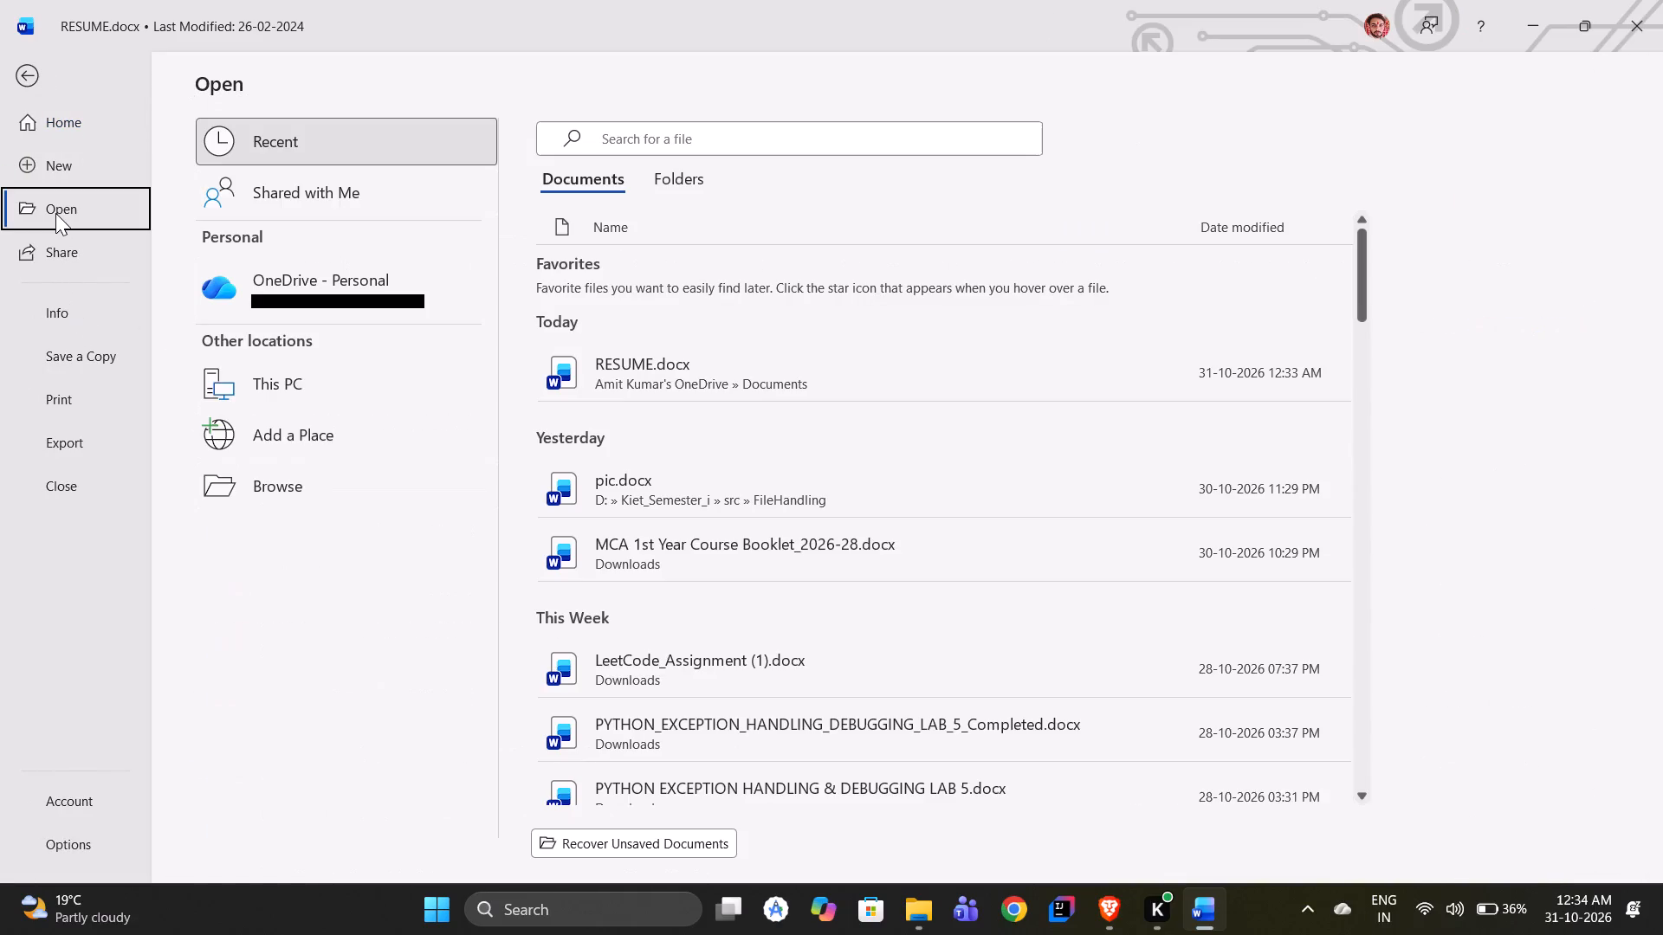
double_click(278, 393)
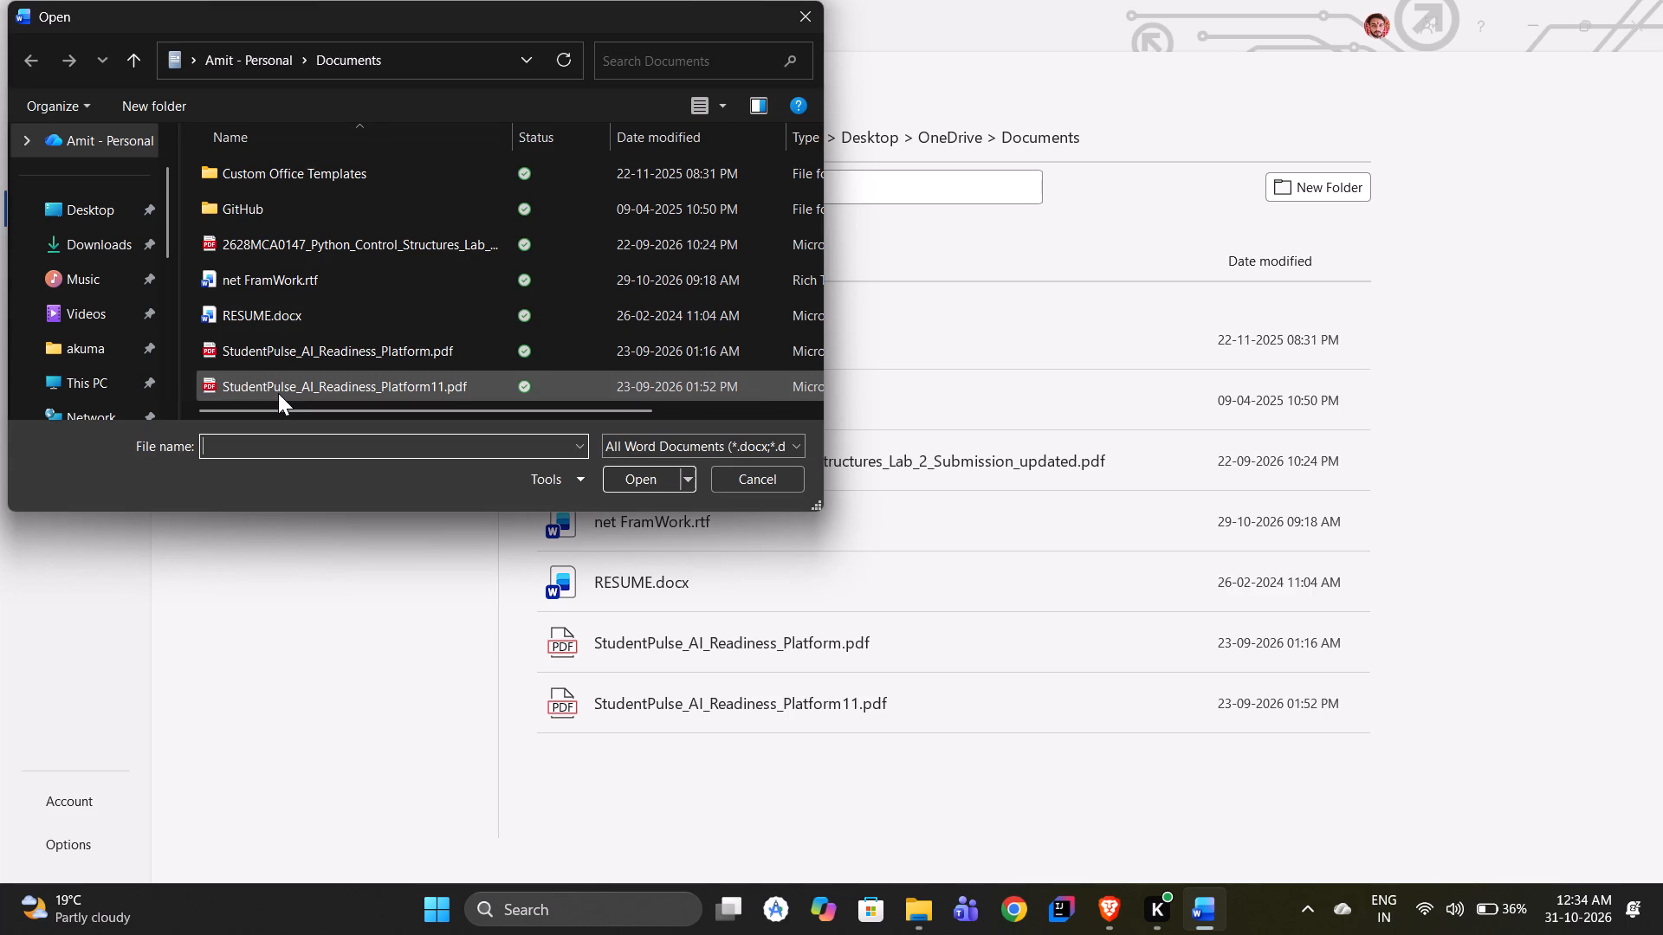
scroll(298, 335, "down", 1)
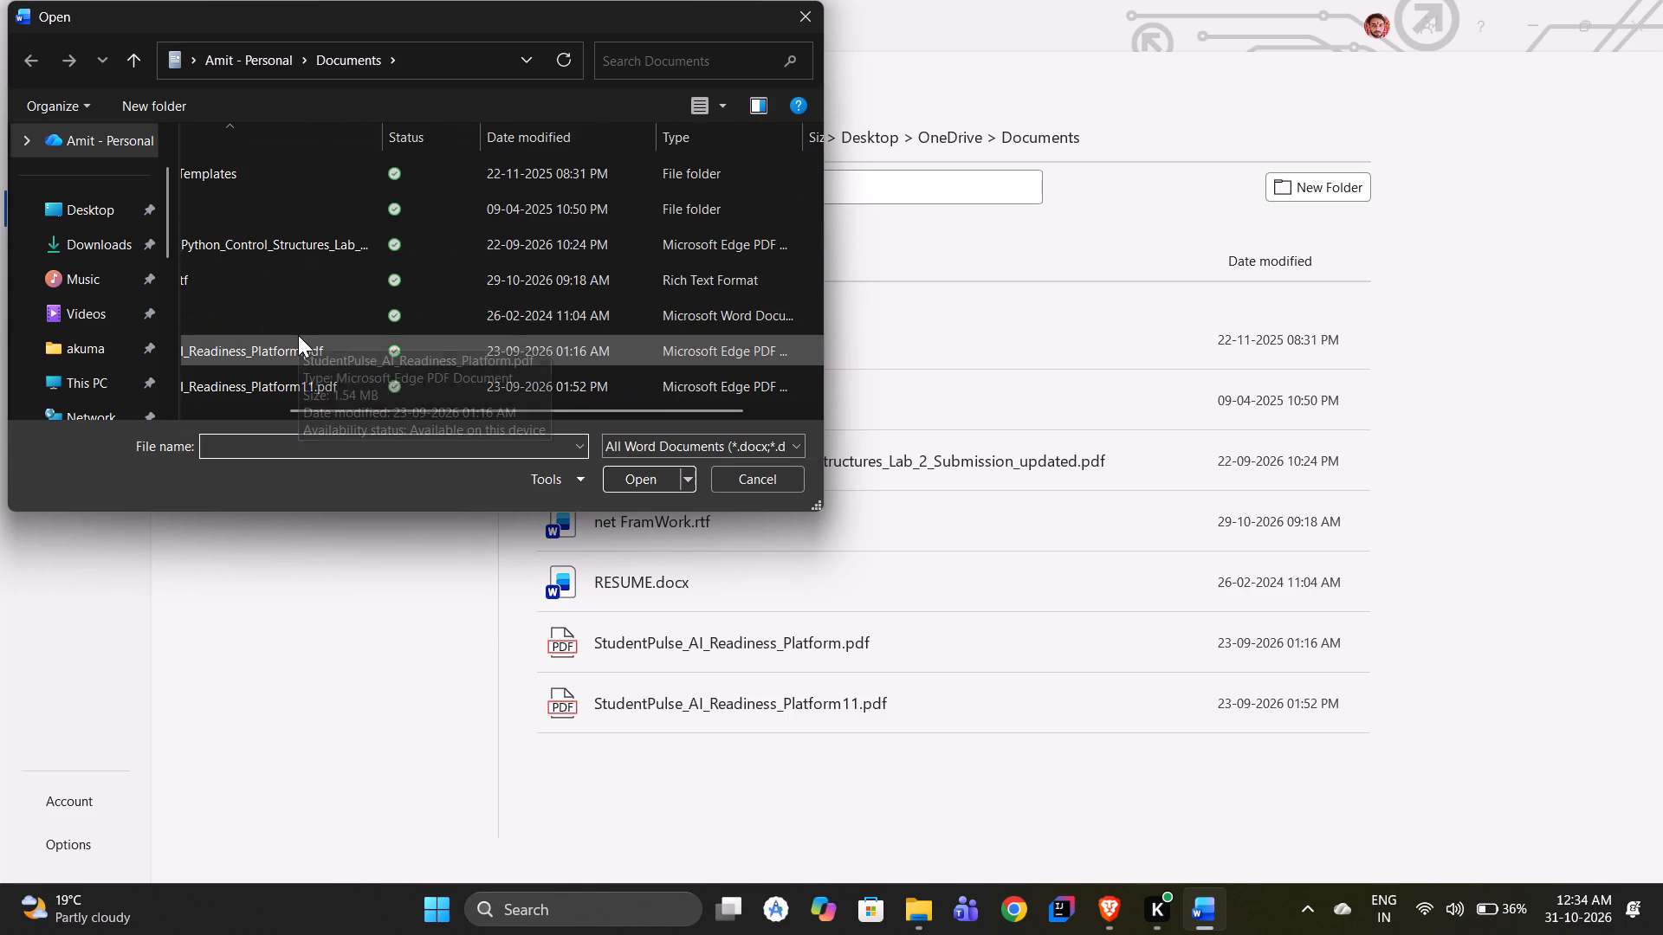
scroll(298, 335, "down", 1)
left_click(165, 350)
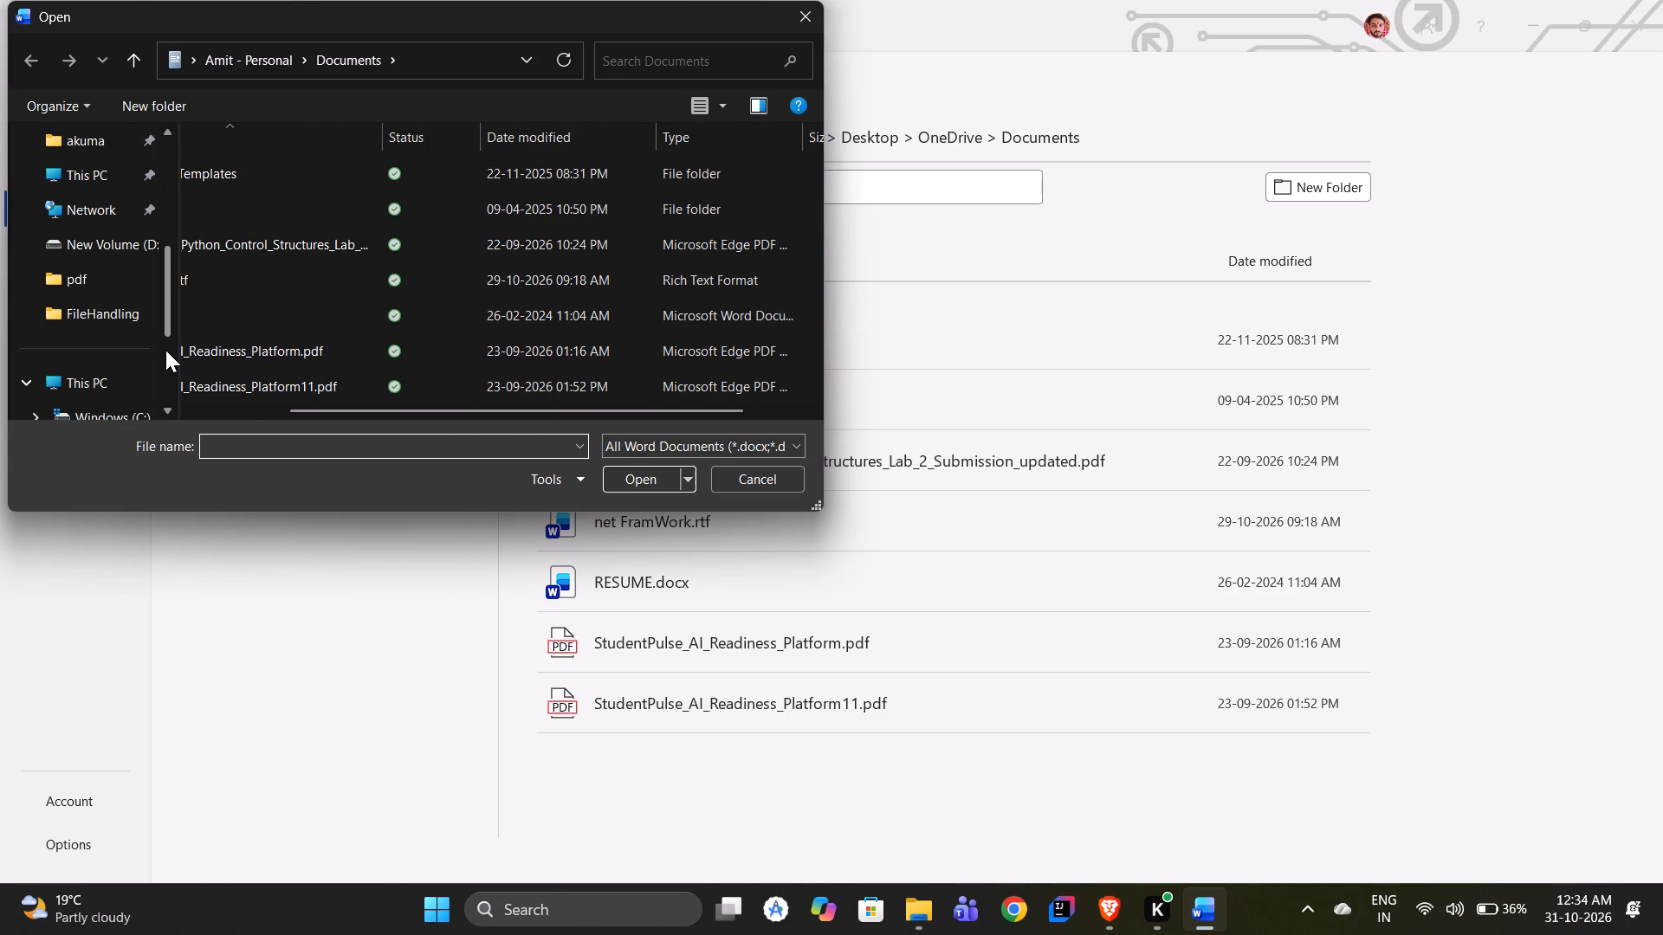
double_click(99, 281)
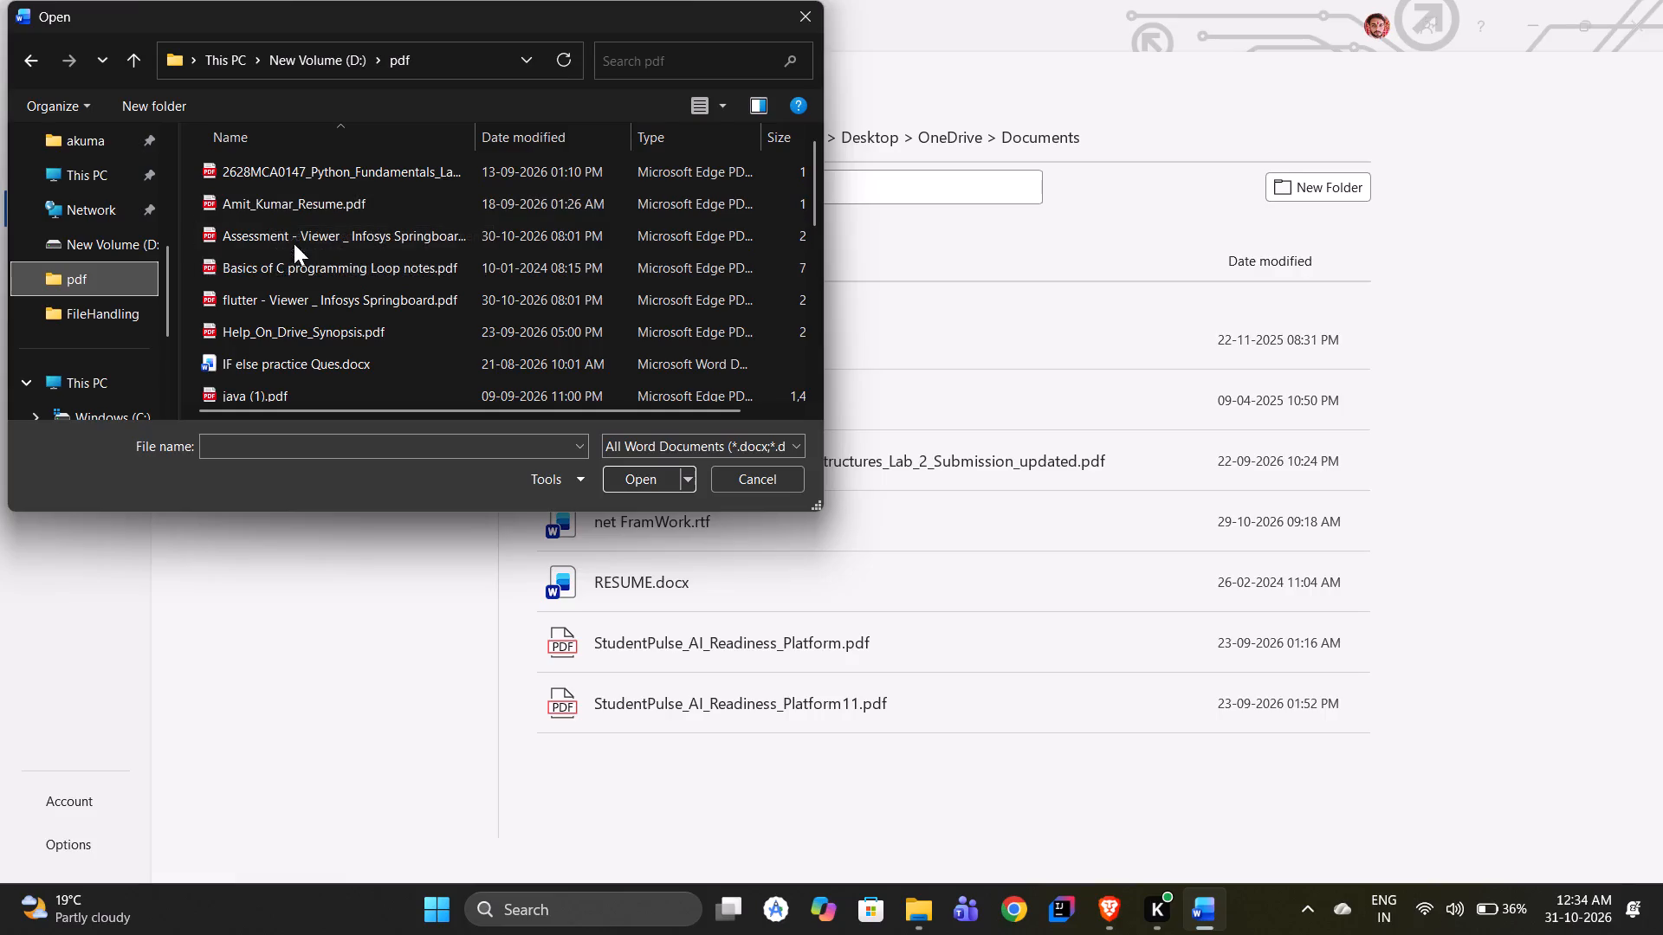
scroll(293, 207, "down", 1)
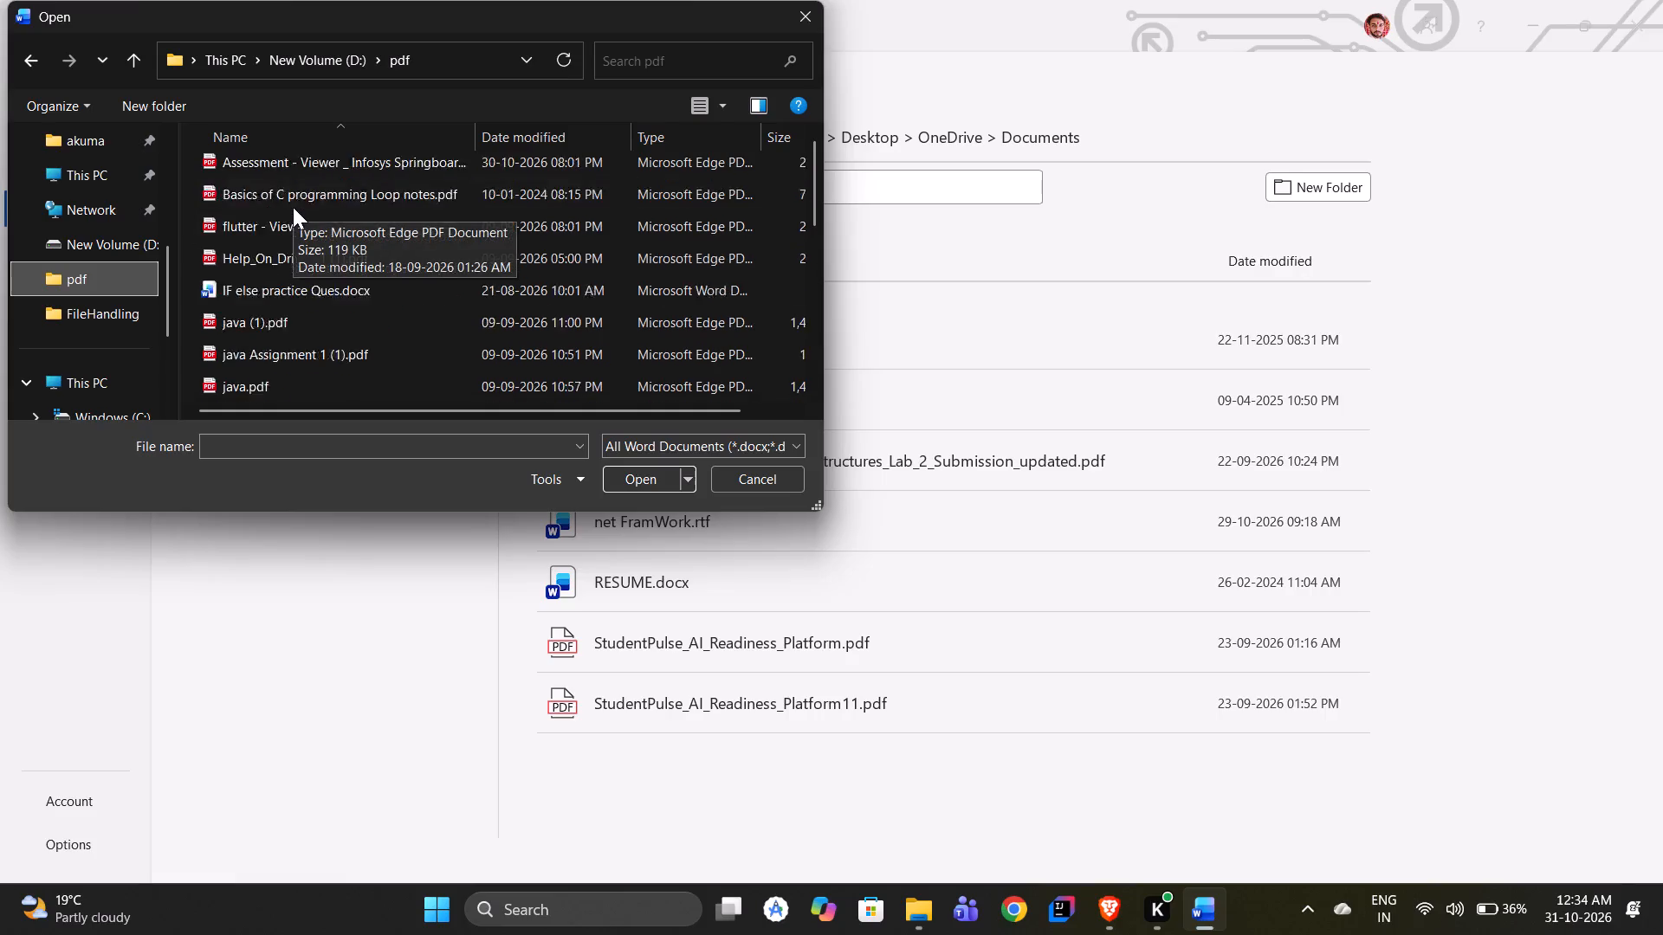
scroll(293, 207, "down", 4)
scroll(293, 207, "up", 9)
double_click(286, 202)
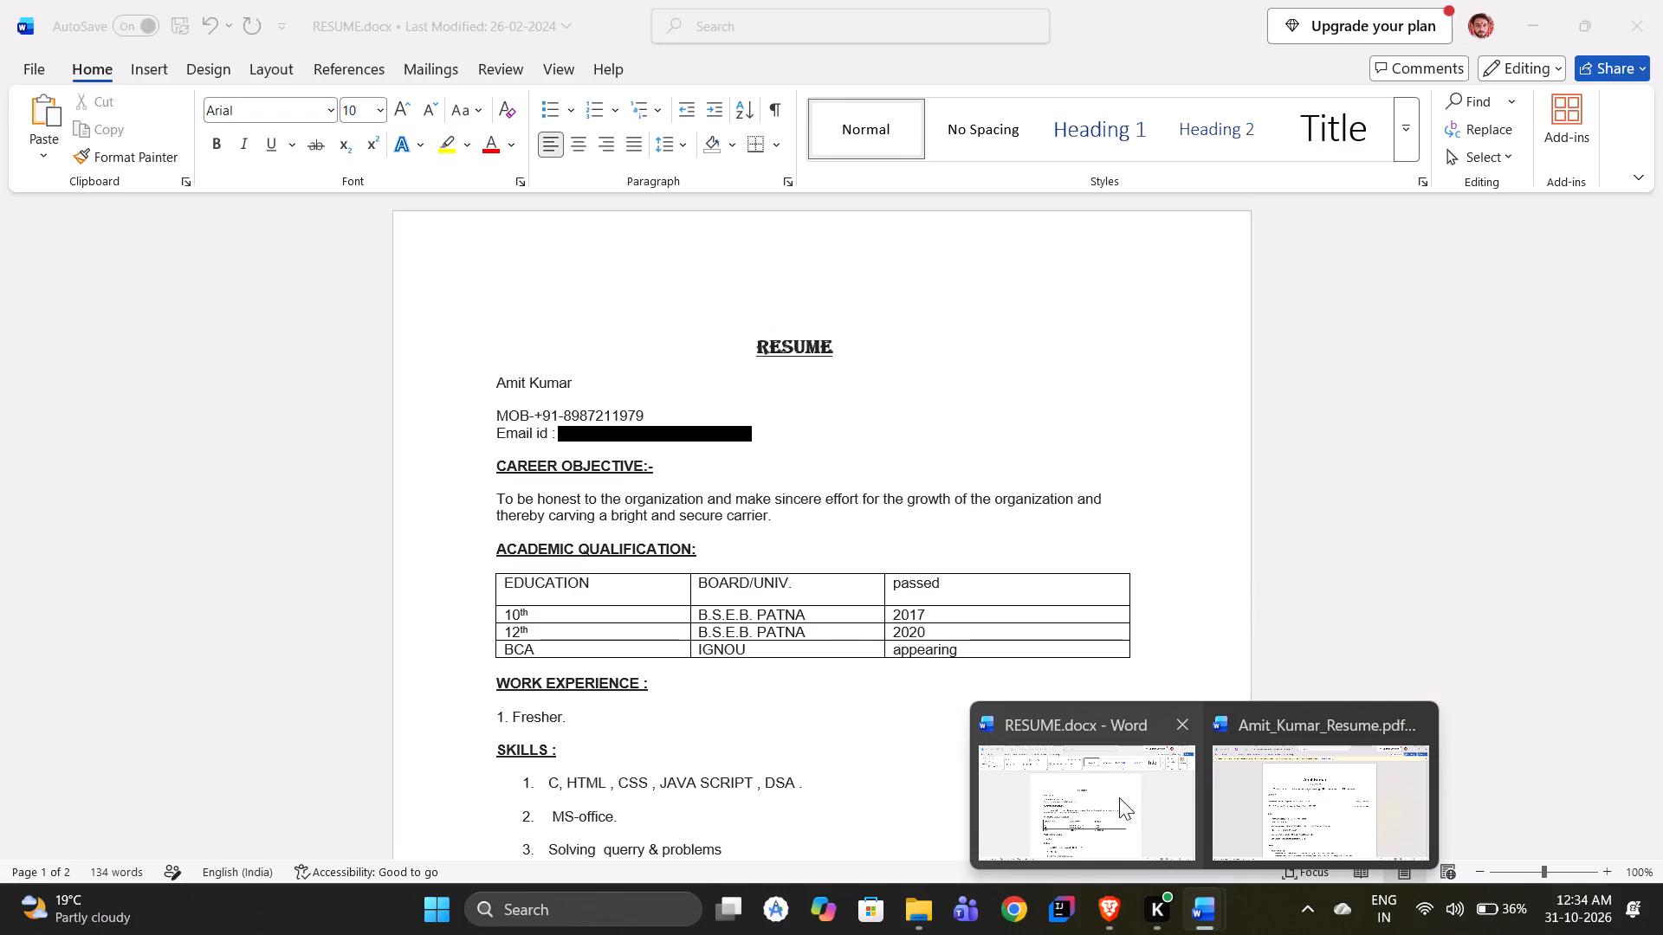
Close RESUME.docx and bring the resume PDF document to the front.
left_click(1175, 722)
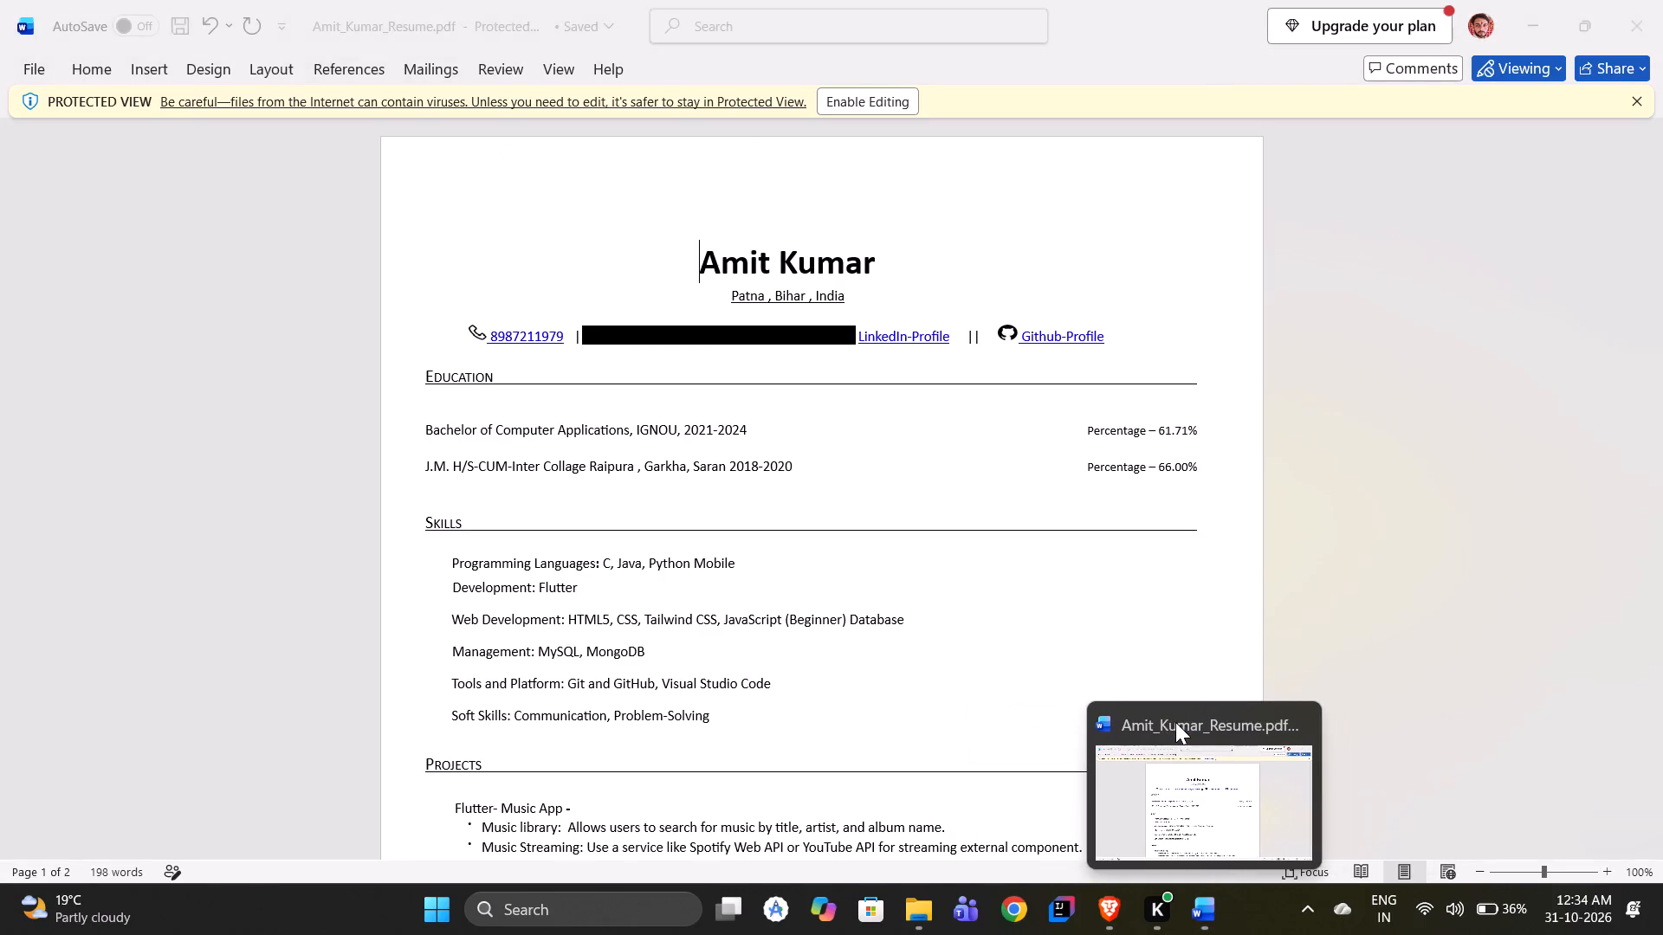
left_click(939, 655)
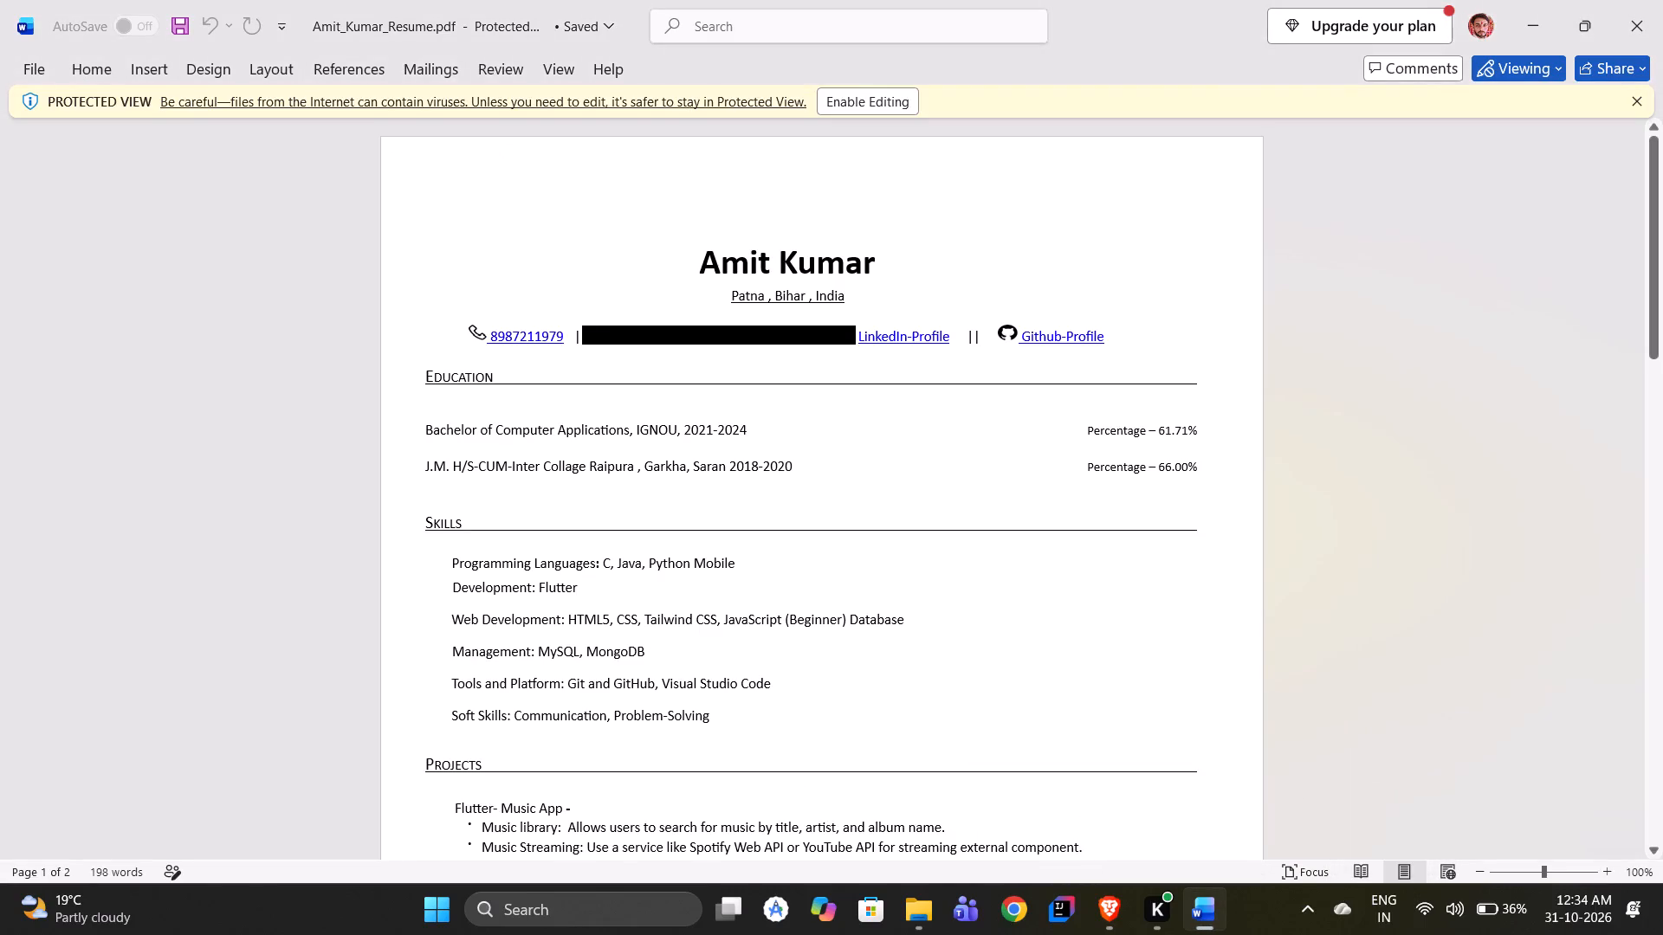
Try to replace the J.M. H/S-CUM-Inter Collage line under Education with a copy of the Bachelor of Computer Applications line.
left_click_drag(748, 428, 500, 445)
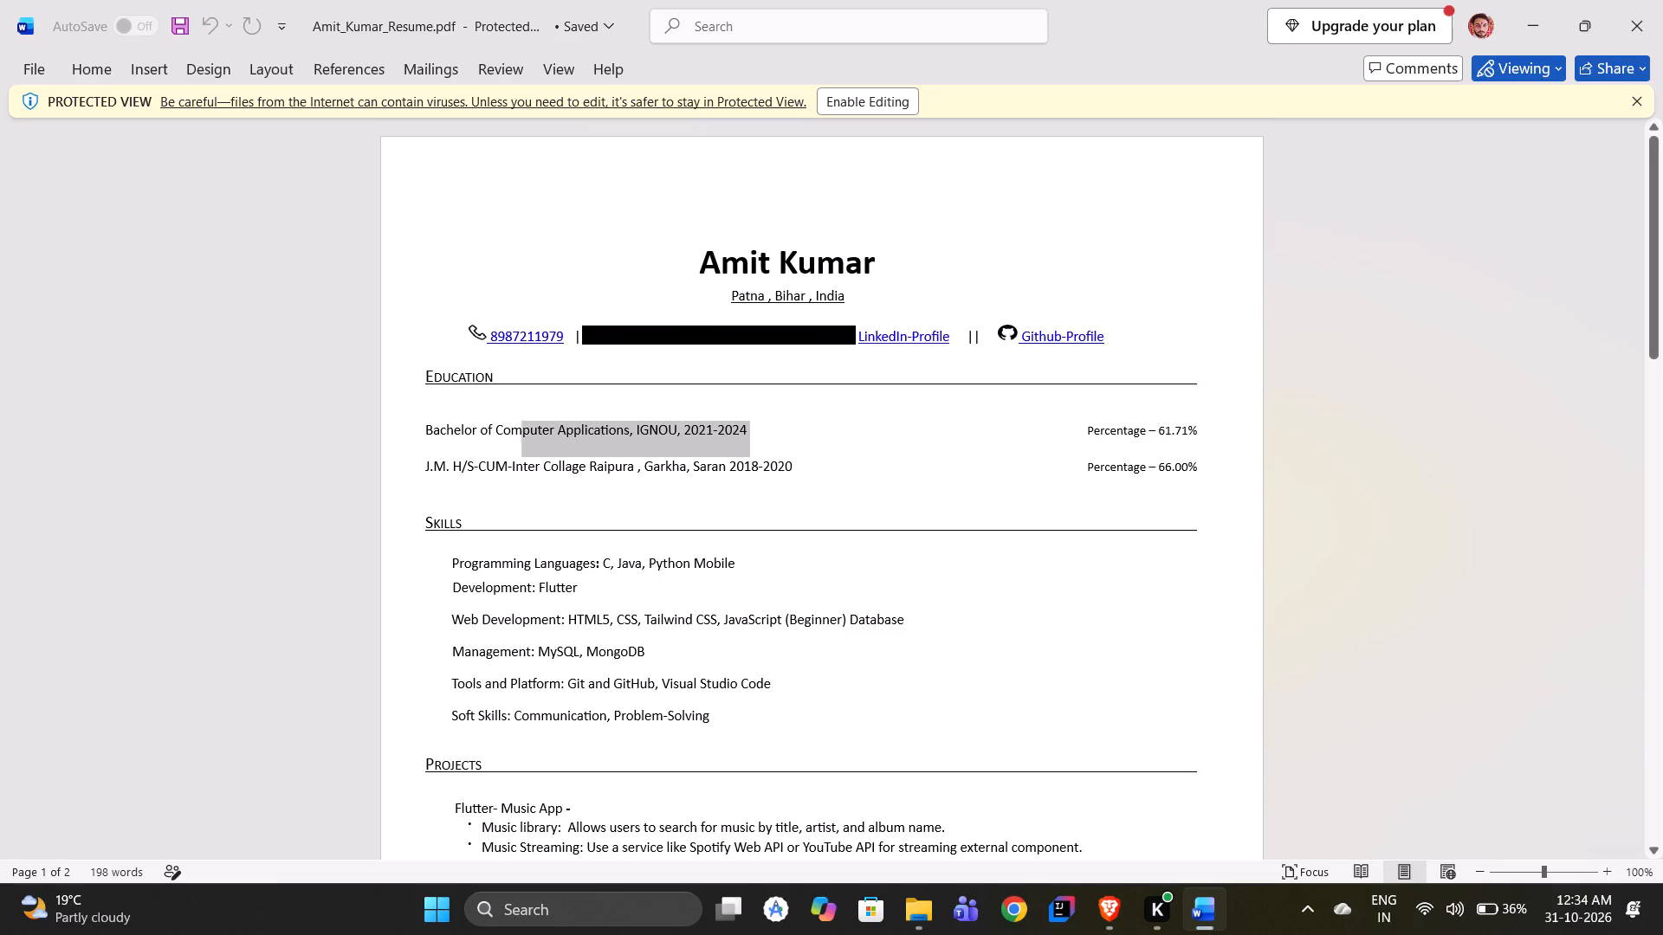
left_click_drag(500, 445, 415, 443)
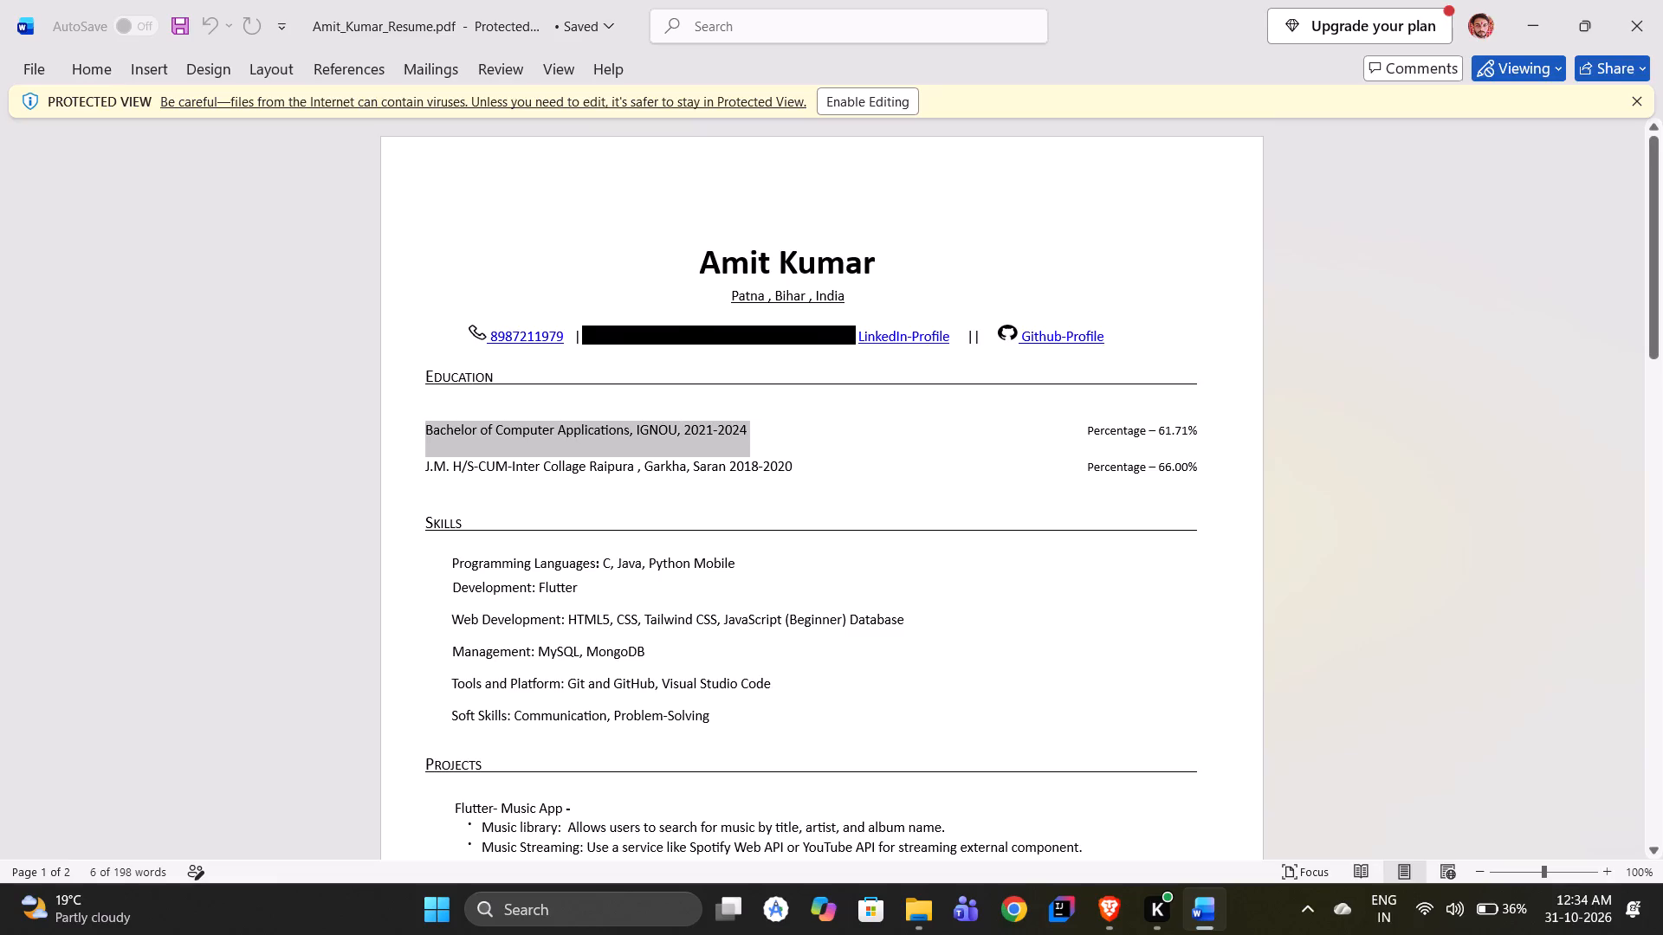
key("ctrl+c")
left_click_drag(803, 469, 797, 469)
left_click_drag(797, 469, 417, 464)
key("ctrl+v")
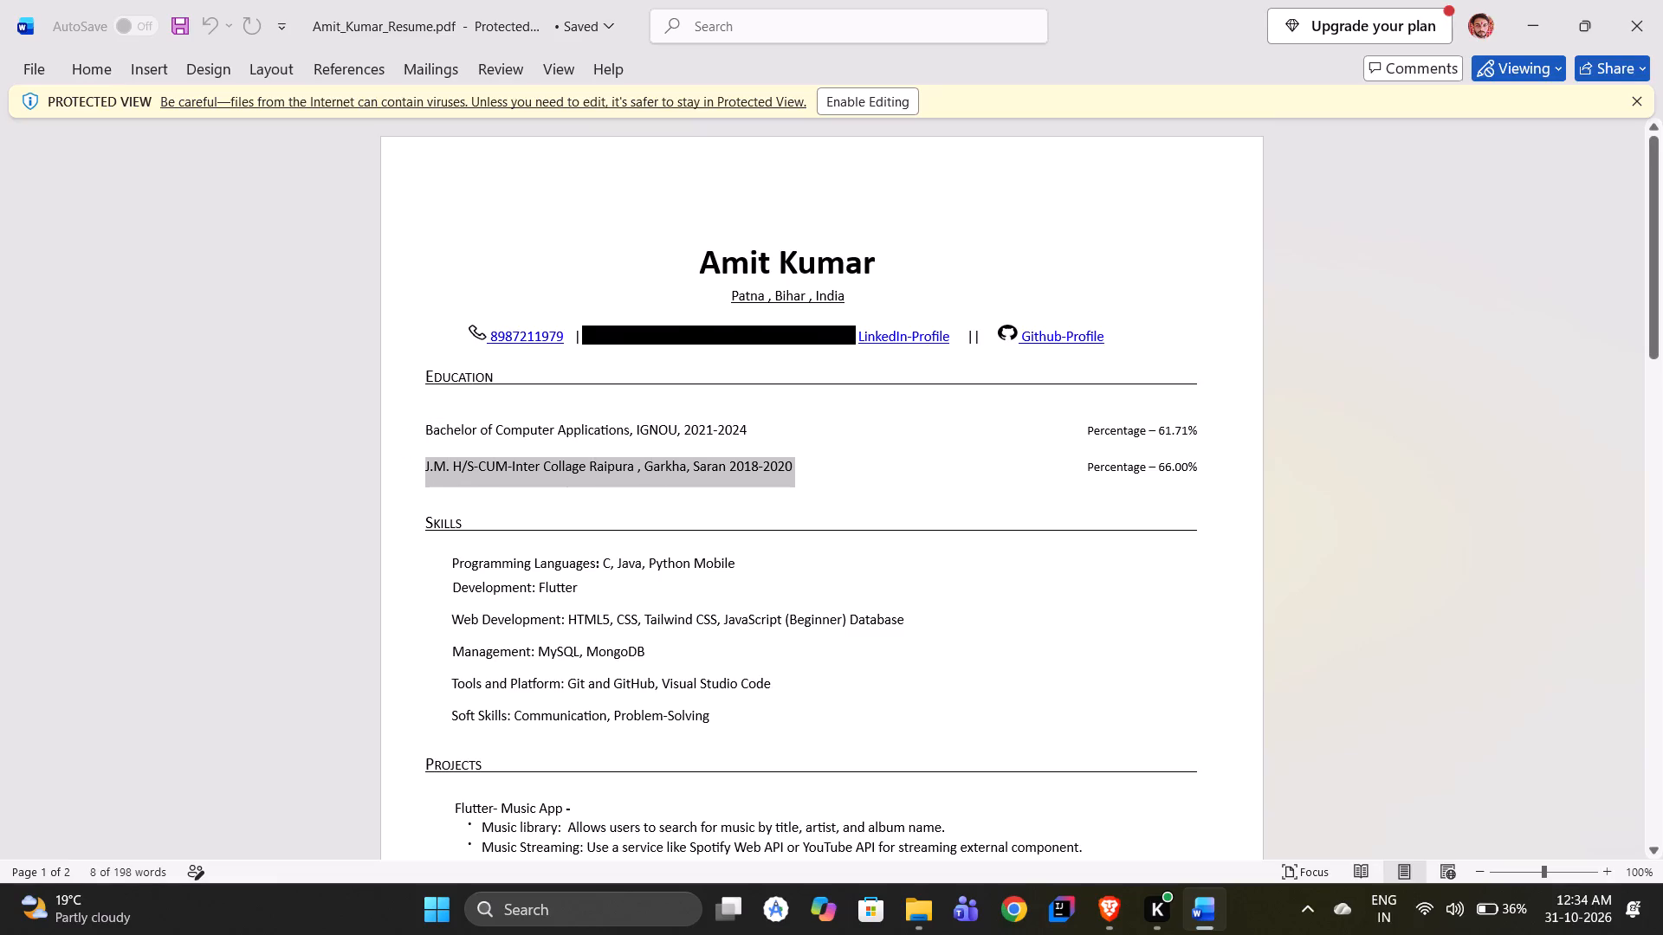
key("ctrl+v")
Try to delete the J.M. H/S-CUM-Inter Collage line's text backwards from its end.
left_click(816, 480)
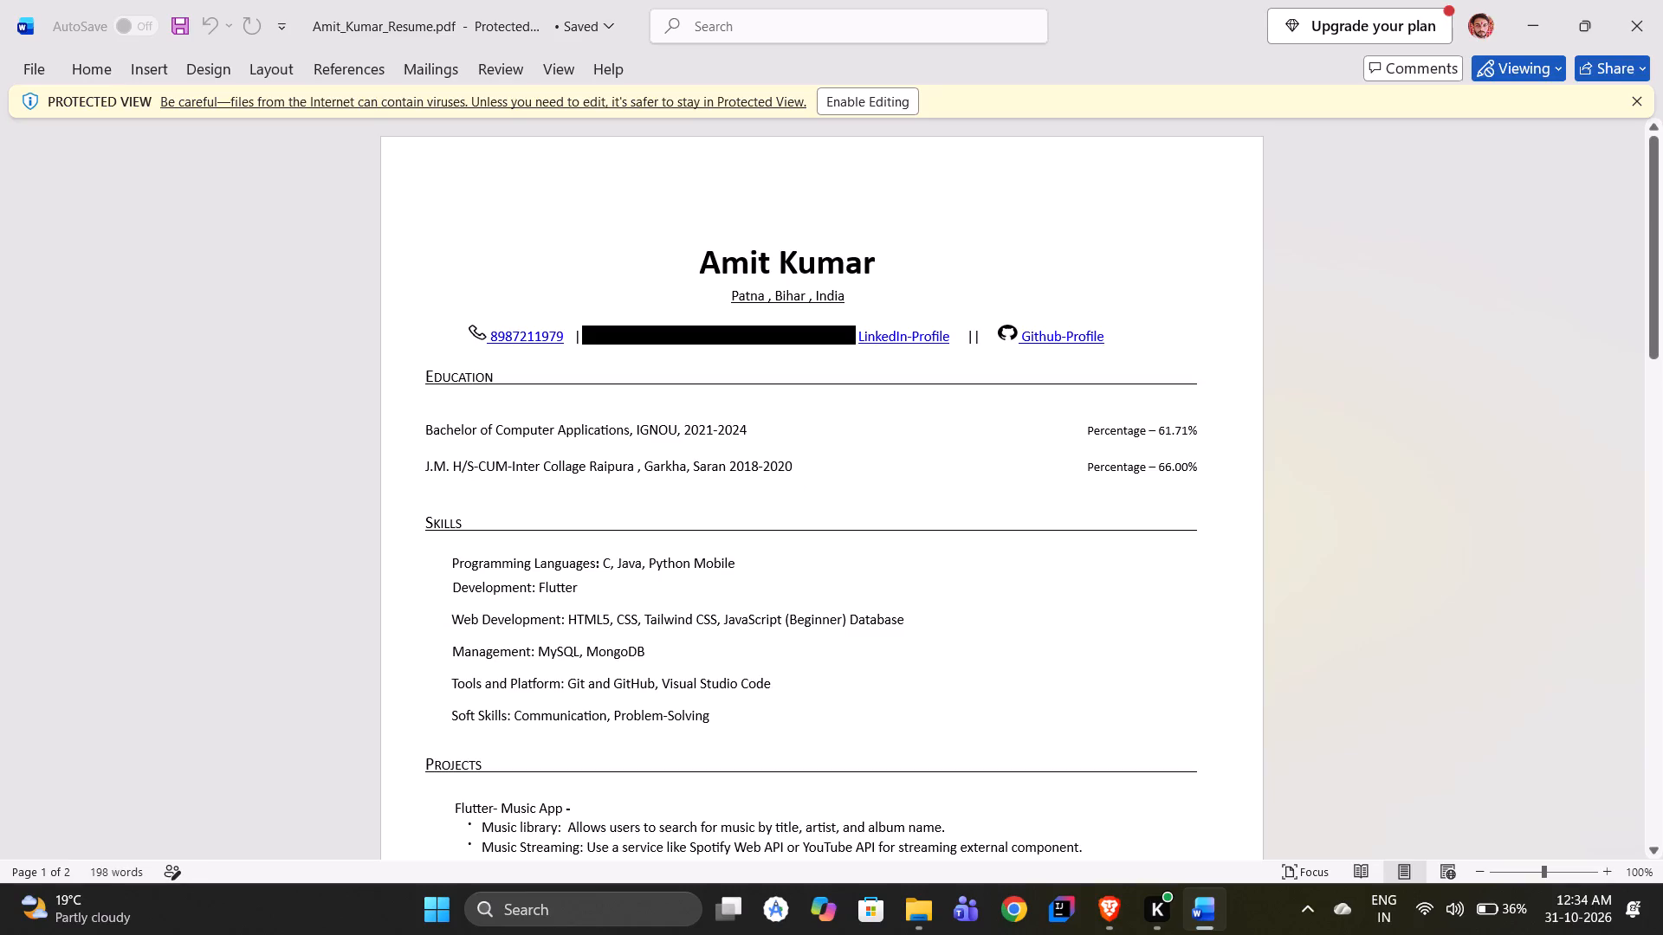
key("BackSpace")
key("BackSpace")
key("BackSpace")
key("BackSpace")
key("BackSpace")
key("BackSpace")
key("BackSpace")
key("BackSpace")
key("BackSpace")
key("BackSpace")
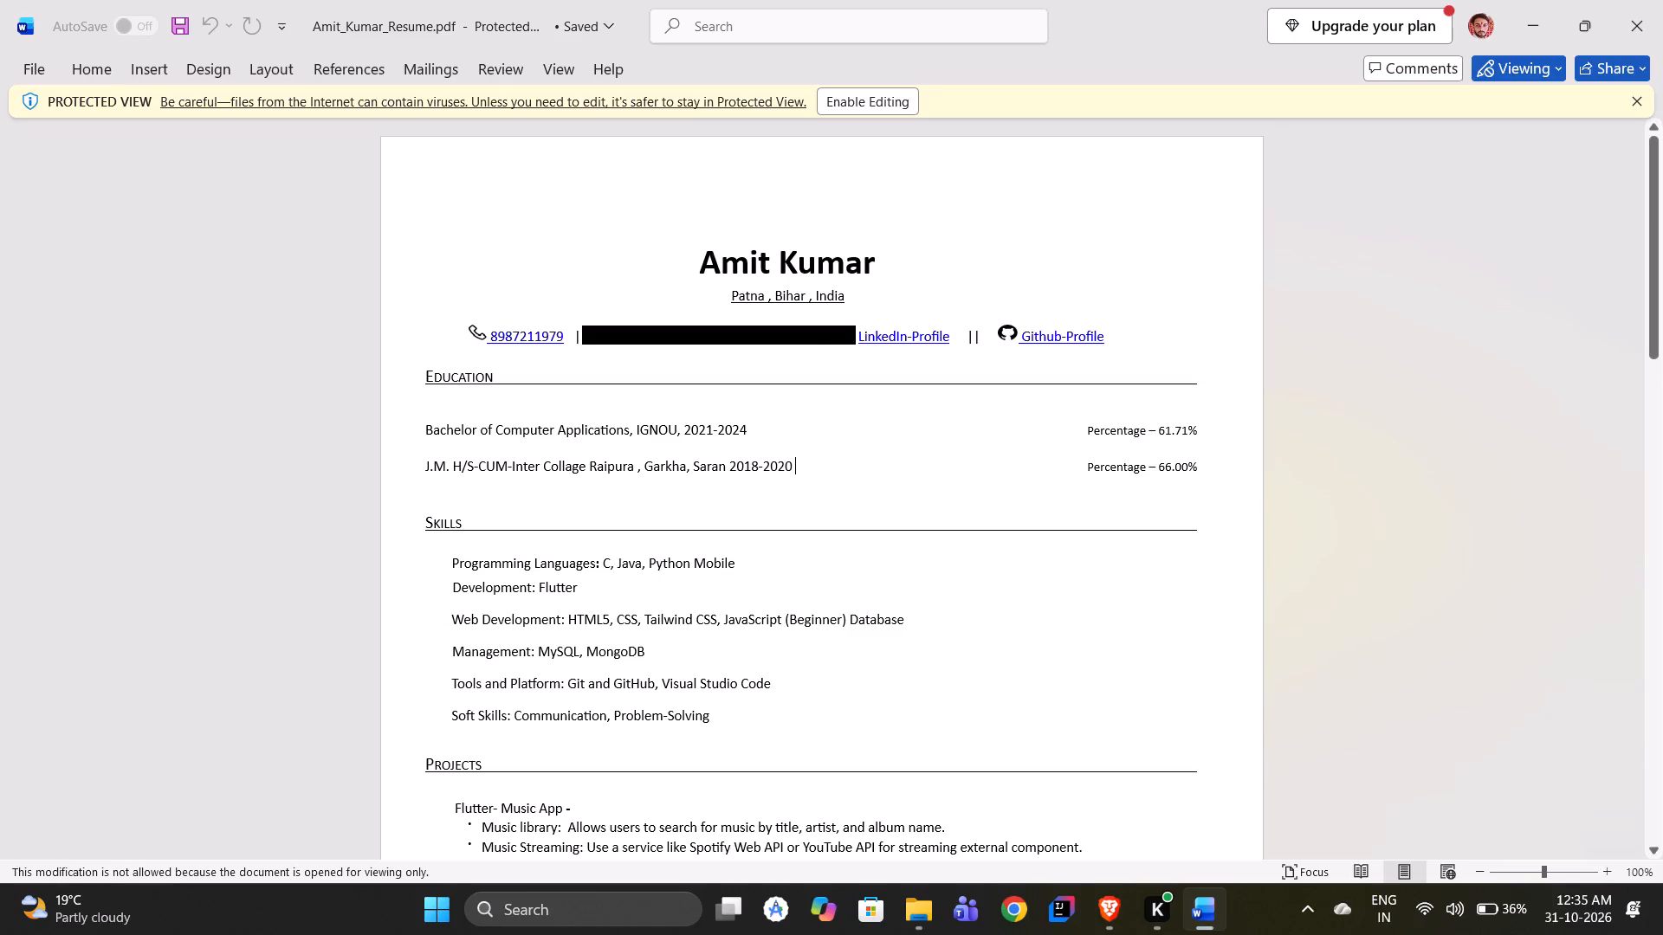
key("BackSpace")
Enable editing of the protected resume document.
left_click(884, 113)
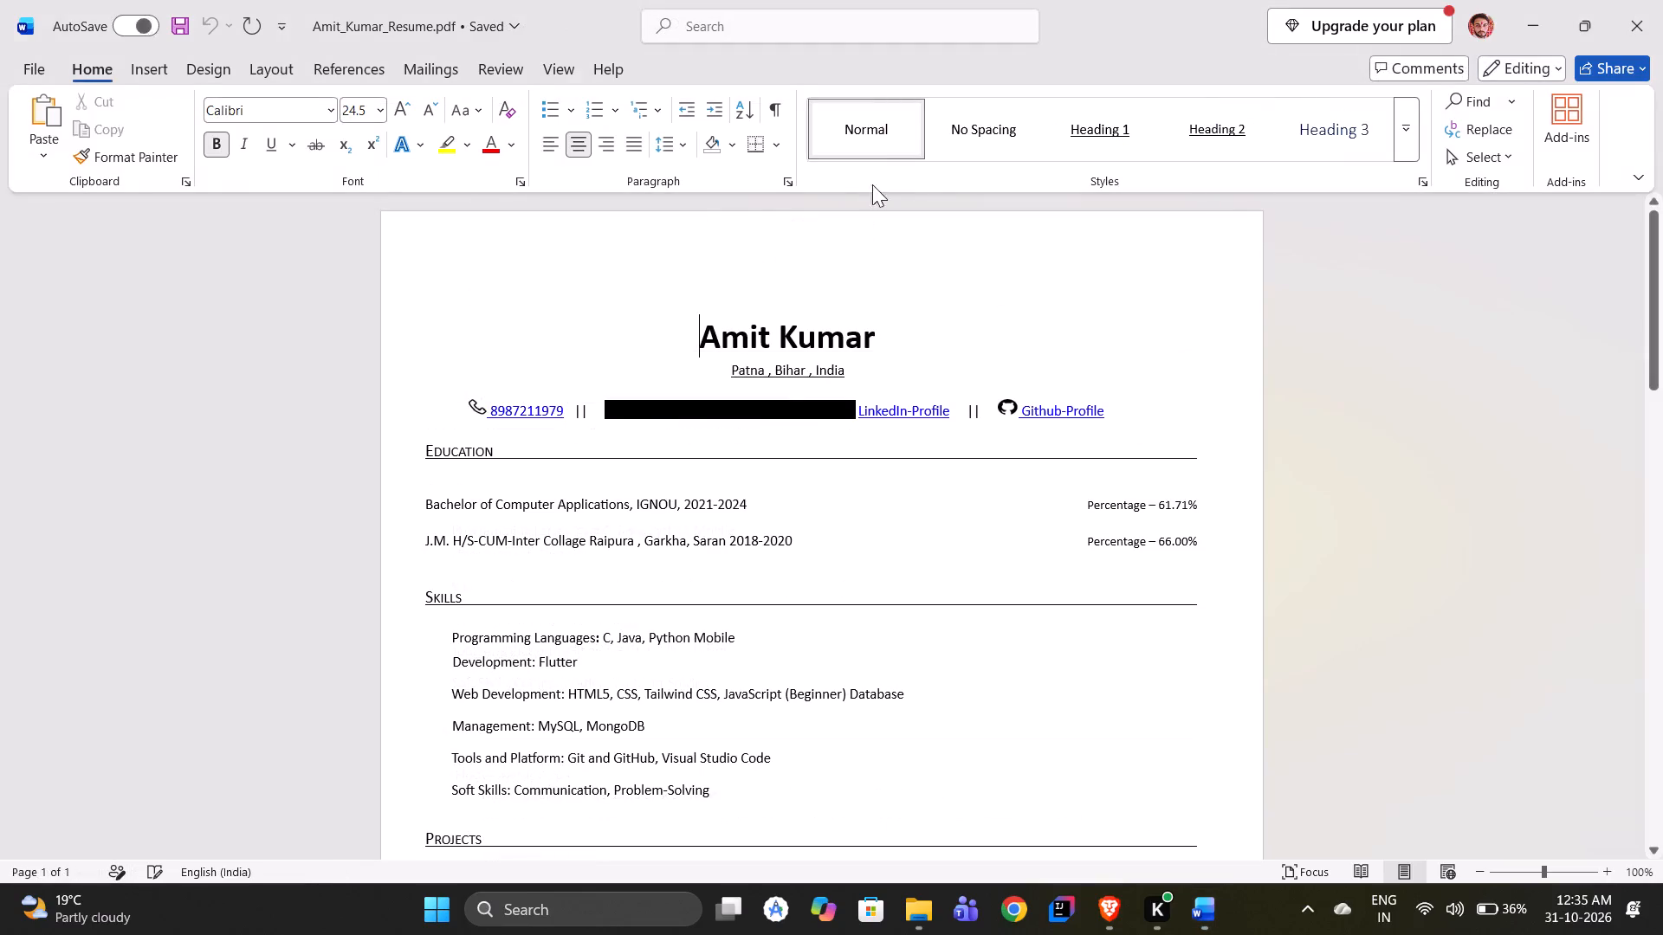
Replace the J.M. H/S-CUM-Inter Collage line under Education with a copy of the Bachelor of Computer Applications, IGNOU, 2021-2024 line.
left_click_drag(756, 501, 633, 500)
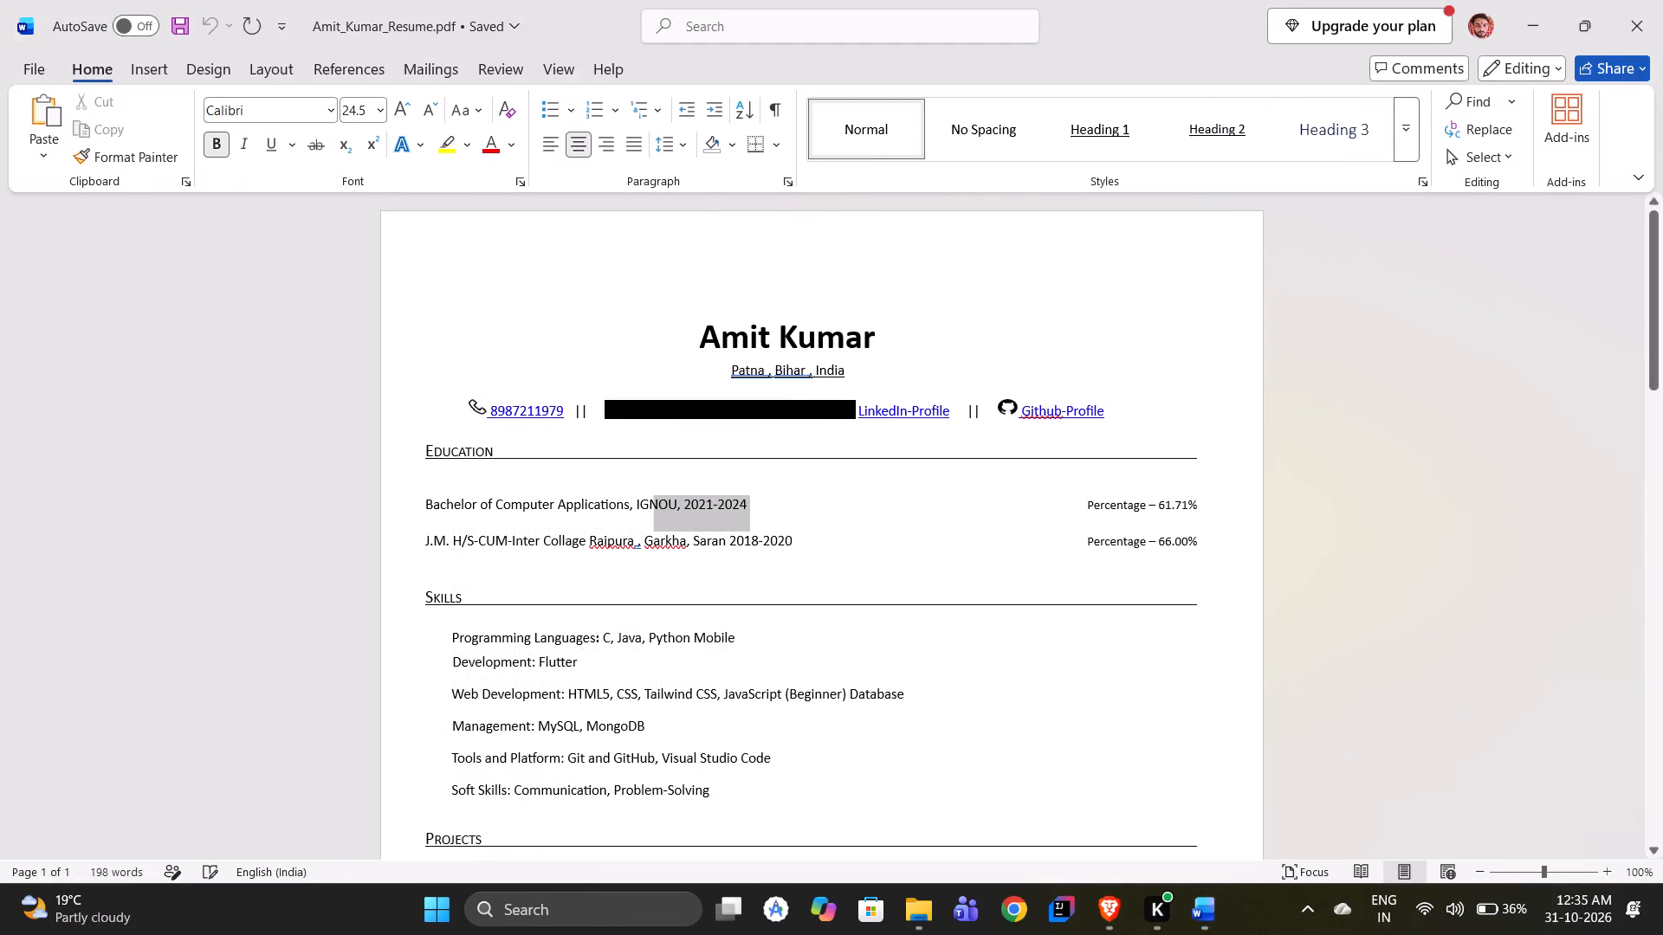
left_click_drag(633, 500, 414, 495)
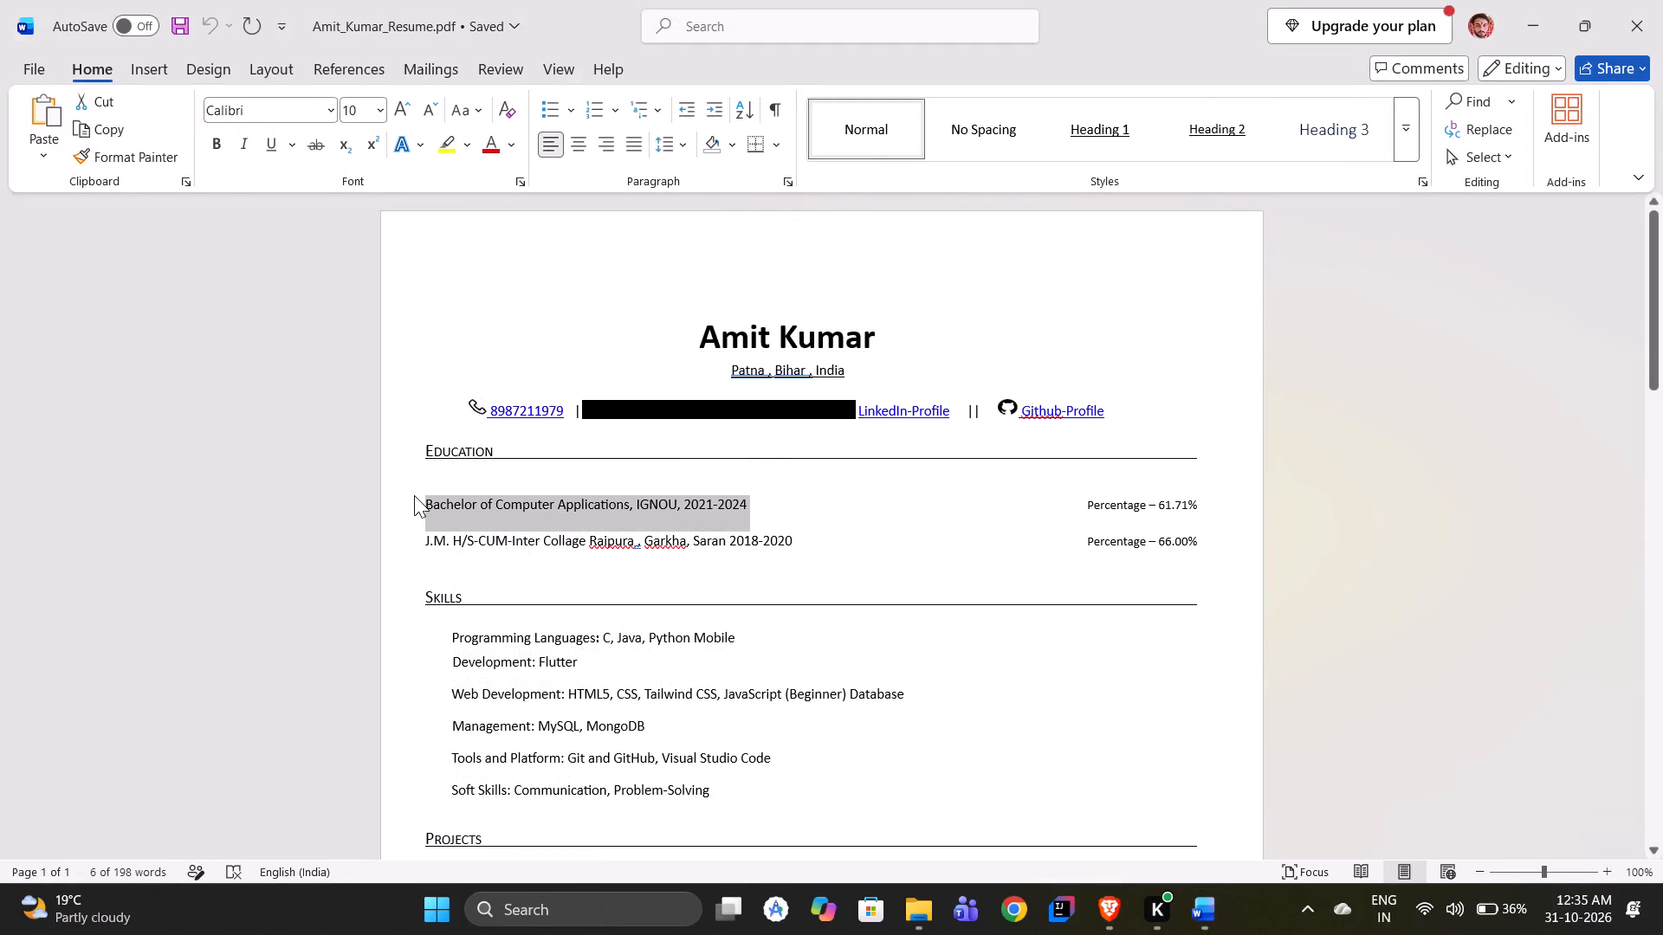
key("ctrl+c")
left_click_drag(797, 541, 565, 535)
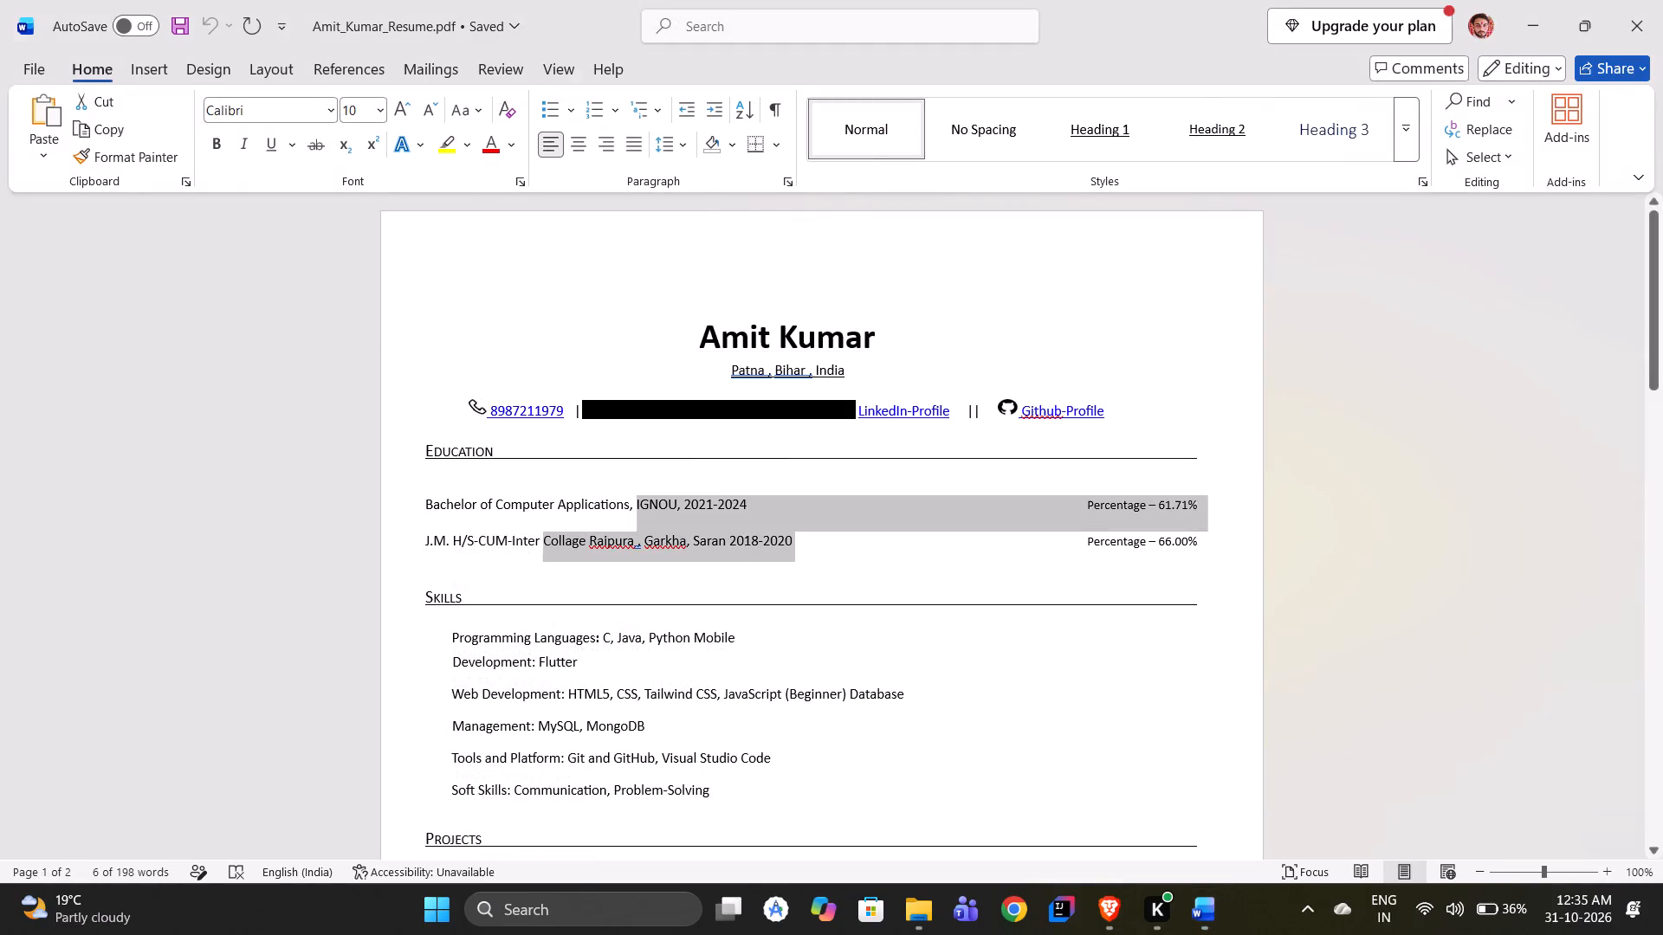
left_click_drag(565, 535, 417, 544)
key("ctrl+v")
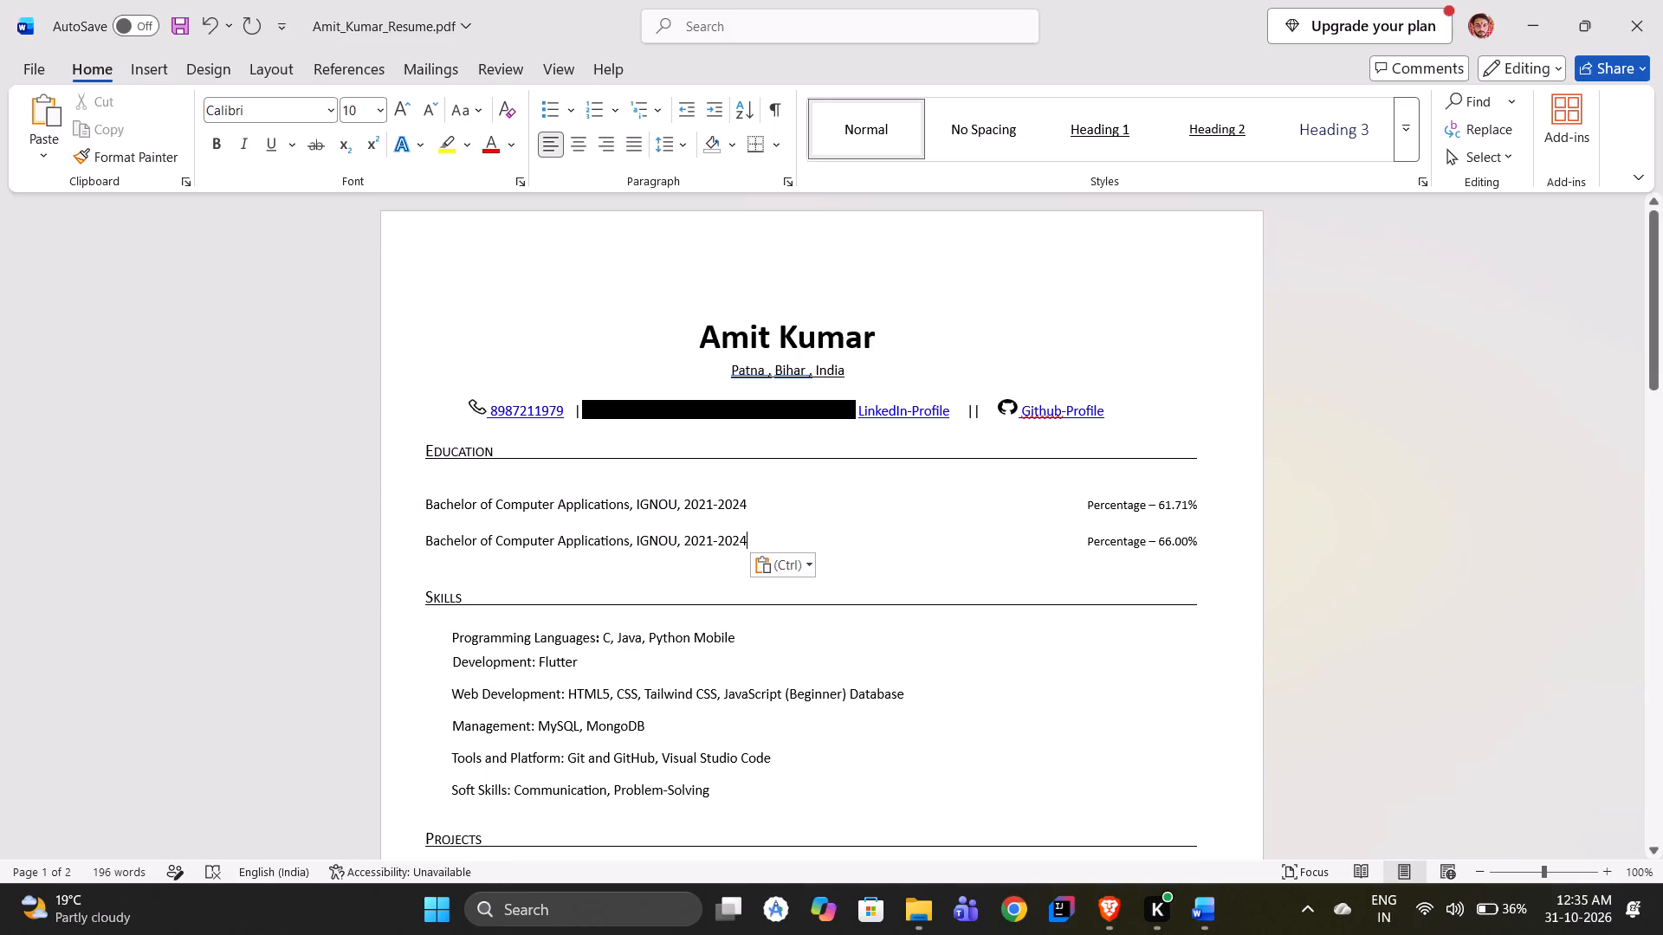
Change "Bachelor" to "Master" in the first Education entry.
double_click(461, 506)
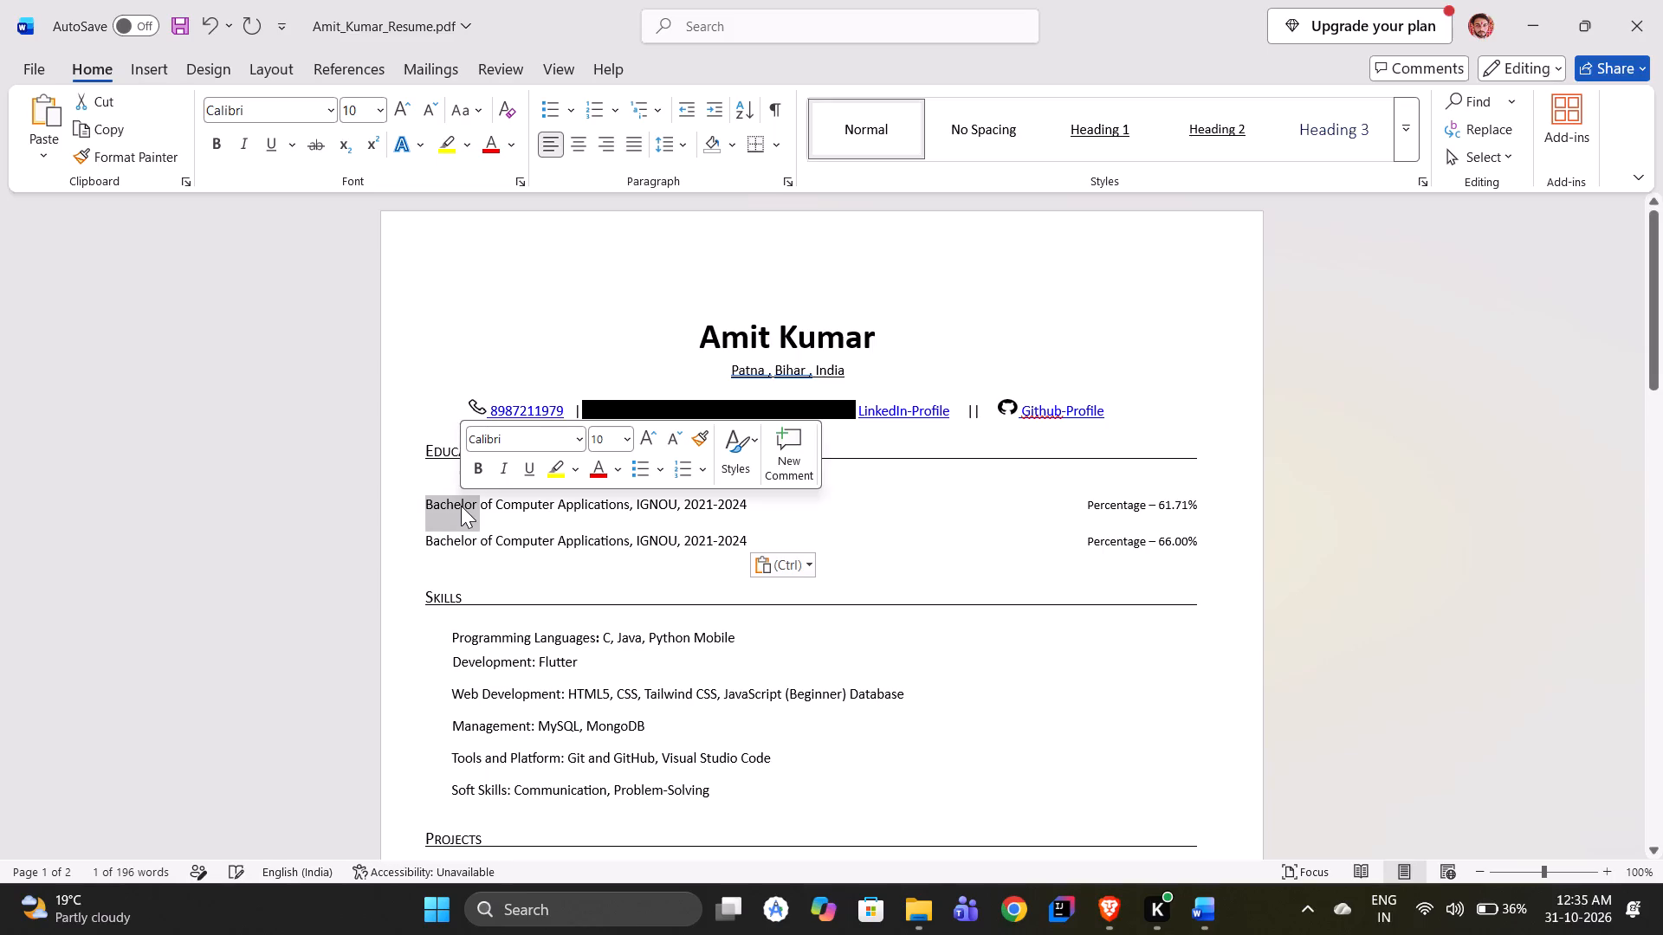
type("MAs")
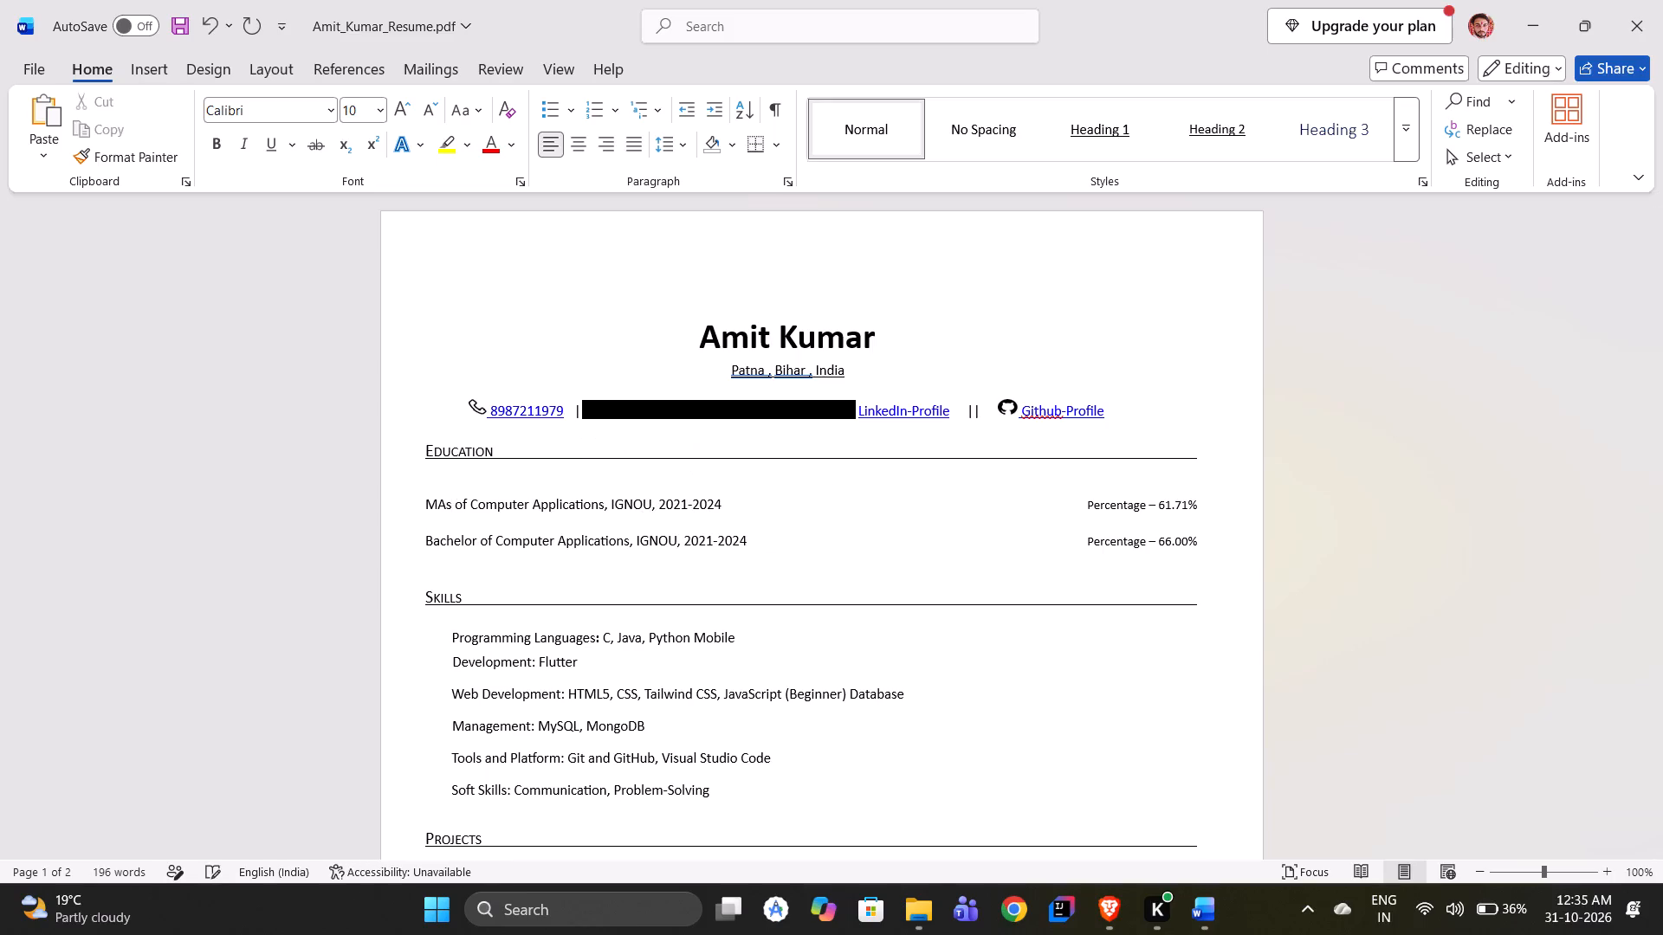
key("BackSpace")
key("BackSpace")
key("s")
key("BackSpace")
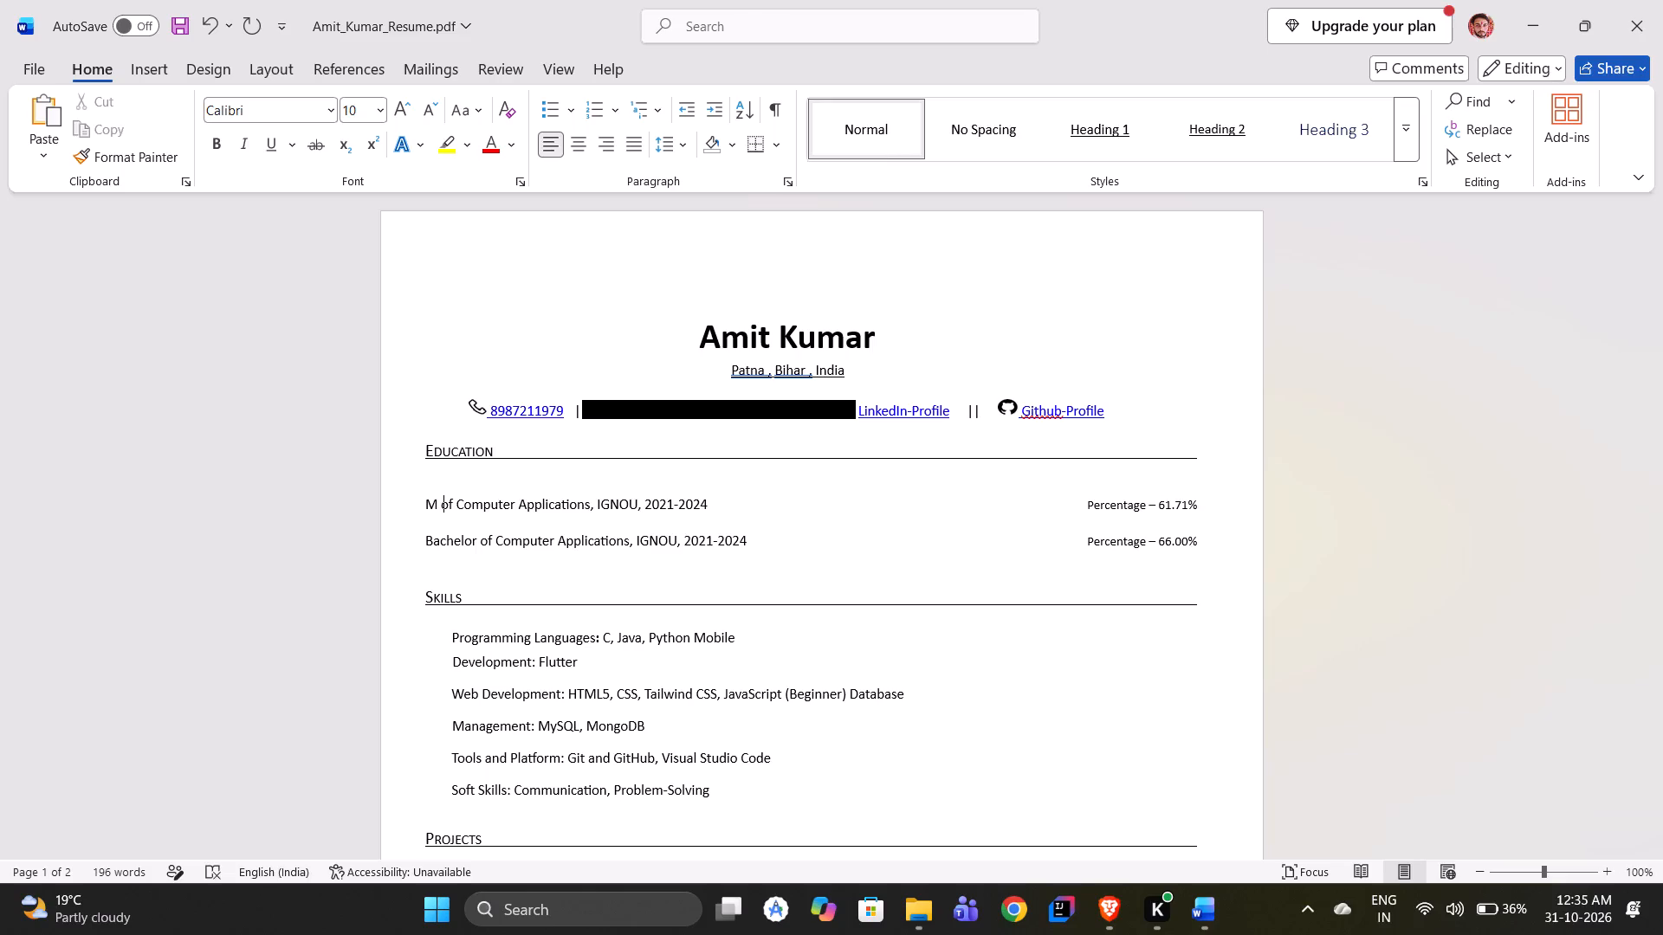
type("as")
type("ter")
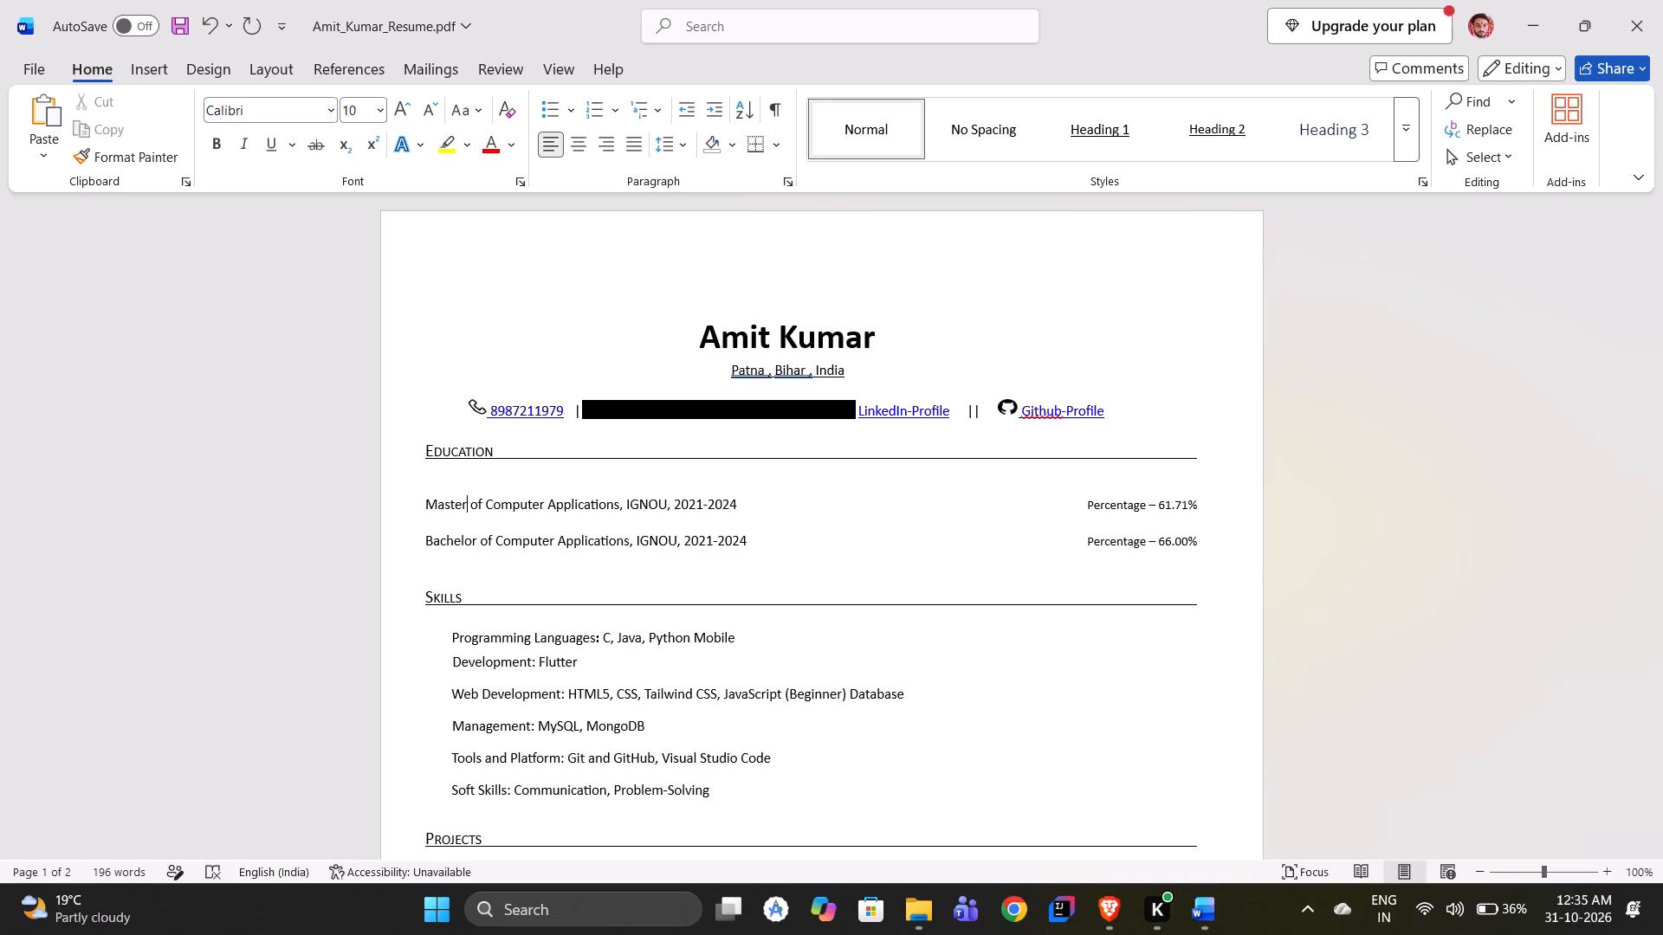
Set the years of the Master of Computer Applications entry to 2026-2028.
left_click(701, 506)
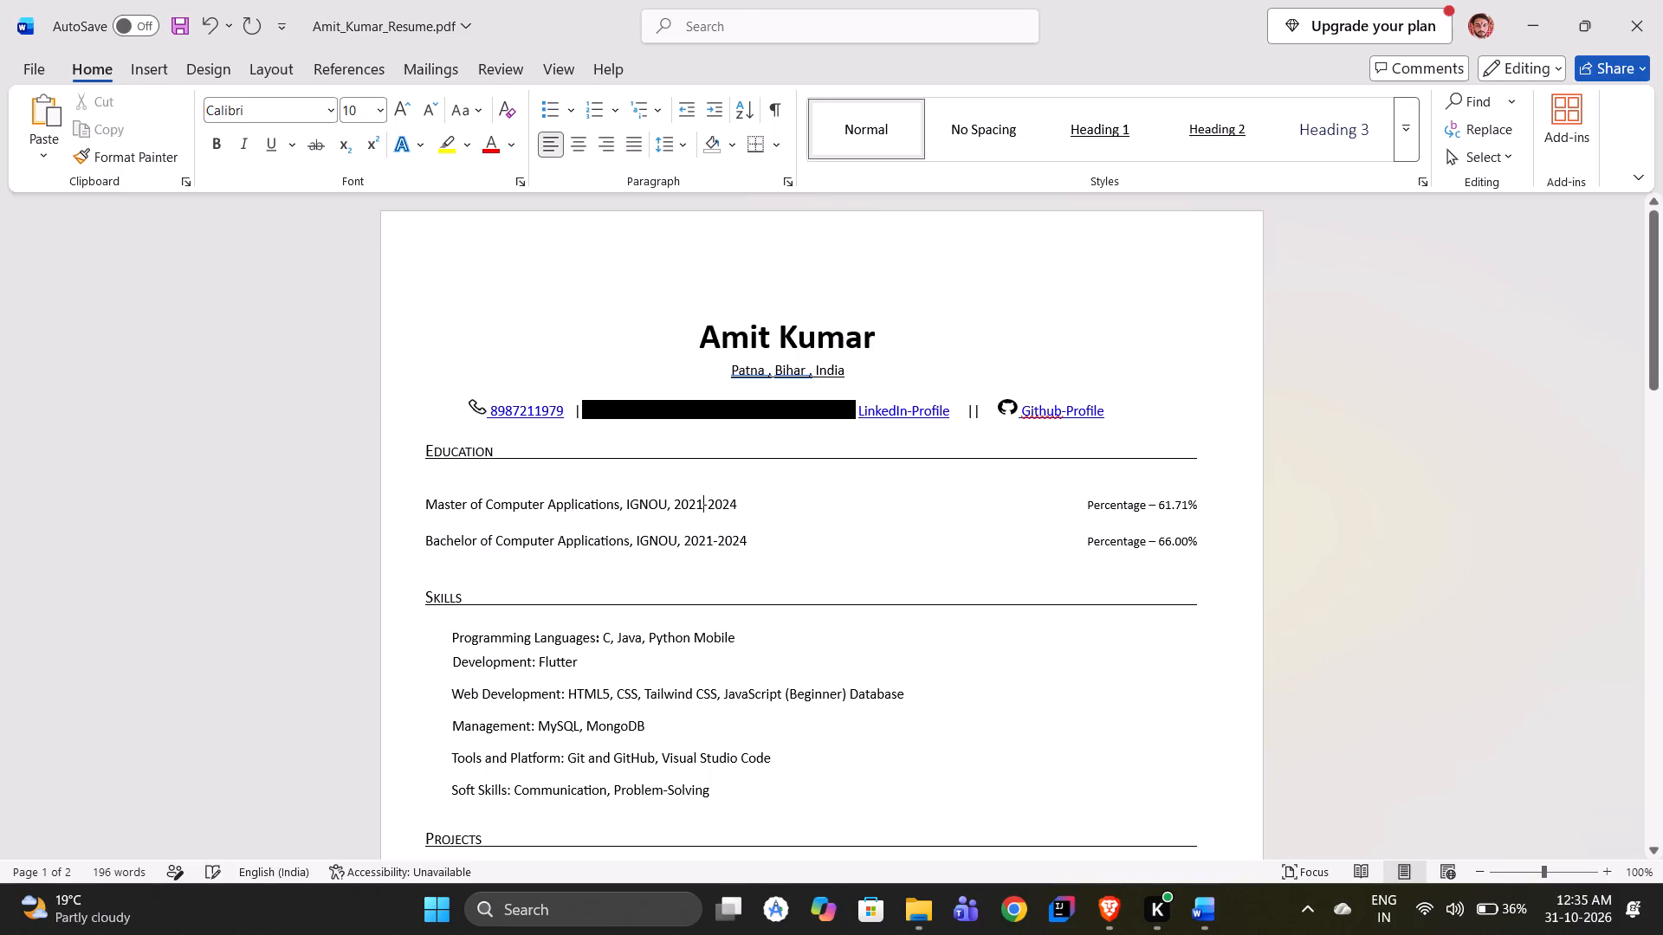
key("BackSpace")
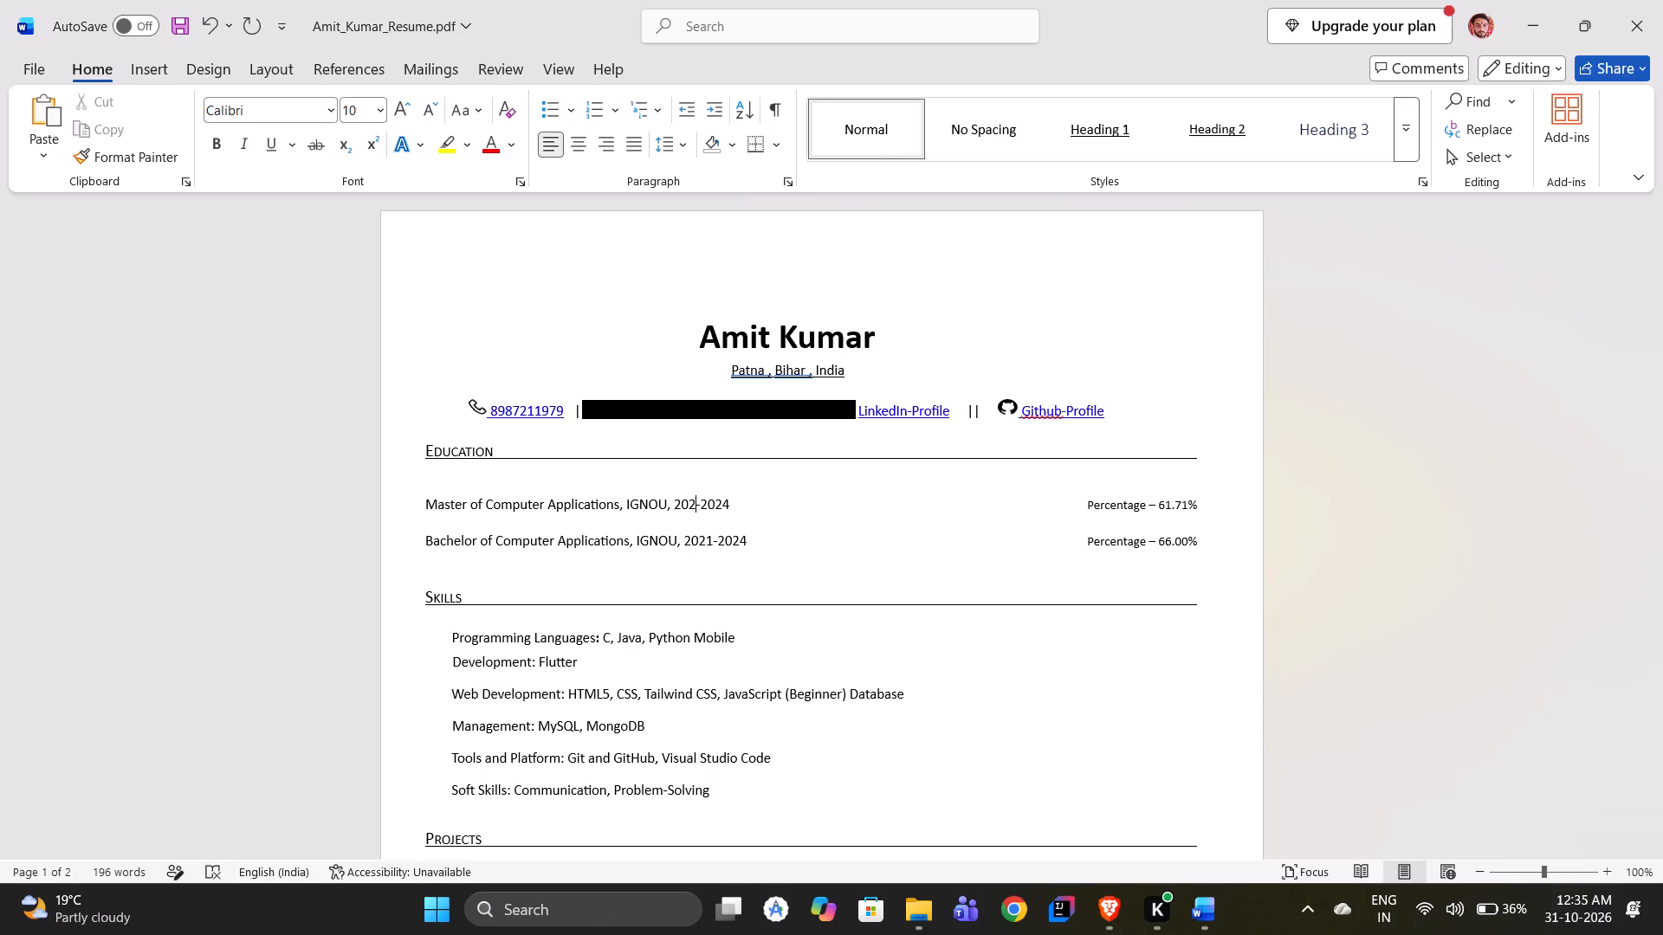
key("6")
key("End")
key("End")
key("End")
key("End")
left_click(748, 500)
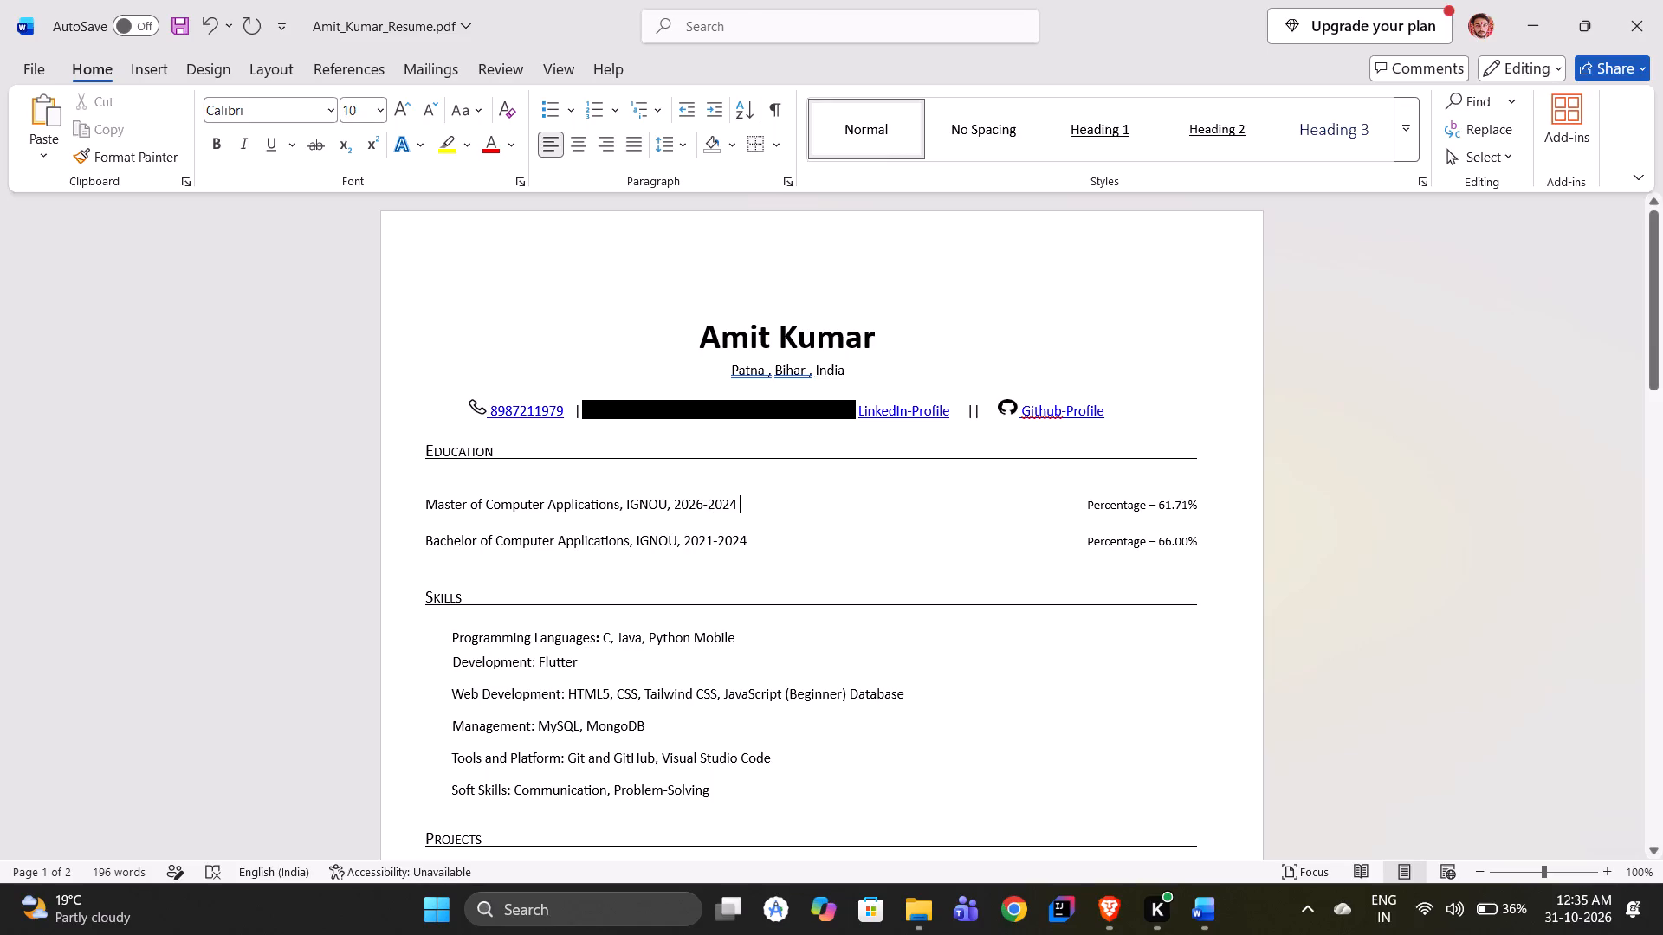
key("BackSpace")
key("BackSpace")
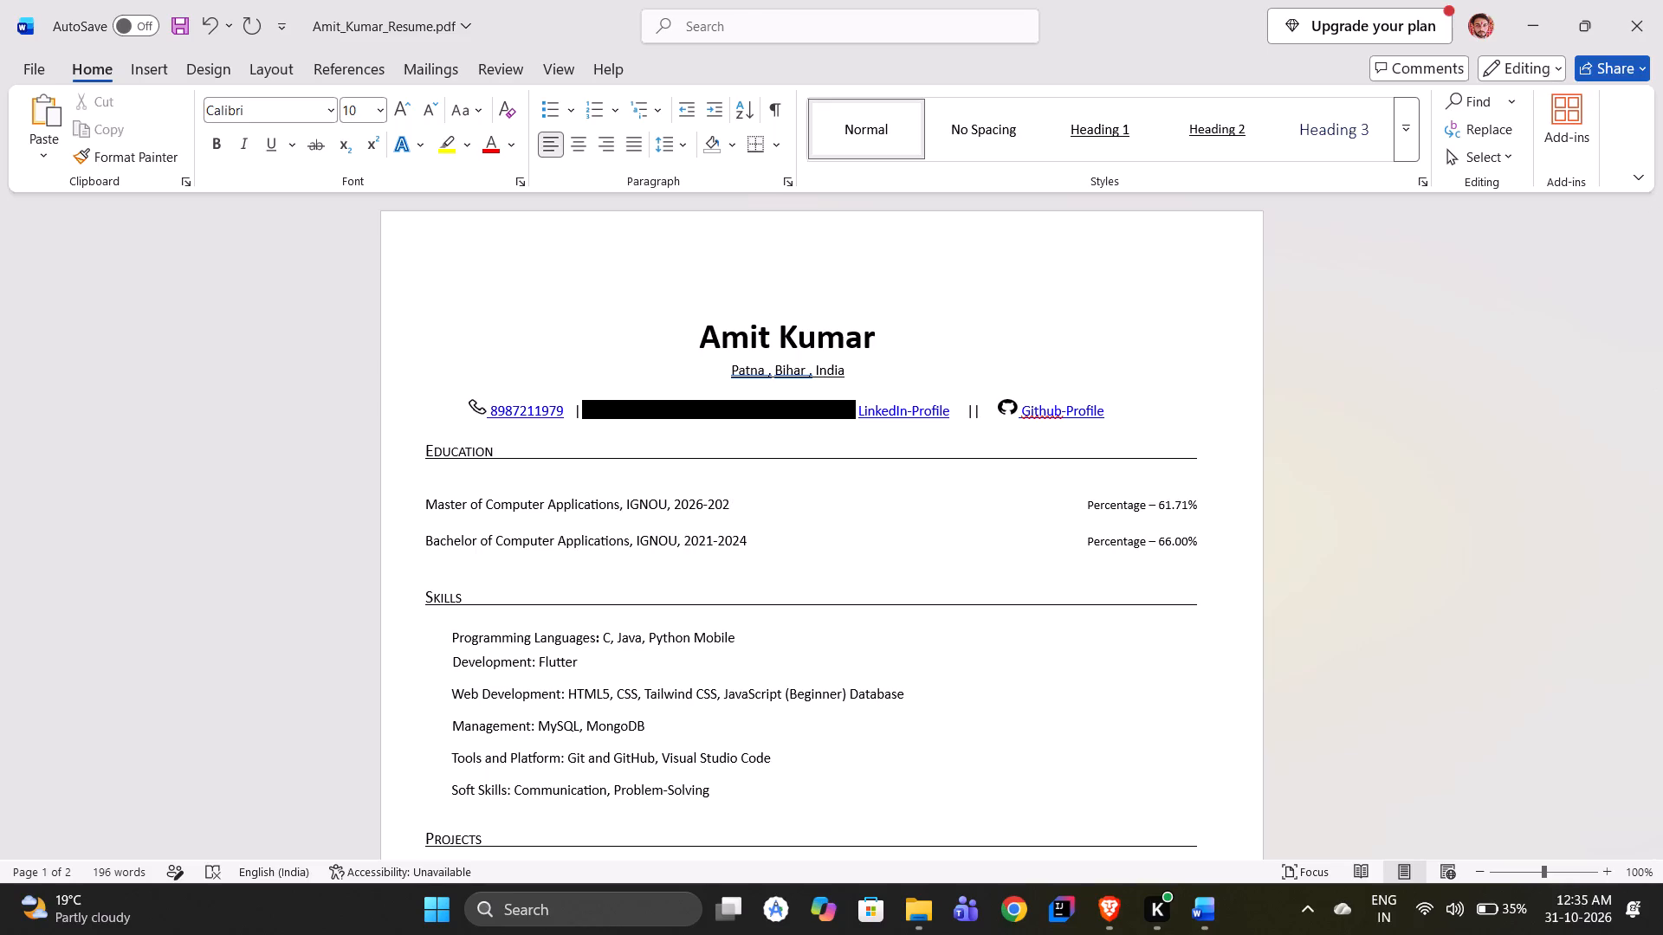
key("6")
key("BackSpace")
key("8")
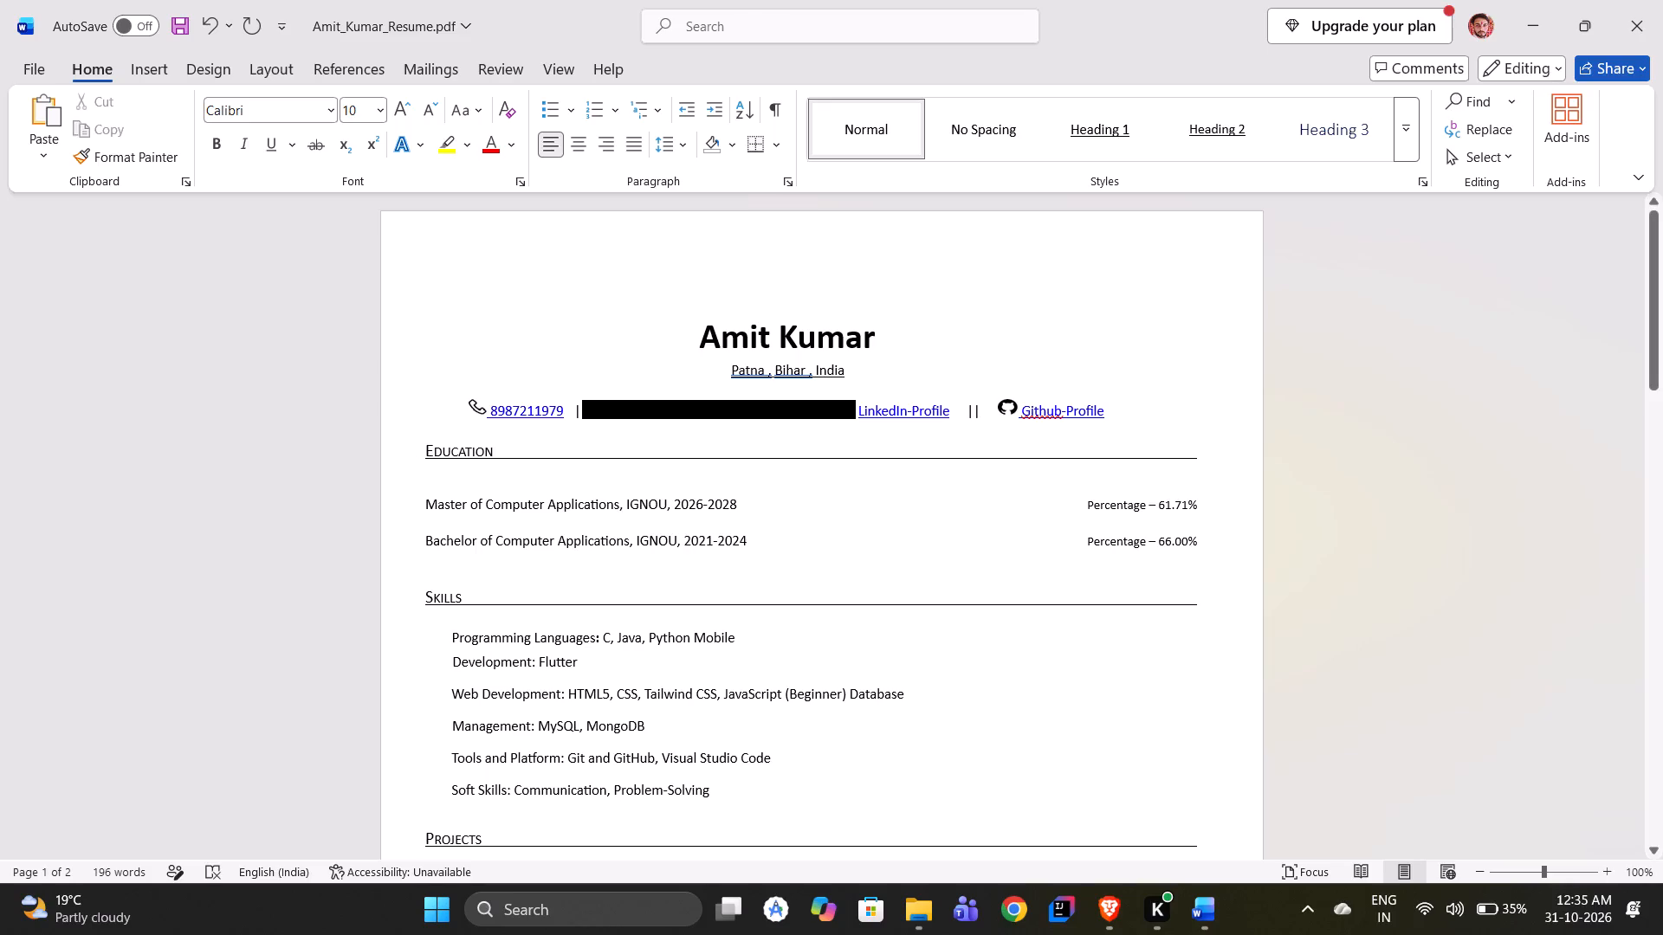
Replace the percentage on the Bachelor entry's line with a copy of the Master entry's "Percentage – 61.71%".
left_click_drag(1197, 504, 1093, 497)
key("ctrl+c")
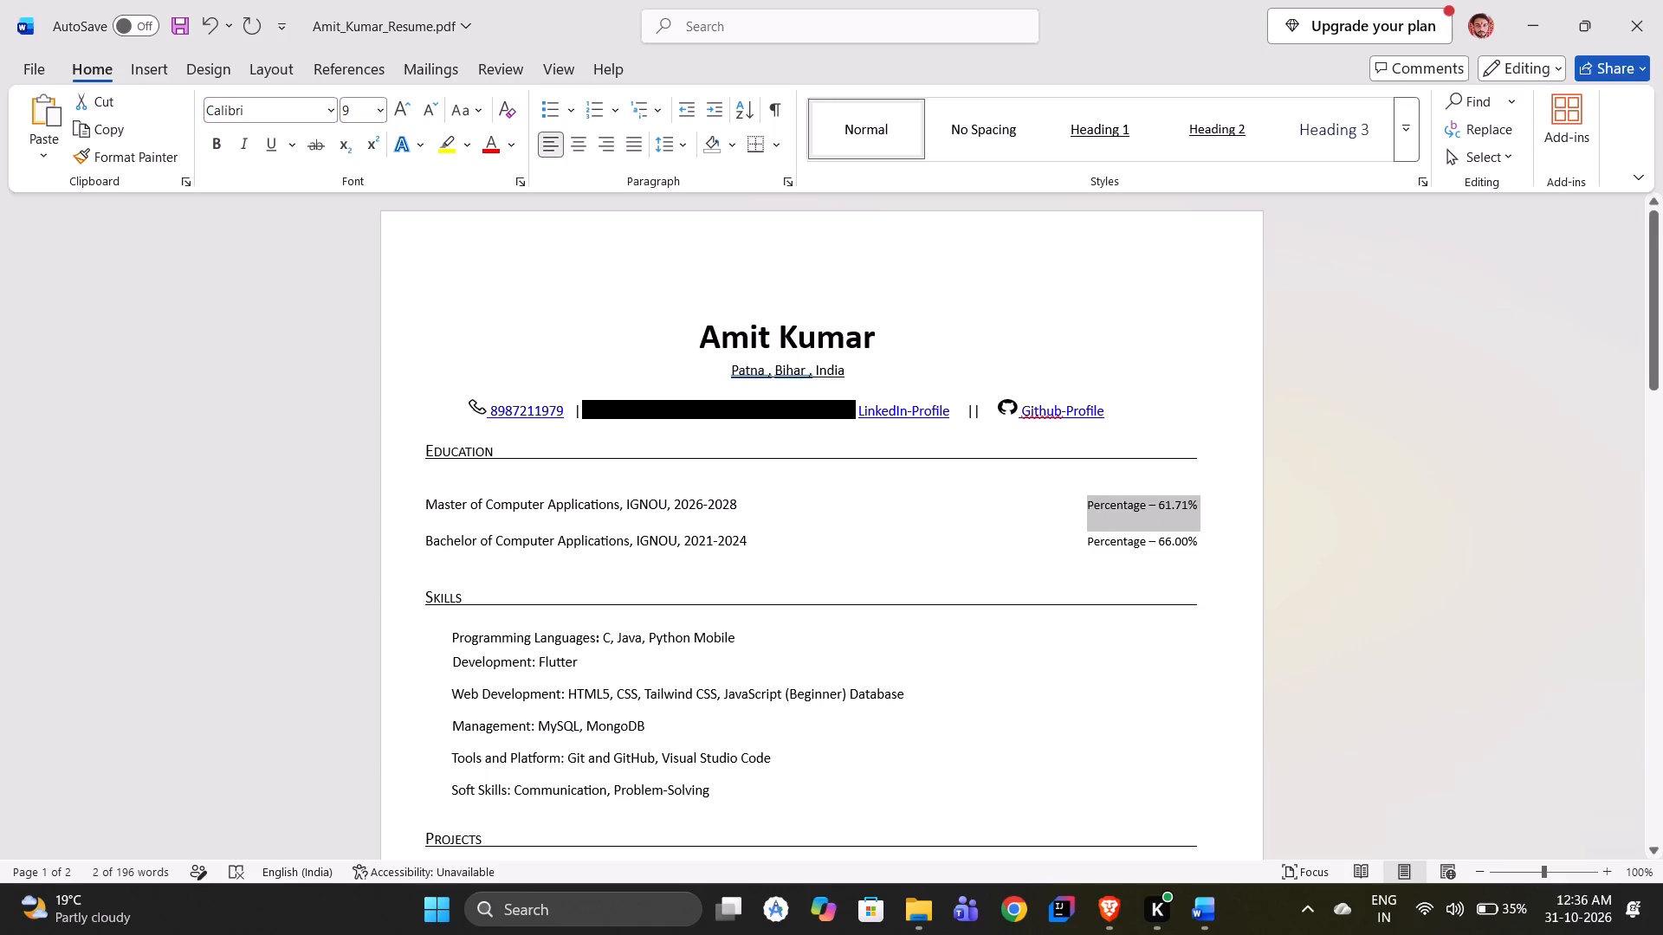
left_click_drag(1203, 542, 1098, 543)
key("ctrl+v")
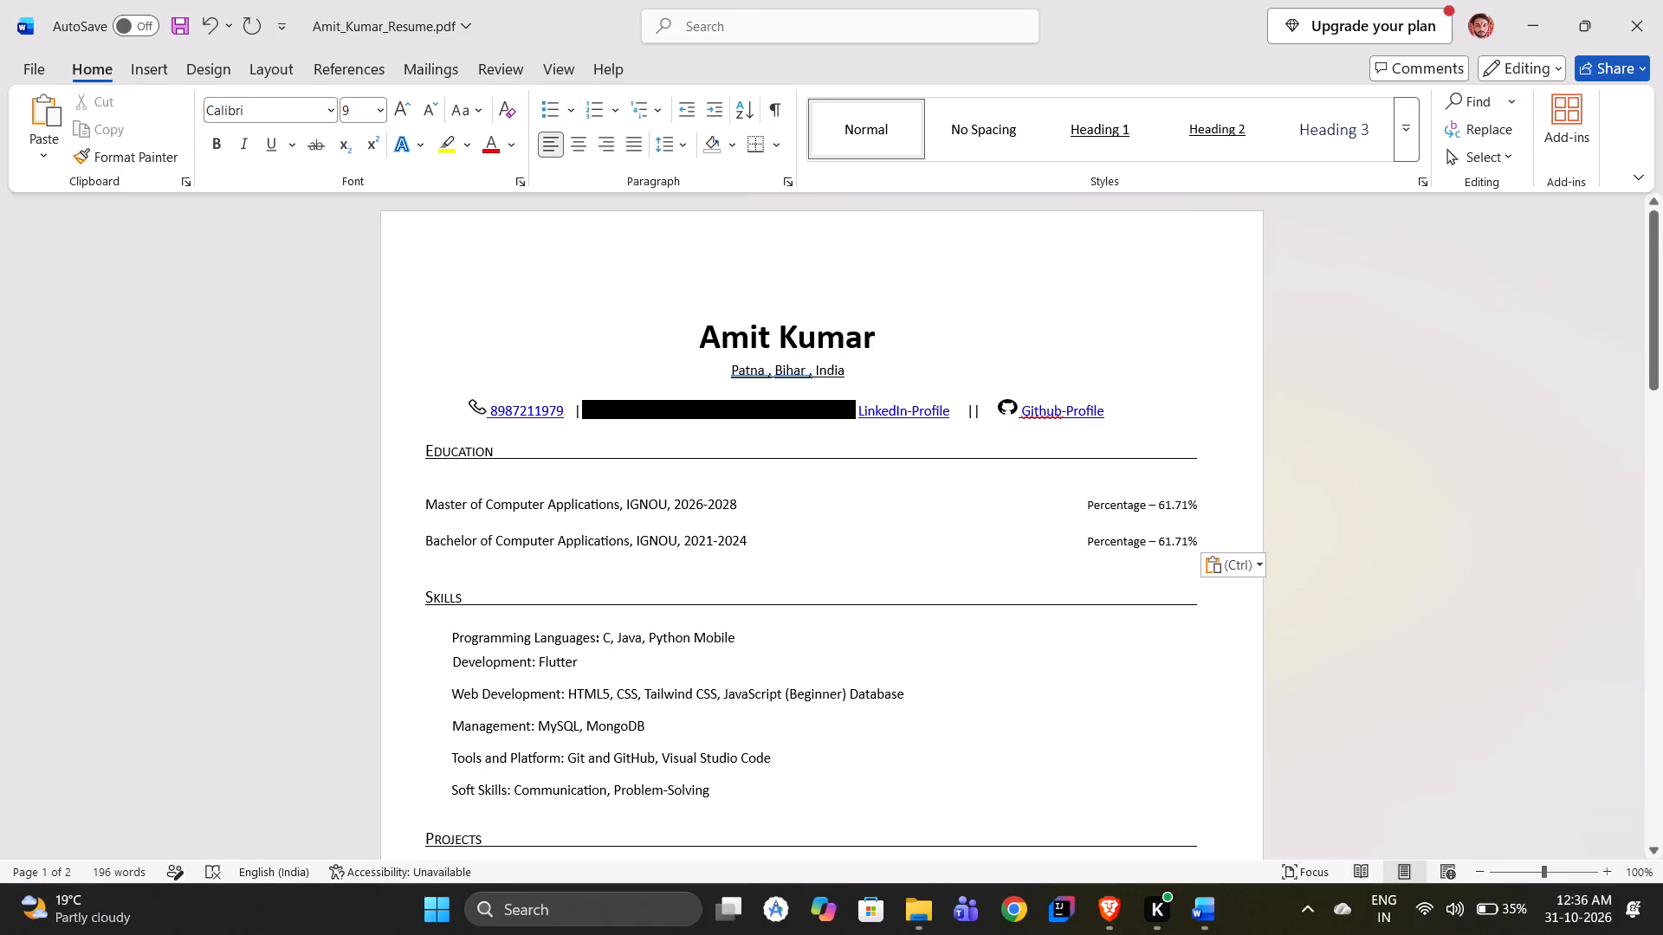
Replace the percentage text on the Master of Computer Applications line with the status "Persuing".
left_click_drag(1195, 505, 1097, 507)
key("BackSpace")
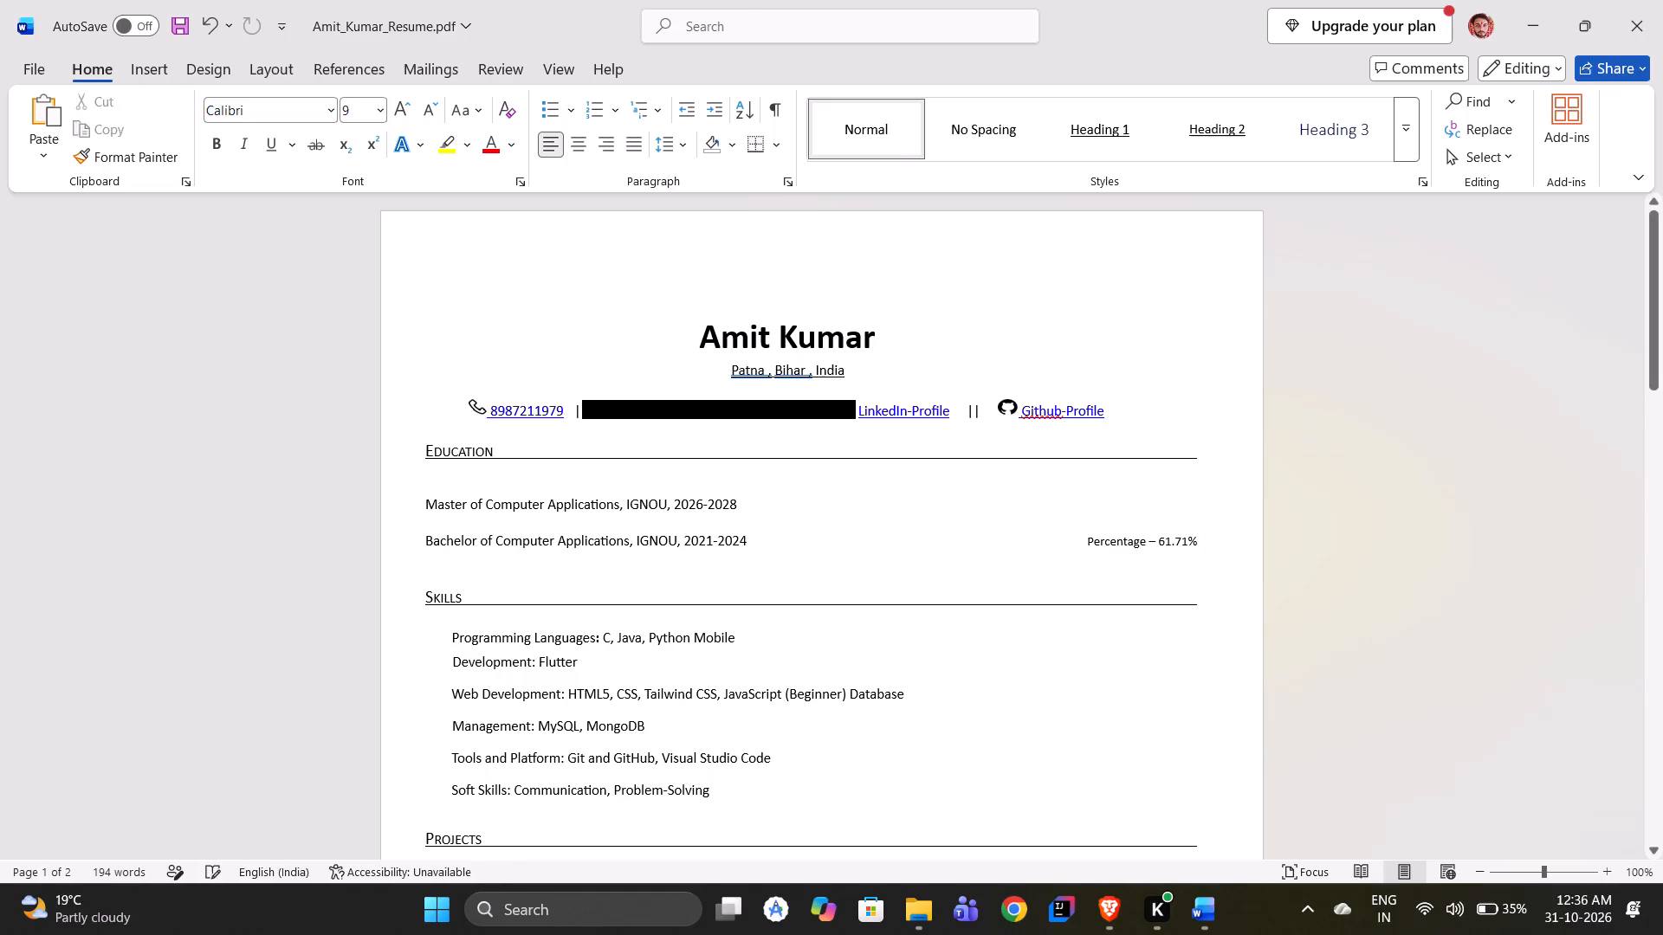
type("pe")
key("BackSpace")
key("BackSpace")
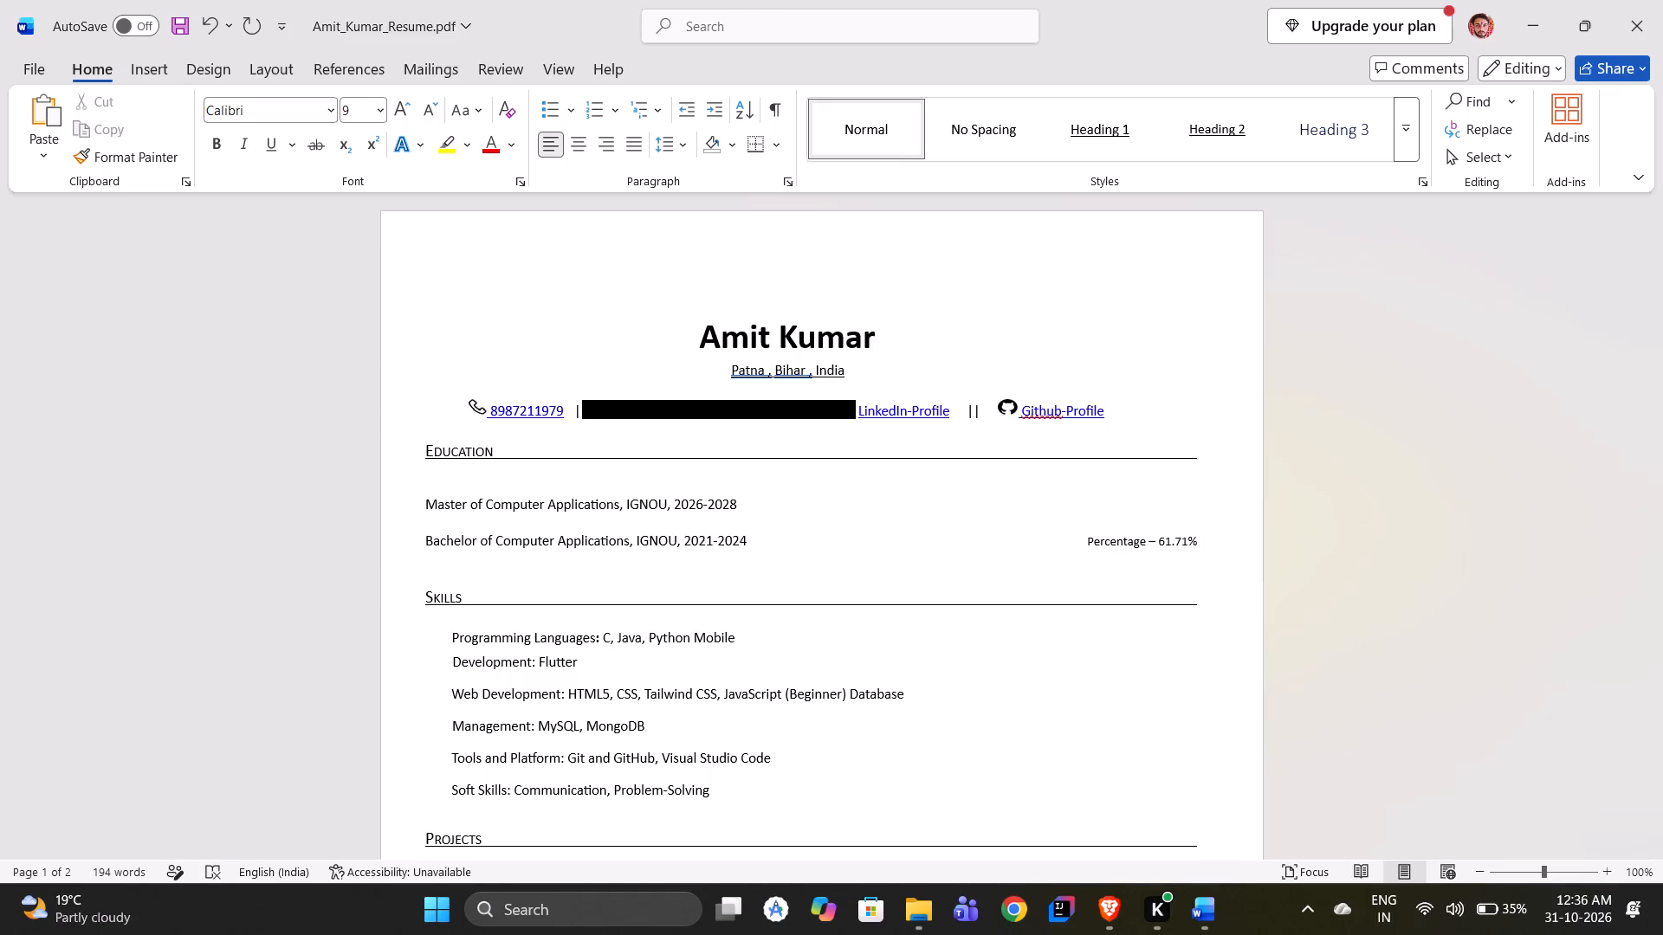
type("Per")
type("su")
key("BackSpace")
key("BackSpace")
type("su")
type("ing")
key("Return")
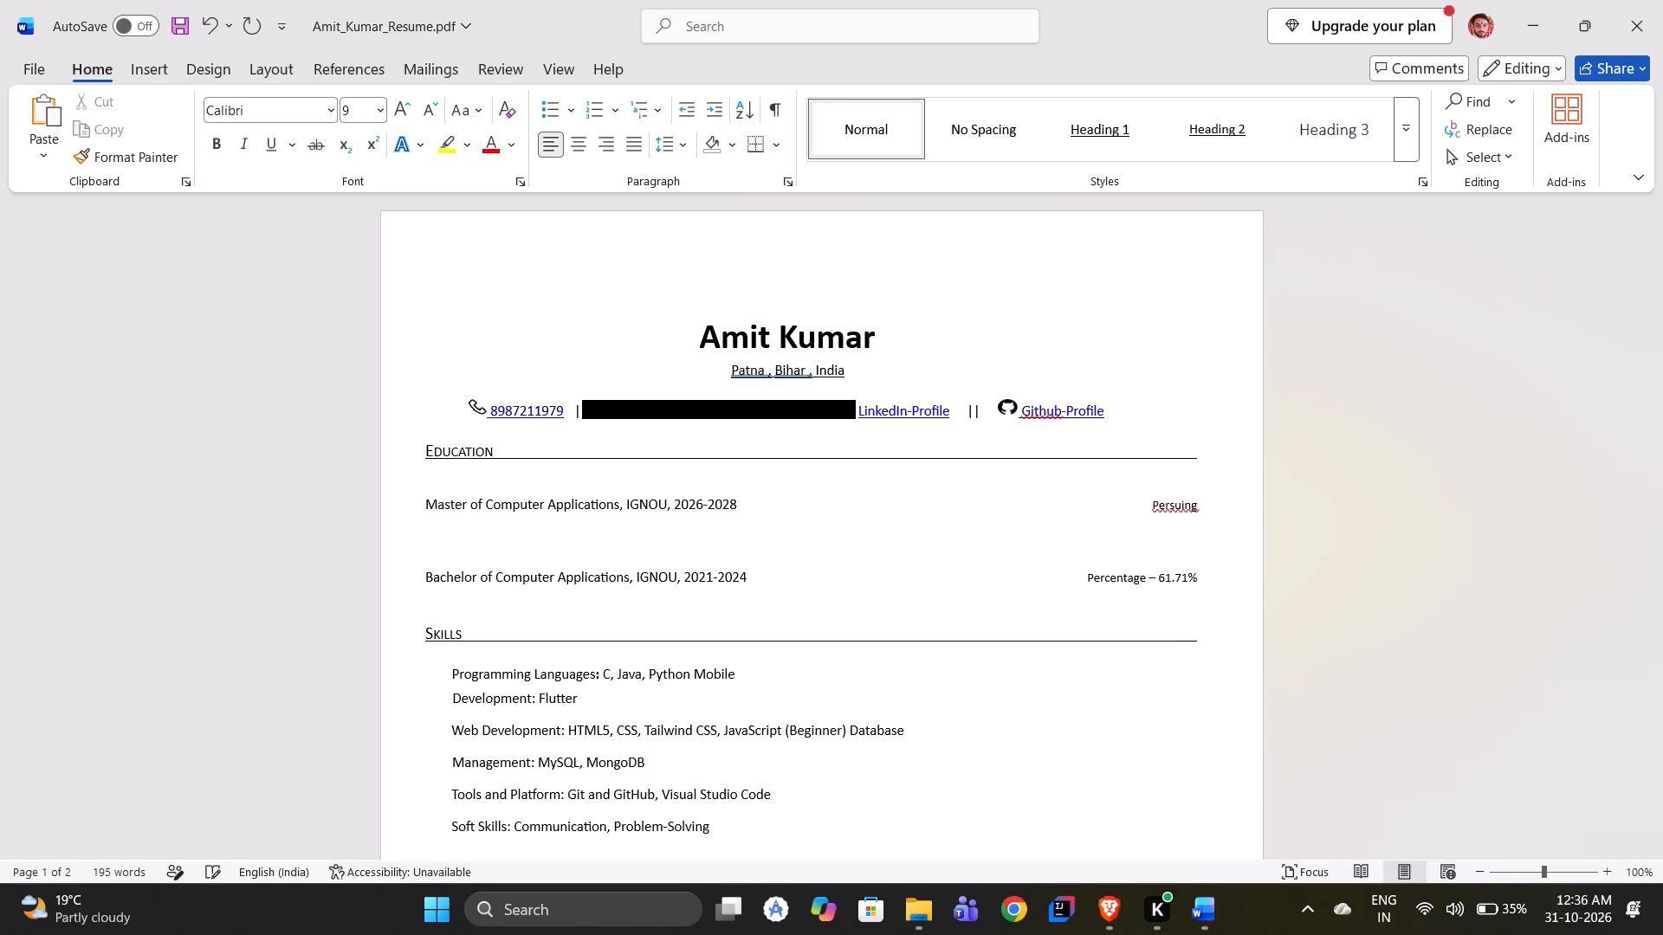
key("ctrl+z")
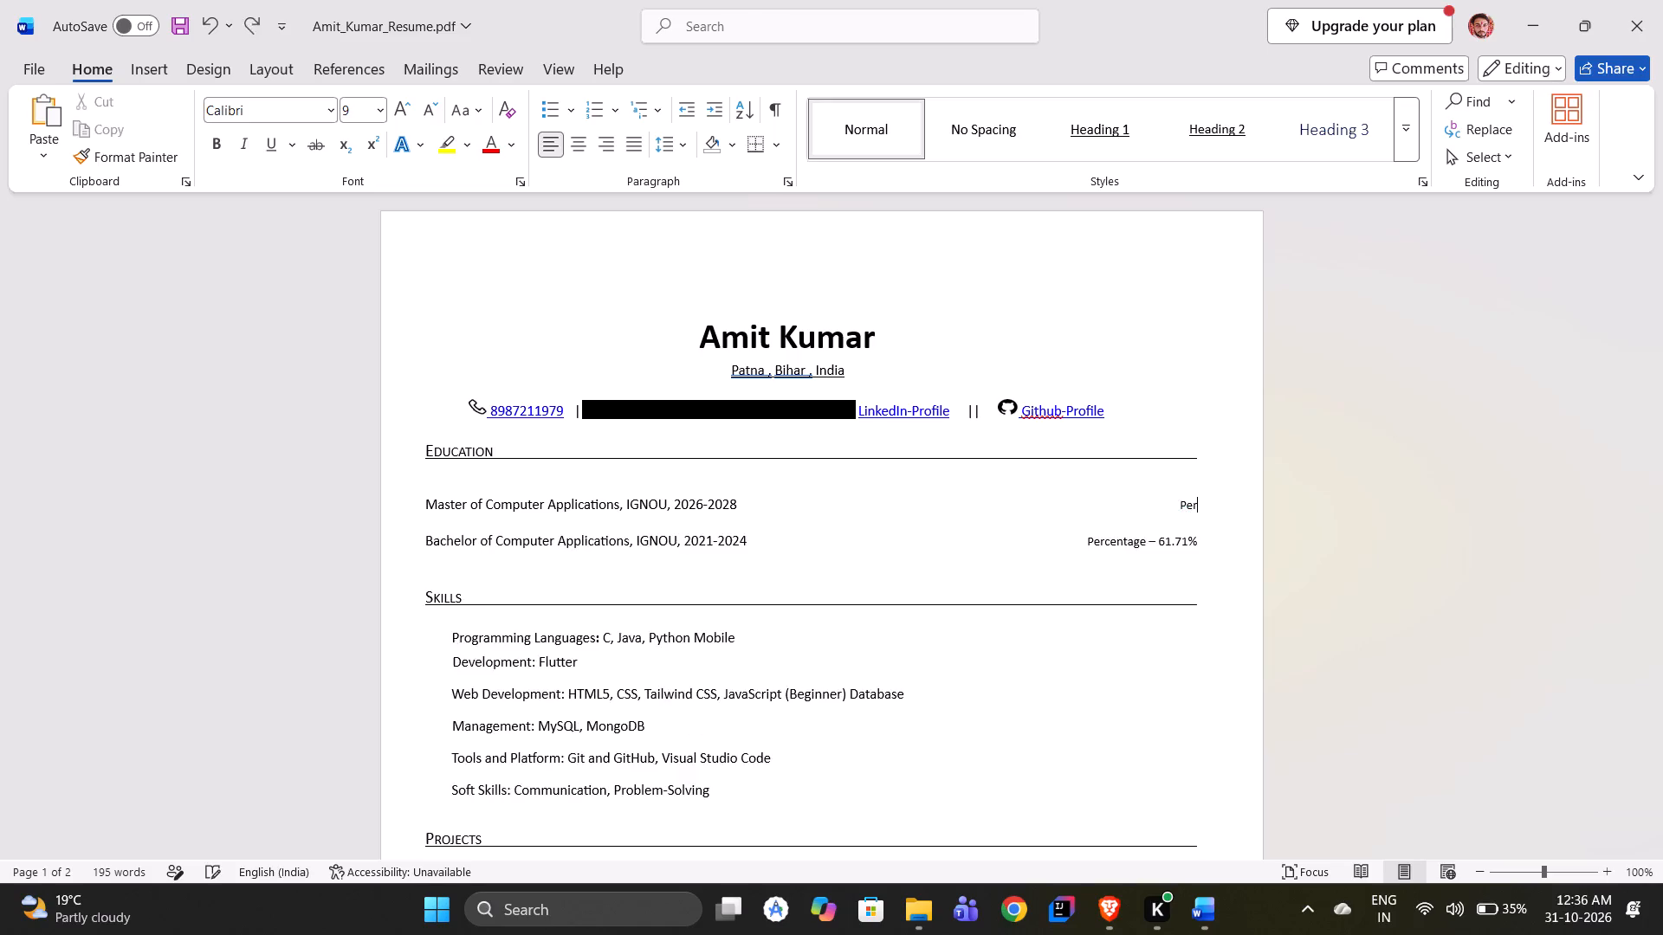
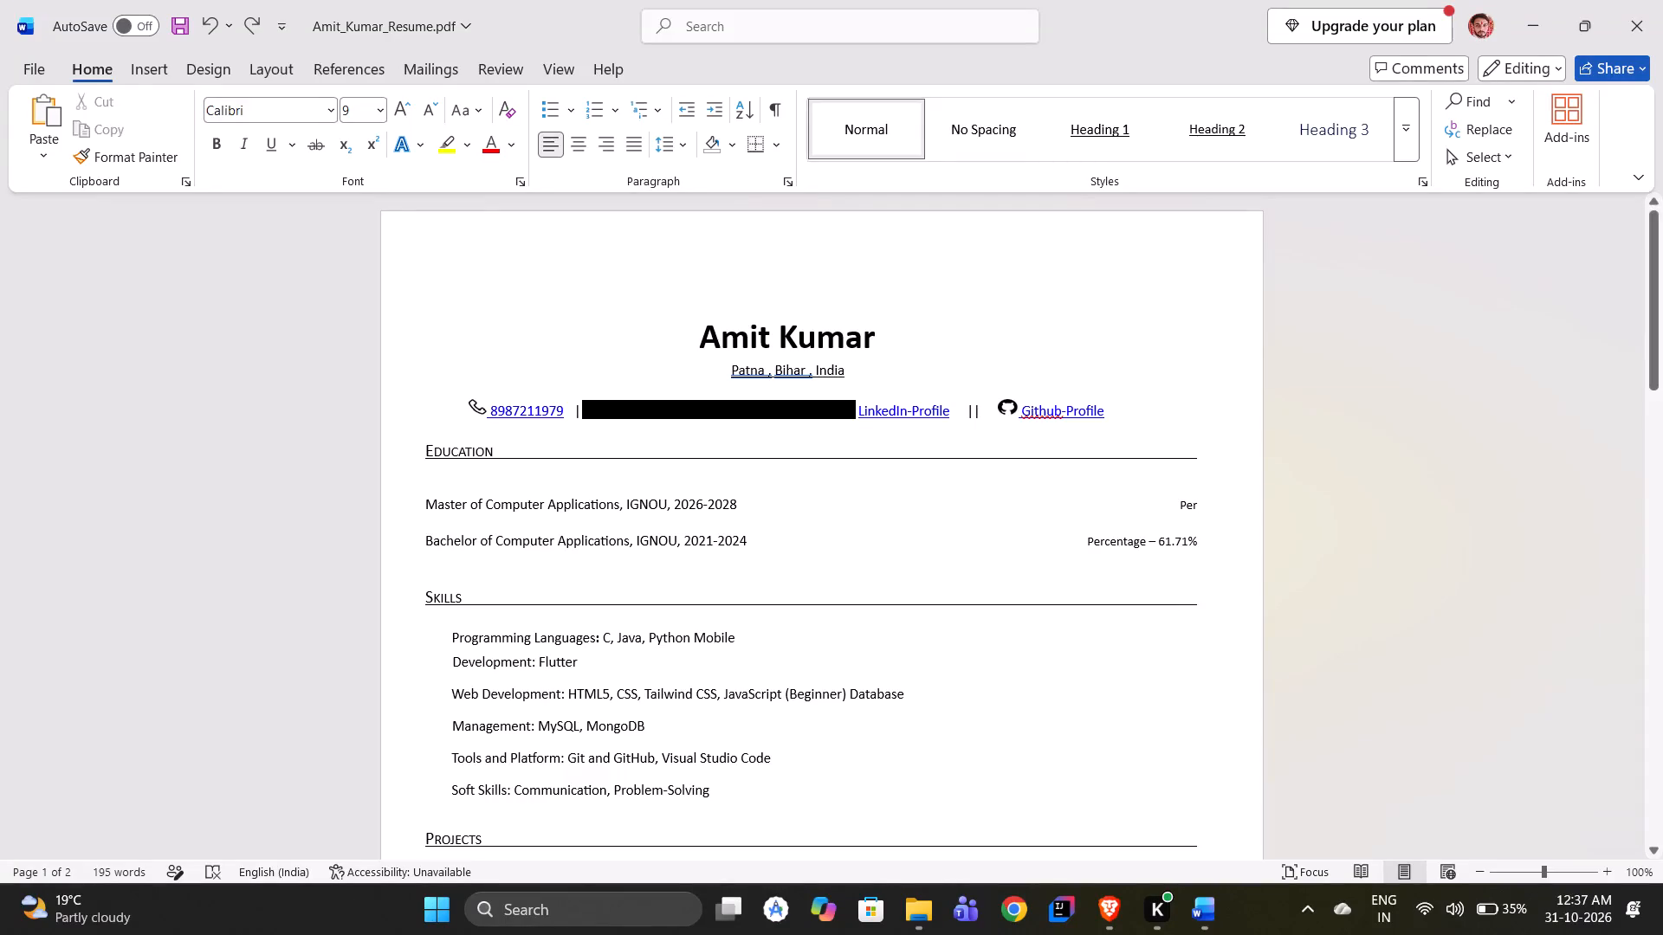
Insert "(KIET Ghaziabad)" directly after "Master of Computer Applications" in the first Education entry.
left_click(621, 504)
key("Left")
key("shift+parenleft")
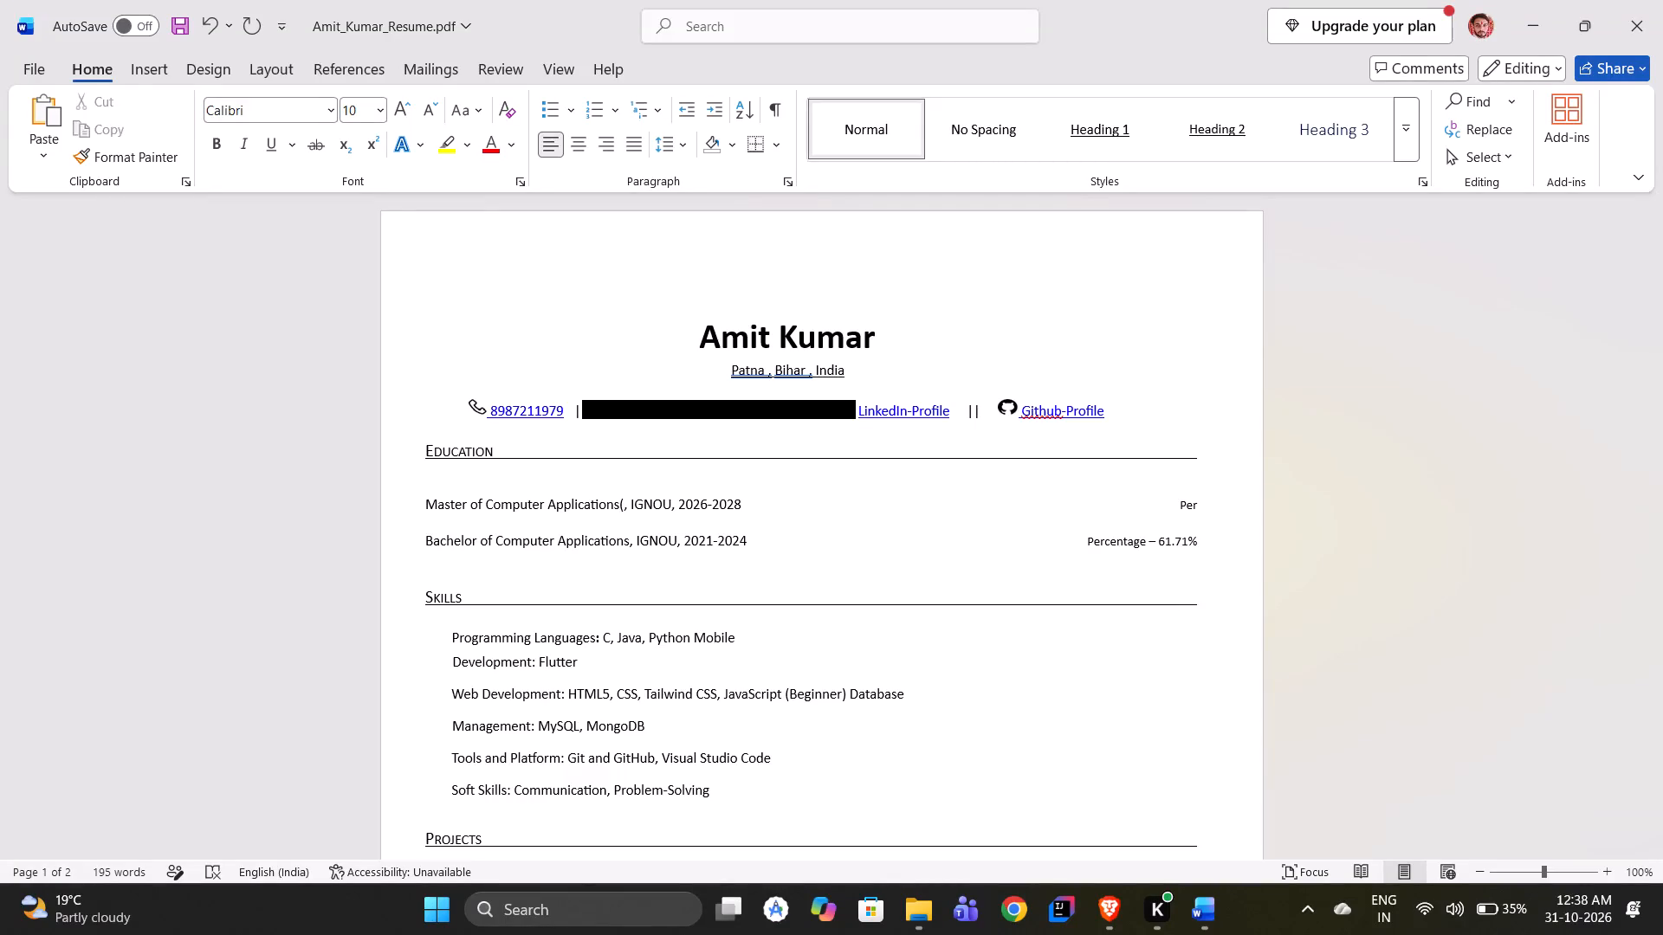
key("shift+parenright")
key("Left")
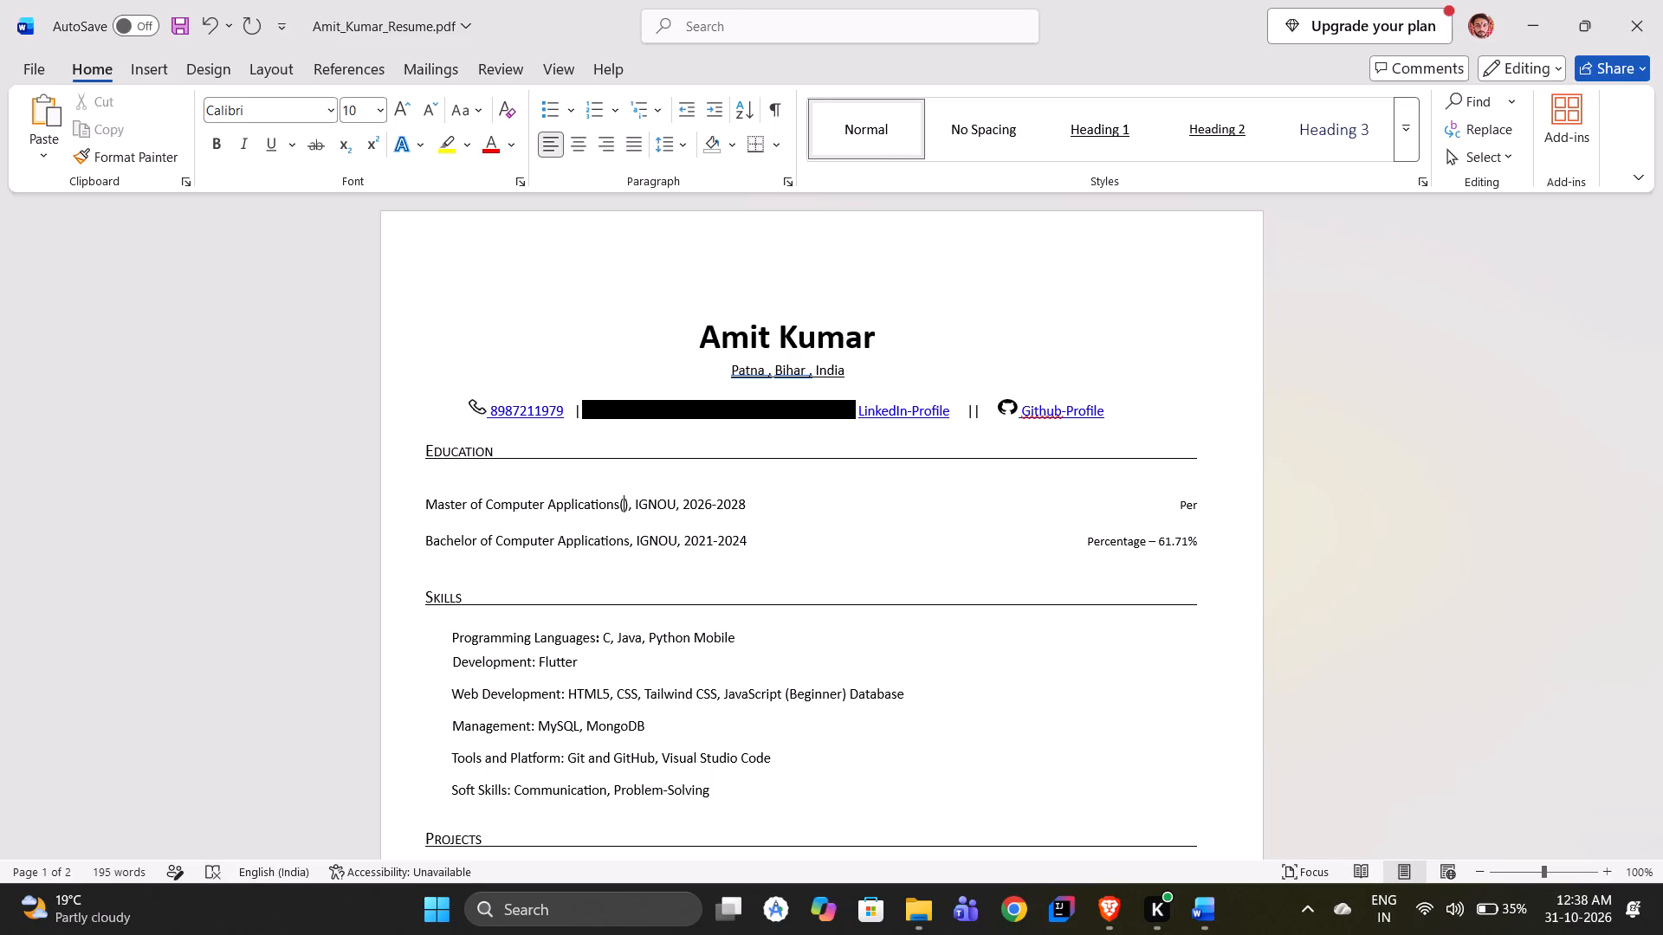
type("KIET")
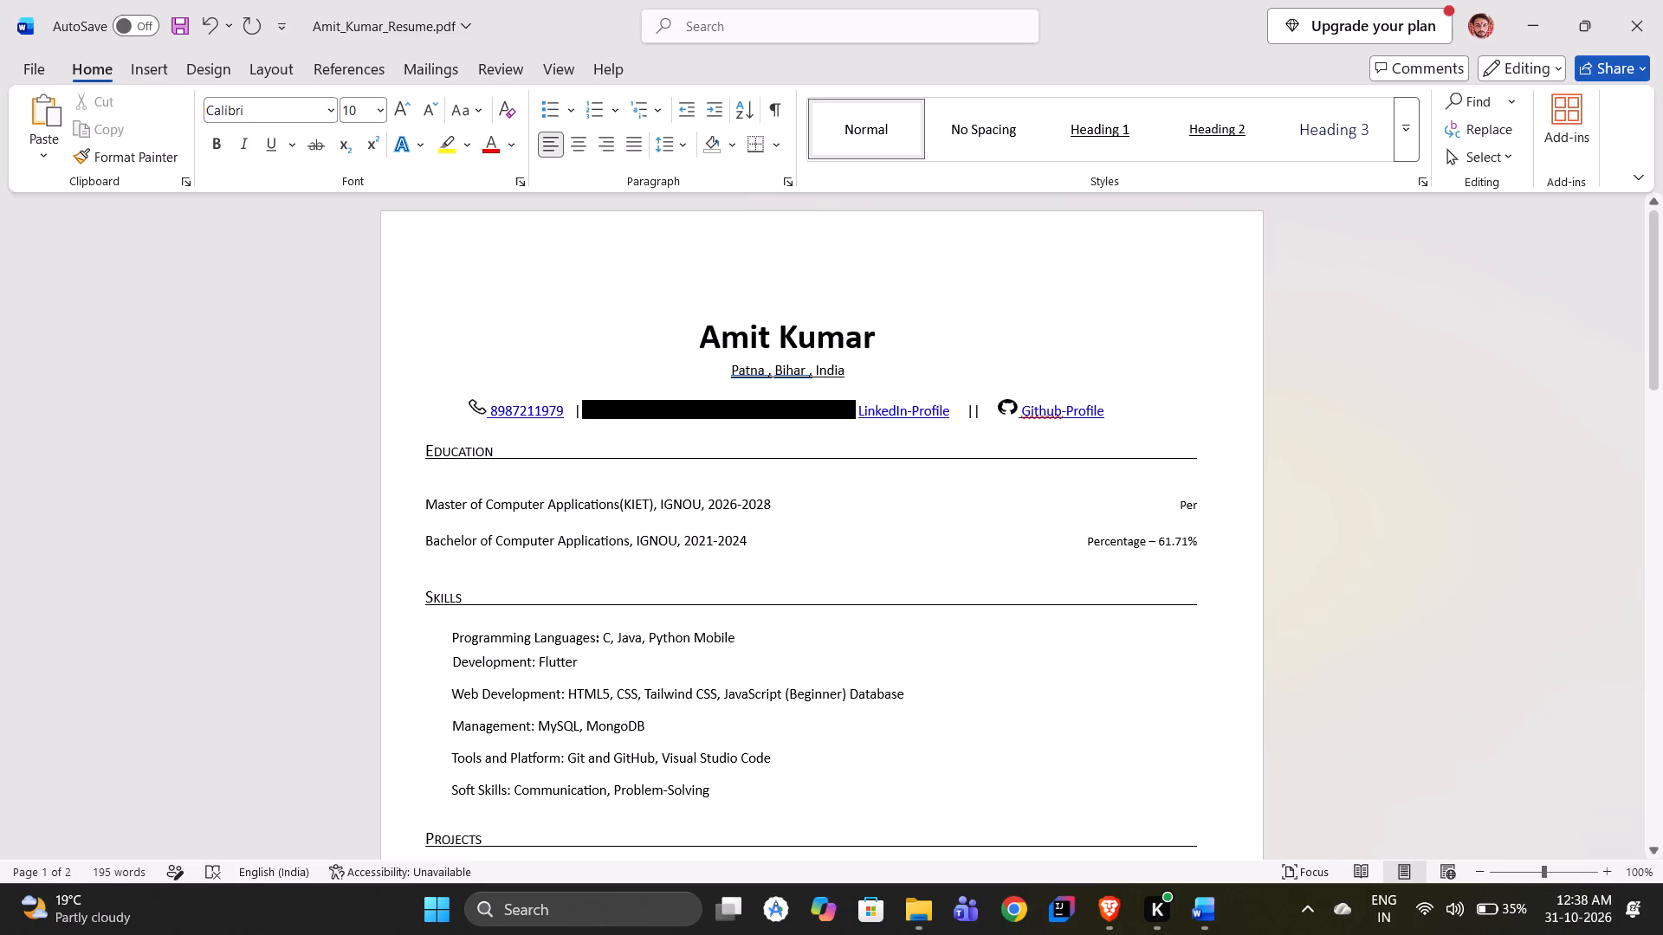
key("space")
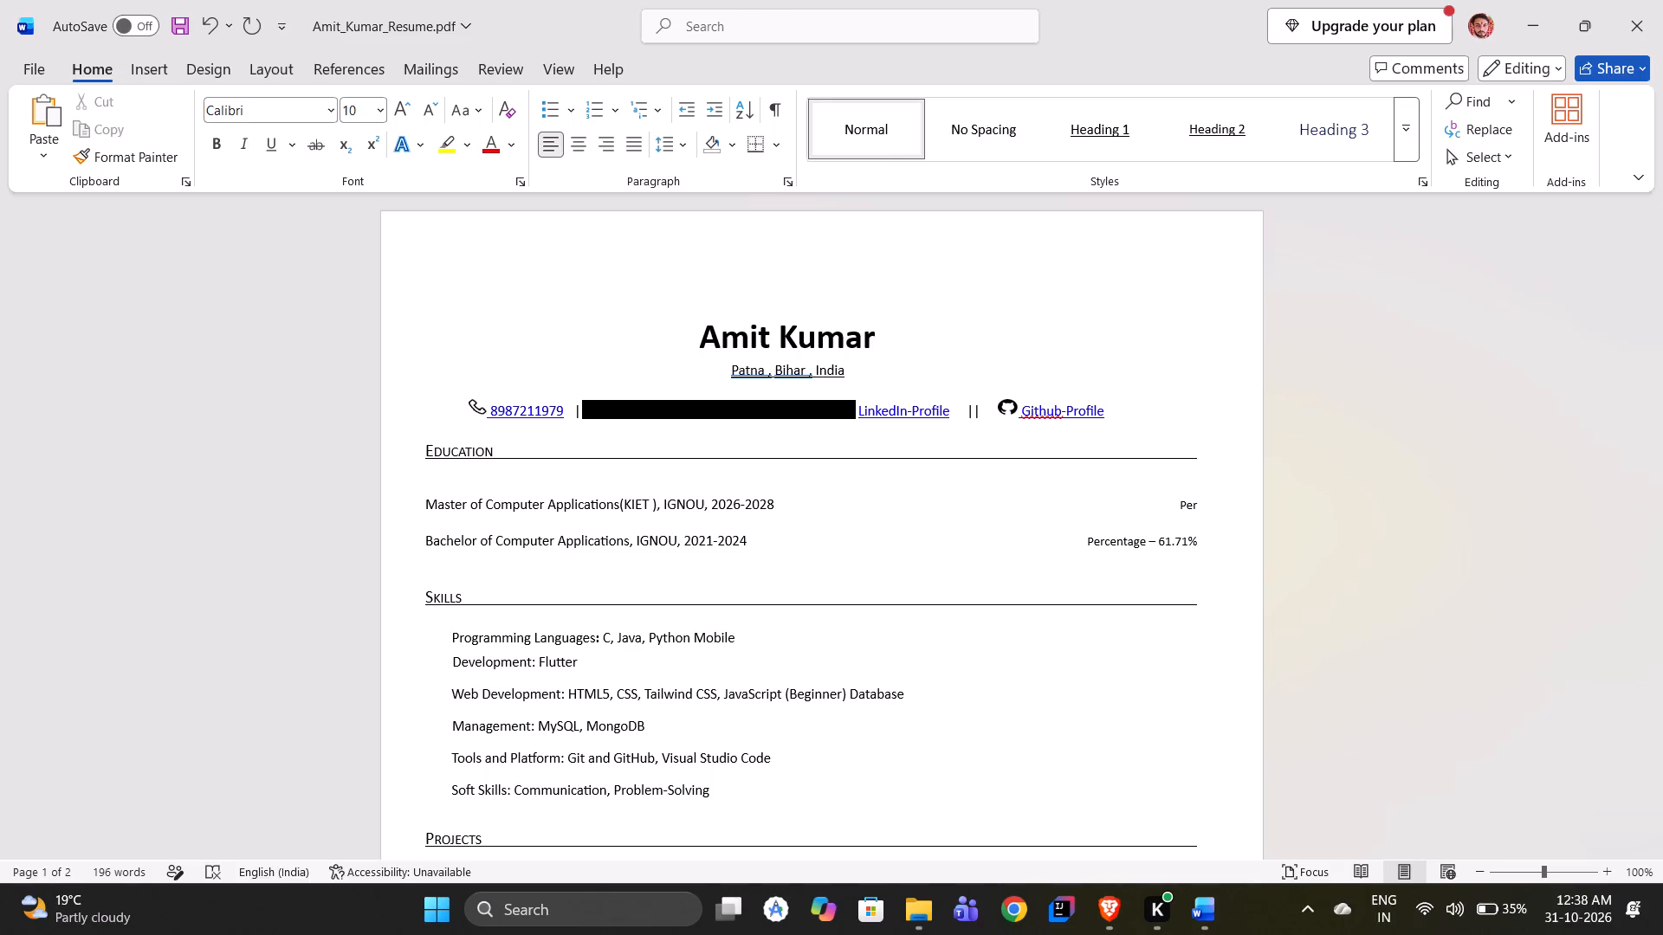
type("GHa")
key("BackSpace")
key("BackSpace")
type("ha")
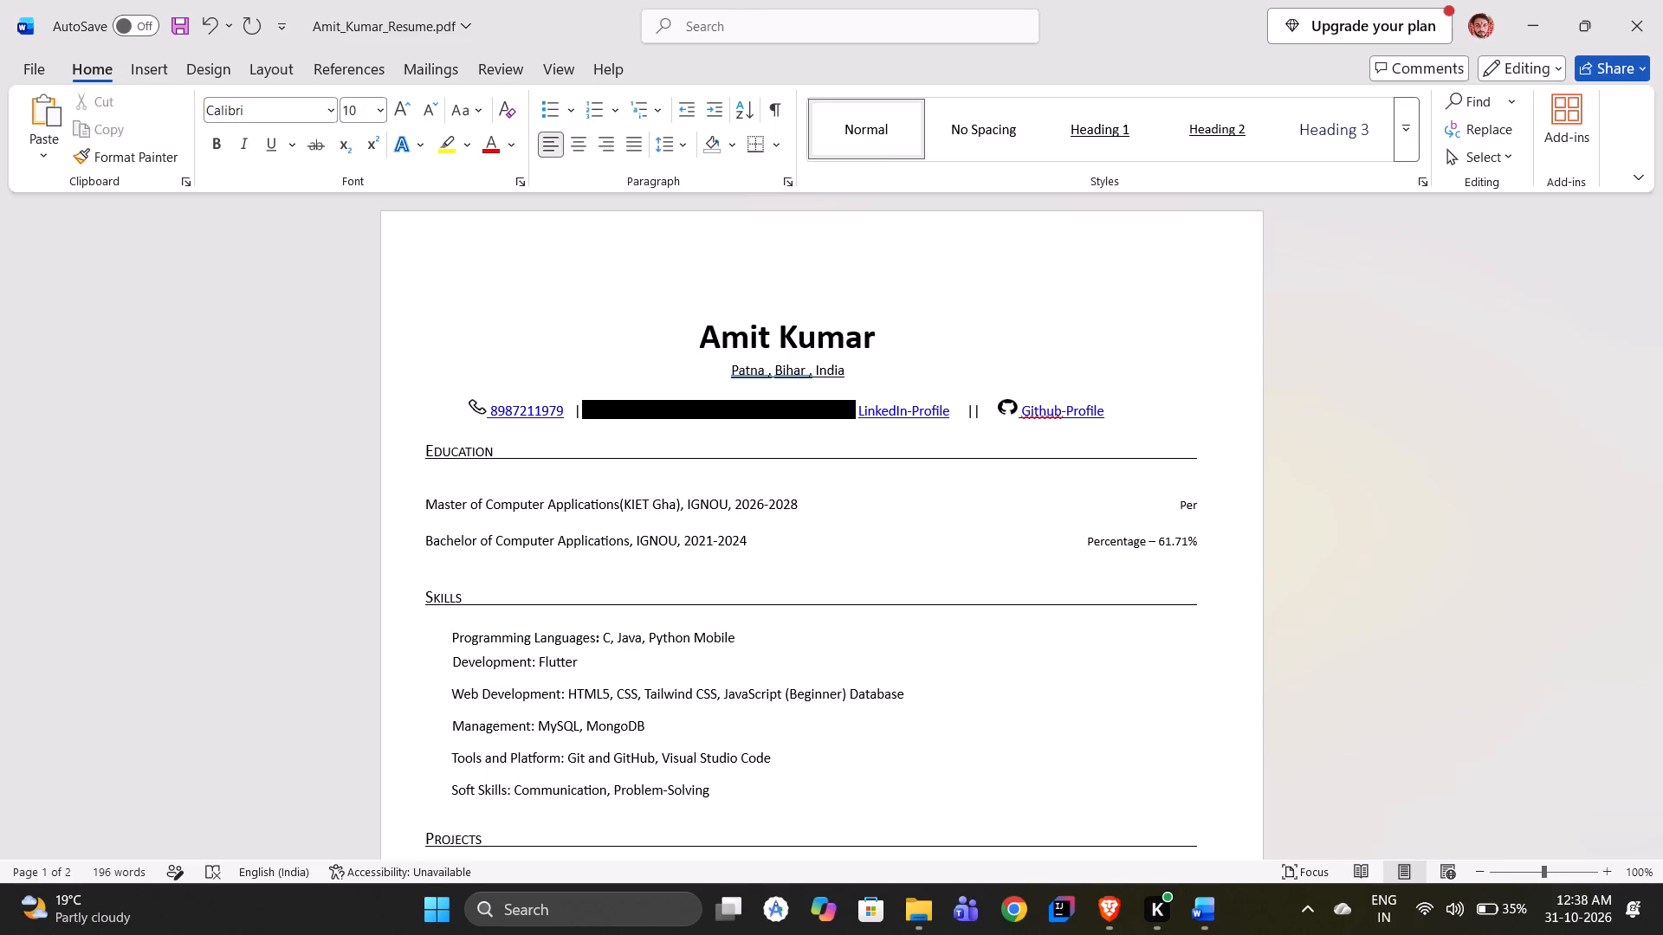
type("zia")
type("bad")
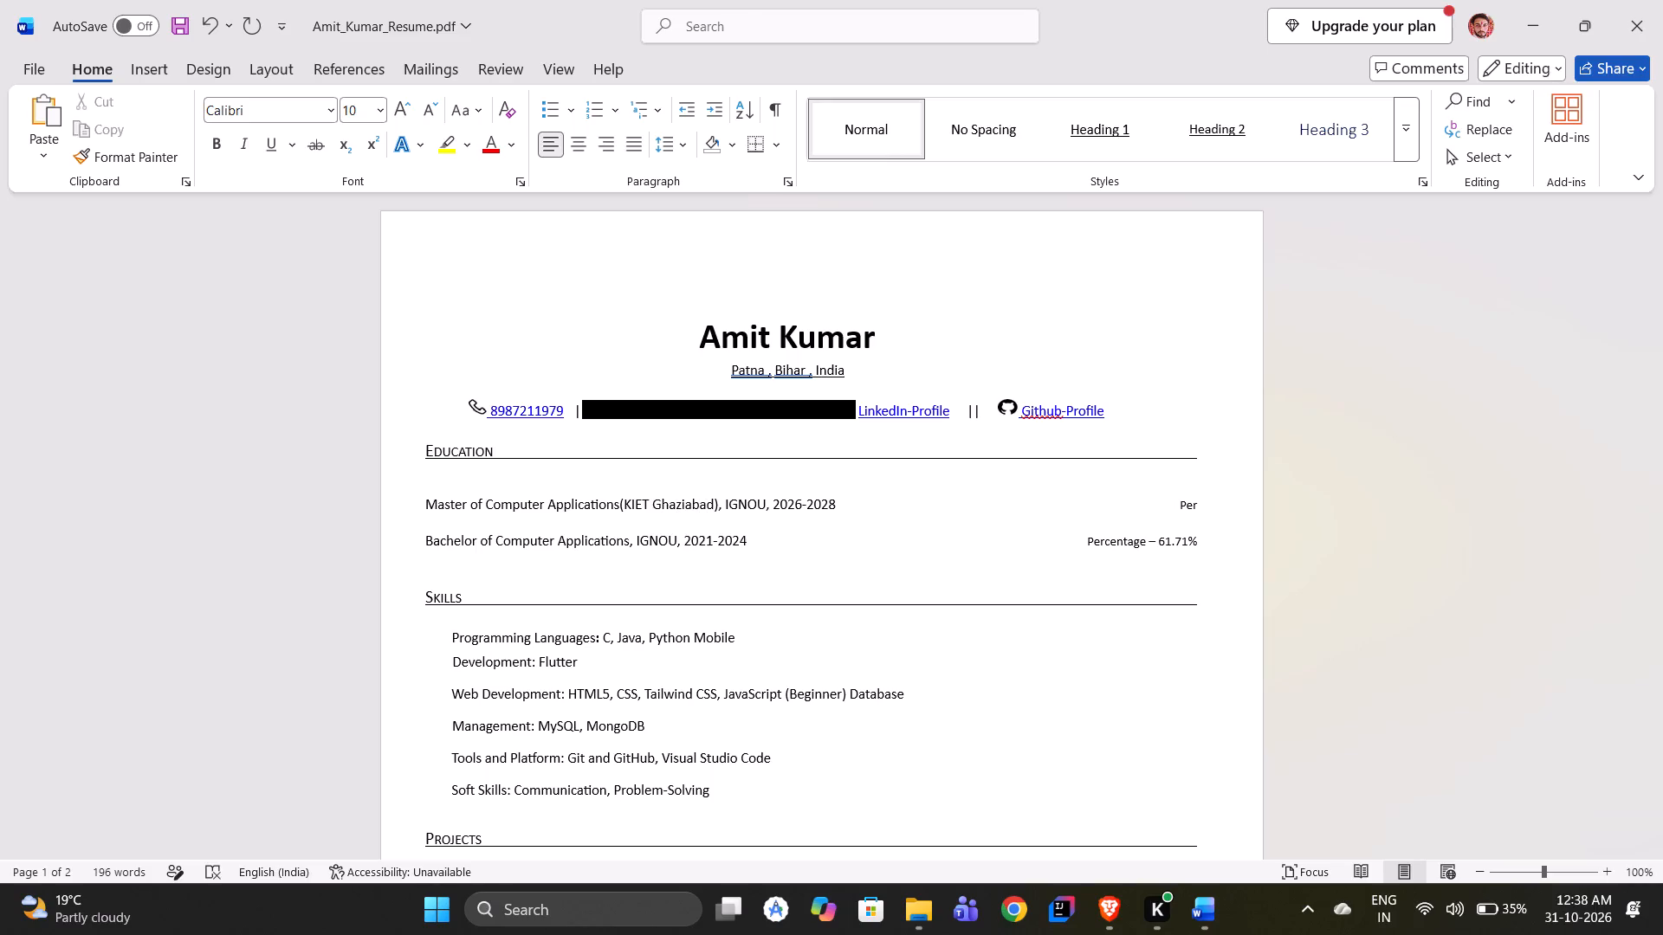
Delete "IGNOU" and its extra comma from the Master of Computer Applications entry.
left_click(763, 498)
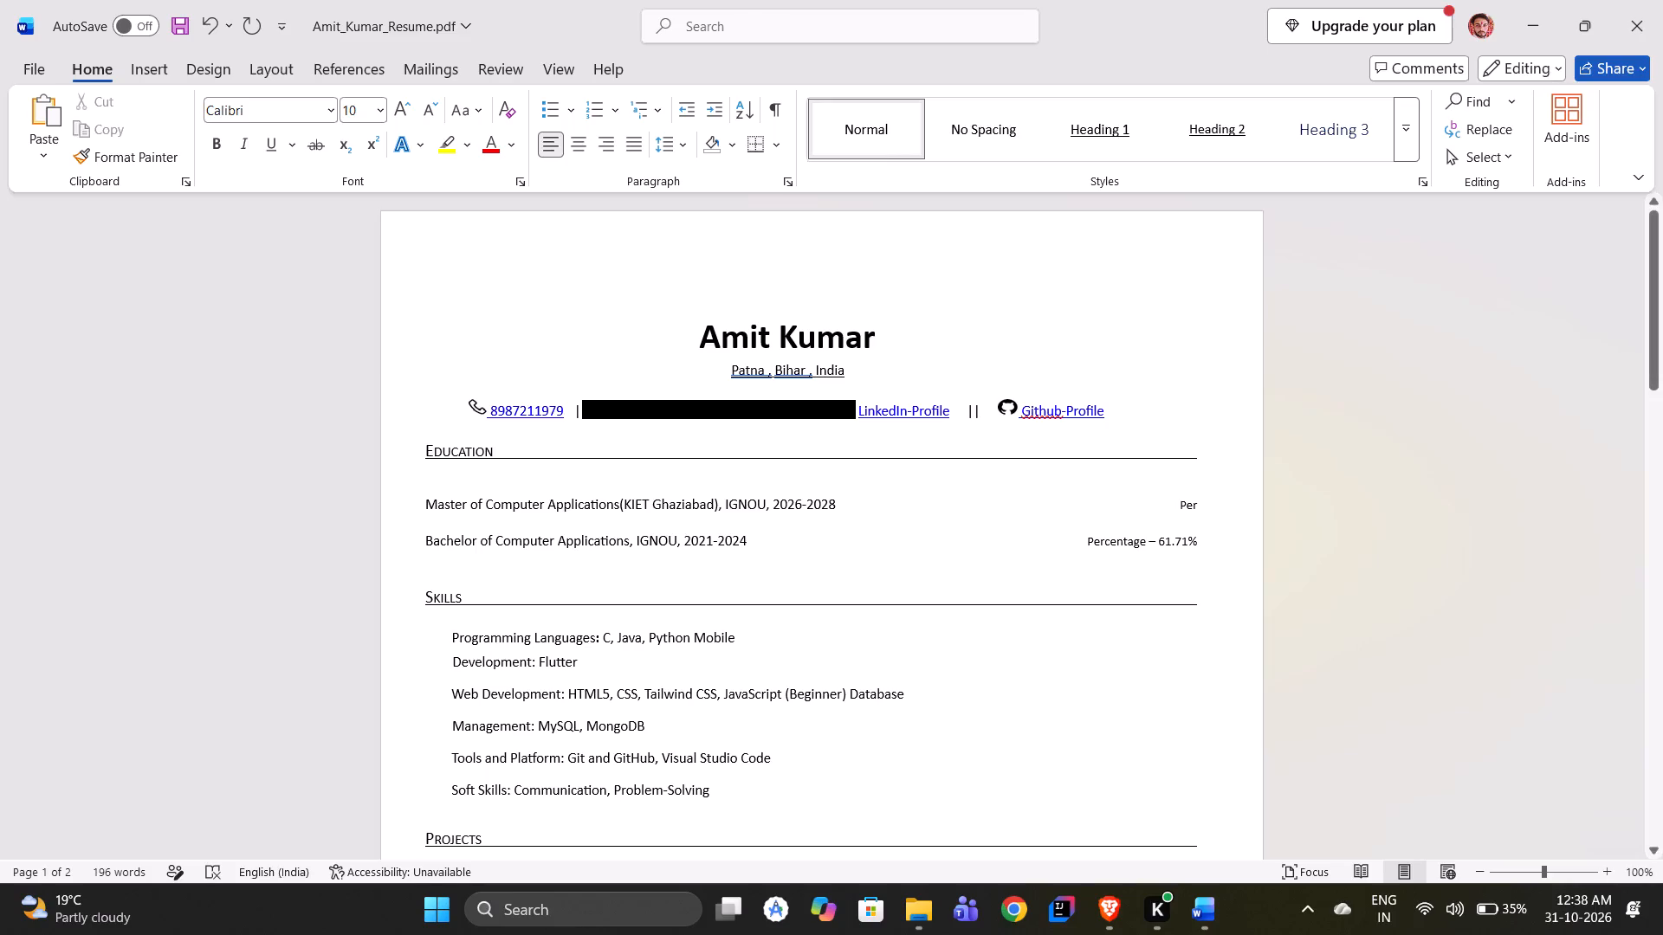
key("BackSpace")
key("BackSpace")
key("BackSpace")
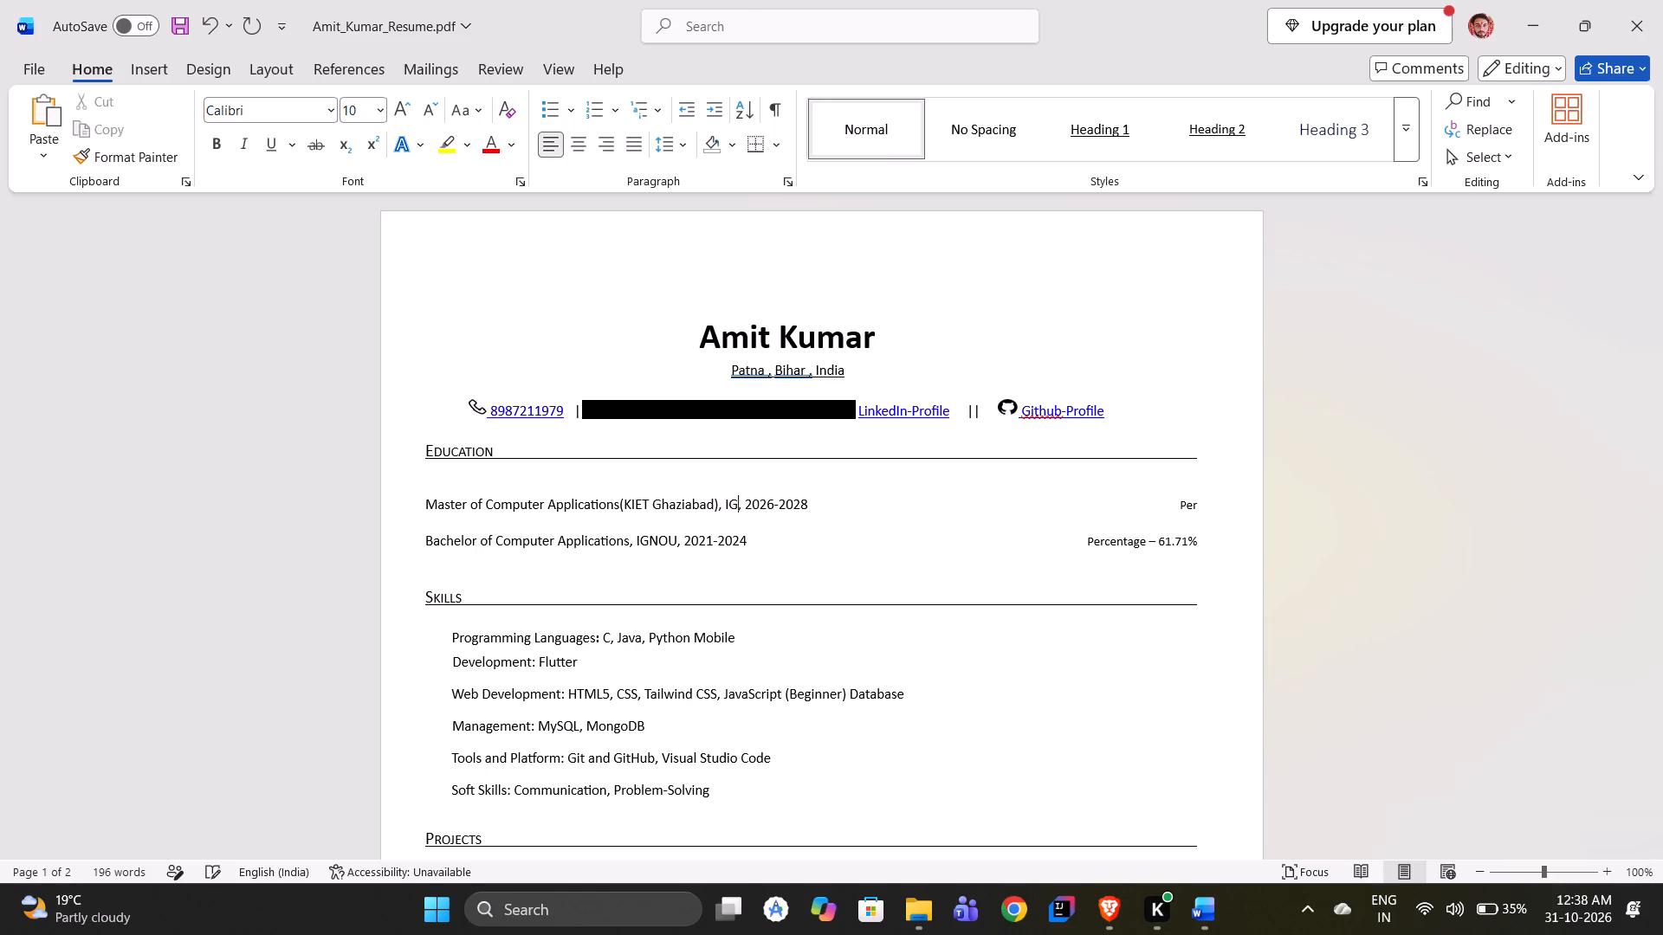
key("BackSpace")
key("BackSpace")
key("BackSpace")
key("BackSpace")
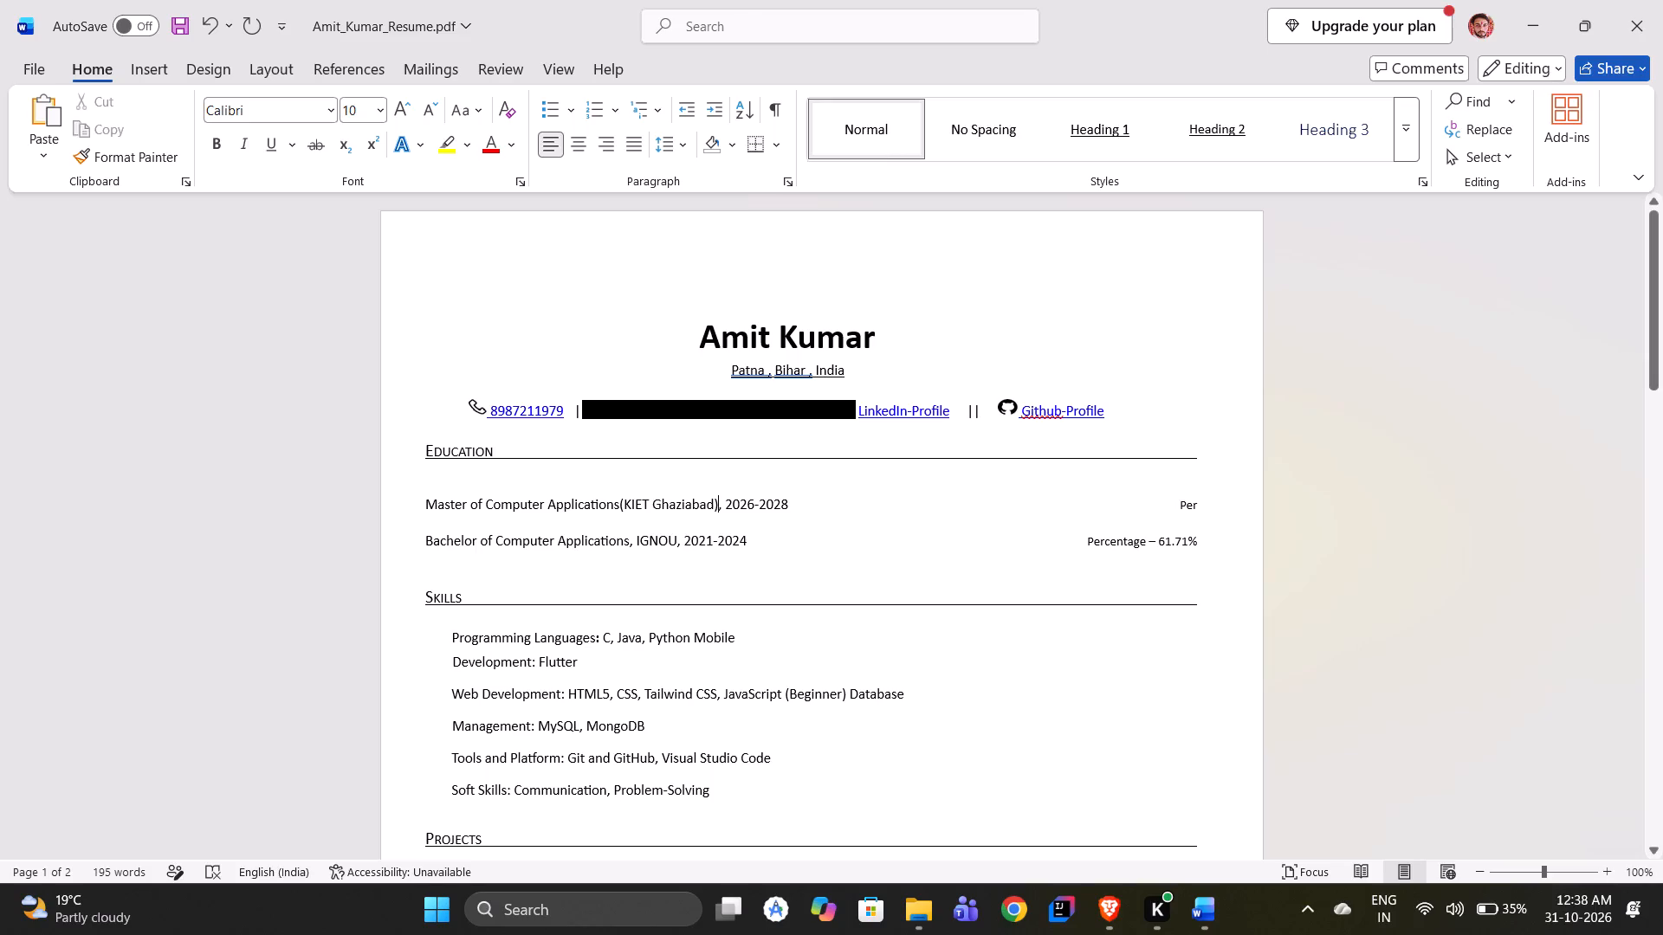
Add a comma and a space between "Master of Computer Applications" and "(KIET Ghaziabad)".
left_click(616, 504)
key("Right")
key("space")
key("BackSpace")
key("comma")
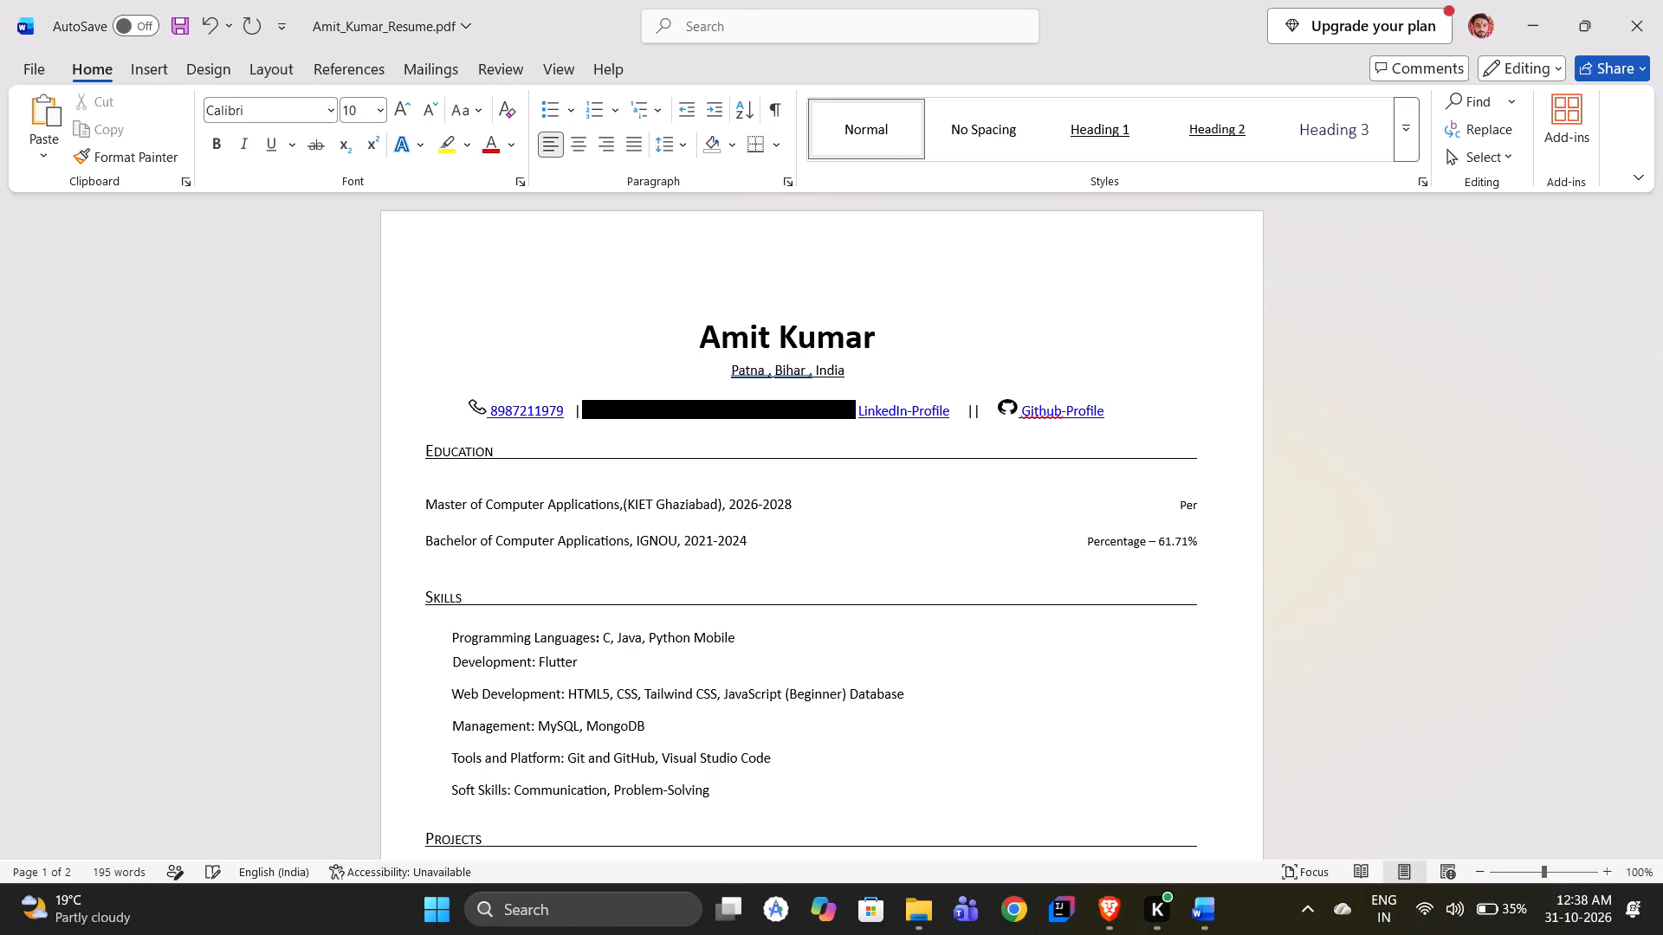
key("space")
left_click(847, 554)
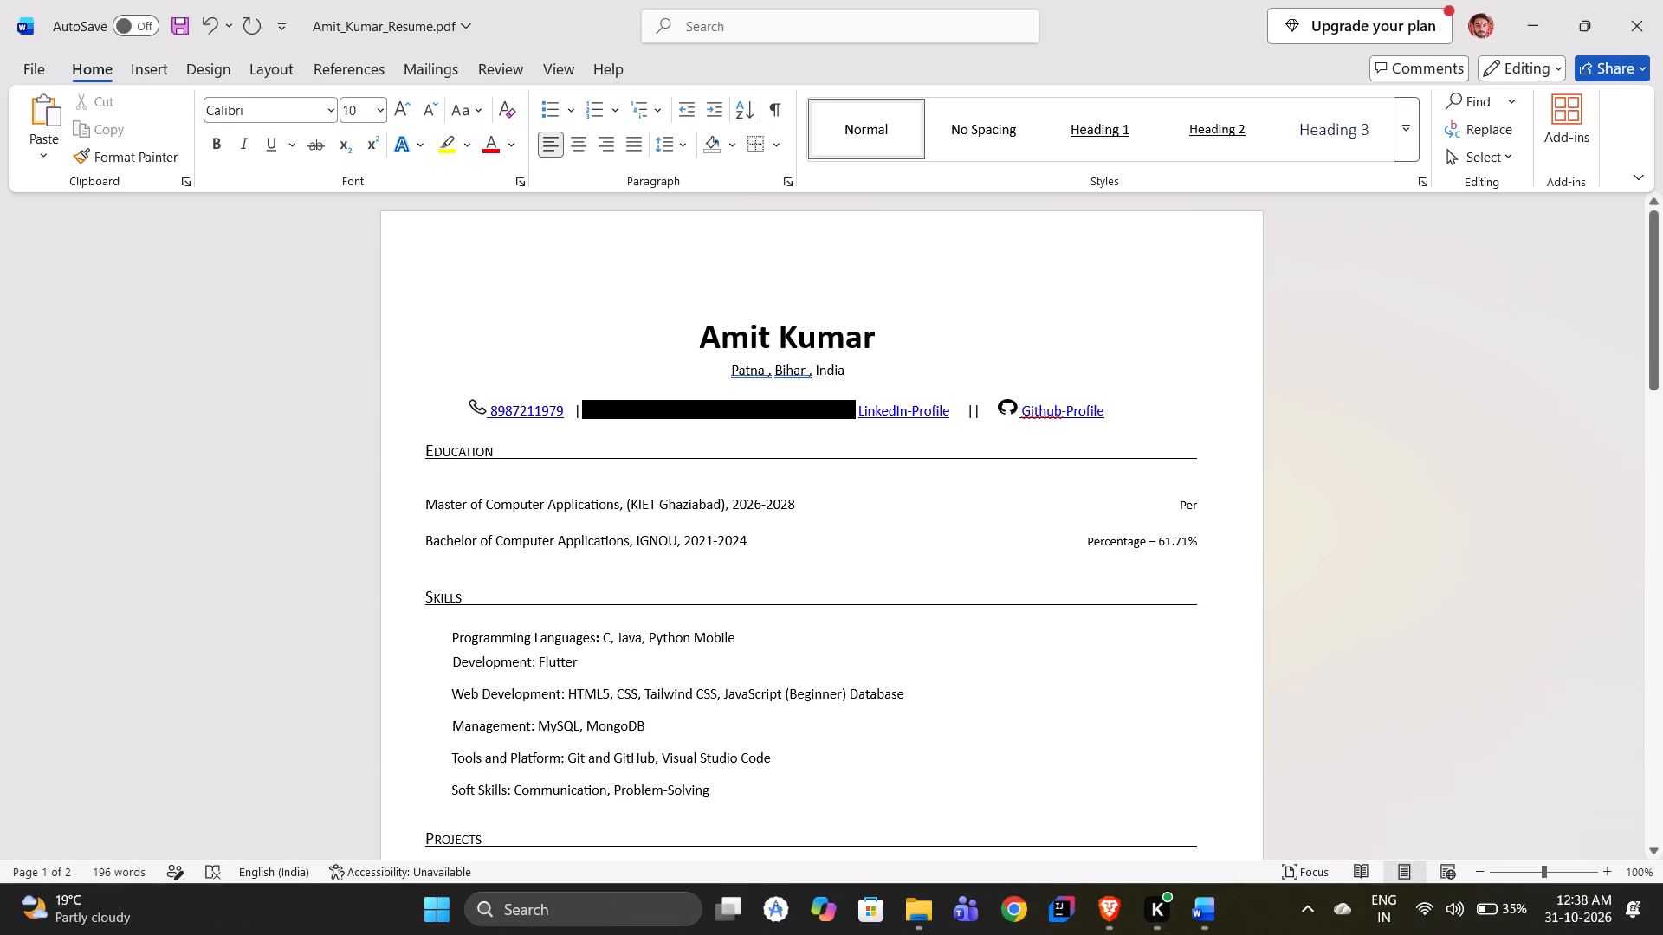
Enclose "IGNOU" in parentheses in the Bachelor of Computer Applications entry.
left_click(633, 539)
key("shift+parenleft")
key("Right")
key("Right")
key("Right")
key("Right")
key("Right")
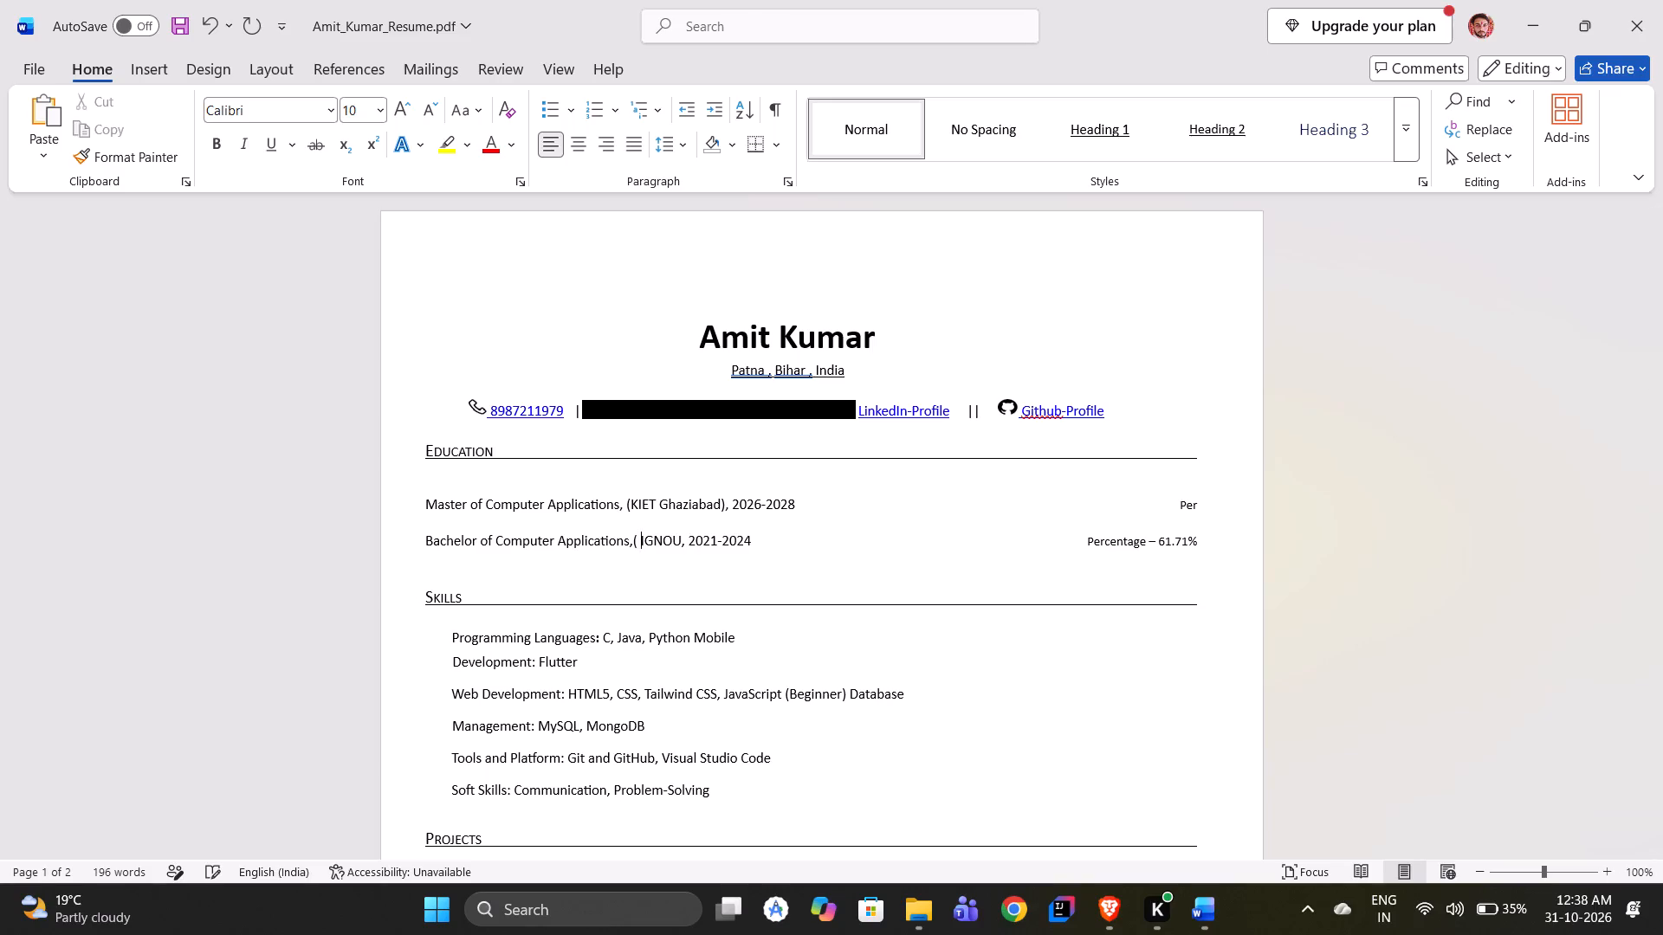
key("Right")
key("Right")
key("Left")
key("shift+parenright")
left_click(758, 577)
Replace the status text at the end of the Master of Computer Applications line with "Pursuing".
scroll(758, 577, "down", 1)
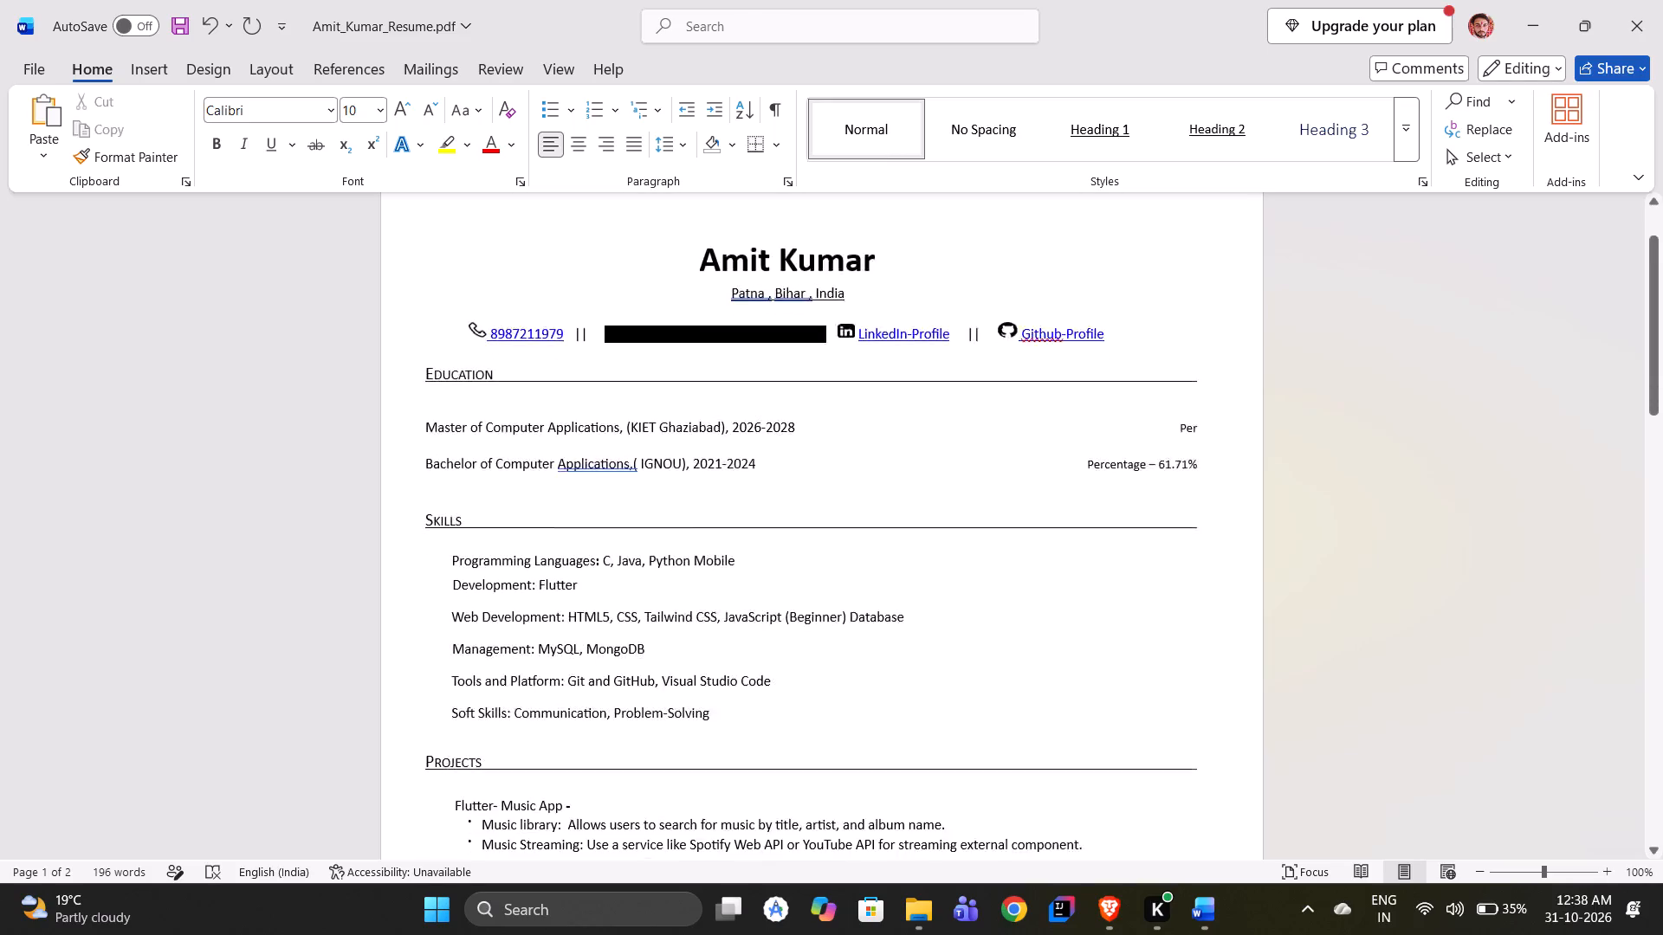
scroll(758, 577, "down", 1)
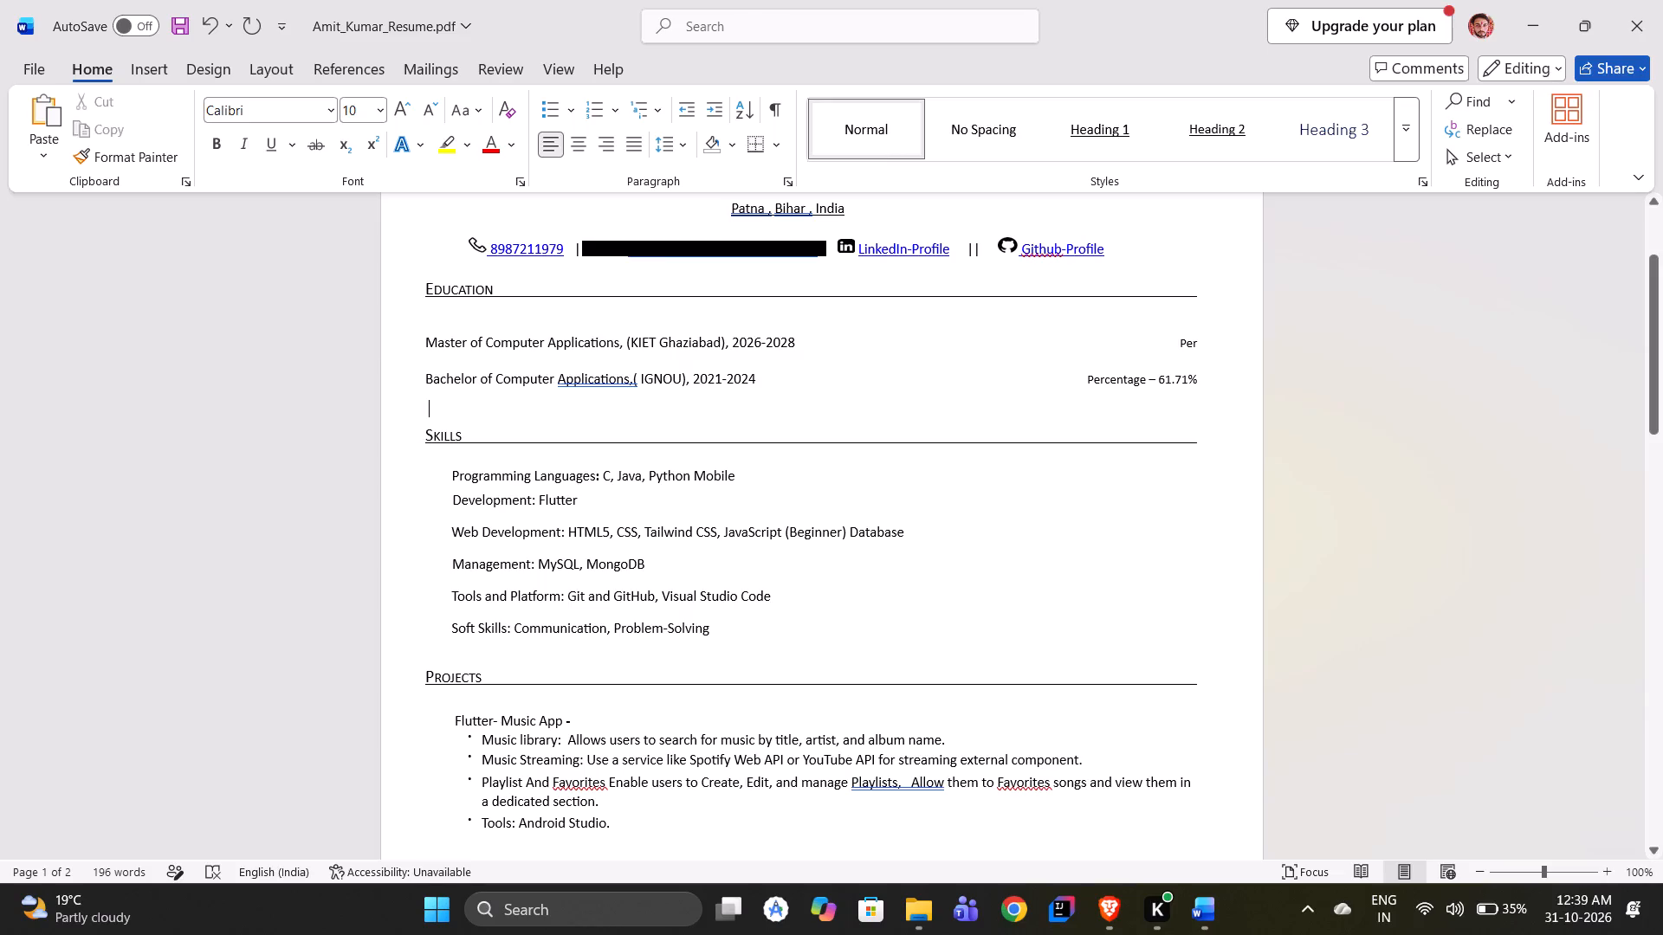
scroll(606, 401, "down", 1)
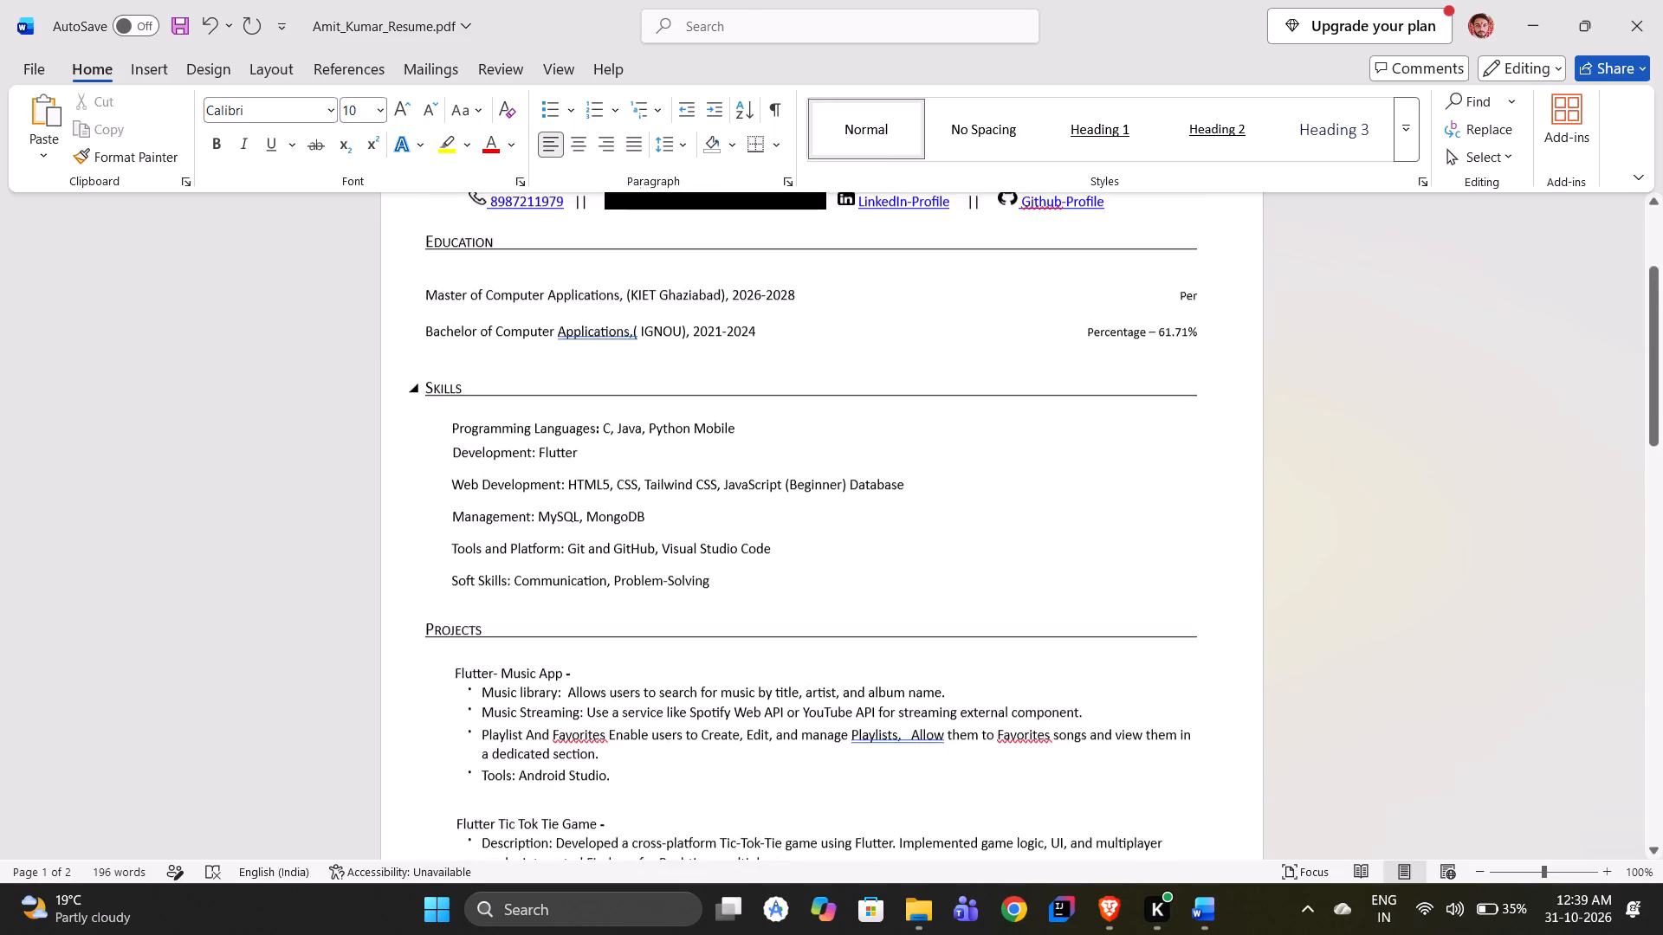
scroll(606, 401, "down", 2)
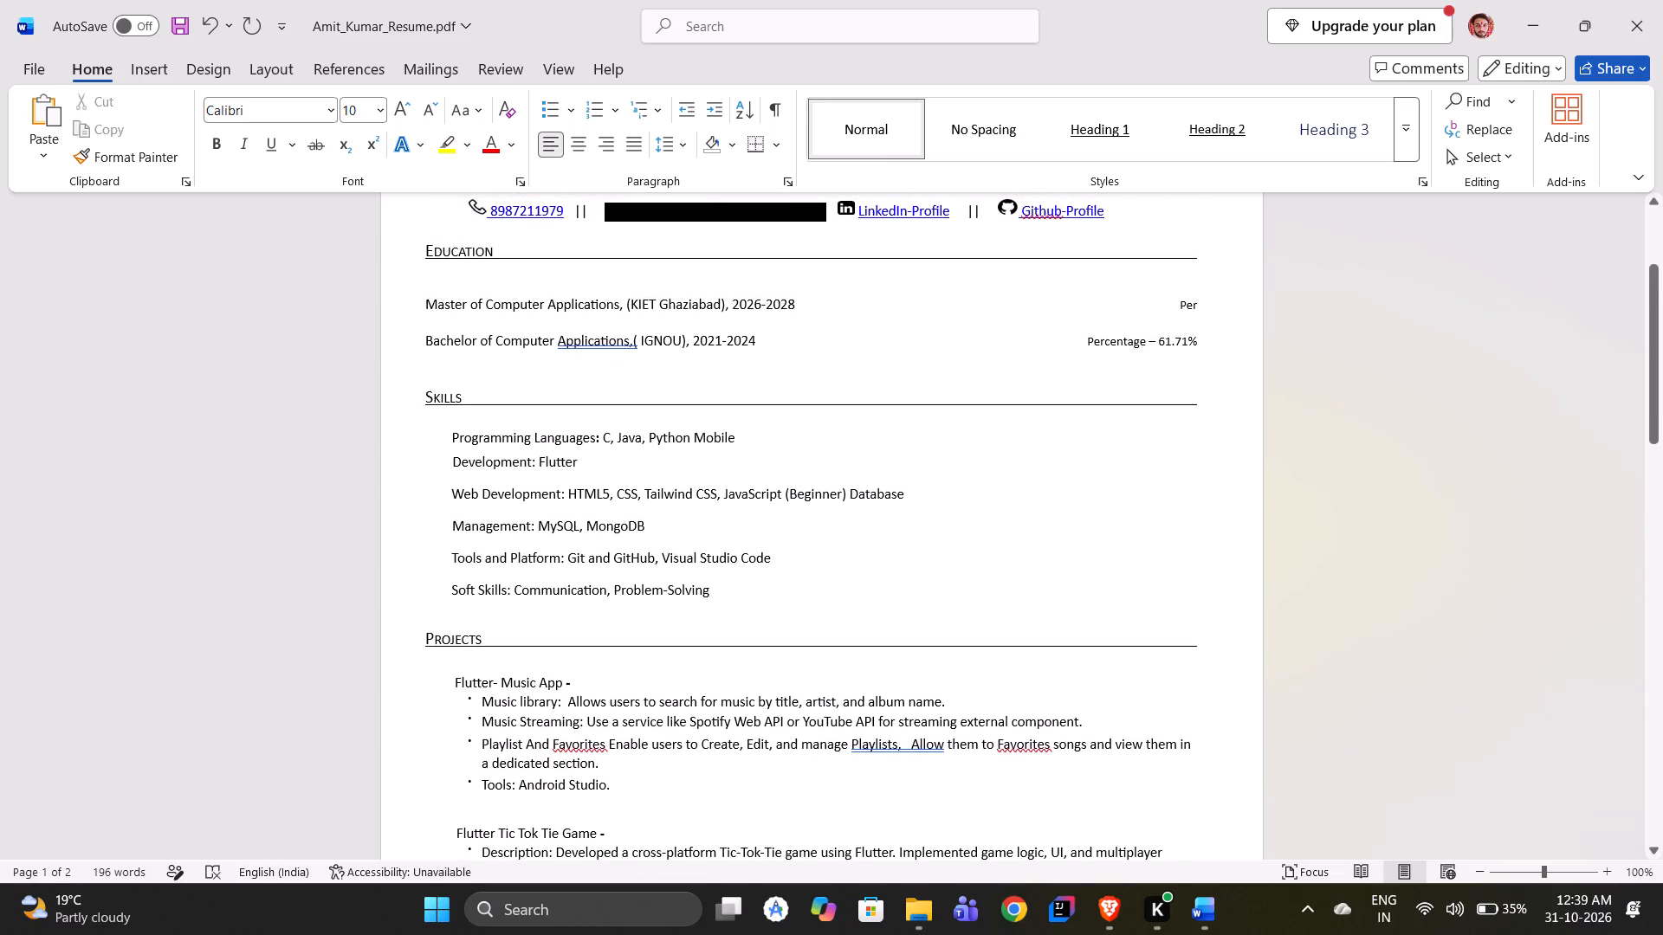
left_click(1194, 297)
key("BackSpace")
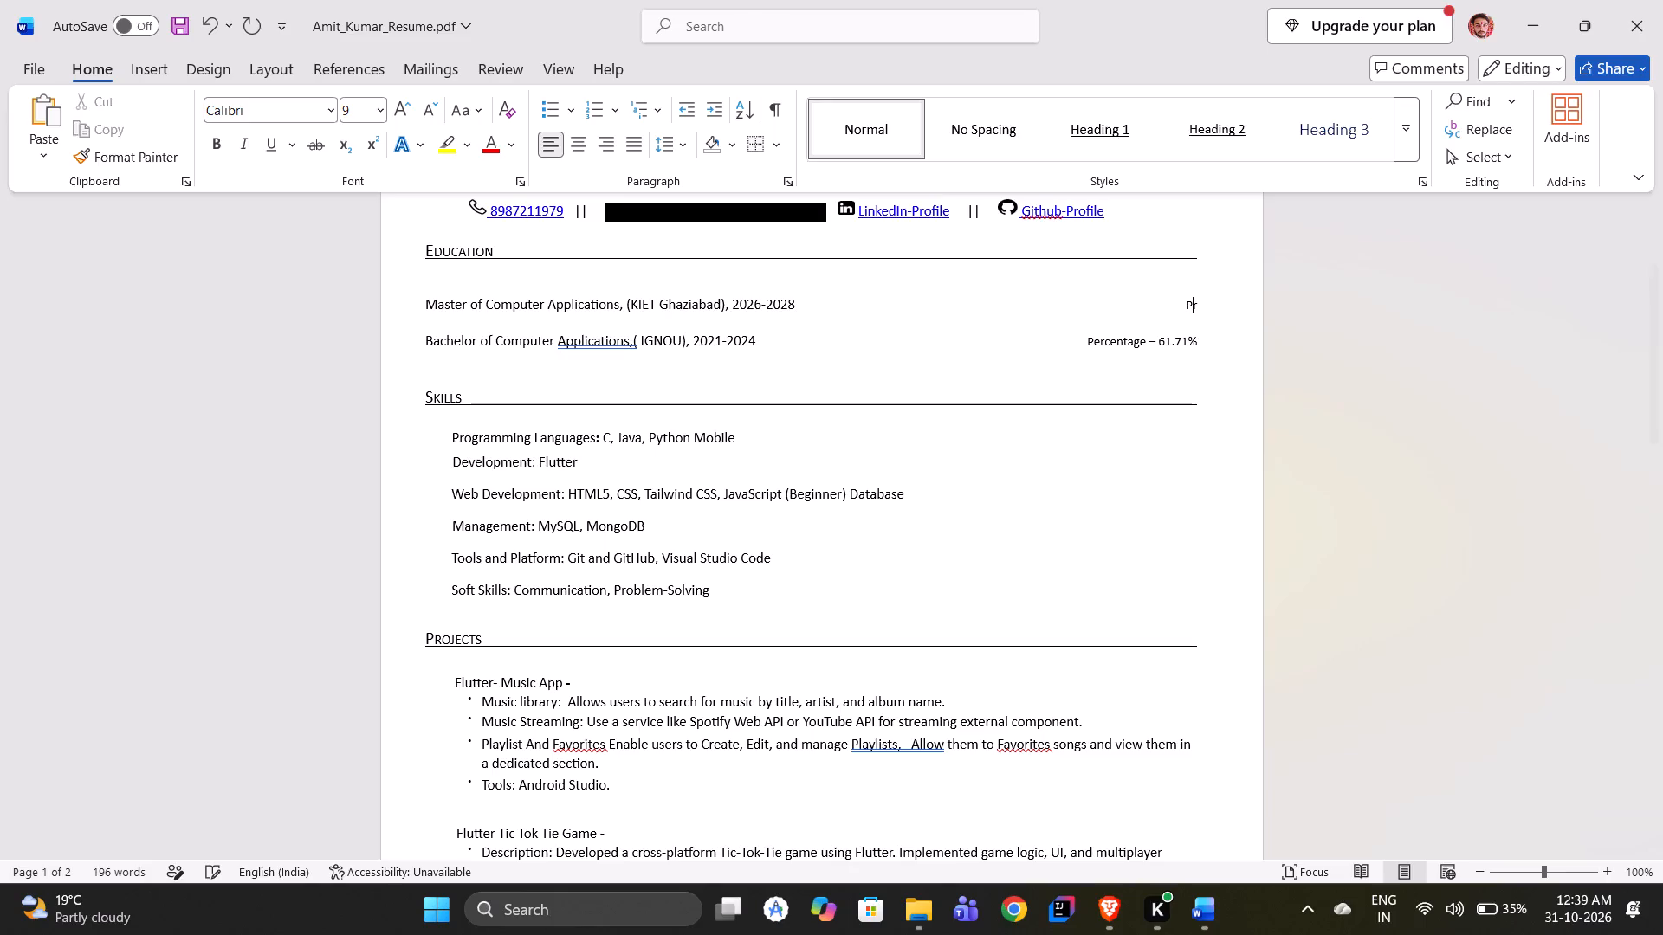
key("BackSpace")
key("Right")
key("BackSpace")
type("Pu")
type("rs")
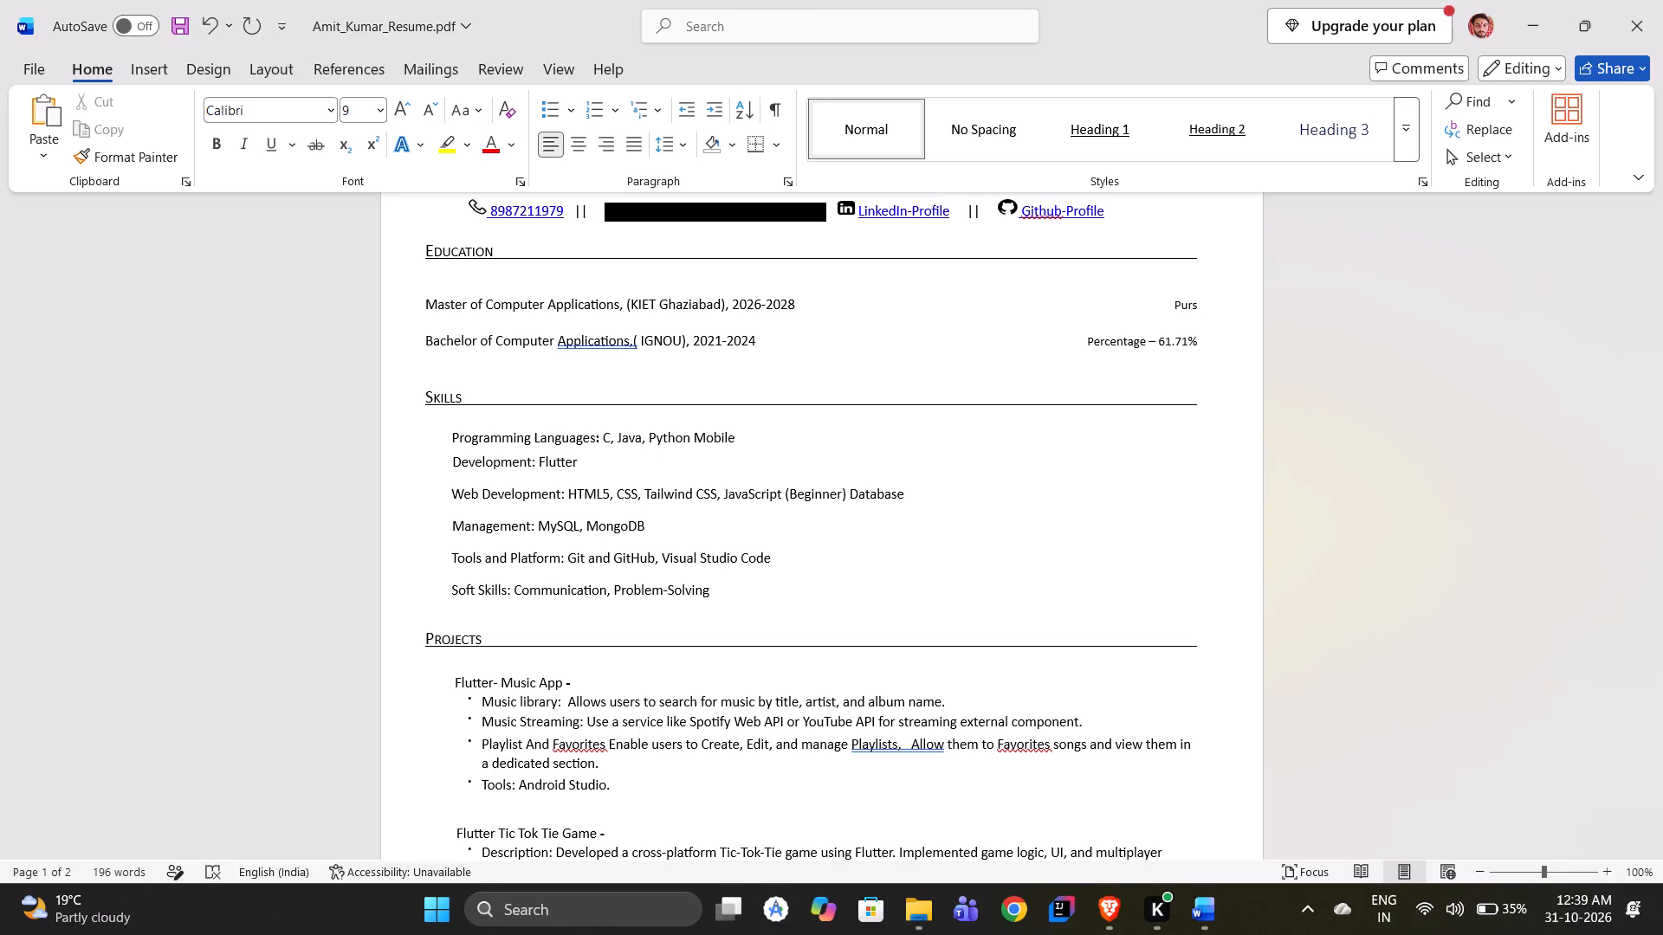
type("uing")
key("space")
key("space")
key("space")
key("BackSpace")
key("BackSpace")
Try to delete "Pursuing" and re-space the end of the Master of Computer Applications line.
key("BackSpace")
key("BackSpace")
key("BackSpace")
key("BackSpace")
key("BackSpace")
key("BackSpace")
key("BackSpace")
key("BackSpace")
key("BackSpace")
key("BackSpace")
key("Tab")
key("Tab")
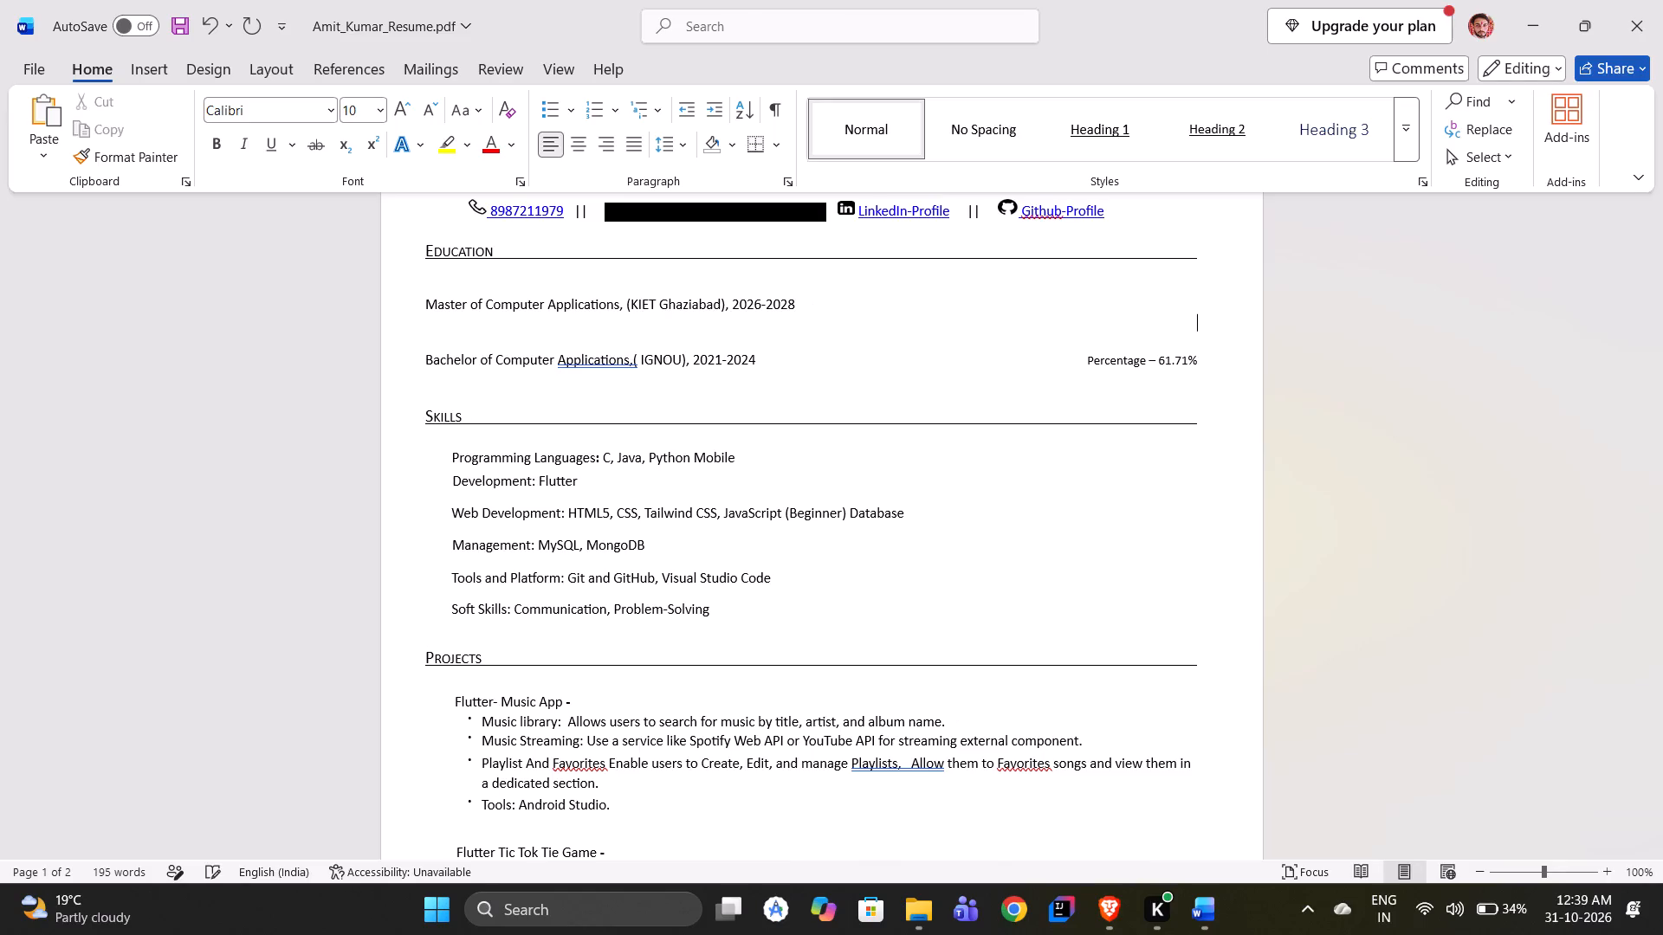
Undo the Education edits back to IGNOU in both entries, with "Percentage – 61.71%" for the Master and "Percentage – 66.00%" for the Bachelor.
key("ctrl+z")
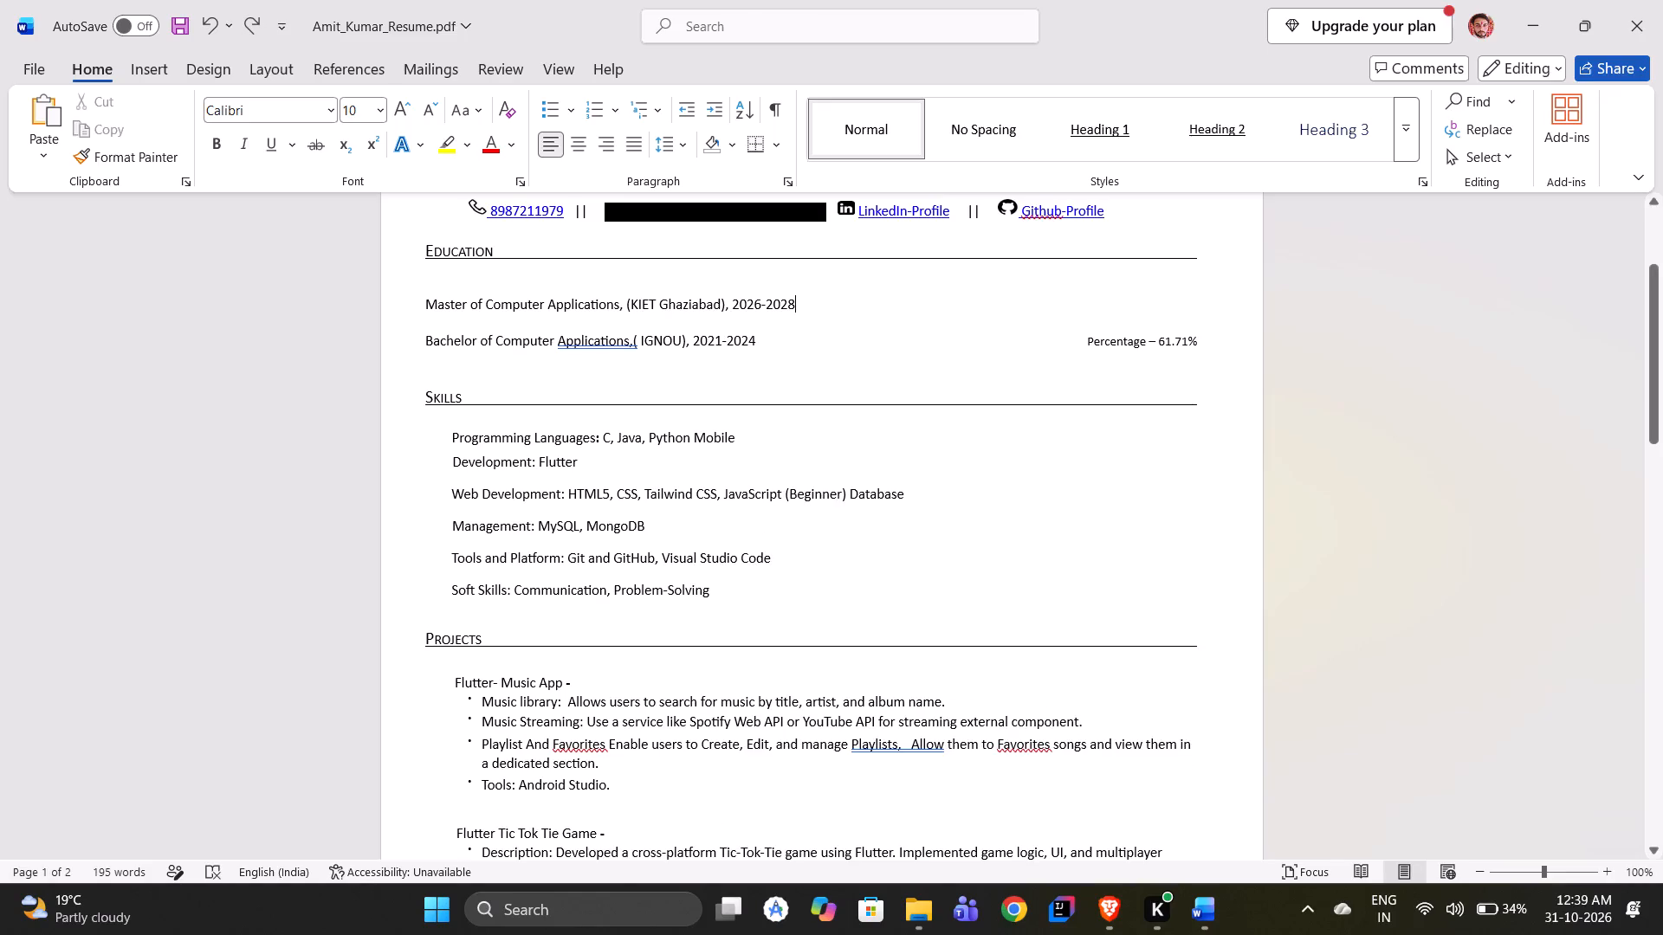
key("ctrl+z")
key("ctrl+z")
key("ctrl+z")
key("ctrl+z")
key("ctrl+z")
key("ctrl+z")
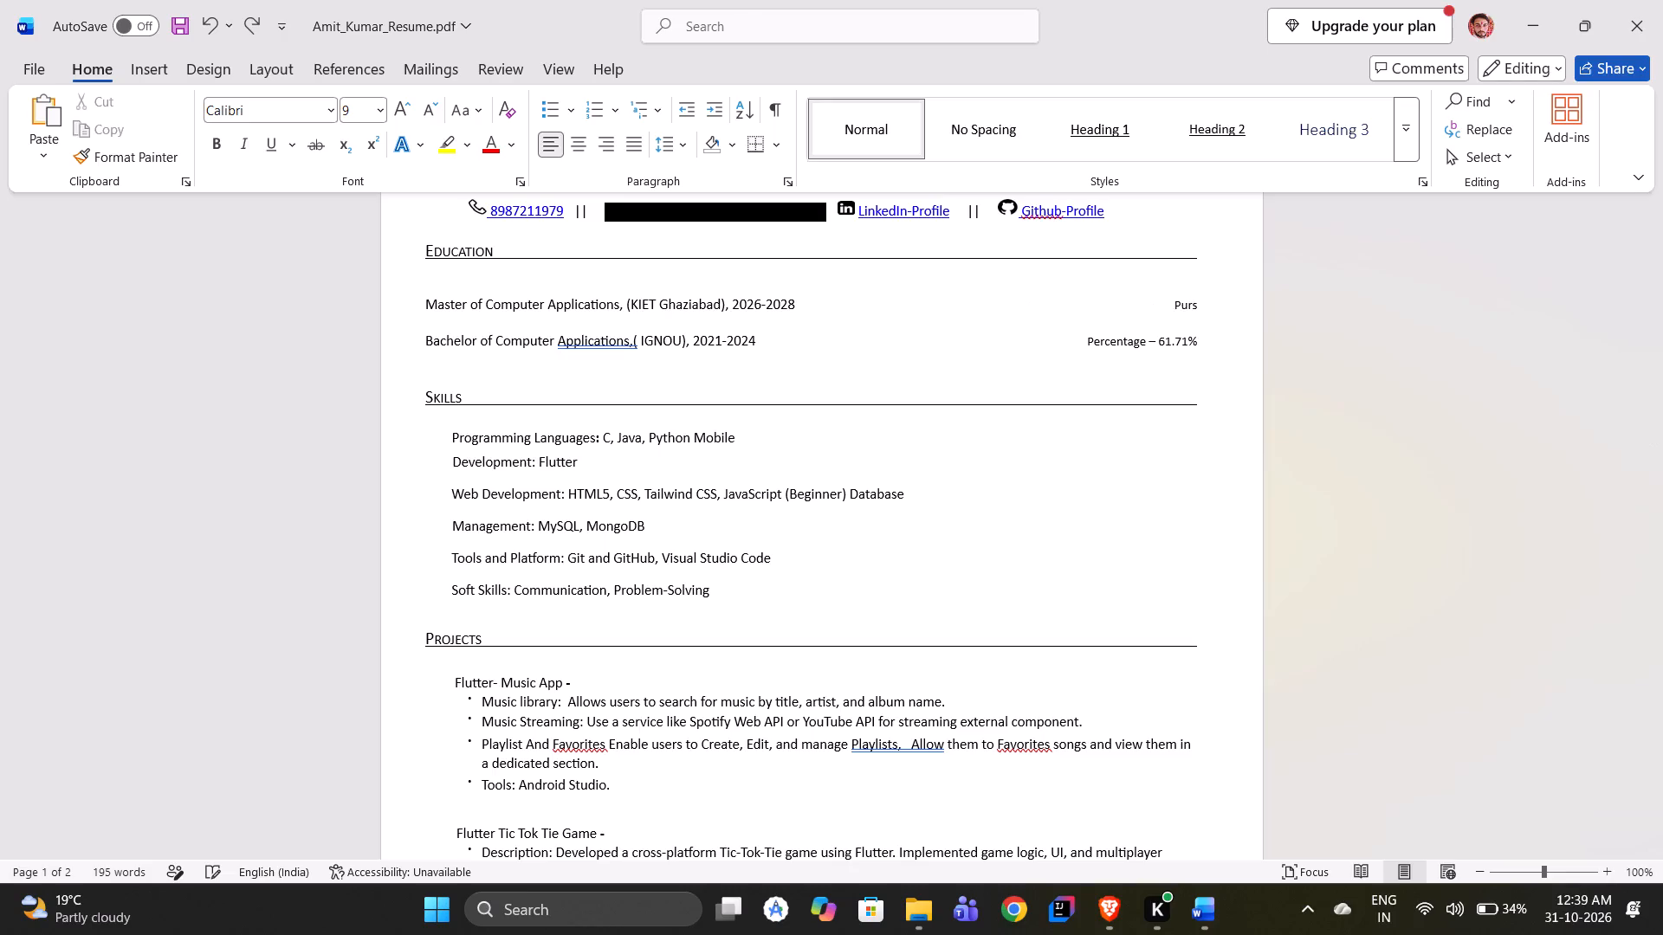
key("ctrl+z")
key("ctrl+z")
key("ctrl+z")
key("ctrl+z")
key("ctrl+z")
key("ctrl+z")
key("ctrl+z")
key("ctrl+z")
key("ctrl+z")
key("ctrl+z")
key("ctrl+z")
key("ctrl+z")
key("ctrl+z")
key("ctrl+z")
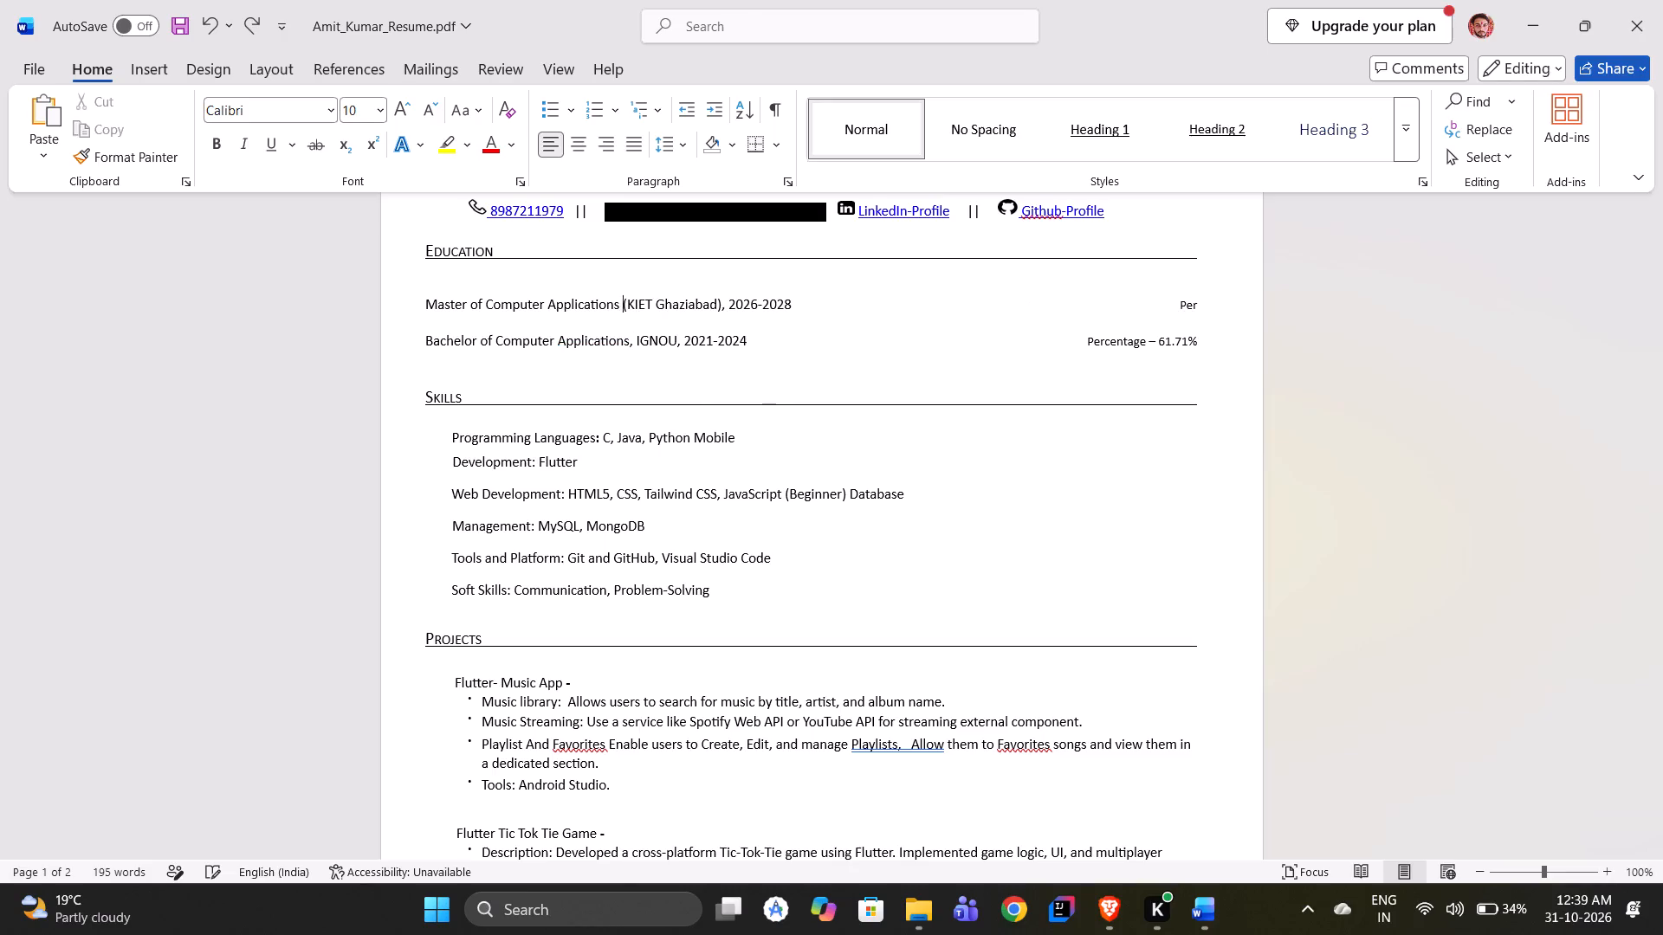
key("ctrl+z")
key("ctrl+z")
key("ctrl+z")
key("ctrl+z")
key("ctrl+z")
key("ctrl+z")
key("ctrl+z")
key("ctrl+z")
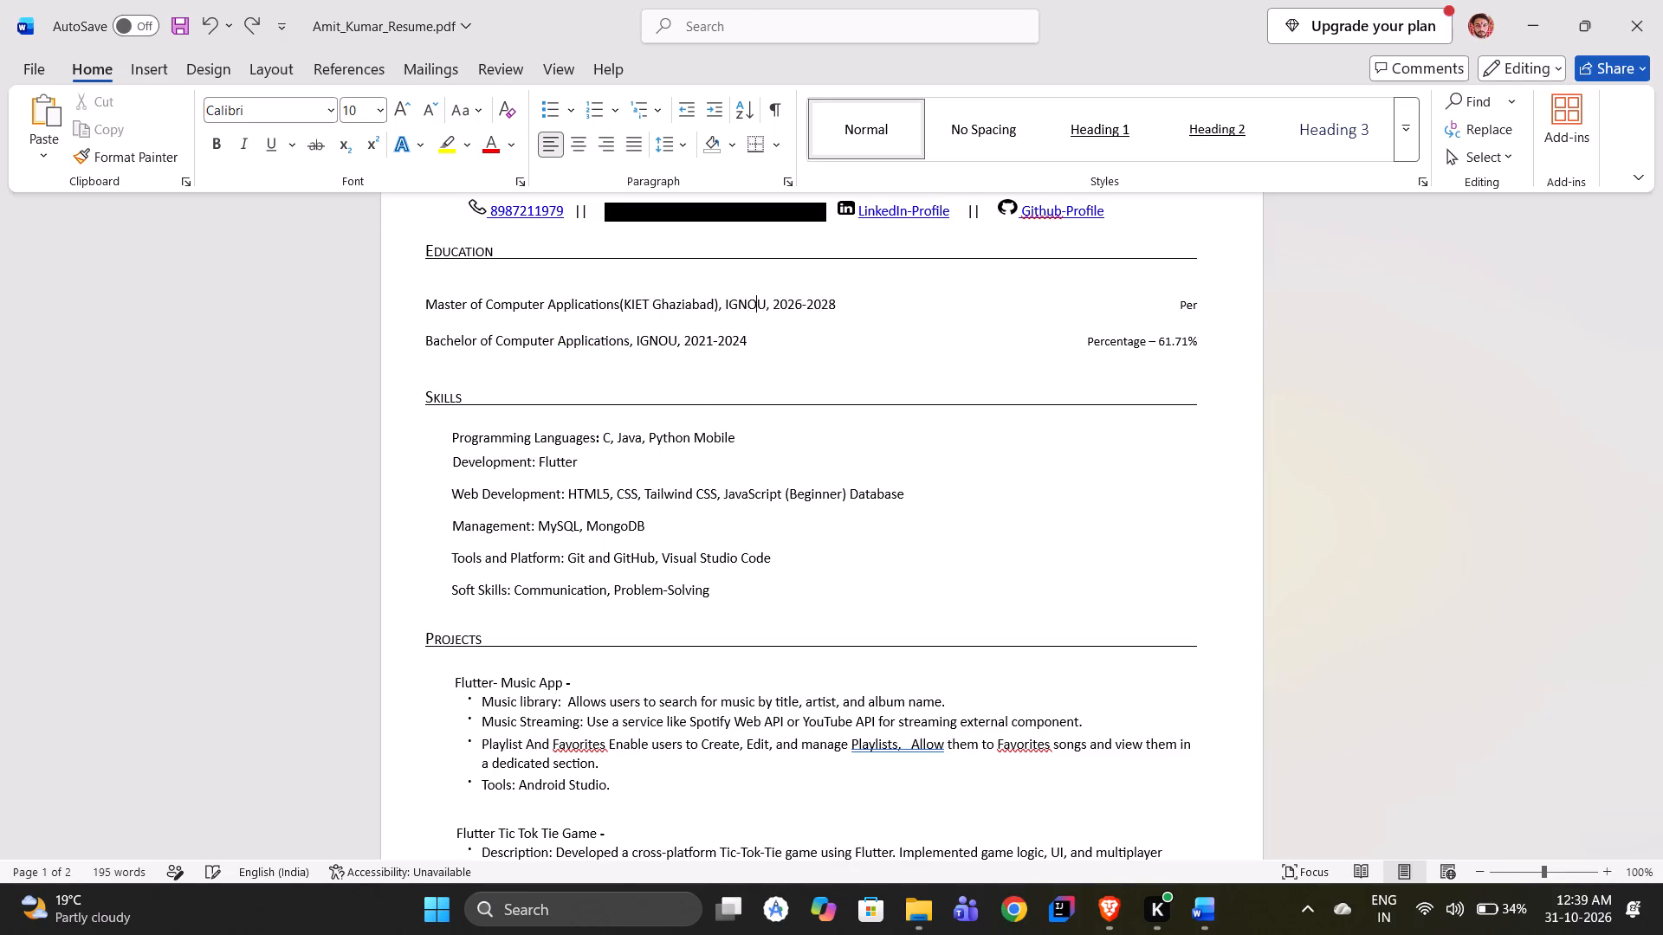
key("ctrl+z")
key("ctrl+z")
key("ctrl+z")
key("ctrl+z")
key("ctrl+z")
key("ctrl+z")
key("ctrl+z")
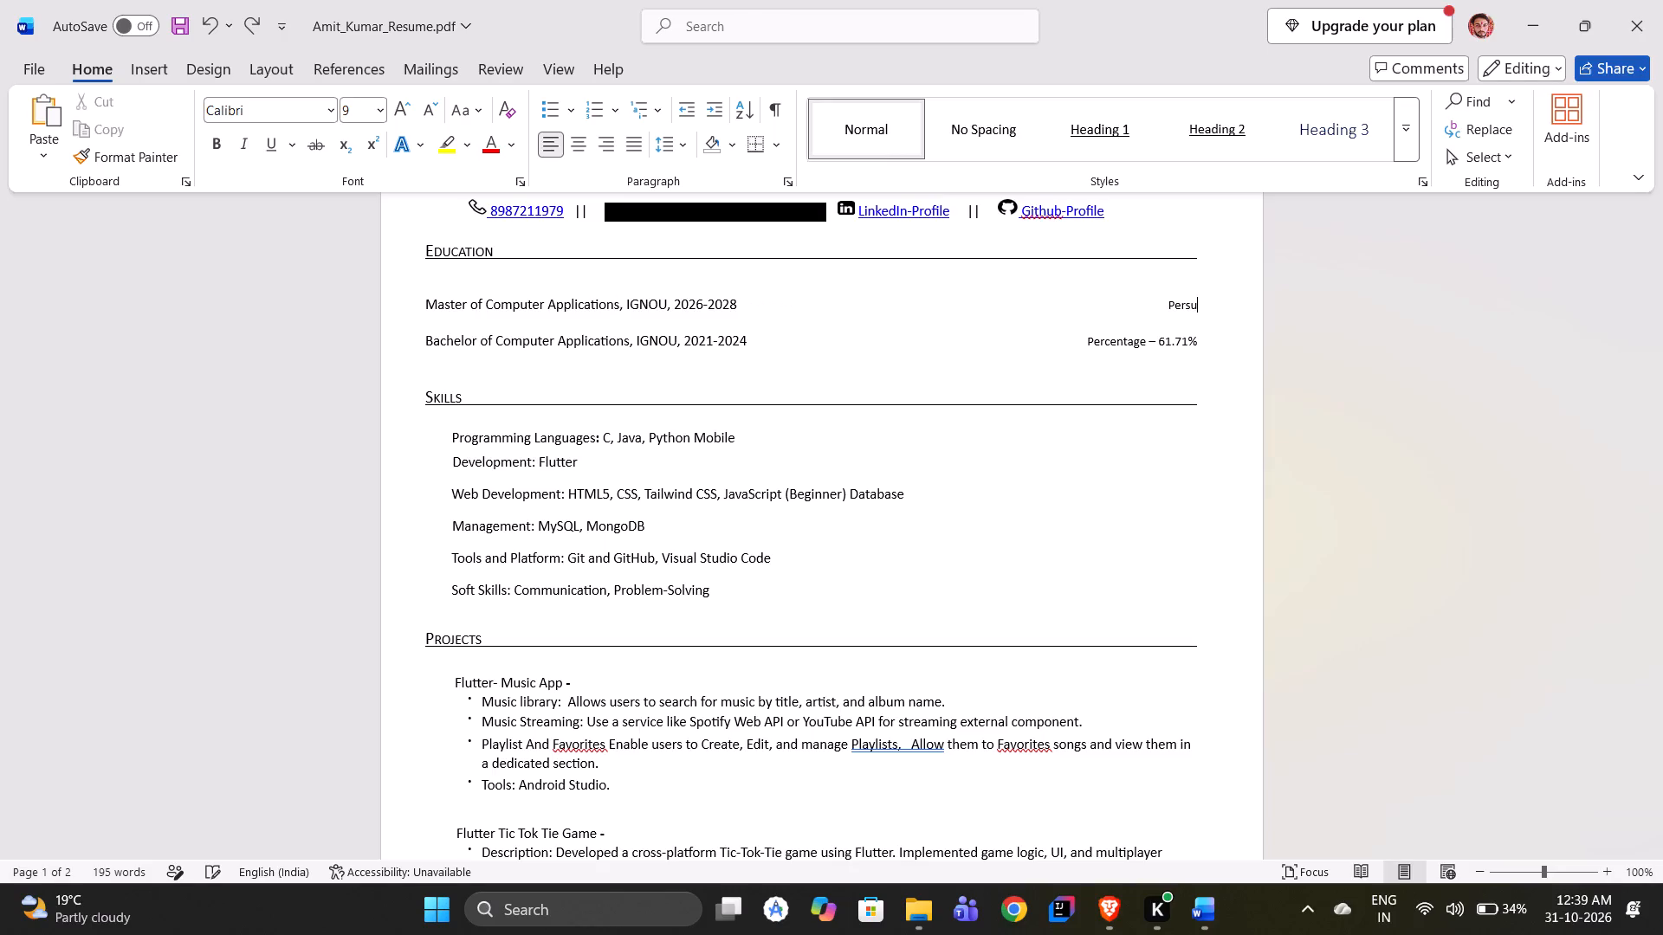
key("ctrl+z")
key("ctrl+z")
key("ctrl+z")
key("ctrl+z")
key("ctrl+z")
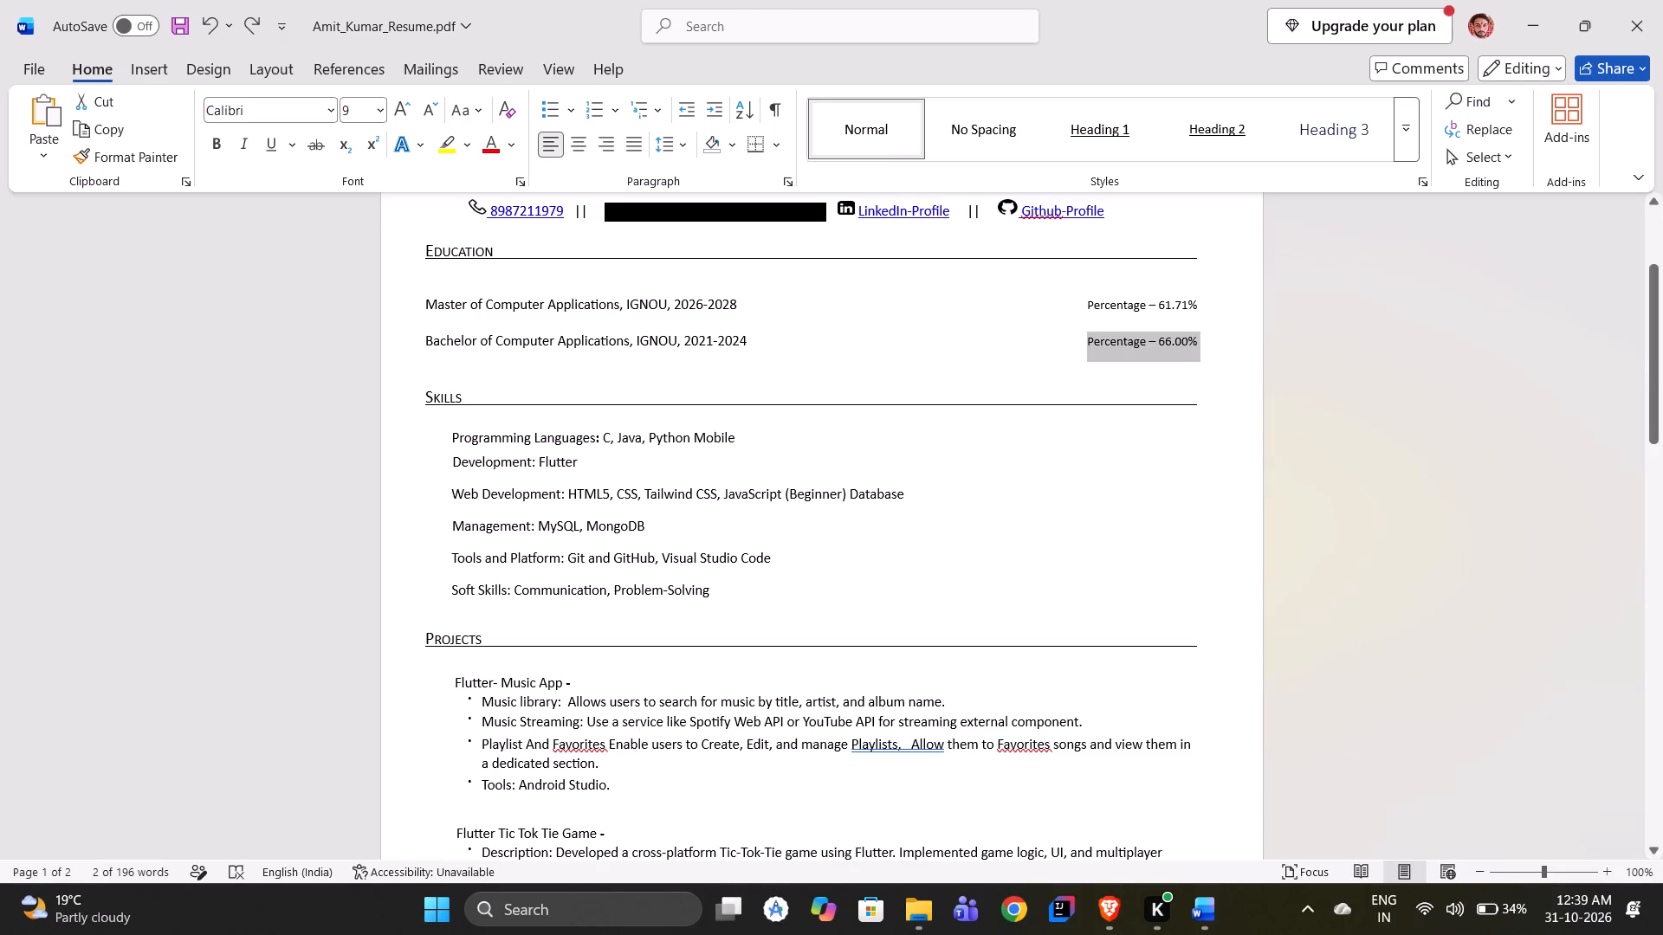
Replace "IGNOU" with "(KIET Ghaziabad)" in the Master of Computer Applications entry.
double_click(648, 305)
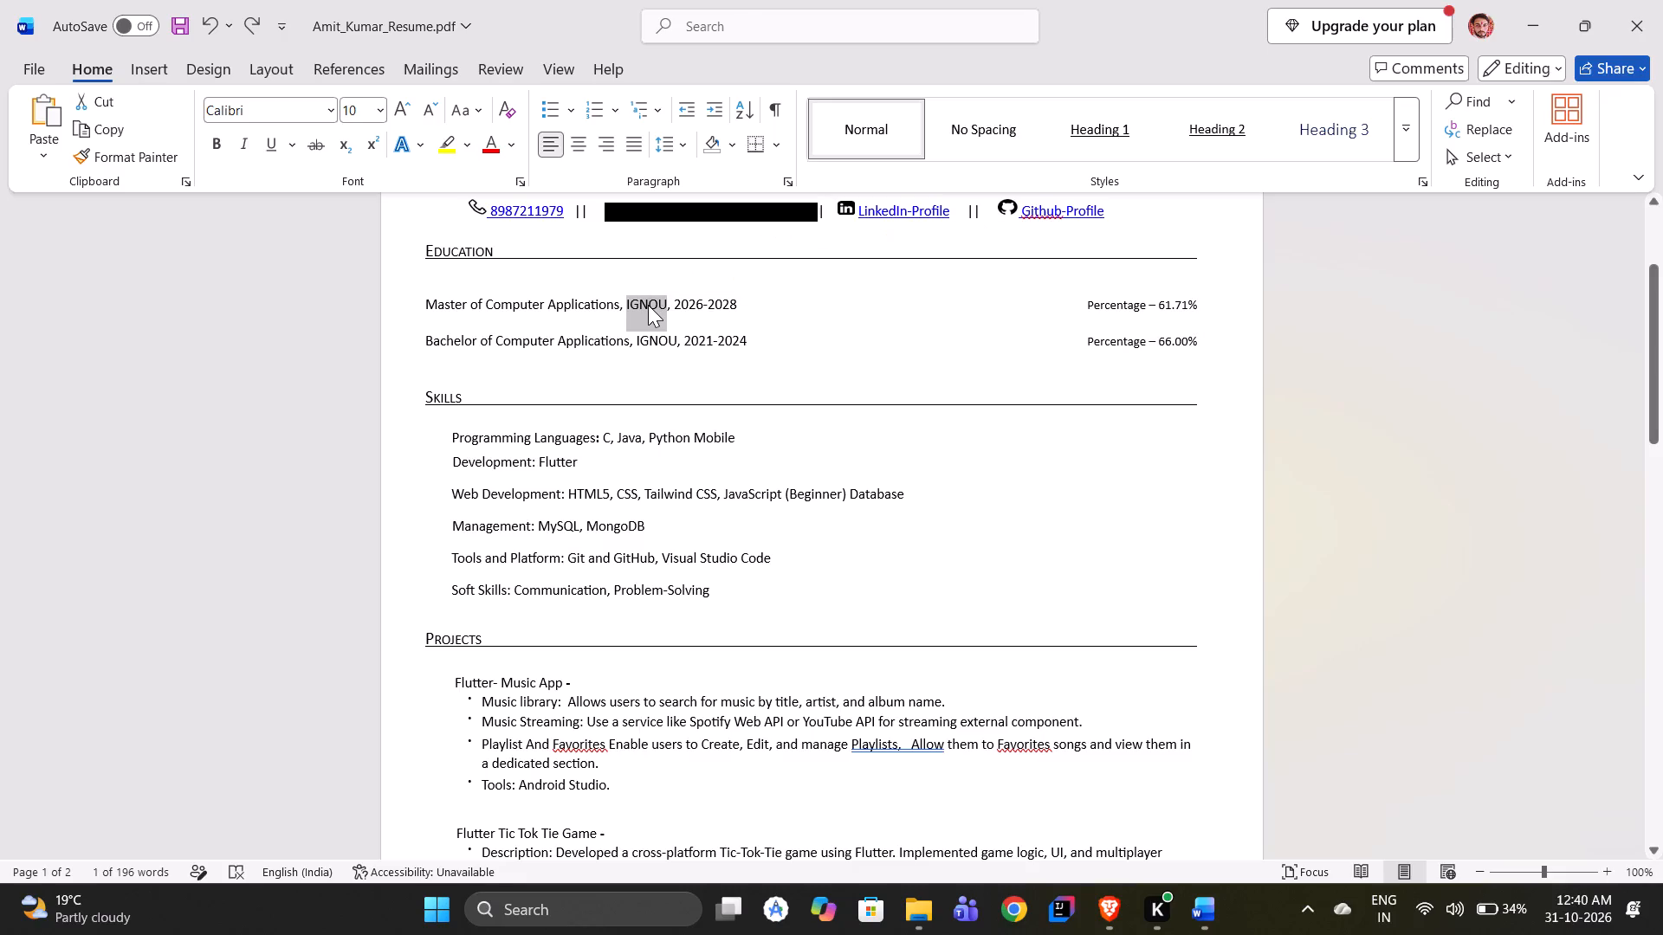
key("shift+k")
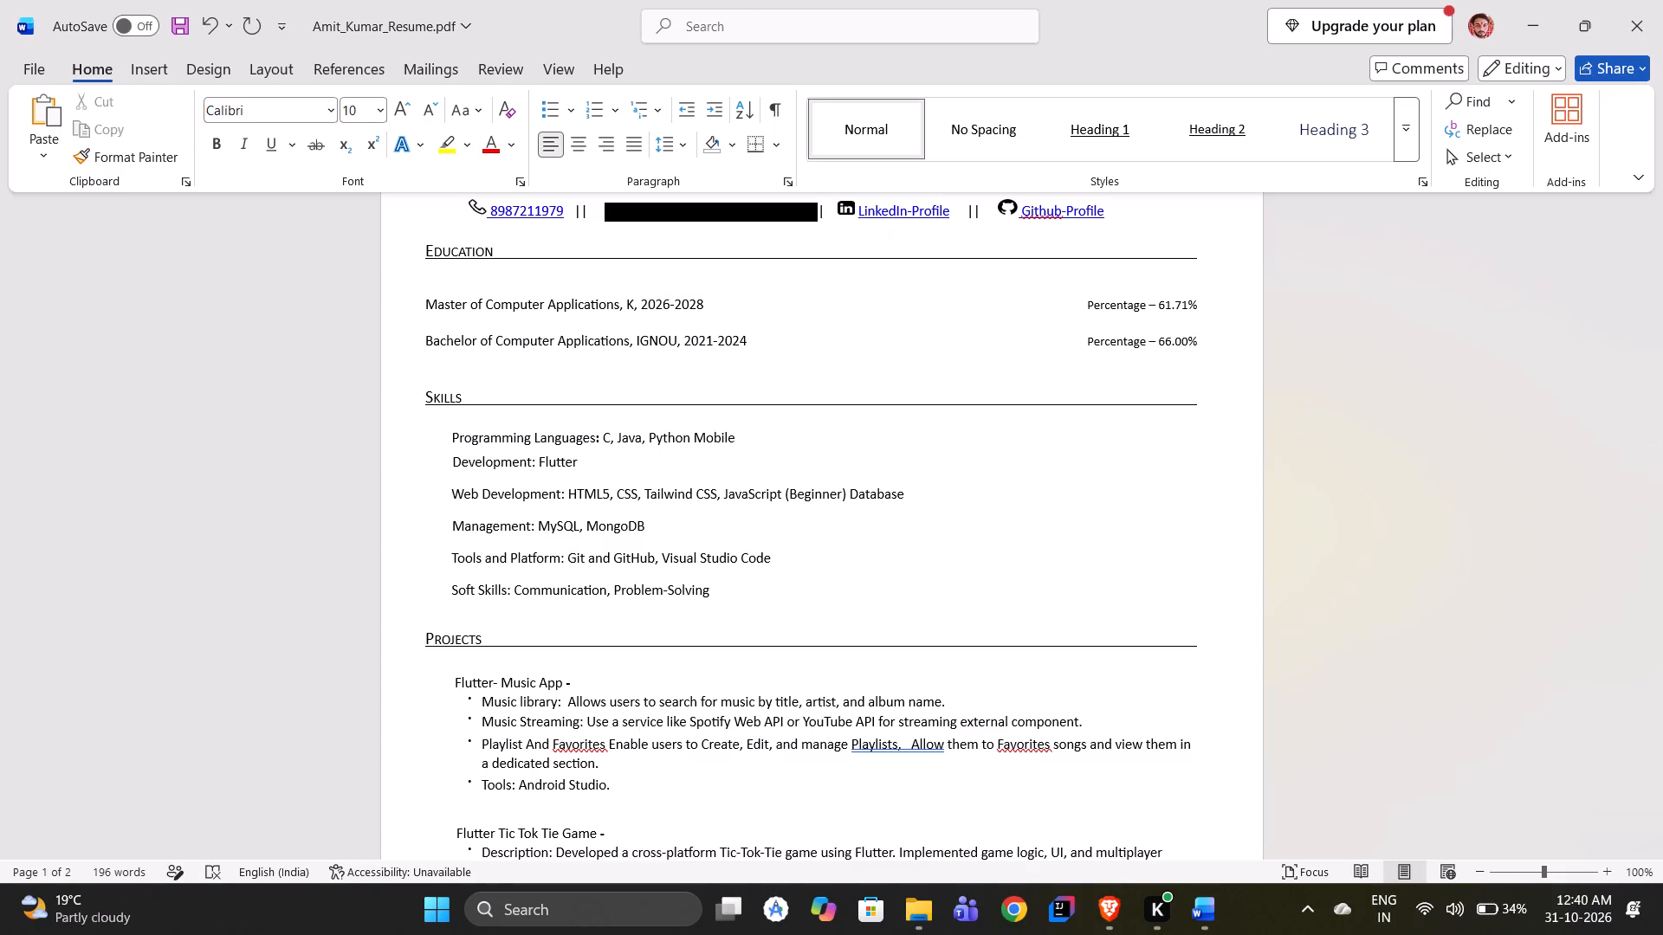
key("BackSpace")
key("shift+parenleft")
type("KIET")
key("space")
key("g")
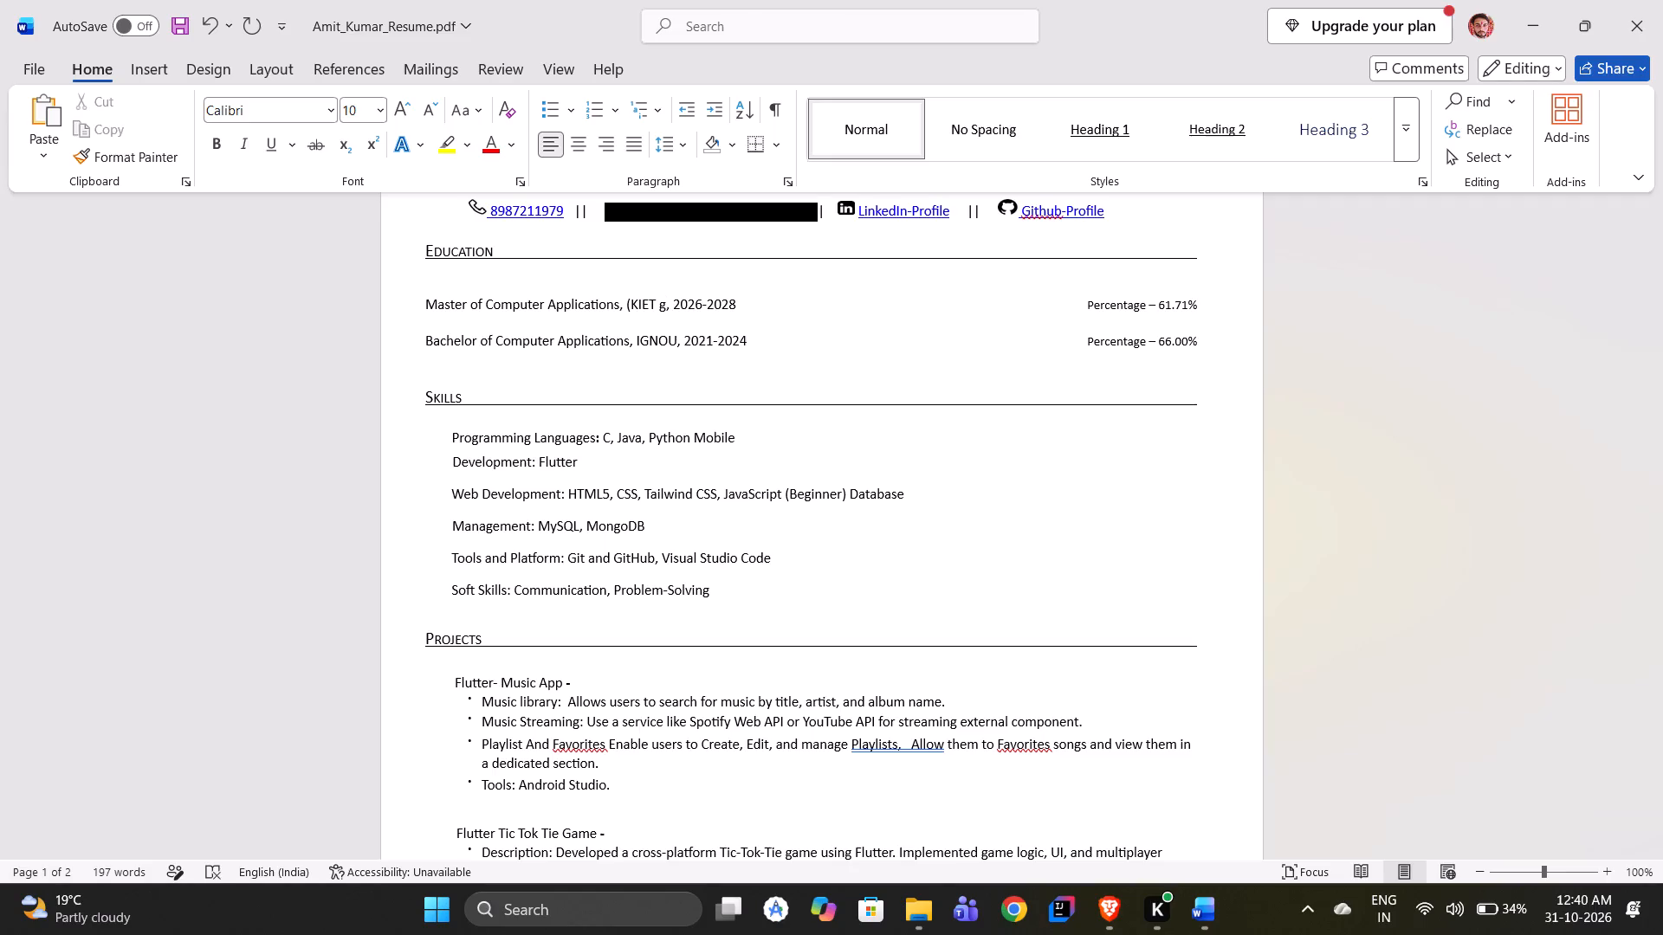
key("BackSpace")
type("Gha")
type("ziabad")
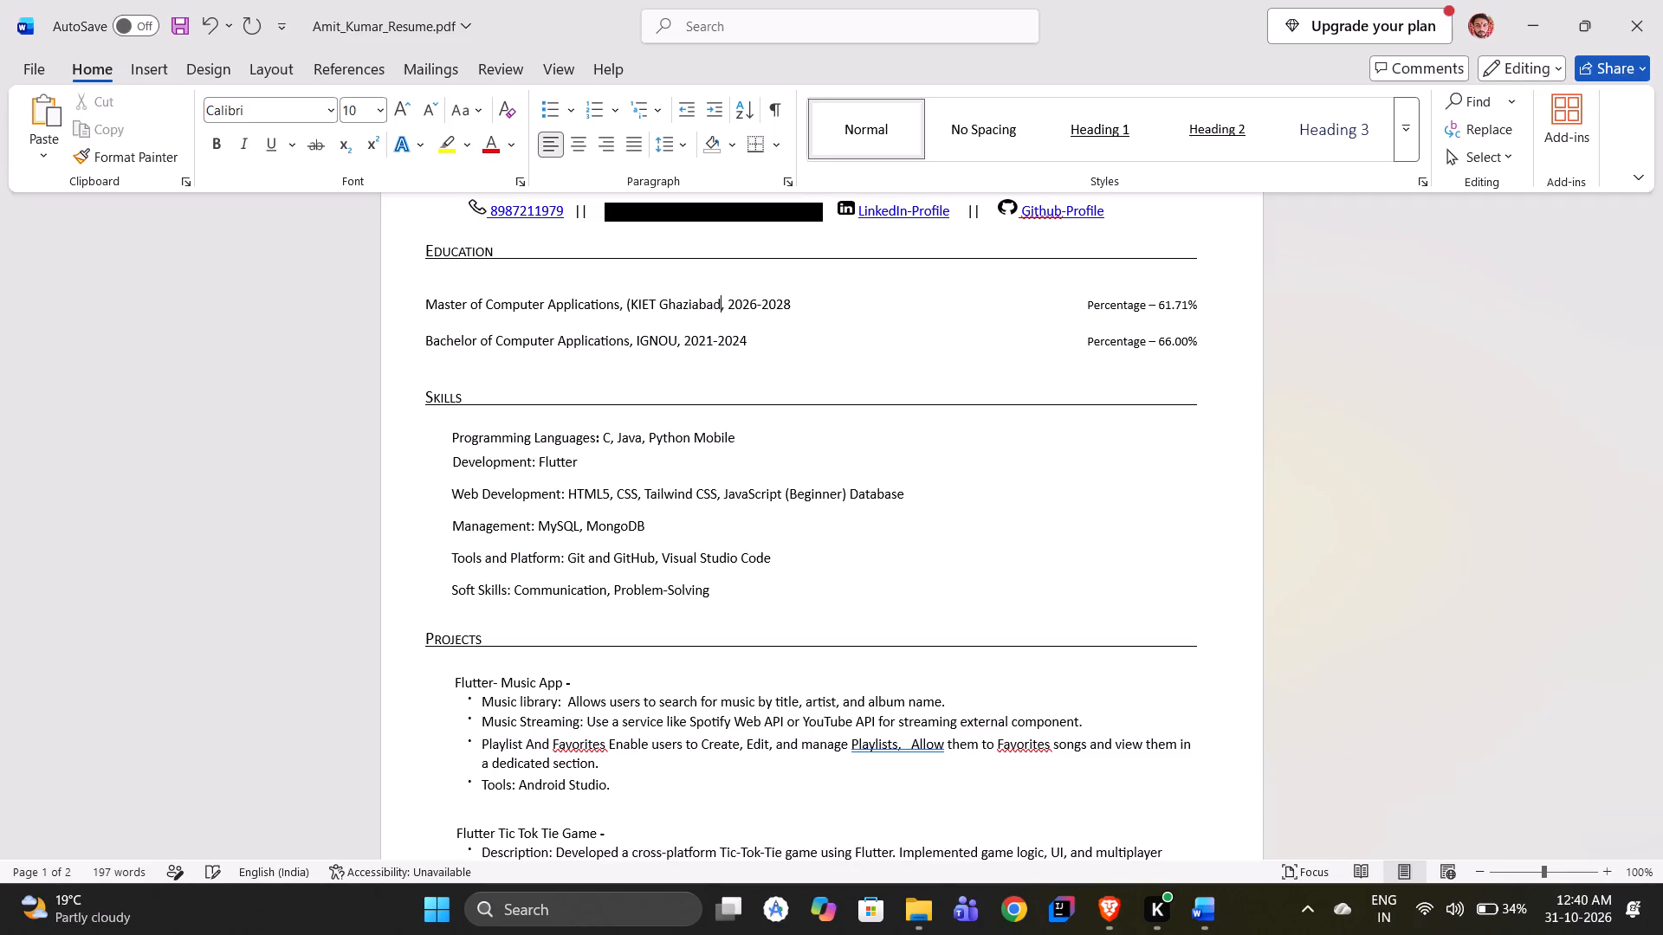
key("shift+parenright")
Replace the word "Percentage" with "Pursuing" in the Master of Computer Applications line.
double_click(1110, 305)
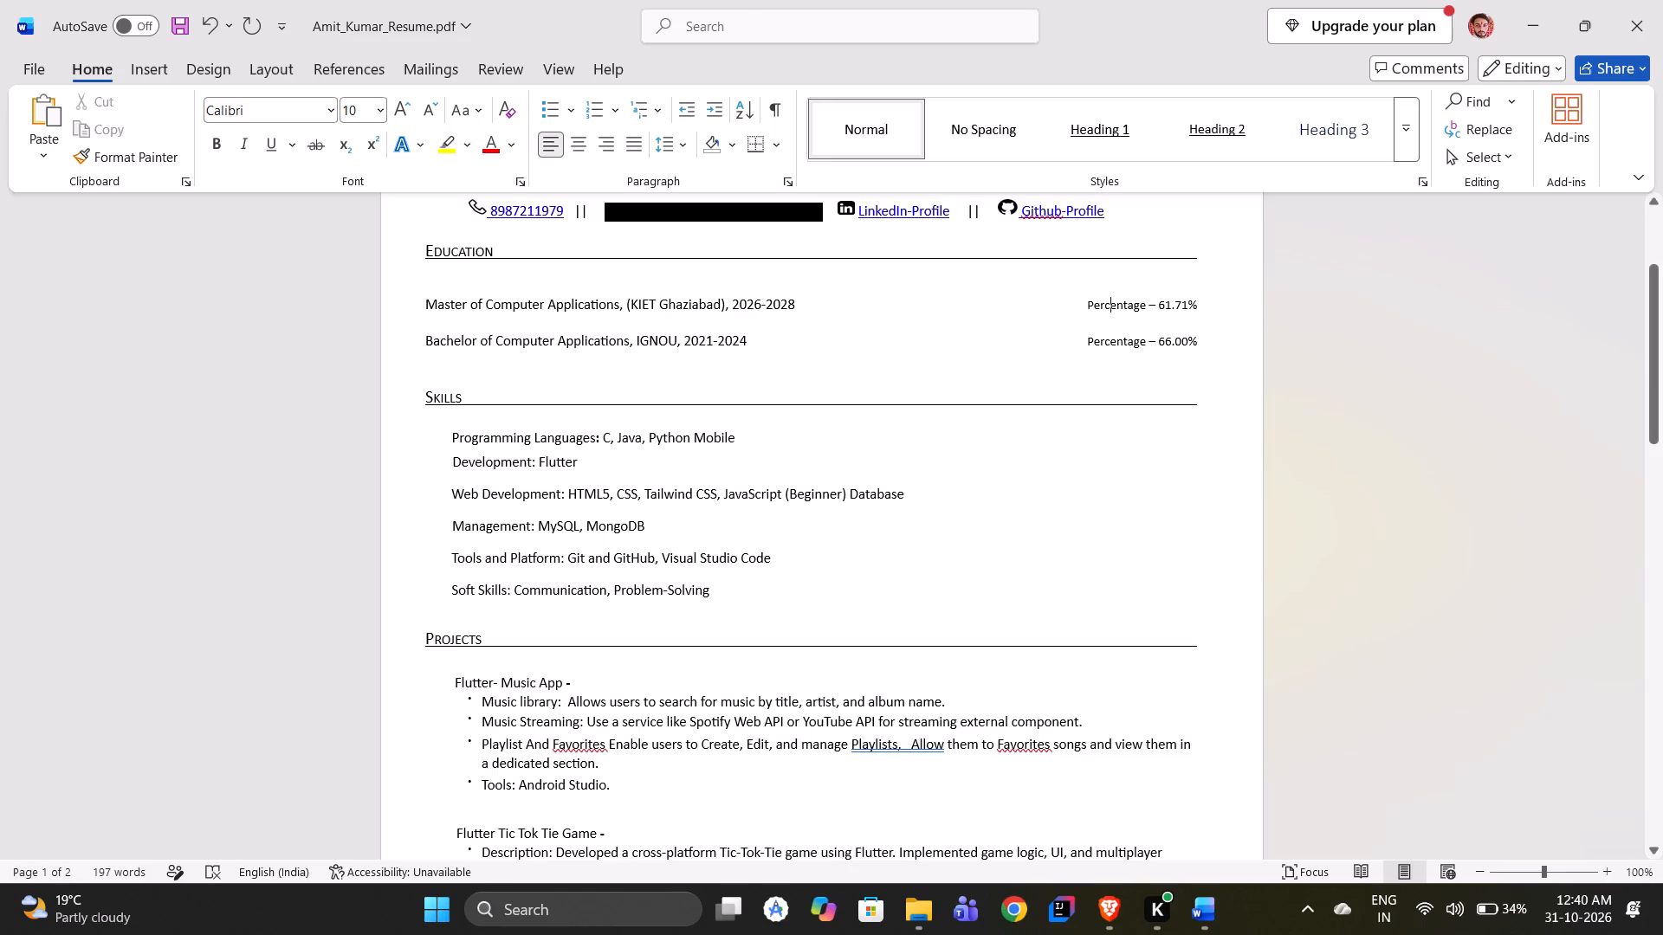
key("shift+p")
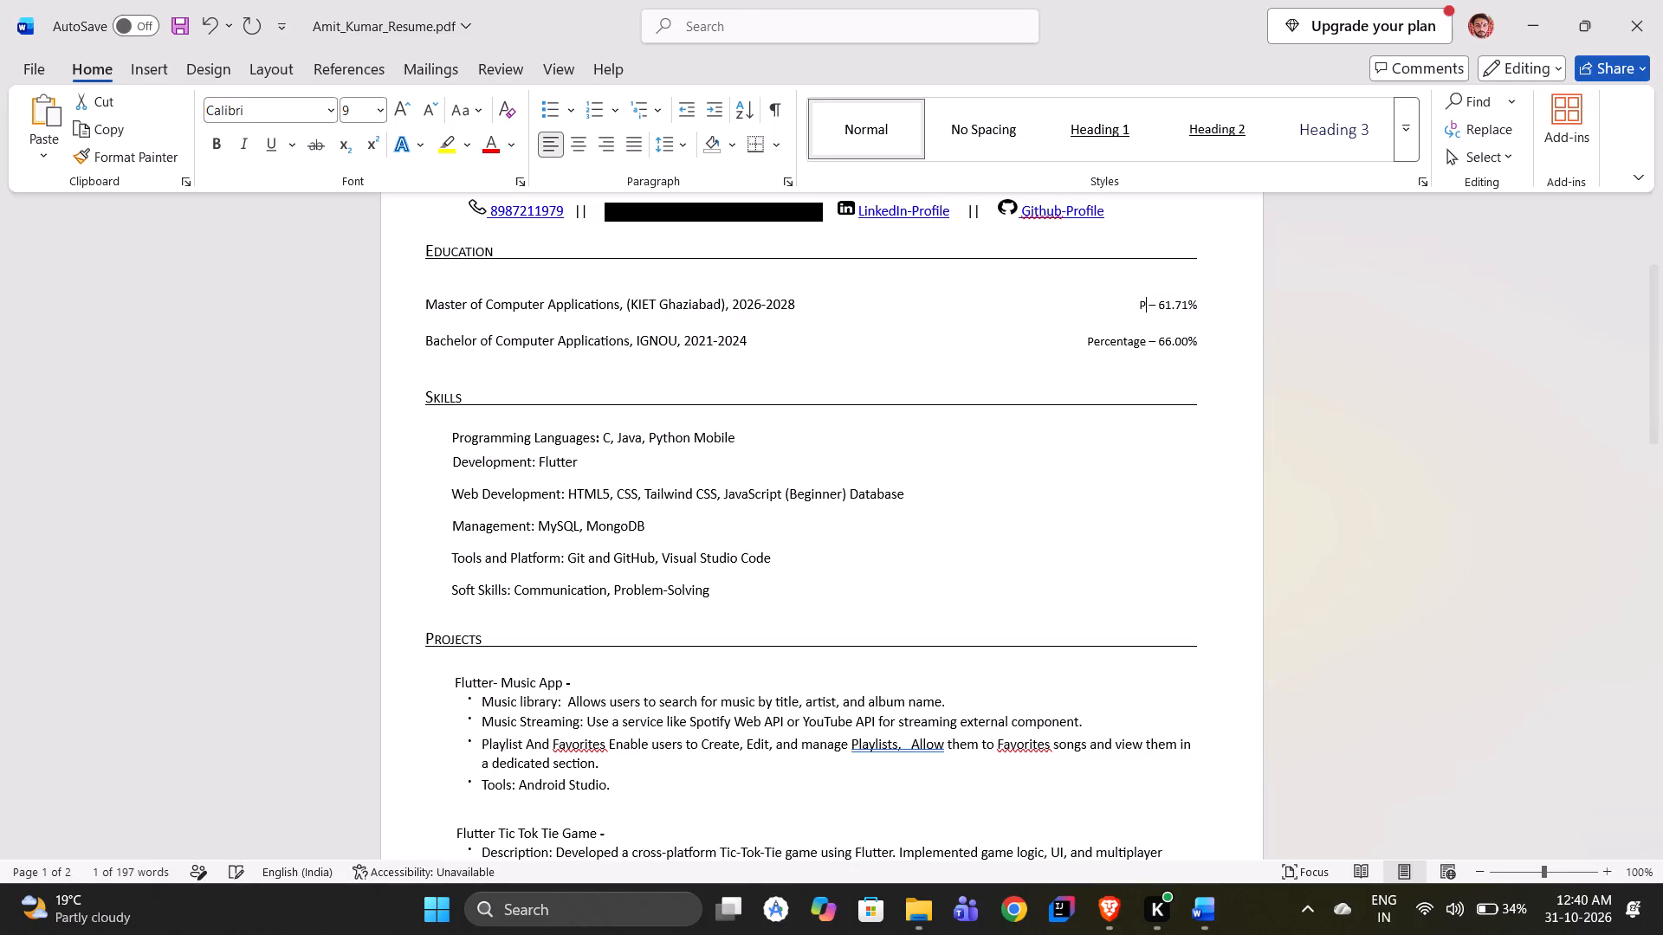
type("ursu")
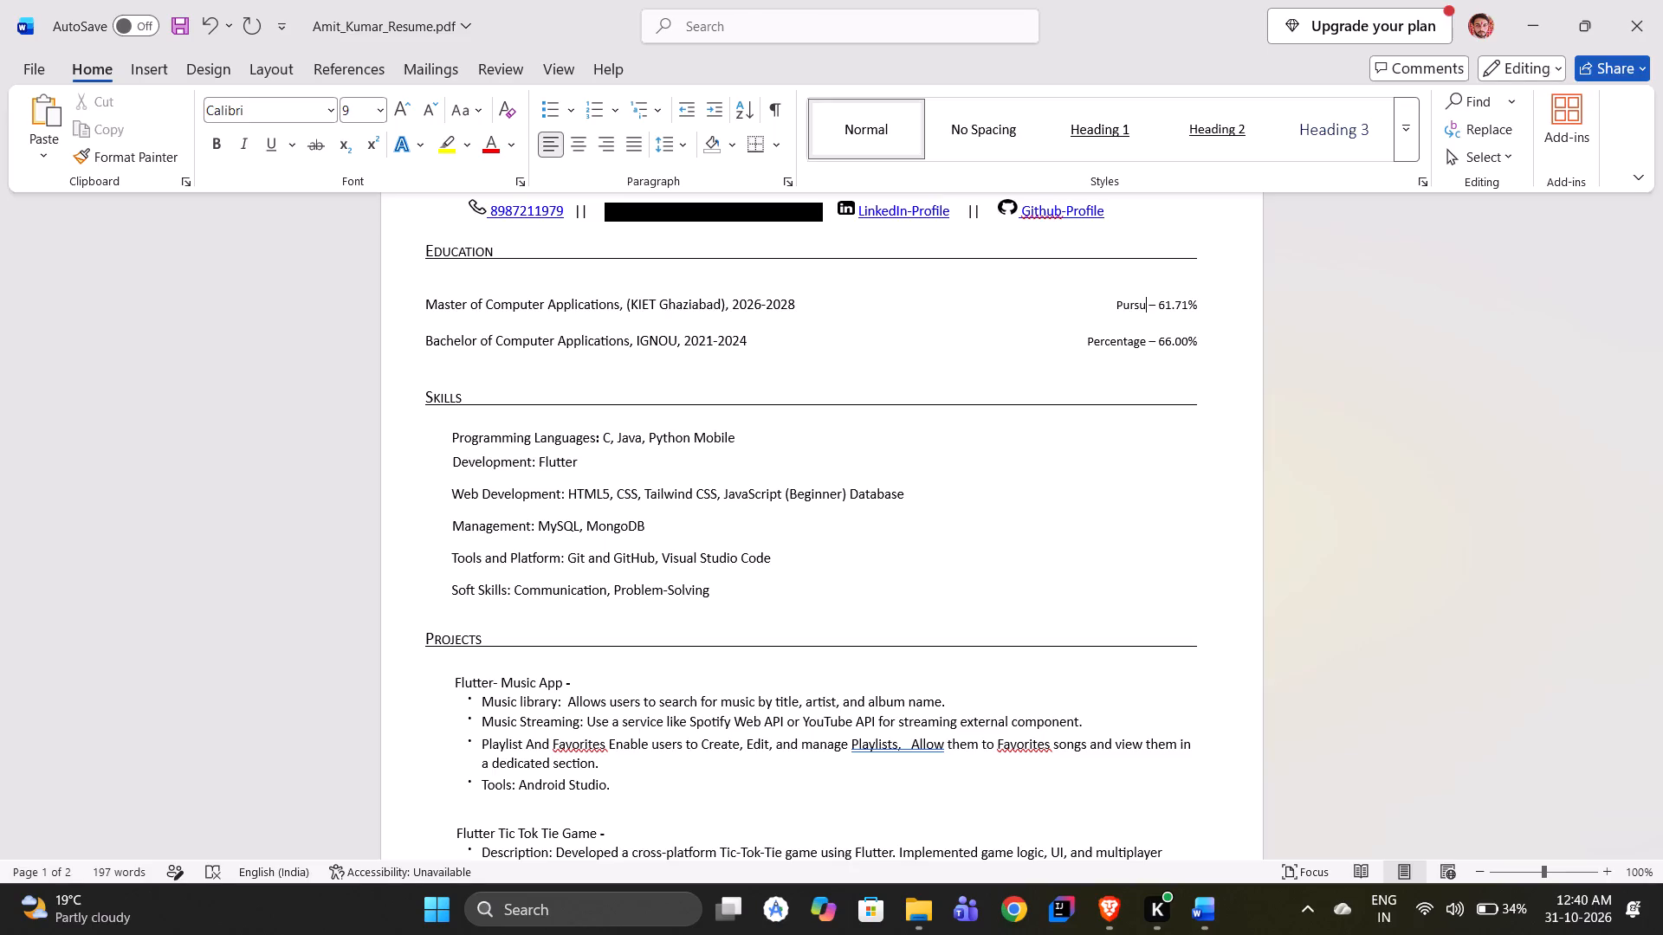
type("ing")
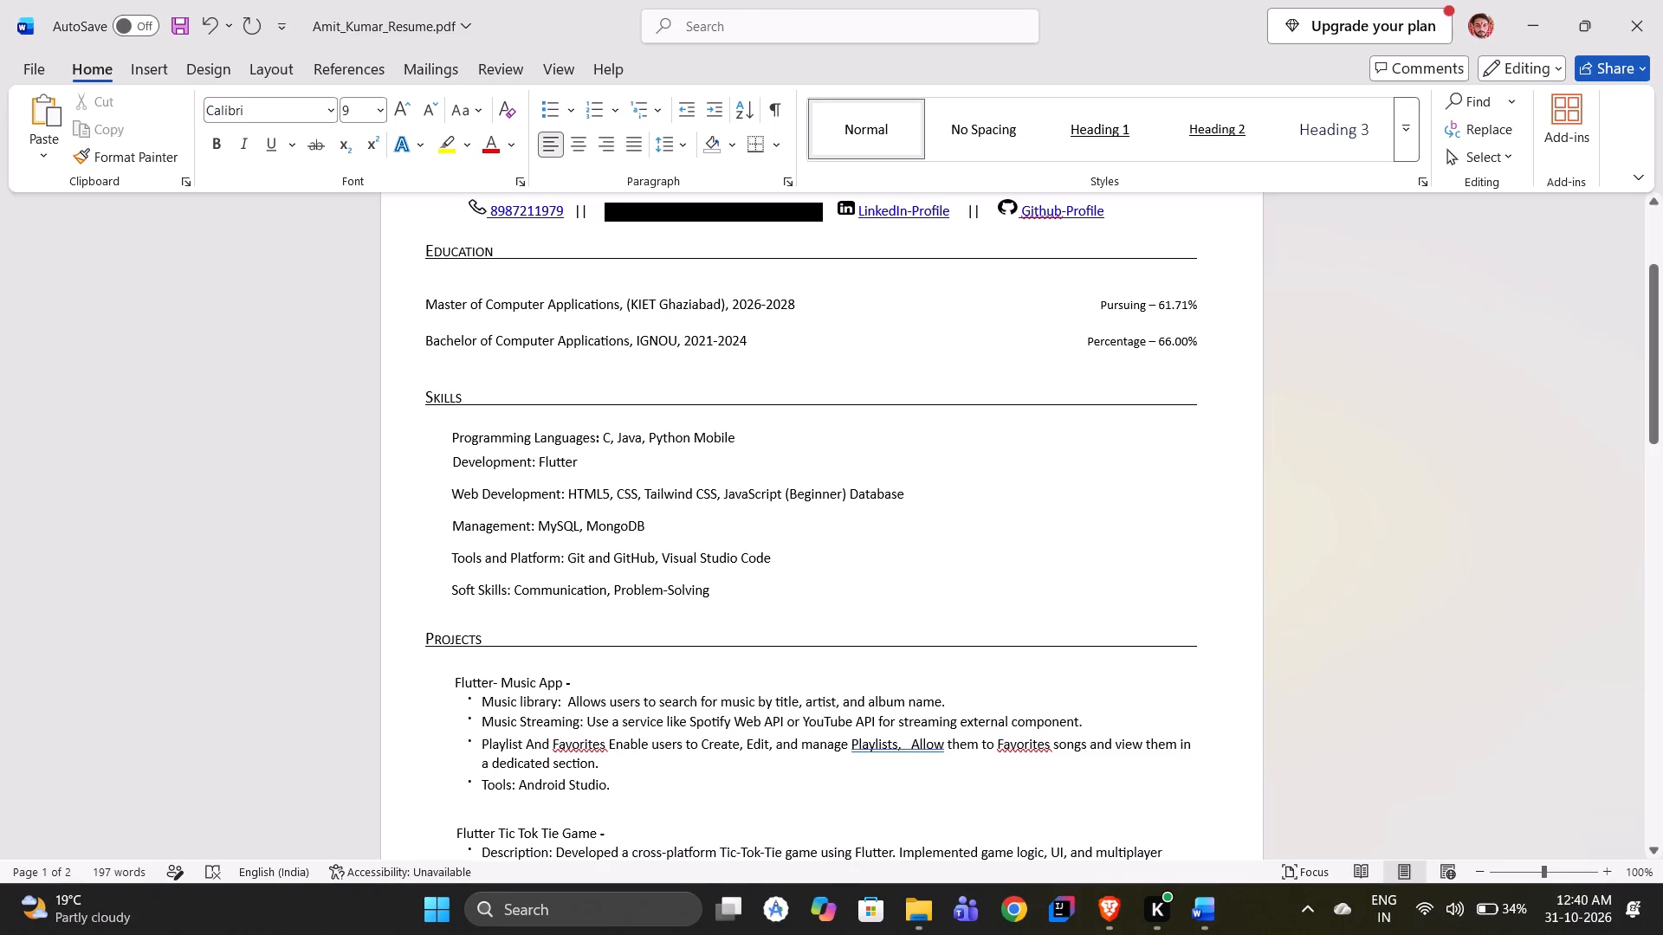
Try centred and right alignment on the Master of Computer Applications line, settling on justified alignment.
left_click(1201, 300)
left_click(1156, 305)
left_click_drag(1199, 300, 1103, 305)
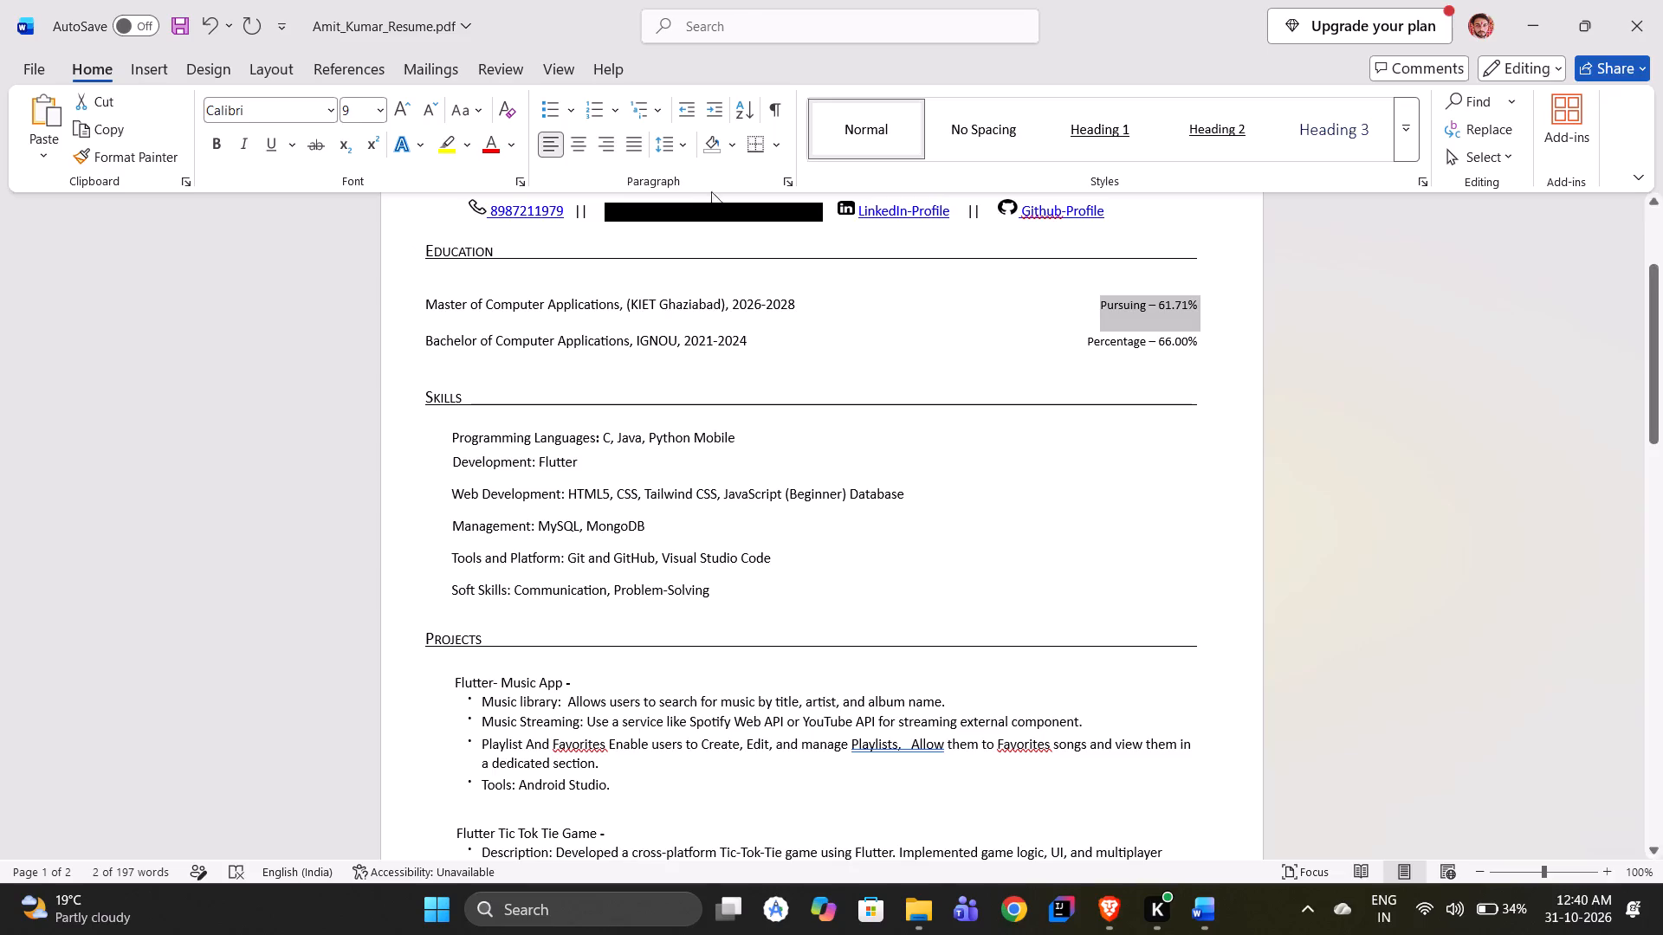
left_click(580, 141)
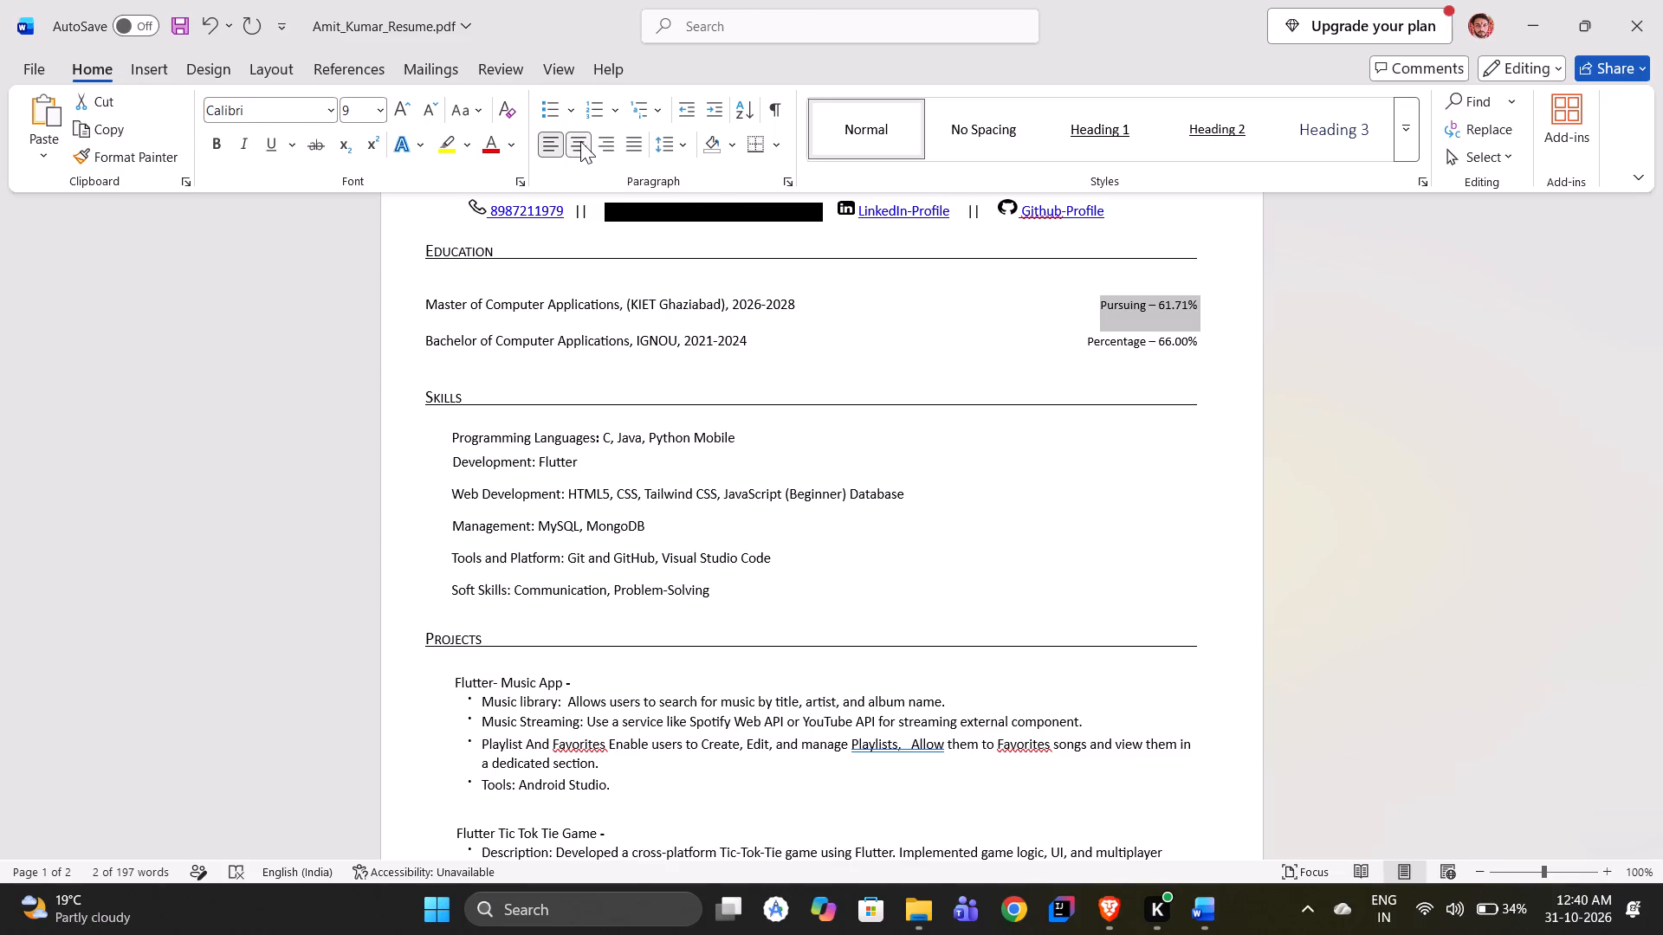
left_click(603, 143)
left_click(624, 145)
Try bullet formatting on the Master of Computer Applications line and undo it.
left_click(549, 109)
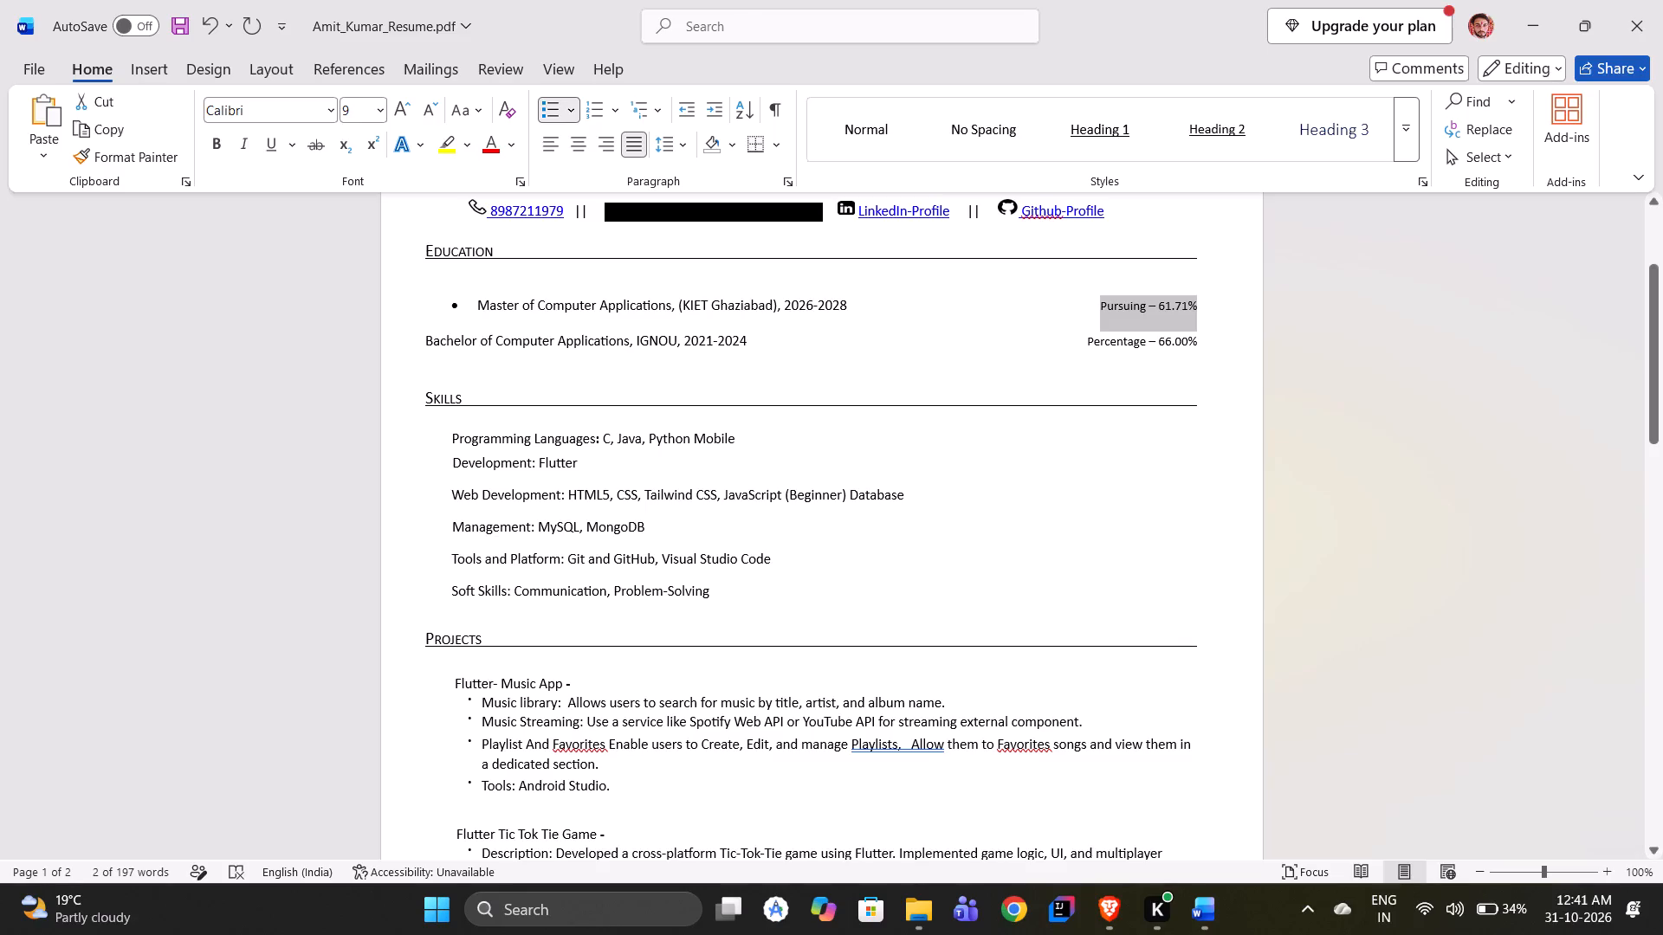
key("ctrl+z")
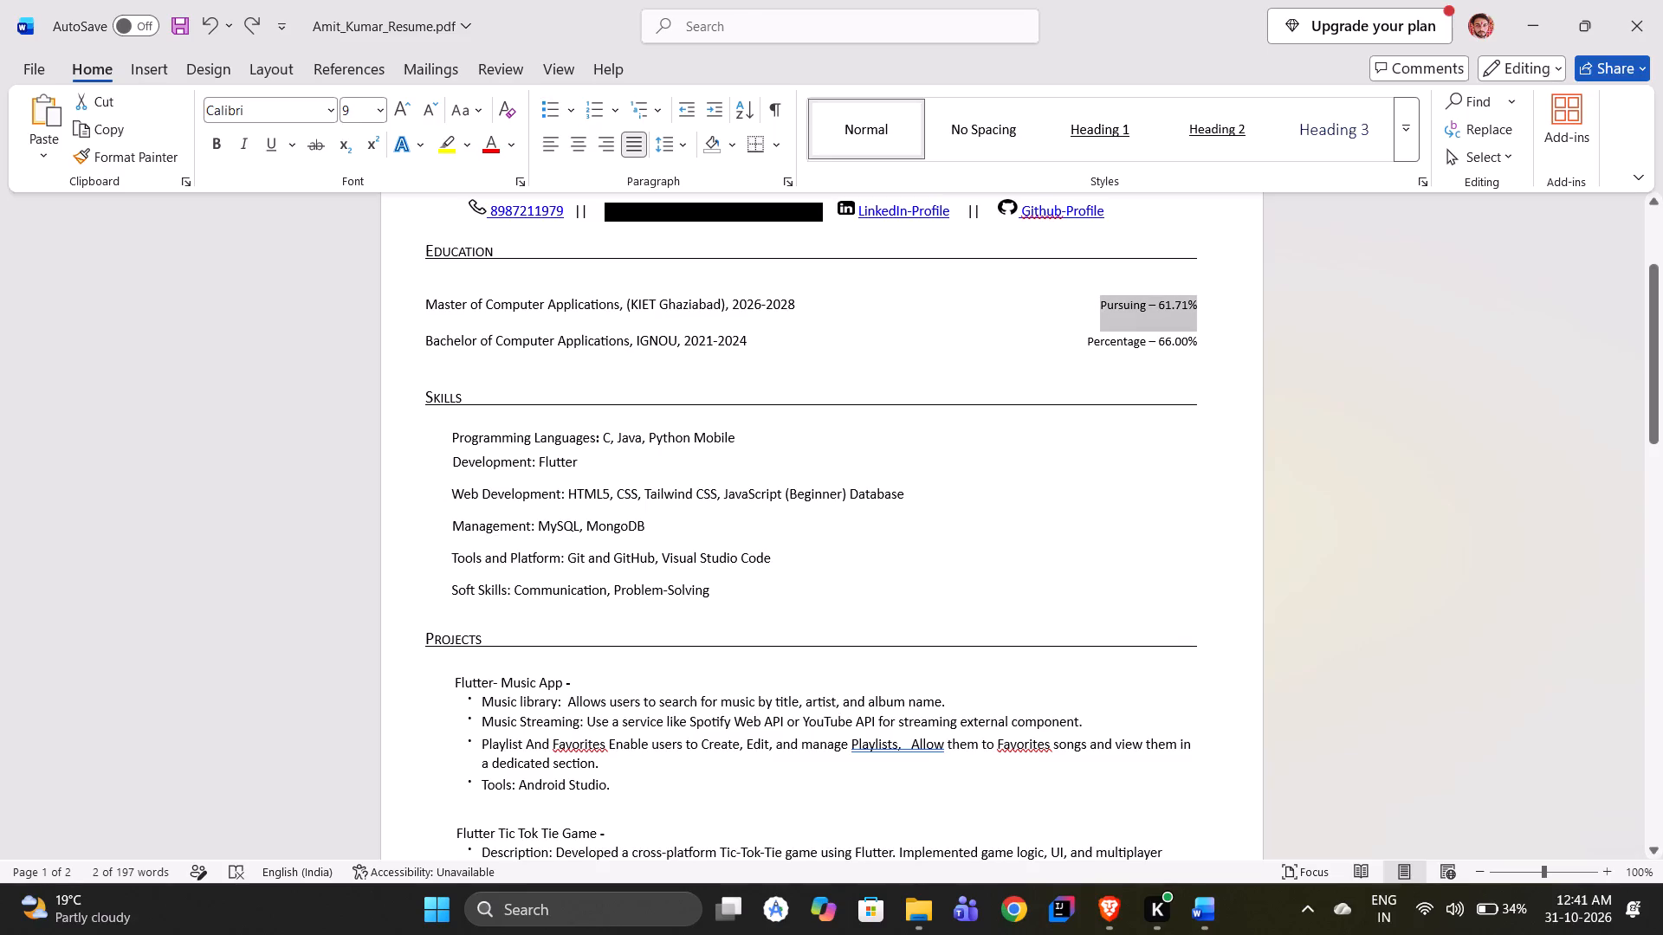
Delete "– 61.71%" after "Pursuing" in the Master of Computer Applications line.
left_click(801, 357)
left_click(1198, 299)
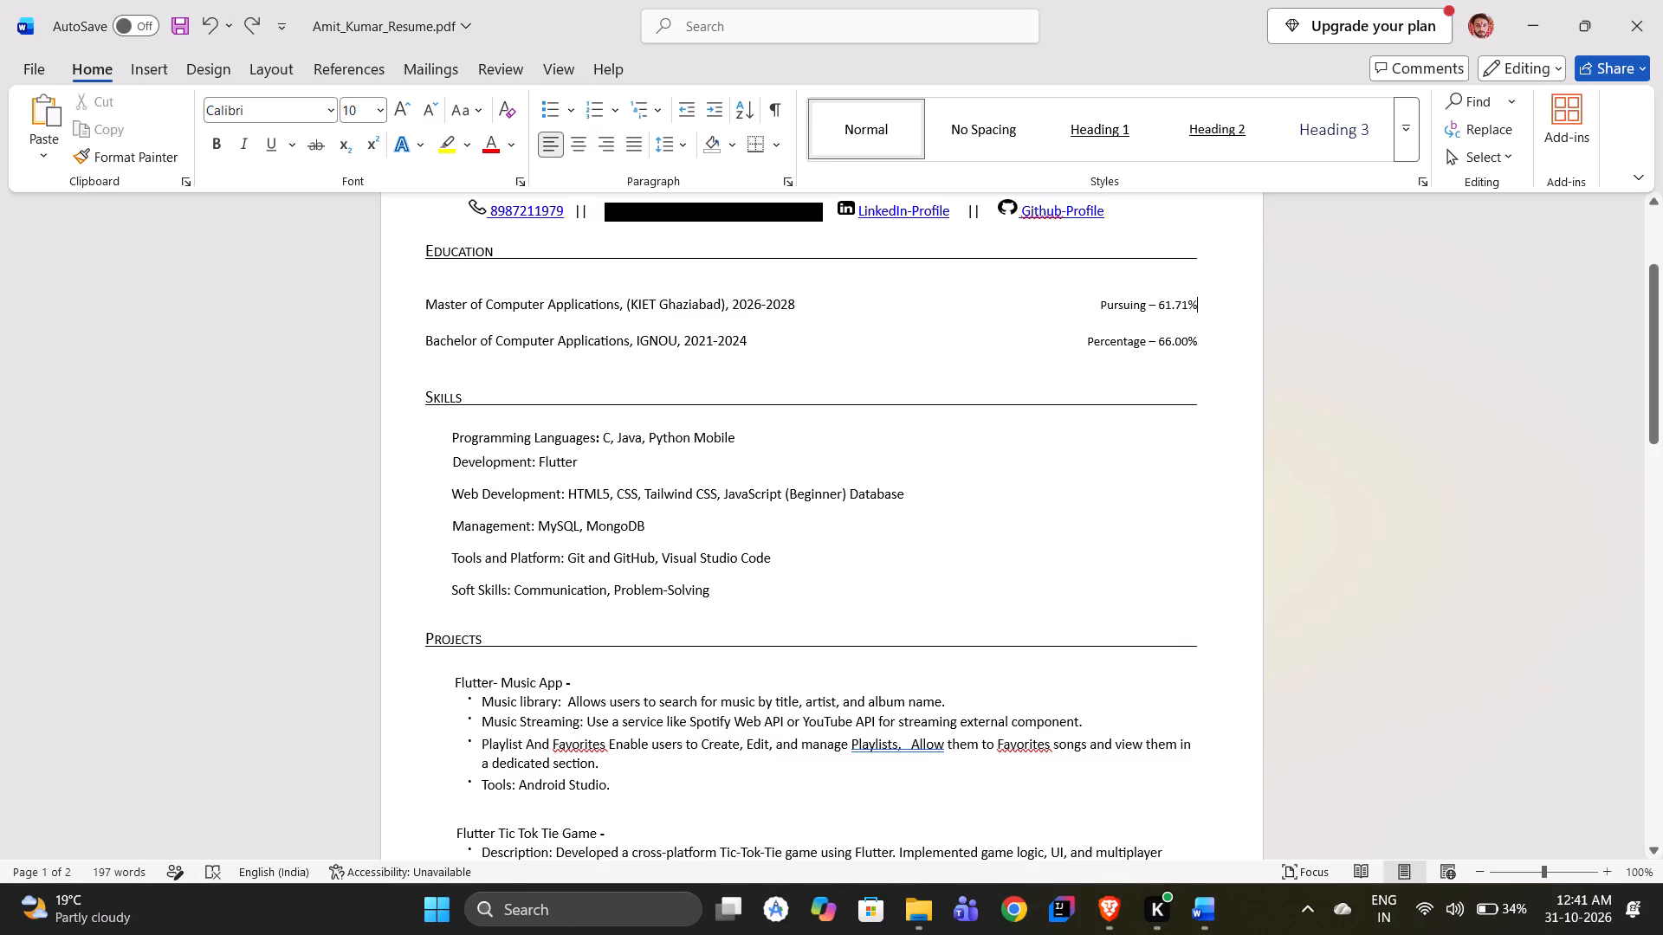
key("BackSpace")
key("BackSpace")
key("BackSpace")
key("BackSpace")
key("BackSpace")
key("BackSpace")
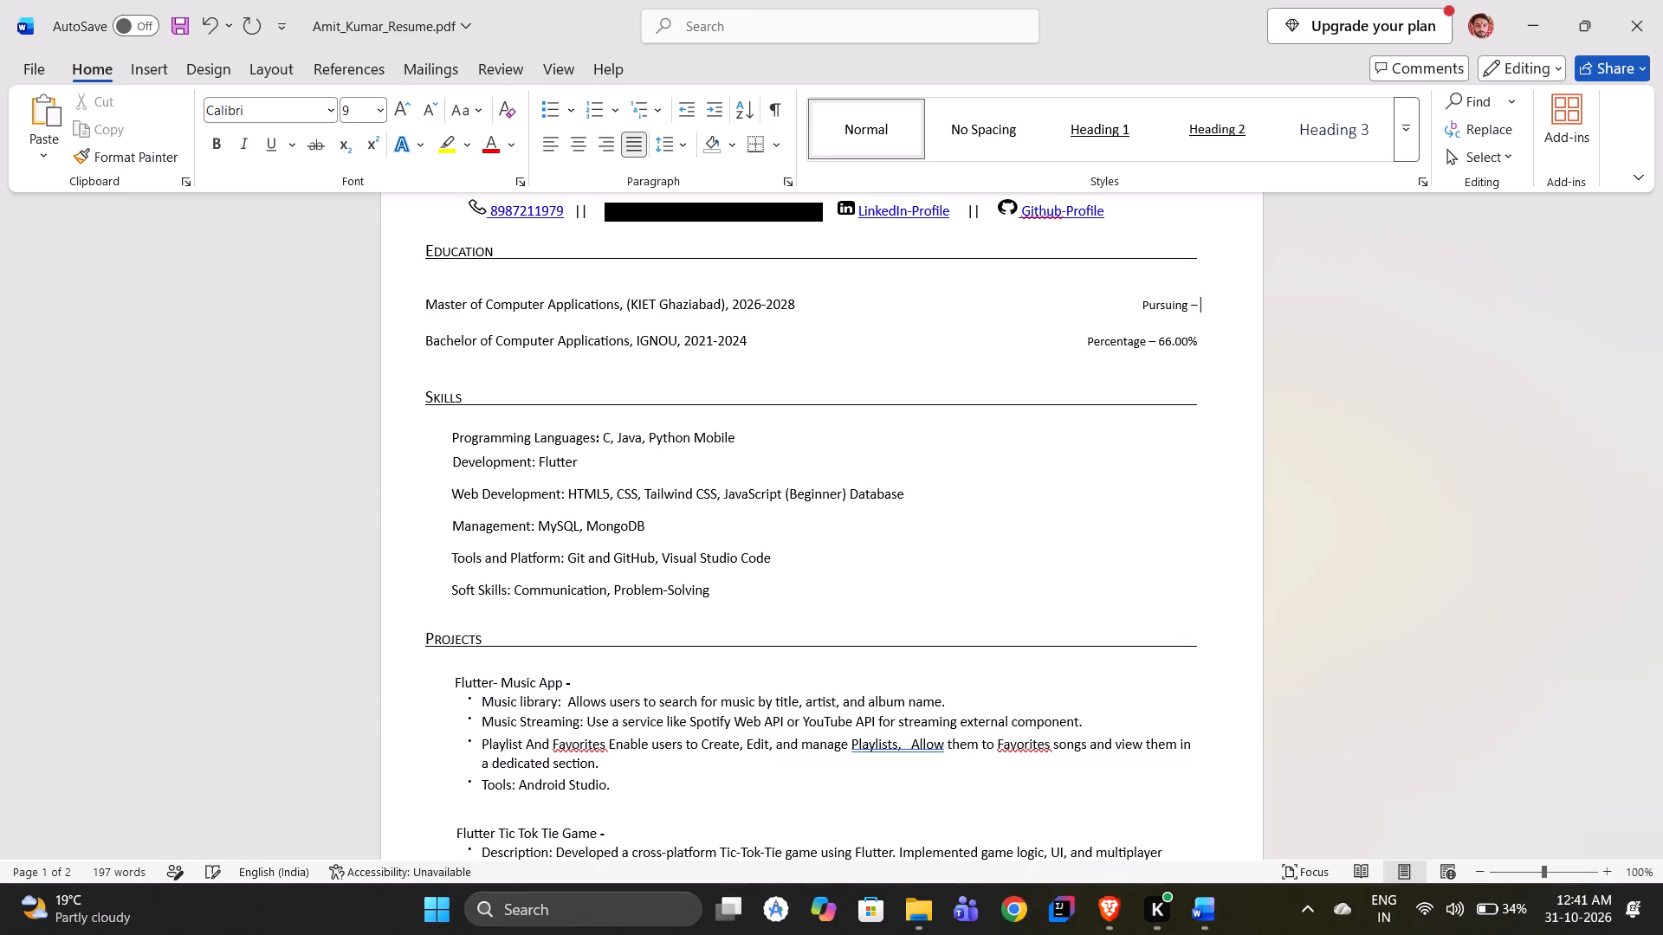
key("BackSpace")
key("BackSpace")
Replace the gap before "Pursuing" in the Master of Computer Applications line with spaces so it starts above "Percentage" in the Bachelor line.
left_click(1086, 306)
left_click(1012, 306)
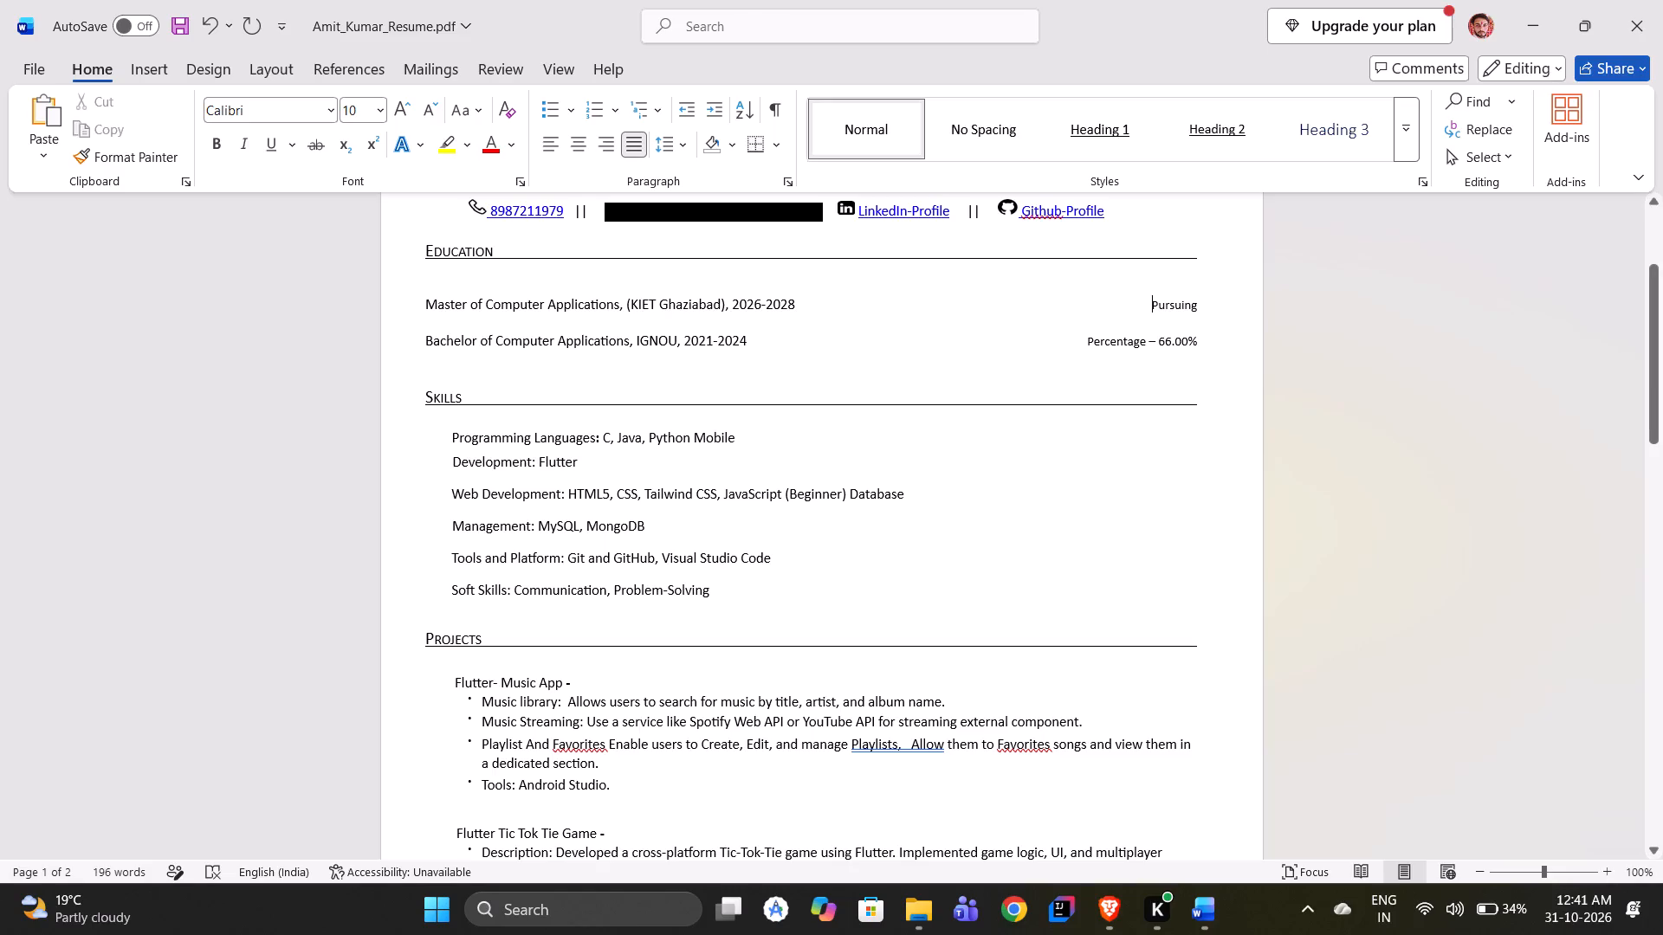
key("BackSpace")
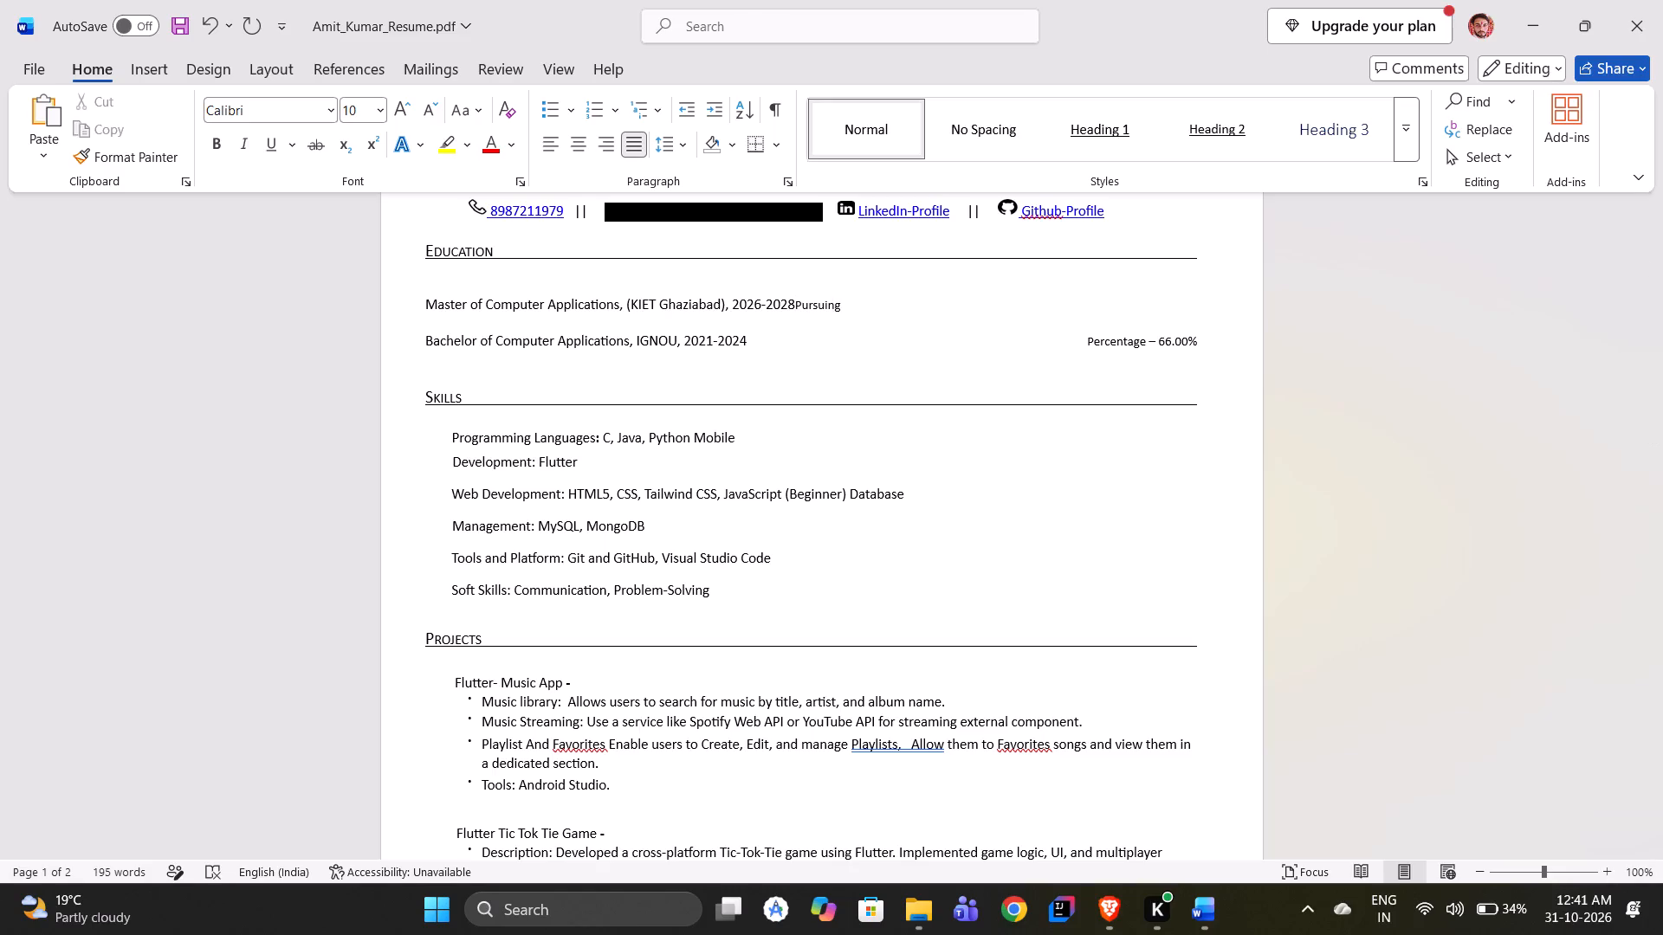
key("space")
key("space")
key("space")
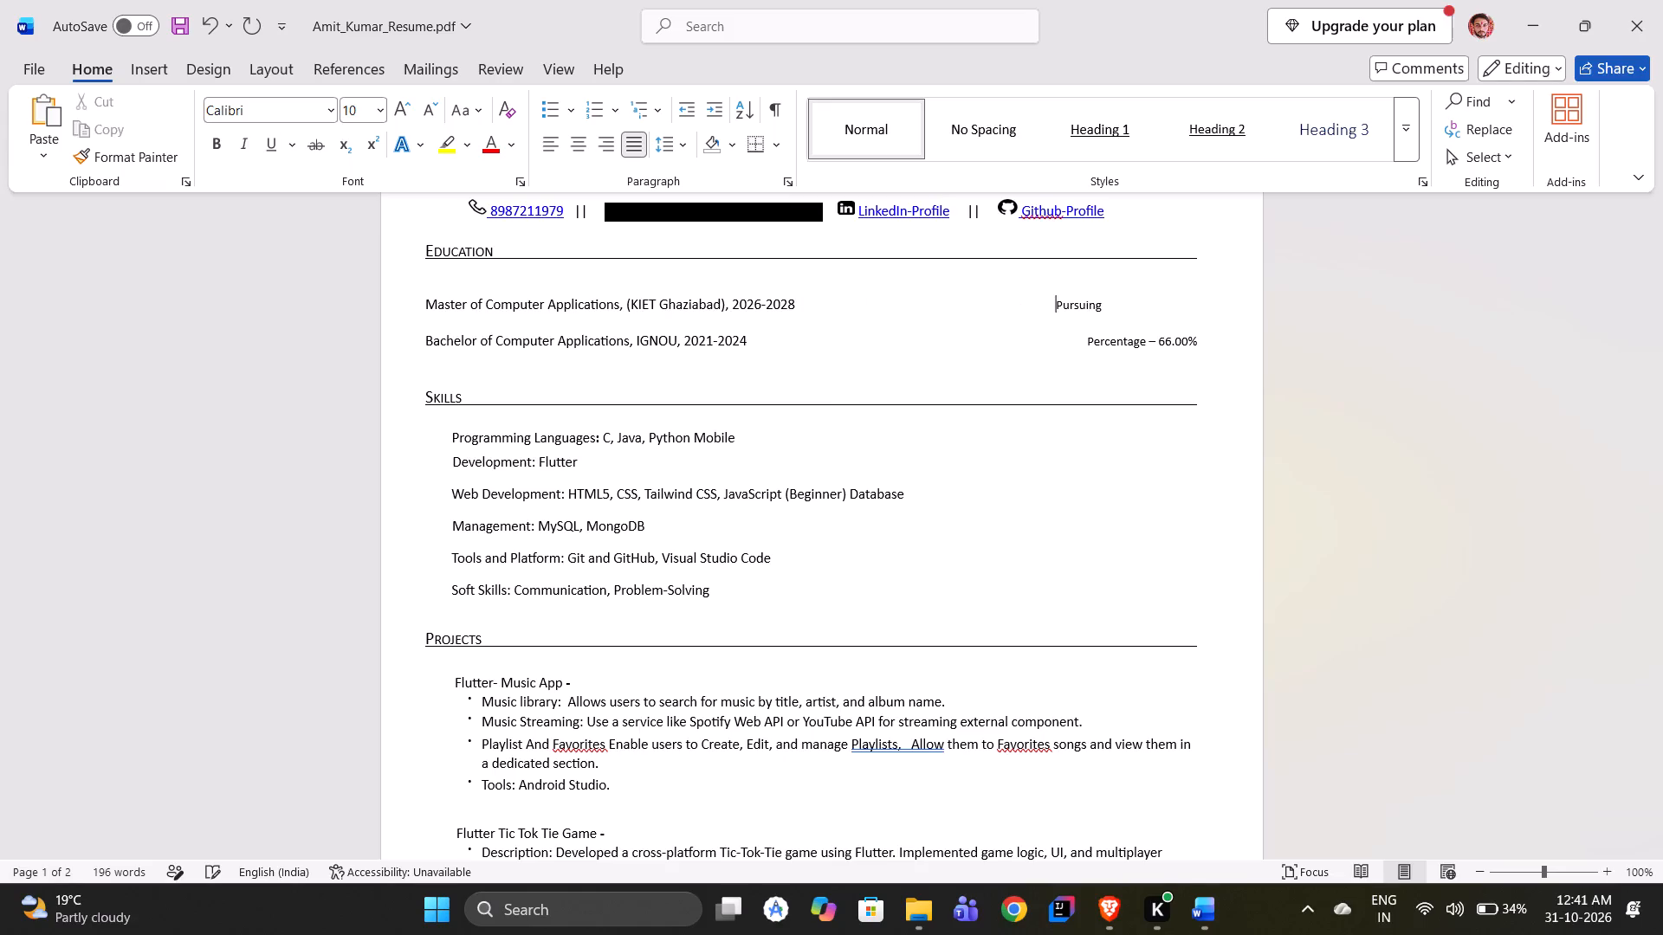
key("space")
key("space")
key("space")
key("space")
key("space")
key("space")
key("space")
key("space")
key("space")
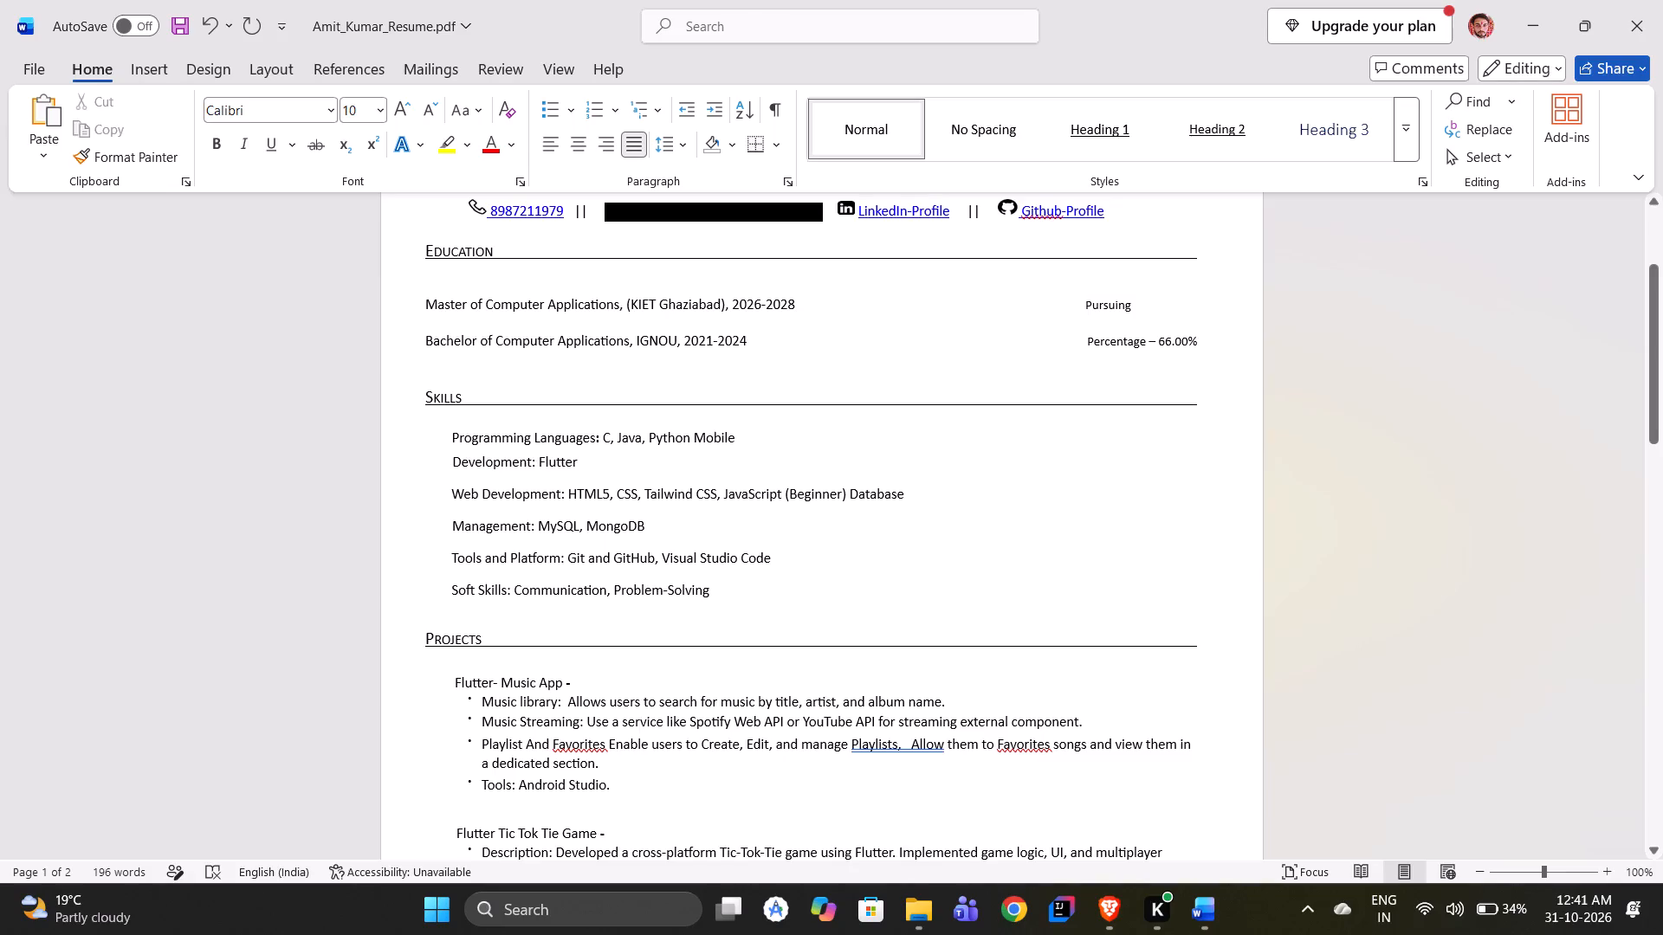
Make the Master and Bachelor of Computer Applications lines under Education bold.
left_click_drag(1207, 343, 379, 293)
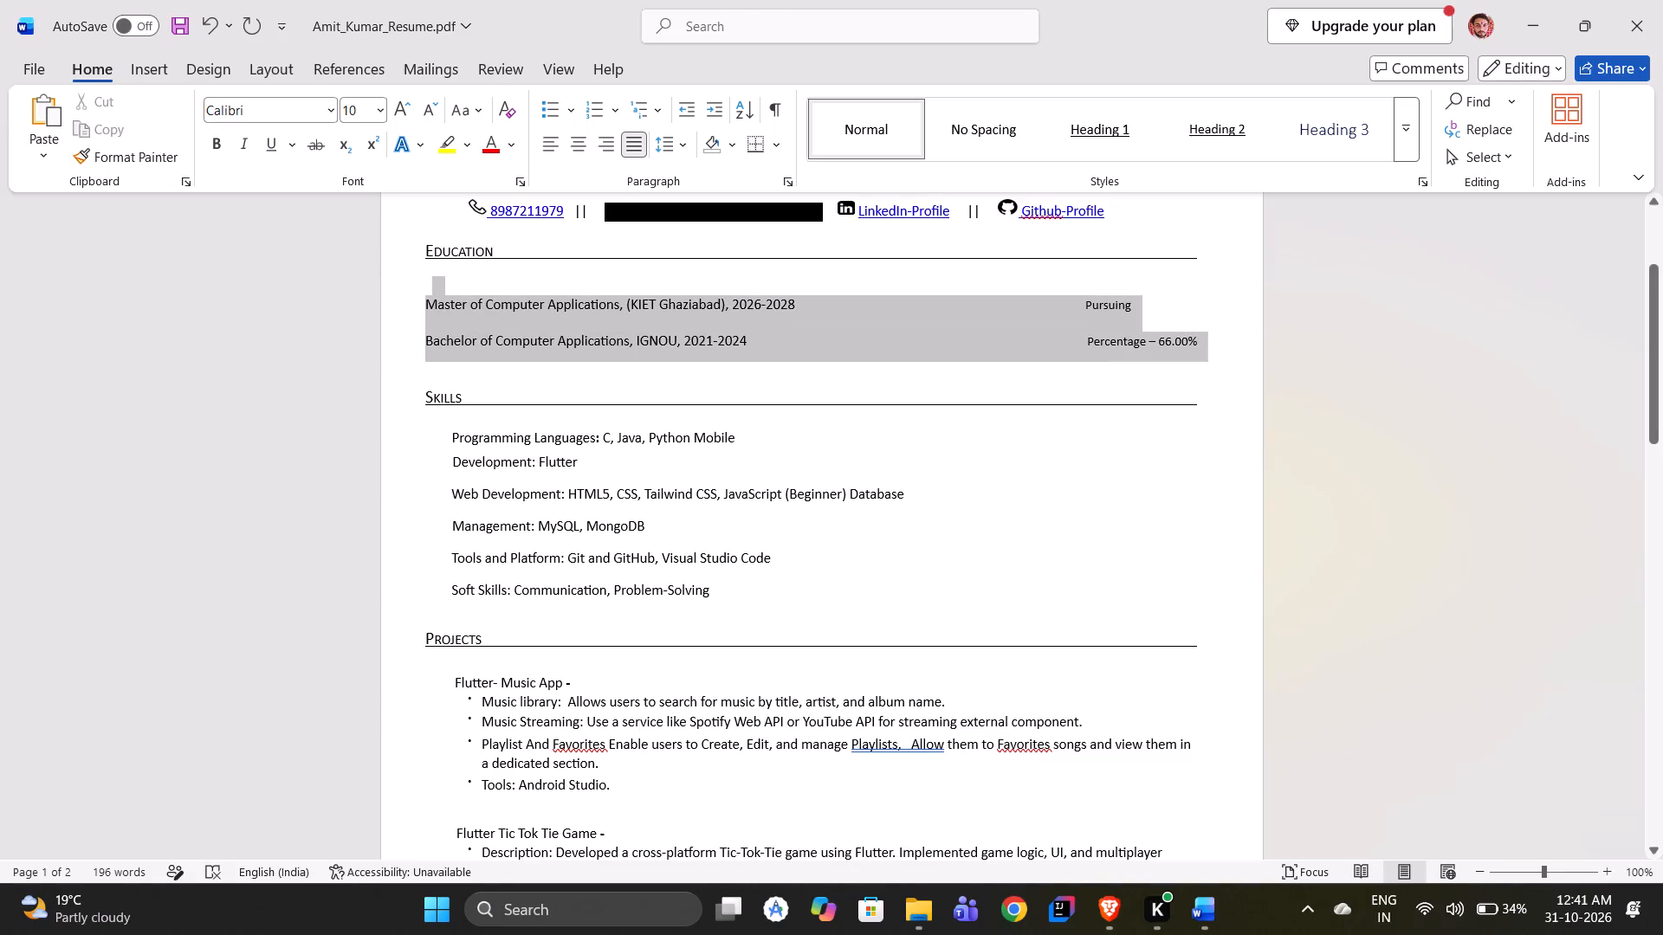
left_click_drag(379, 293, 353, 293)
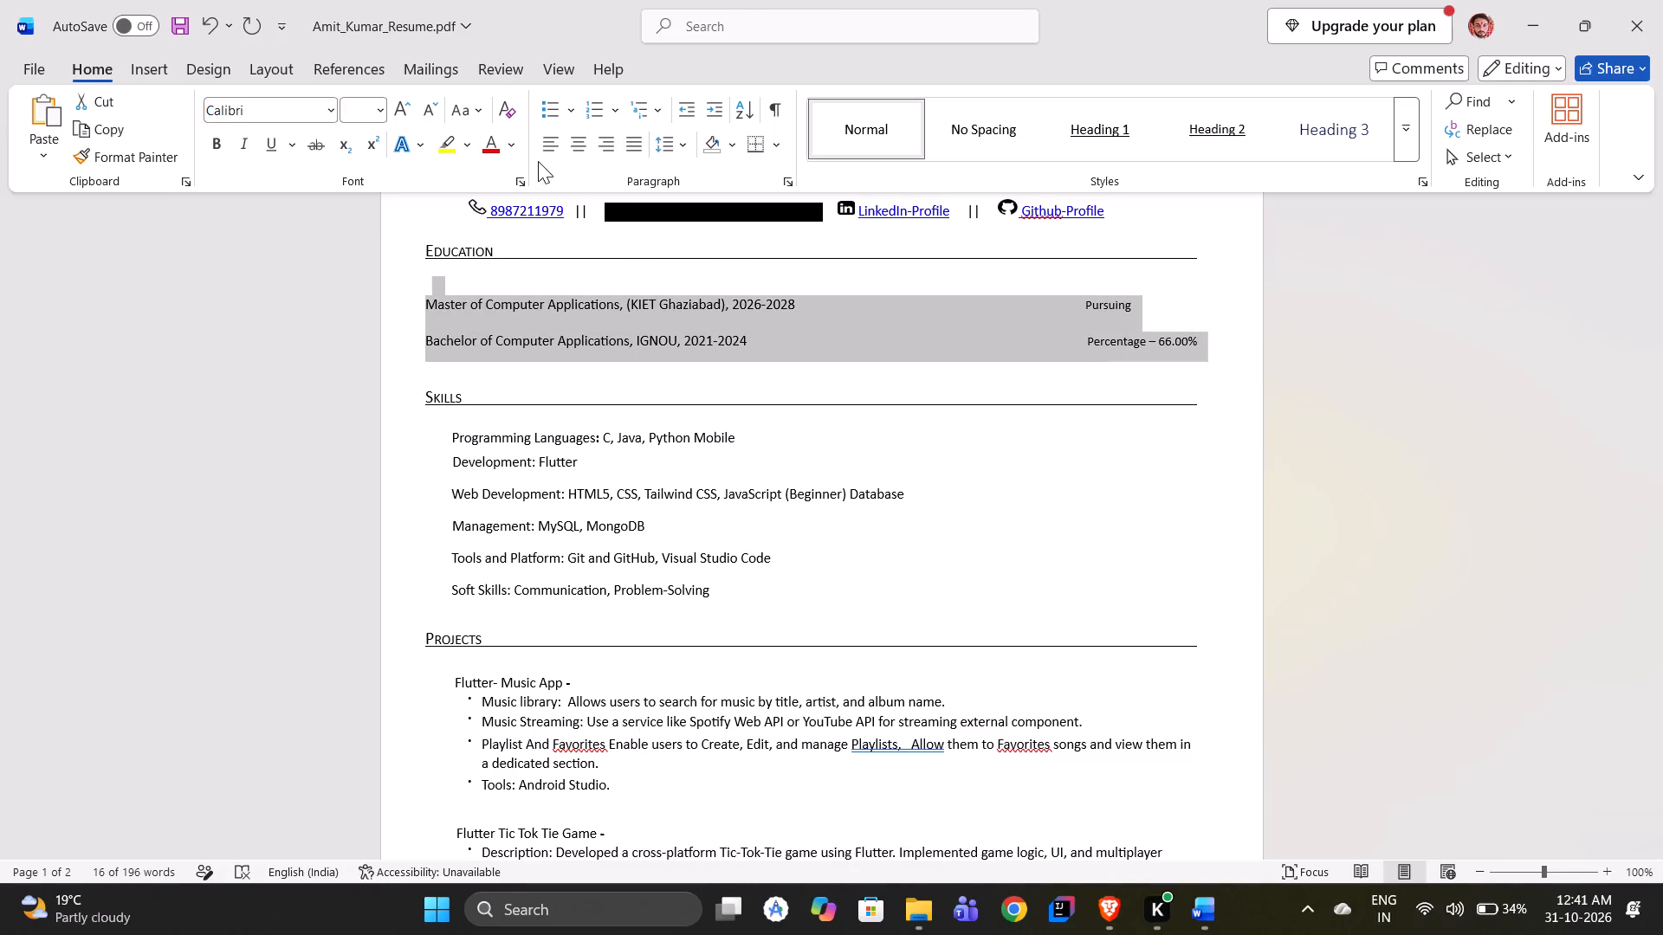
left_click(217, 142)
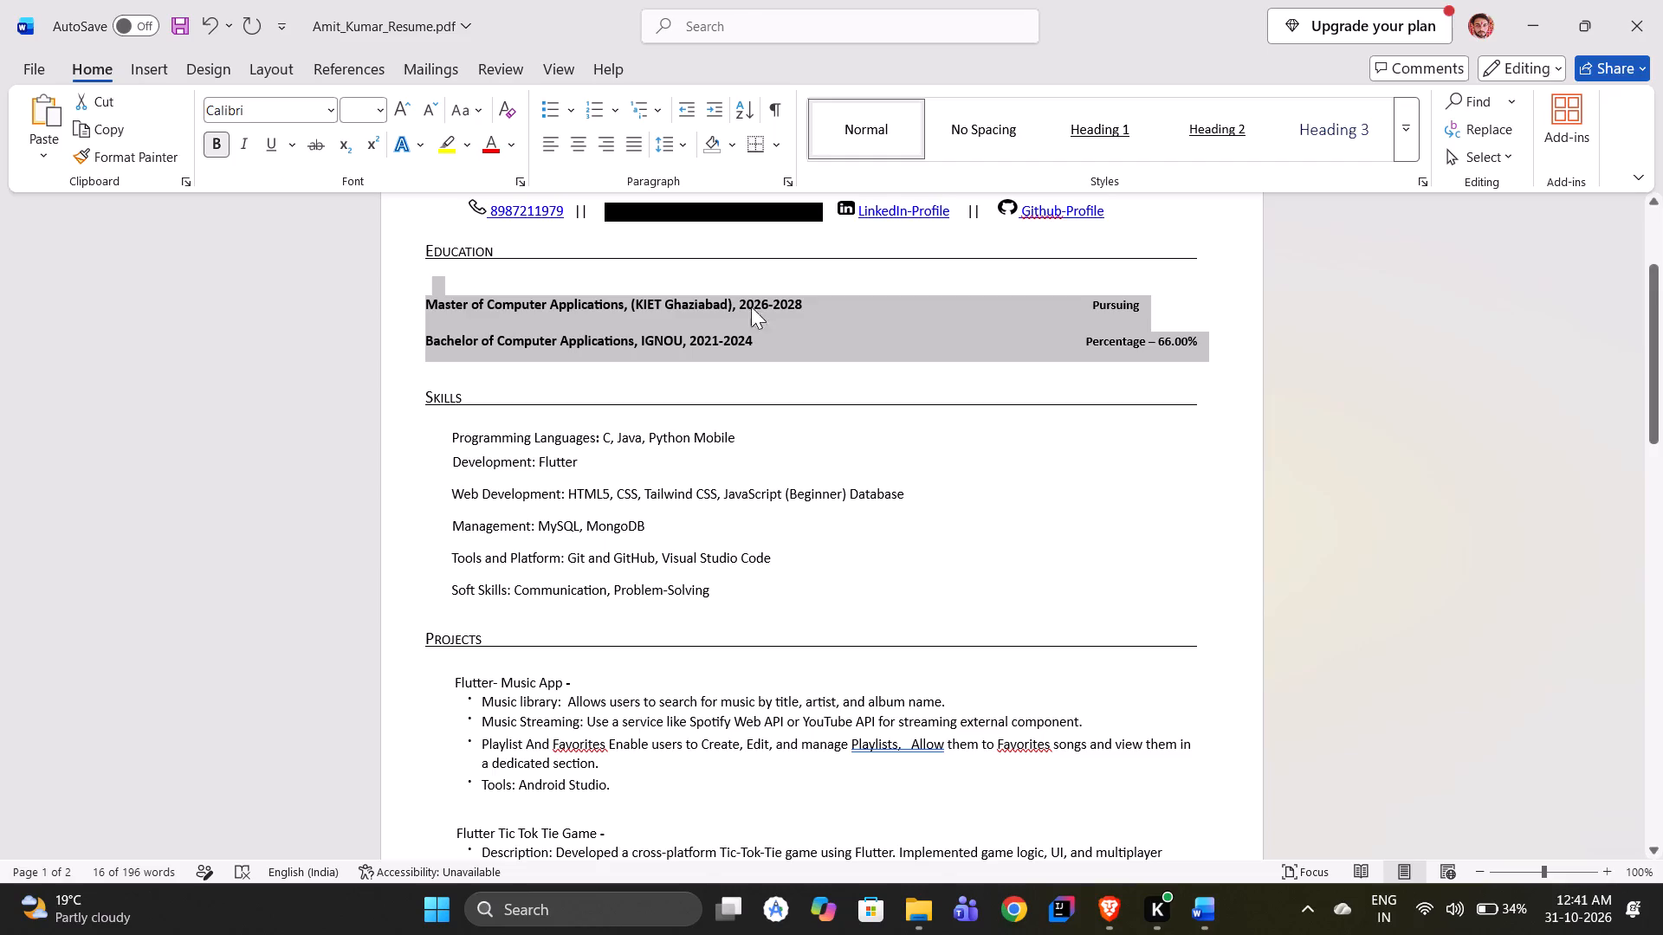
left_click(825, 313)
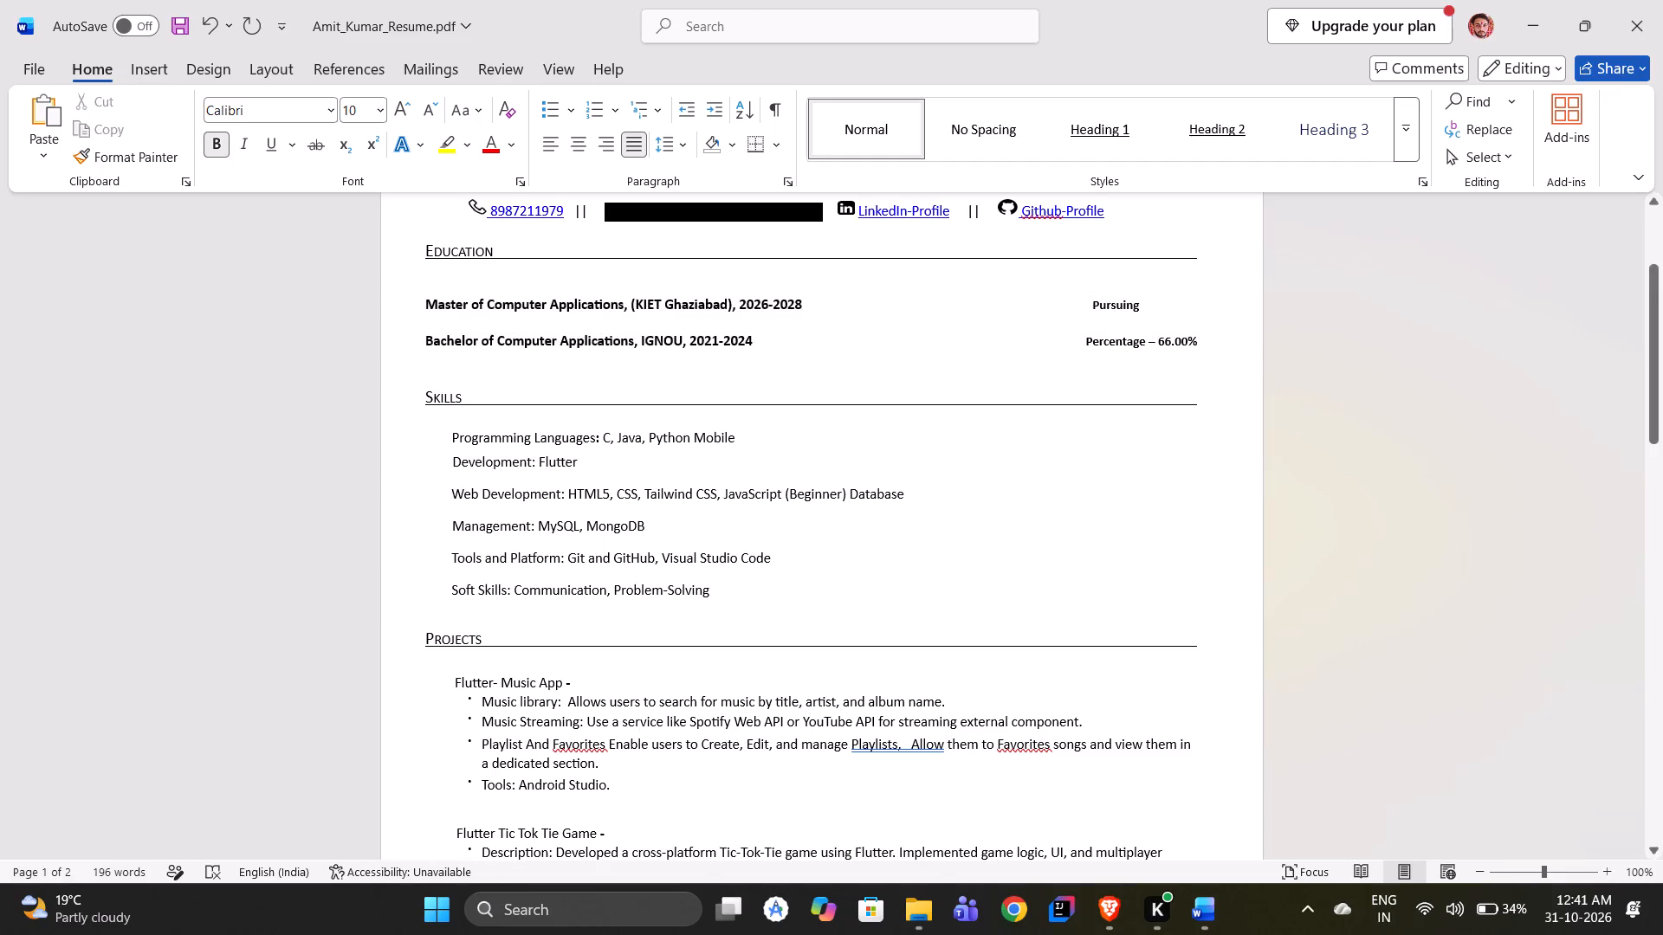
Make the "Education" section heading bold.
left_click_drag(497, 247, 418, 245)
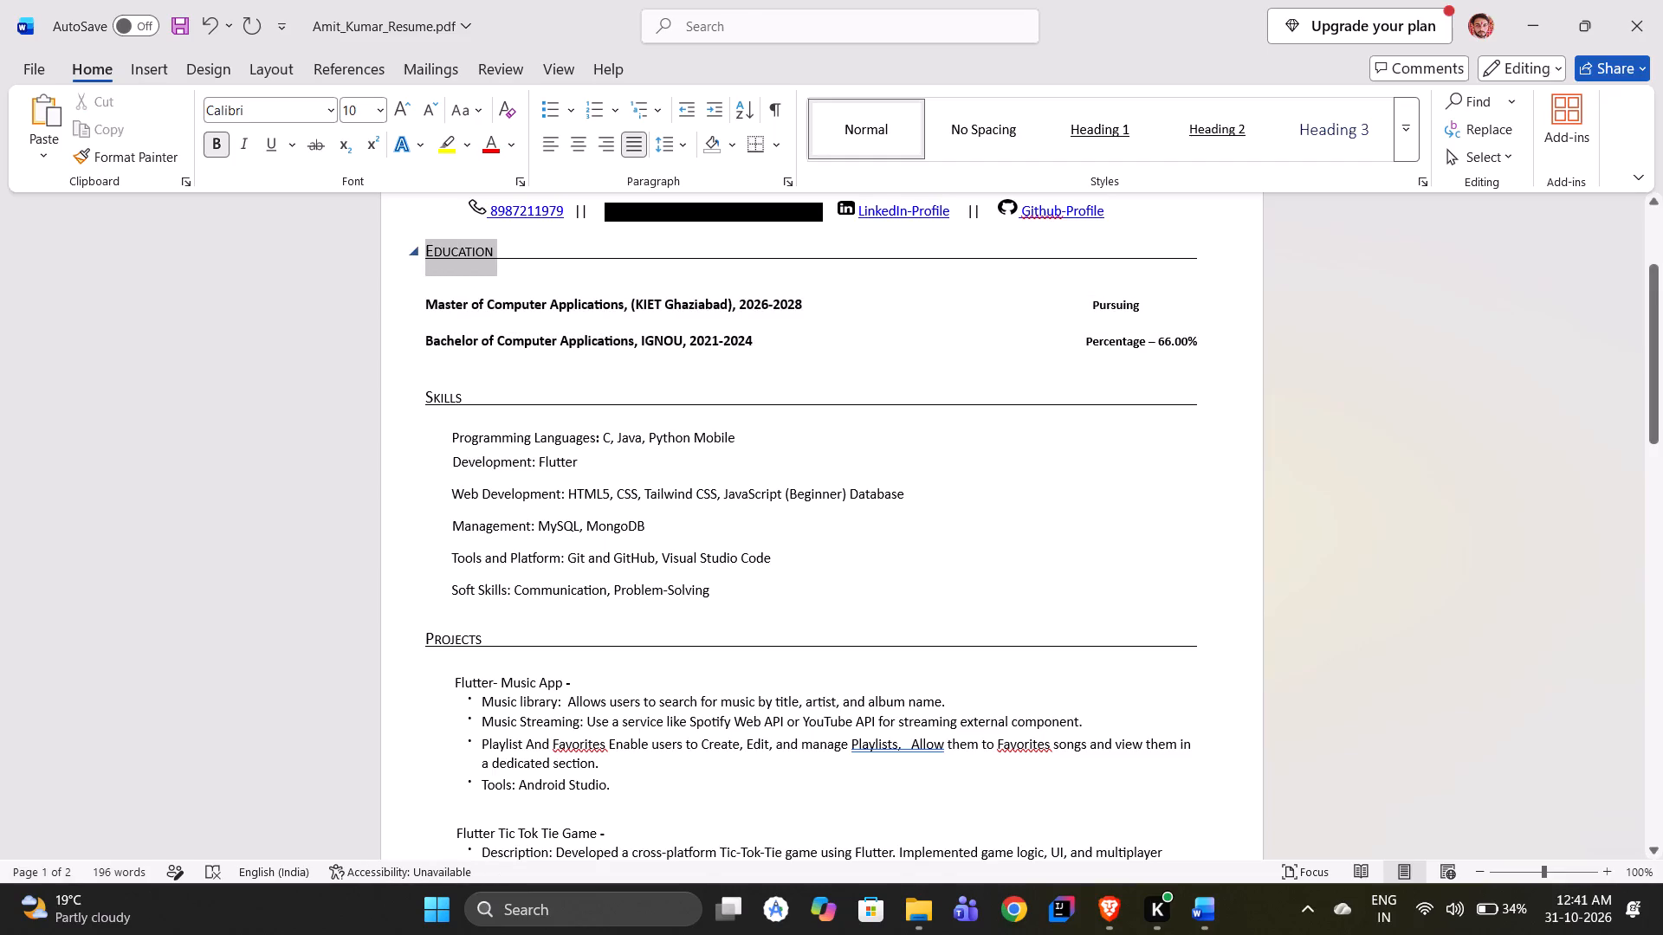
left_click_drag(418, 245, 414, 245)
left_click(214, 139)
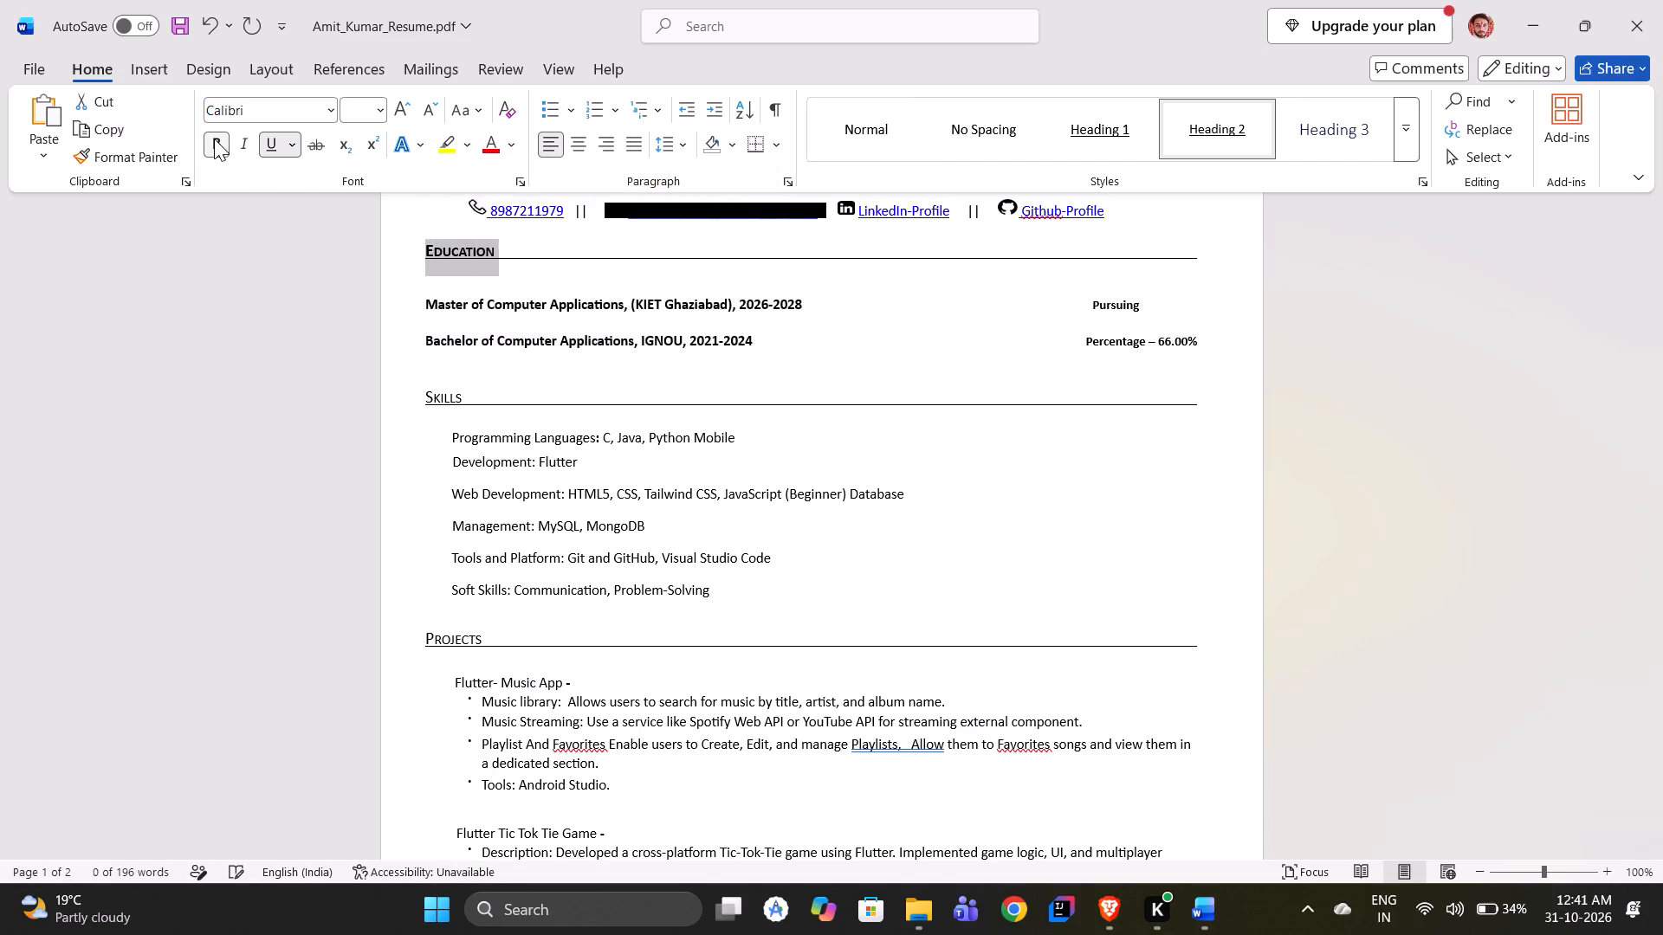
left_click(588, 353)
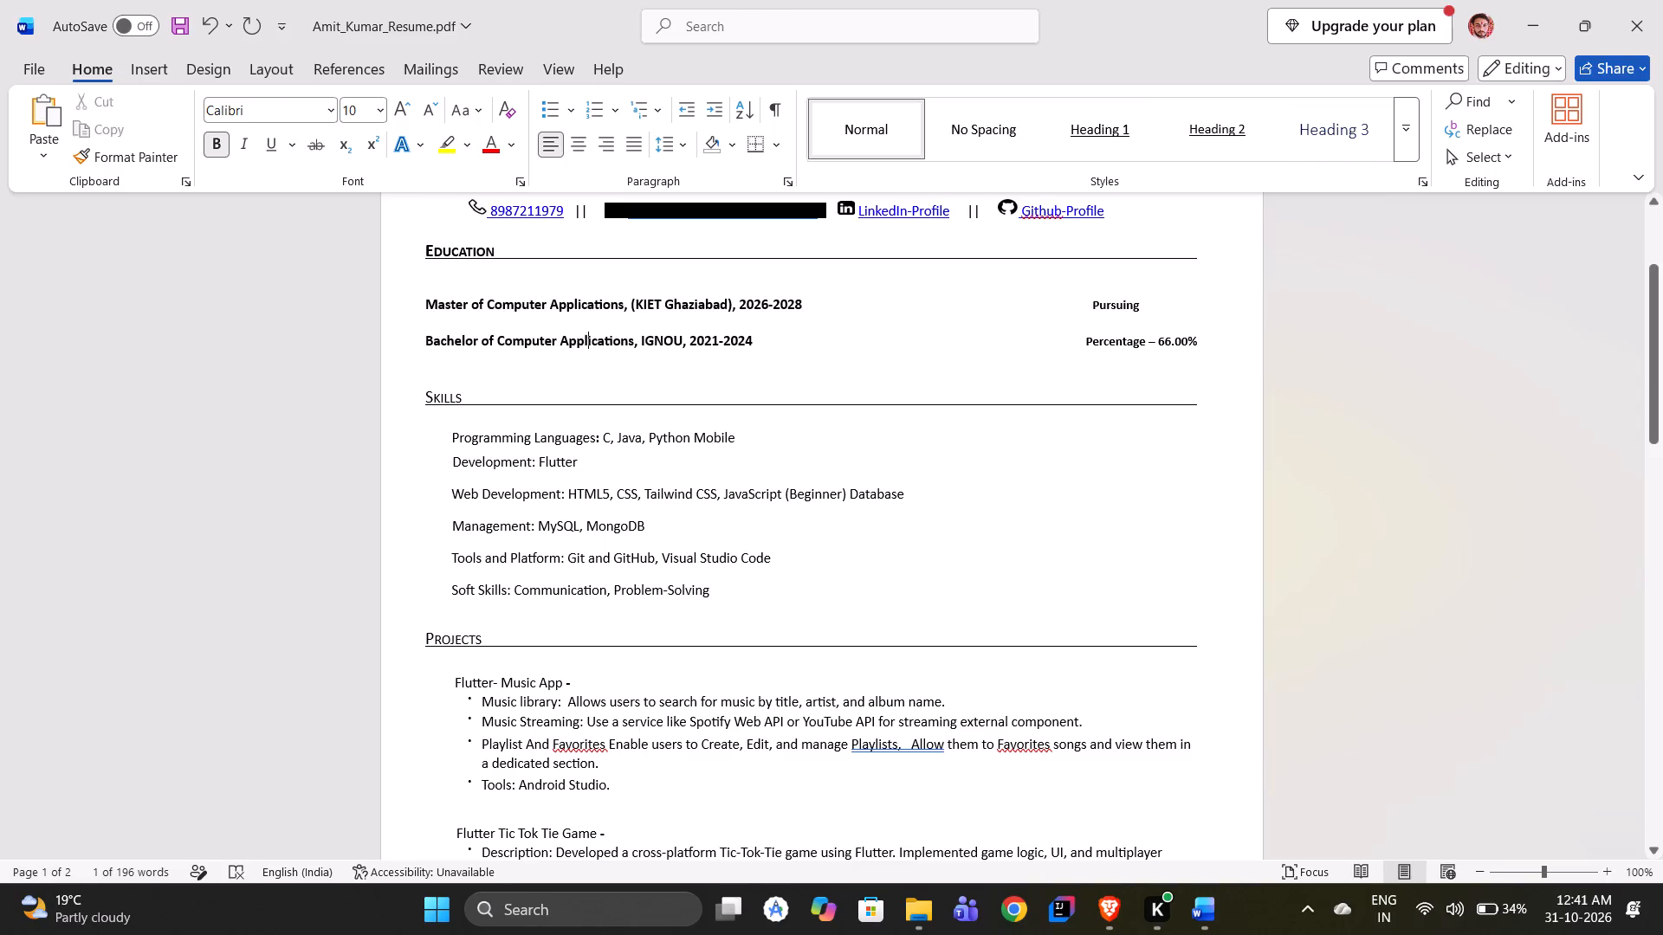
Remove two spaces before "Pursuing" to line it up with the start of "Percentage" in the Bachelor line.
scroll(624, 411, "right", 1)
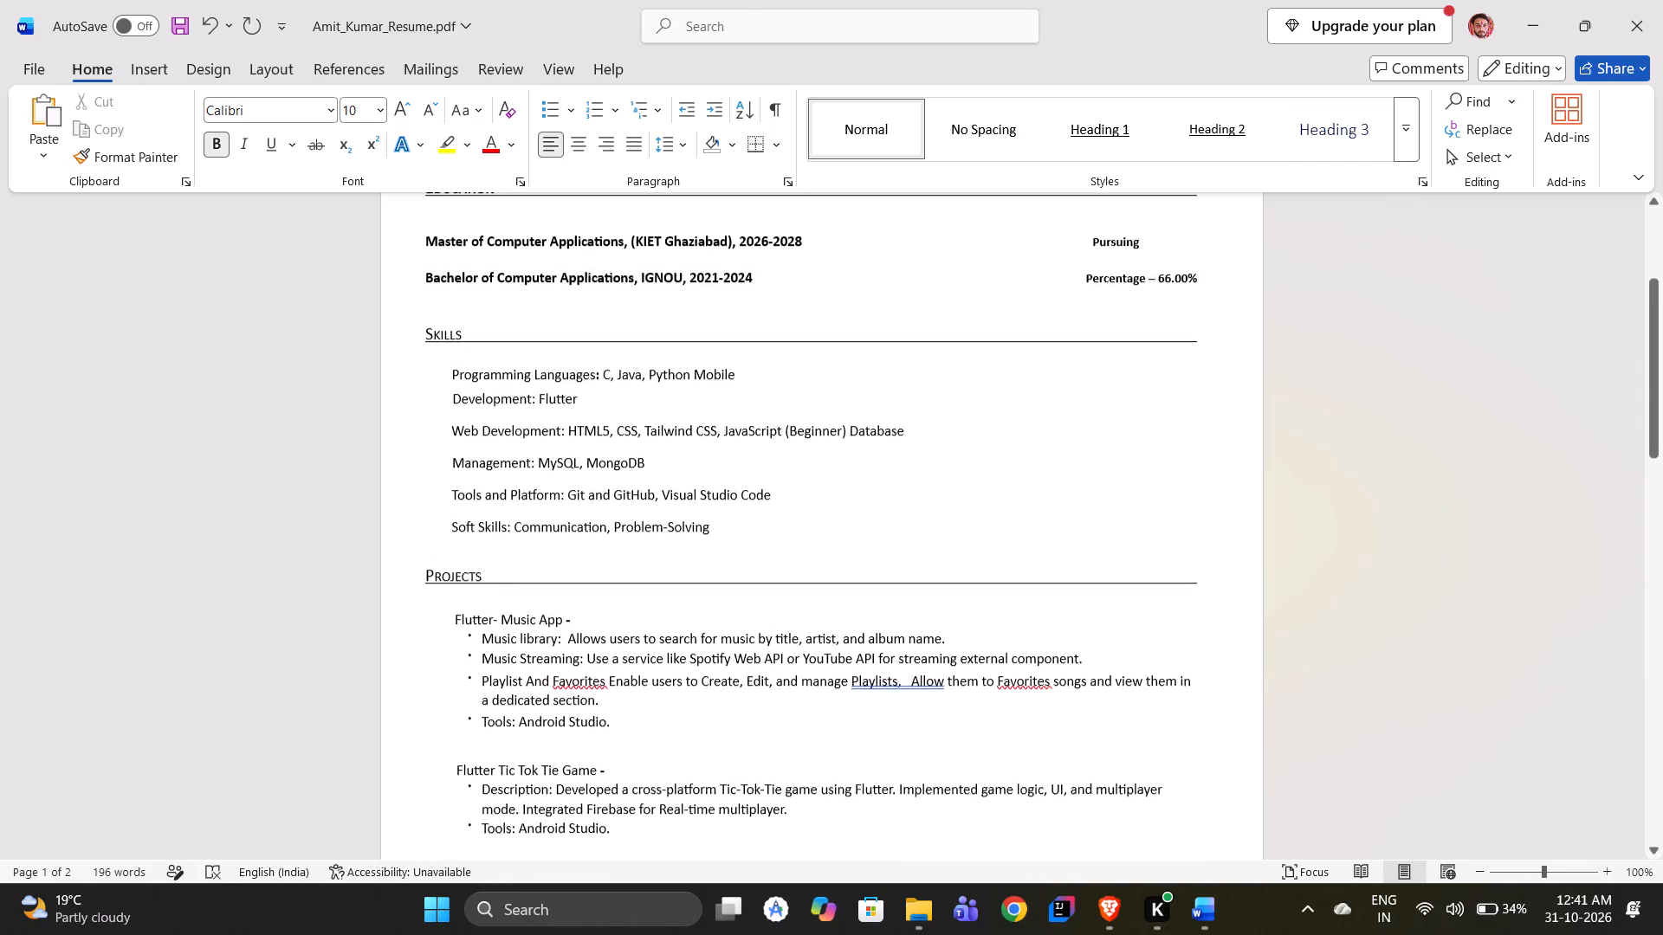
scroll(624, 411, "right", 1)
left_click(998, 246)
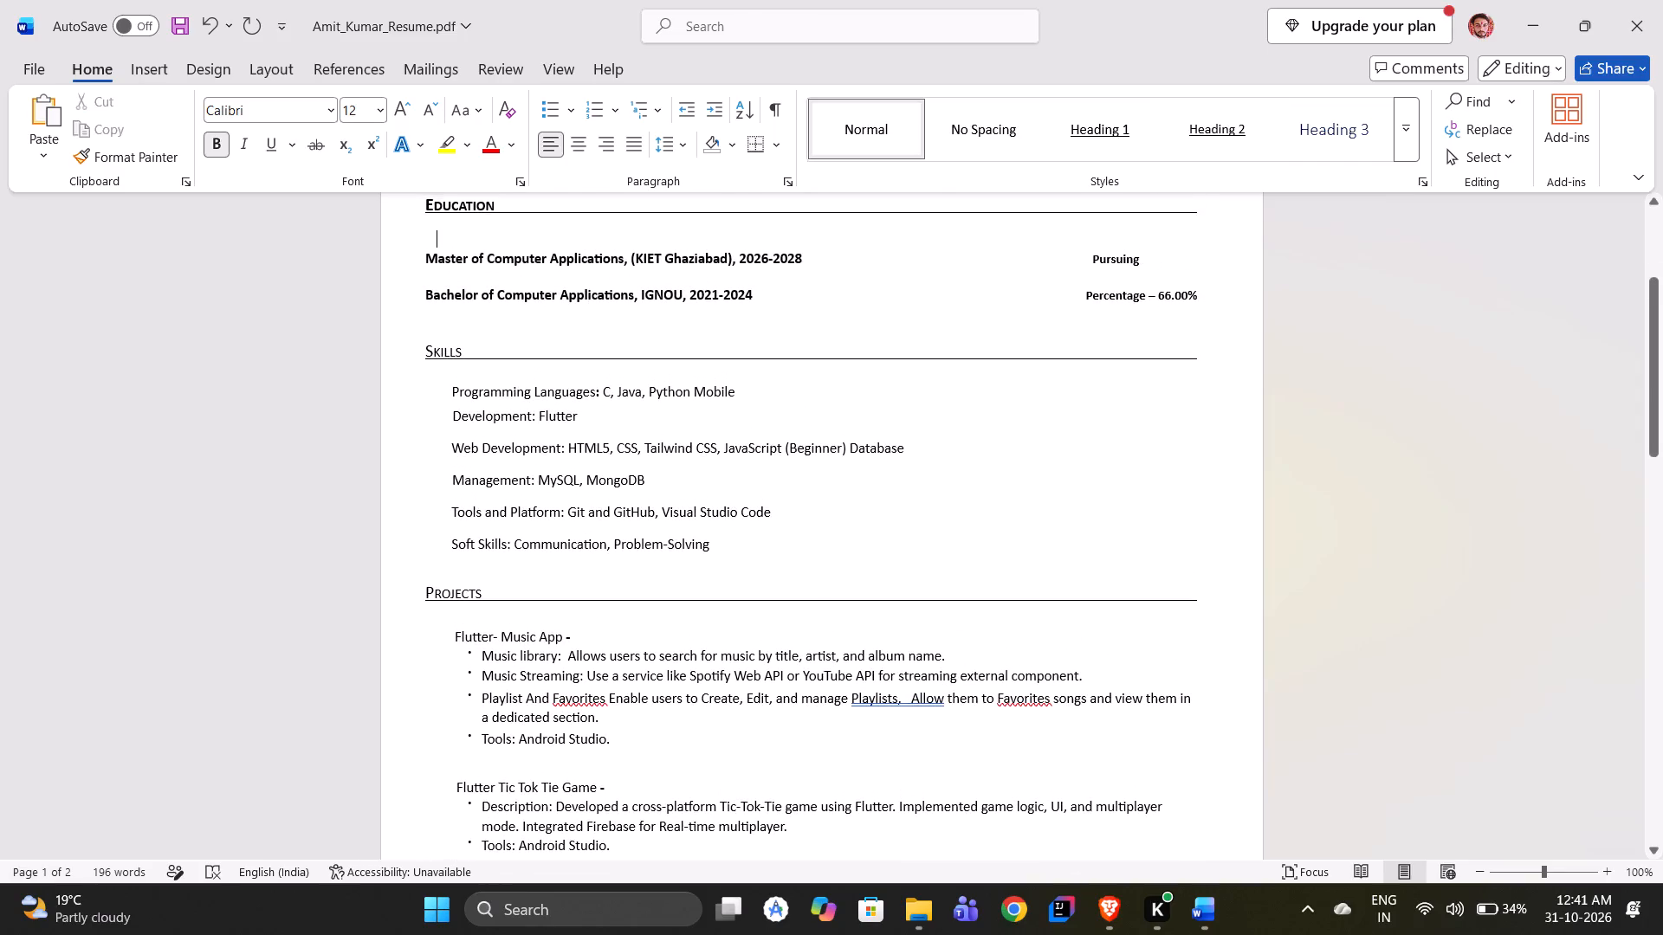
left_click(1044, 248)
left_click(1080, 262)
key("BackSpace")
key("BackSpace")
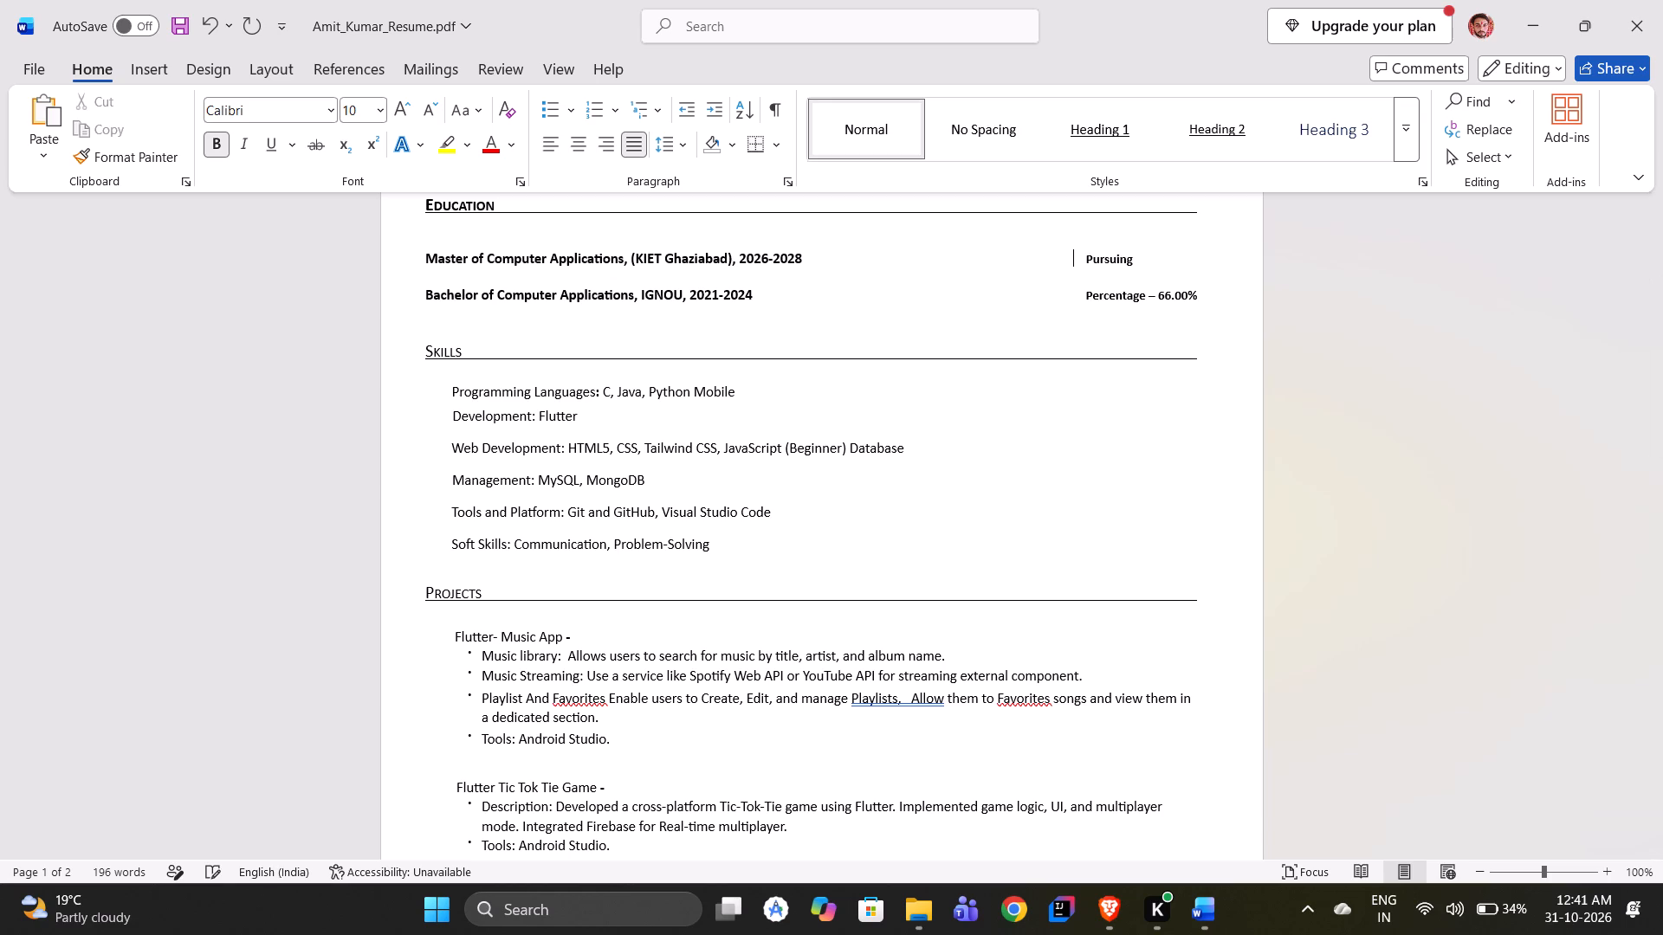
left_click(1069, 343)
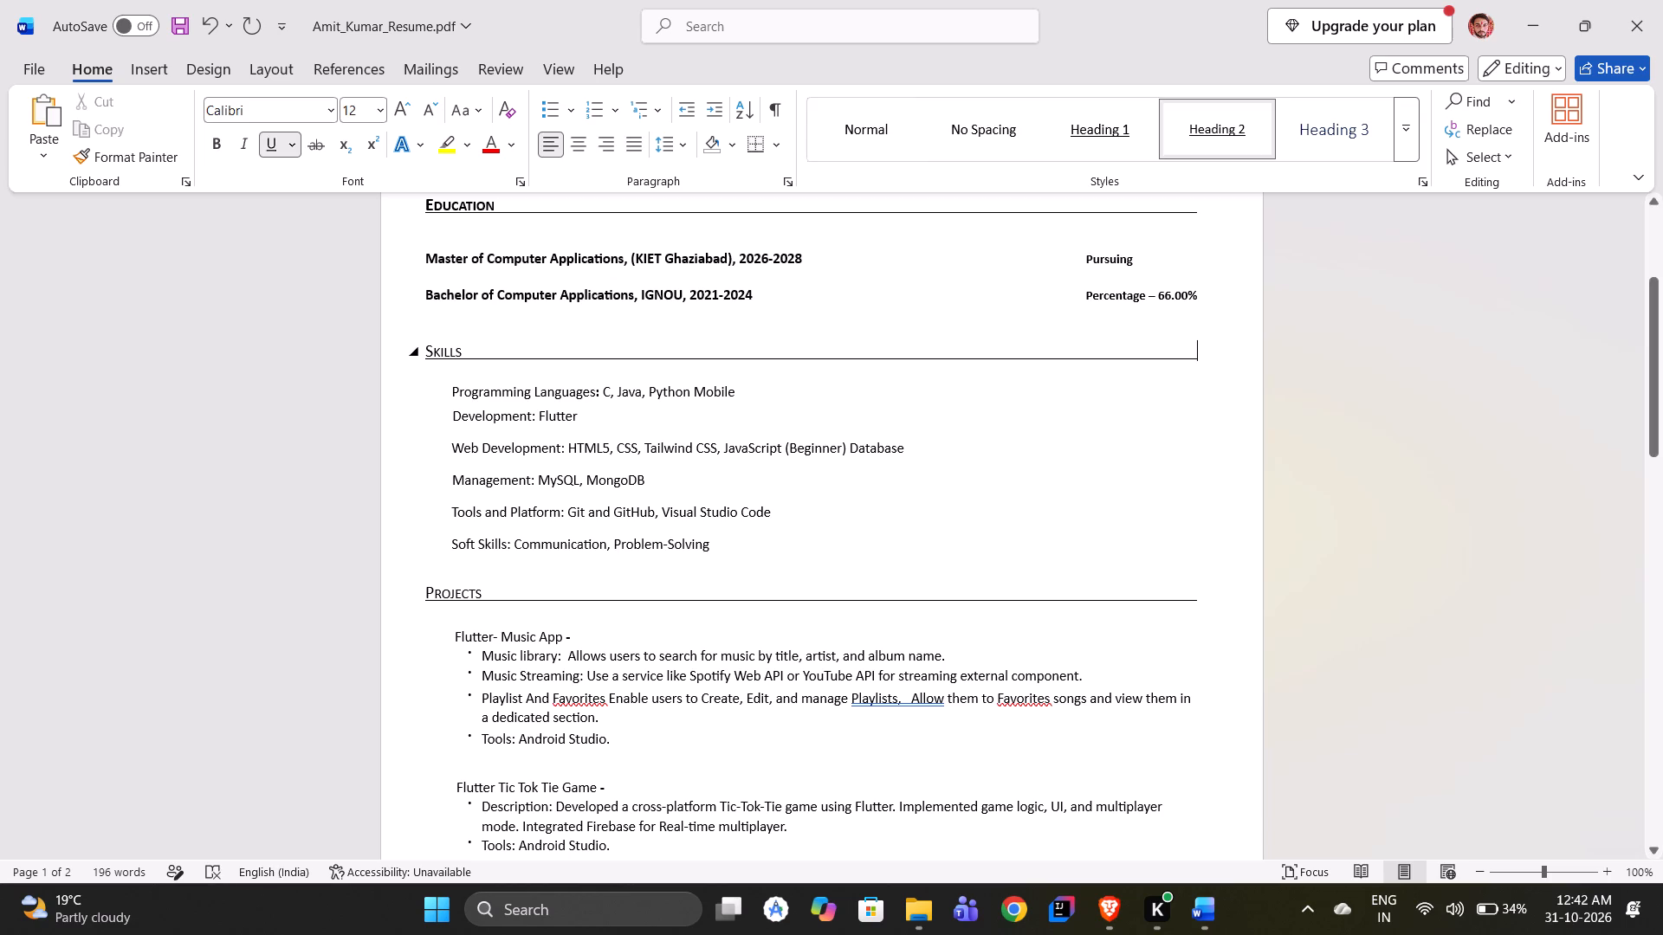
Look through the Skills, Projects, Achievement and Certificates, and Hobbies sections across both pages of the resume.
scroll(811, 534, "down", 1)
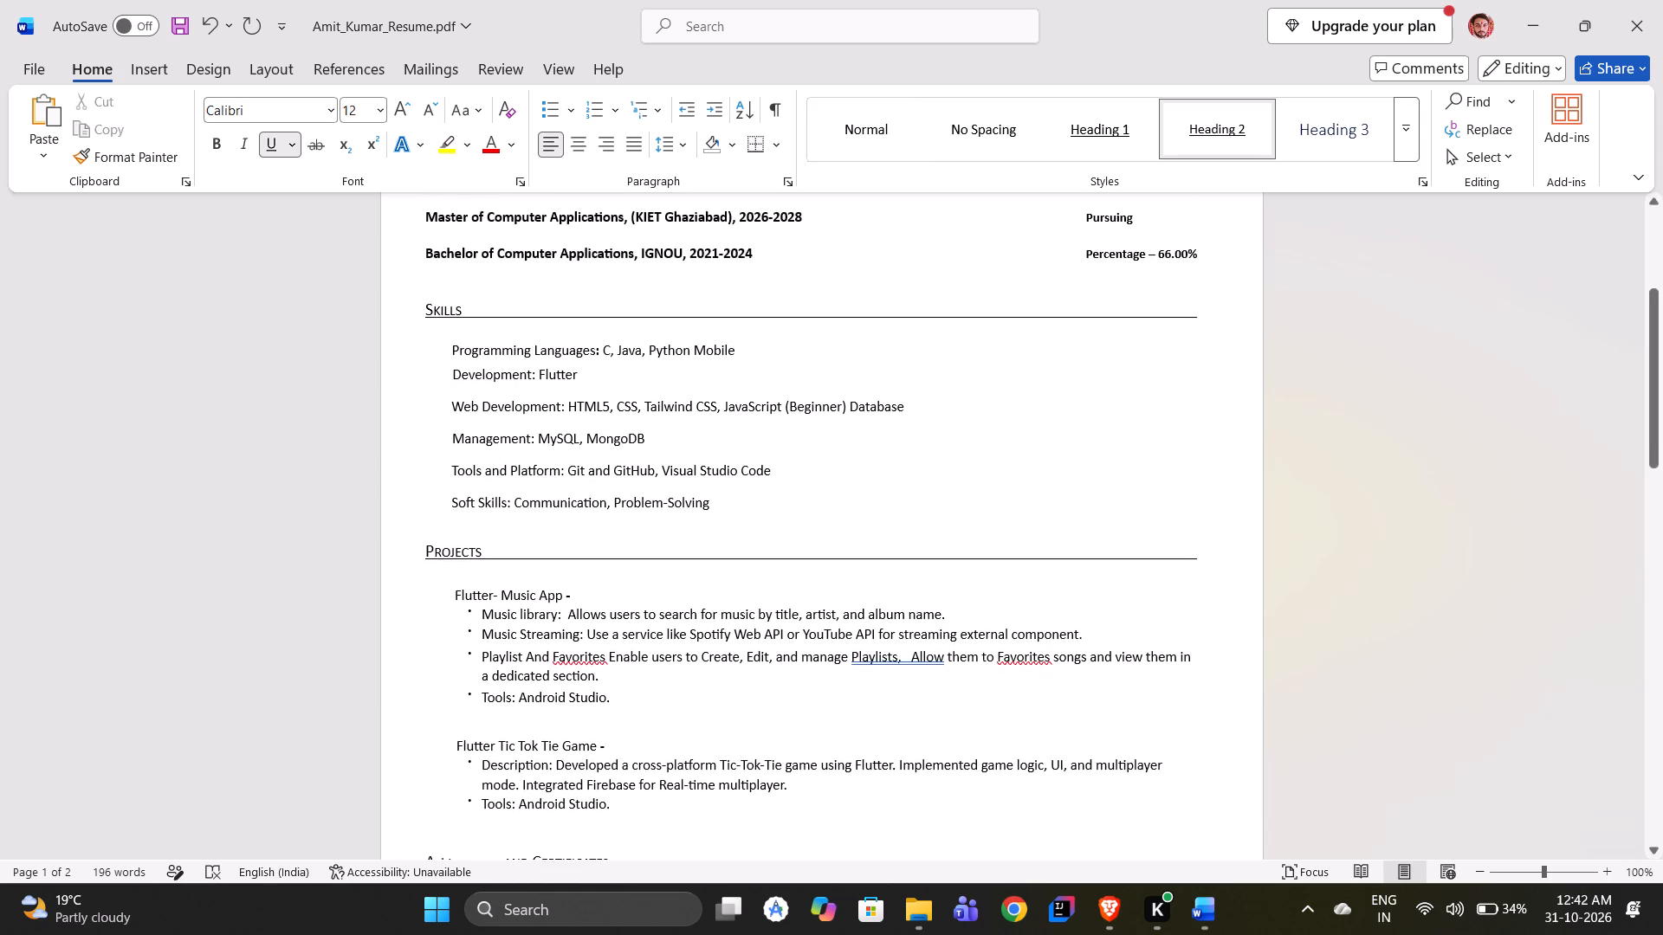
scroll(811, 534, "down", 1)
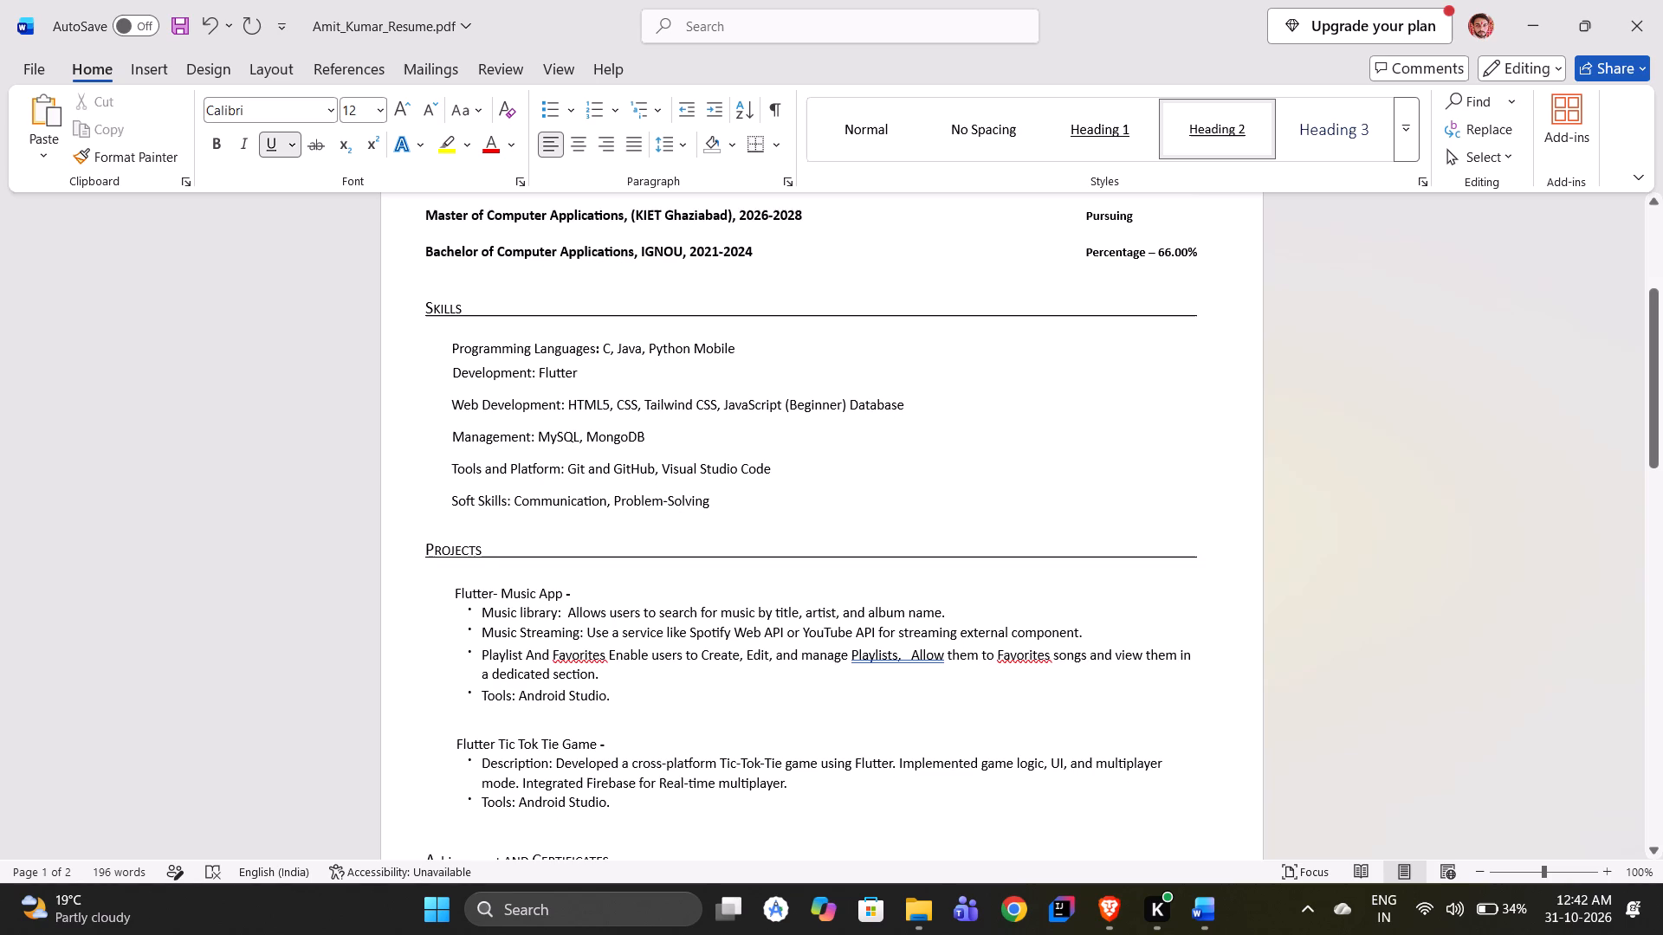
scroll(811, 534, "down", 1)
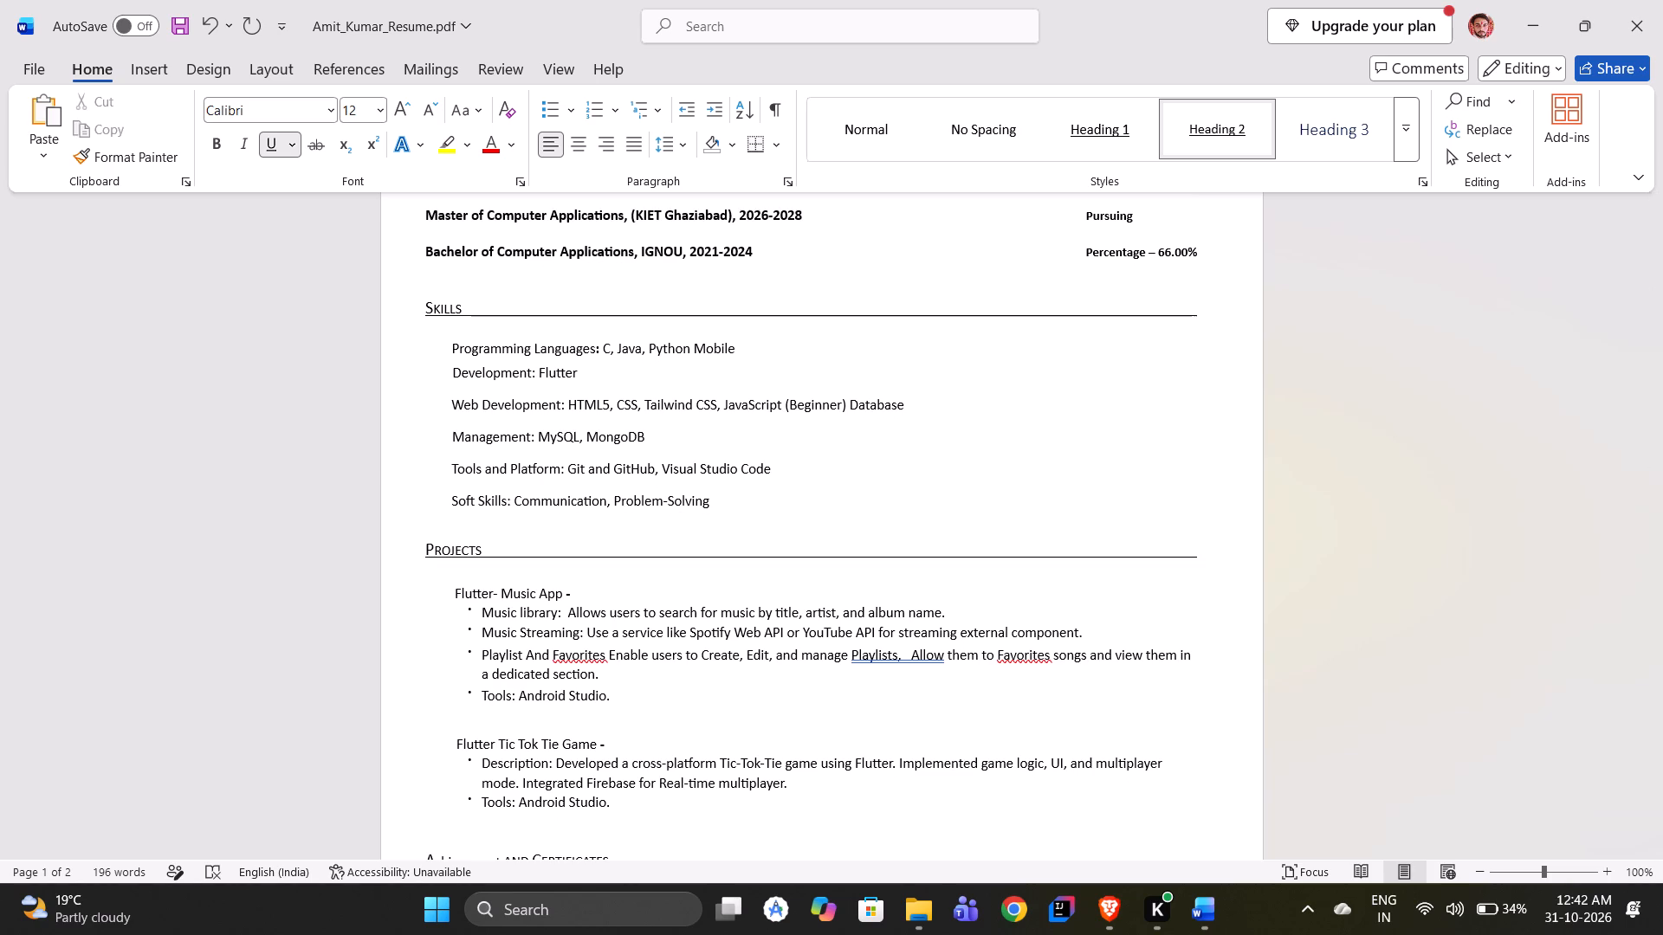
scroll(811, 534, "down", 5)
scroll(790, 626, "down", 1)
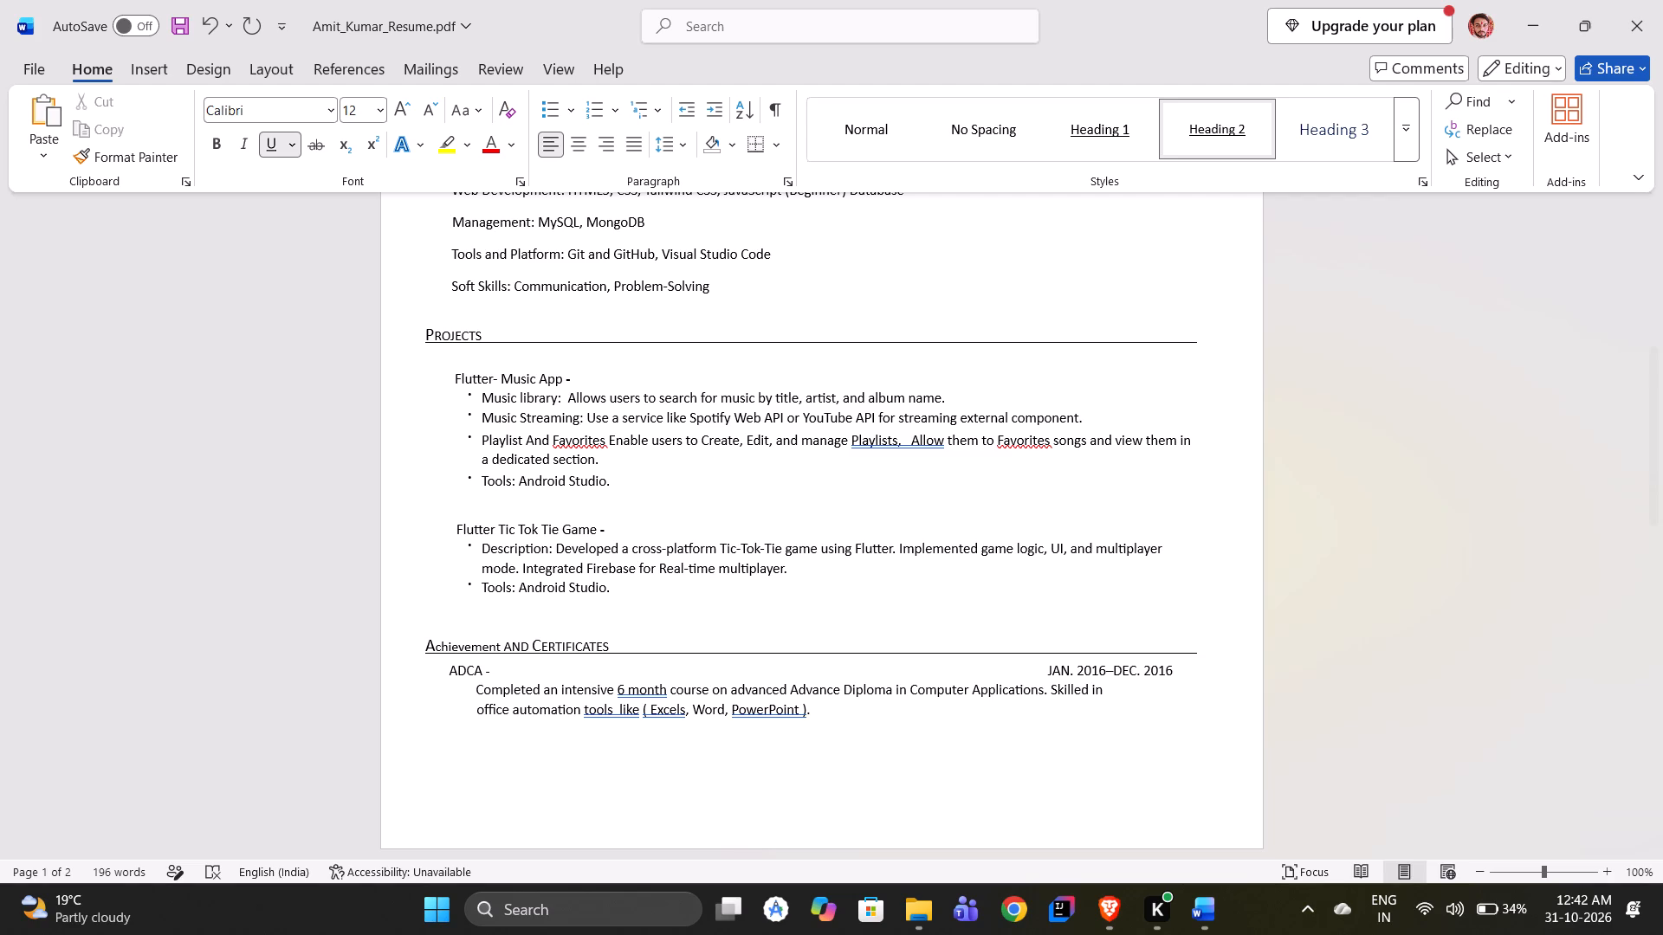
scroll(790, 626, "down", 1)
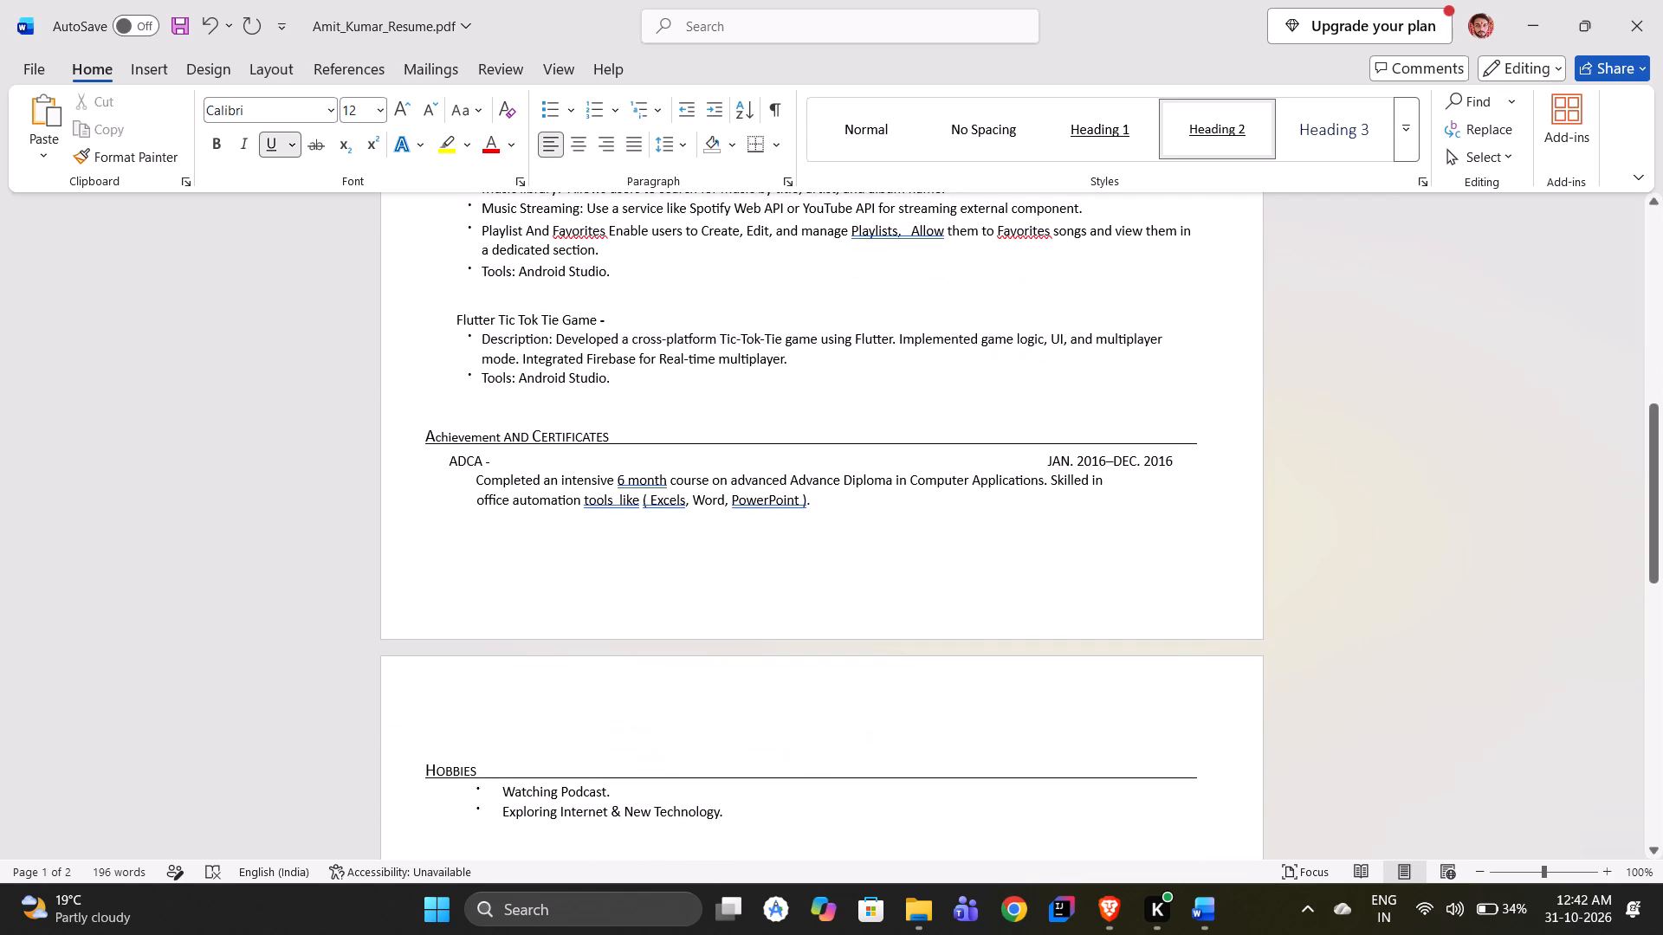
scroll(790, 626, "down", 3)
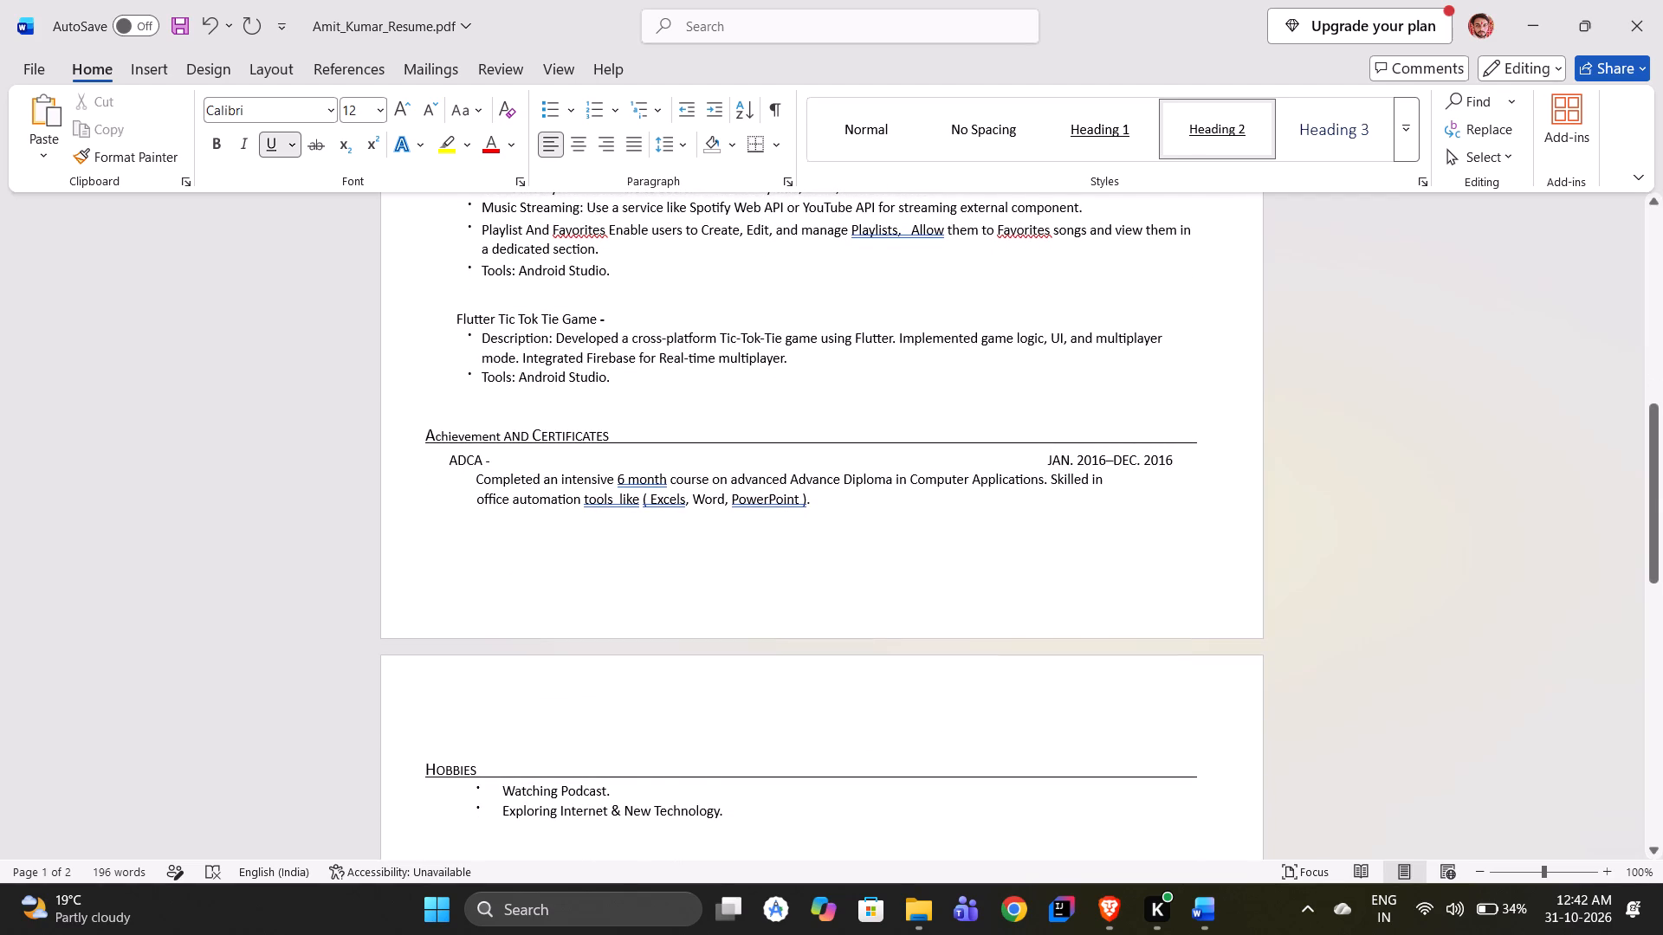
scroll(790, 626, "down", 2)
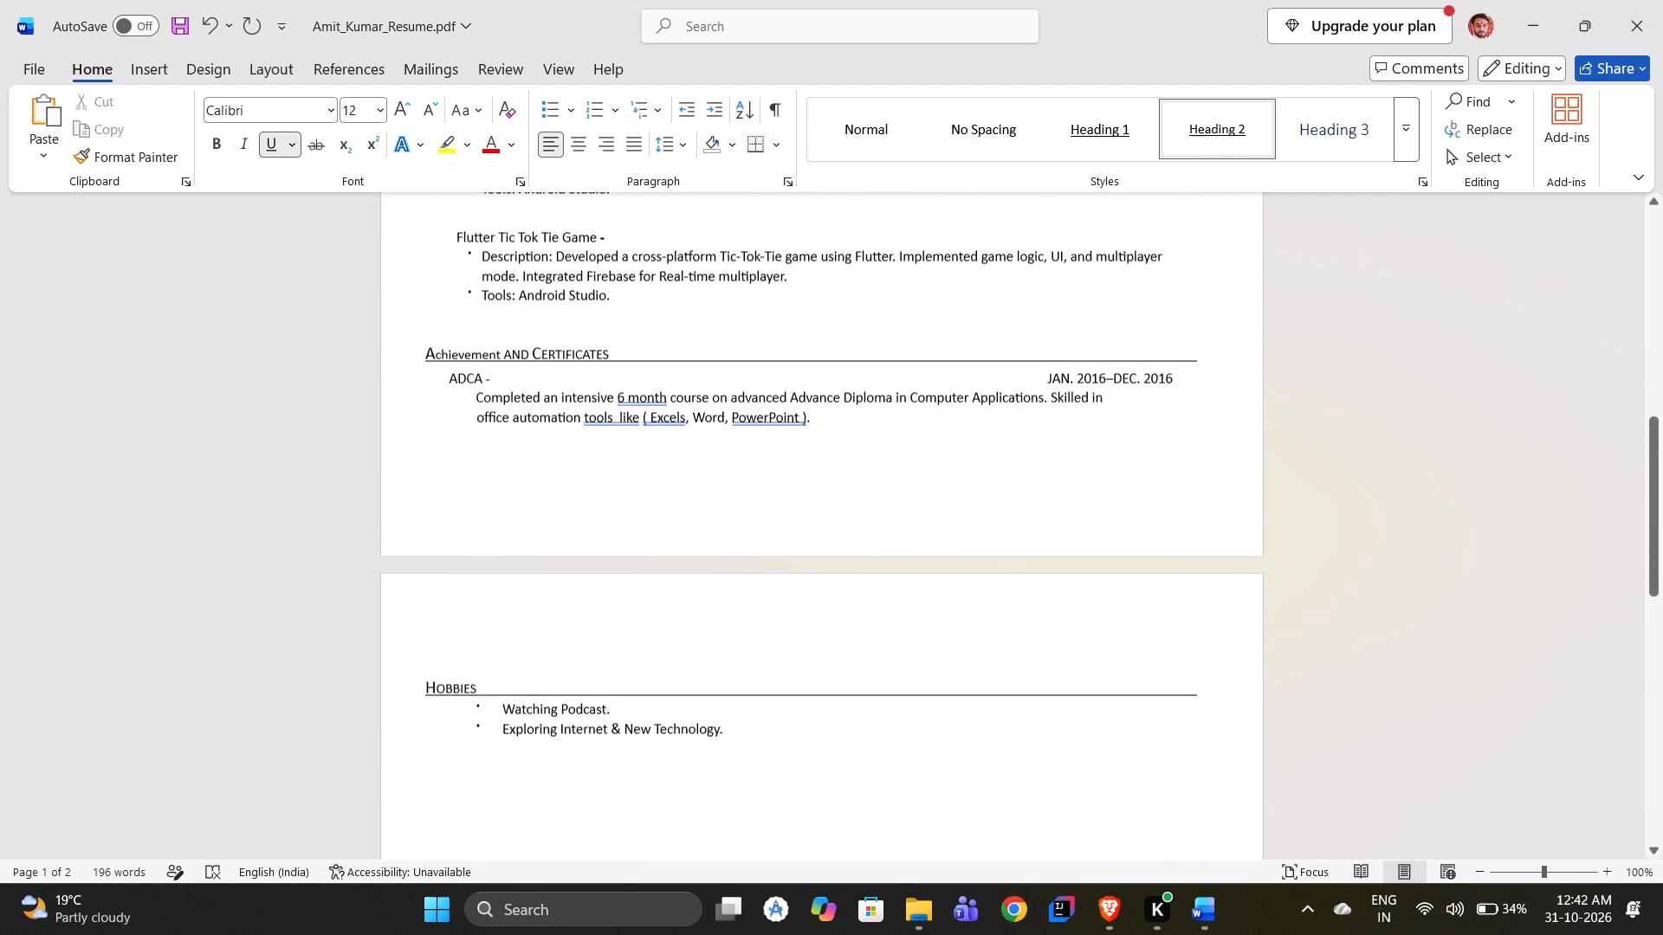
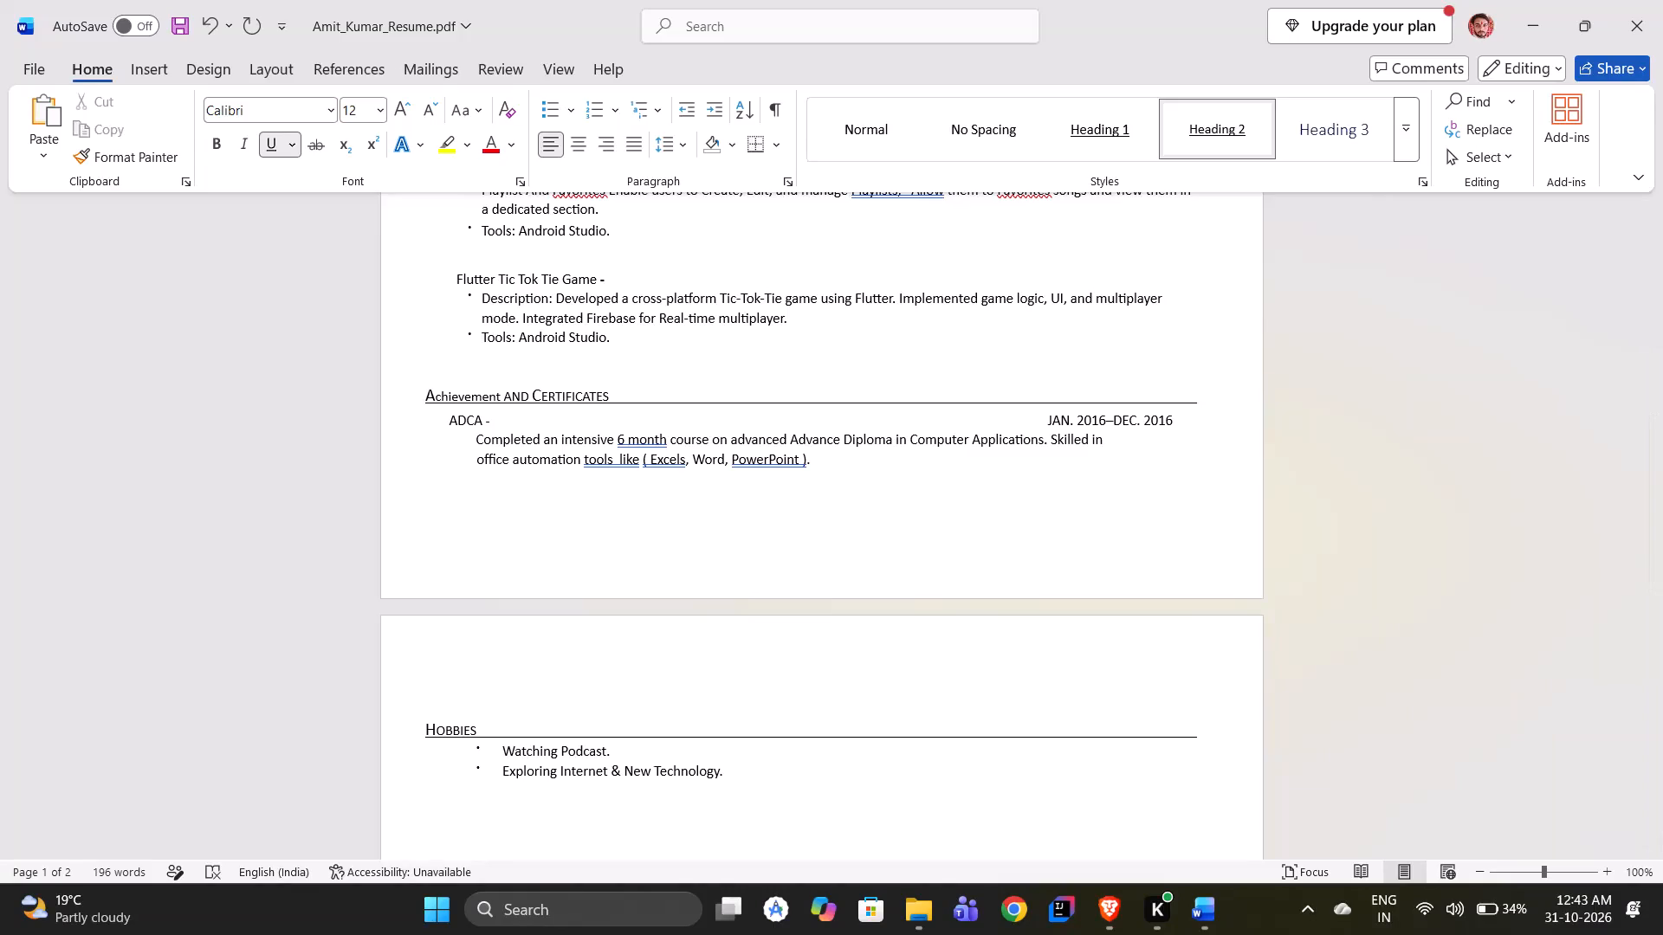
Remove the centring of the name heading at the top of the resume and indent it with five tabs instead.
scroll(790, 626, "up", 4)
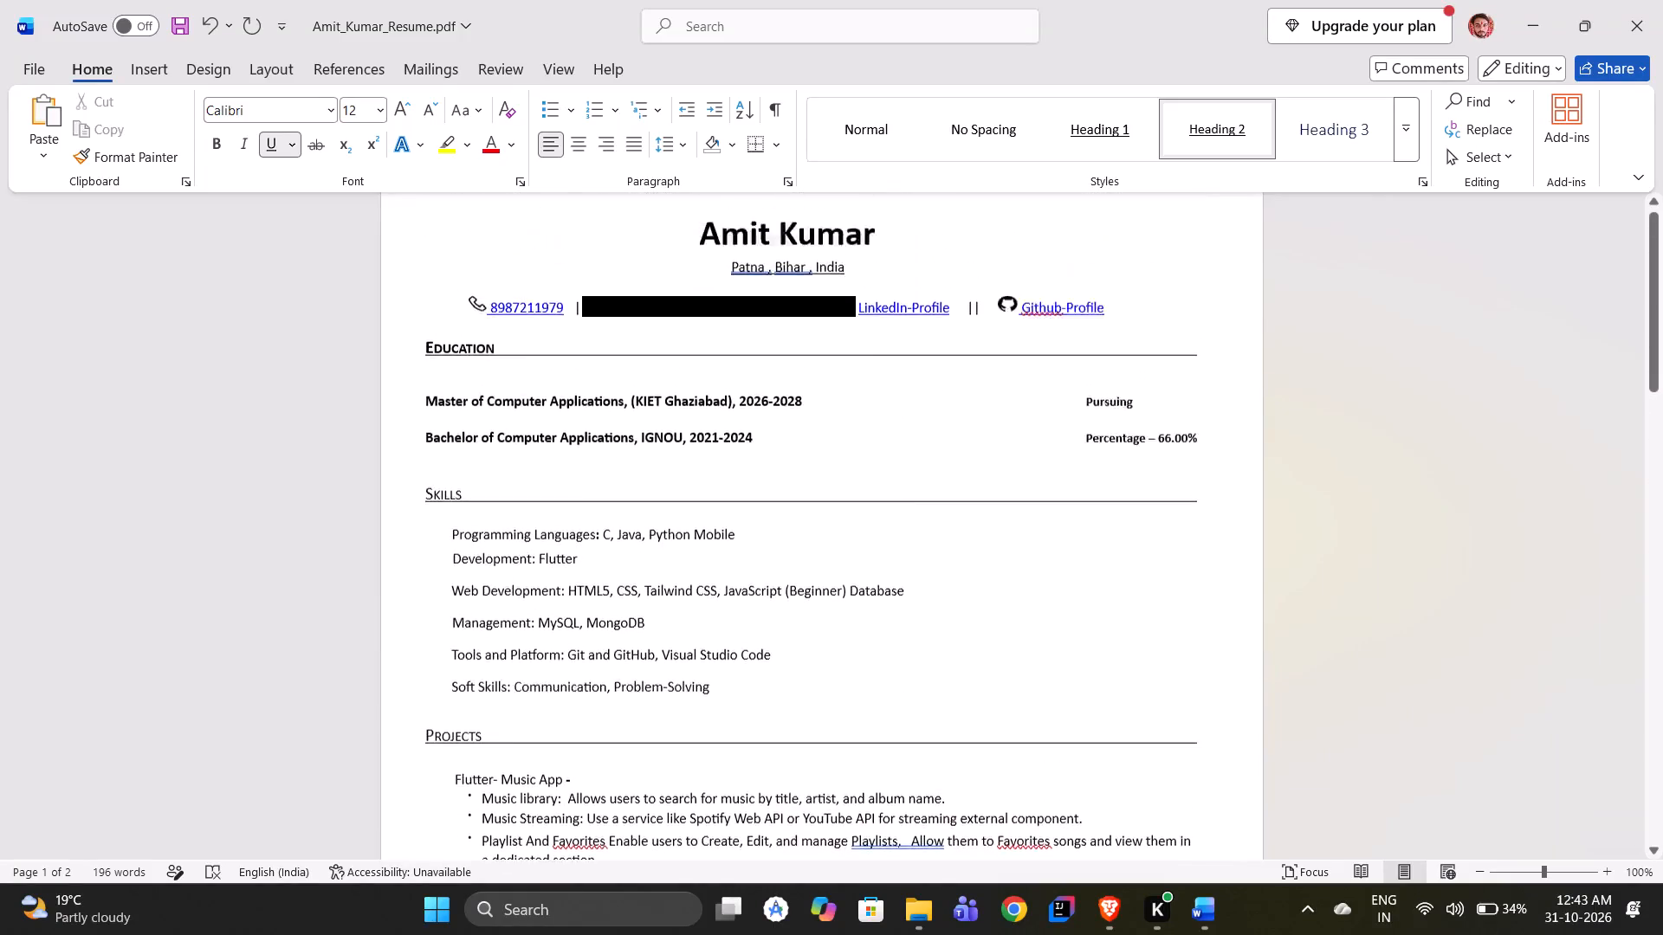
scroll(790, 626, "up", 1)
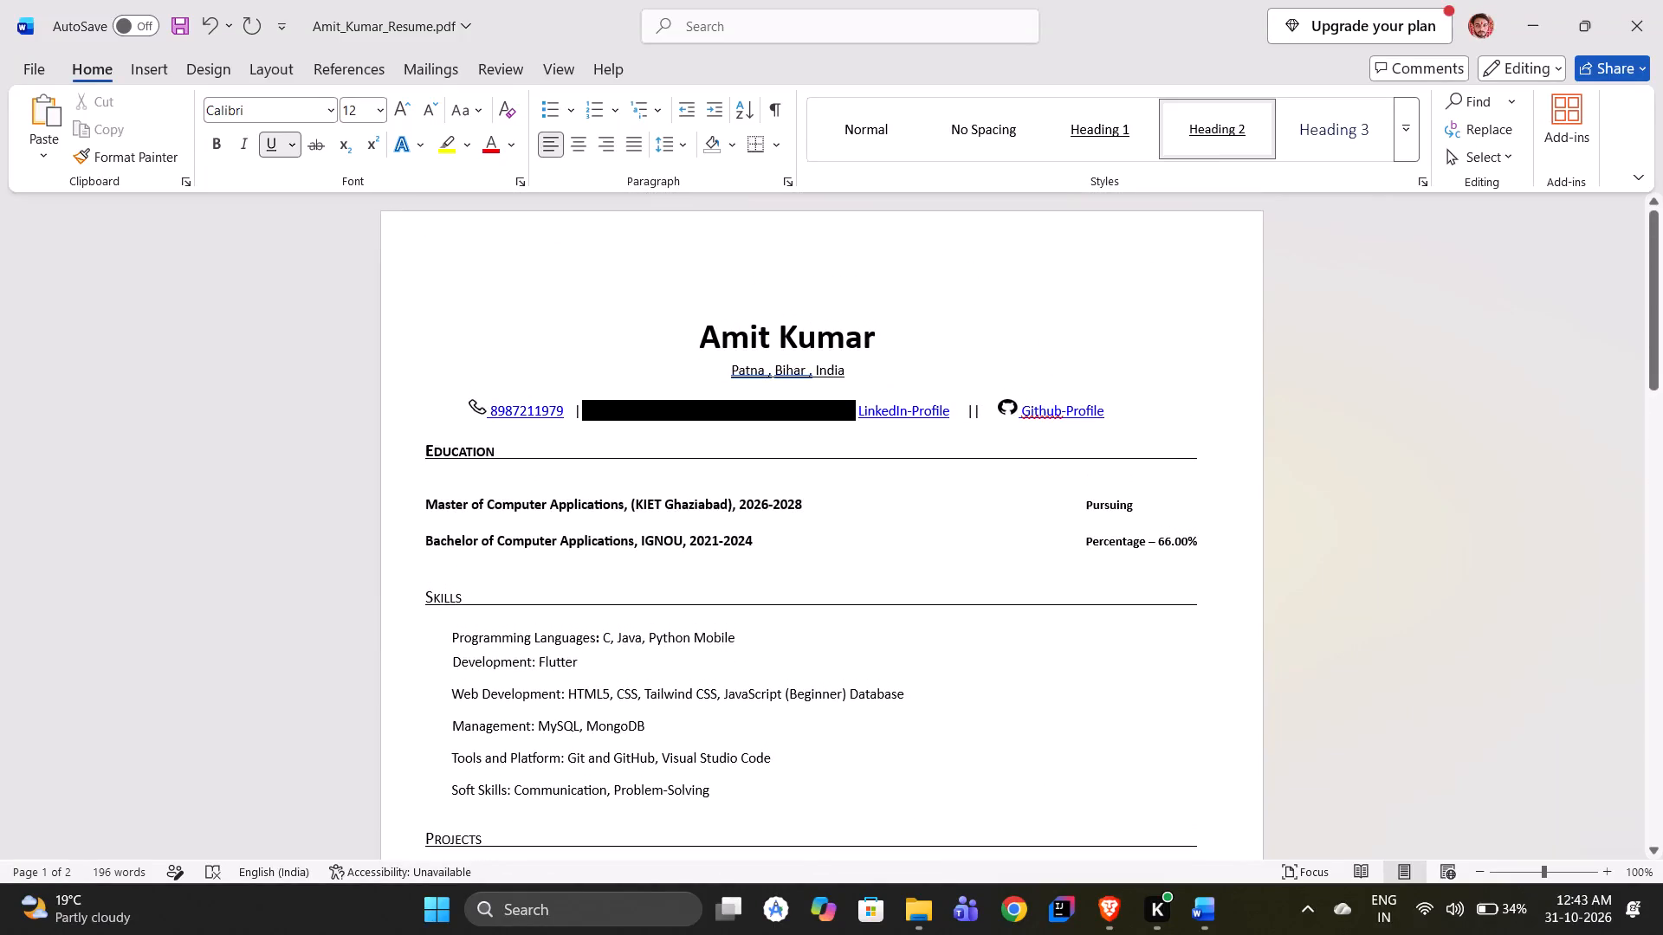
left_click(691, 335)
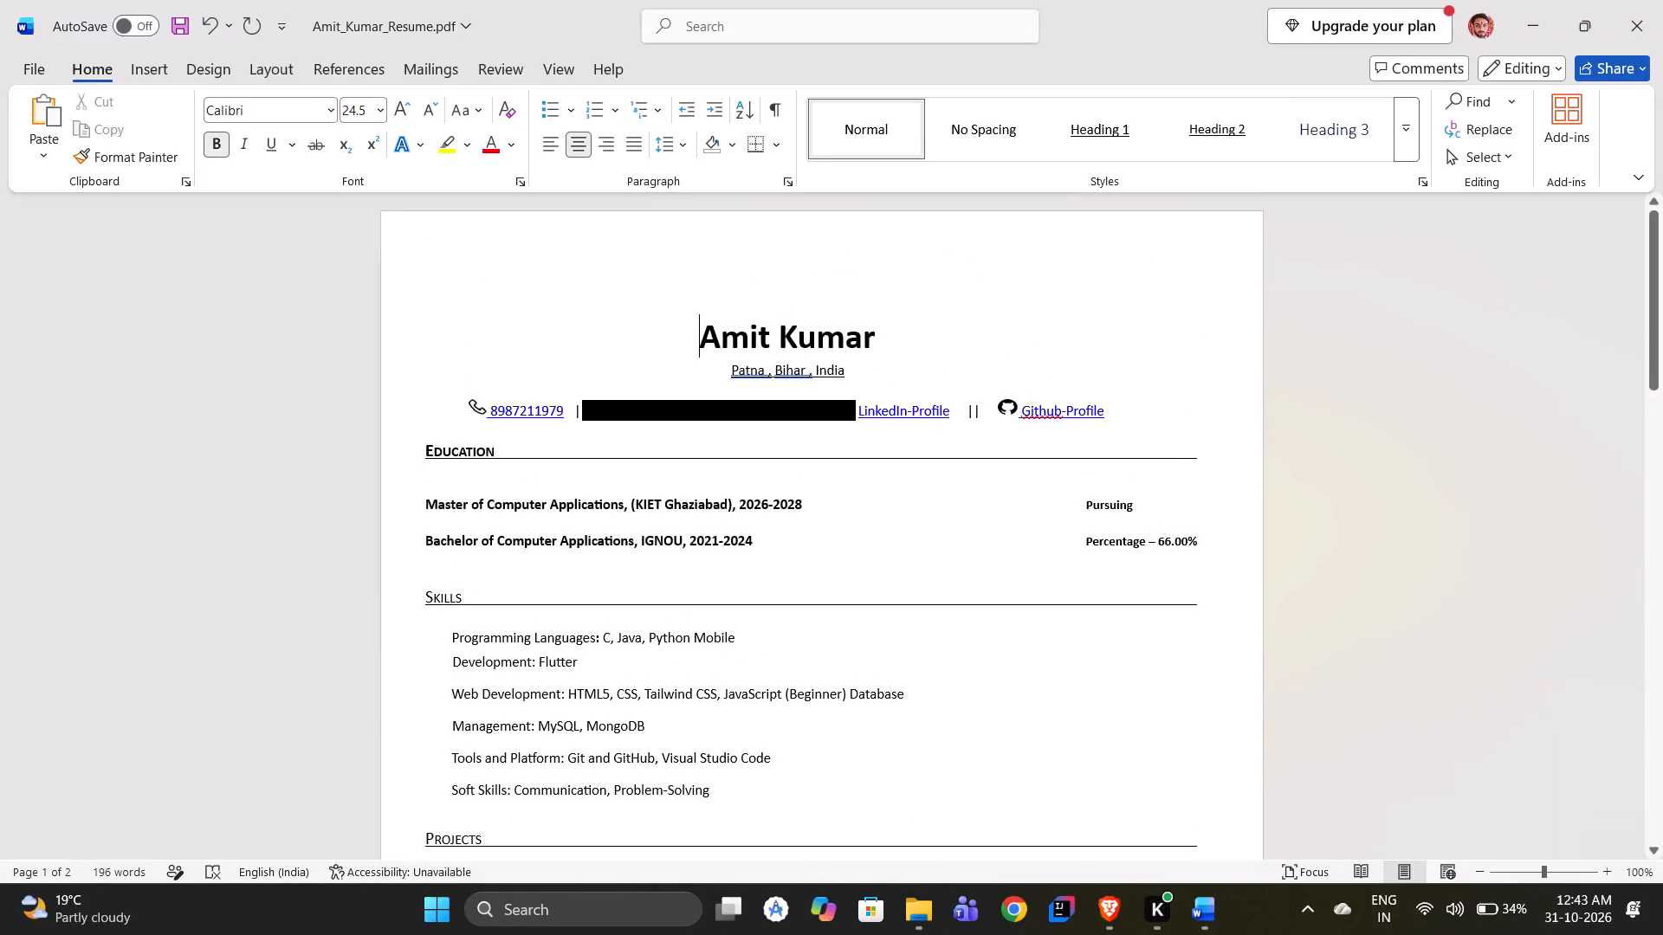
key("BackSpace")
key("BackSpace")
key("BackSpace")
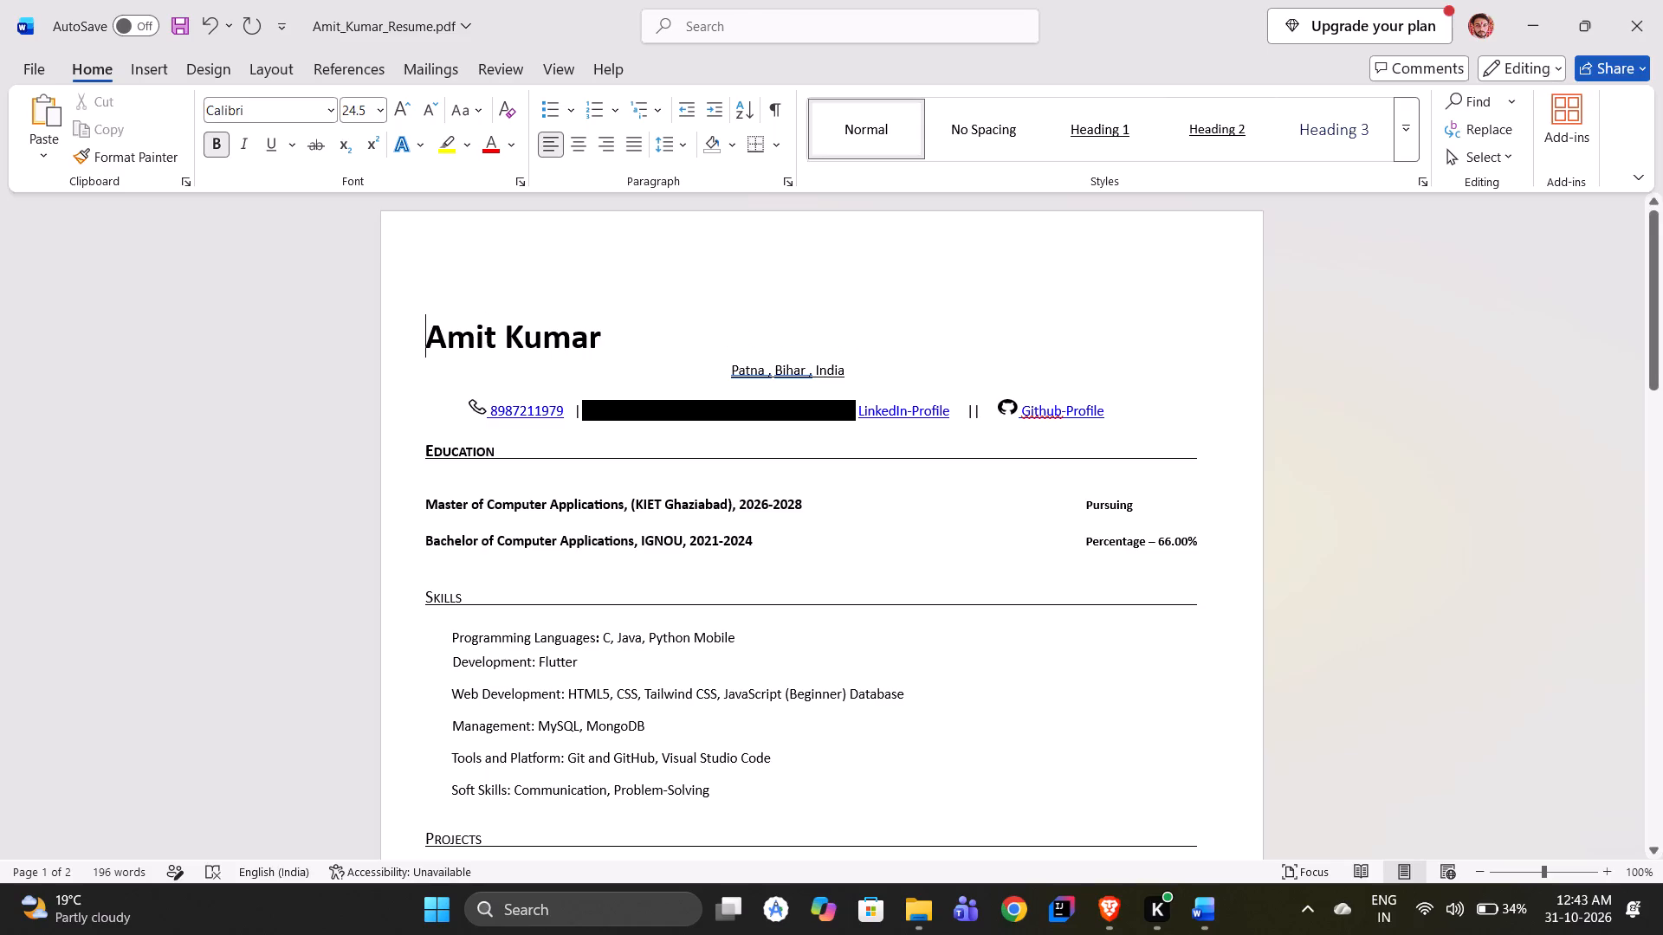
key("Tab")
key("Tab")
key("Tab")
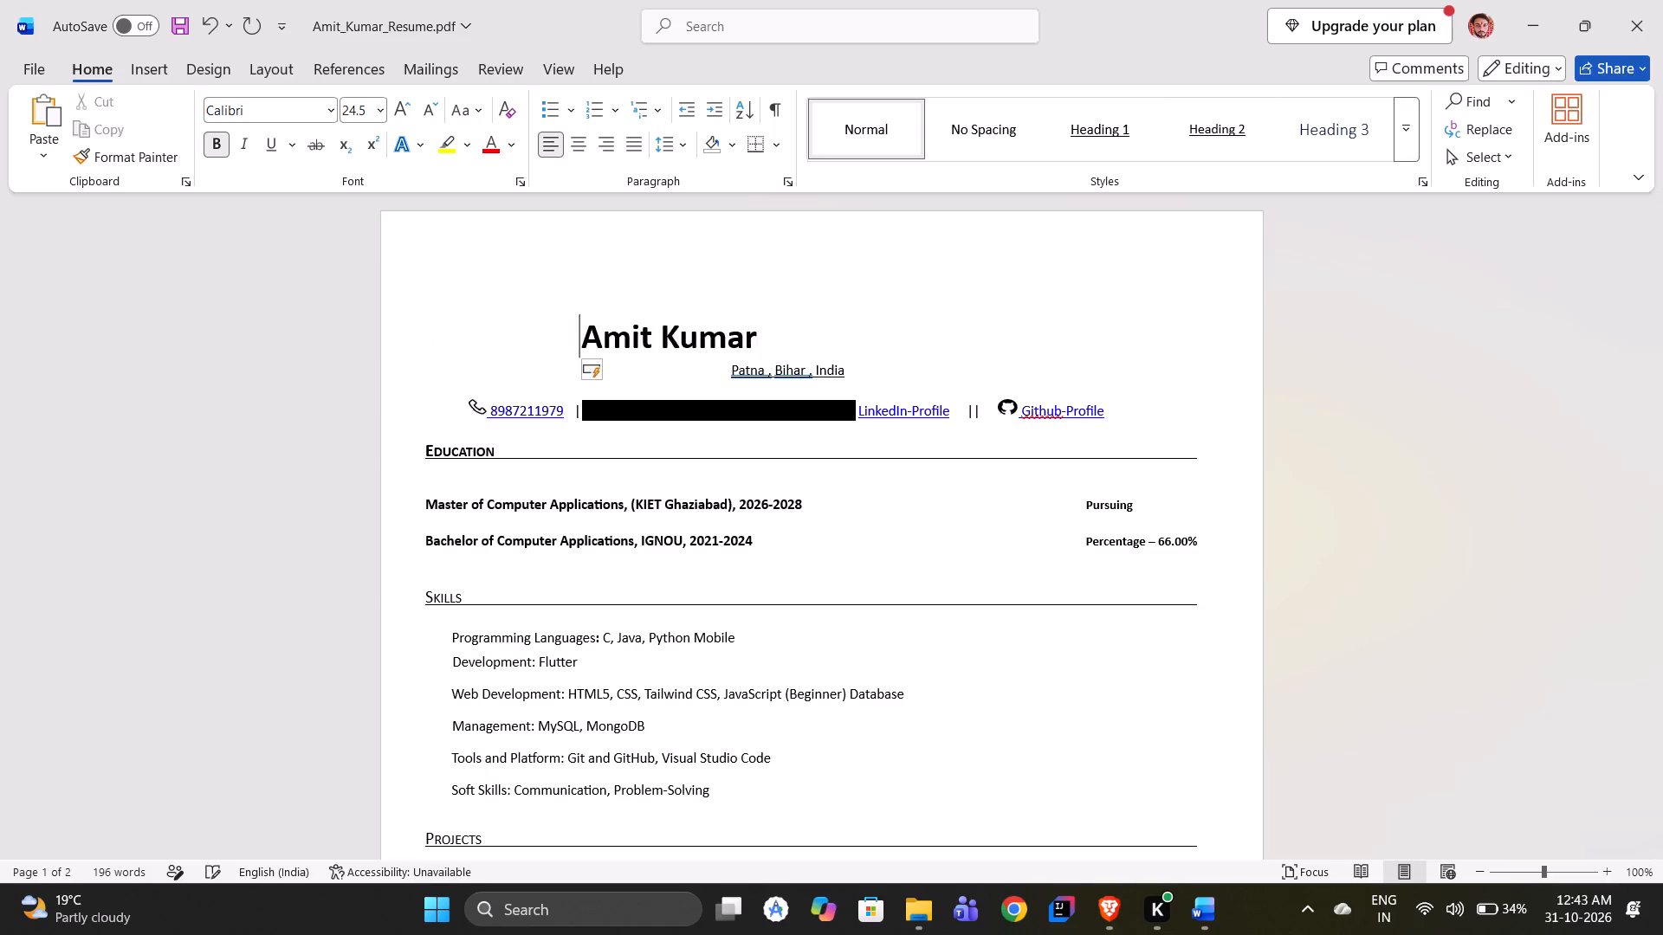
key("Tab")
key("Tab")
key("Tab")
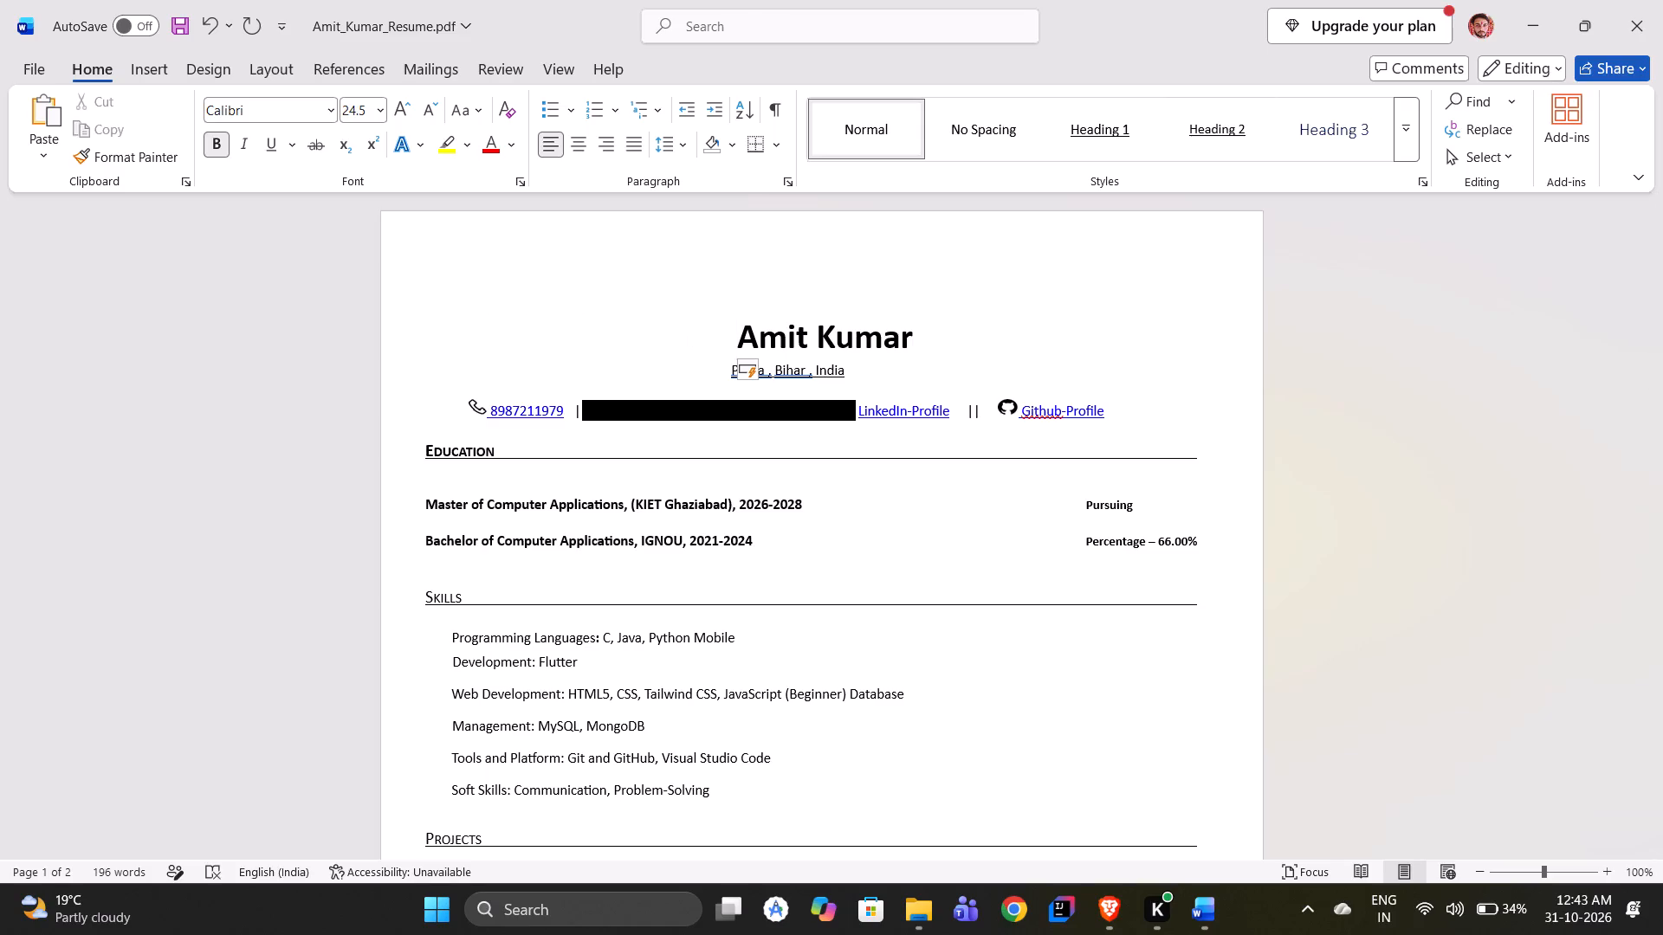
key("BackSpace")
Check the LinkedIn-Profile and Github-Profile entries in the contact line for working links and link options.
left_click(916, 371)
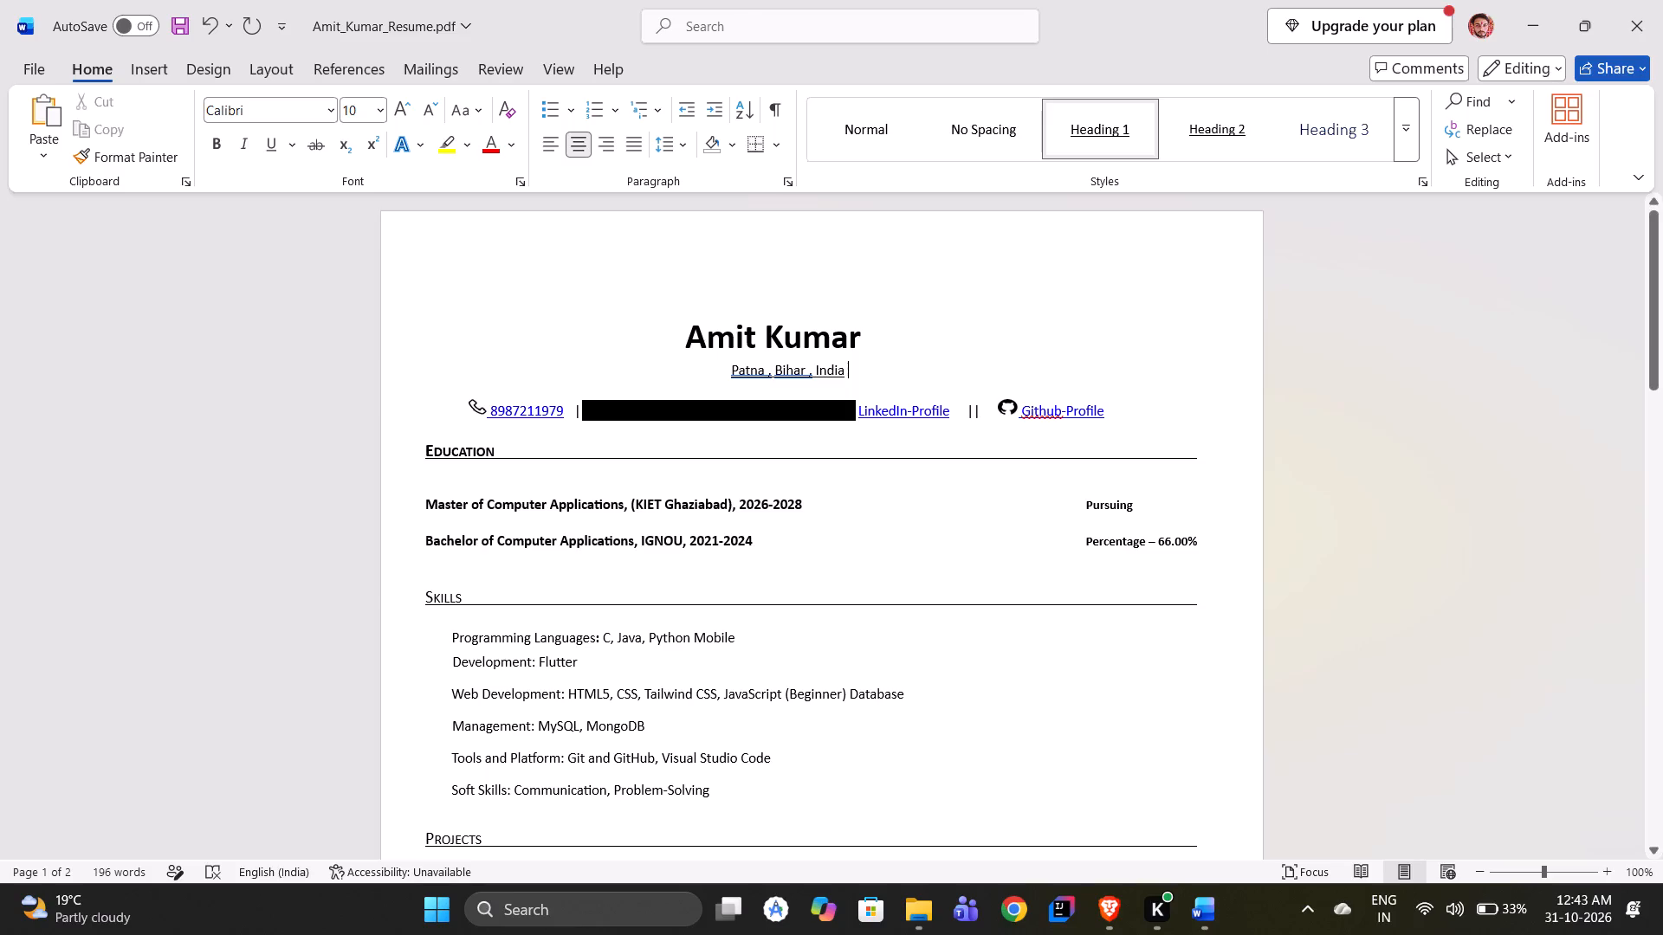
left_click(918, 412)
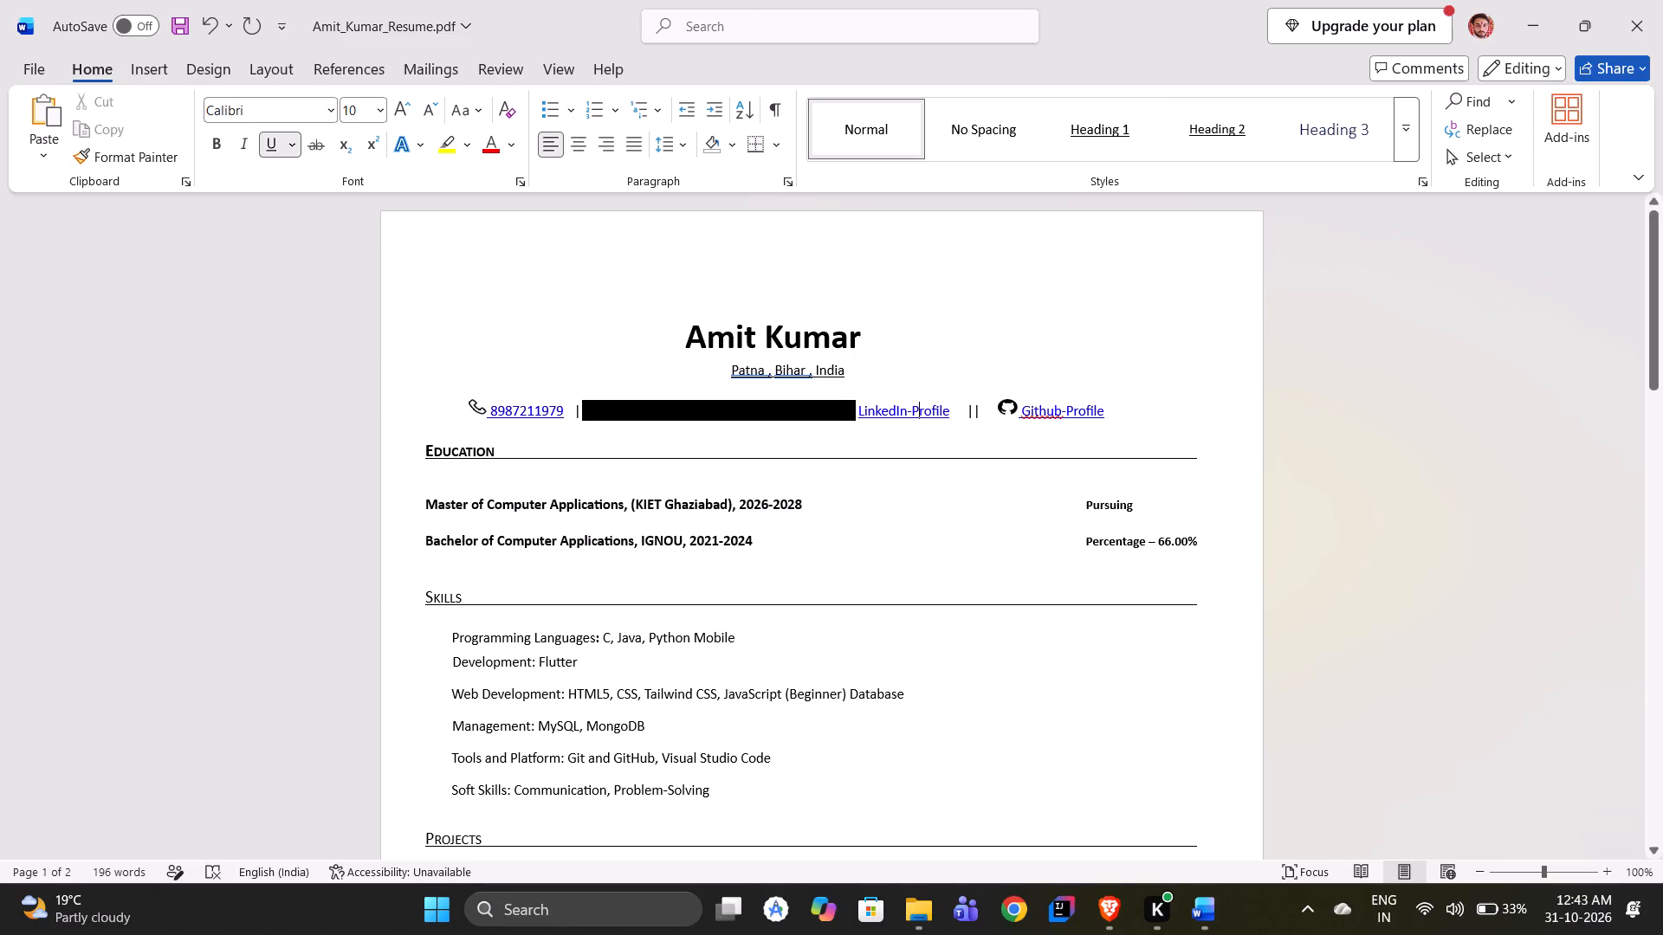
double_click(918, 412)
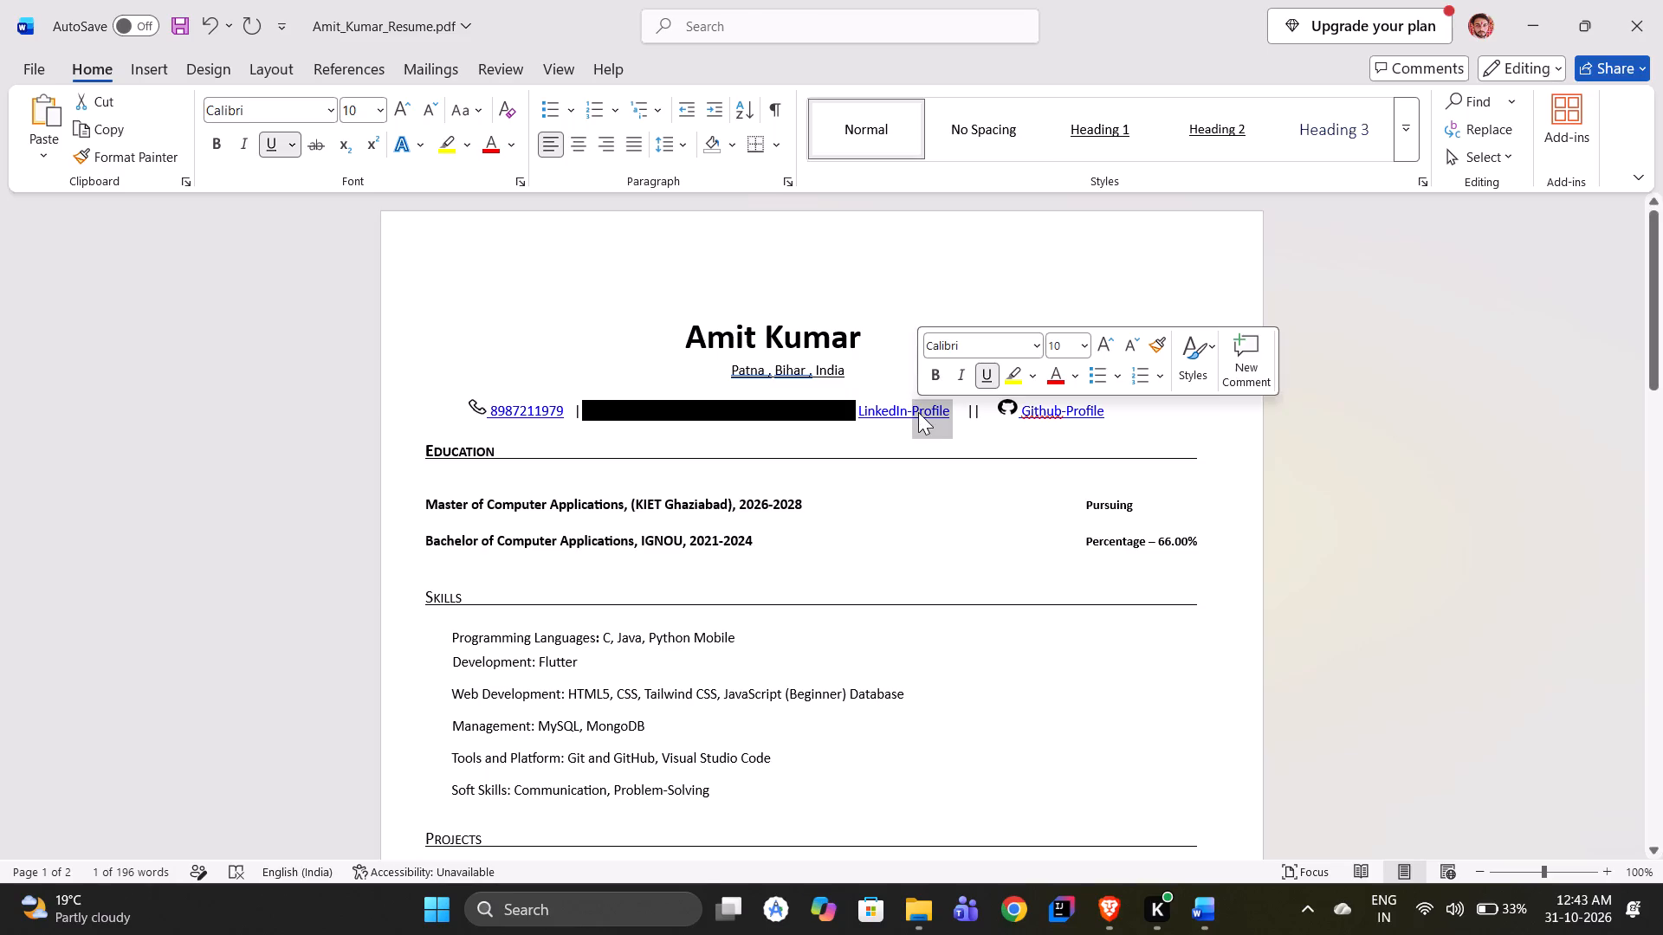
left_click(896, 411)
double_click(896, 411)
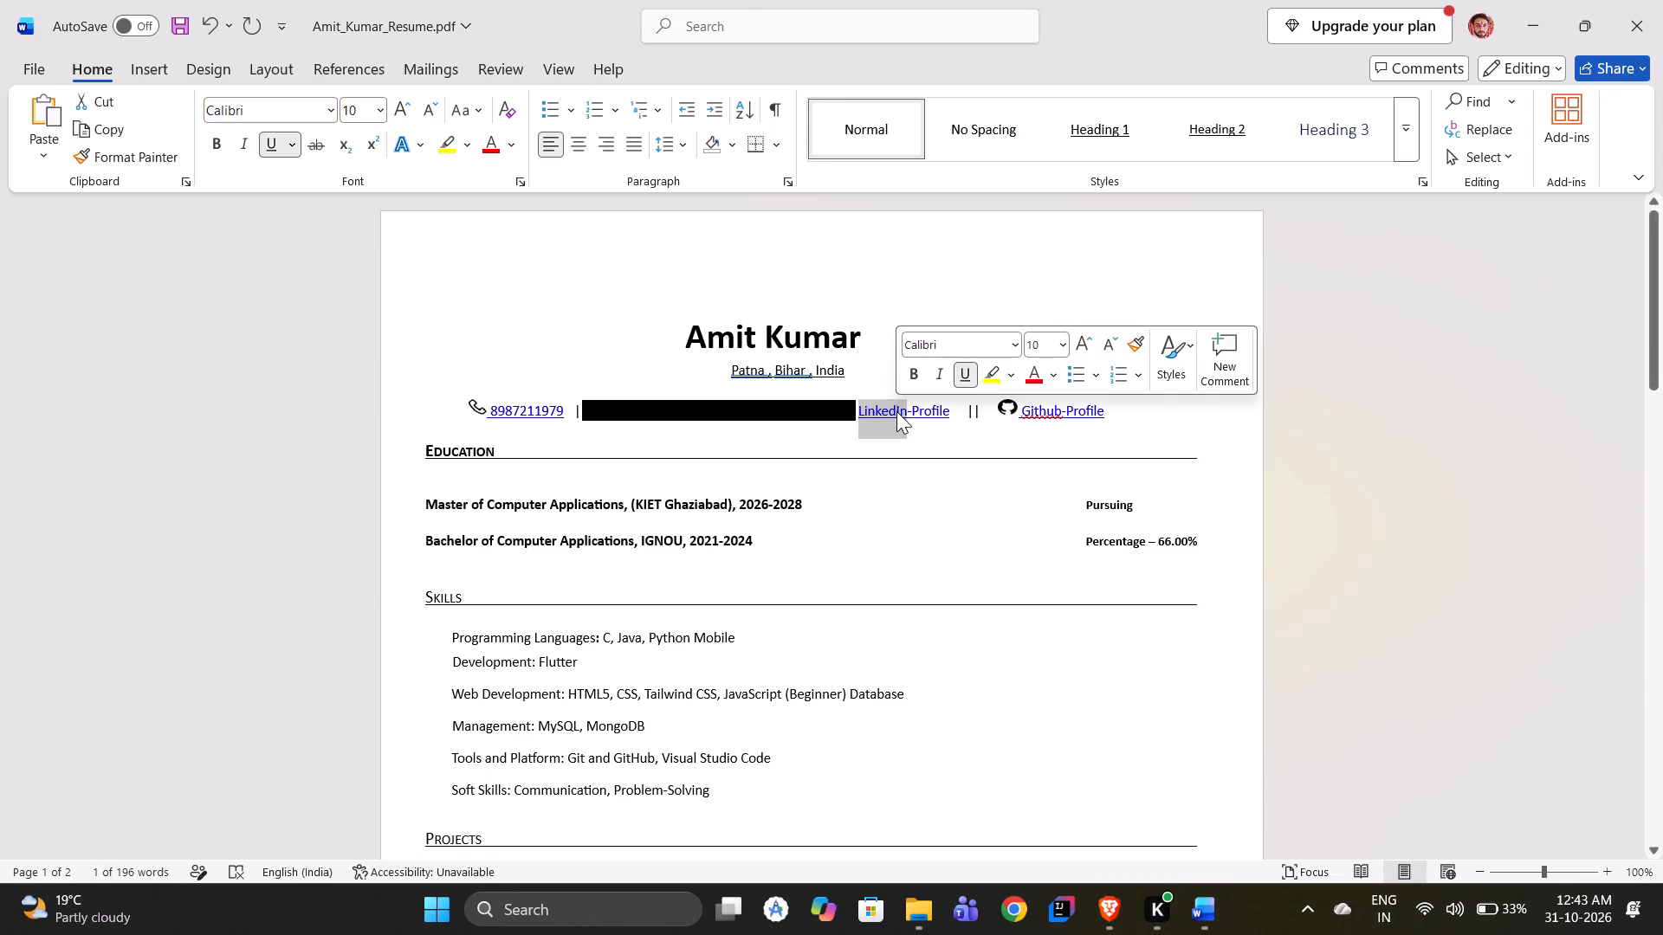
left_click(1086, 408)
left_click(1039, 400)
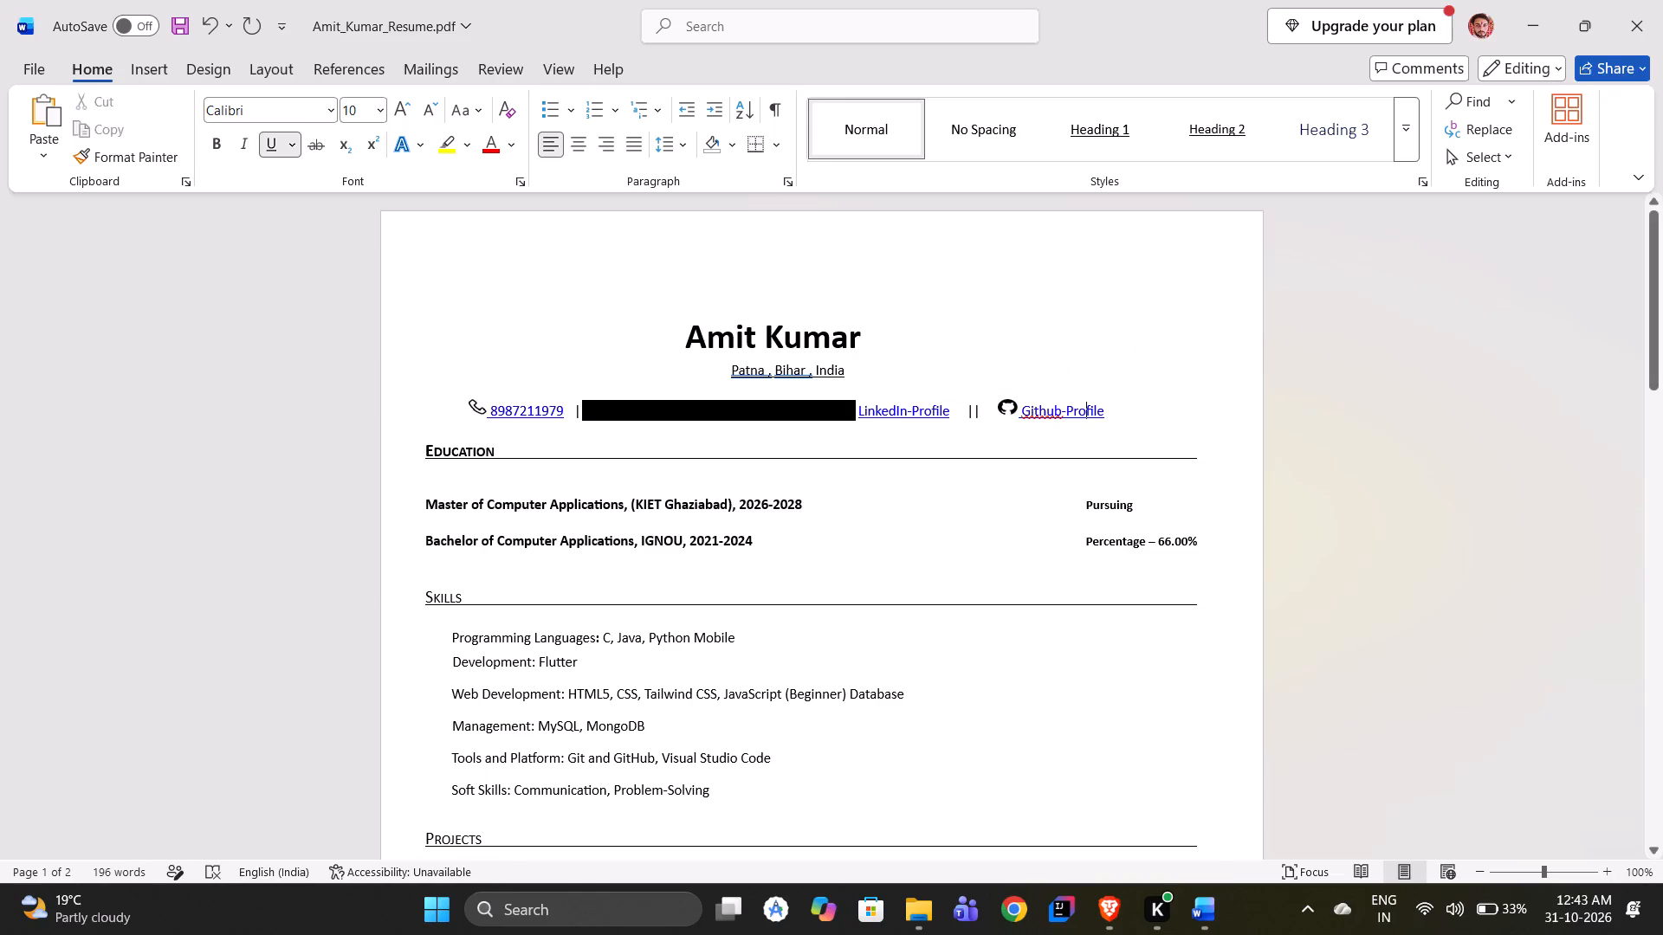
right_click(1039, 400)
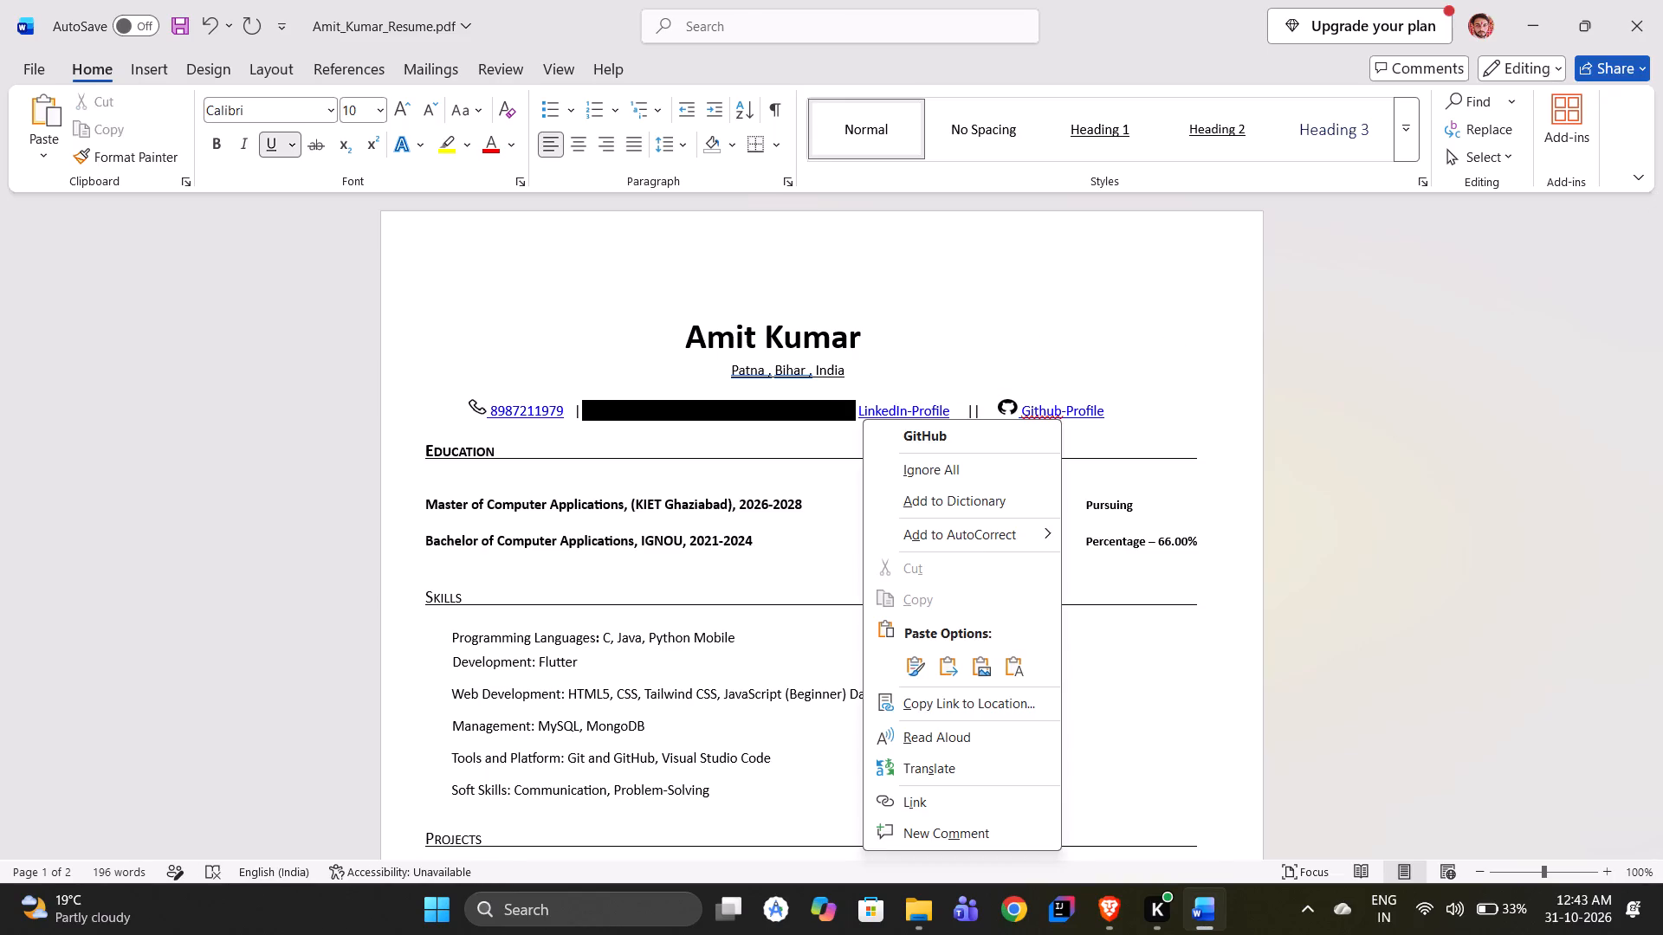
left_click(917, 402)
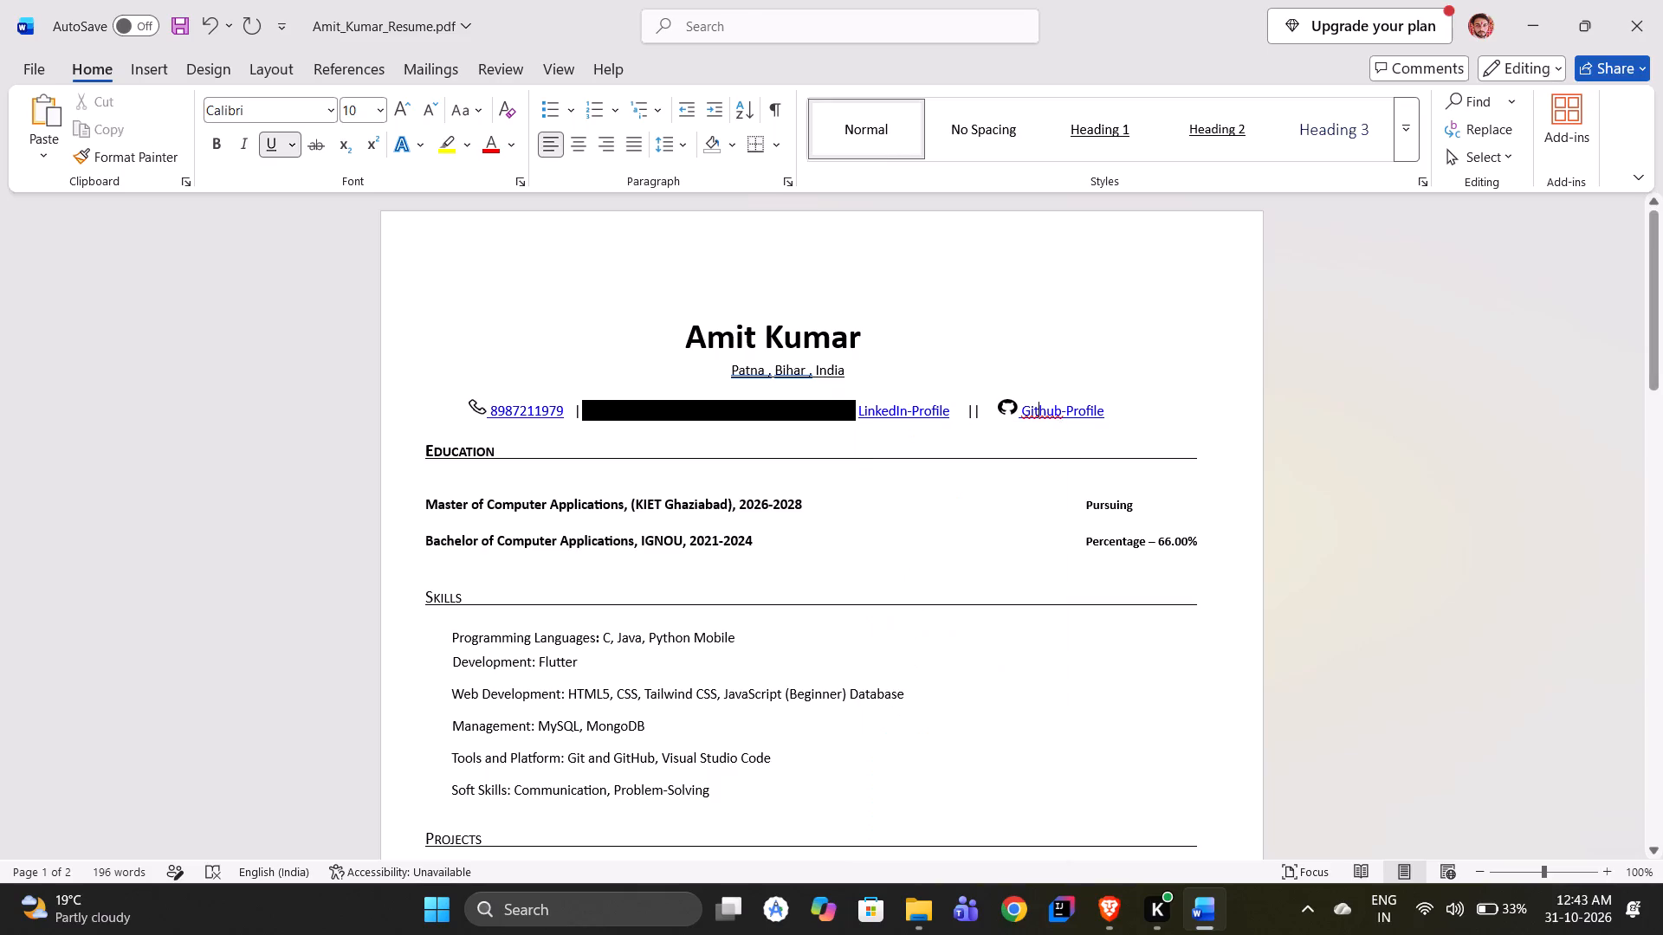
right_click(917, 402)
left_click(903, 414)
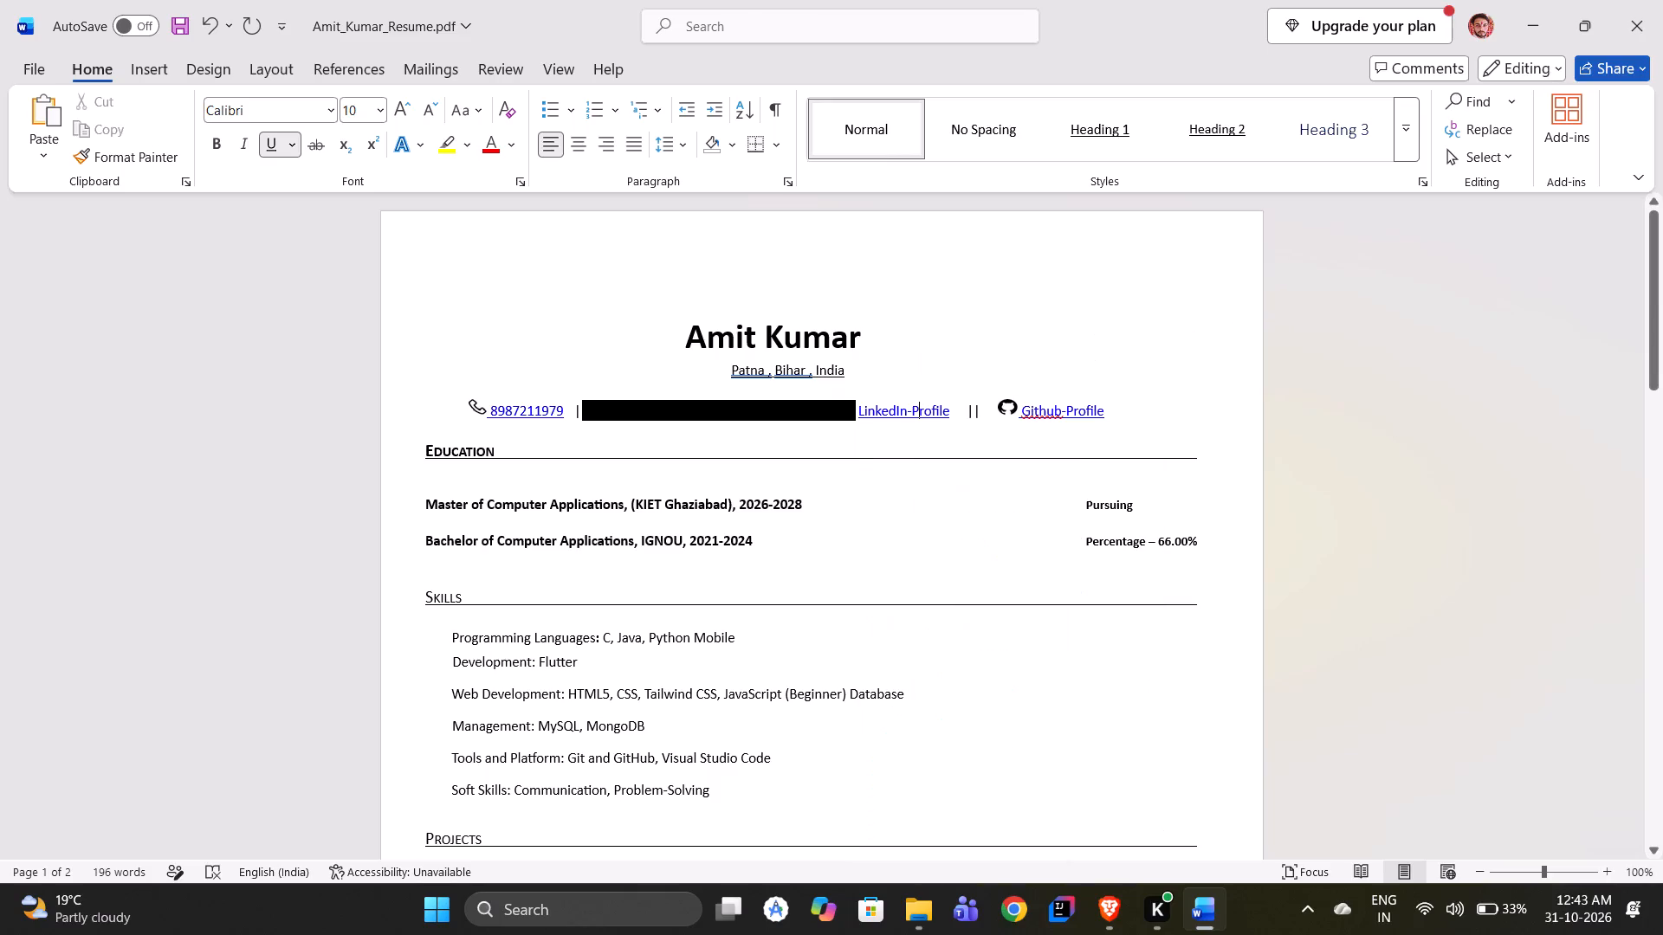
right_click(903, 414)
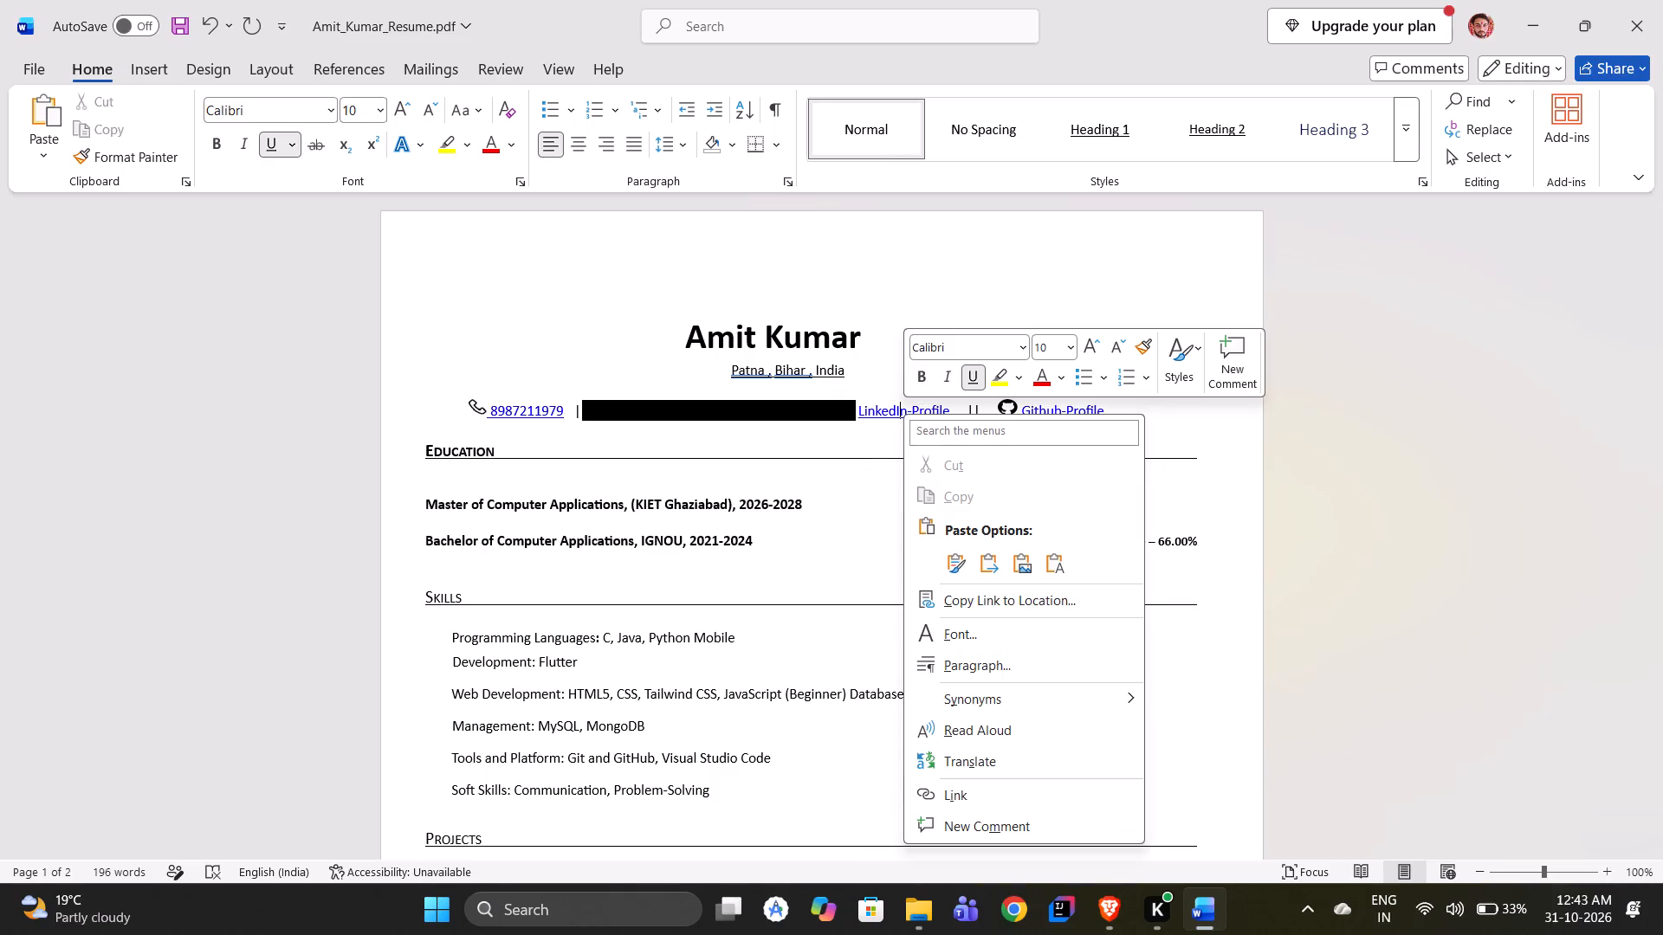
left_click(878, 409)
Correct "Github" to the suggested spelling "GitHub" in the contact line's profile entry.
left_click(1059, 415)
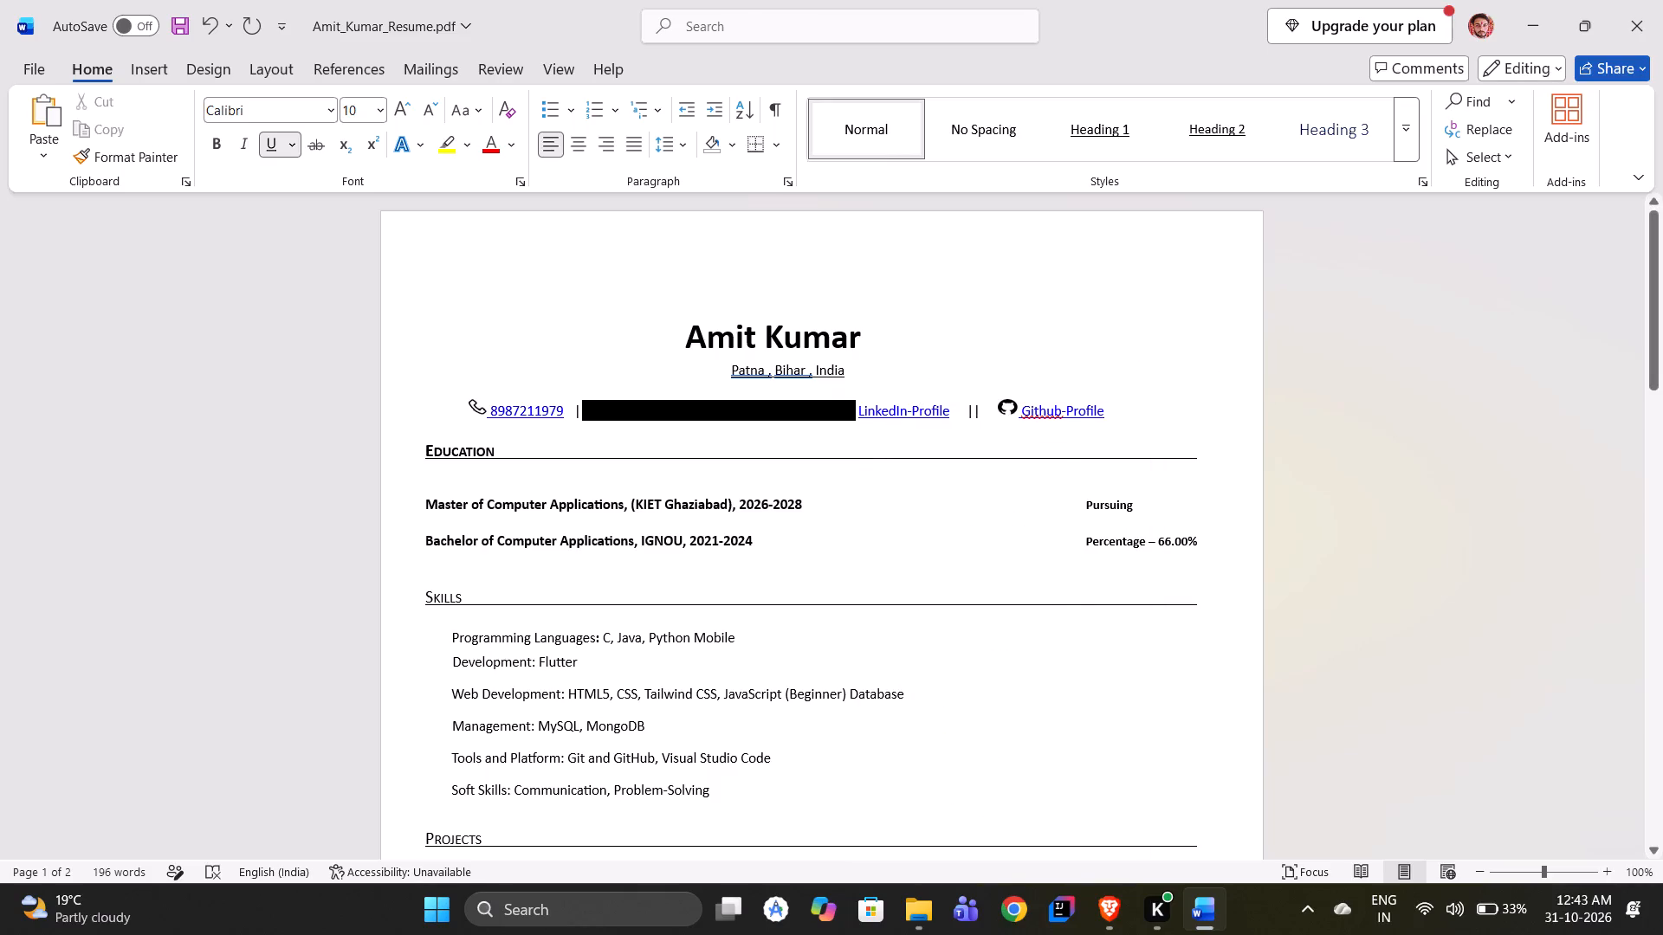
right_click(1059, 415)
left_click(954, 435)
Select the "GitHub-Profile" text in the contact line and start inserting a hyperlink to an existing file or web page.
left_click(1047, 409)
double_click(1047, 409)
left_click(1125, 411)
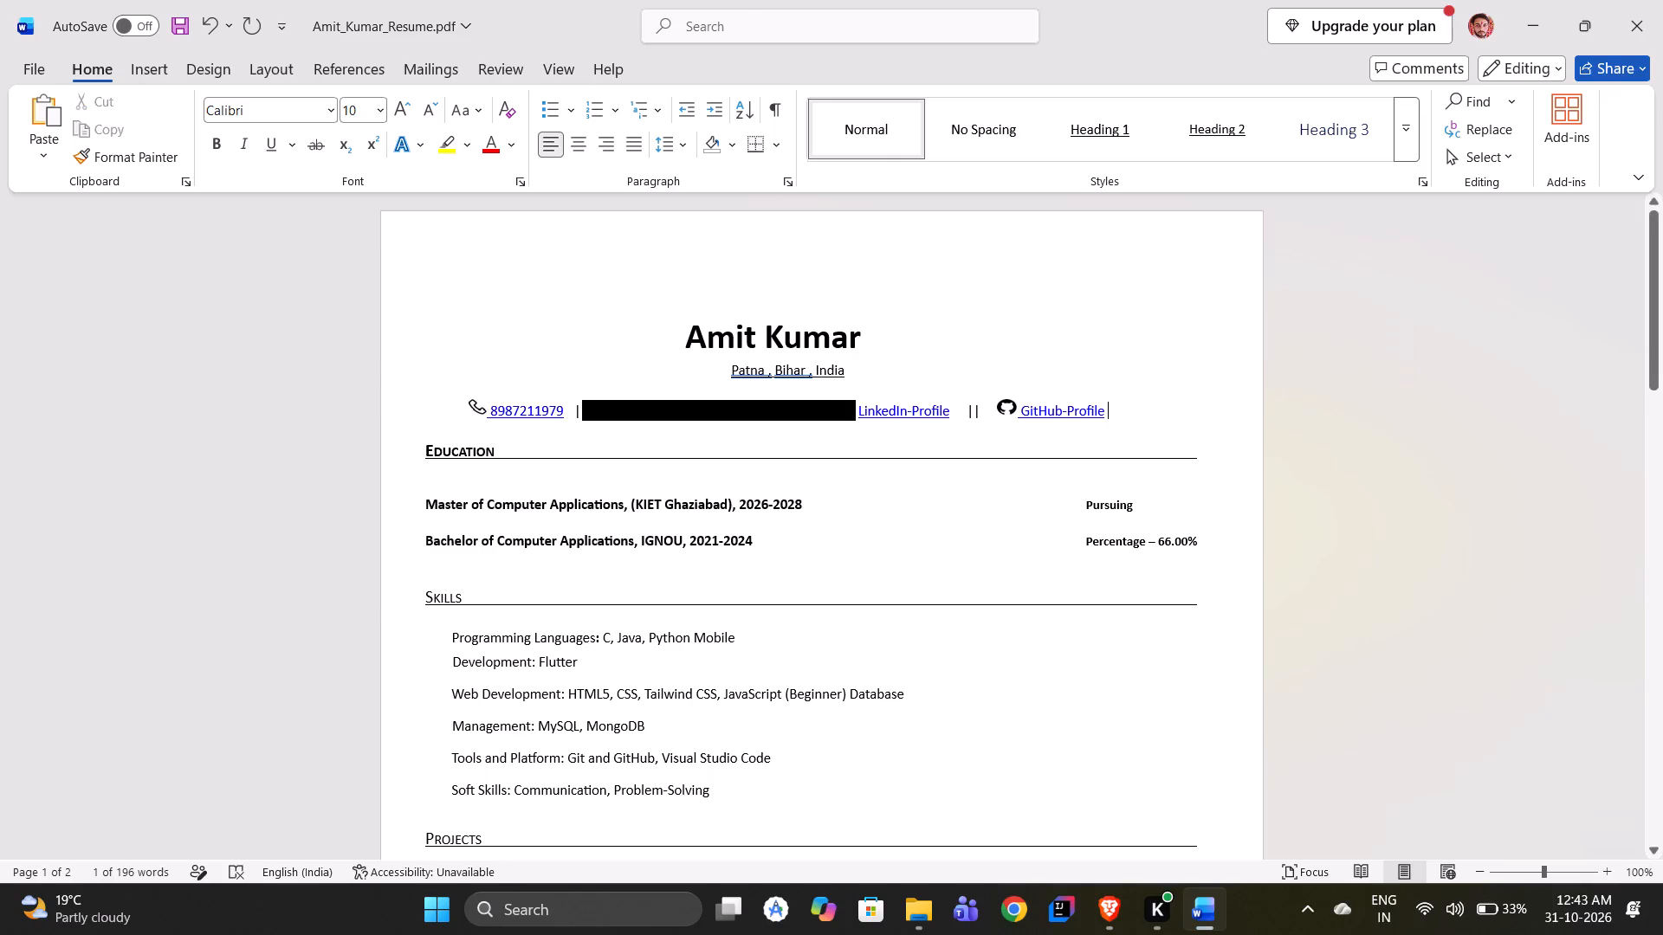
left_click_drag(1125, 411, 1020, 415)
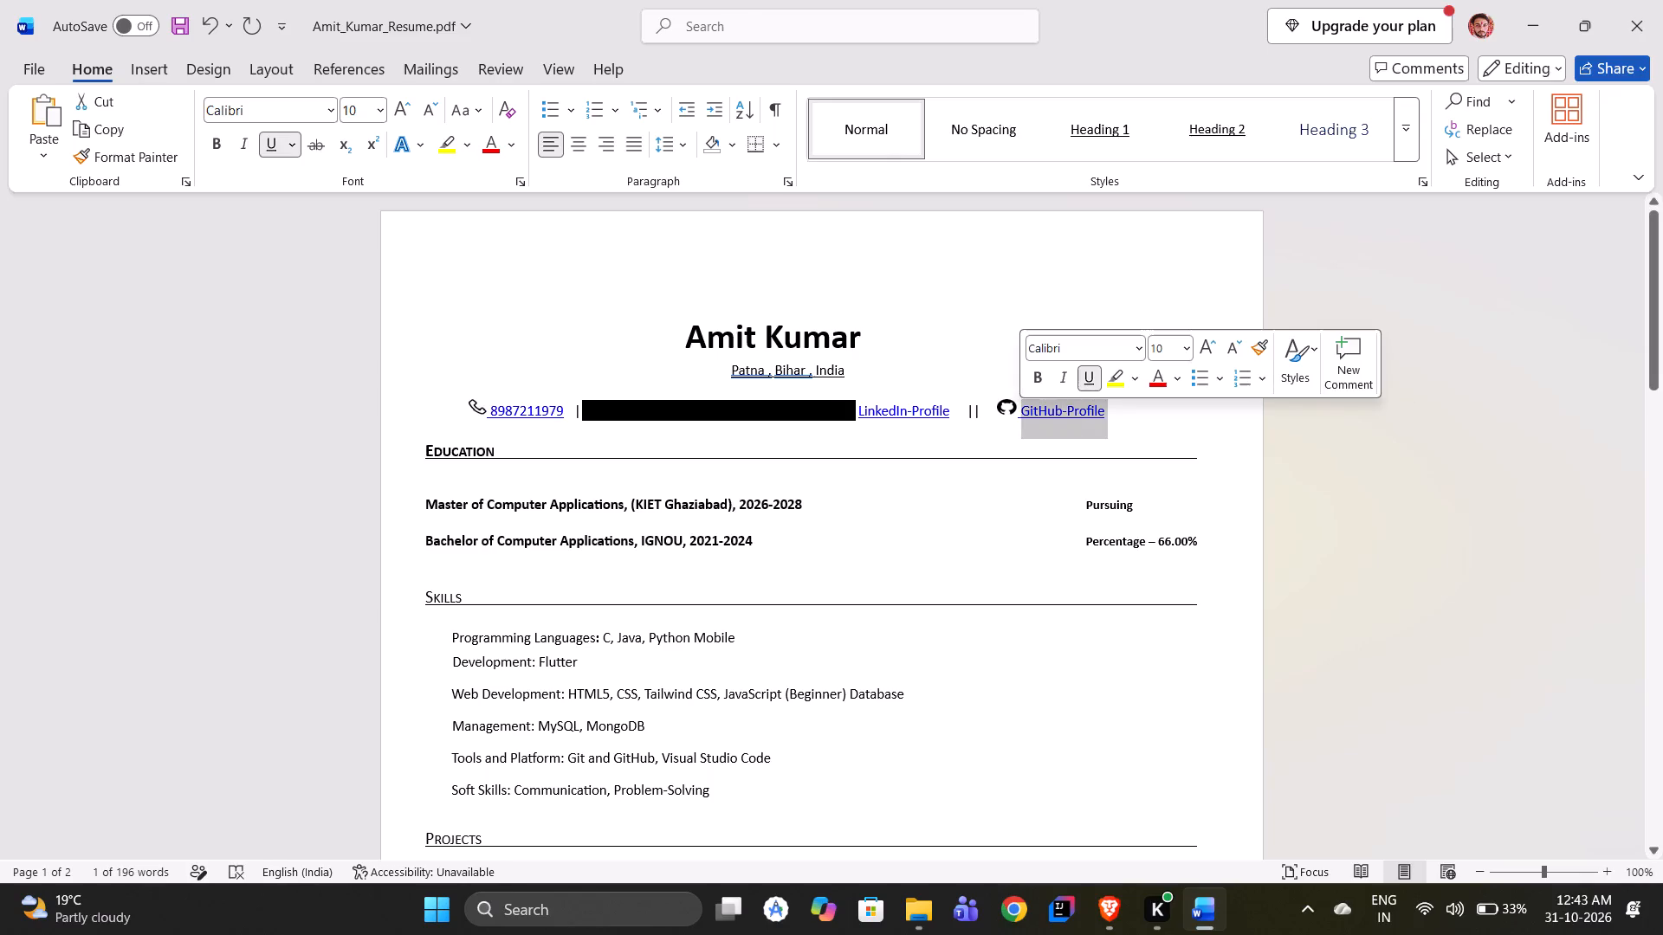
right_click(1020, 415)
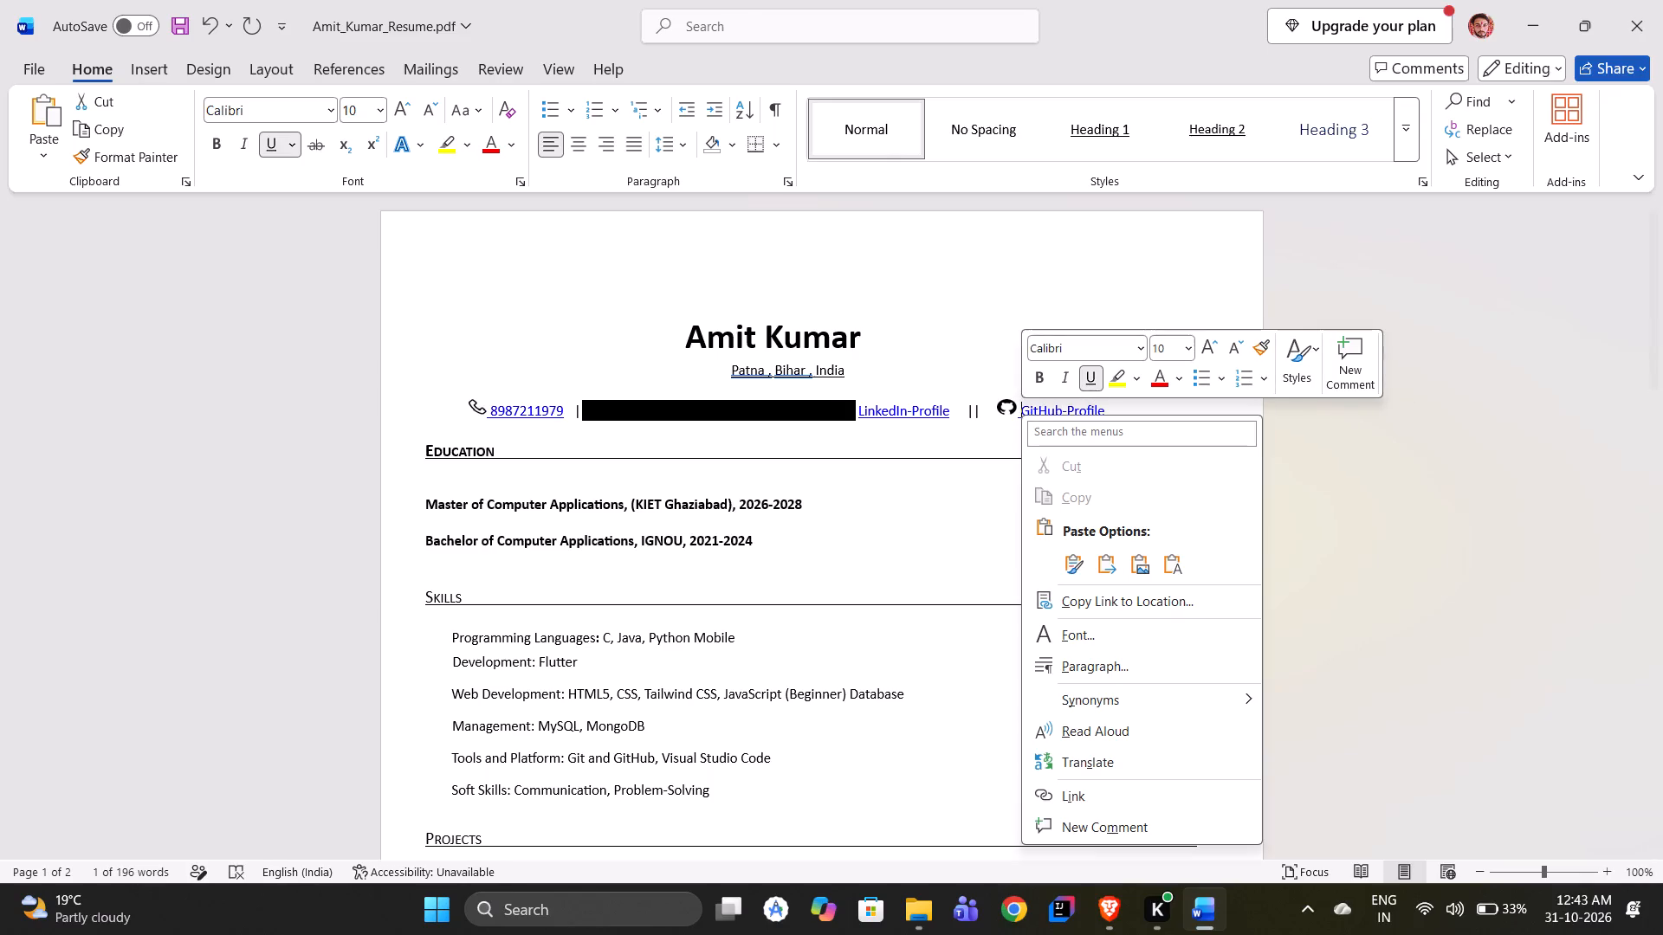
left_click(1020, 415)
left_click_drag(1109, 407, 1082, 409)
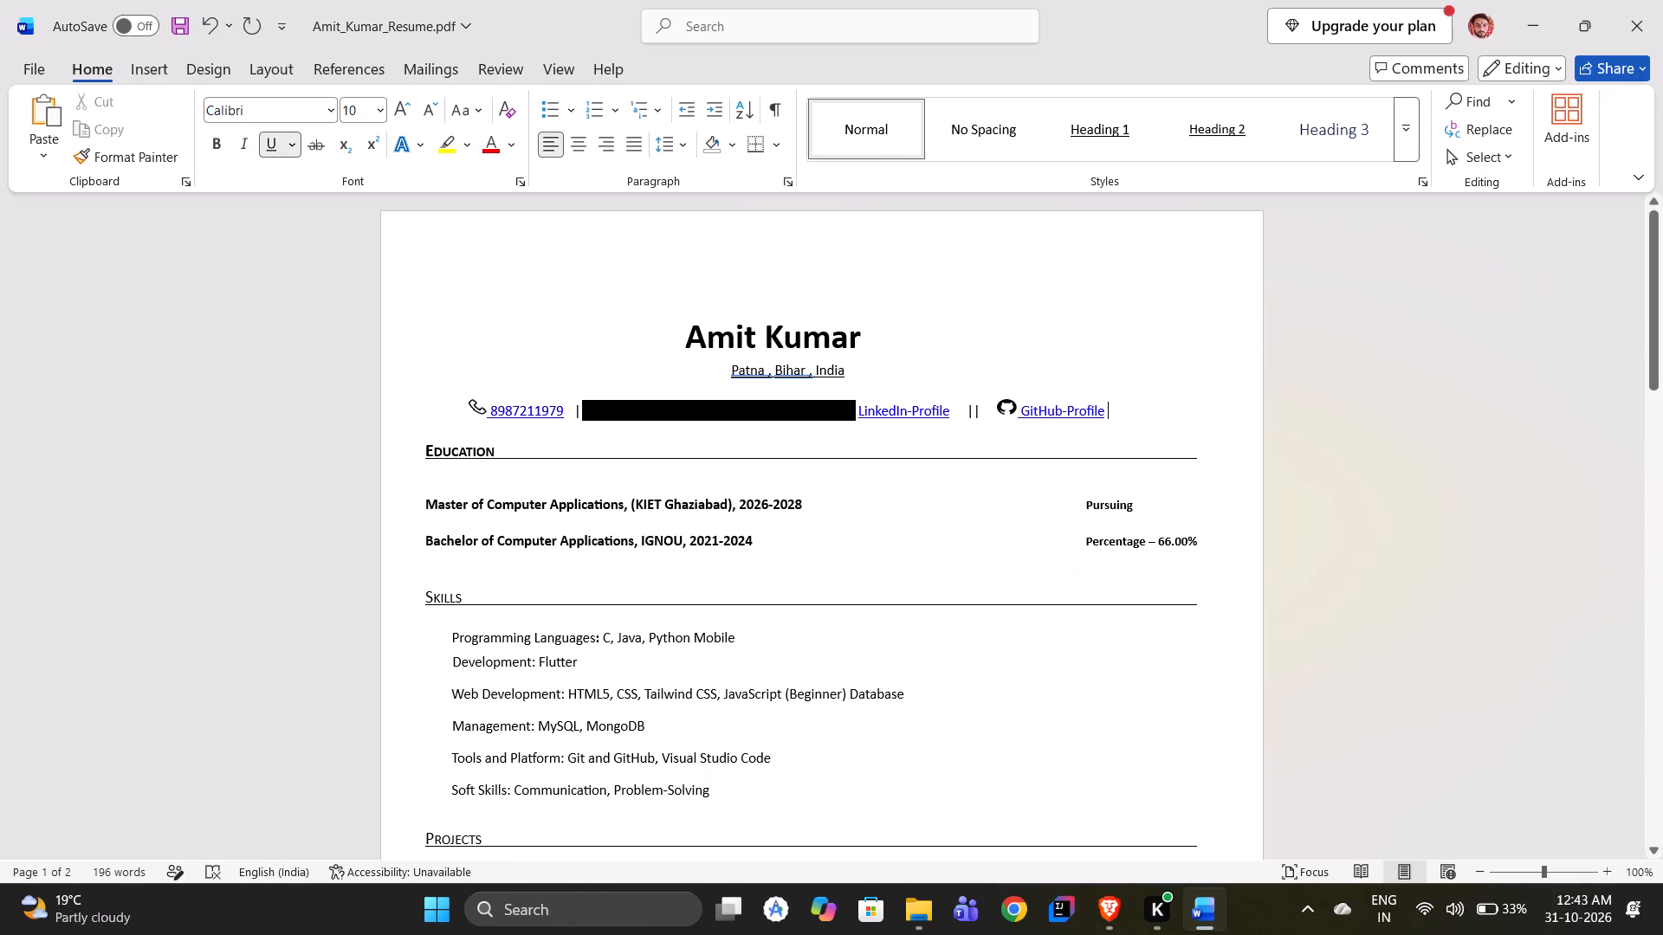
left_click_drag(1082, 409, 1022, 410)
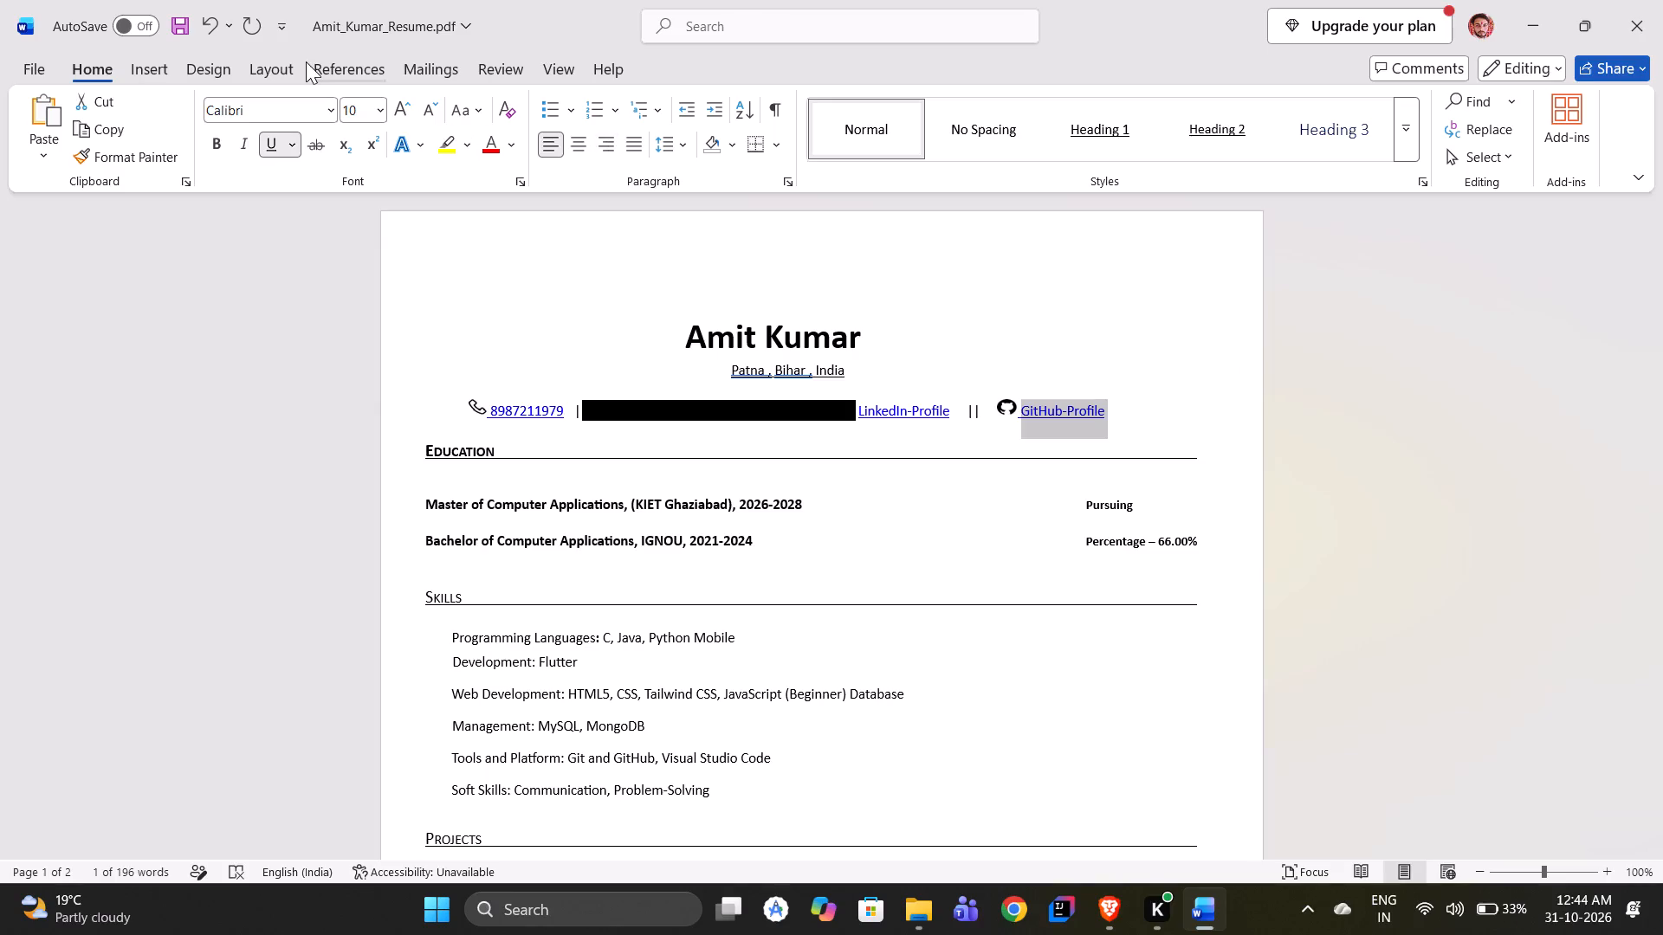
left_click(154, 73)
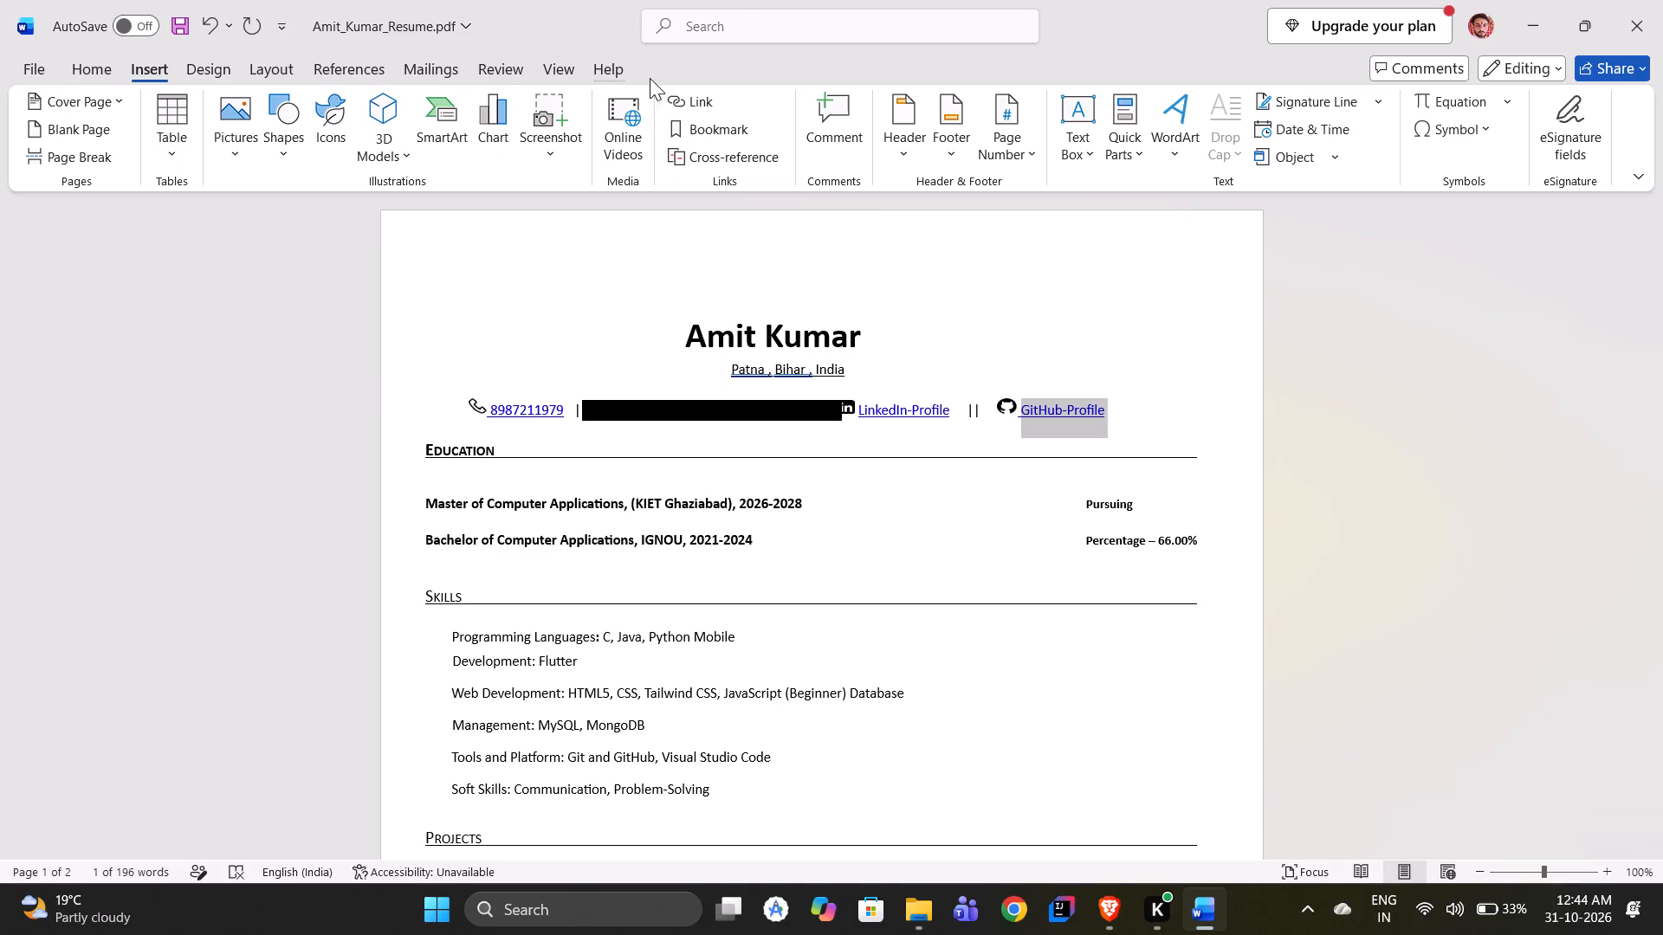
left_click(695, 102)
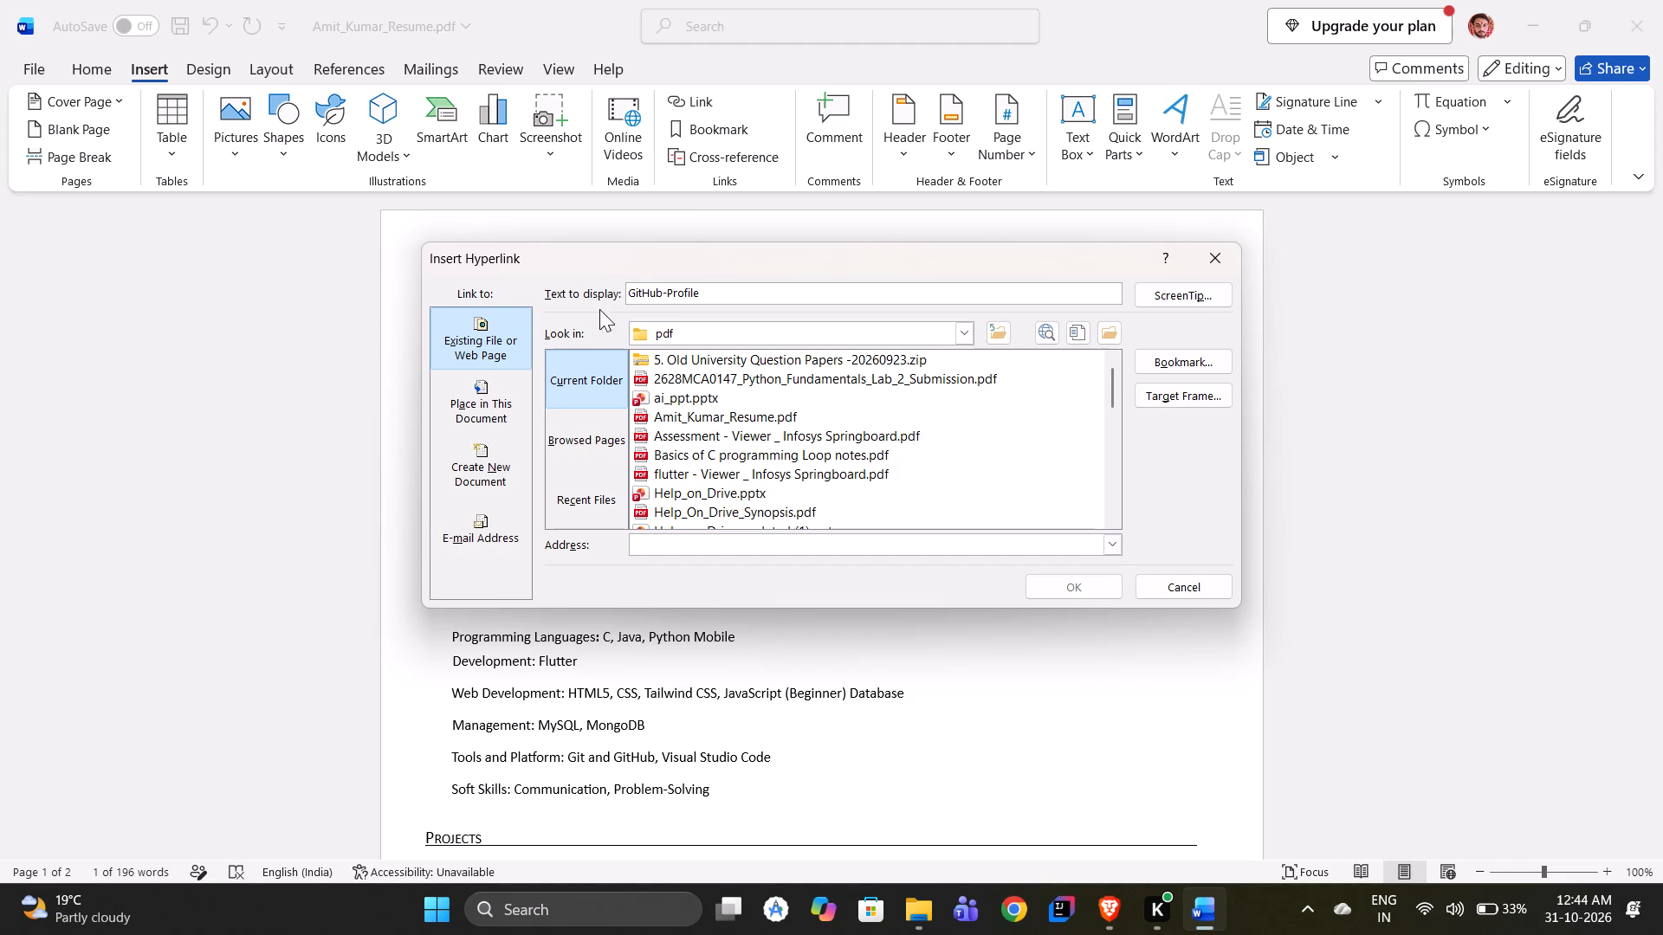
Browse the web from the hyperlink settings for the target address of the "GitHub-Profile" link.
left_click(644, 547)
left_click(1050, 335)
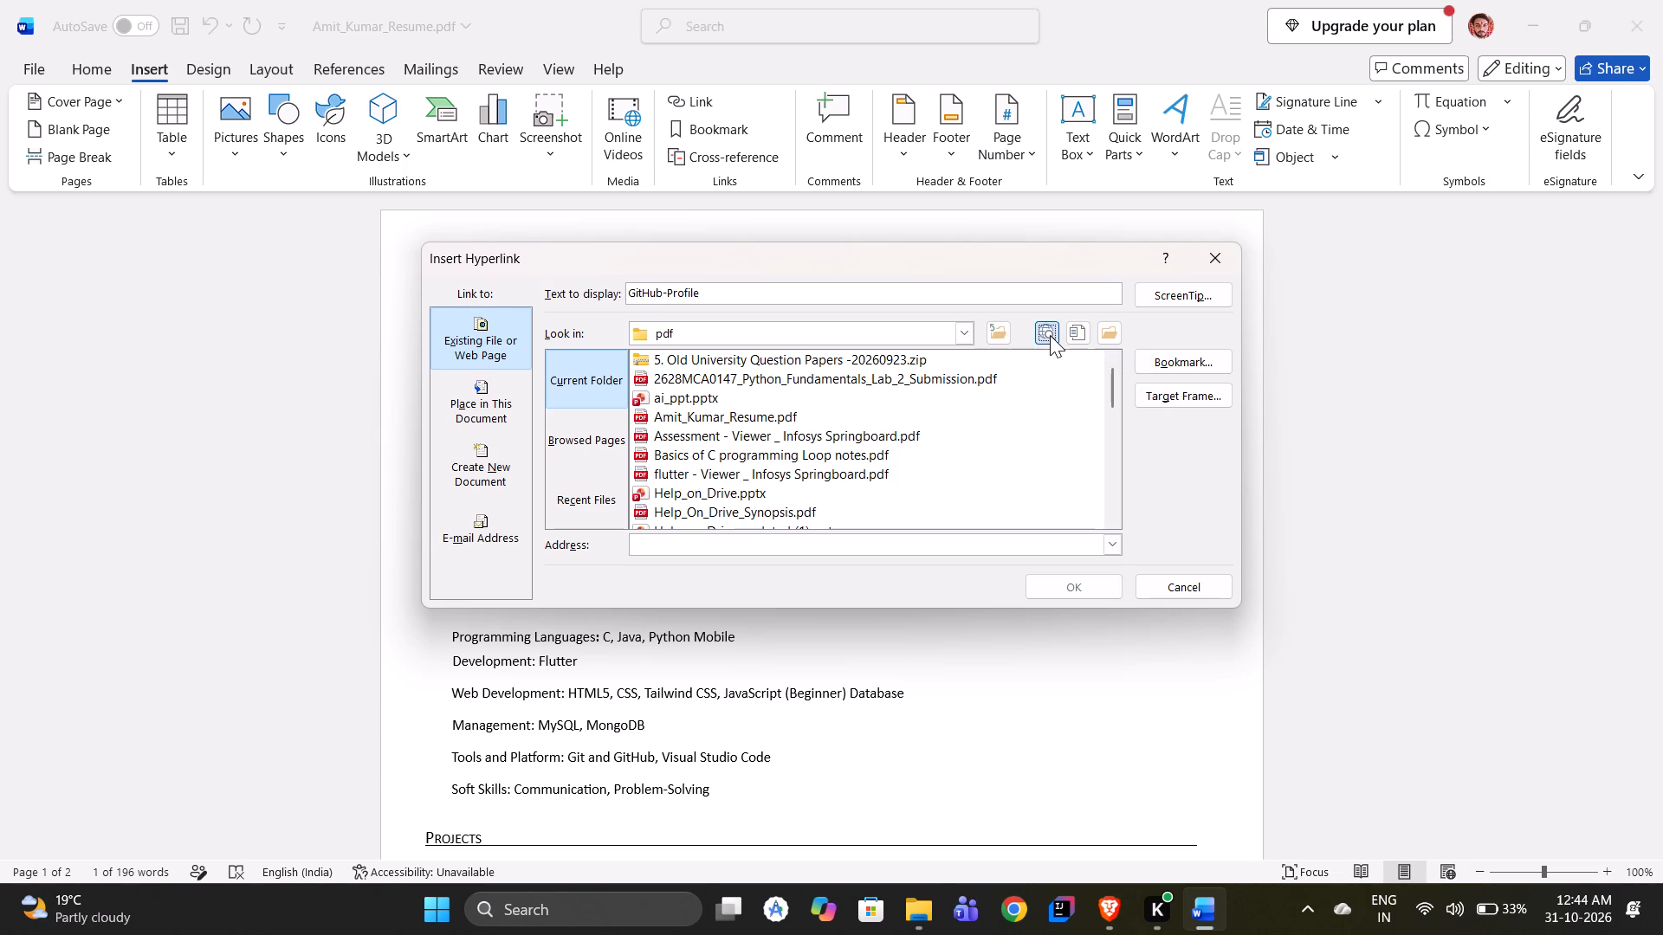
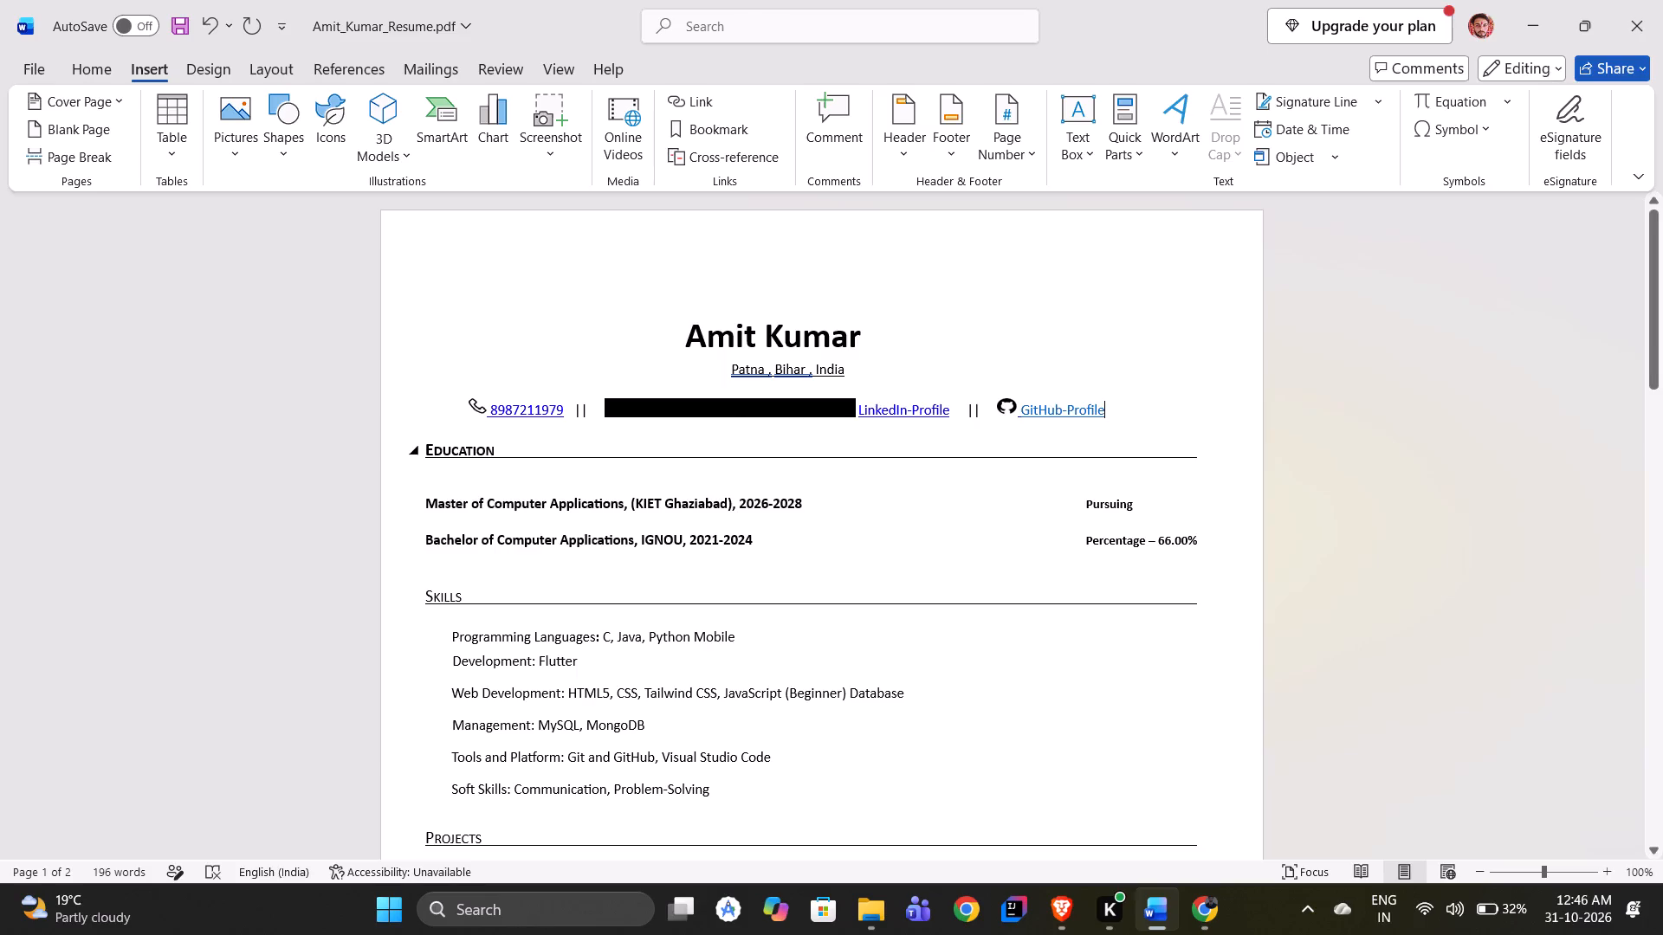
Undo the hyperlink just inserted on the "GitHub-Profile" text in the contact line.
left_click(910, 405)
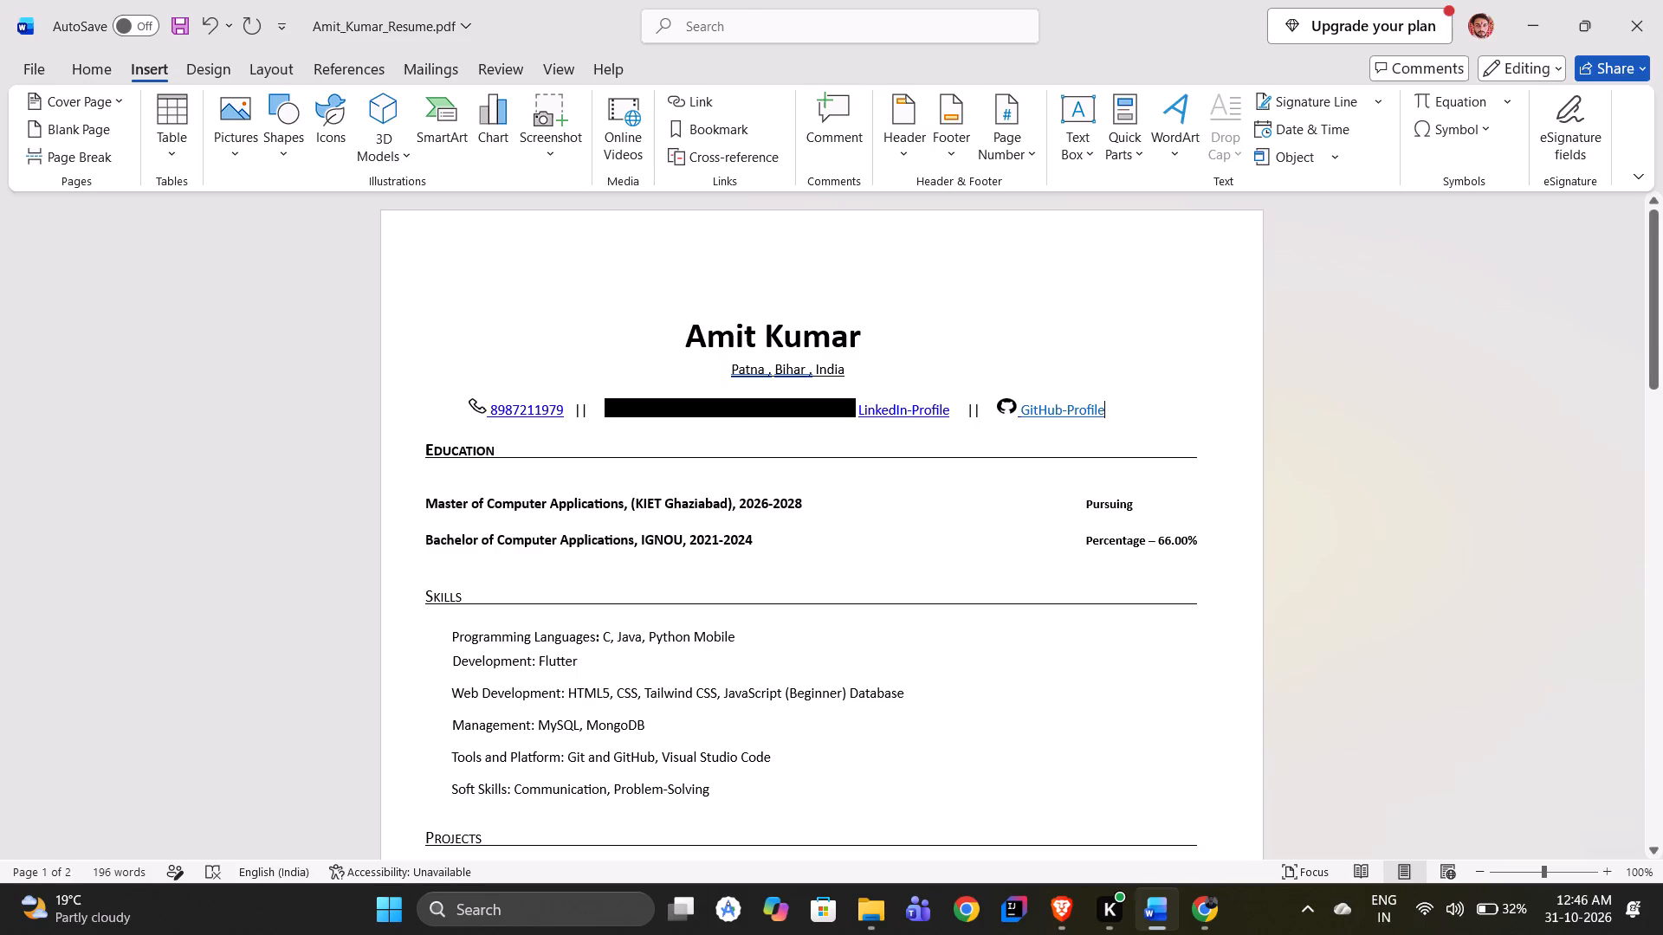
double_click(910, 405)
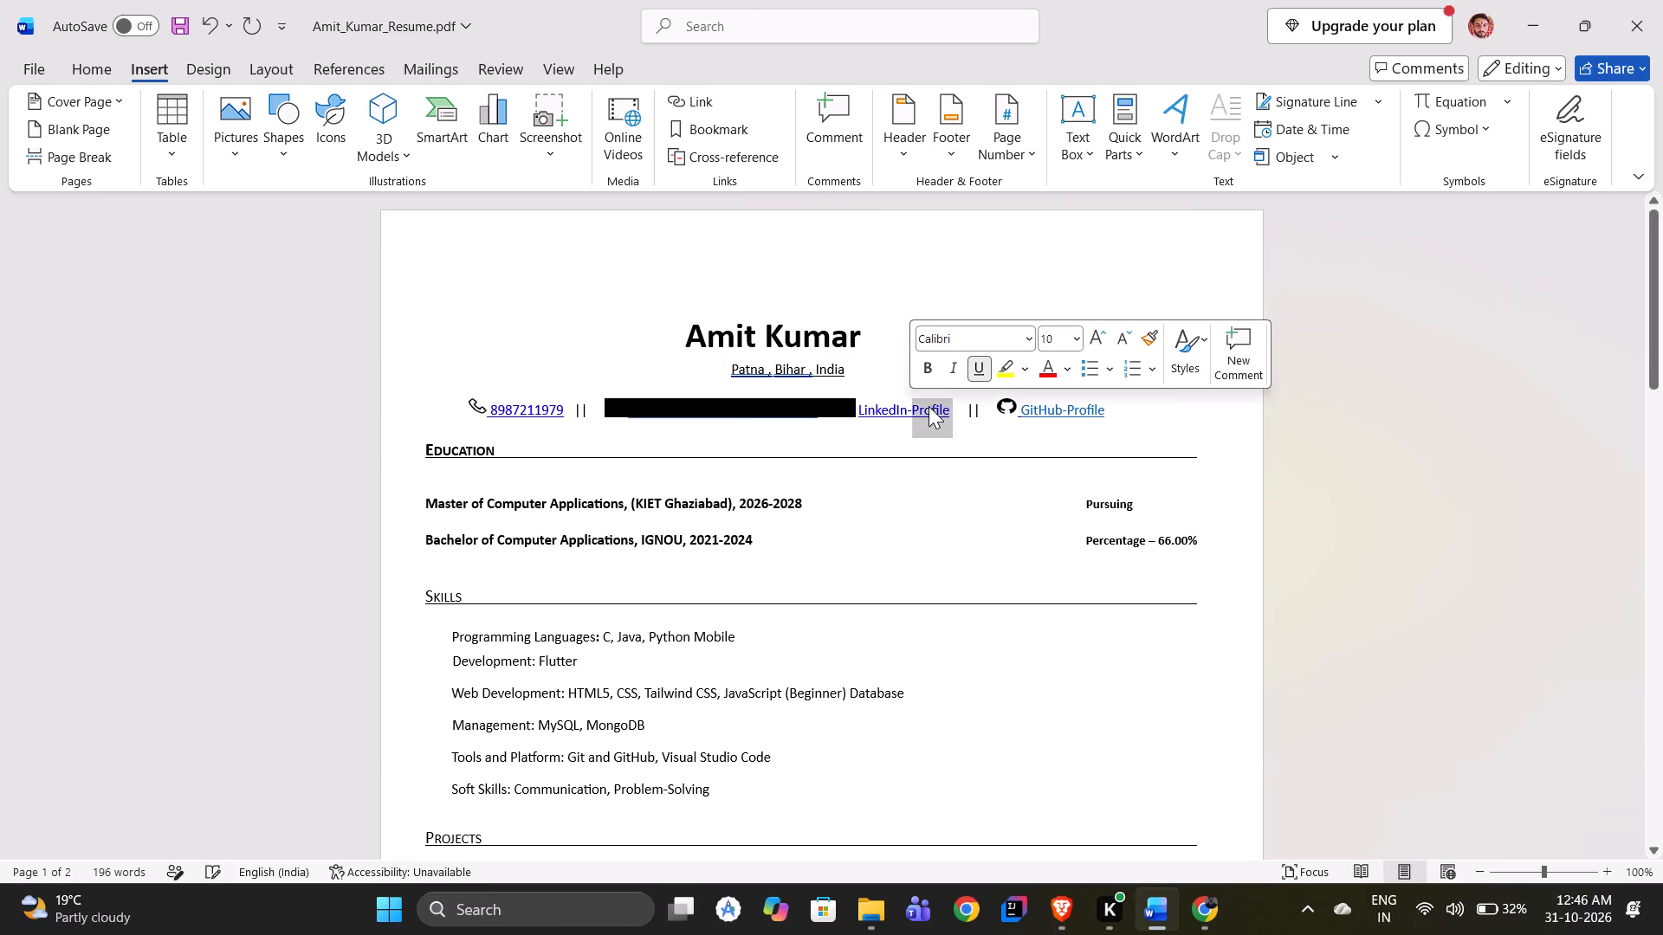
key("ctrl+z")
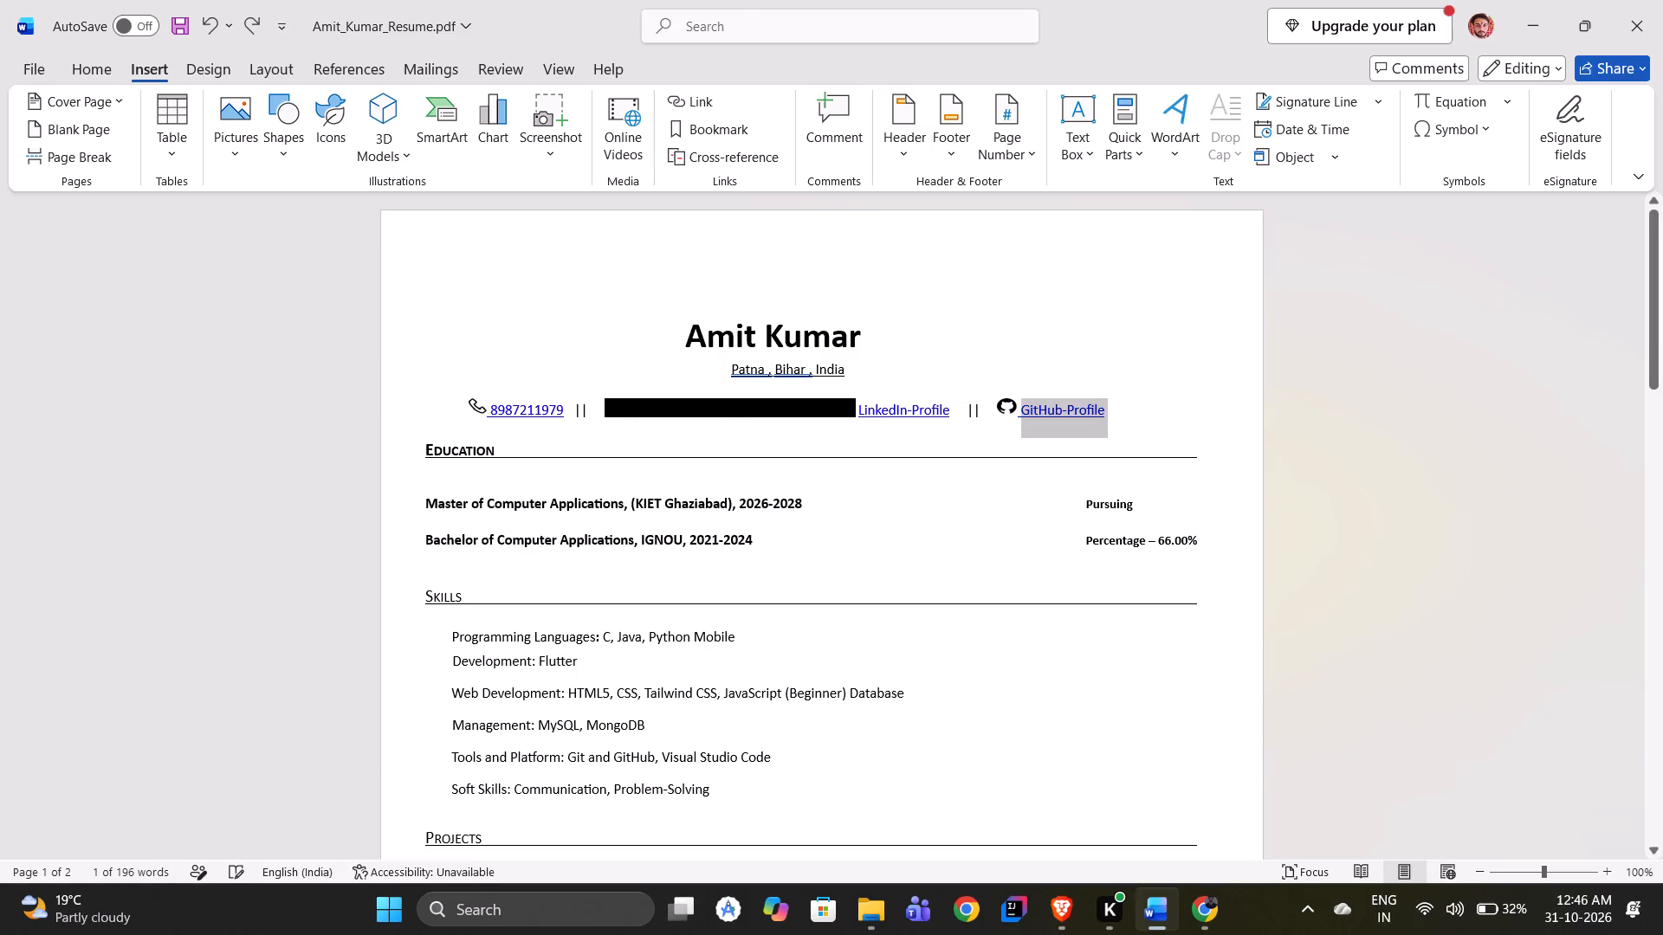
Select the whole "LinkedIn-Profile" text in the contact line for hyperlinking.
left_click_drag(948, 409, 910, 409)
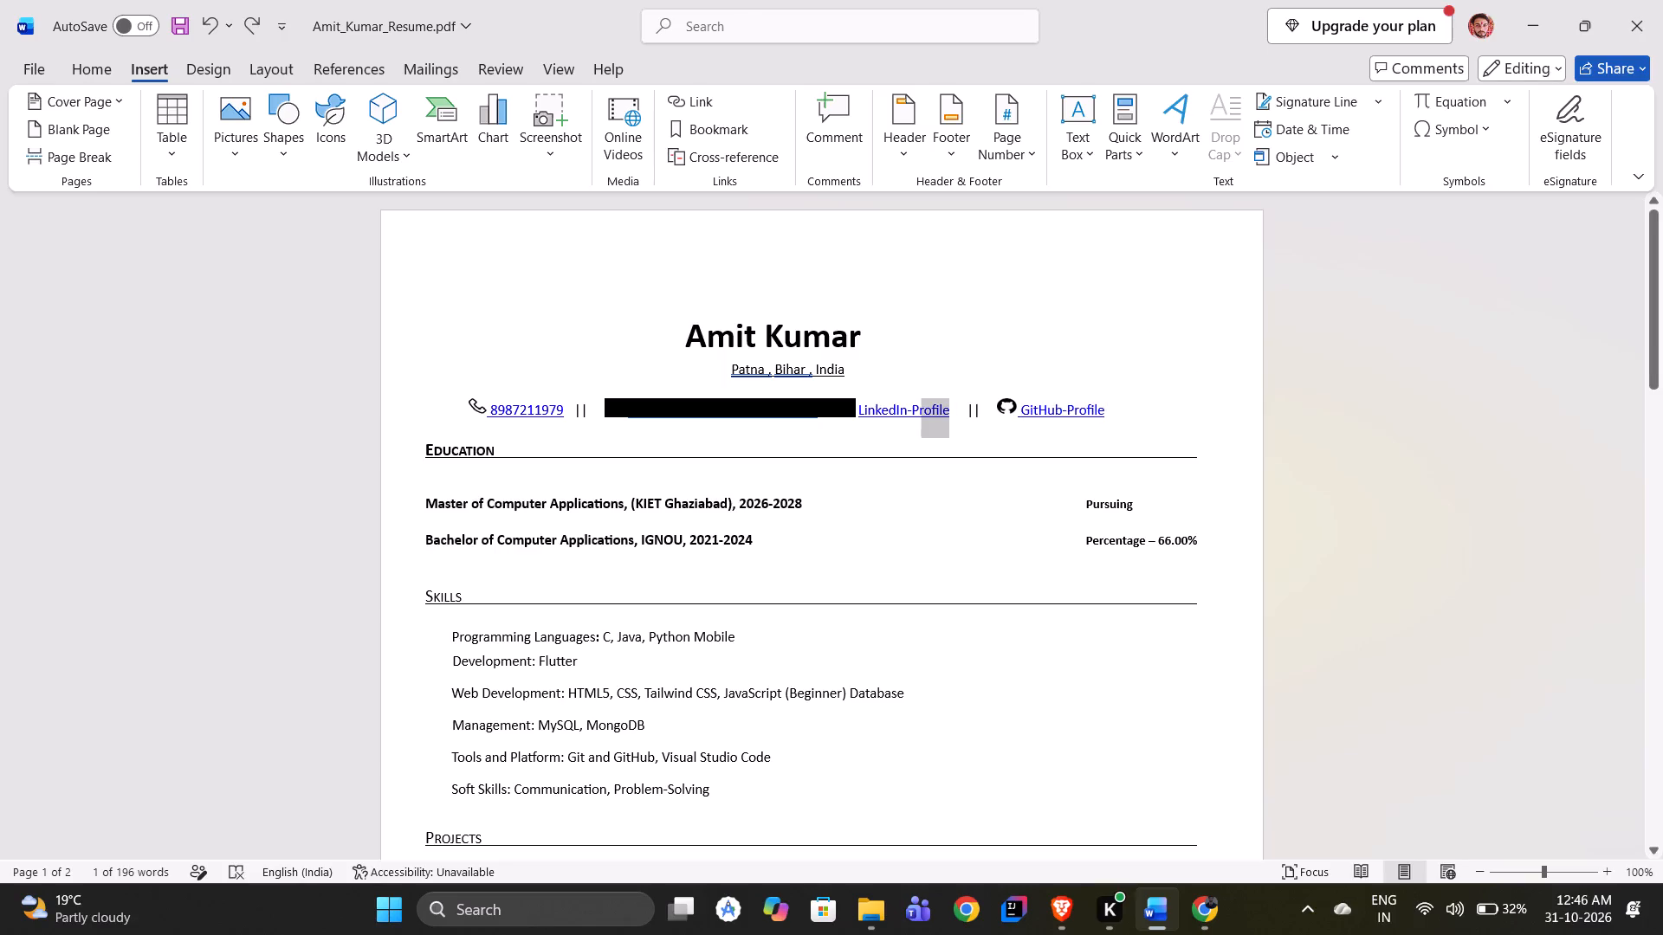
left_click_drag(910, 409, 863, 409)
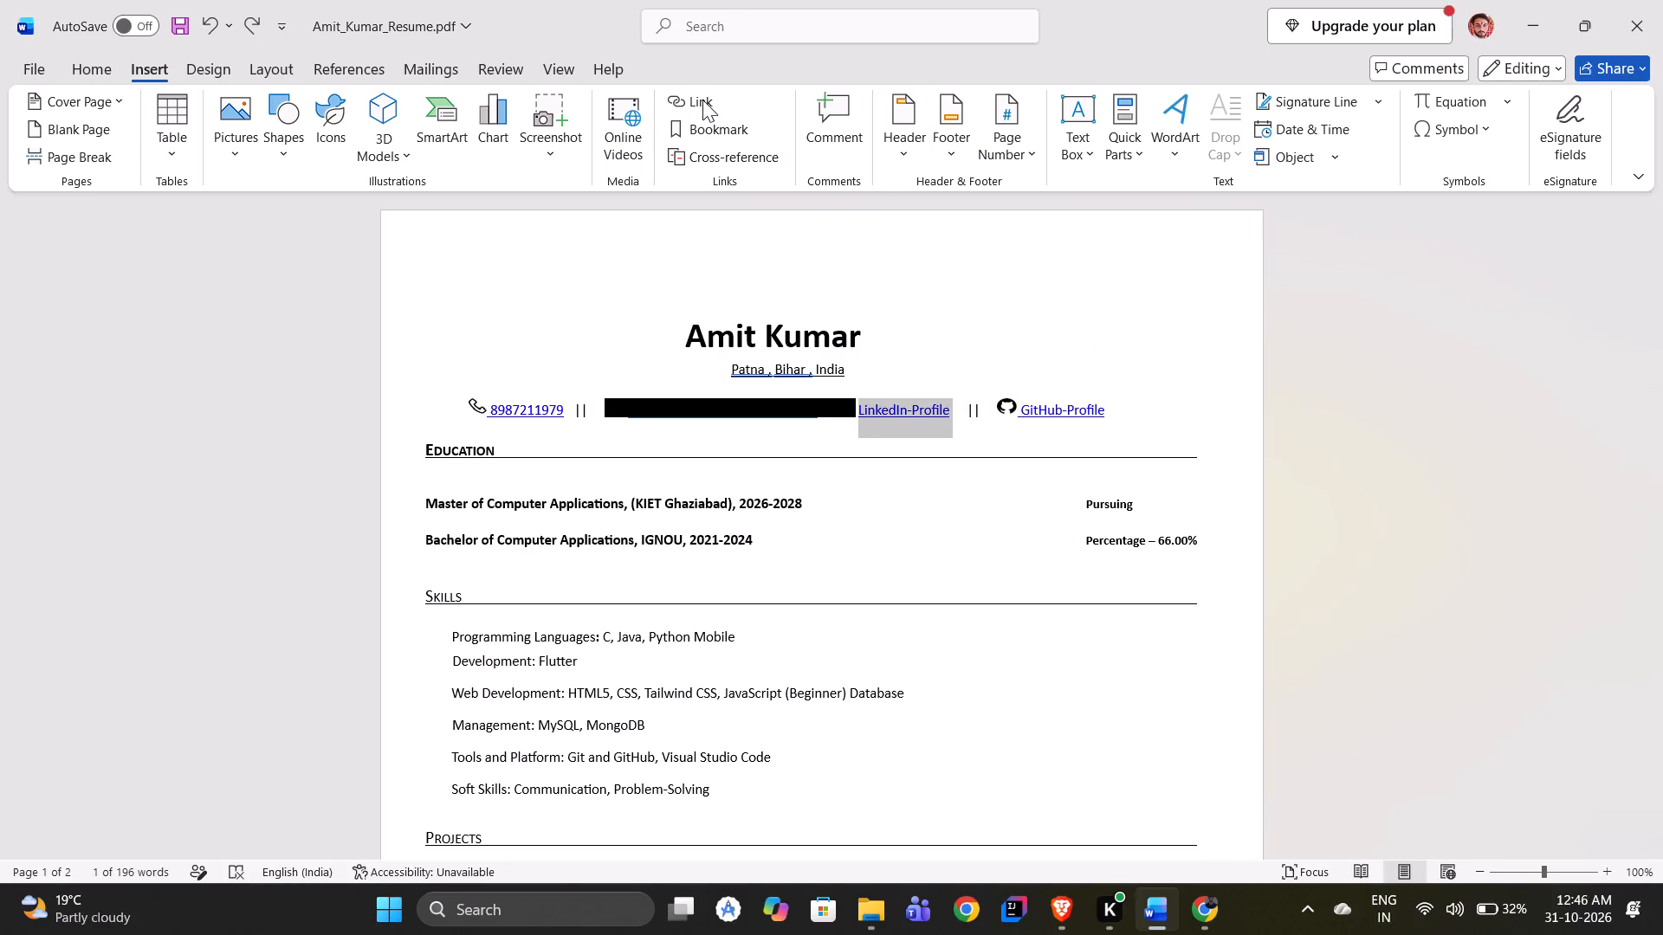
Insert a hyperlink on the selected "LinkedIn-Profile" text, using the copied LinkedIn profile URL as the web address.
left_click(702, 100)
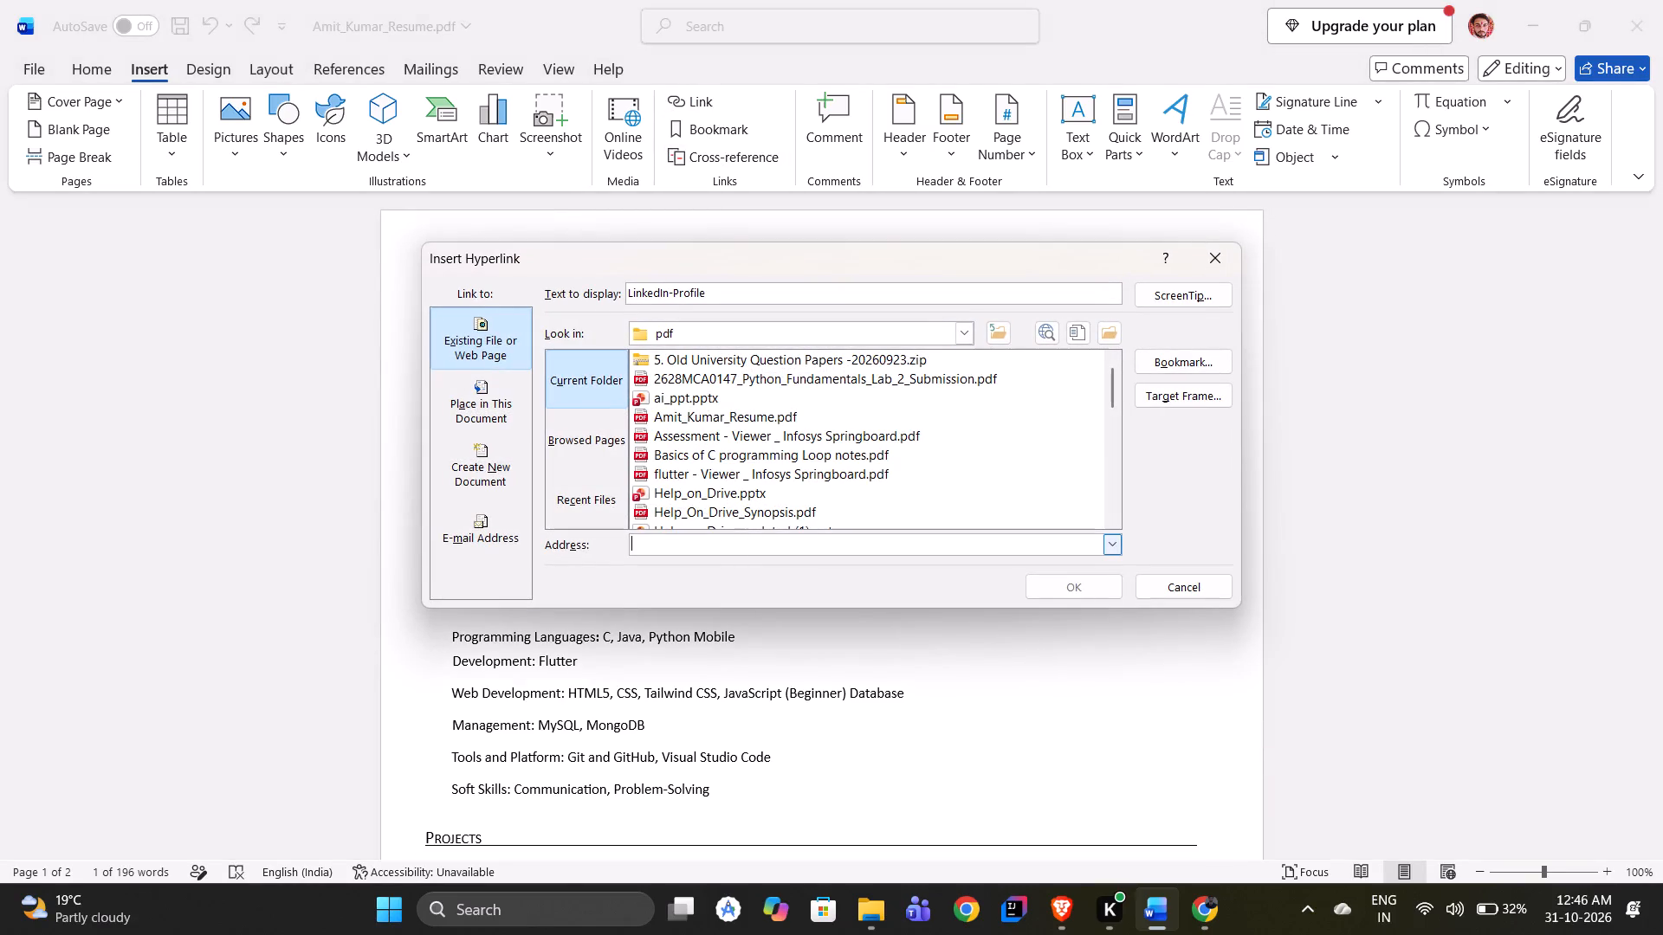
left_click(732, 538)
key("ctrl+v")
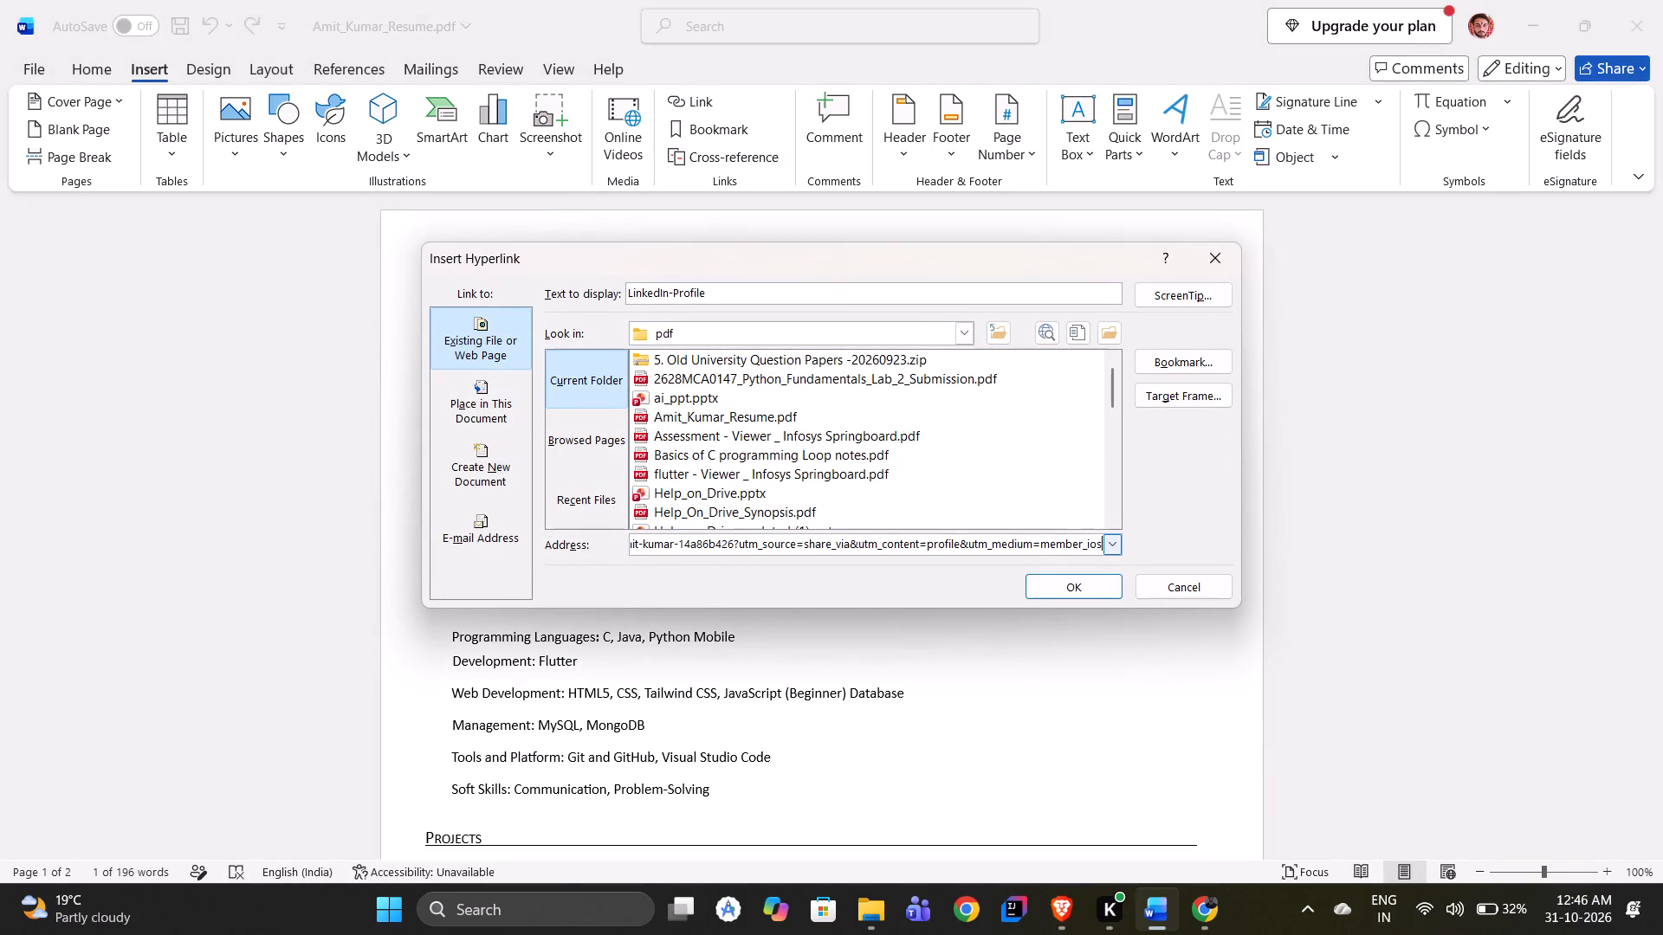
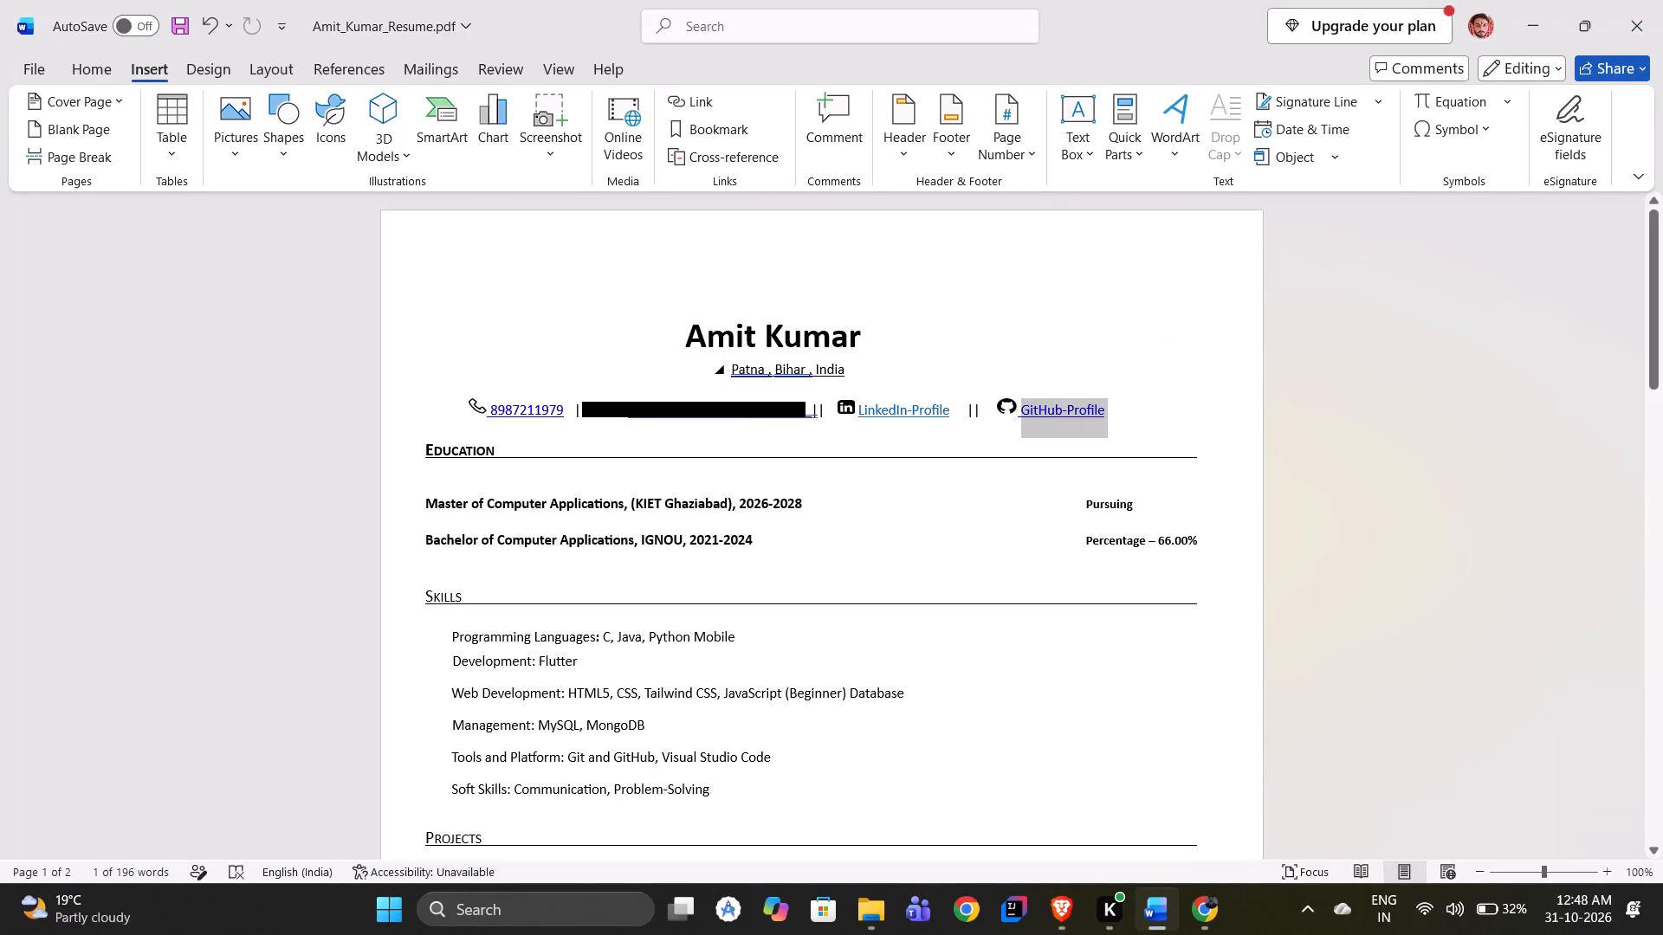
Start inserting a hyperlink to an existing file or web page on the selected "GitHub-Profile" text in the contact line.
left_click(711, 99)
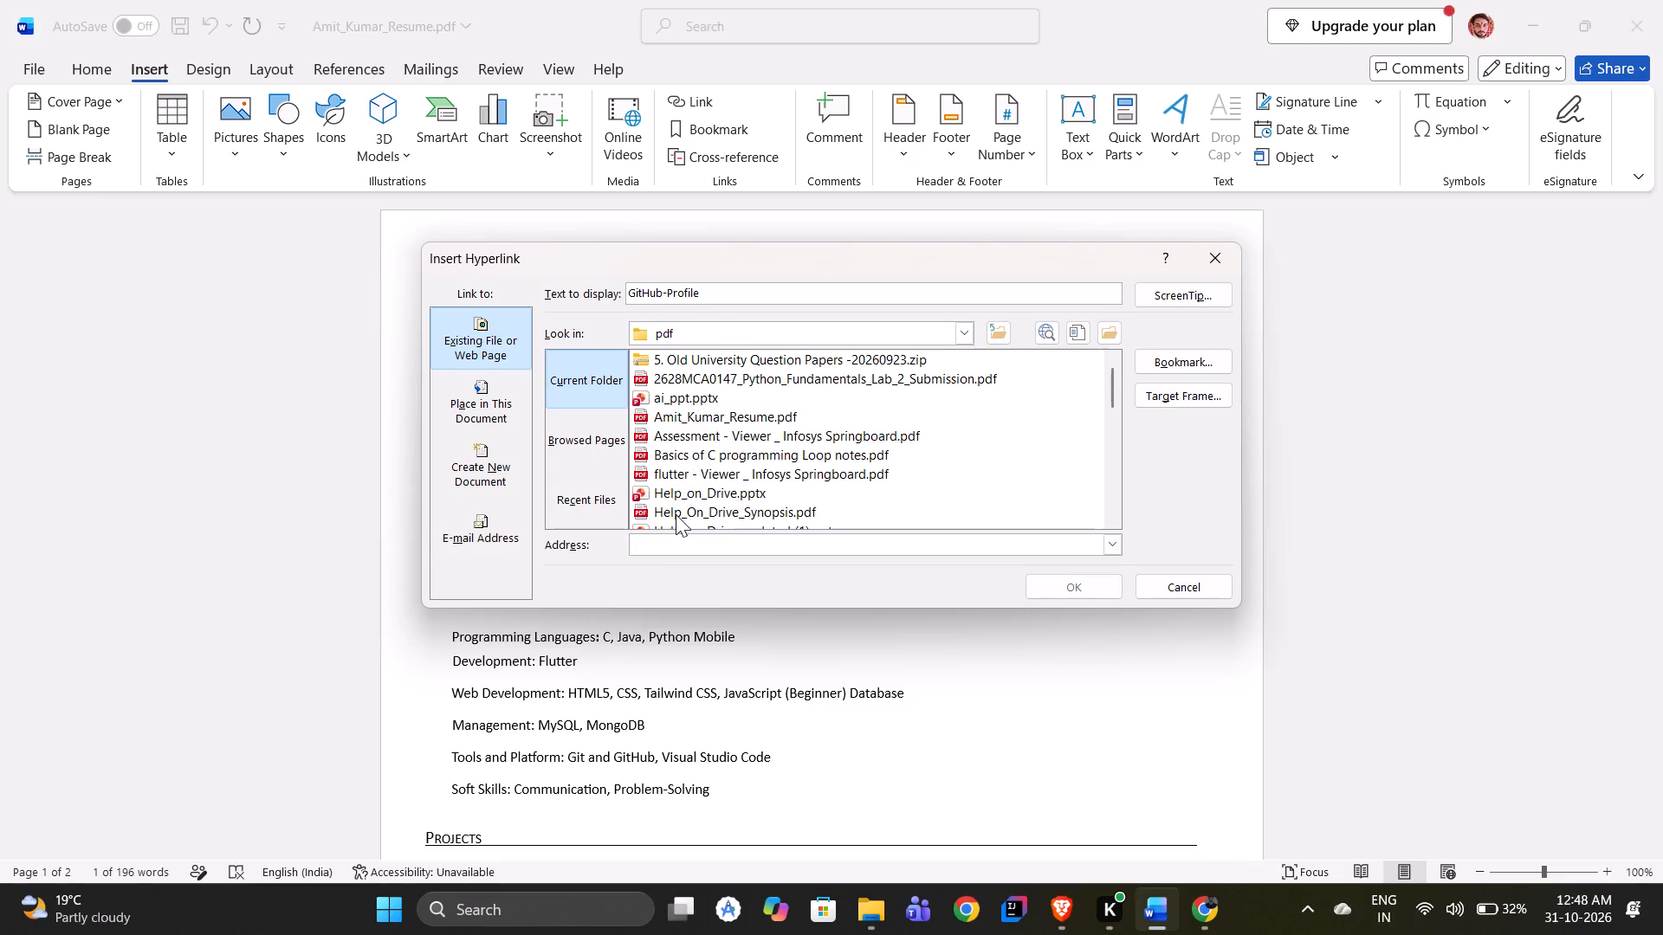
Open the empty link address of the "GitHub-Profile" hyperlink for entry.
left_click(676, 539)
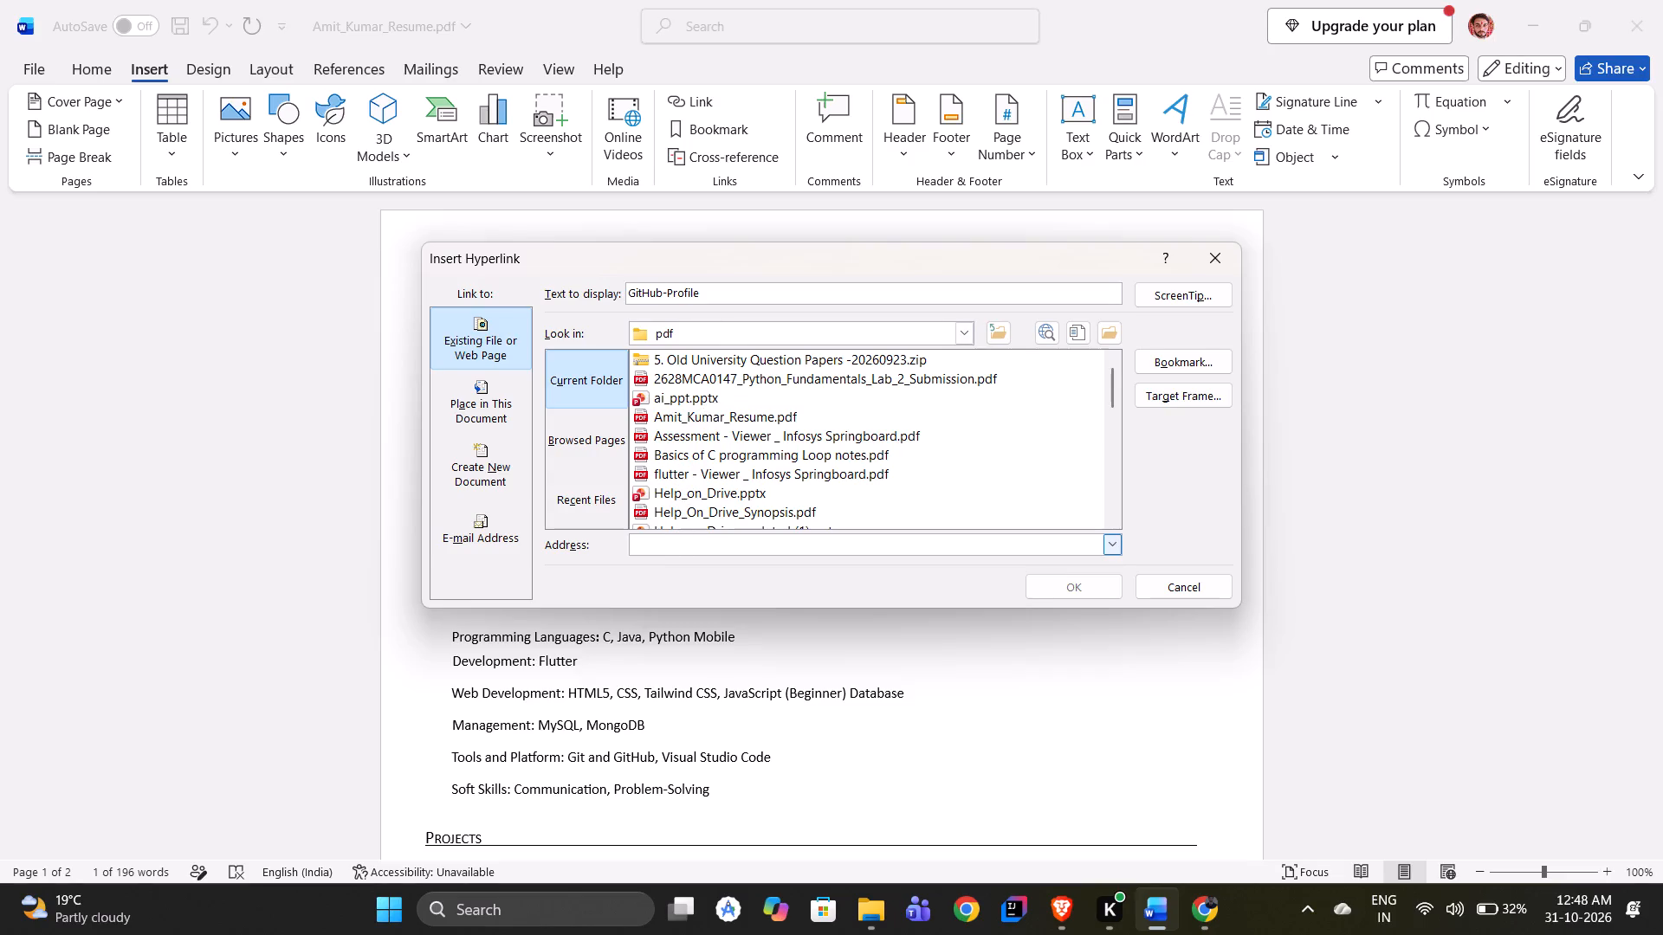
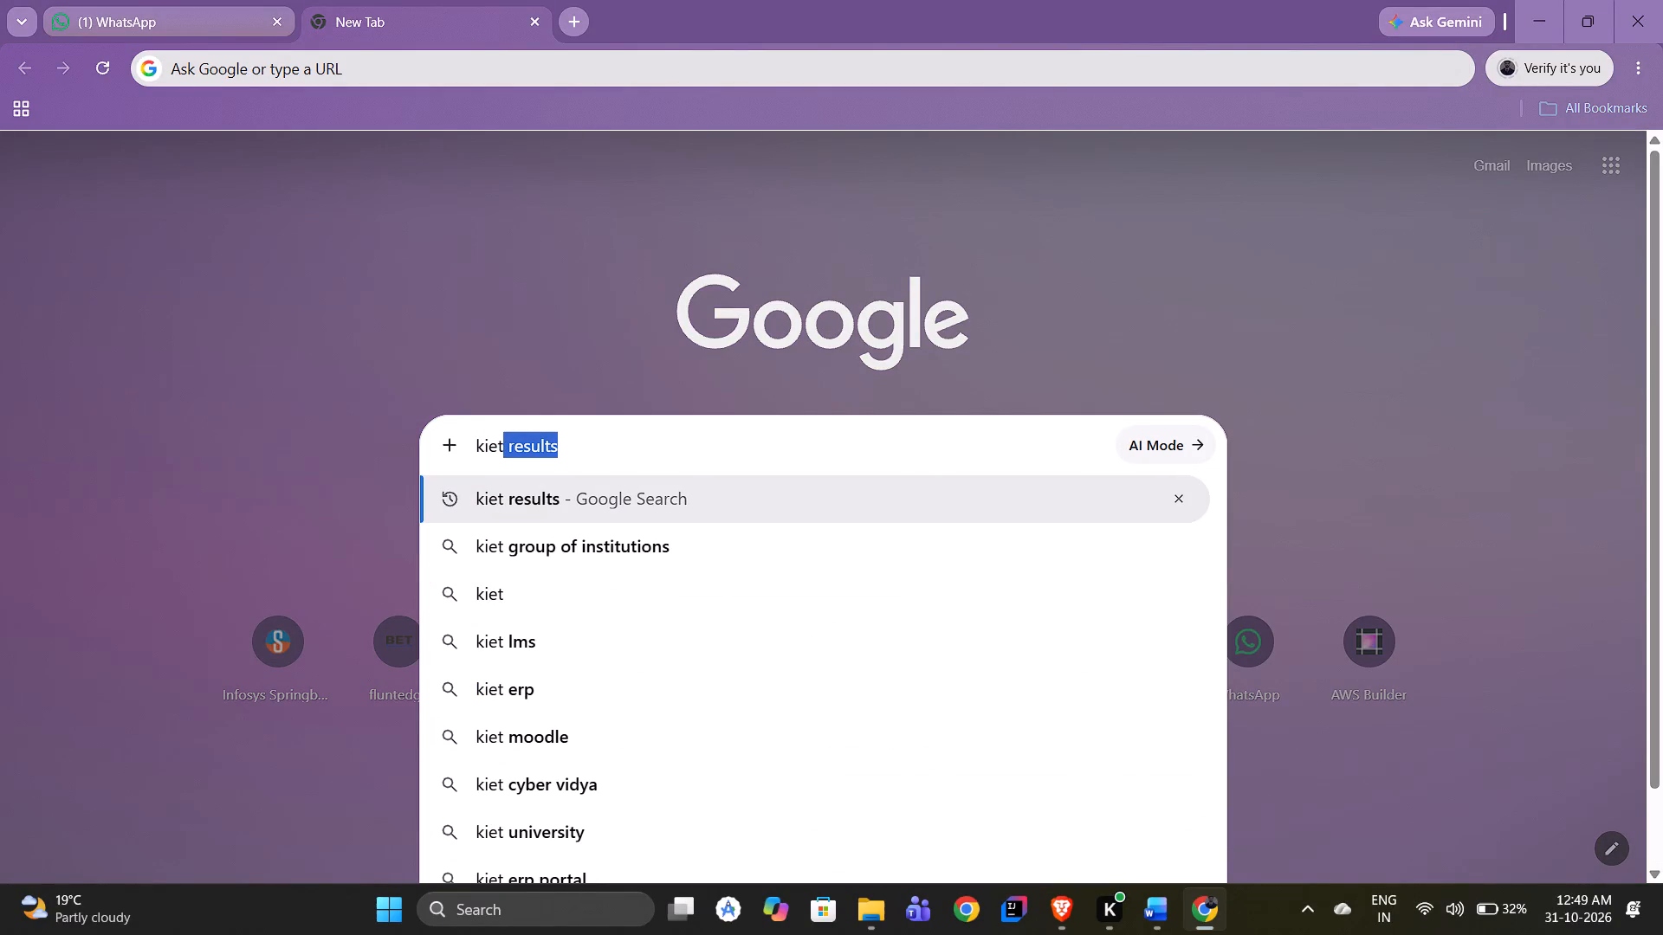
Copy the web address of the official KIET - Ghaziabad site, found through a Google search for "kiet group of institutions".
left_click(501, 537)
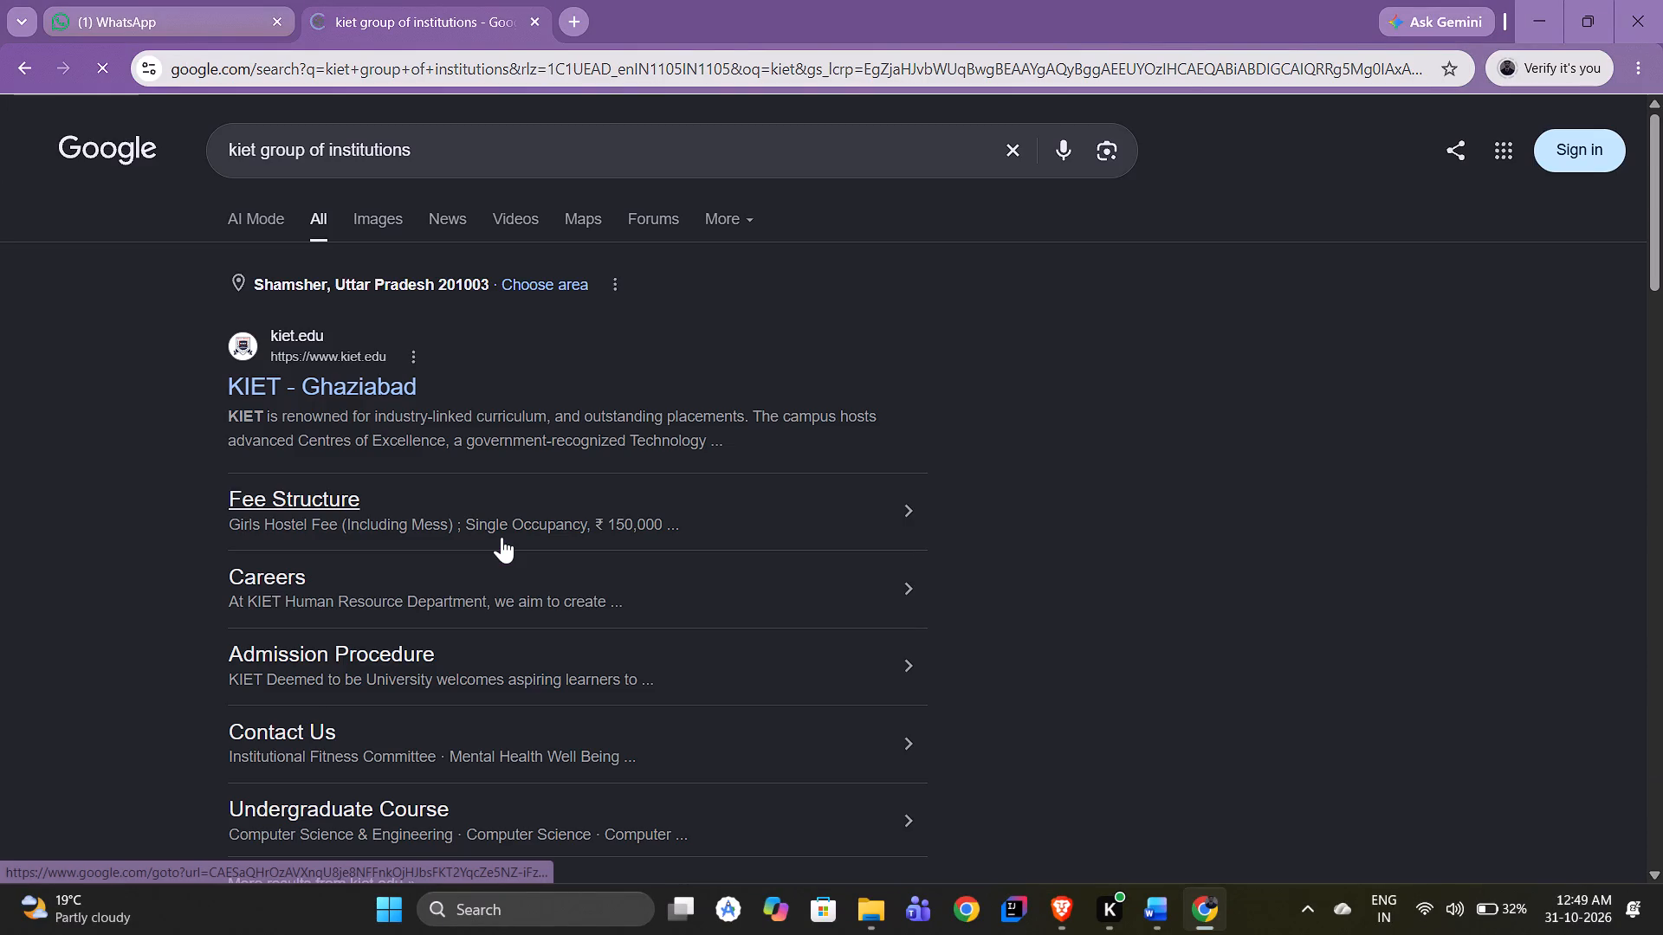
left_click(365, 381)
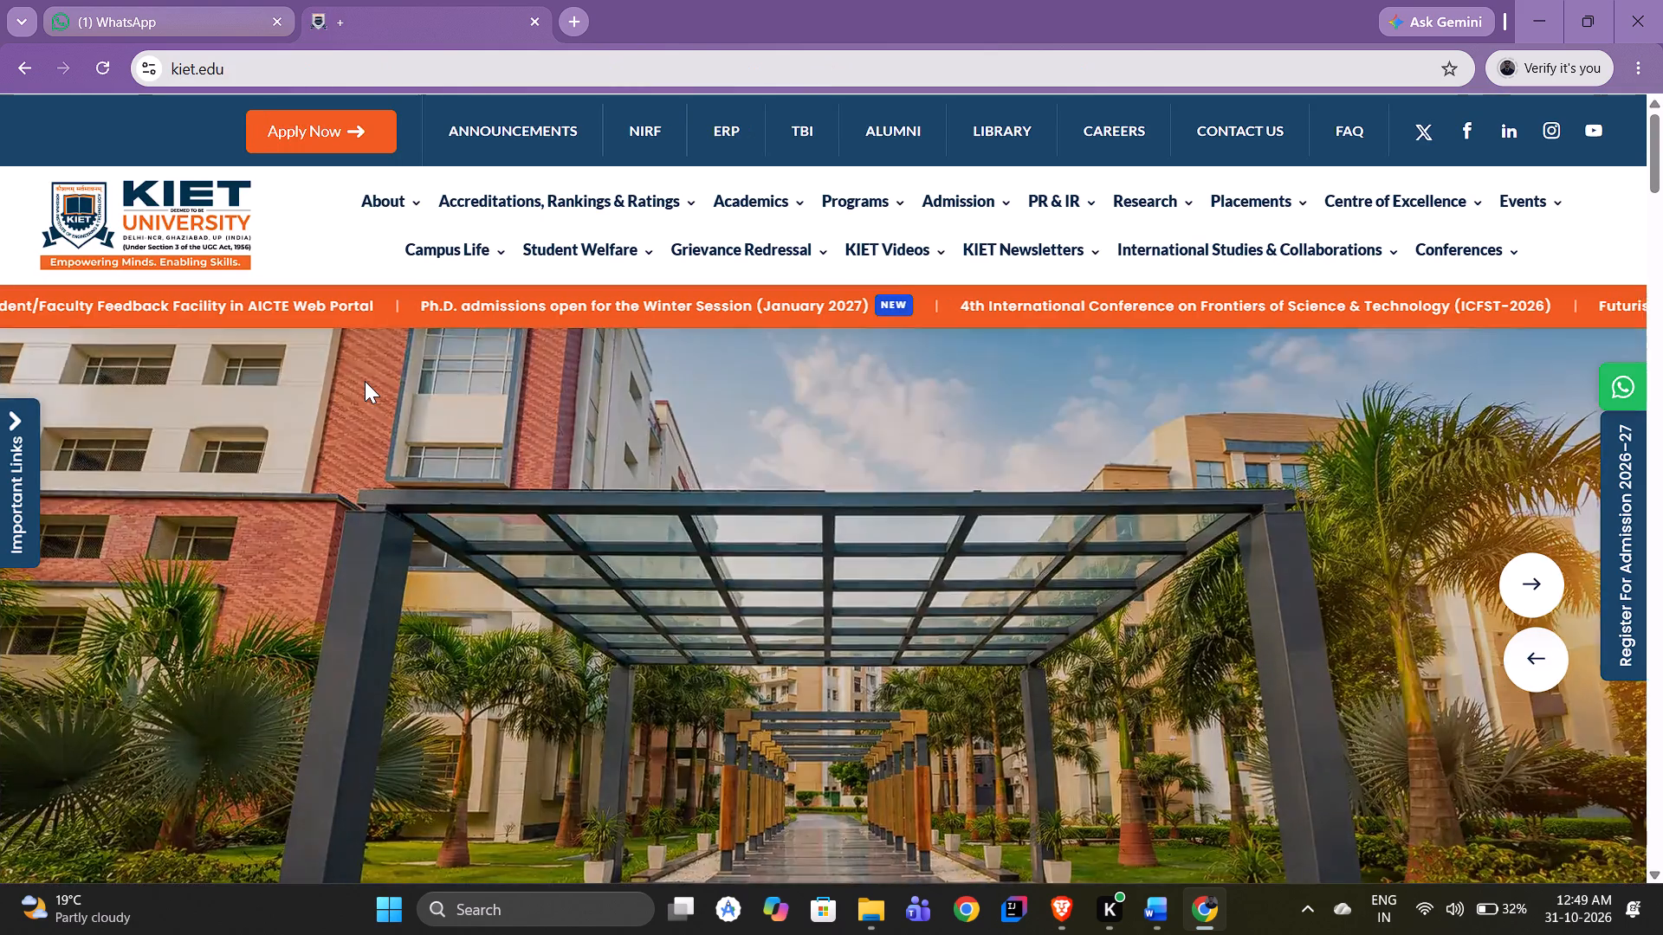
scroll(528, 551, "right", 10)
scroll(448, 673, "down", 3)
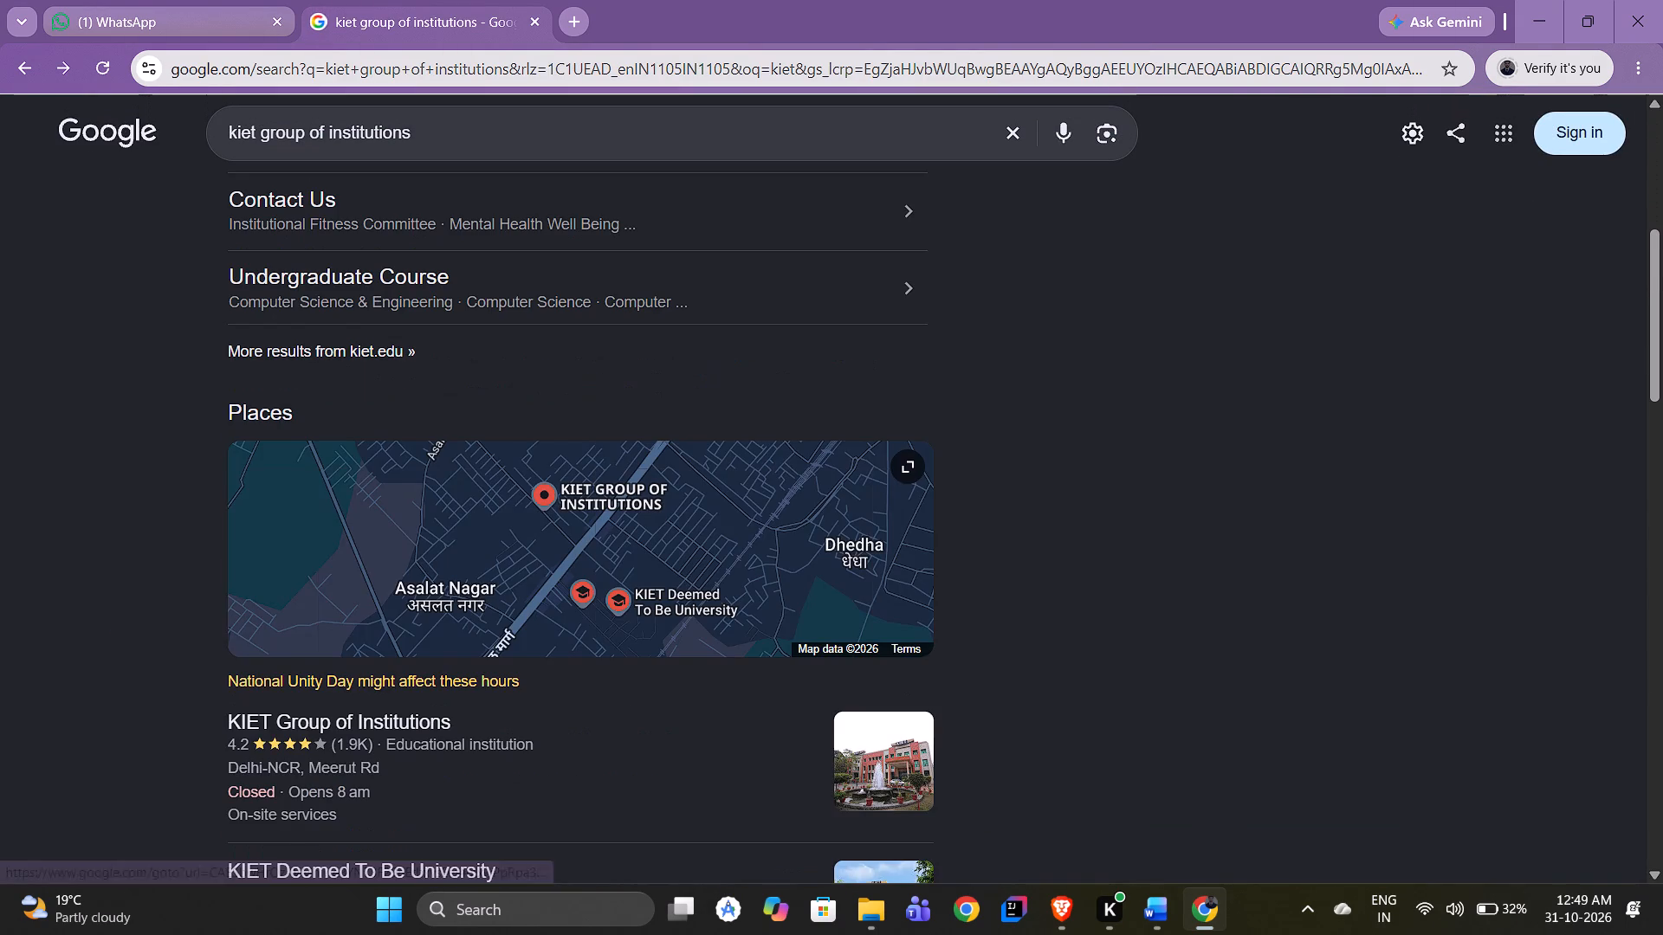
scroll(448, 673, "right", 2)
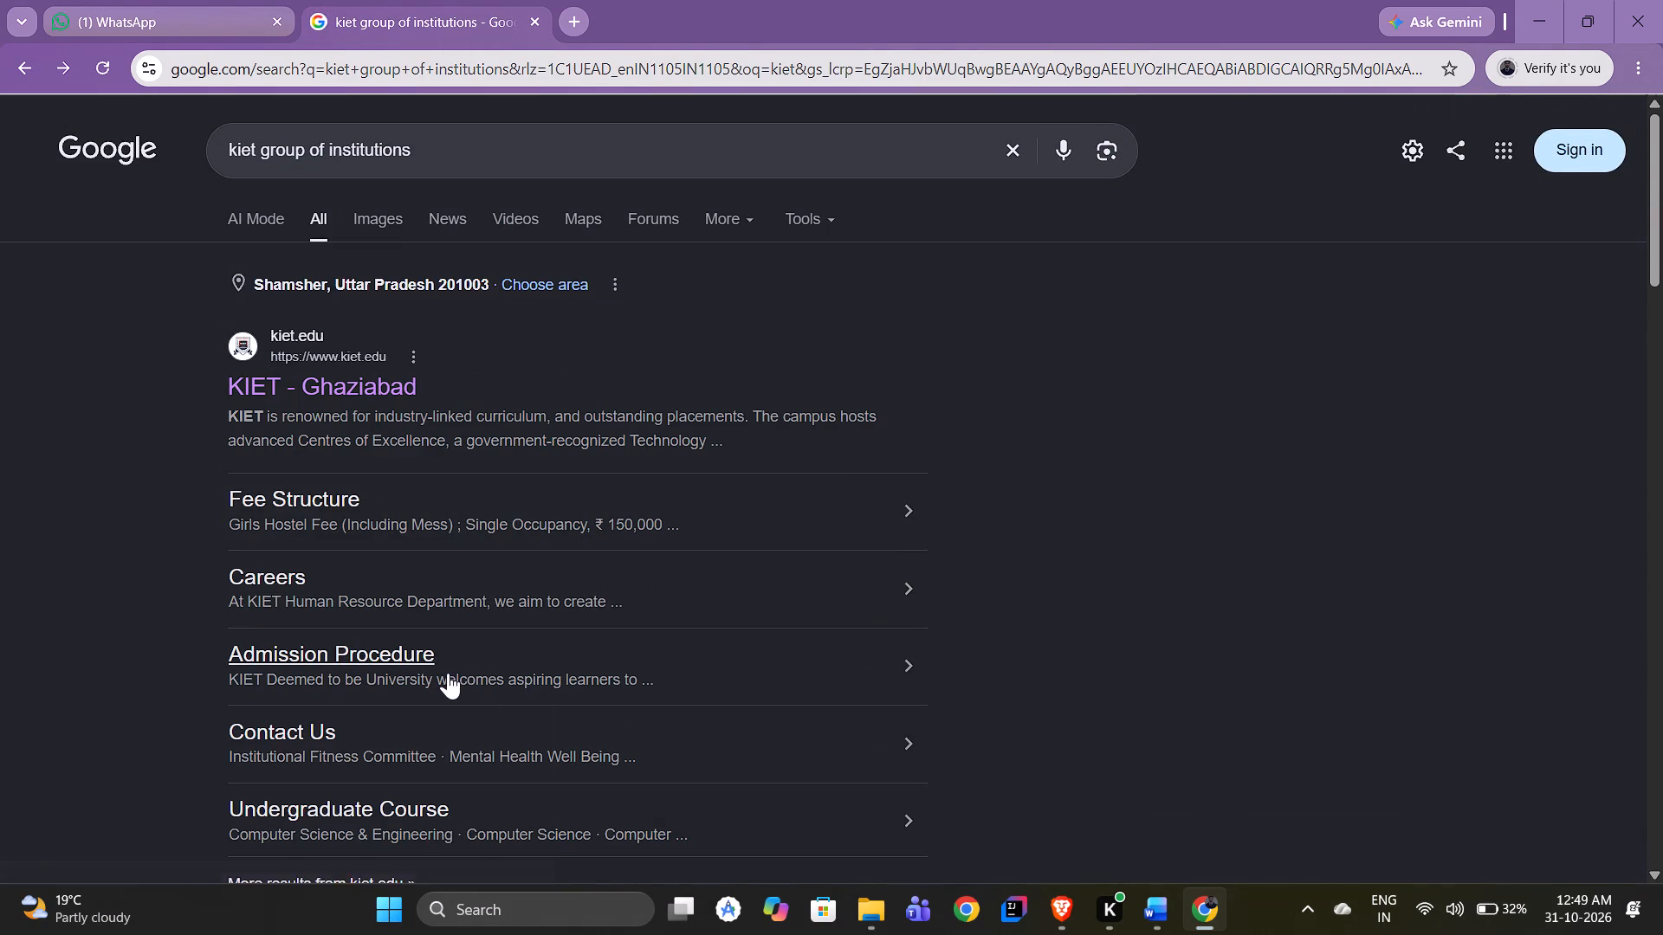
left_click(381, 377)
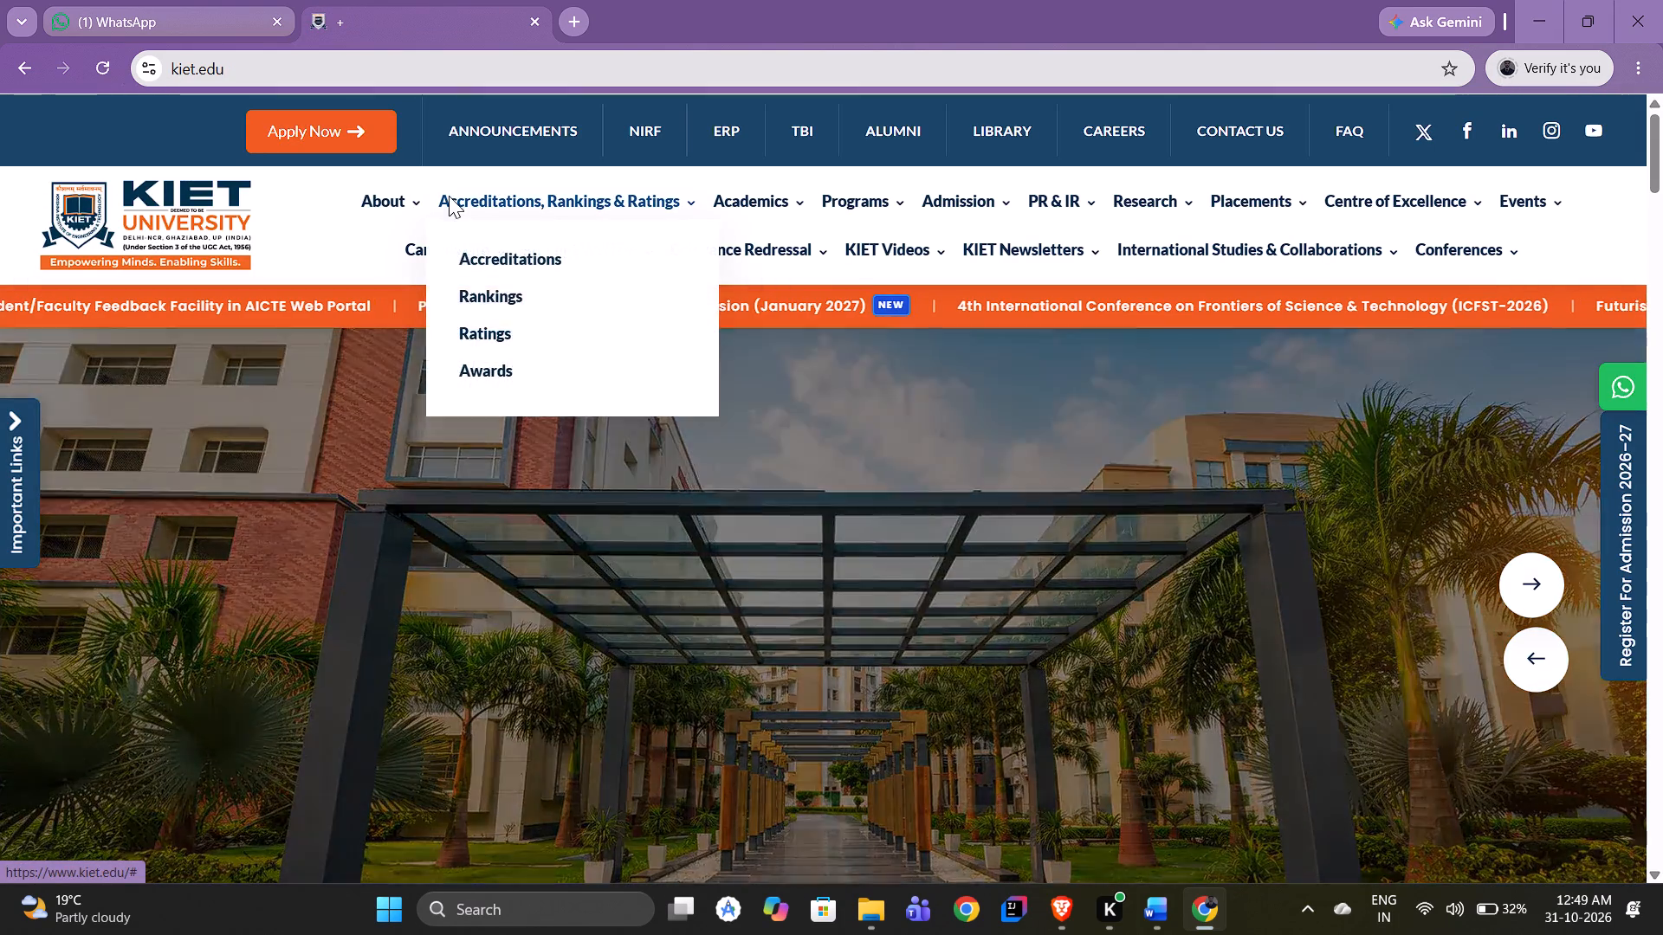
left_click(369, 67)
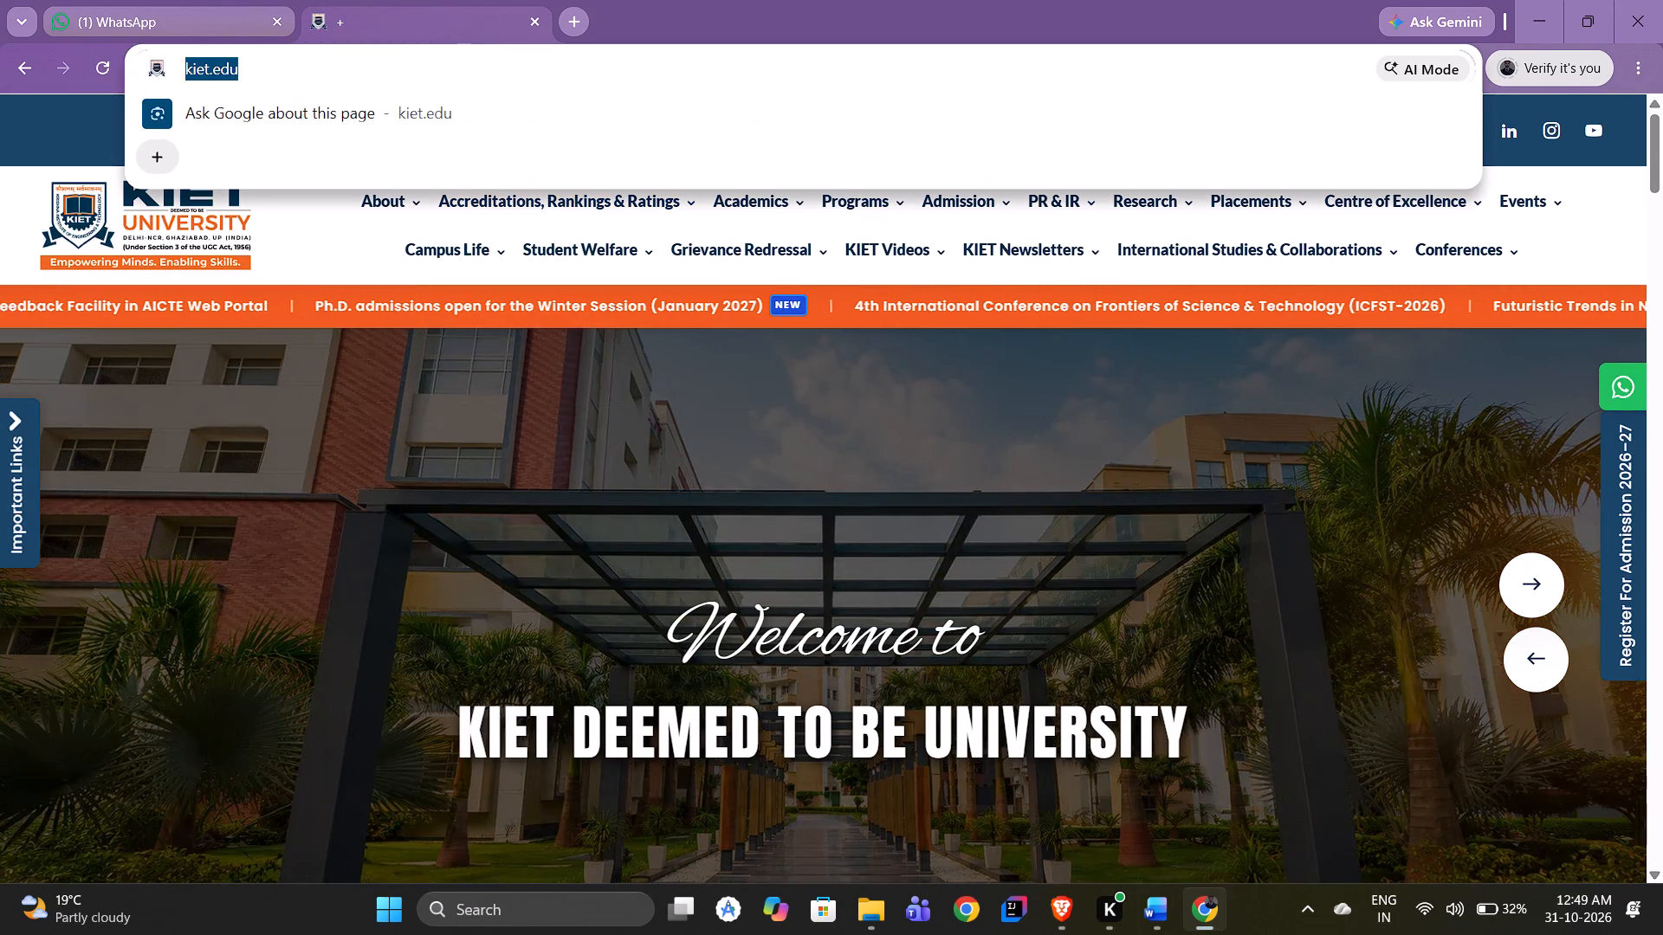
key("ctrl+c")
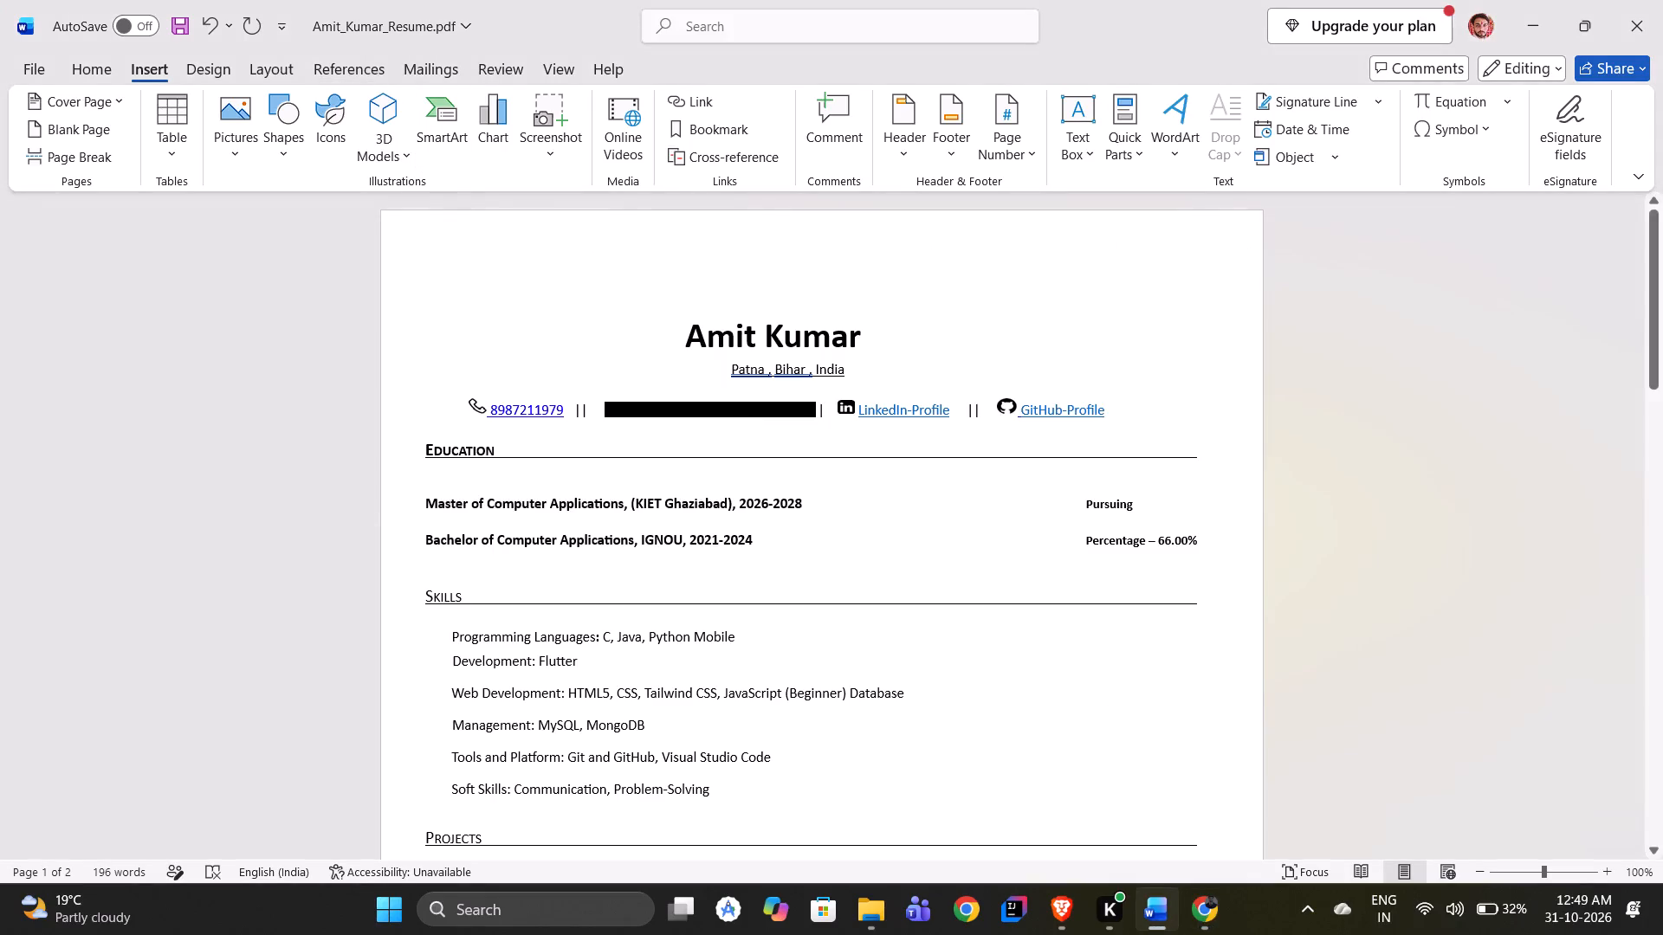
left_click_drag(728, 504, 695, 503)
left_click_drag(695, 503, 635, 505)
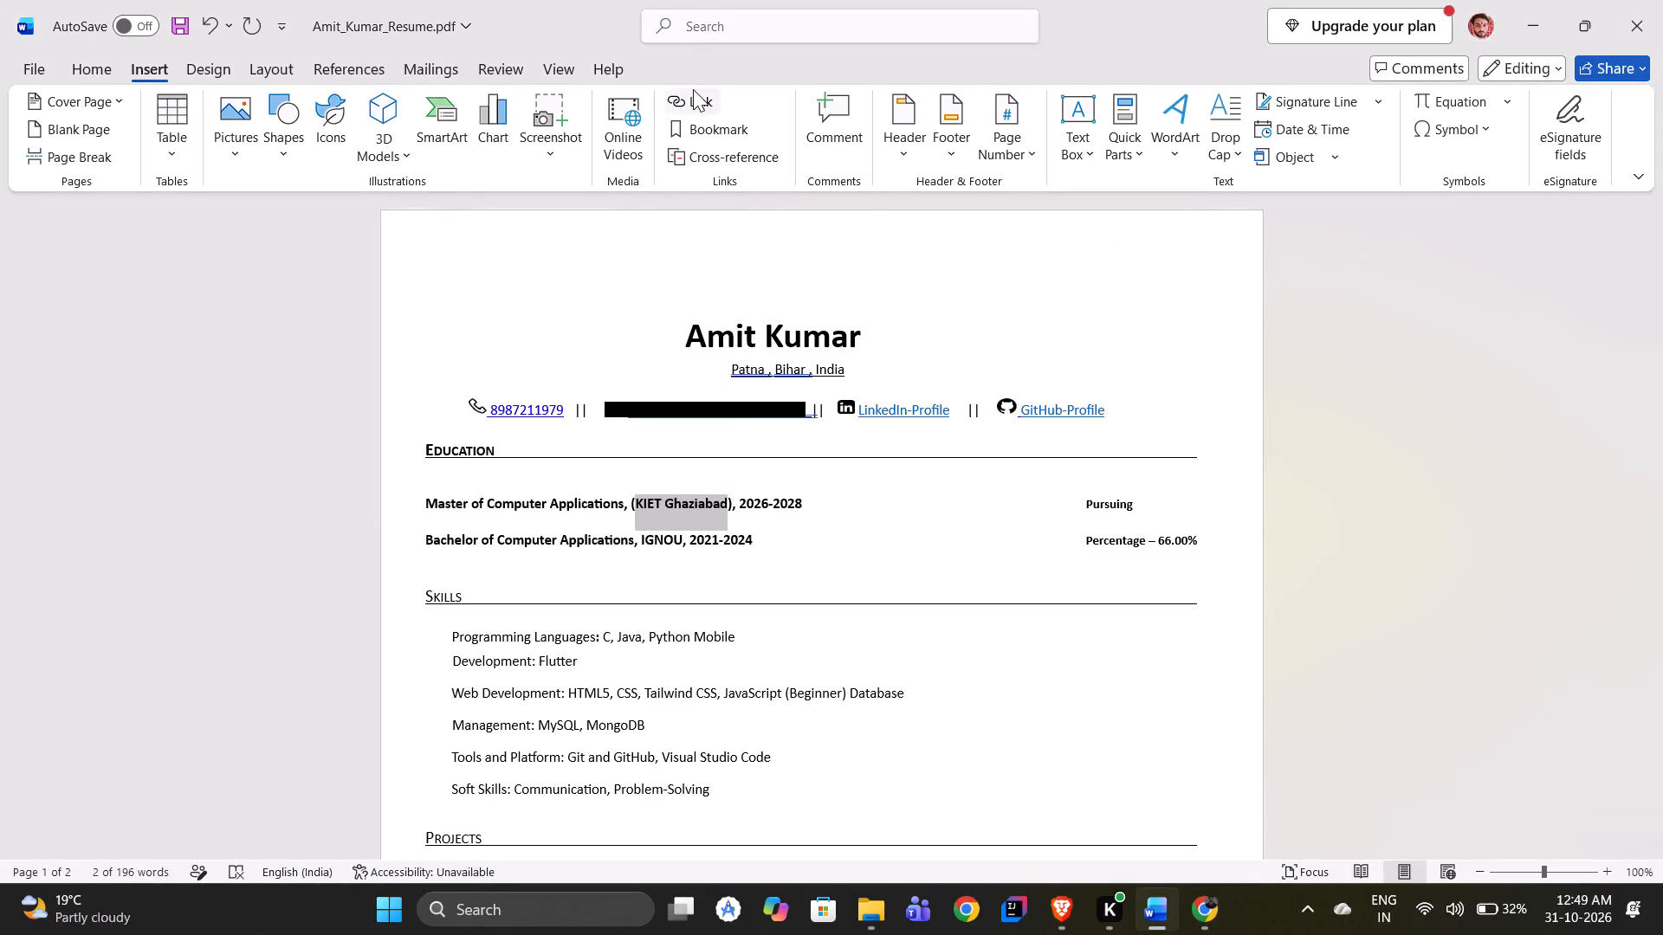
left_click(694, 101)
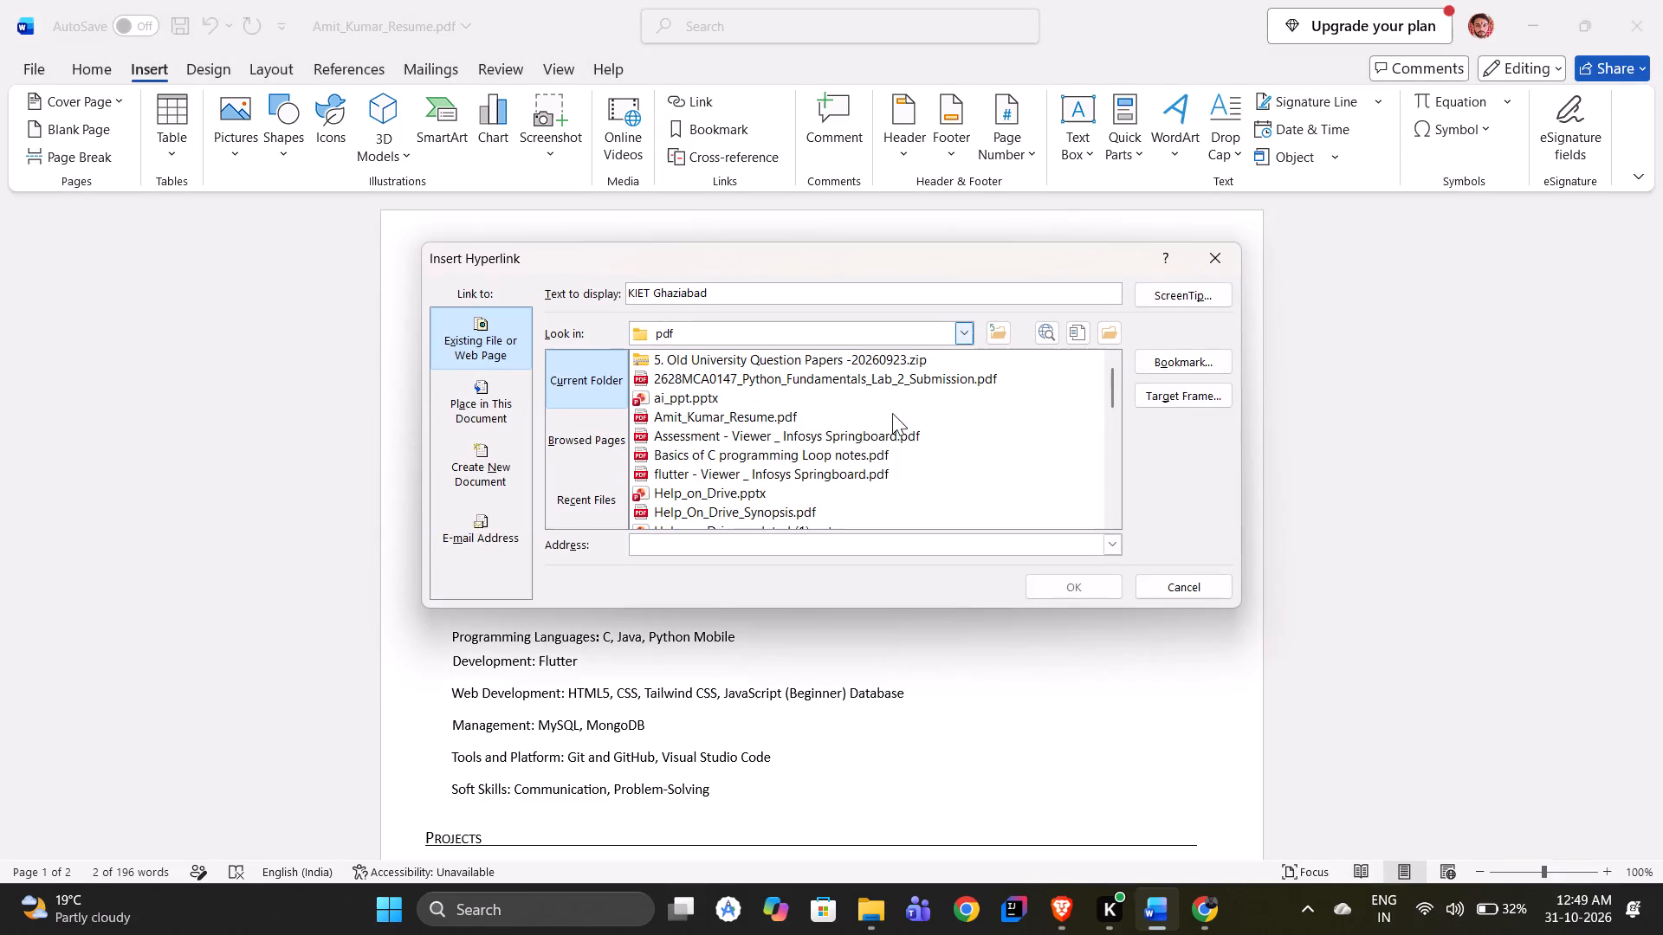
left_click(790, 544)
key("ctrl+v")
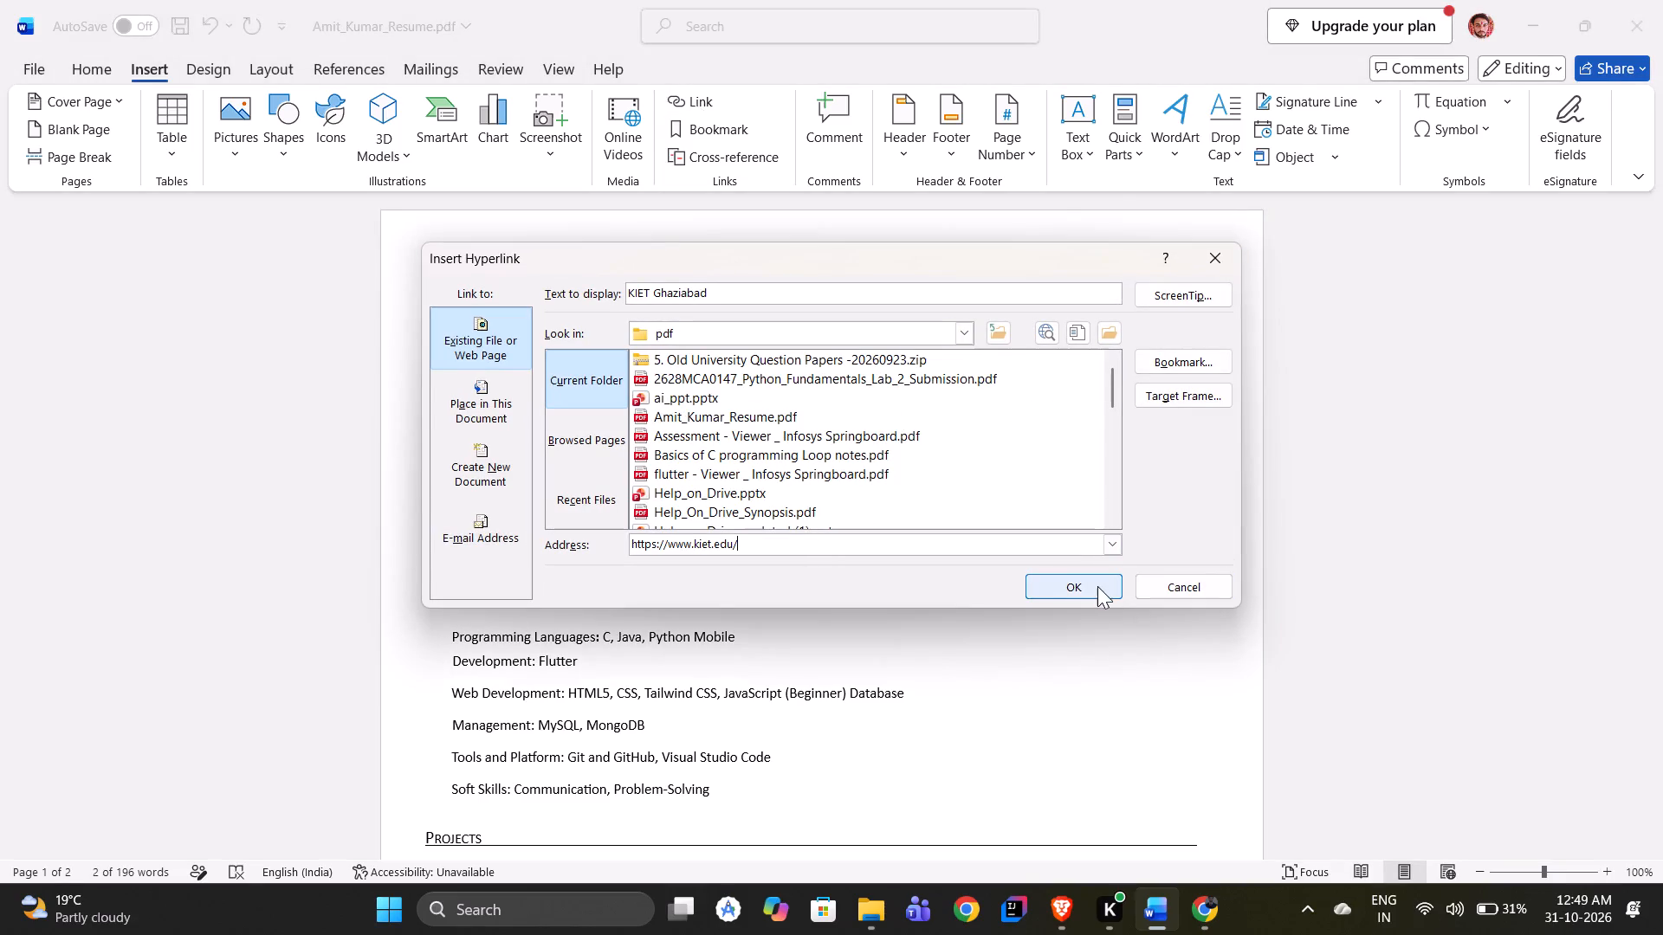
left_click(1095, 585)
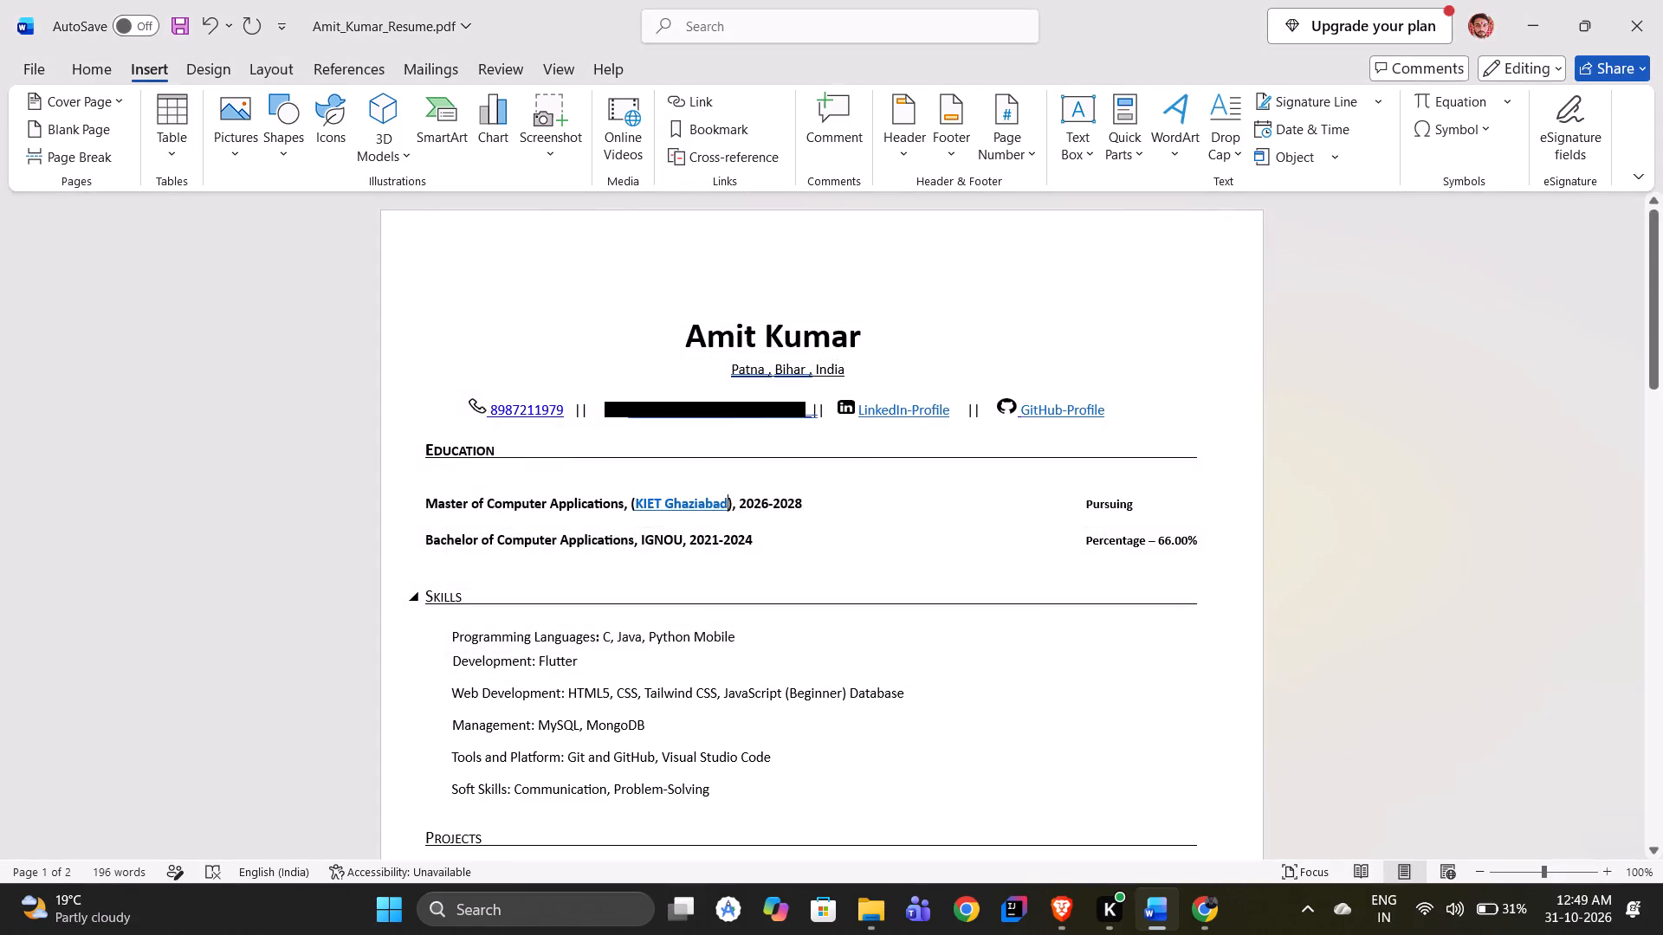
left_click(728, 558)
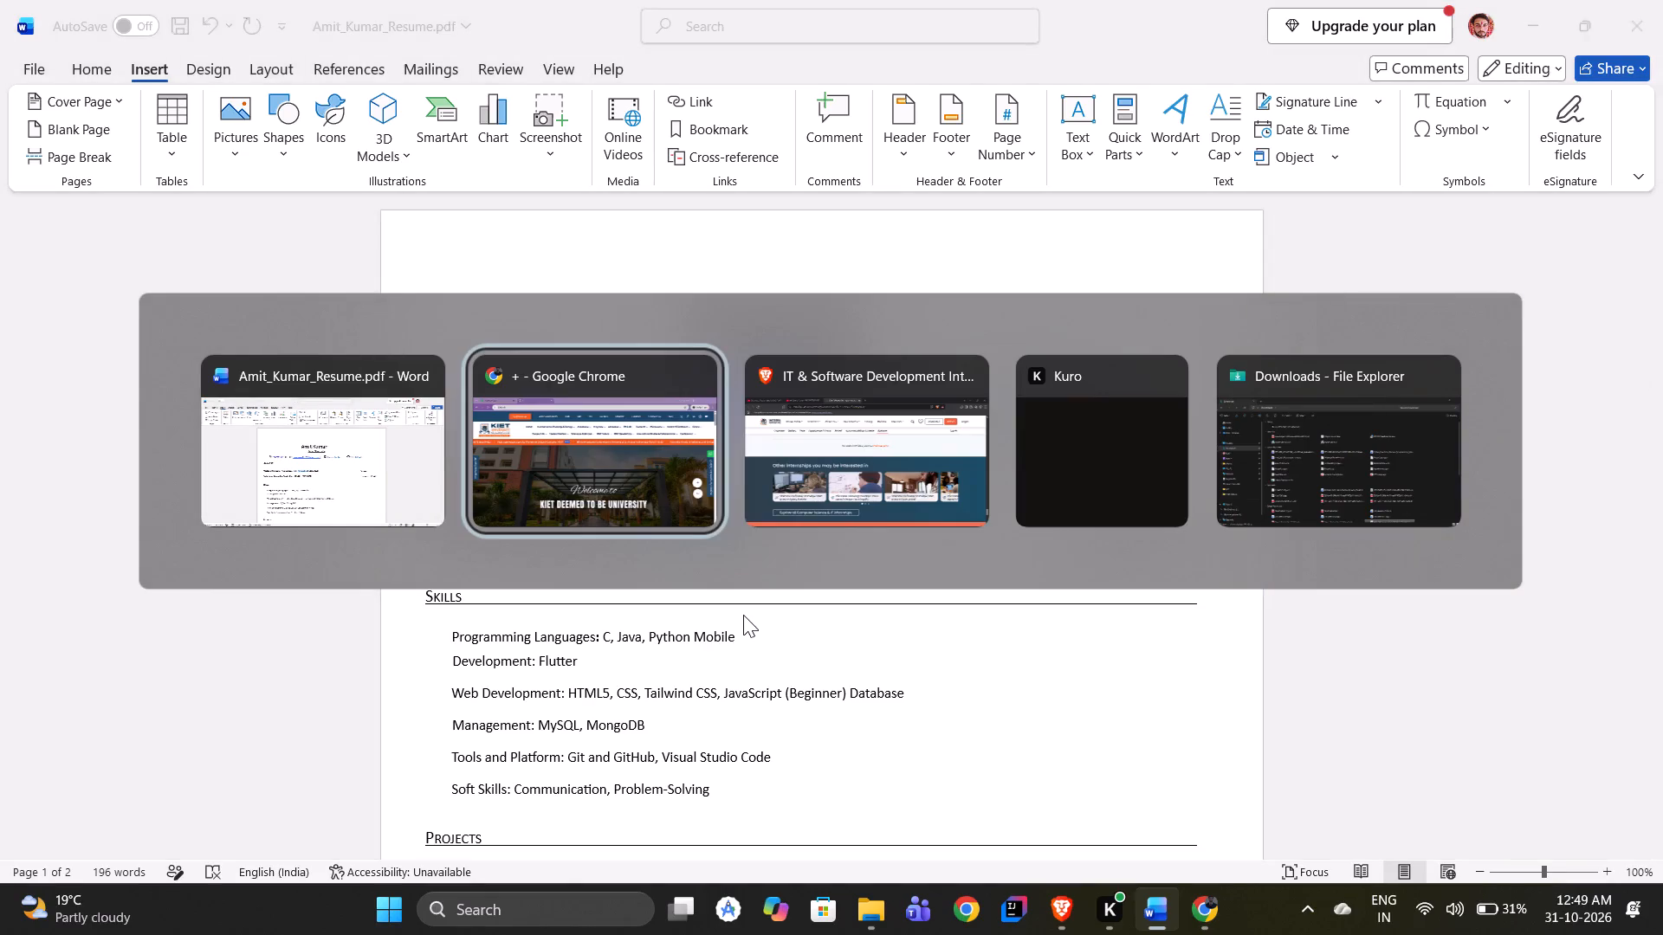
Switch back to Chrome and search Google for "ignou" in place of the KIET query.
scroll(427, 323, "right", 9)
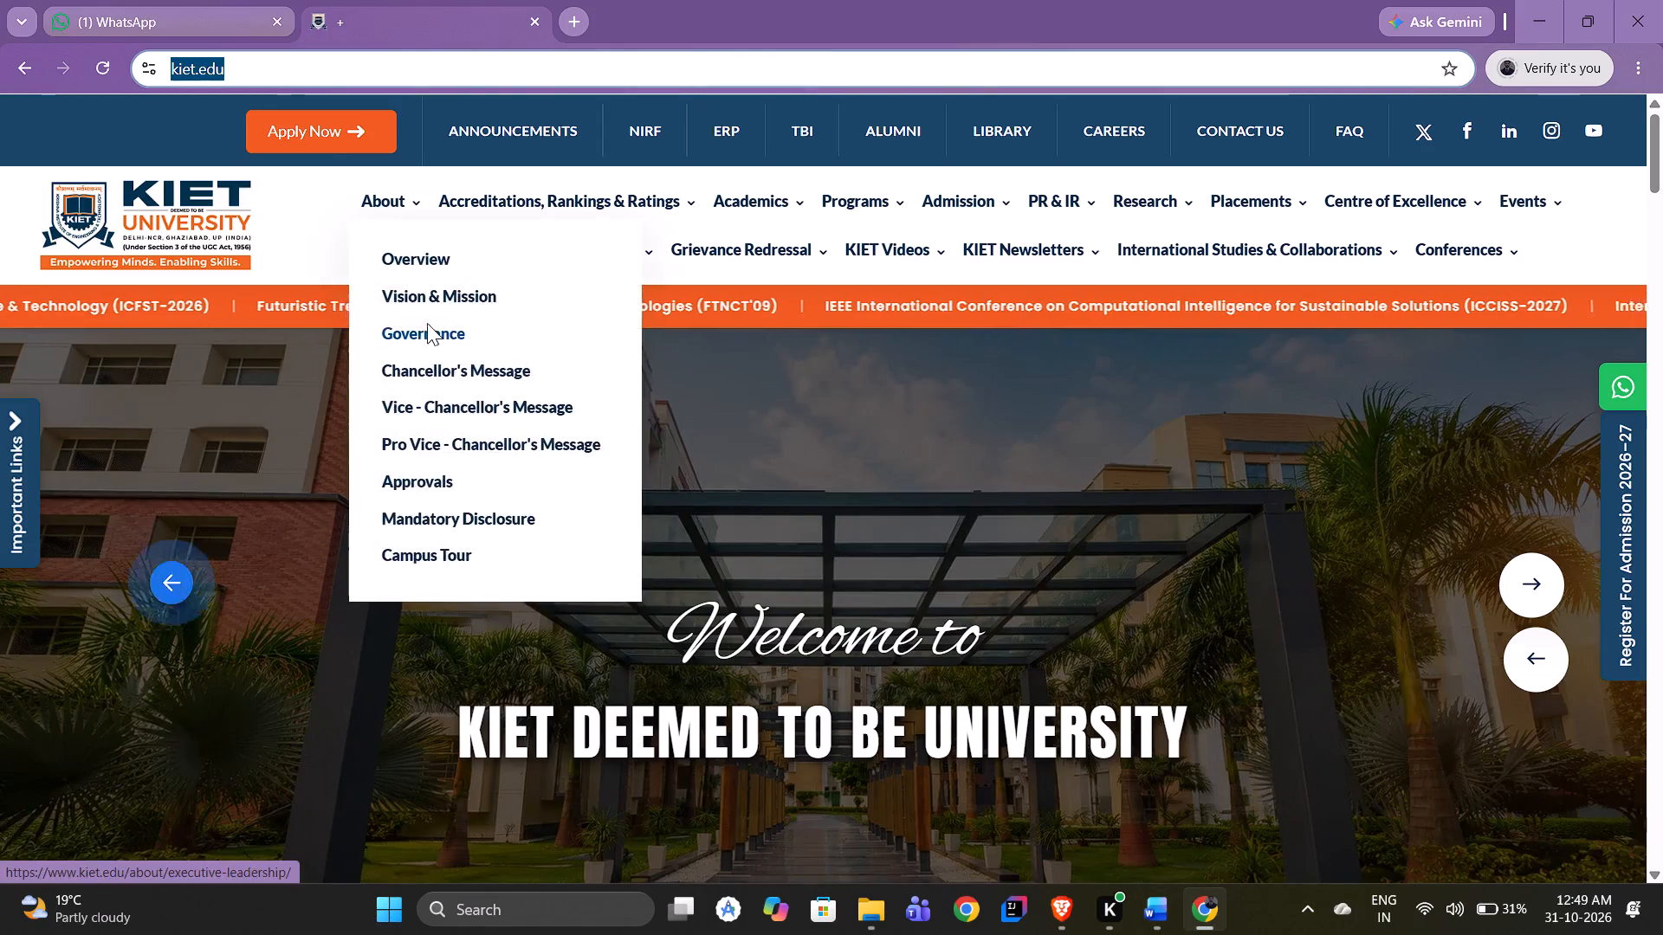
scroll(427, 323, "right", 2)
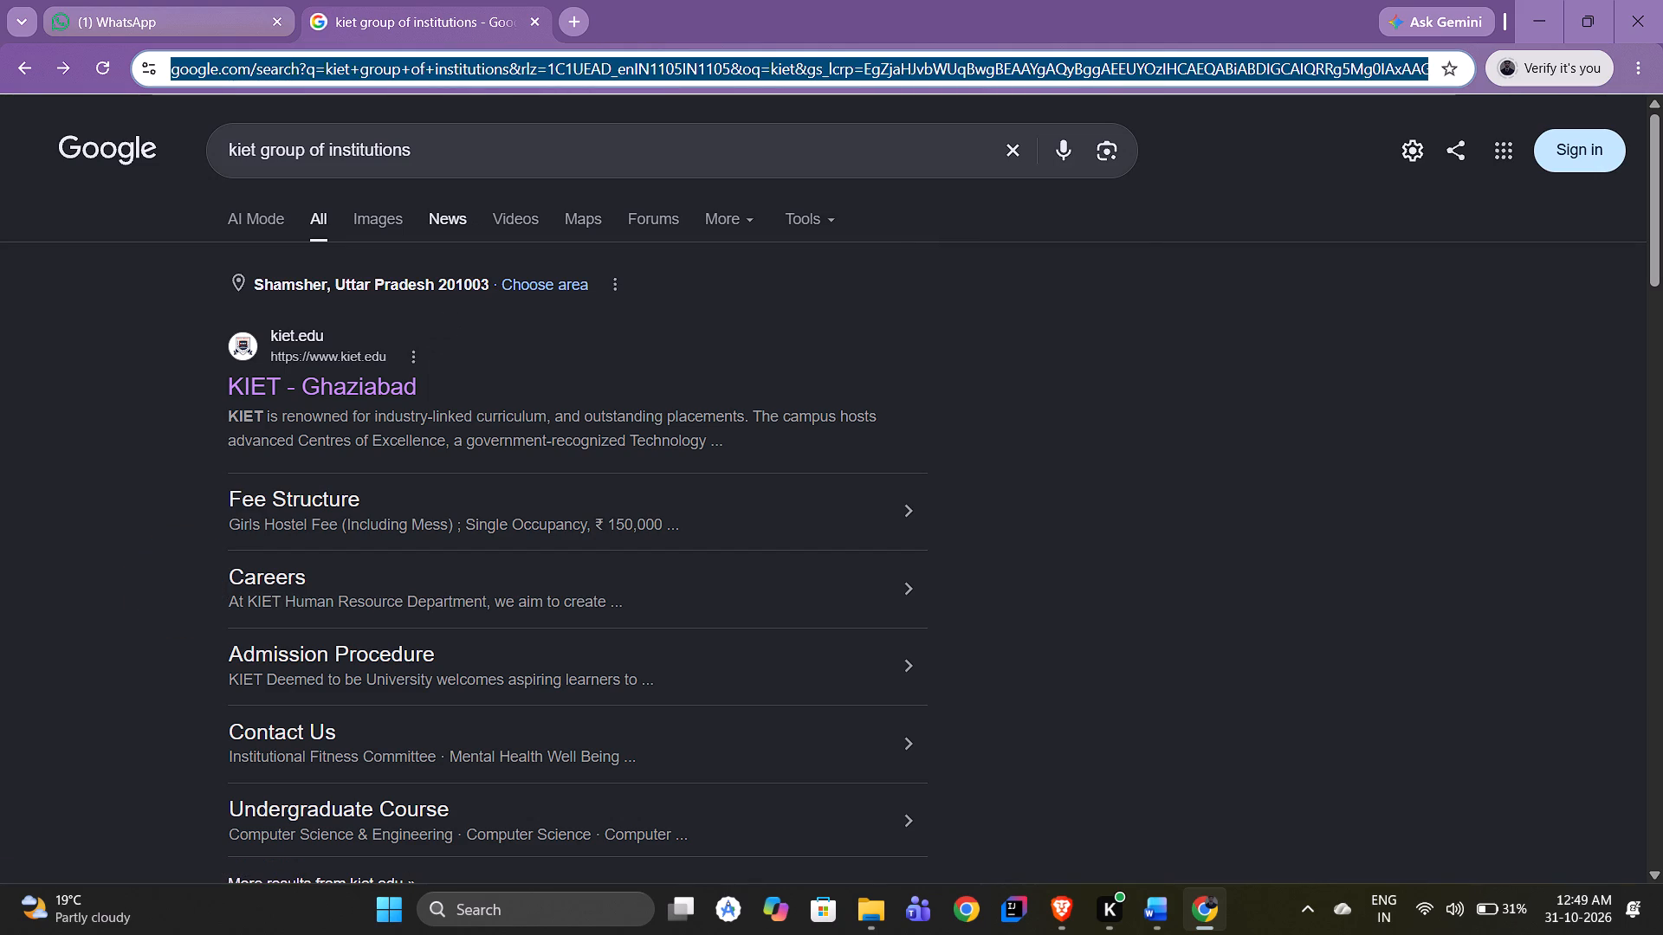
left_click(1009, 145)
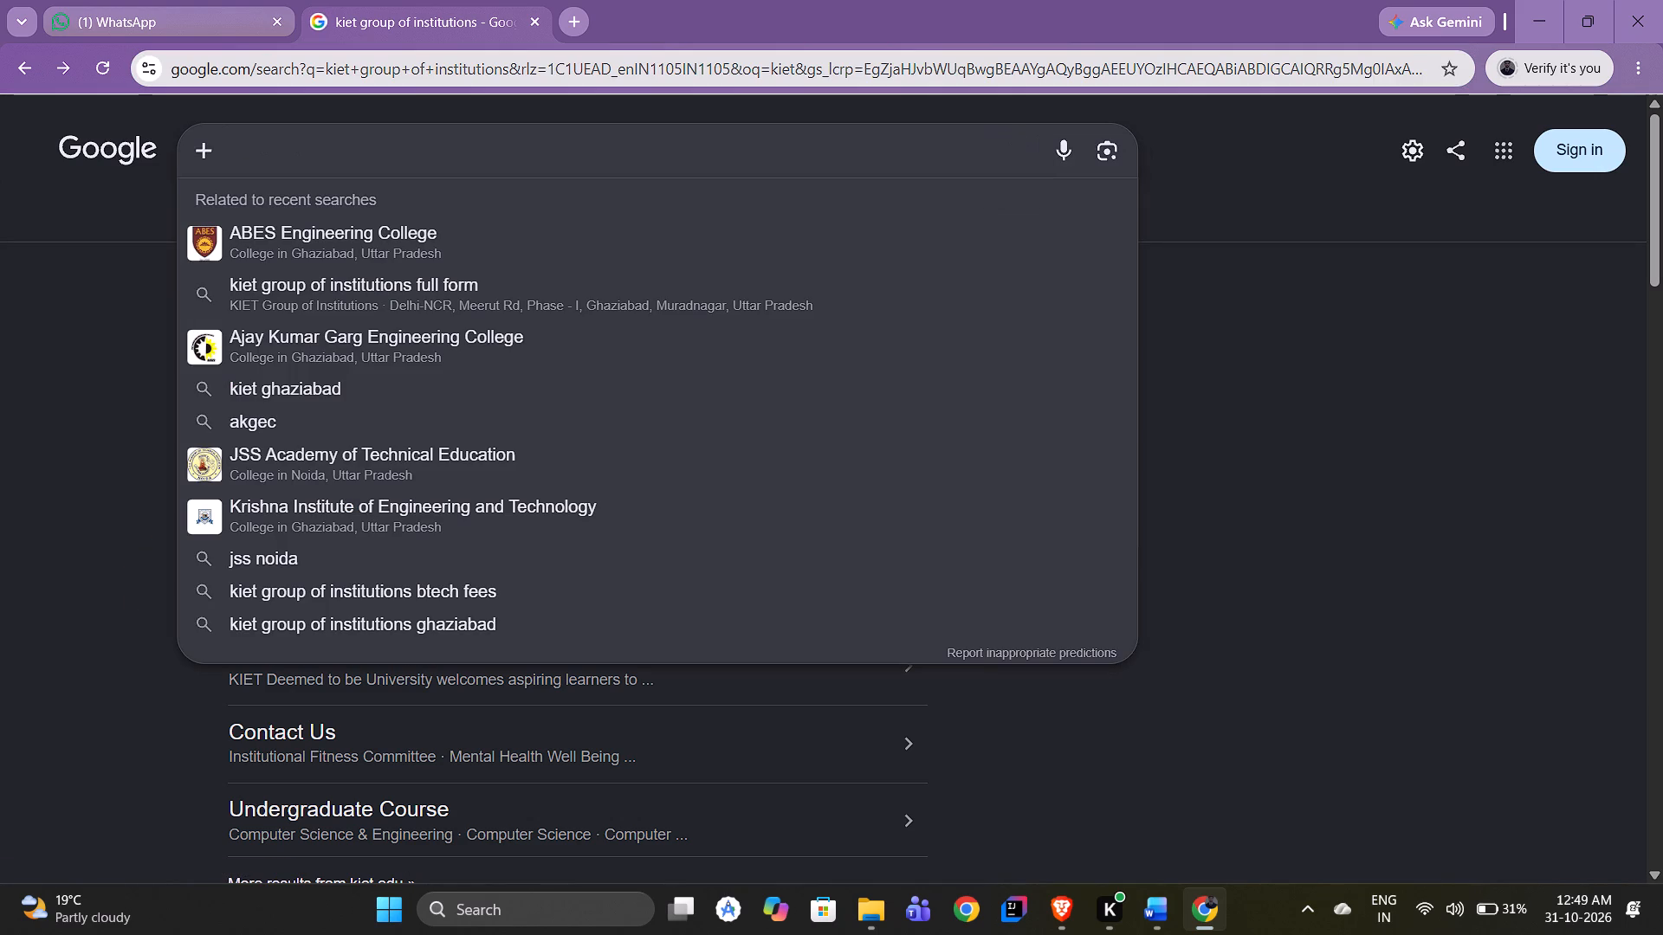
type("ignou")
key("space")
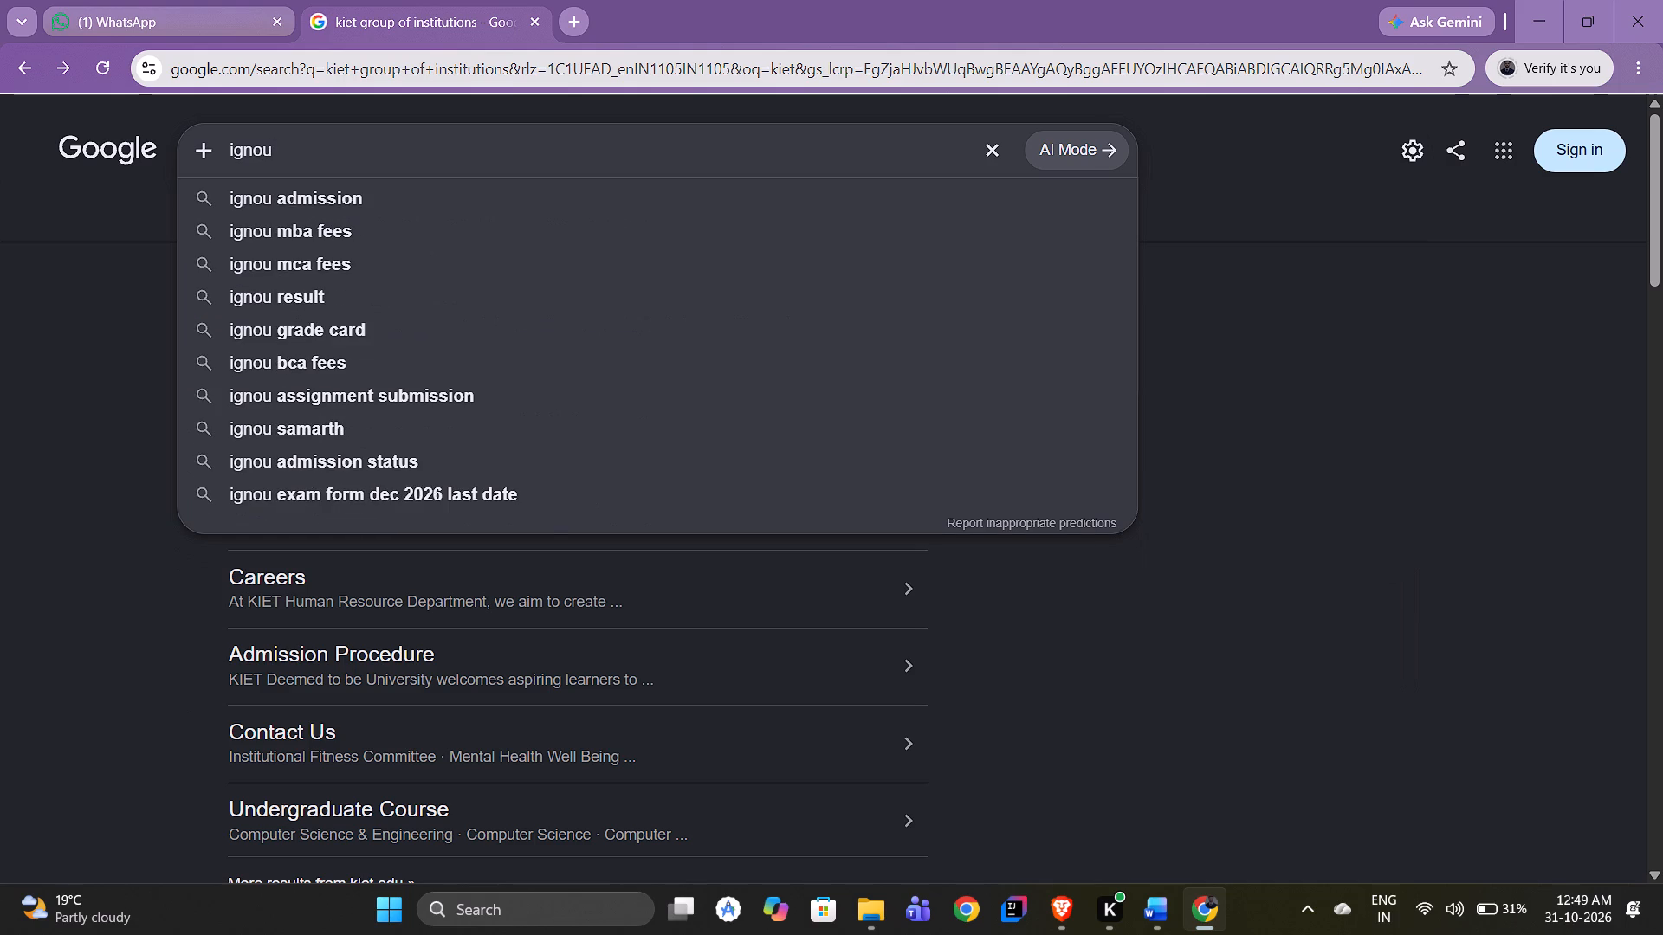
type("patna")
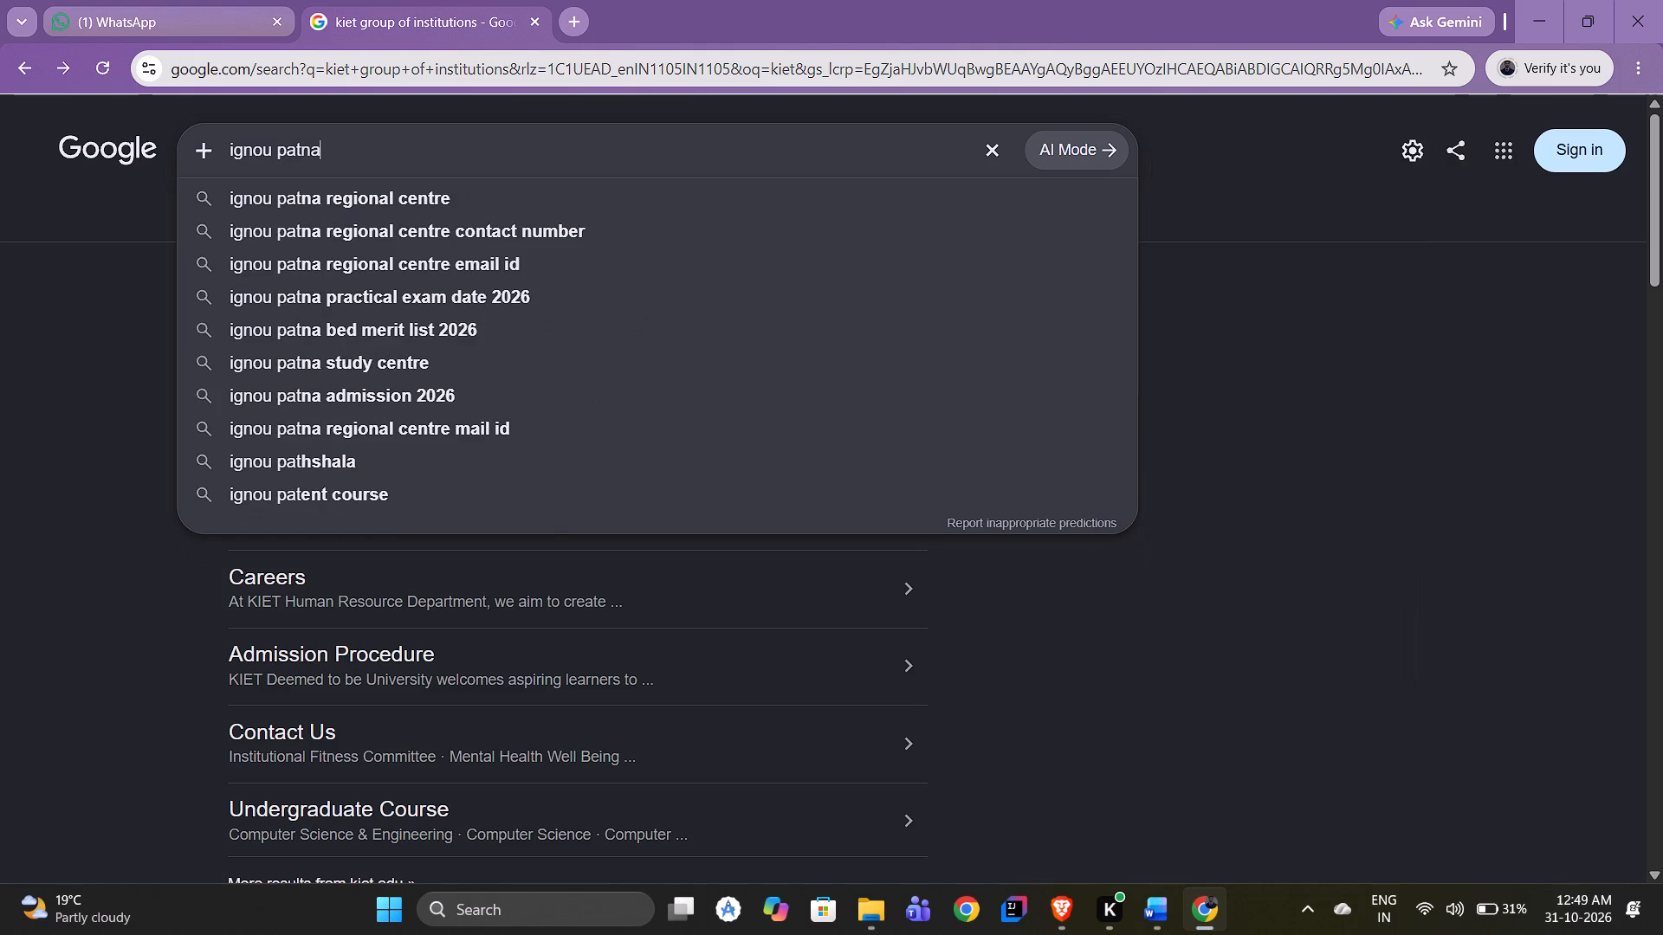
key("BackSpace")
key("BackSpace")
key("BackSpace")
key("BackSpace")
key("BackSpace")
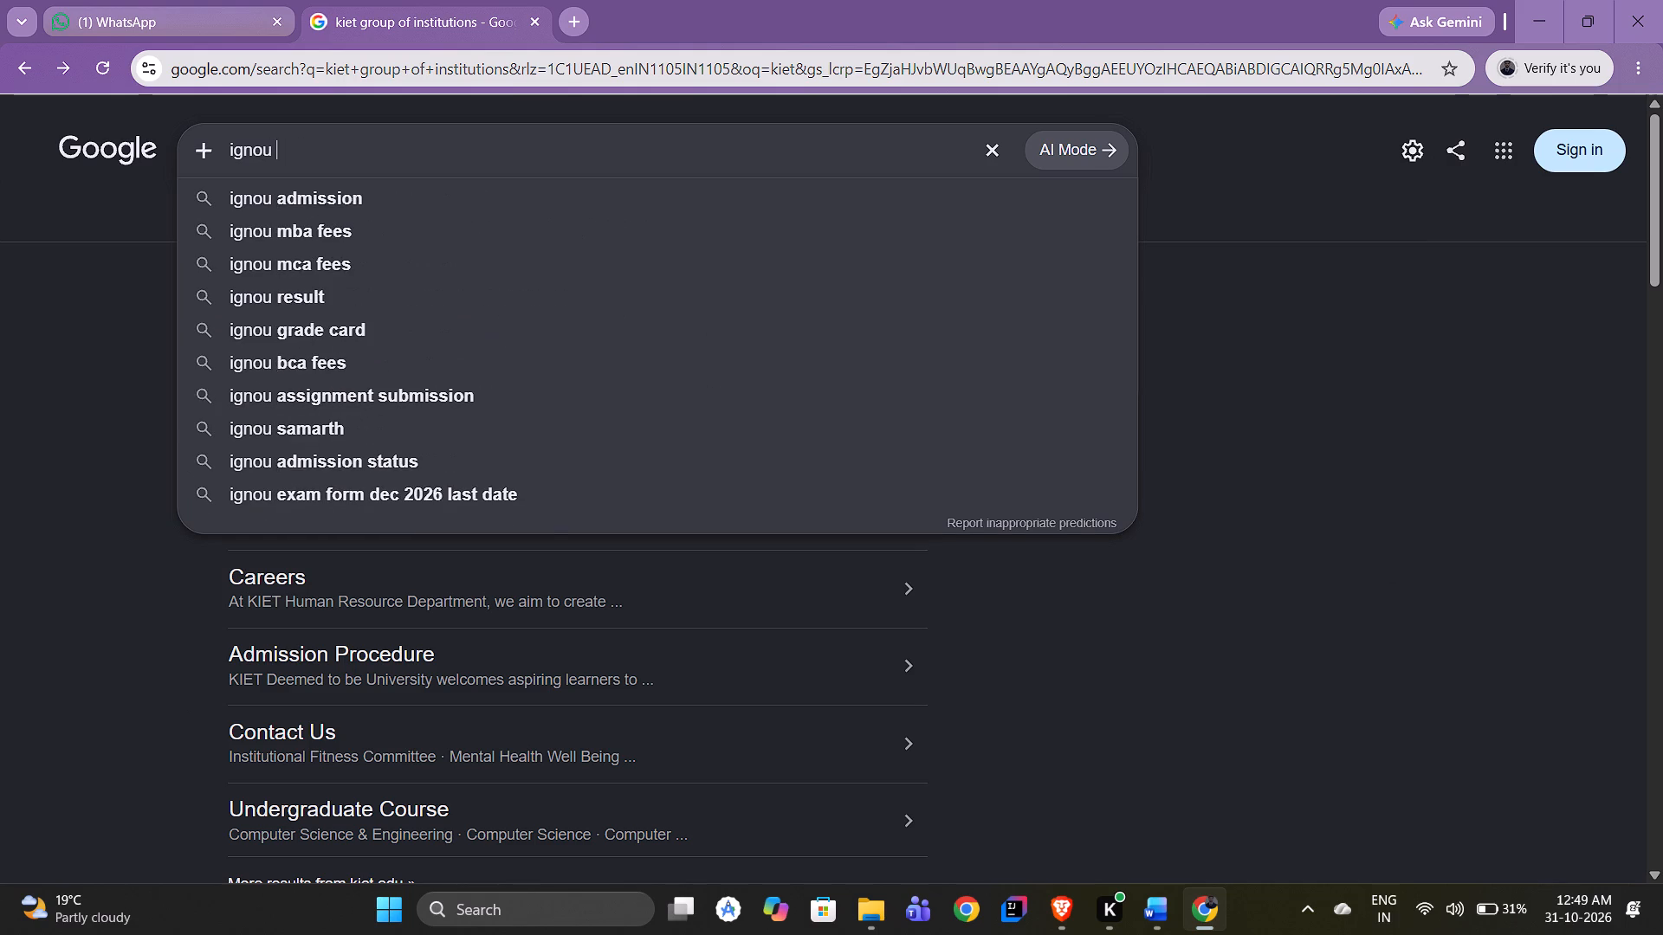
type("del")
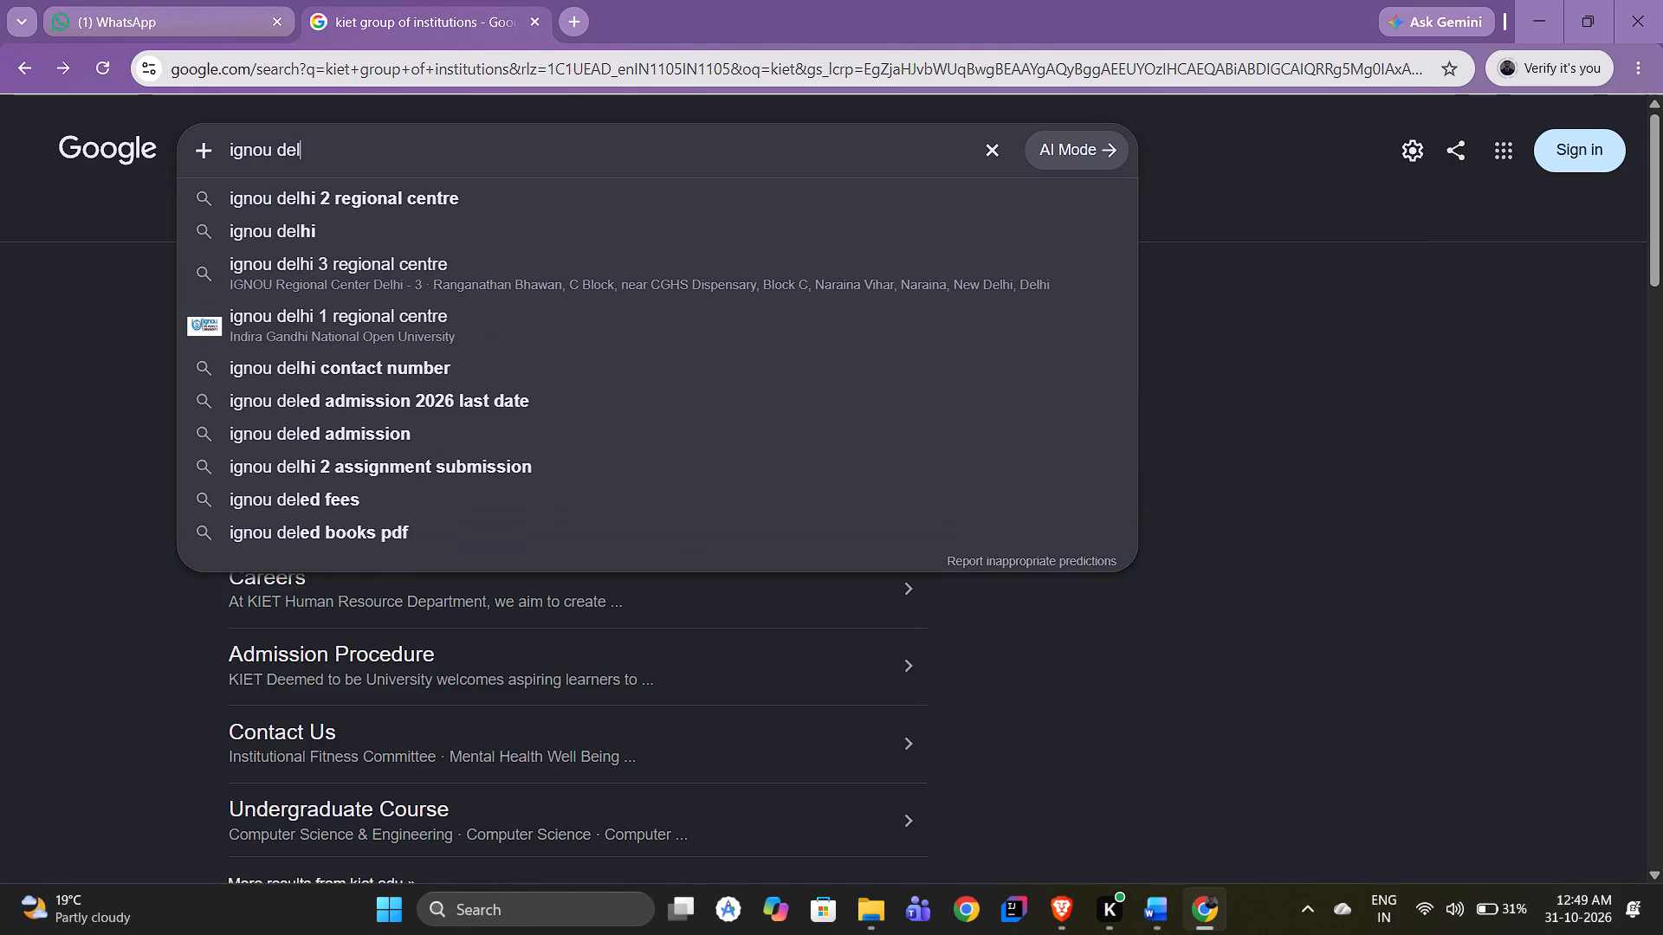
key("BackSpace")
key("BackSpace")
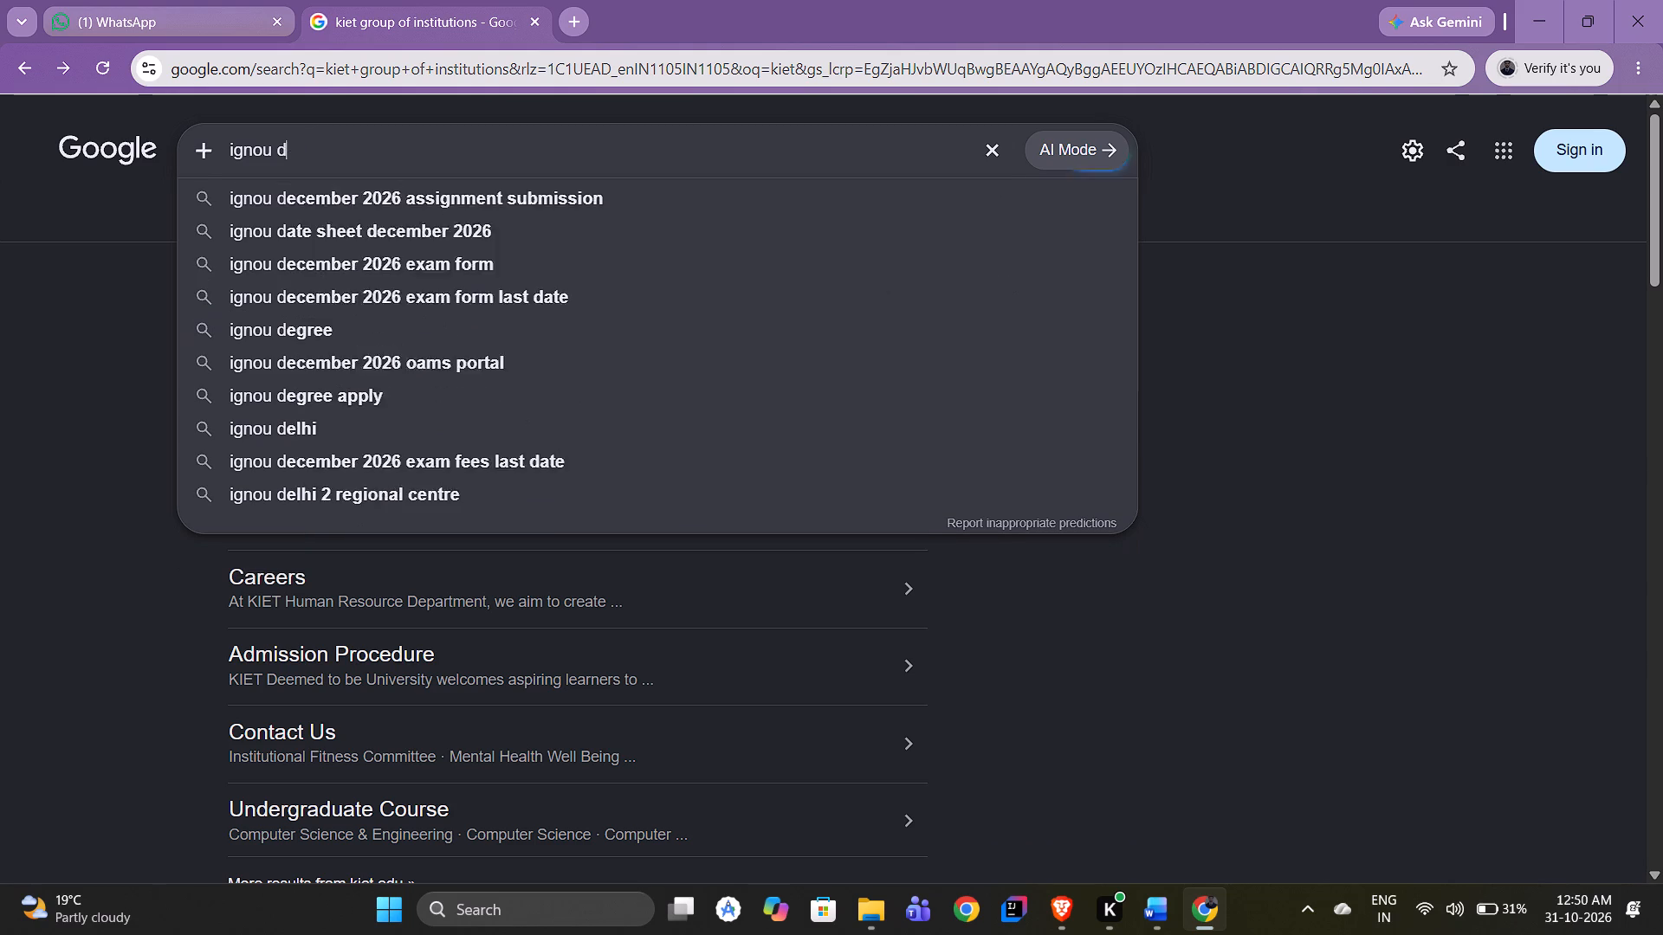
key("BackSpace")
key("BackSpace")
key("Return")
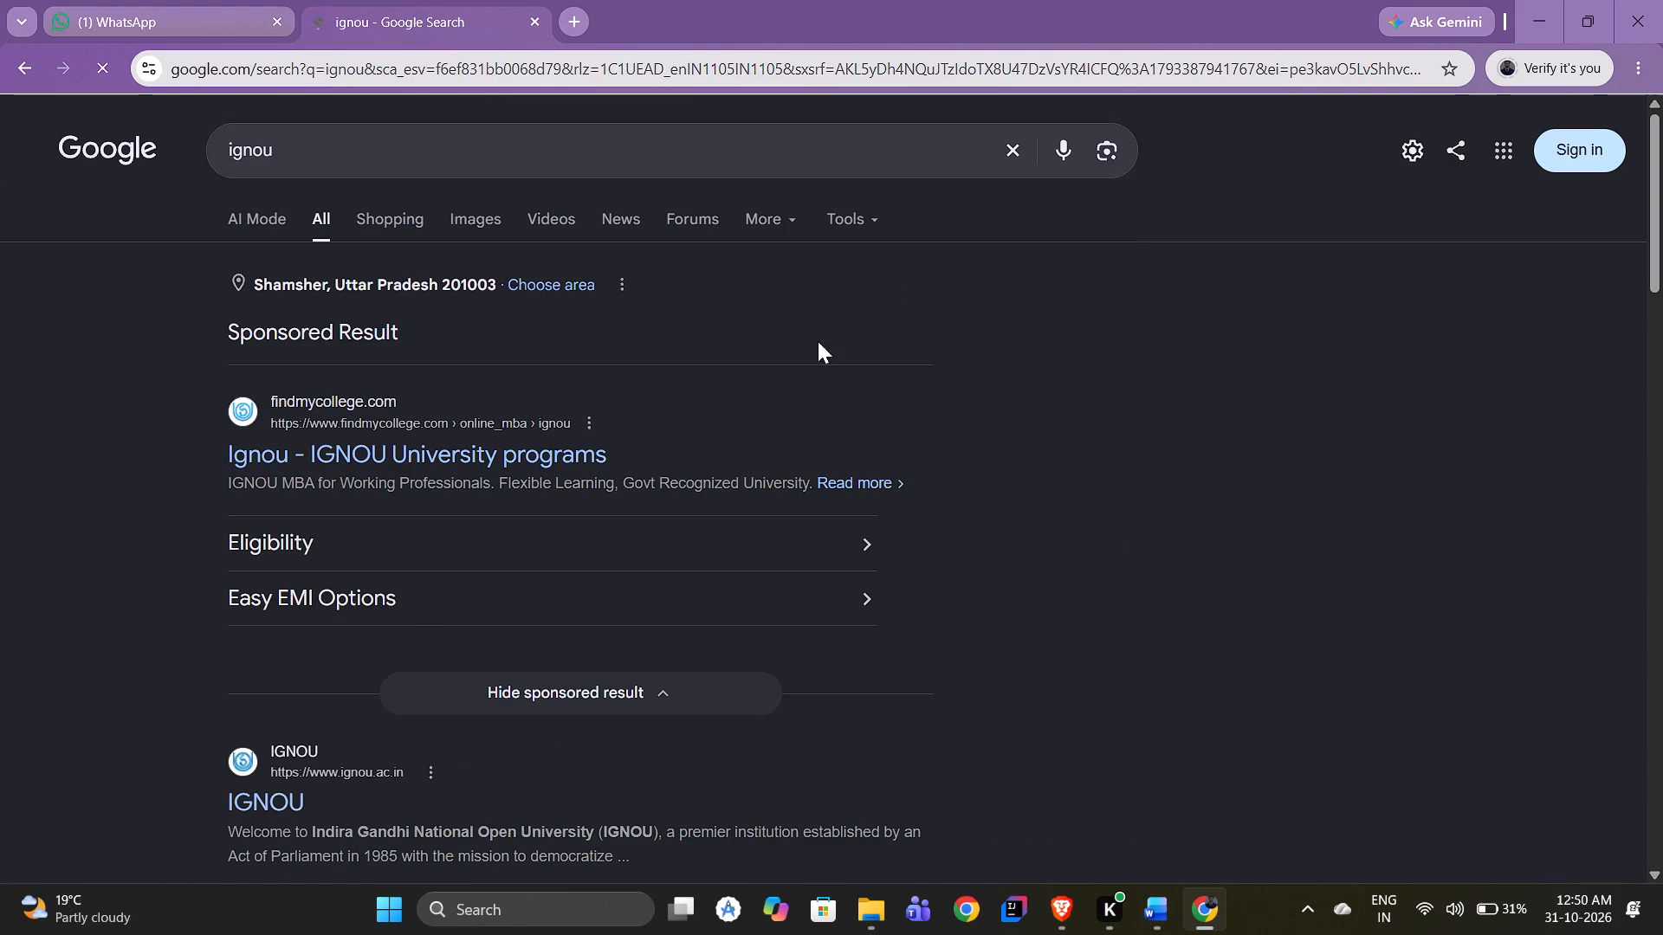
Examine the sponsored "Ignou - IGNOU University programs" page from top to bottom, and return to the search results.
left_click(504, 447)
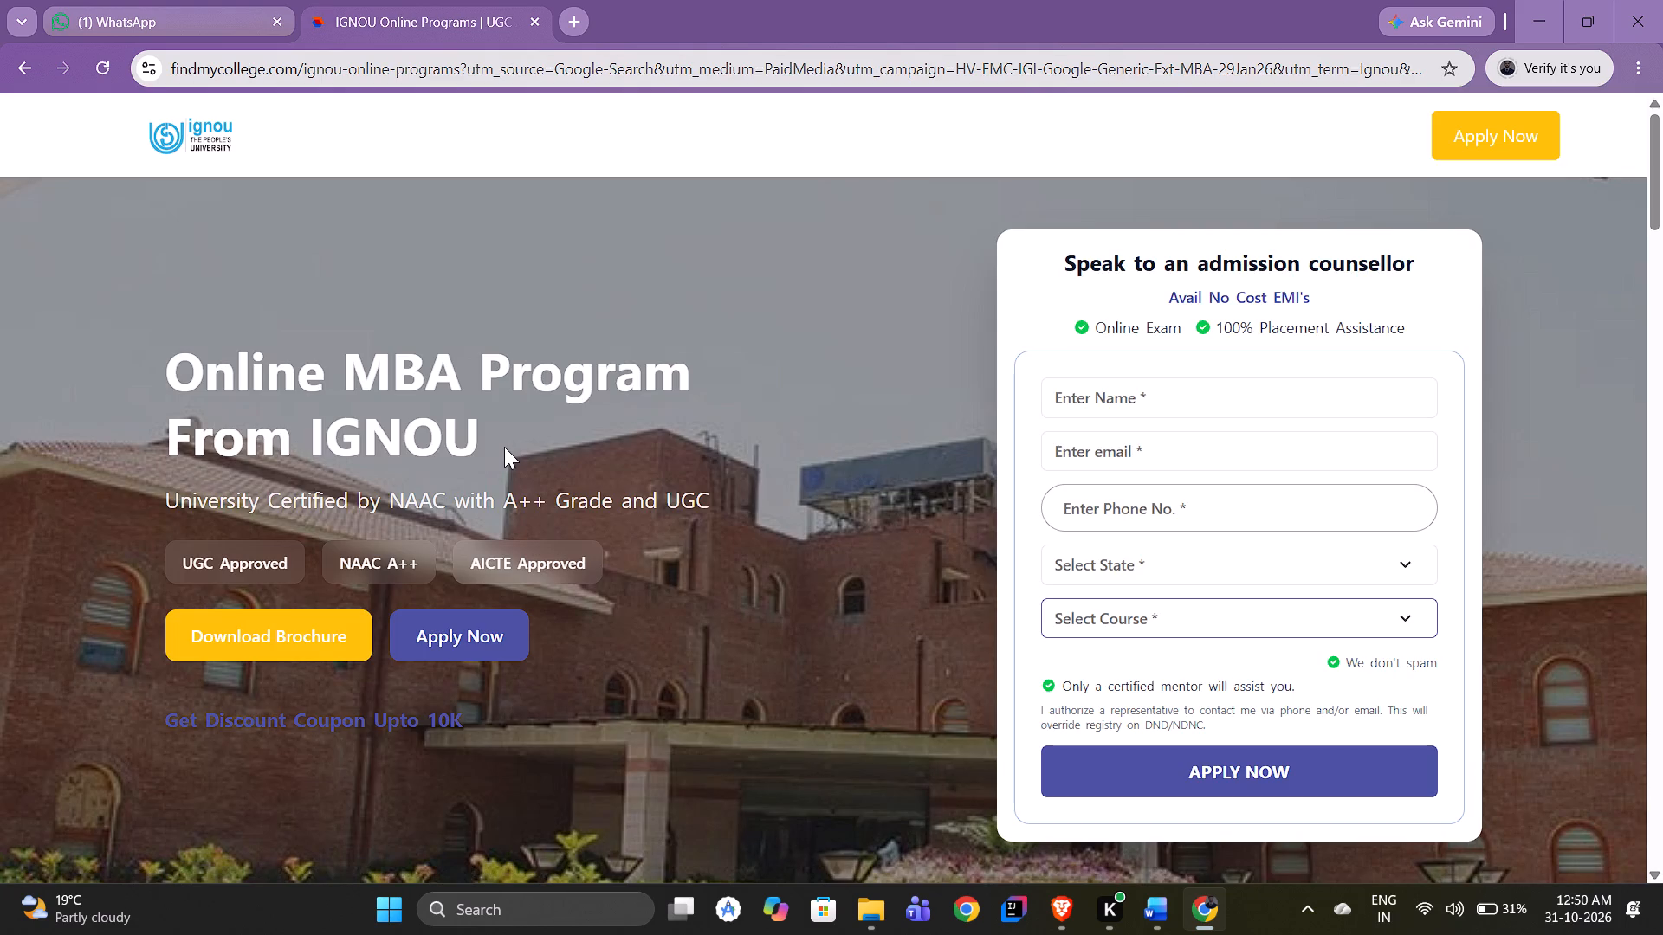
scroll(527, 769, "down", 8)
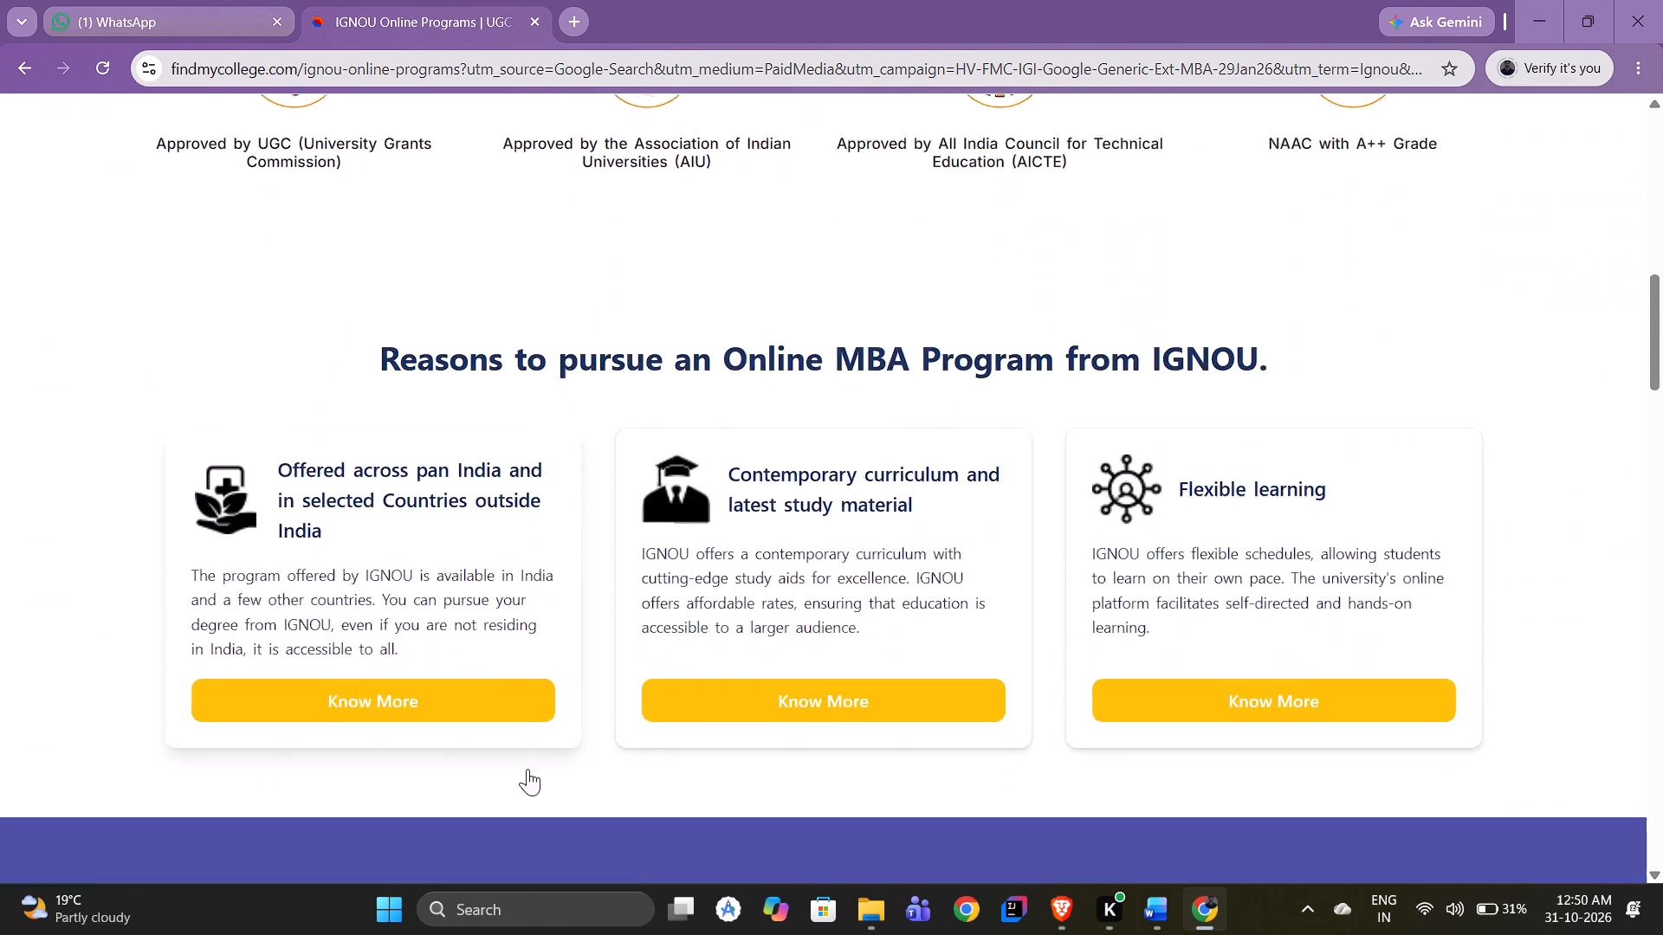
scroll(527, 769, "down", 5)
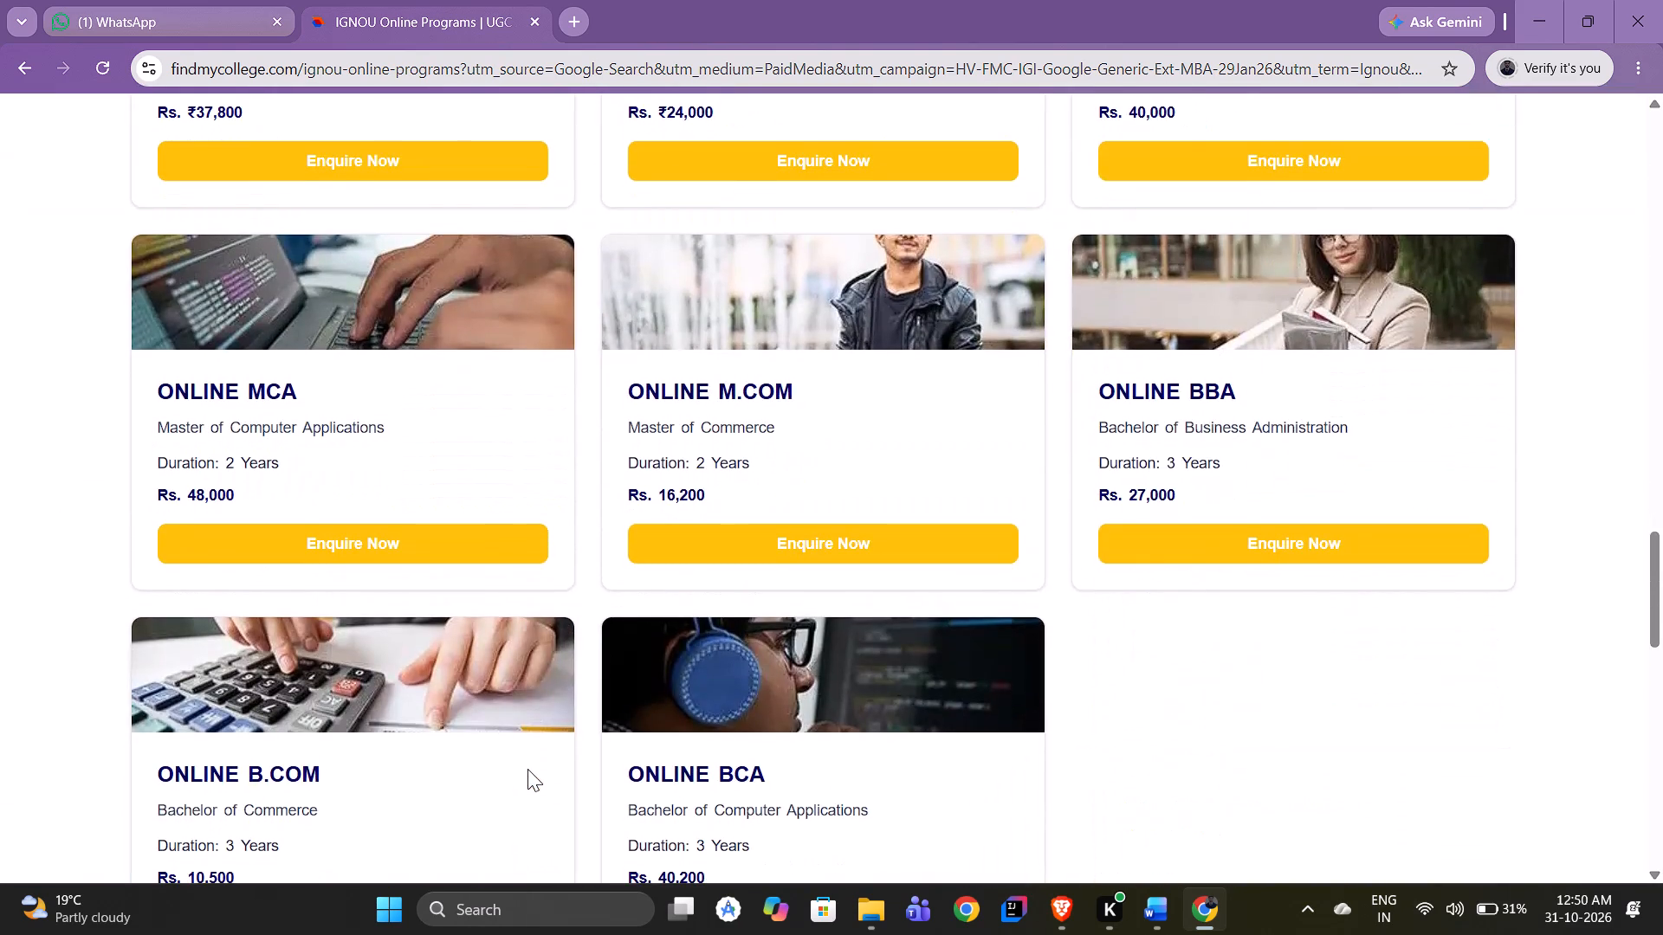
scroll(527, 769, "down", 3)
scroll(527, 769, "right", 1)
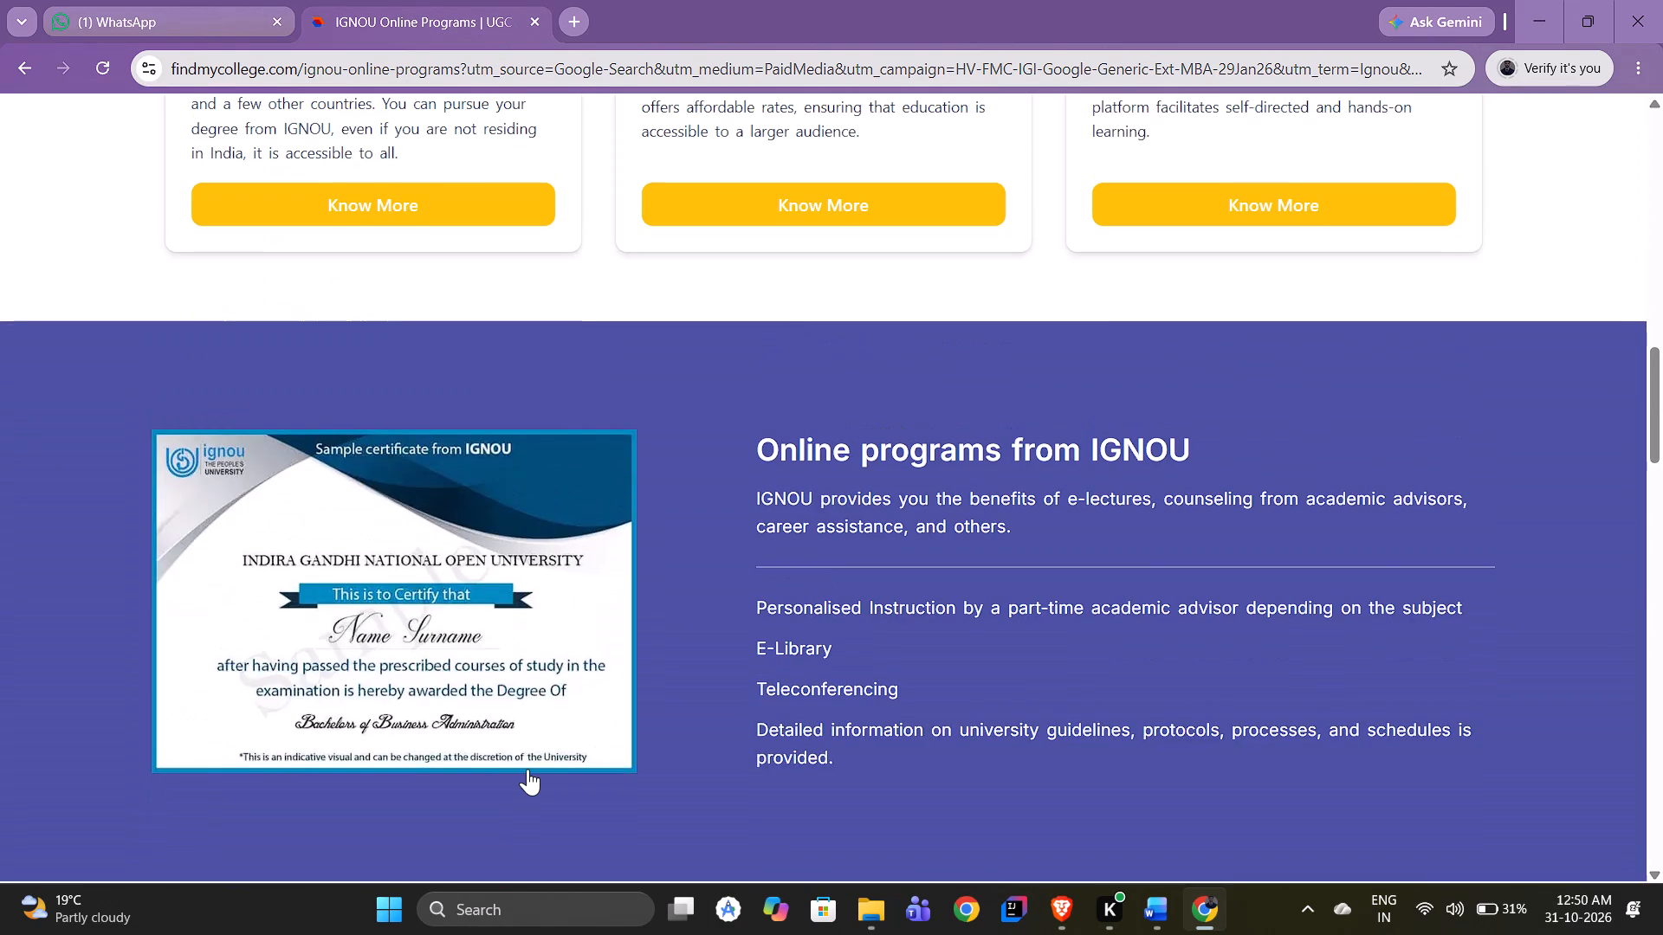
scroll(527, 769, "right", 4)
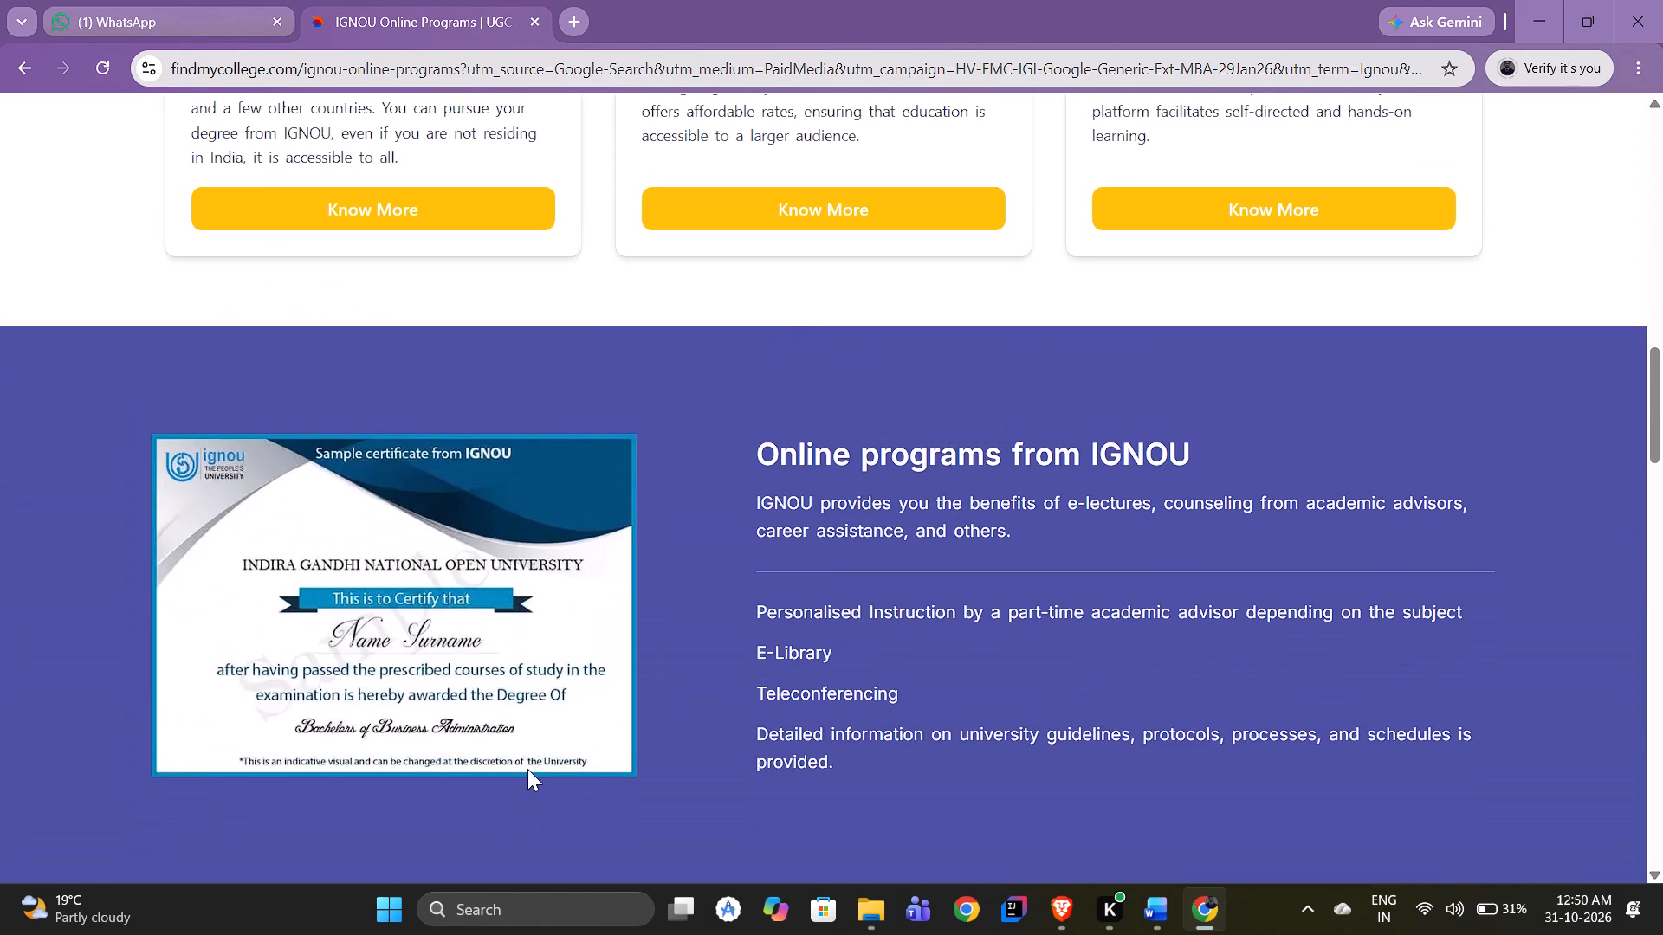
scroll(527, 769, "right", 2)
scroll(527, 769, "down", 2)
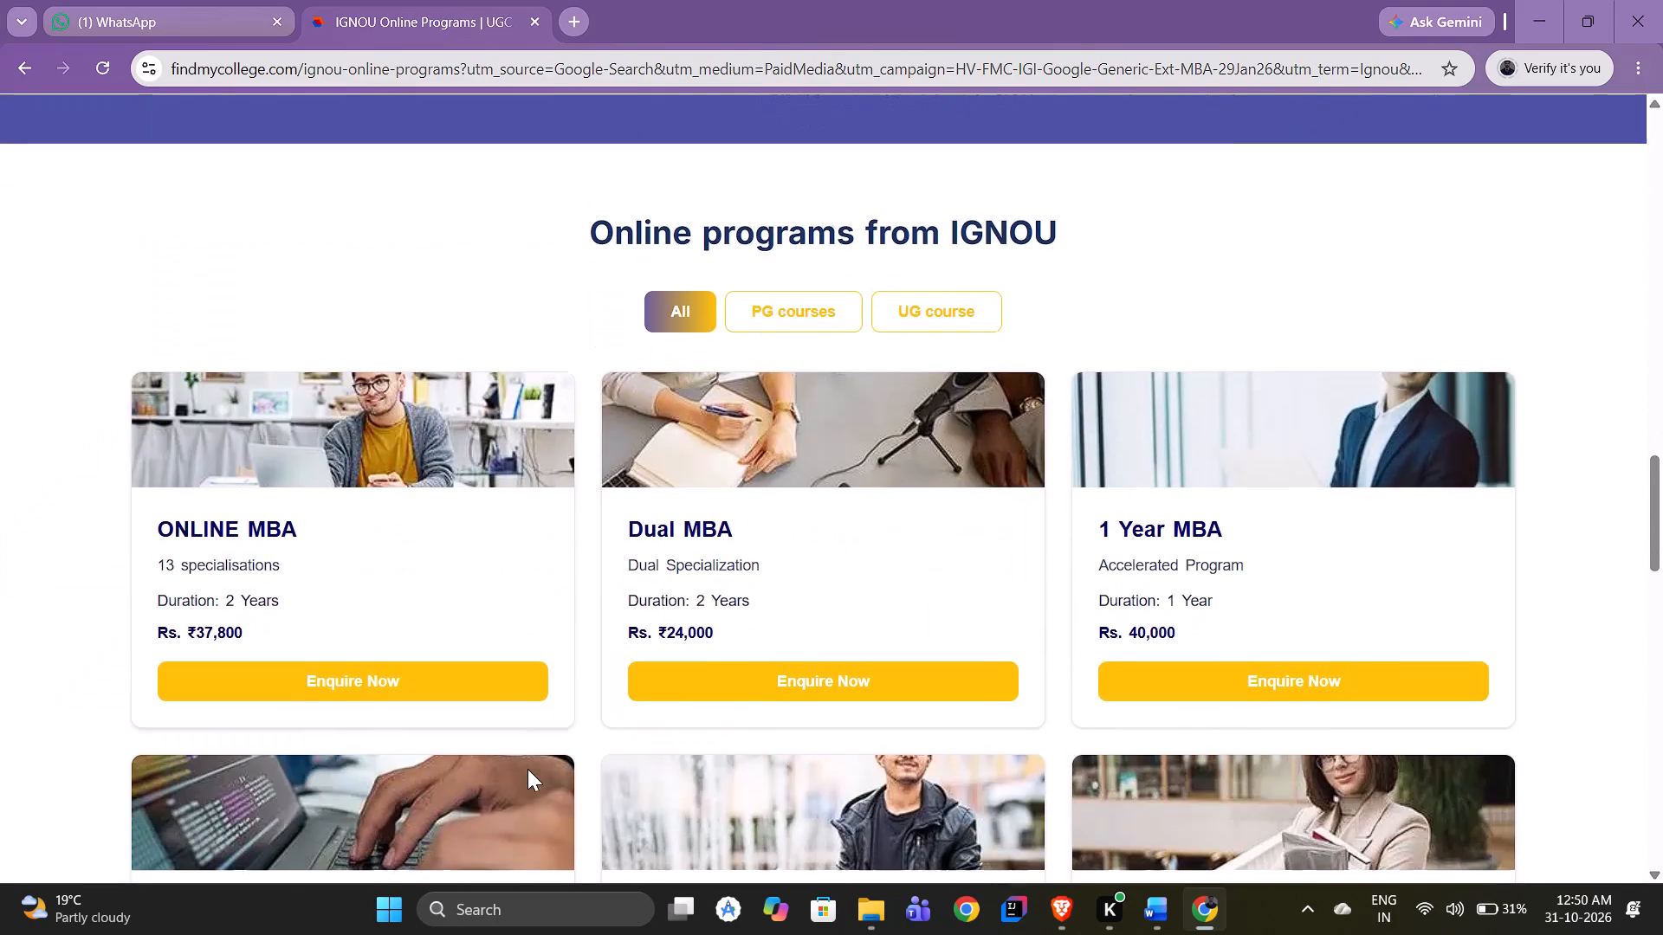
scroll(527, 769, "down", 8)
scroll(527, 769, "up", 2)
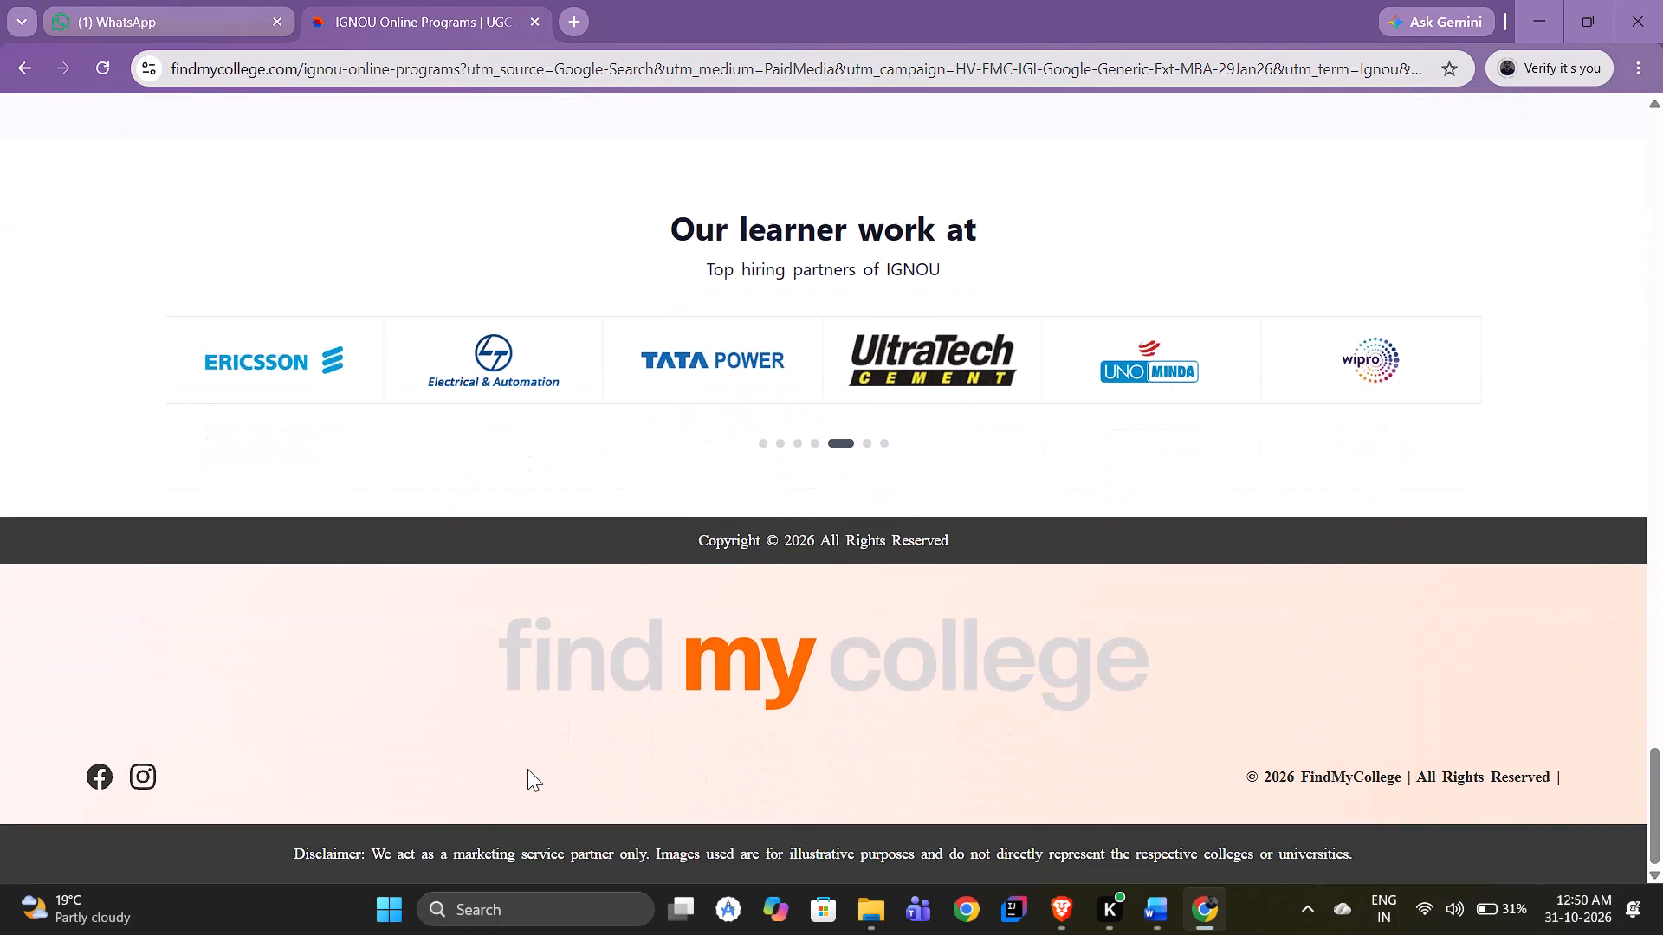
scroll(527, 769, "up", 11)
scroll(527, 769, "right", 8)
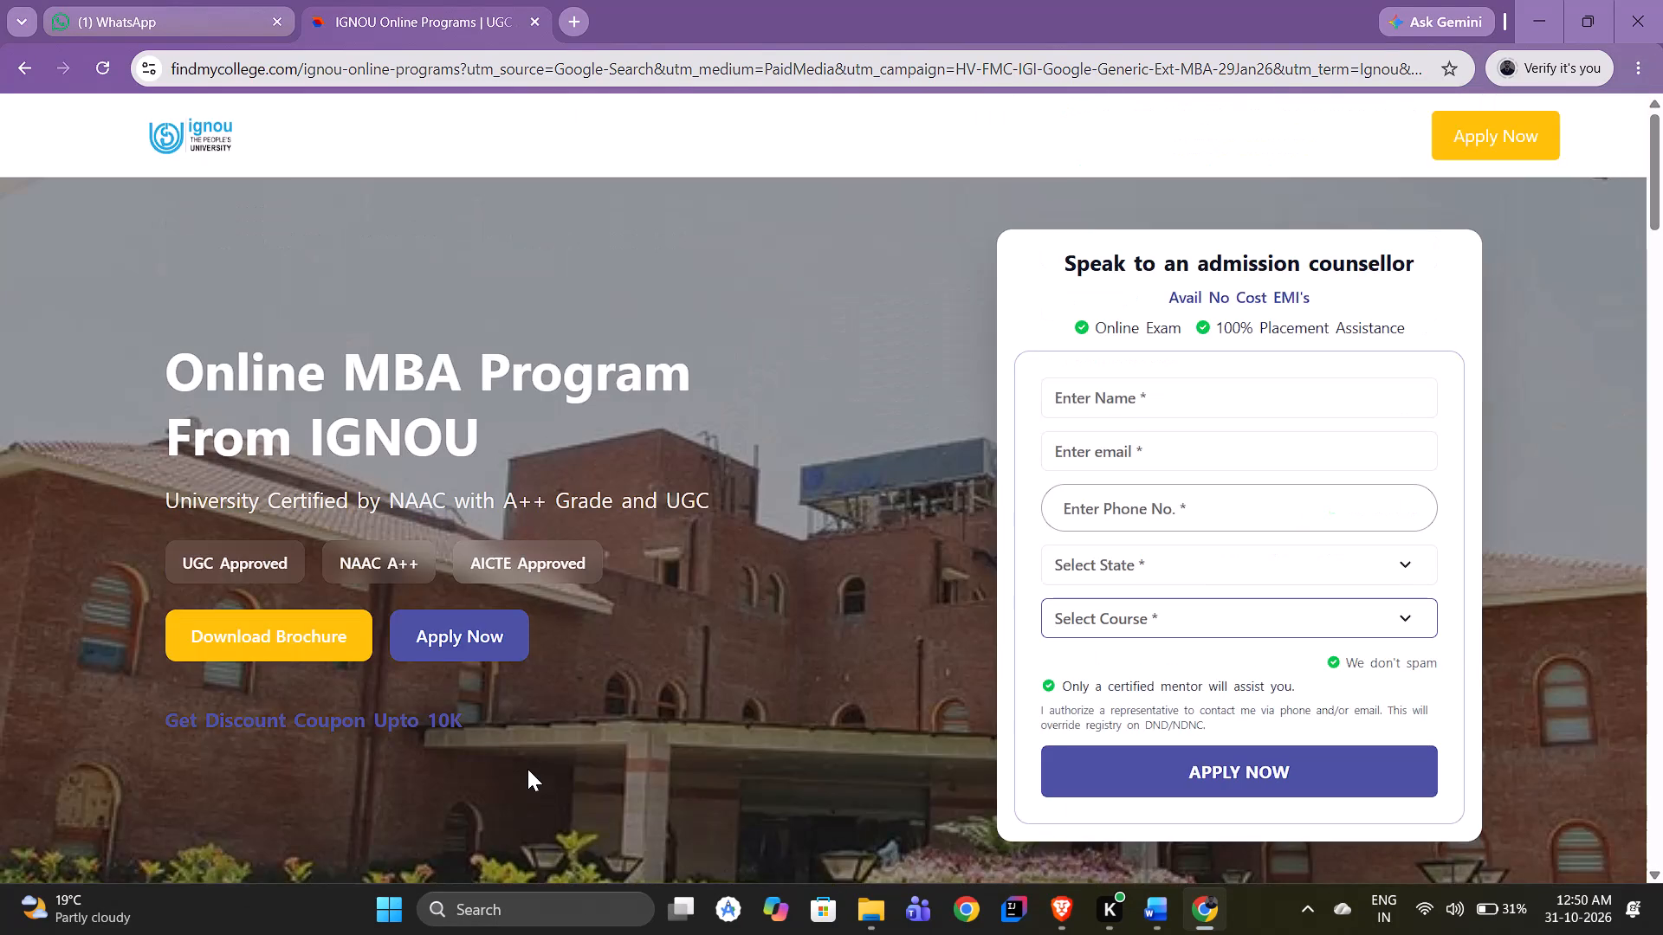
scroll(396, 291, "right", 11)
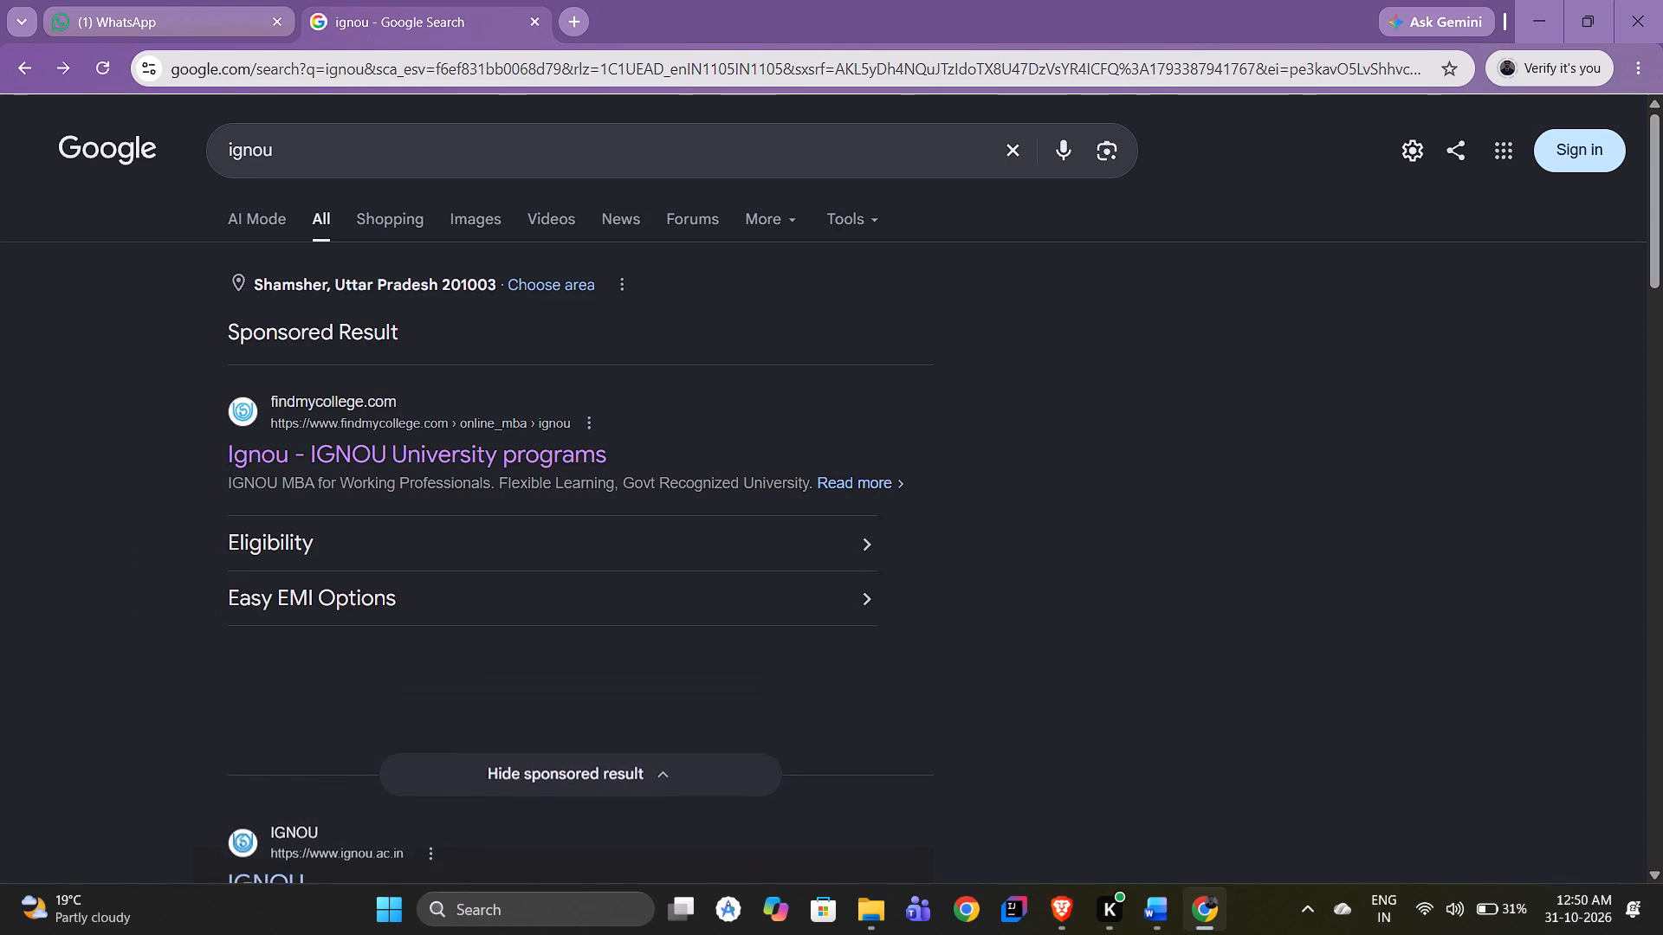
Extend the Google search to "ignou patna" and open the IGNOU RC Patna website from the results.
left_click(352, 160)
key("space")
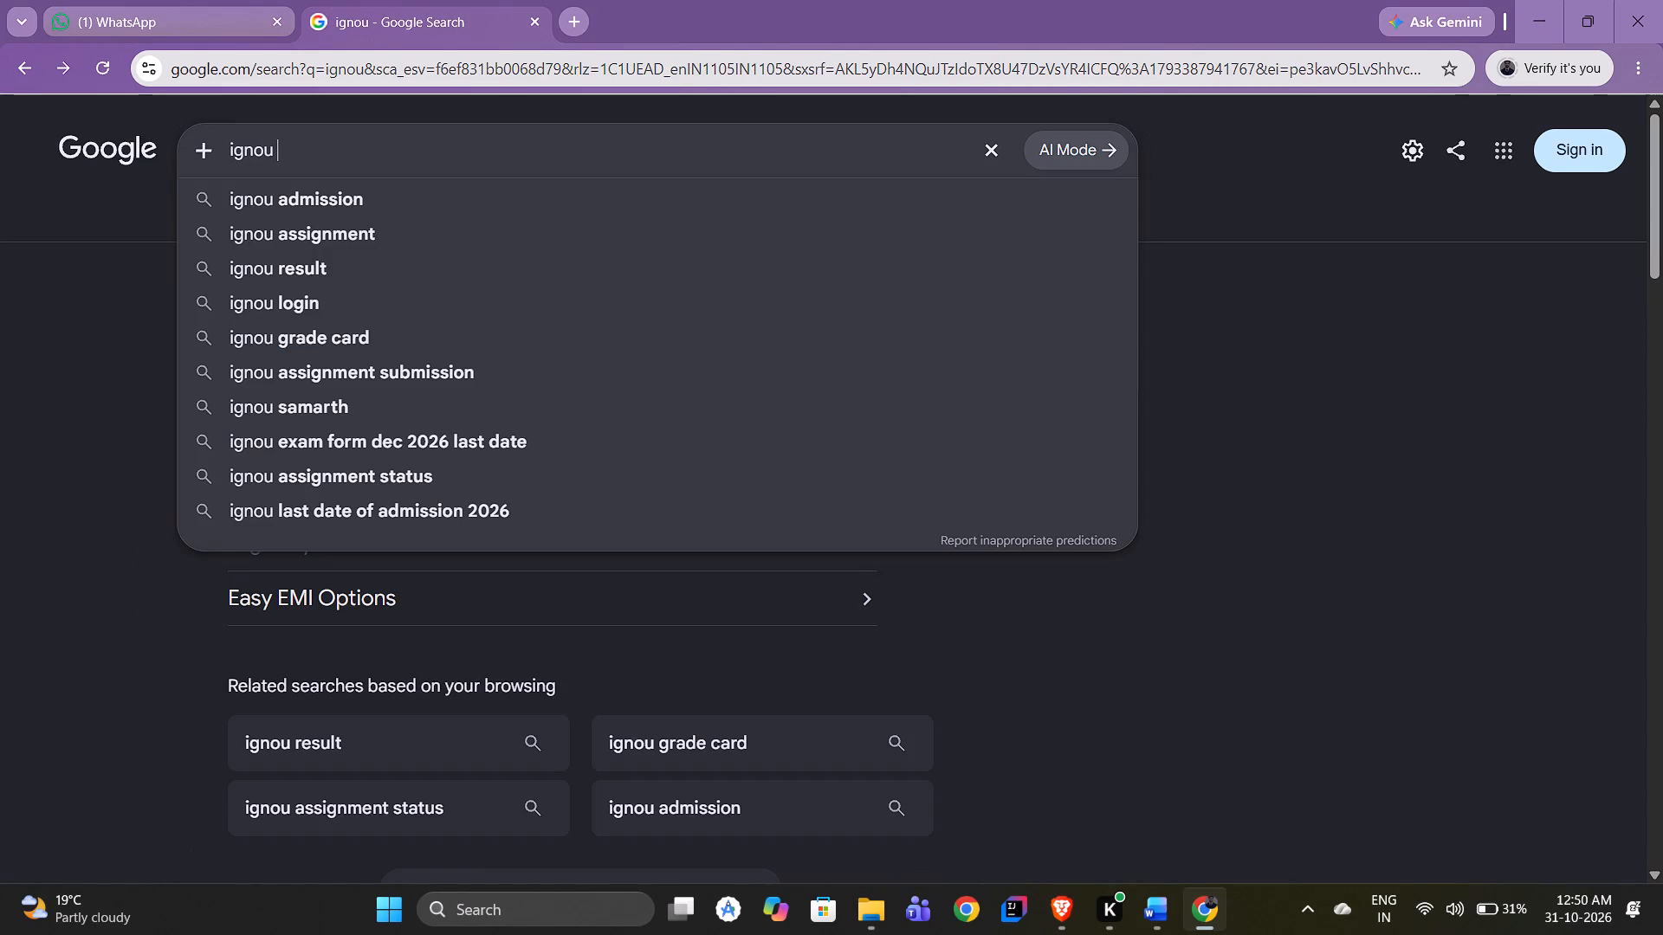
type("patna")
key("Return")
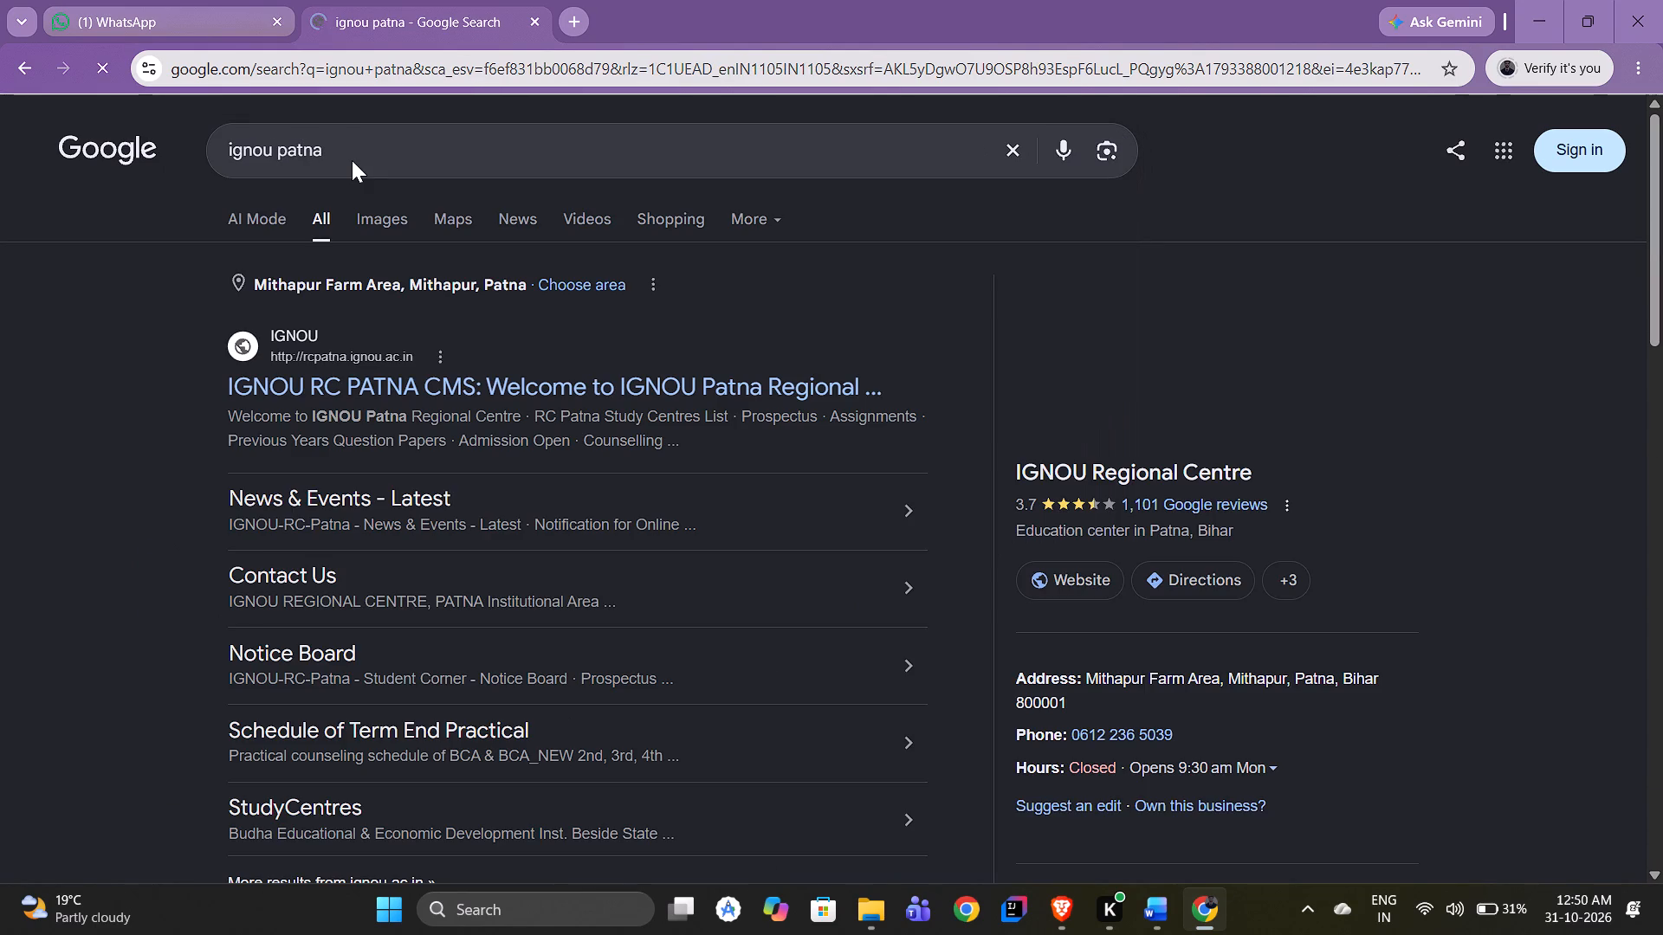
left_click(380, 377)
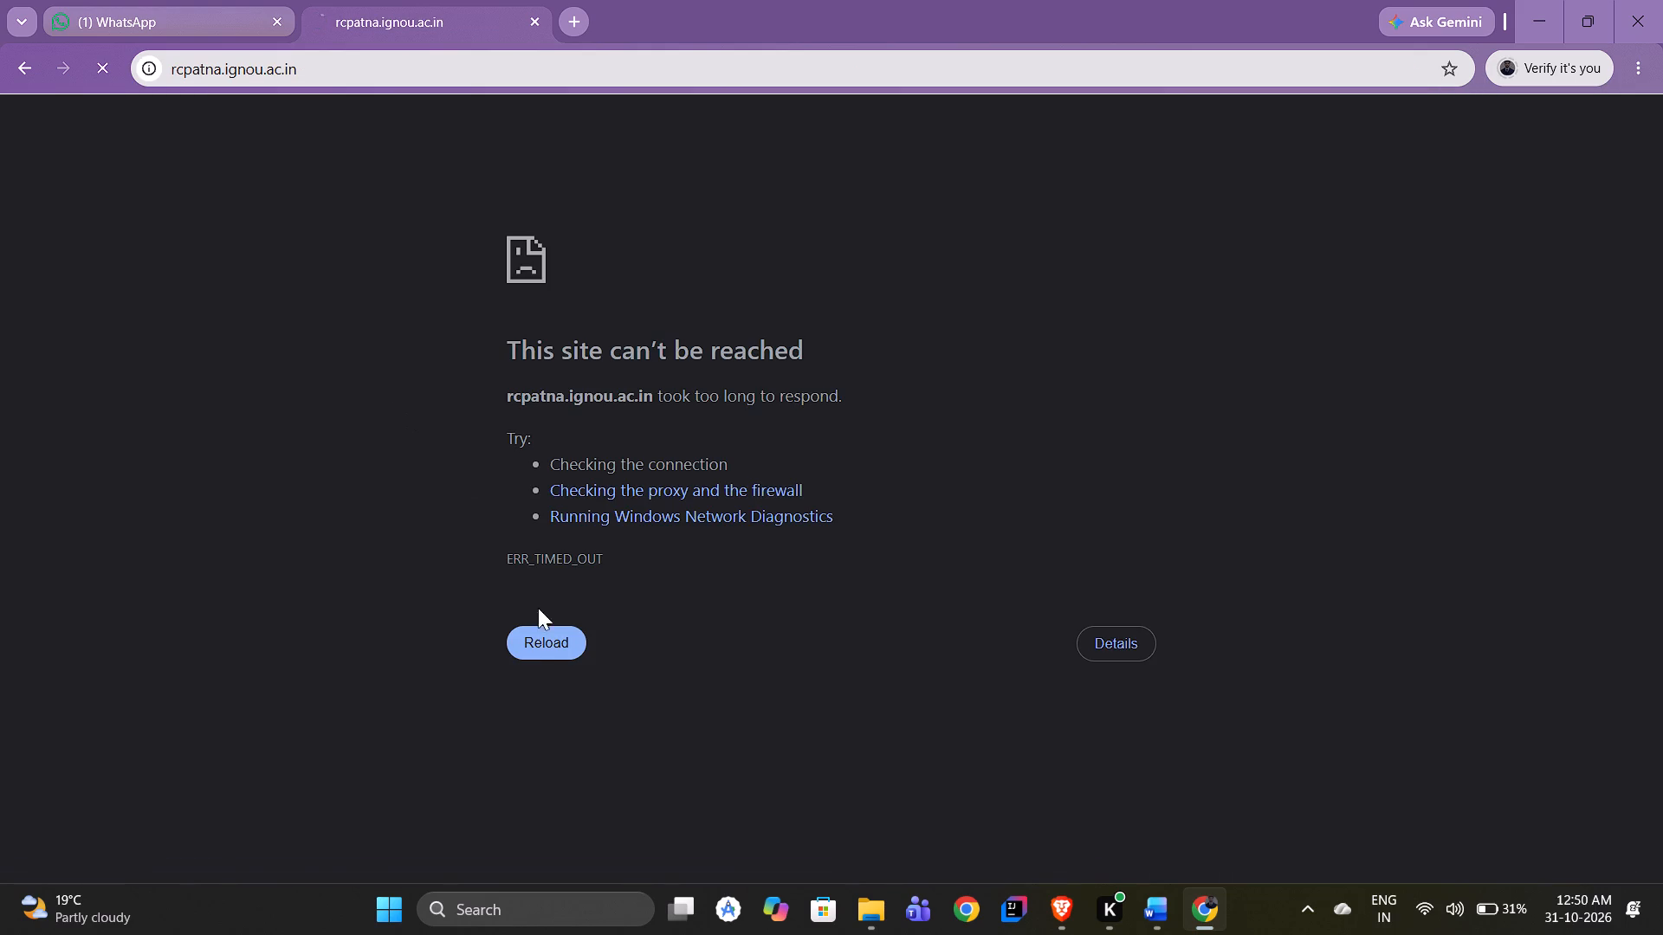
Reload the IGNOU RC Patna site, return to the "ignou patna" results, and open the site from the AI Overview's IGNOU source.
left_click(542, 637)
left_click(19, 64)
scroll(321, 454, "down", 4)
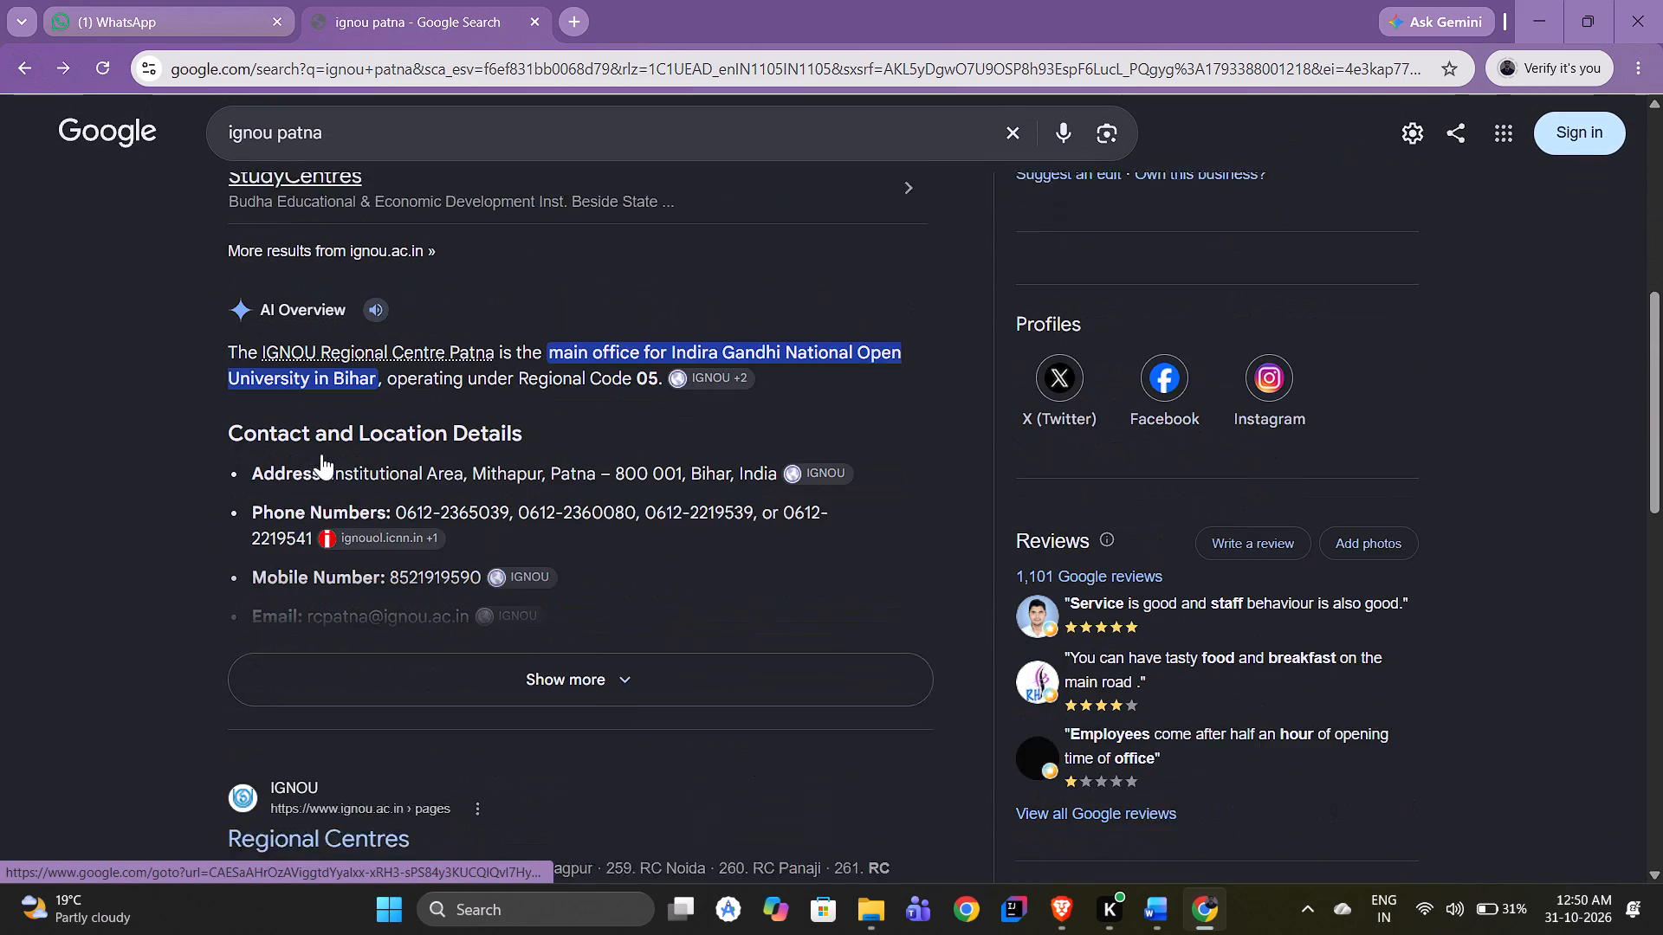
scroll(321, 454, "down", 2)
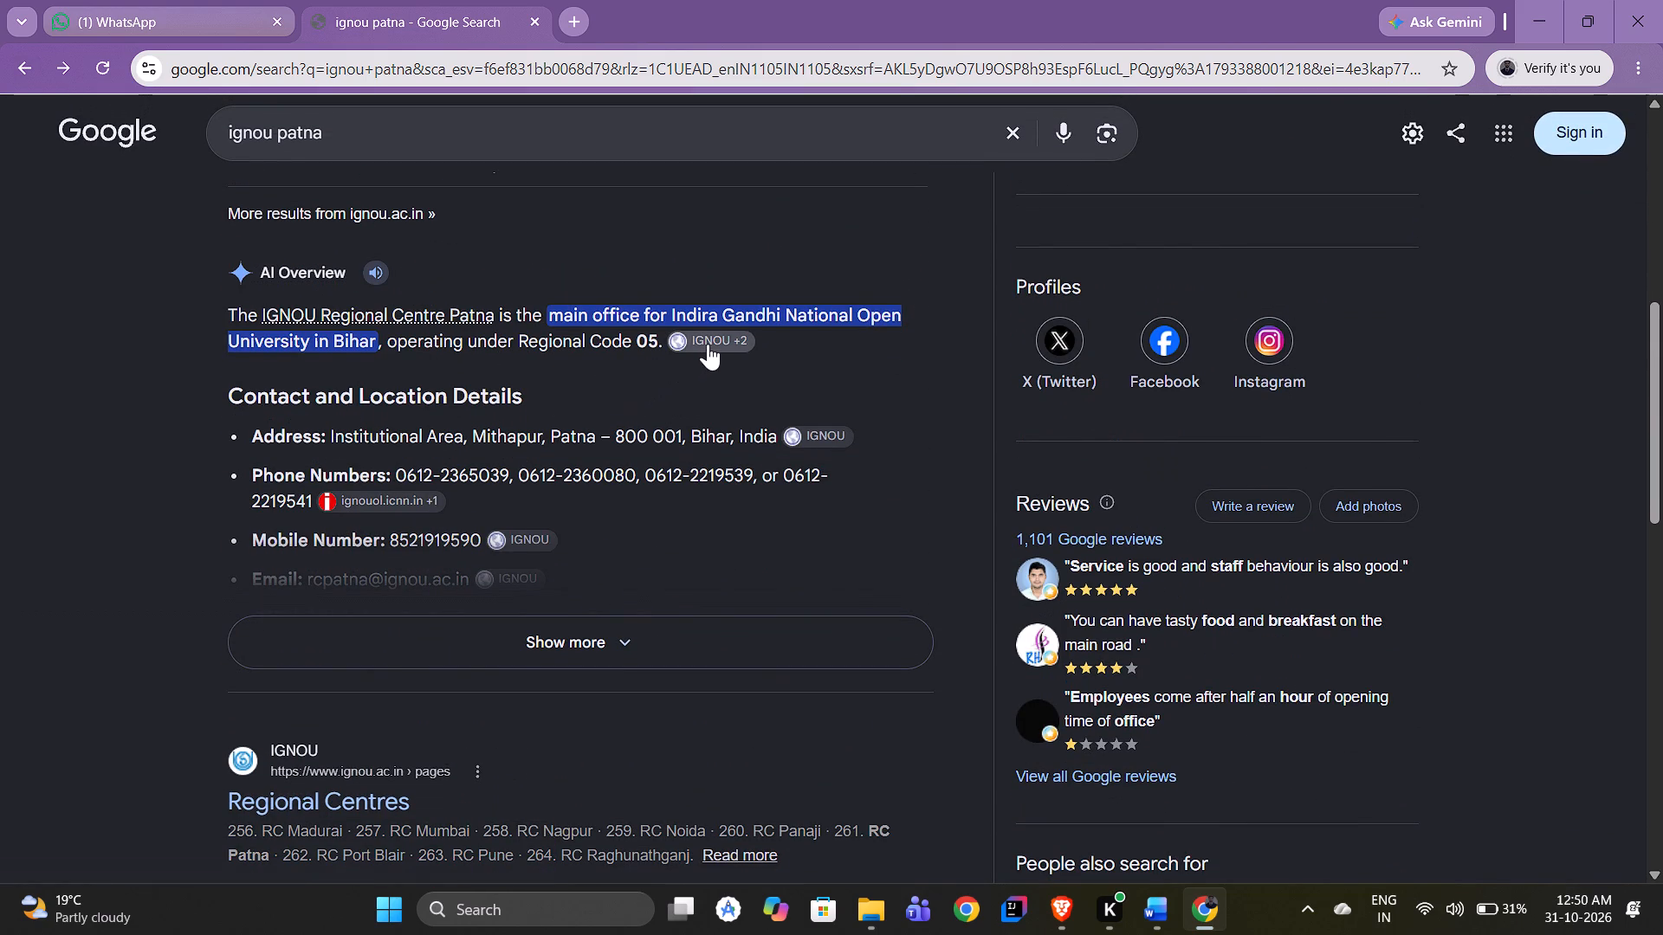
left_click(709, 343)
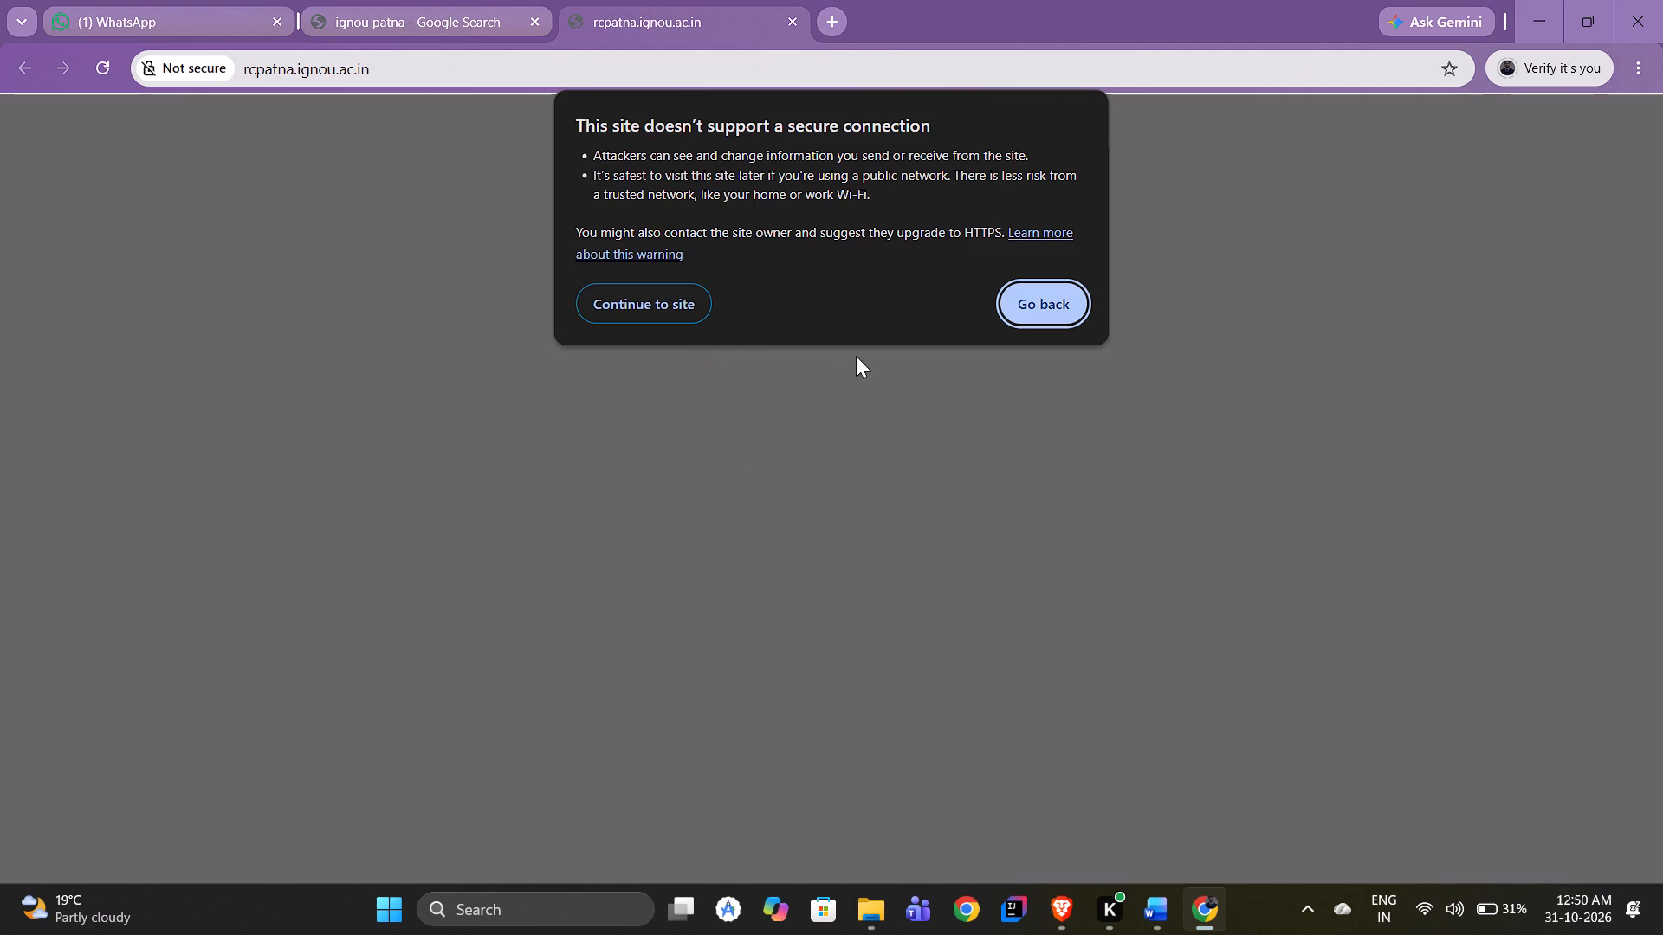
scroll(486, 641, "right", 9)
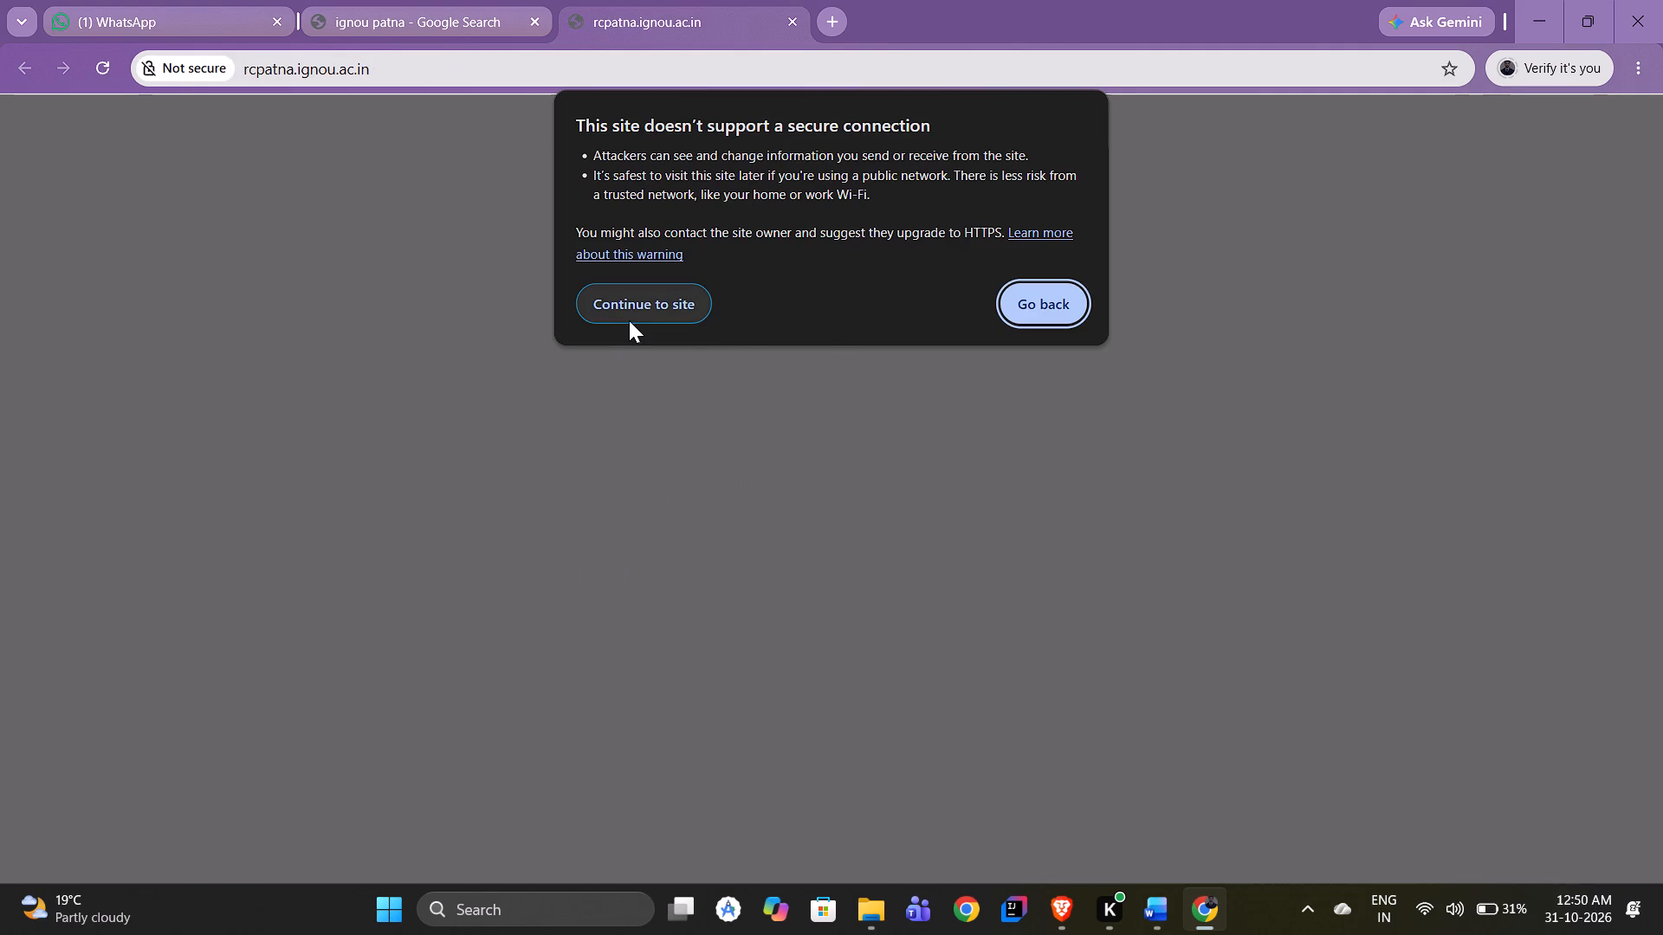
left_click(629, 320)
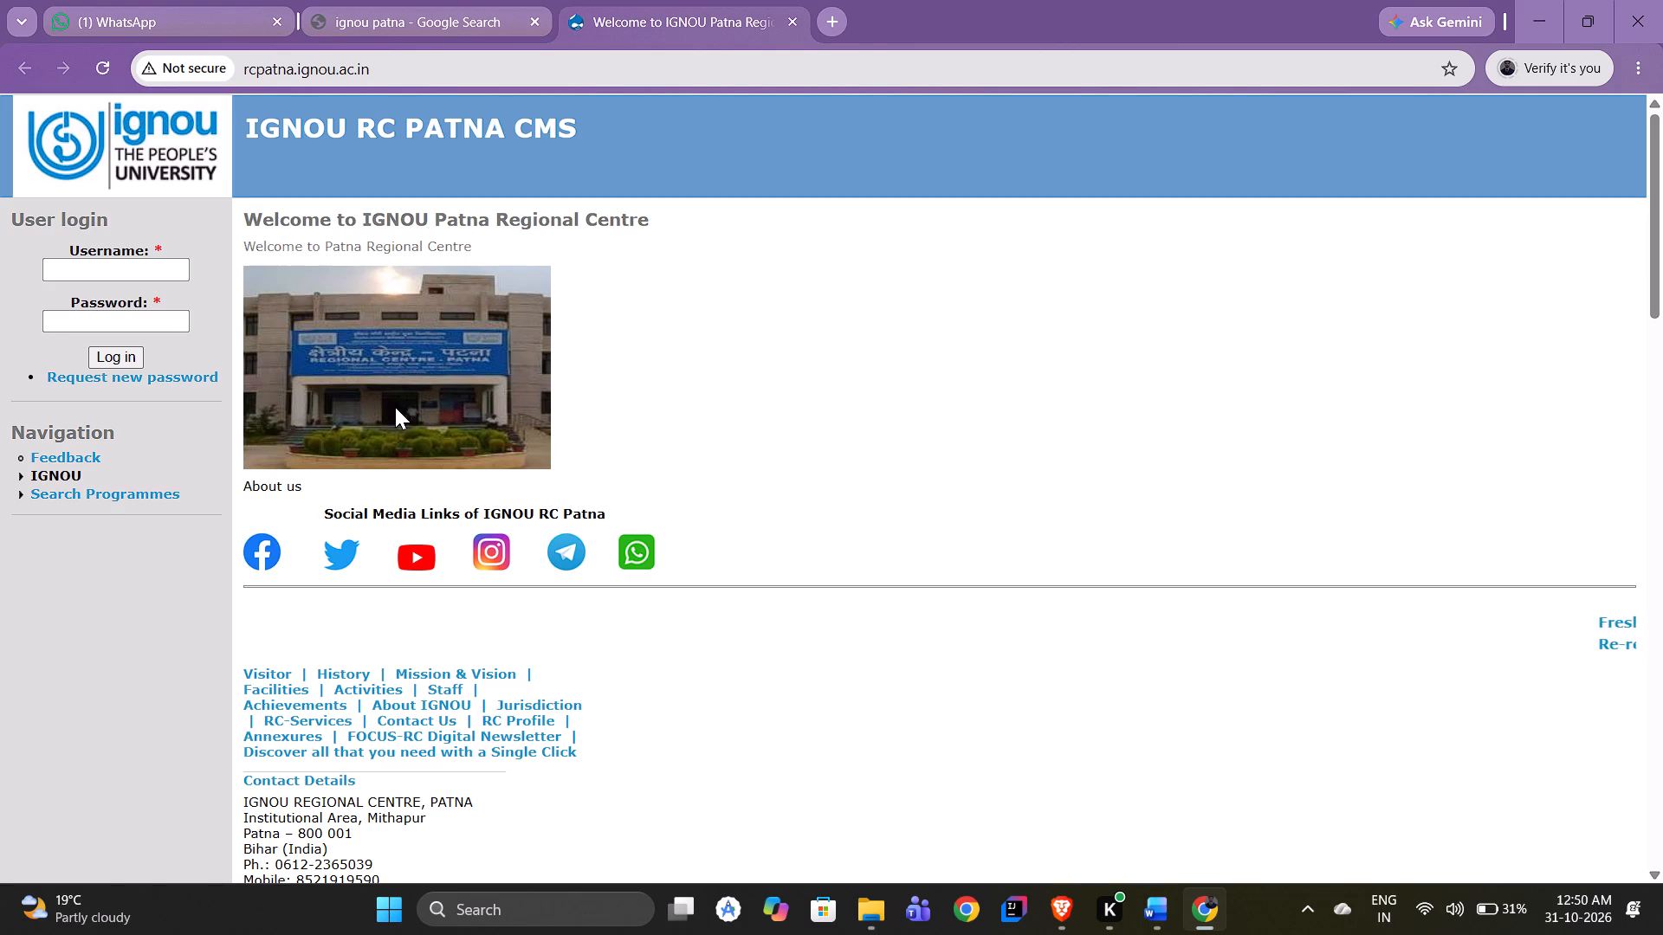
Examine the IGNOU Patna Regional Centre home page from top to bottom.
scroll(489, 738, "down", 4)
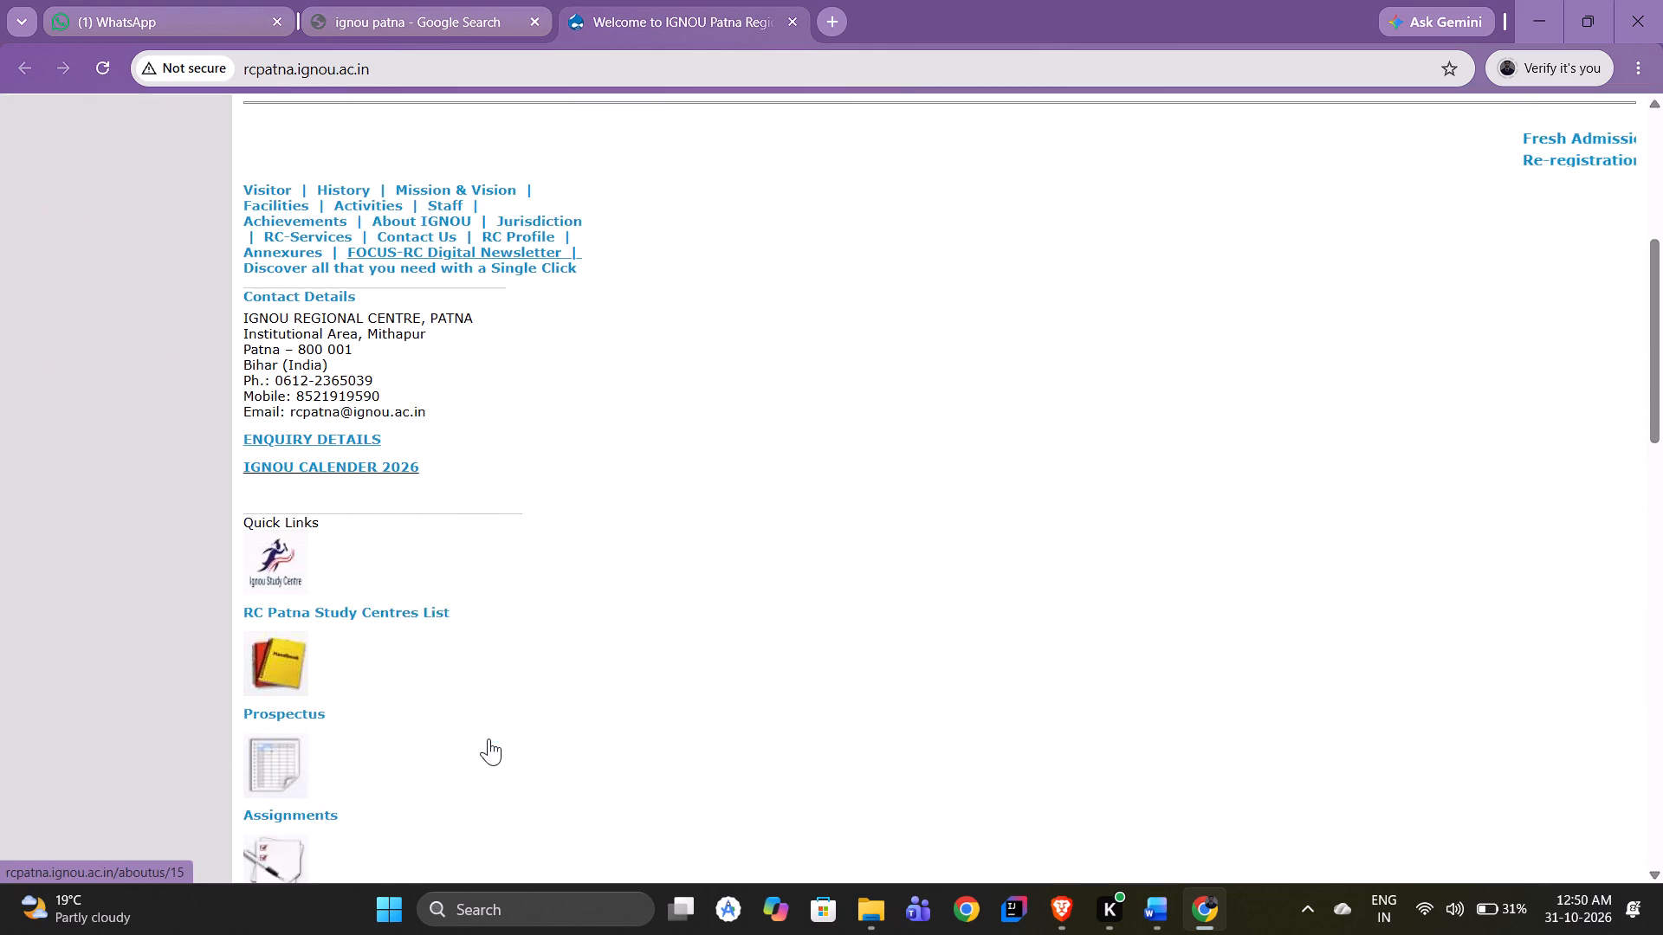
scroll(489, 738, "down", 11)
scroll(489, 738, "up", 7)
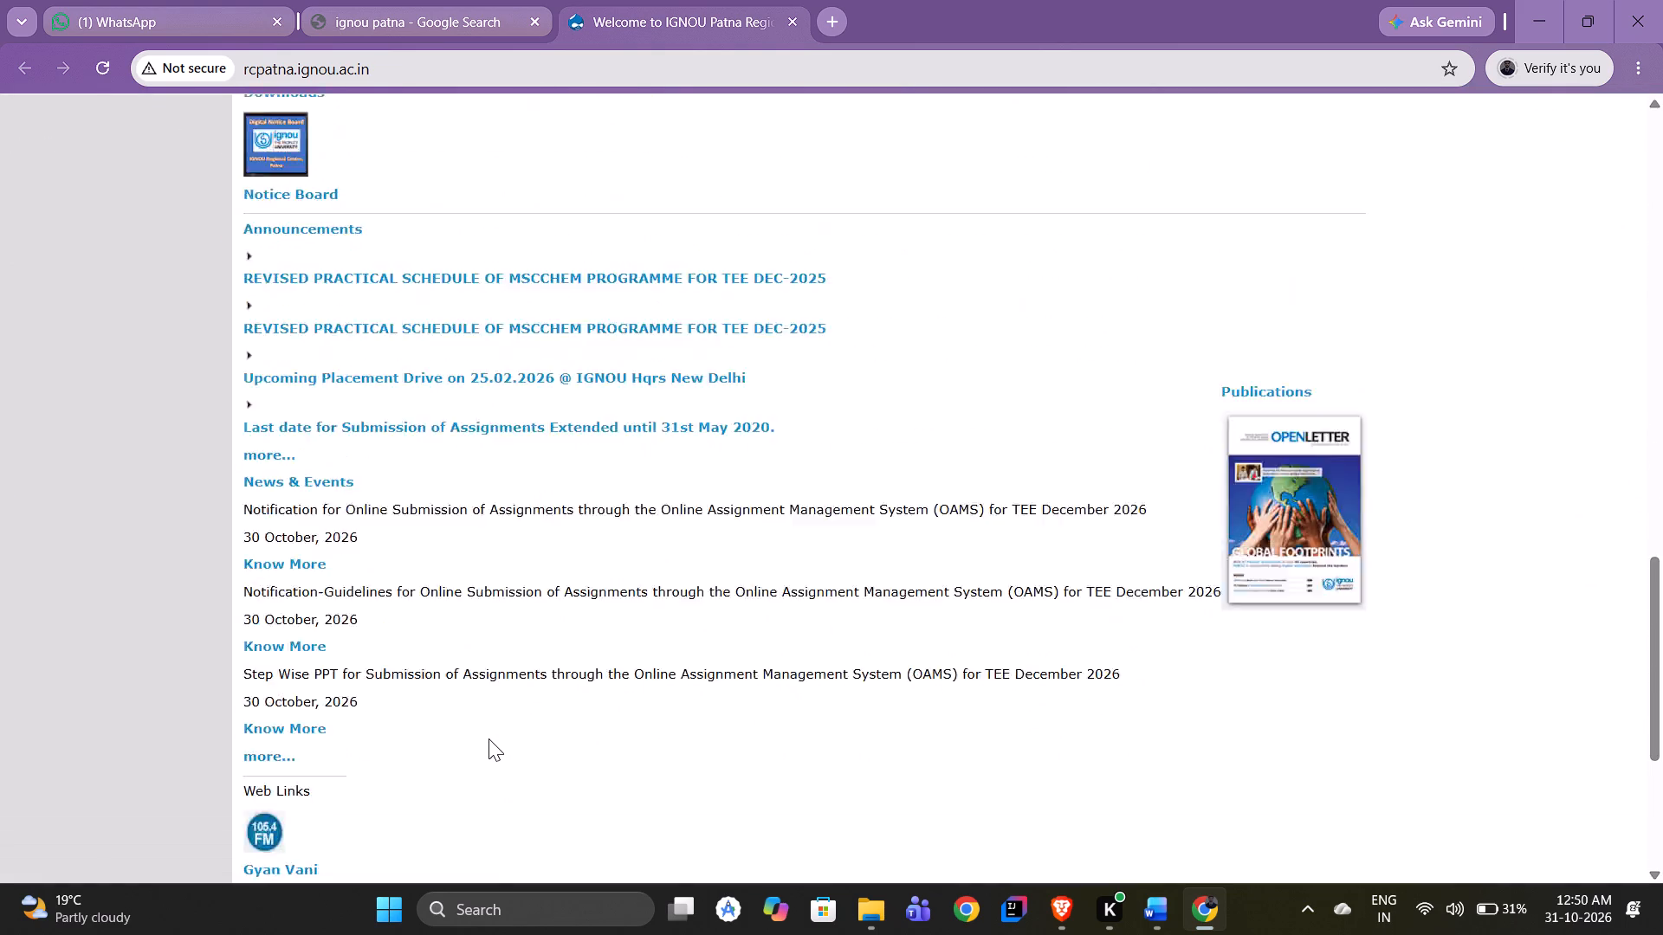
scroll(489, 738, "up", 7)
scroll(489, 738, "right", 13)
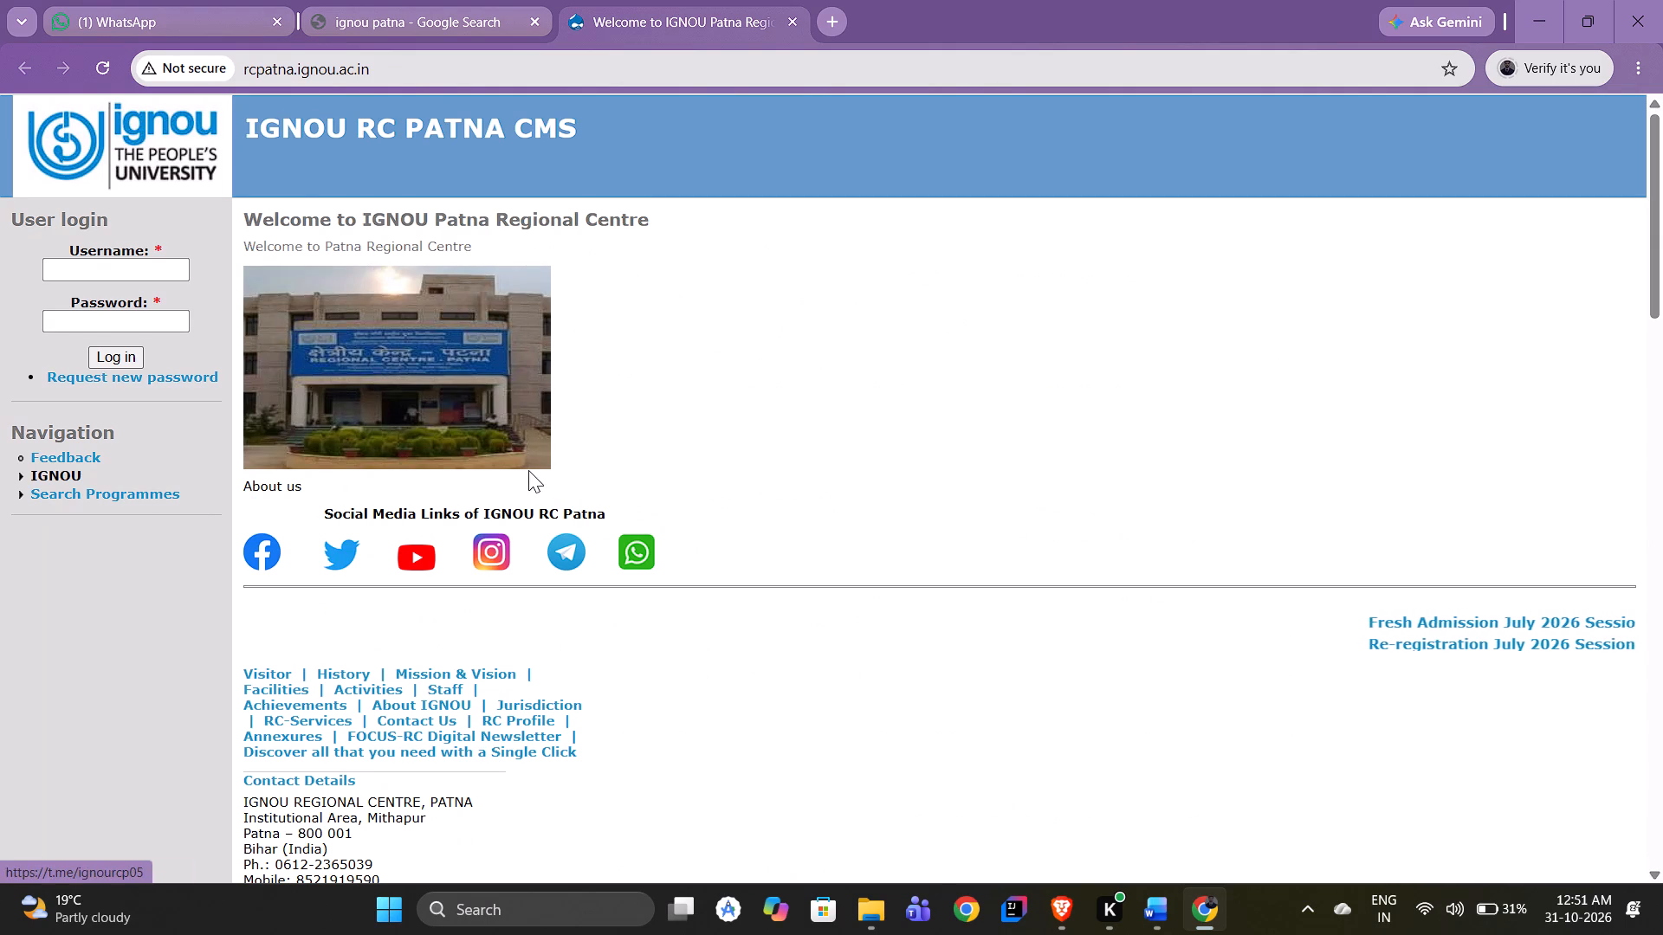
scroll(528, 470, "right", 12)
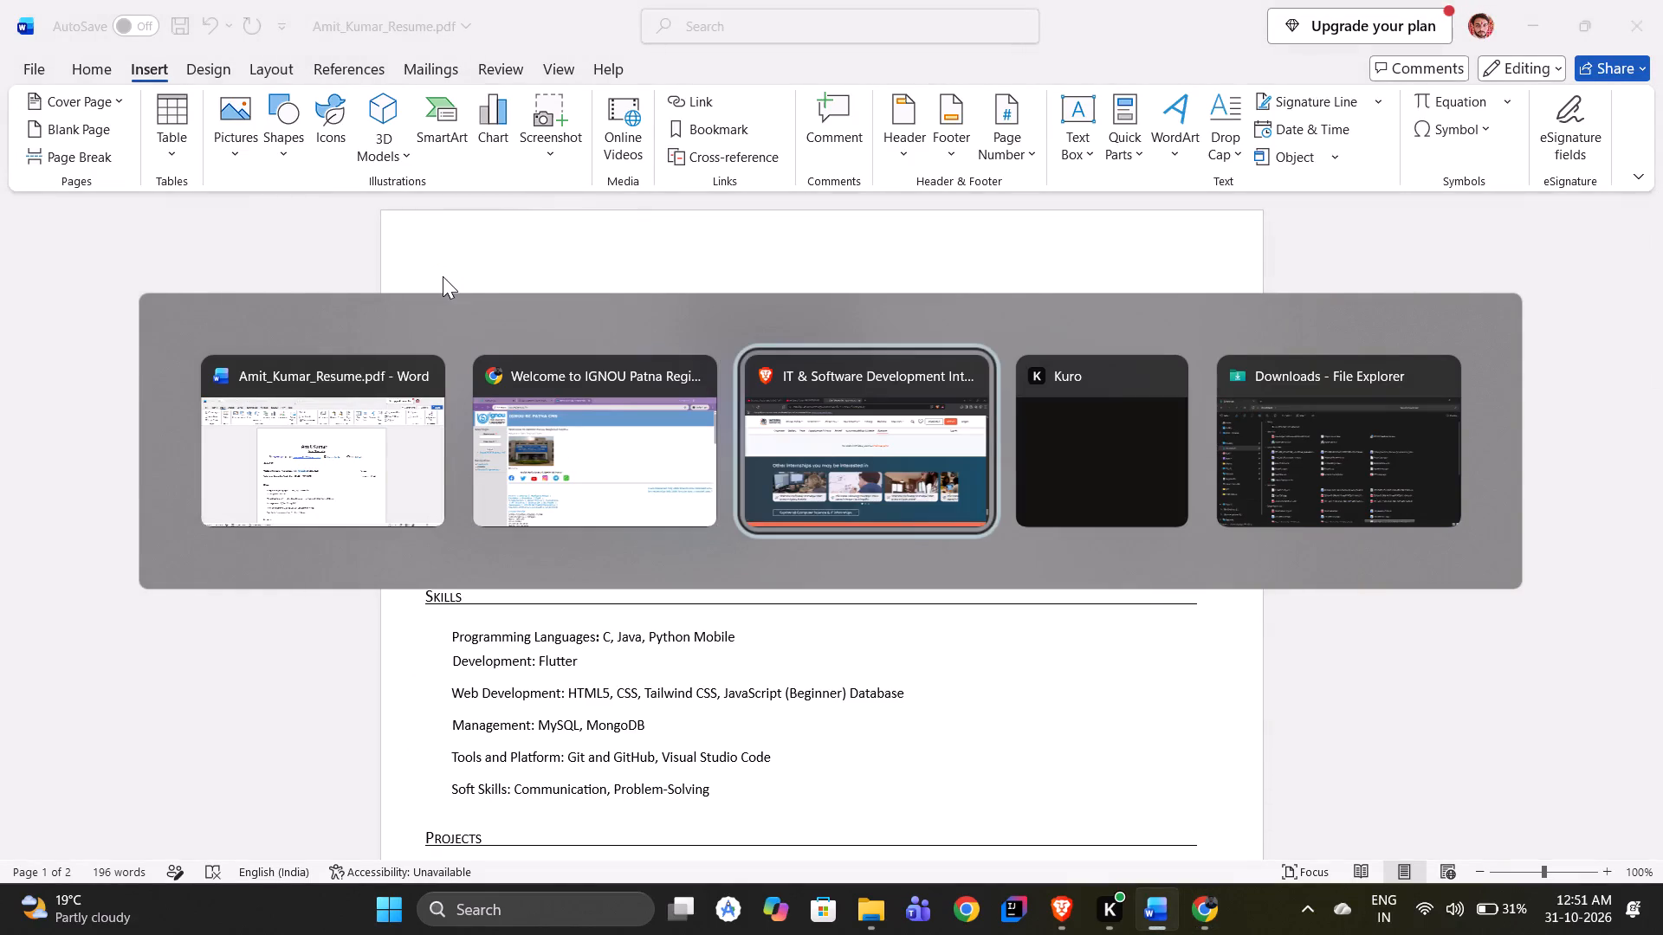
scroll(409, 420, "right", 11)
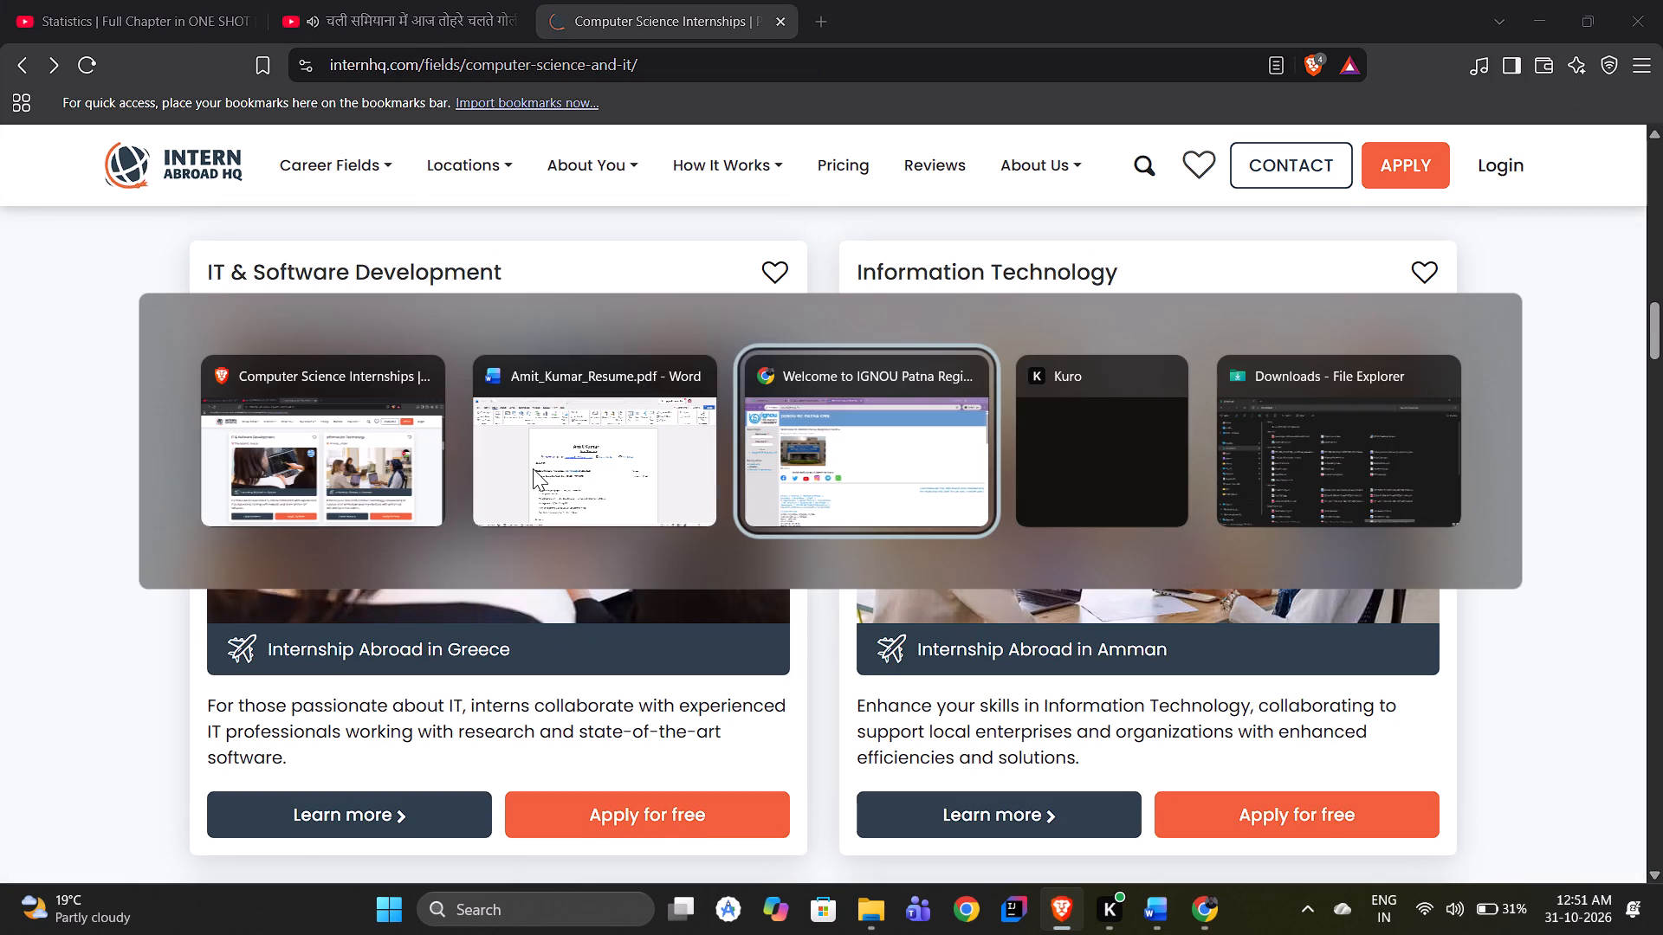
scroll(400, 235, "right", 15)
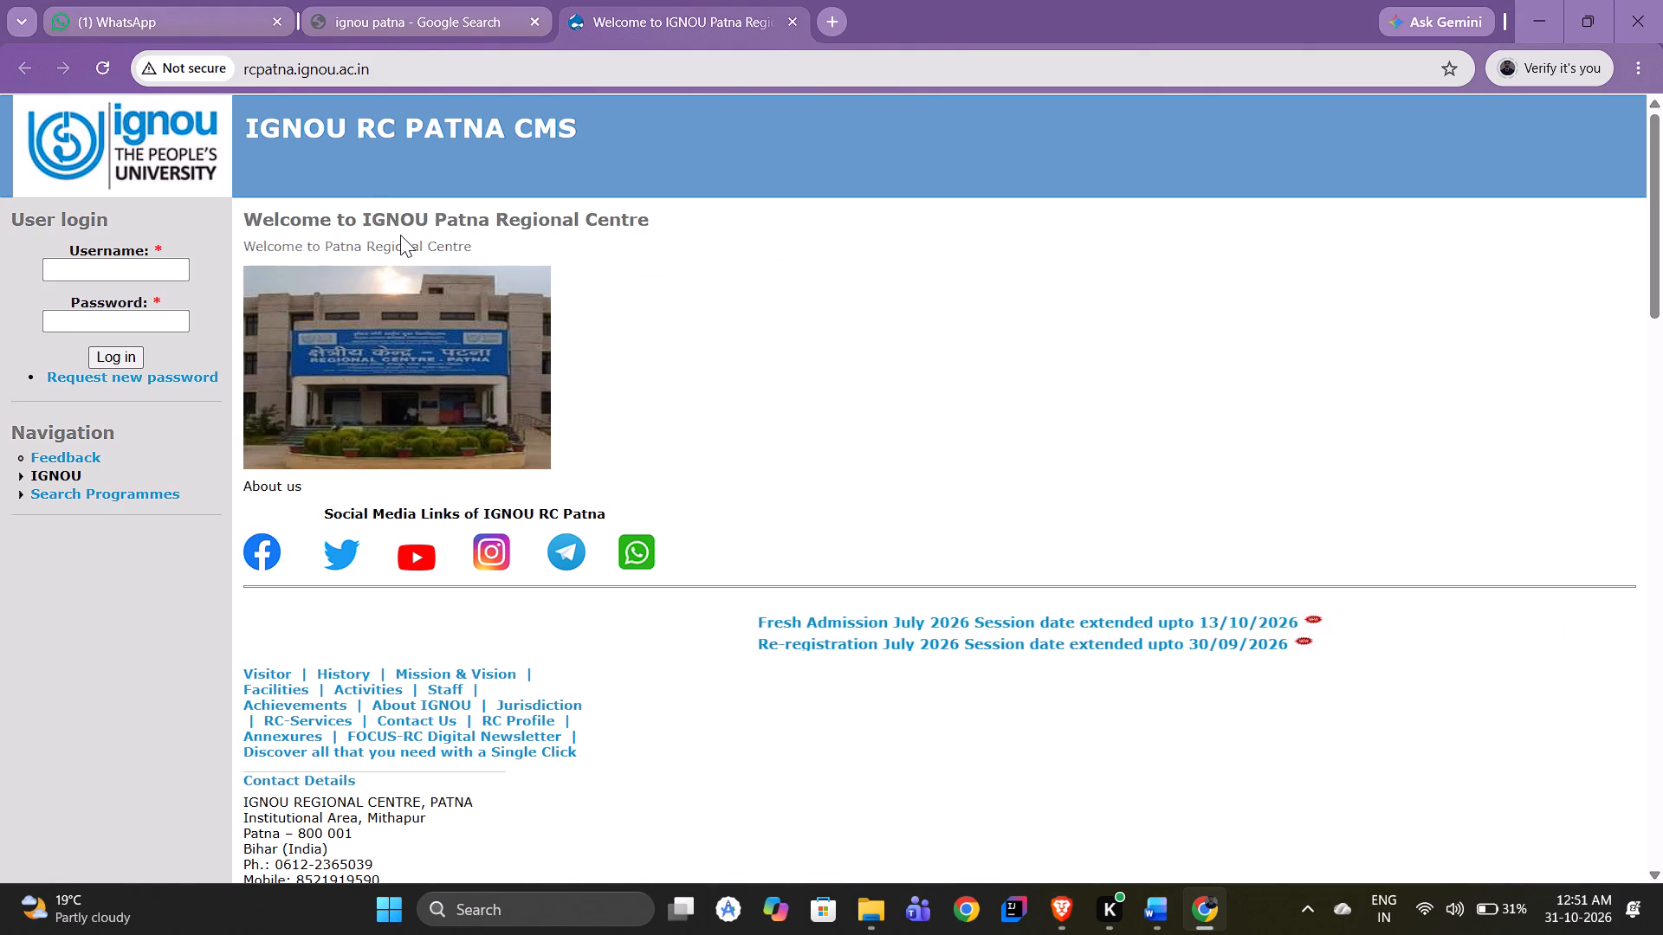
scroll(394, 408, "right", 13)
scroll(288, 603, "right", 13)
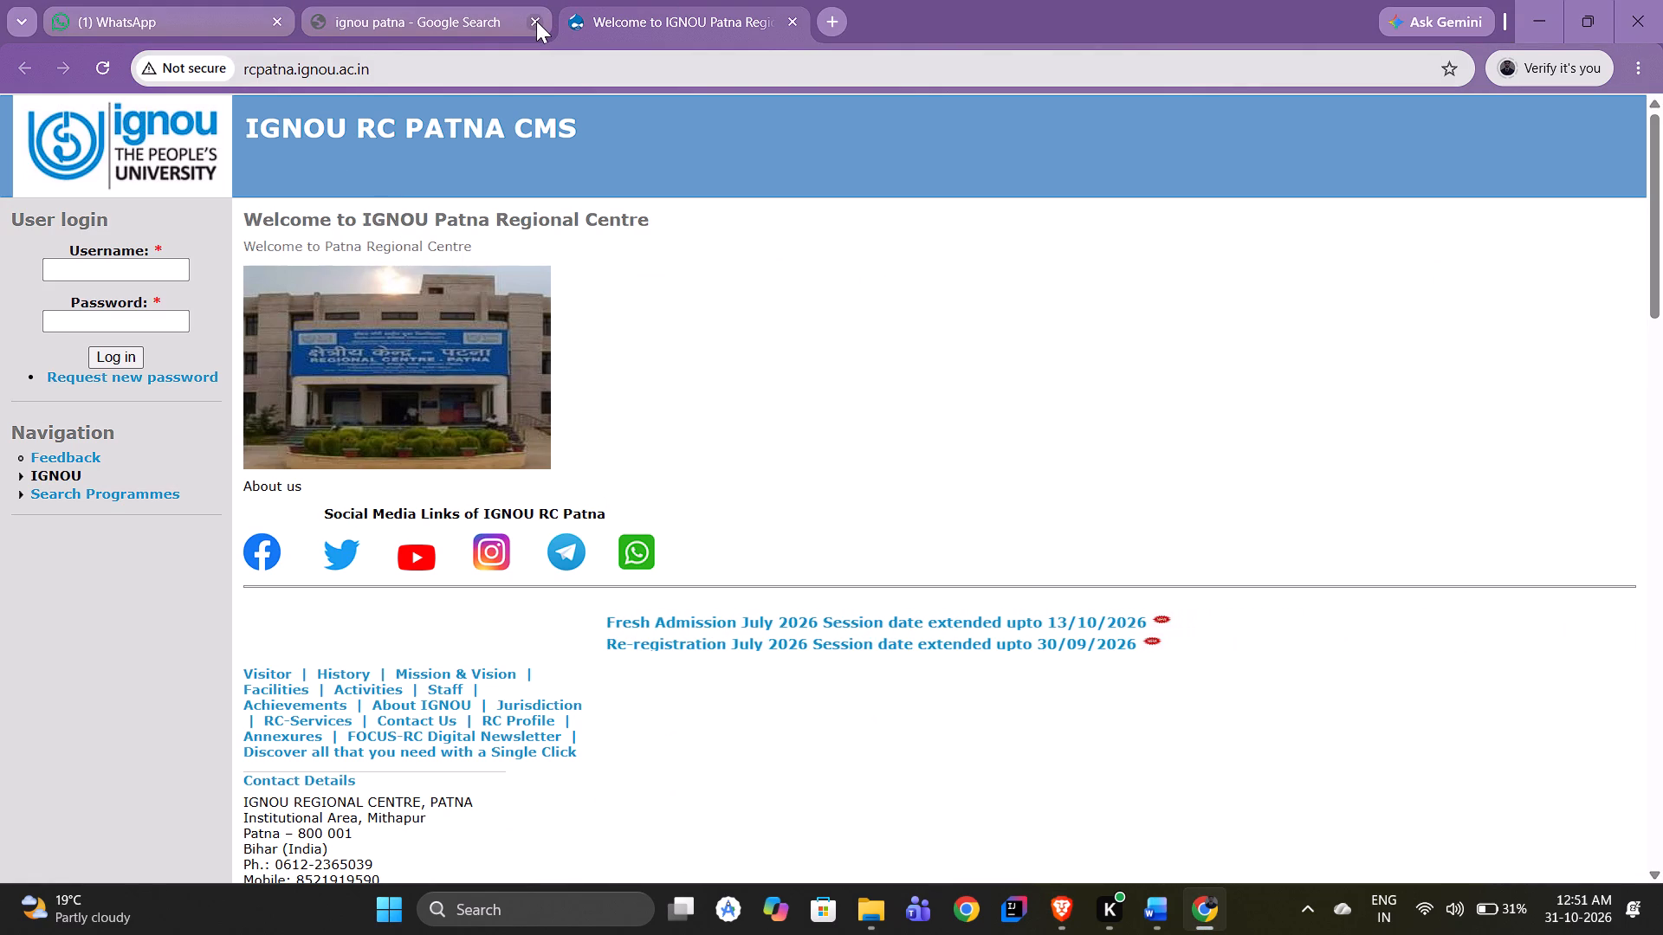
Change the Google search to "ignou delhi" and open the main IGNOU website from the AI Overview's source link.
left_click(471, 20)
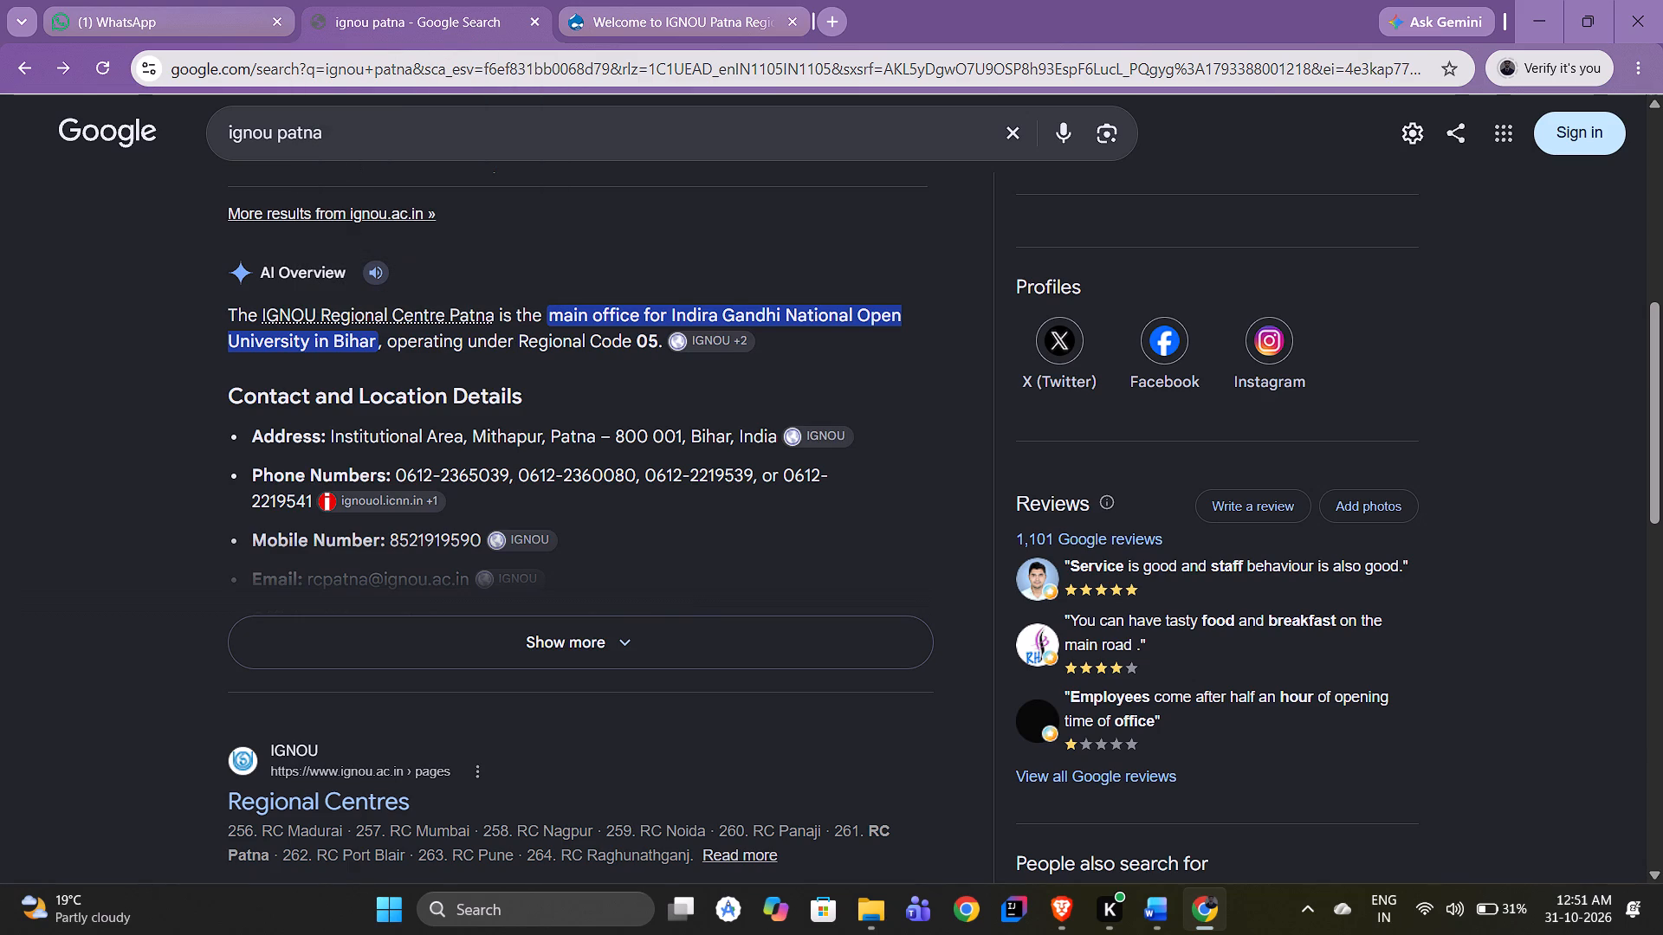
left_click(338, 144)
key("BackSpace")
key("BackSpace")
key("BackSpace")
key("BackSpace")
key("BackSpace")
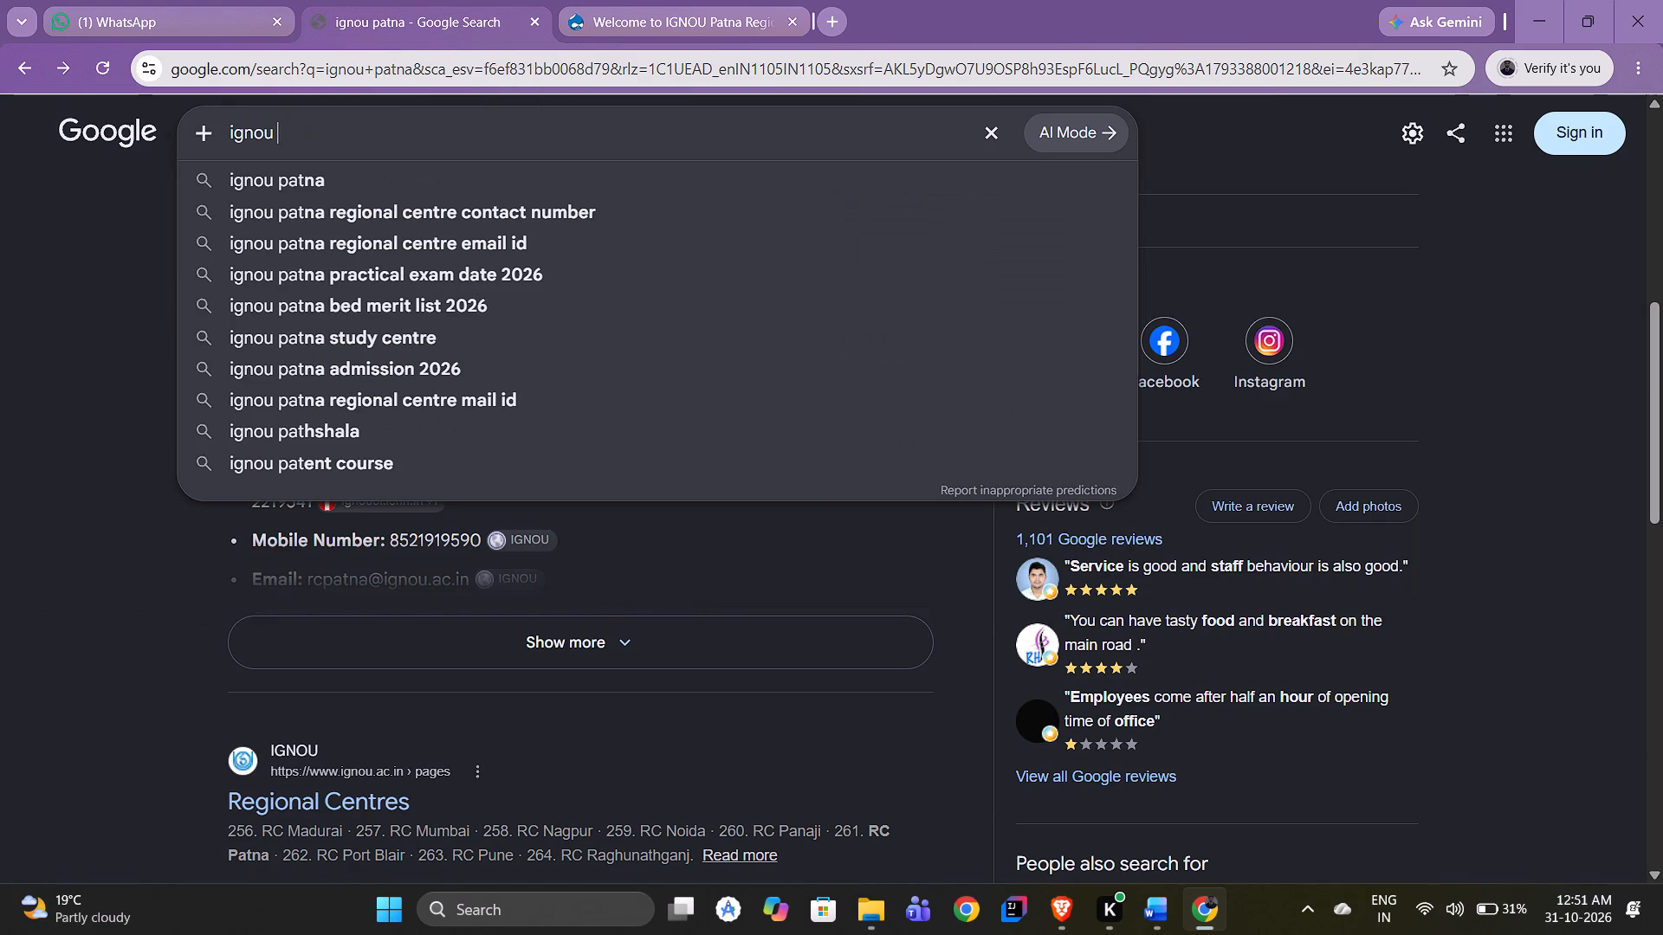
type("delhi")
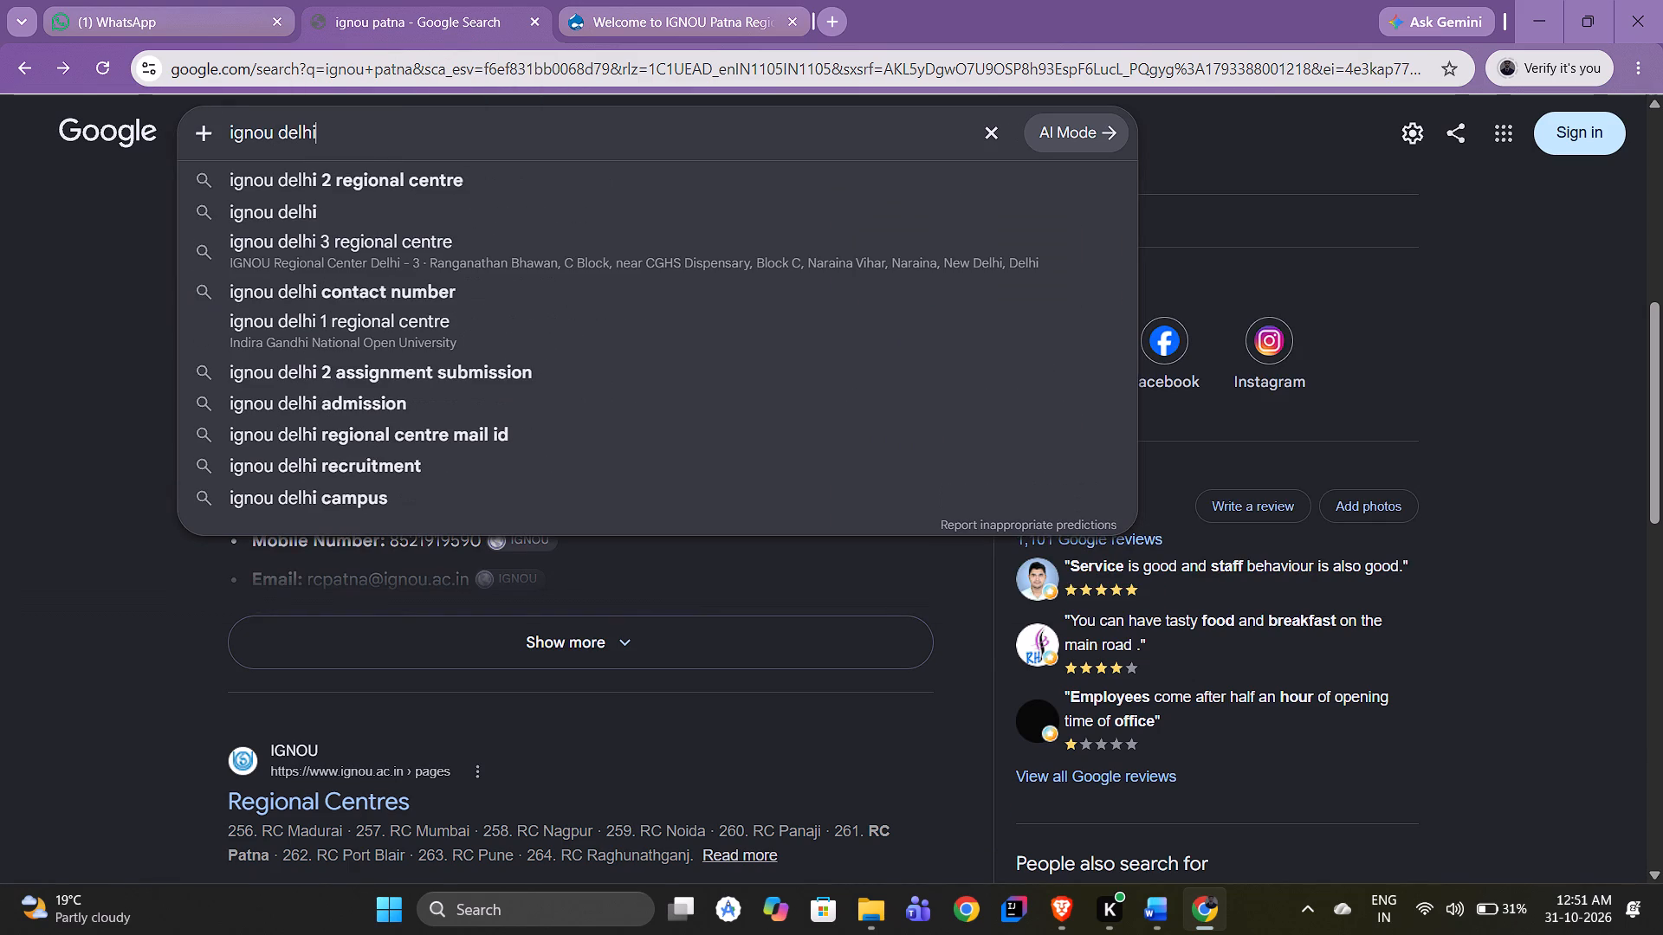
key("Return")
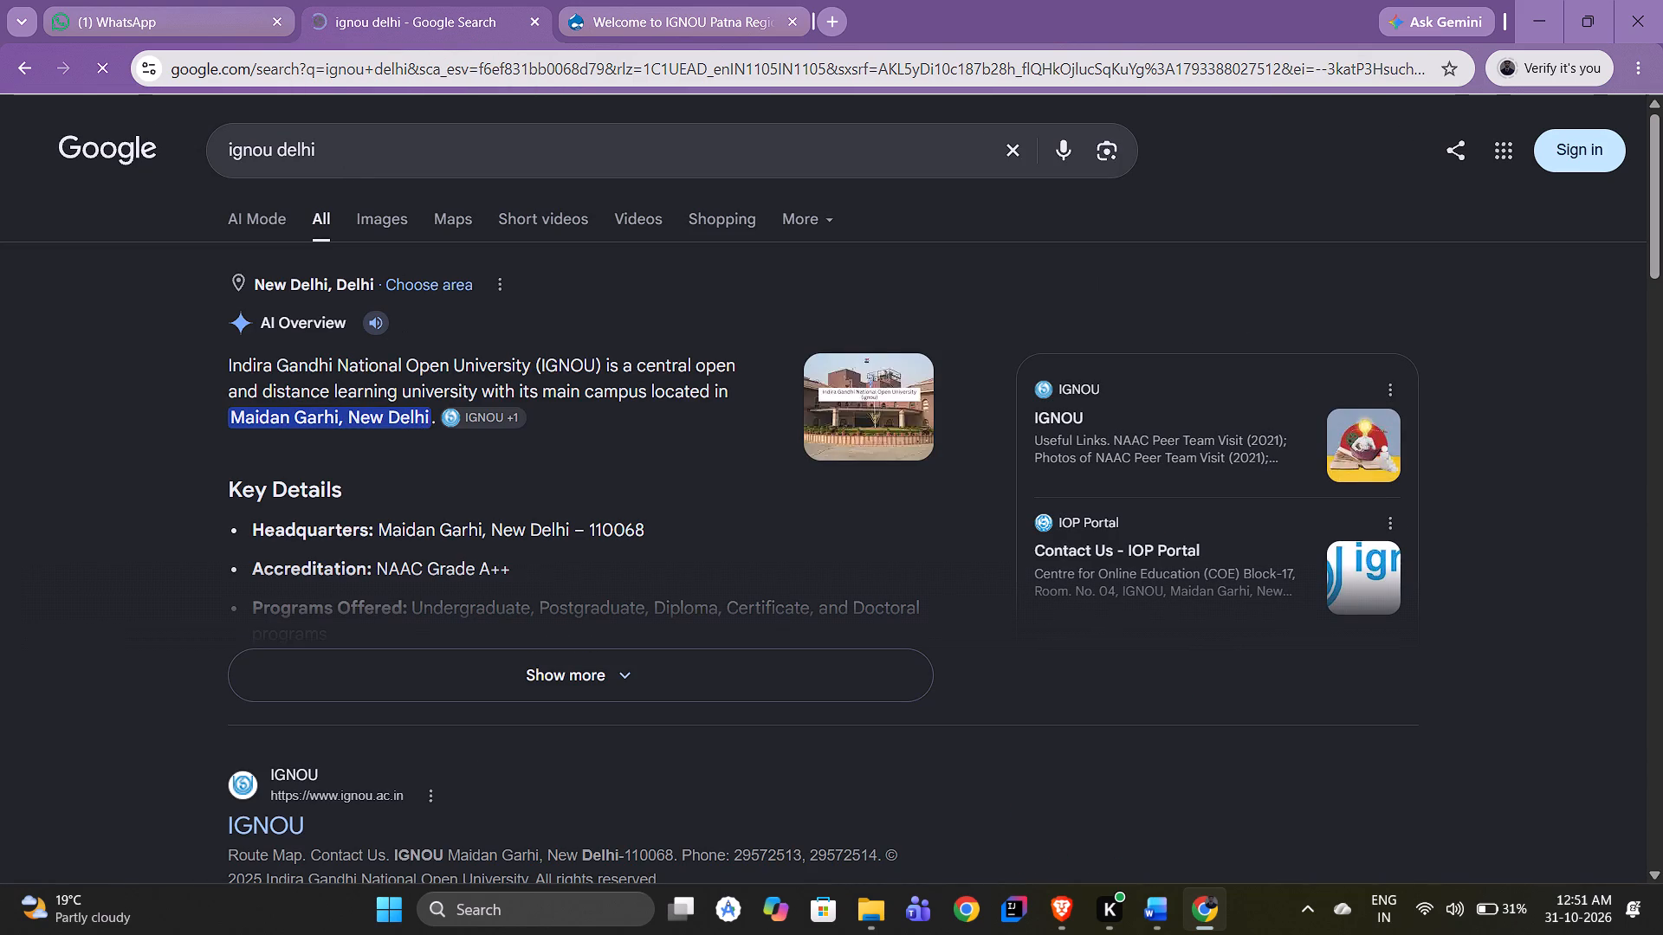
left_click(479, 422)
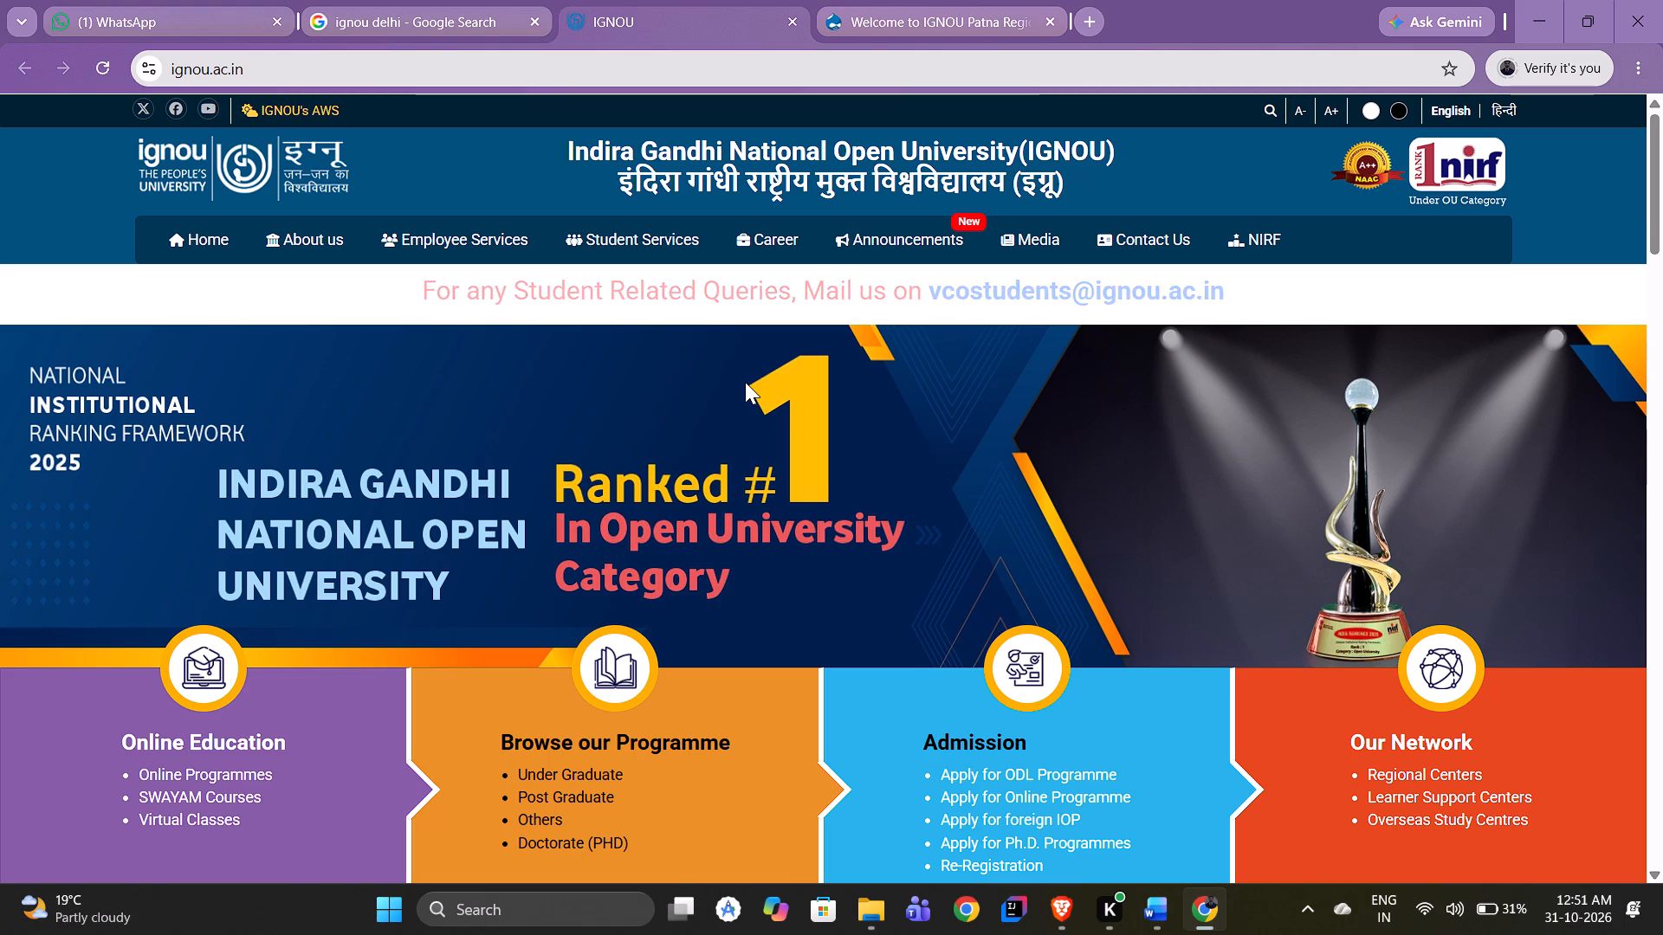
scroll(750, 618, "down", 3)
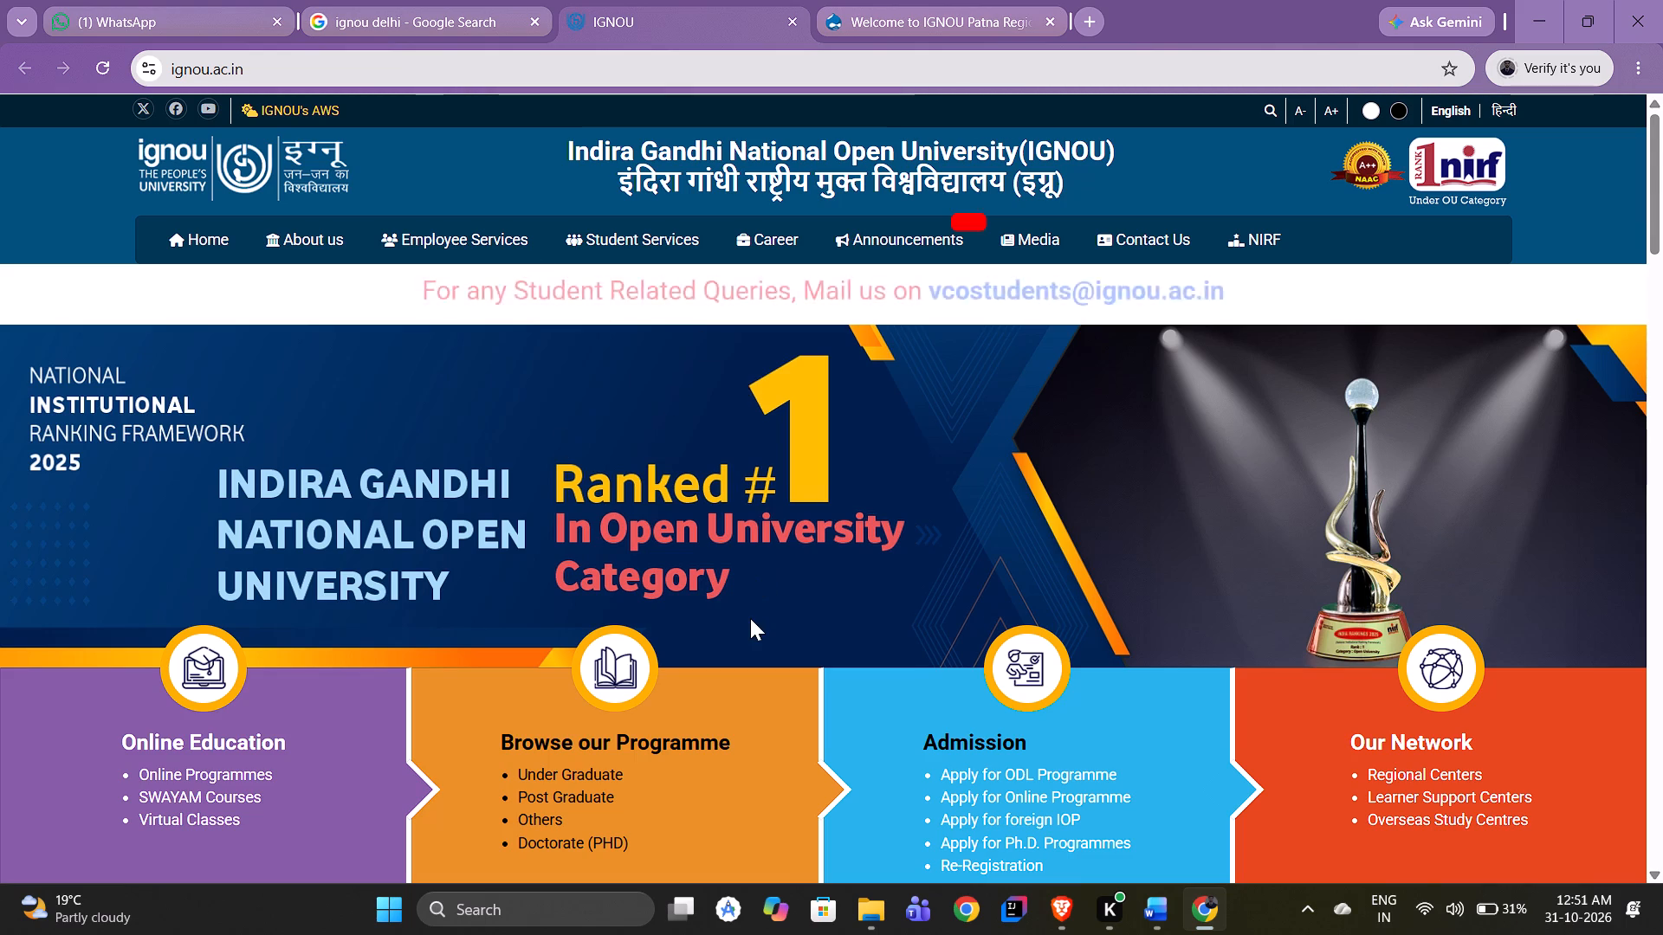
scroll(750, 618, "down", 8)
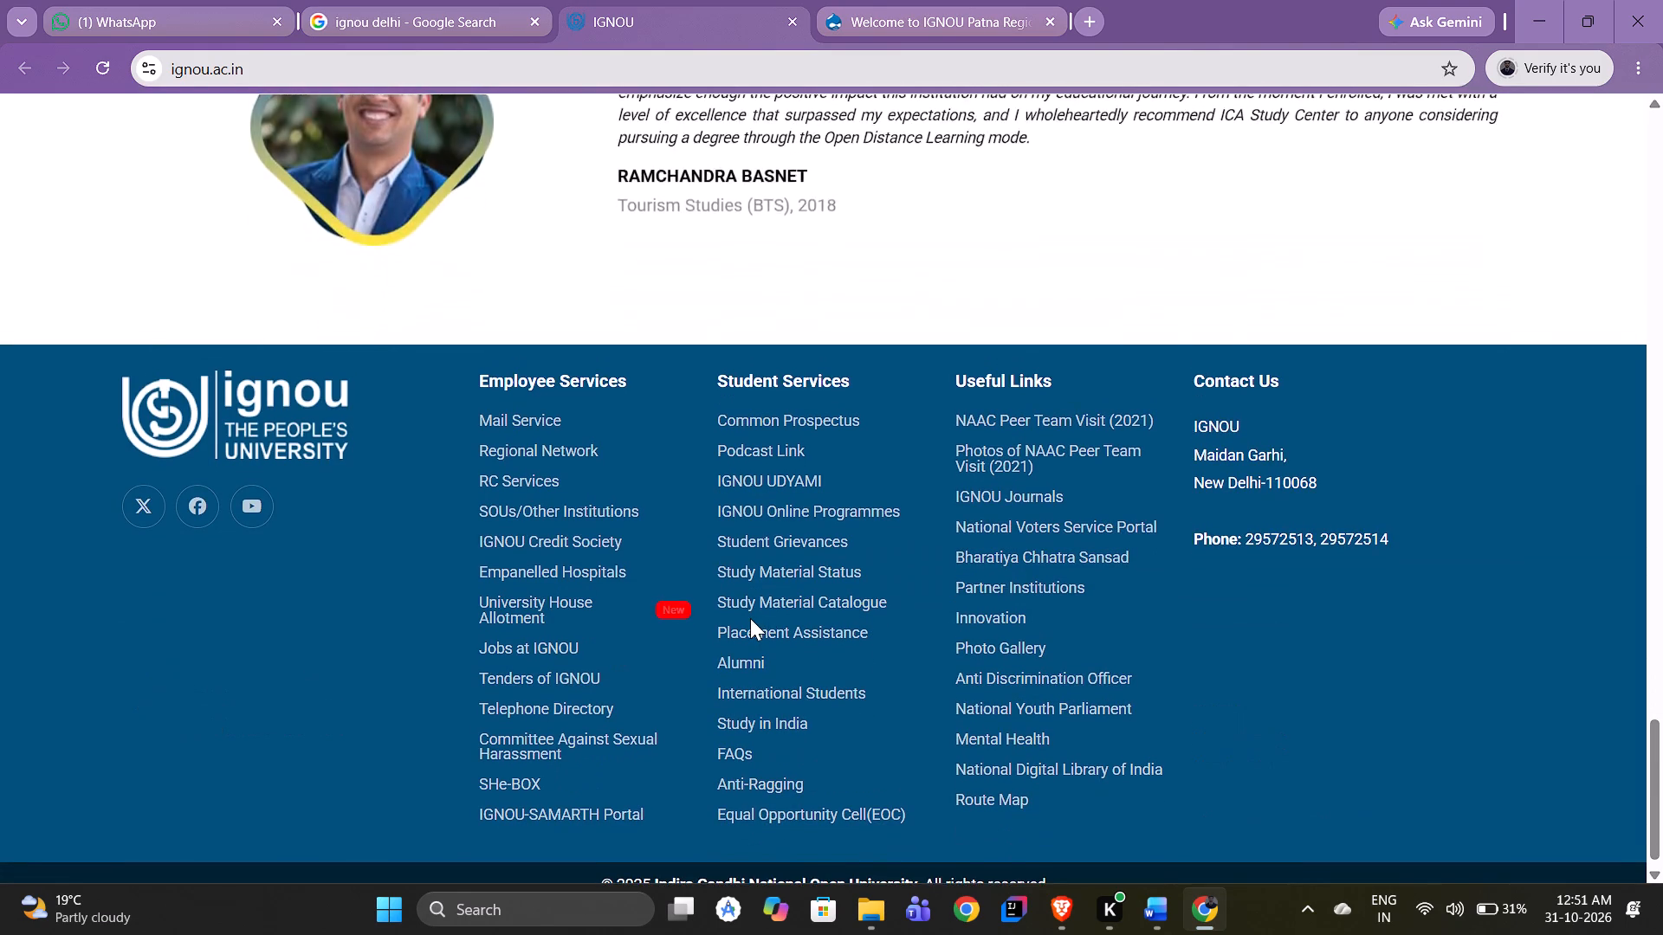
scroll(750, 618, "up", 14)
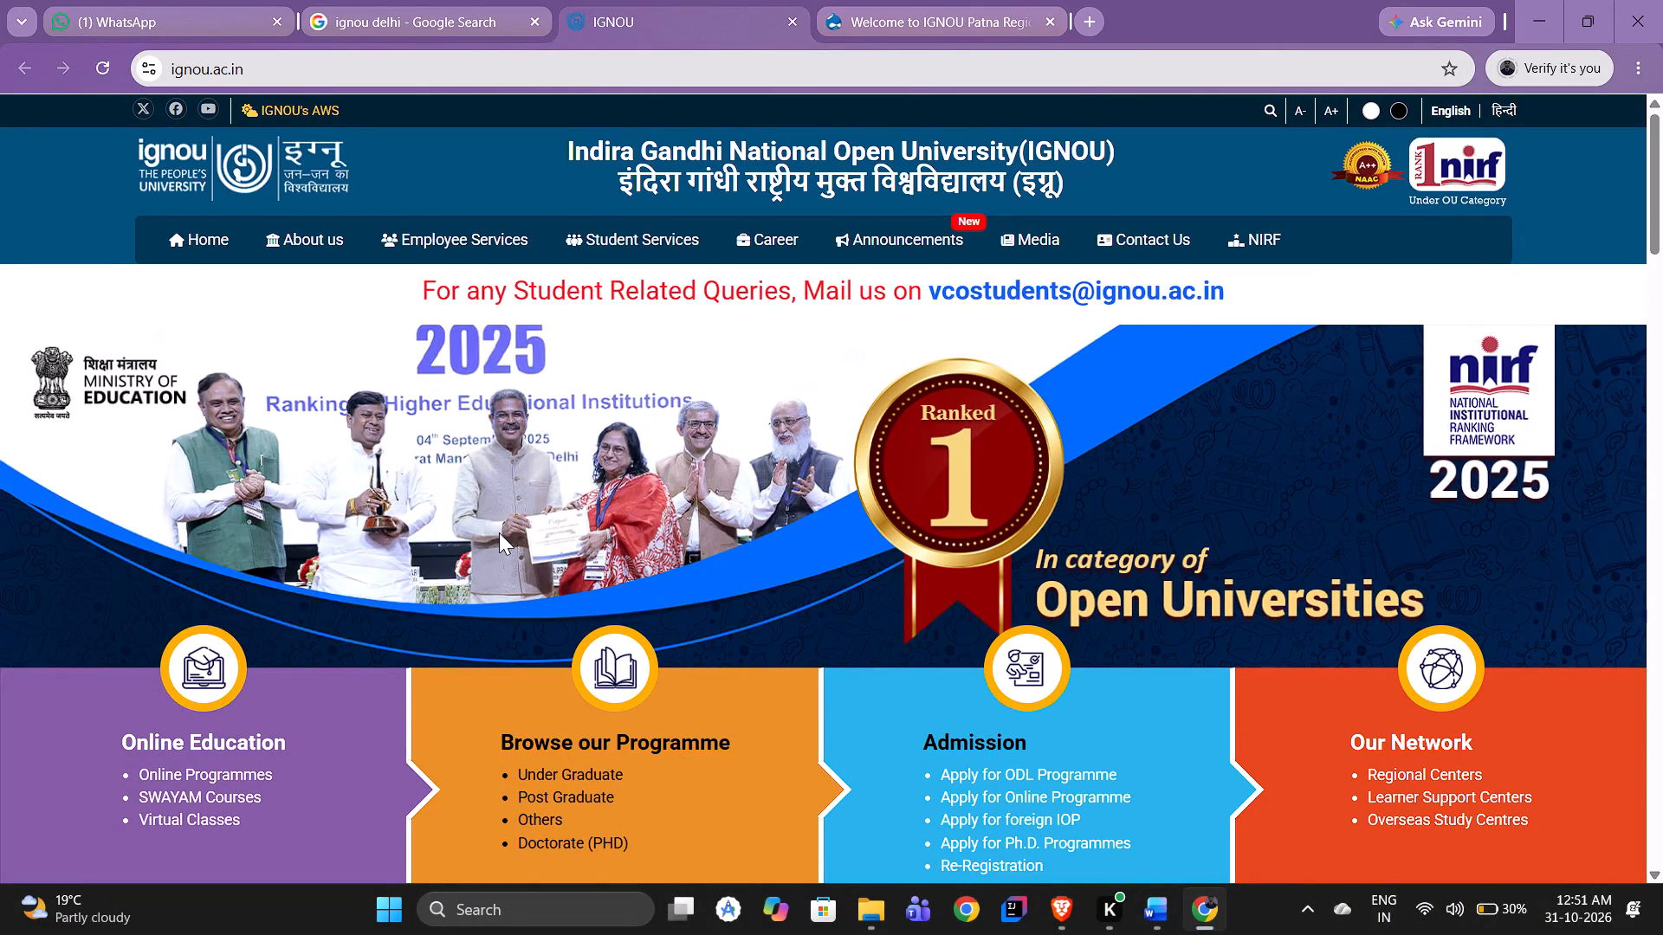
left_click(275, 68)
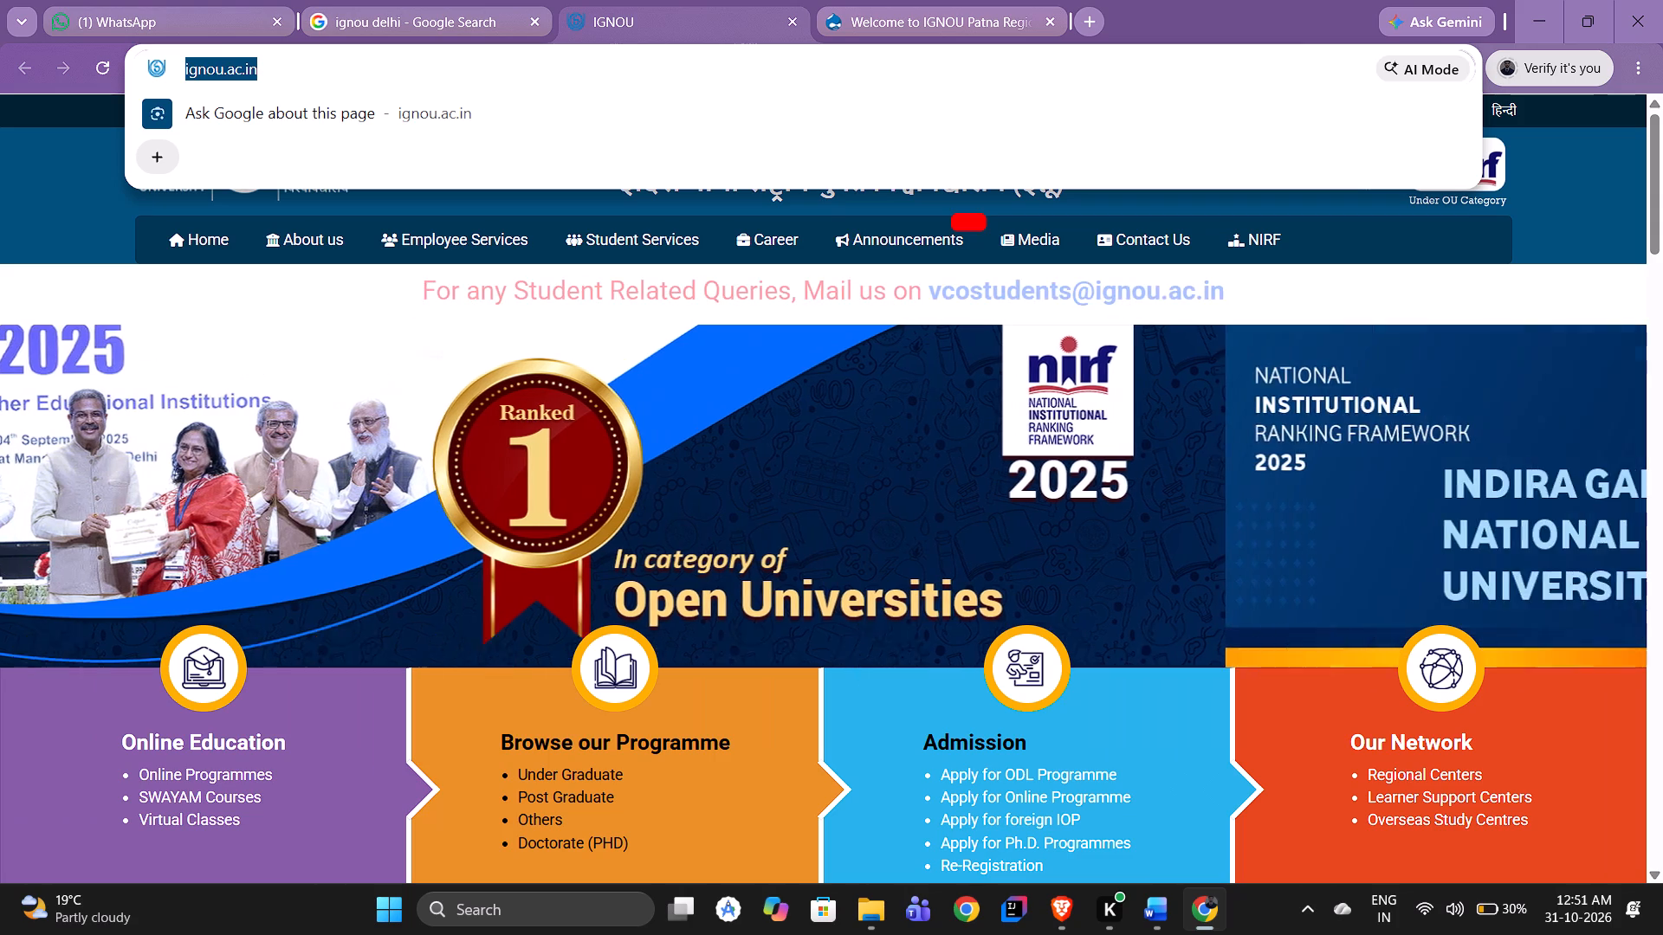
key("ctrl+c")
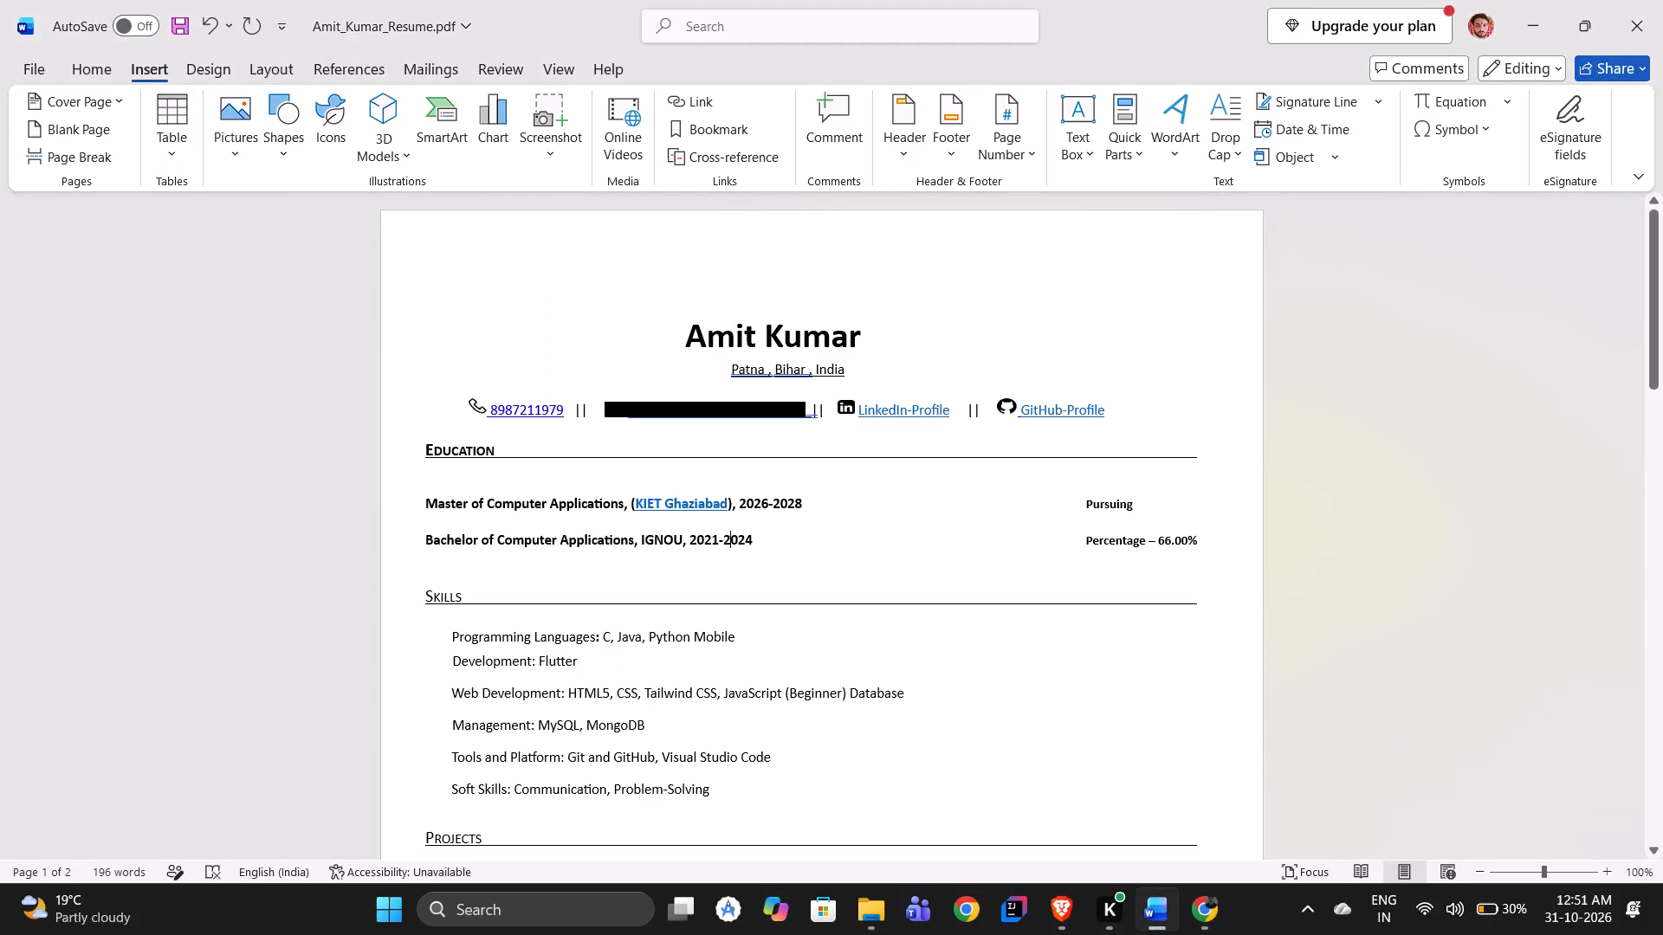
double_click(664, 538)
left_click(693, 93)
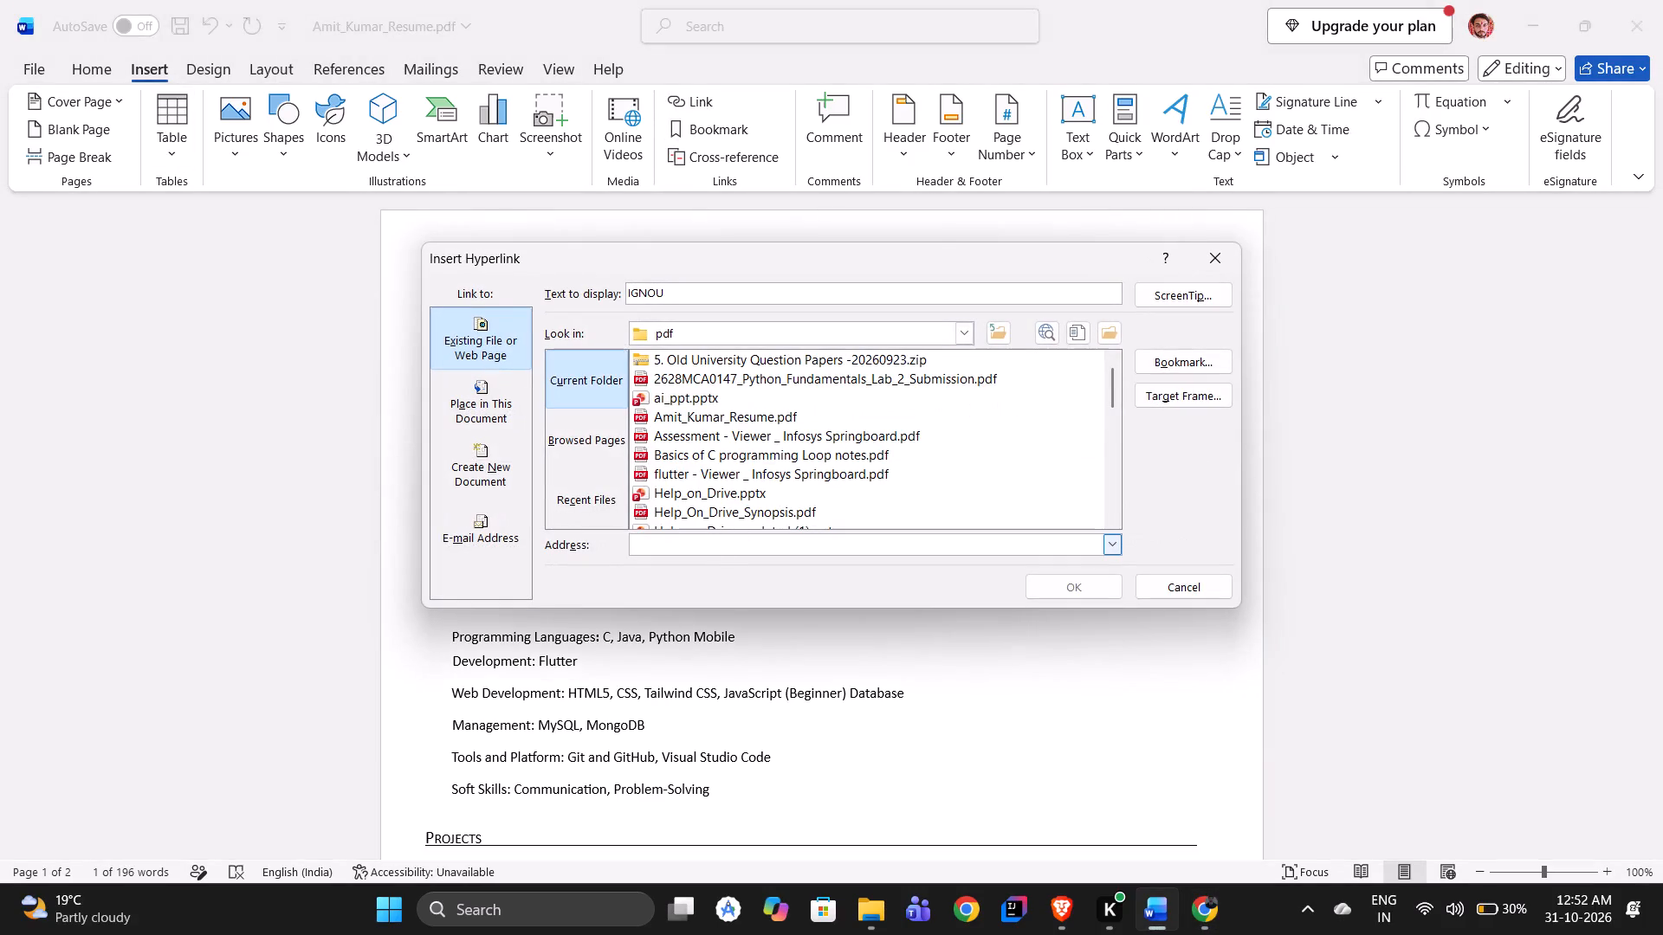
left_click(713, 540)
key("ctrl+v")
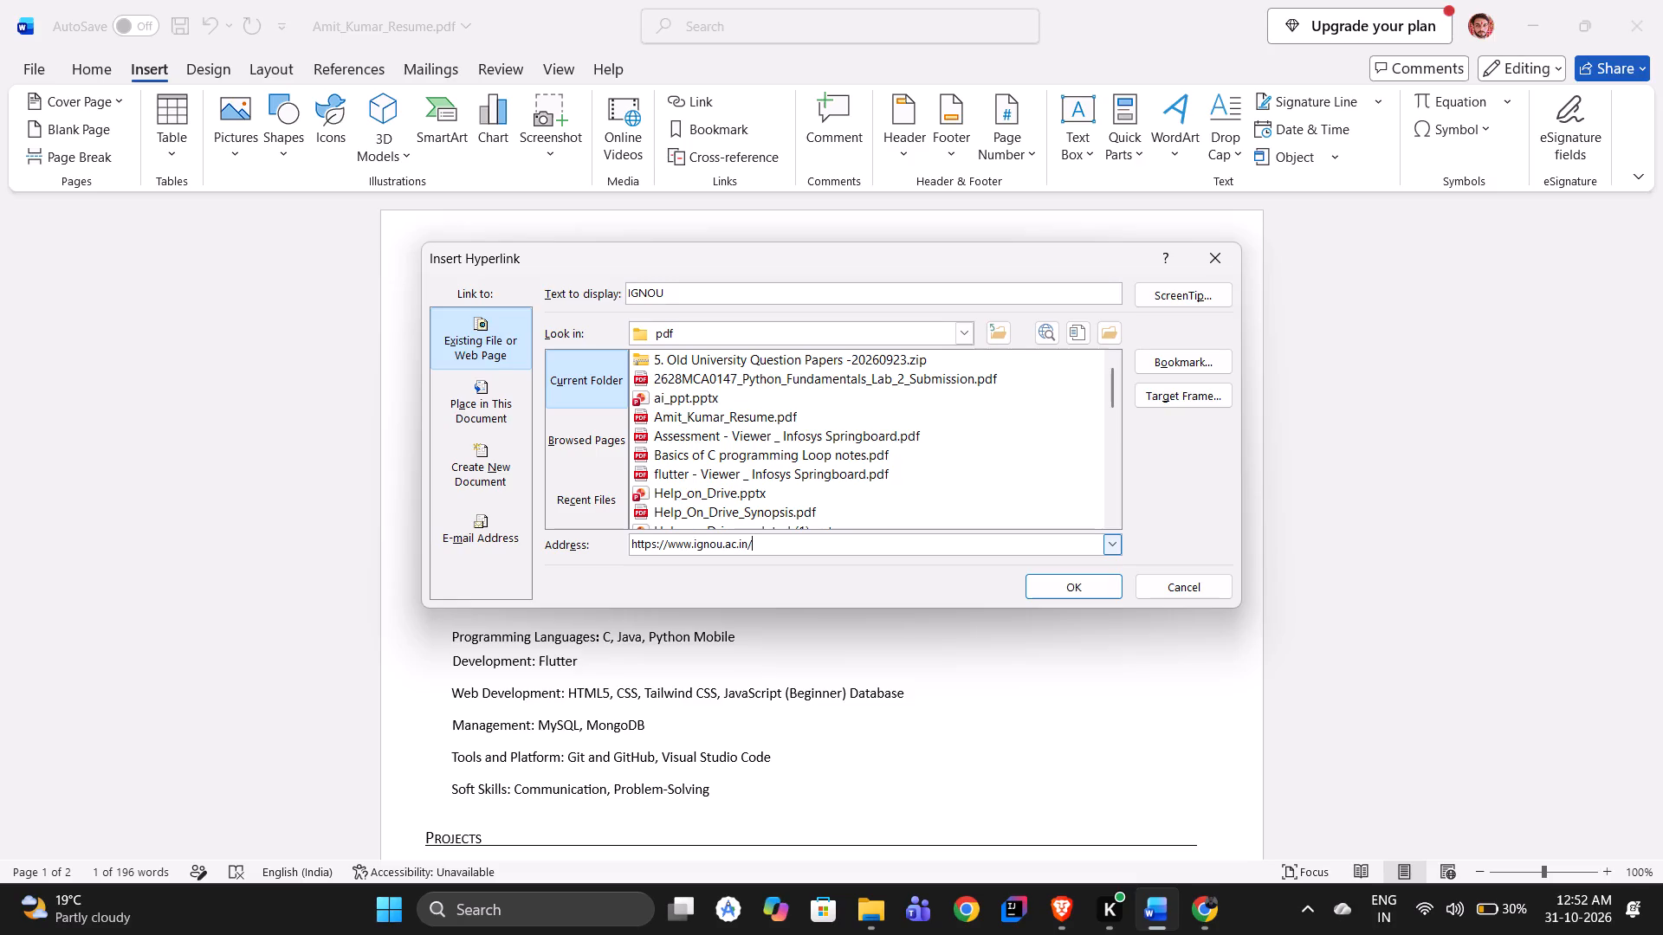
left_click(1090, 589)
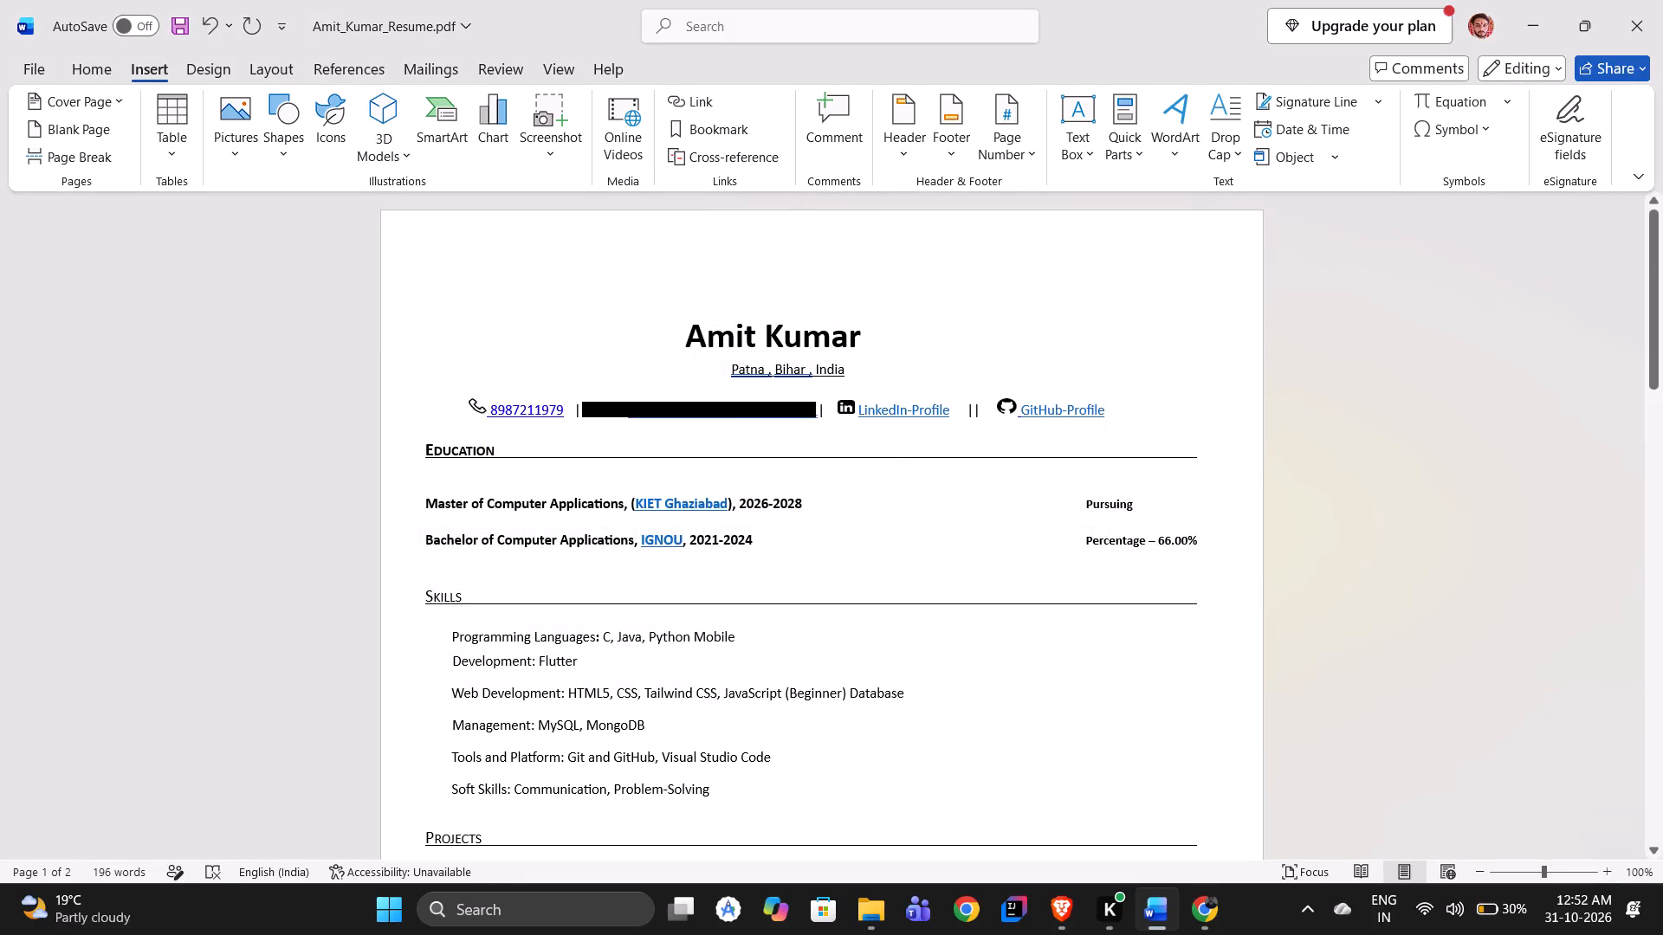
Delete the blank line between the Bachelor of Computer Applications entry and the Skills heading.
scroll(905, 654, "down", 1)
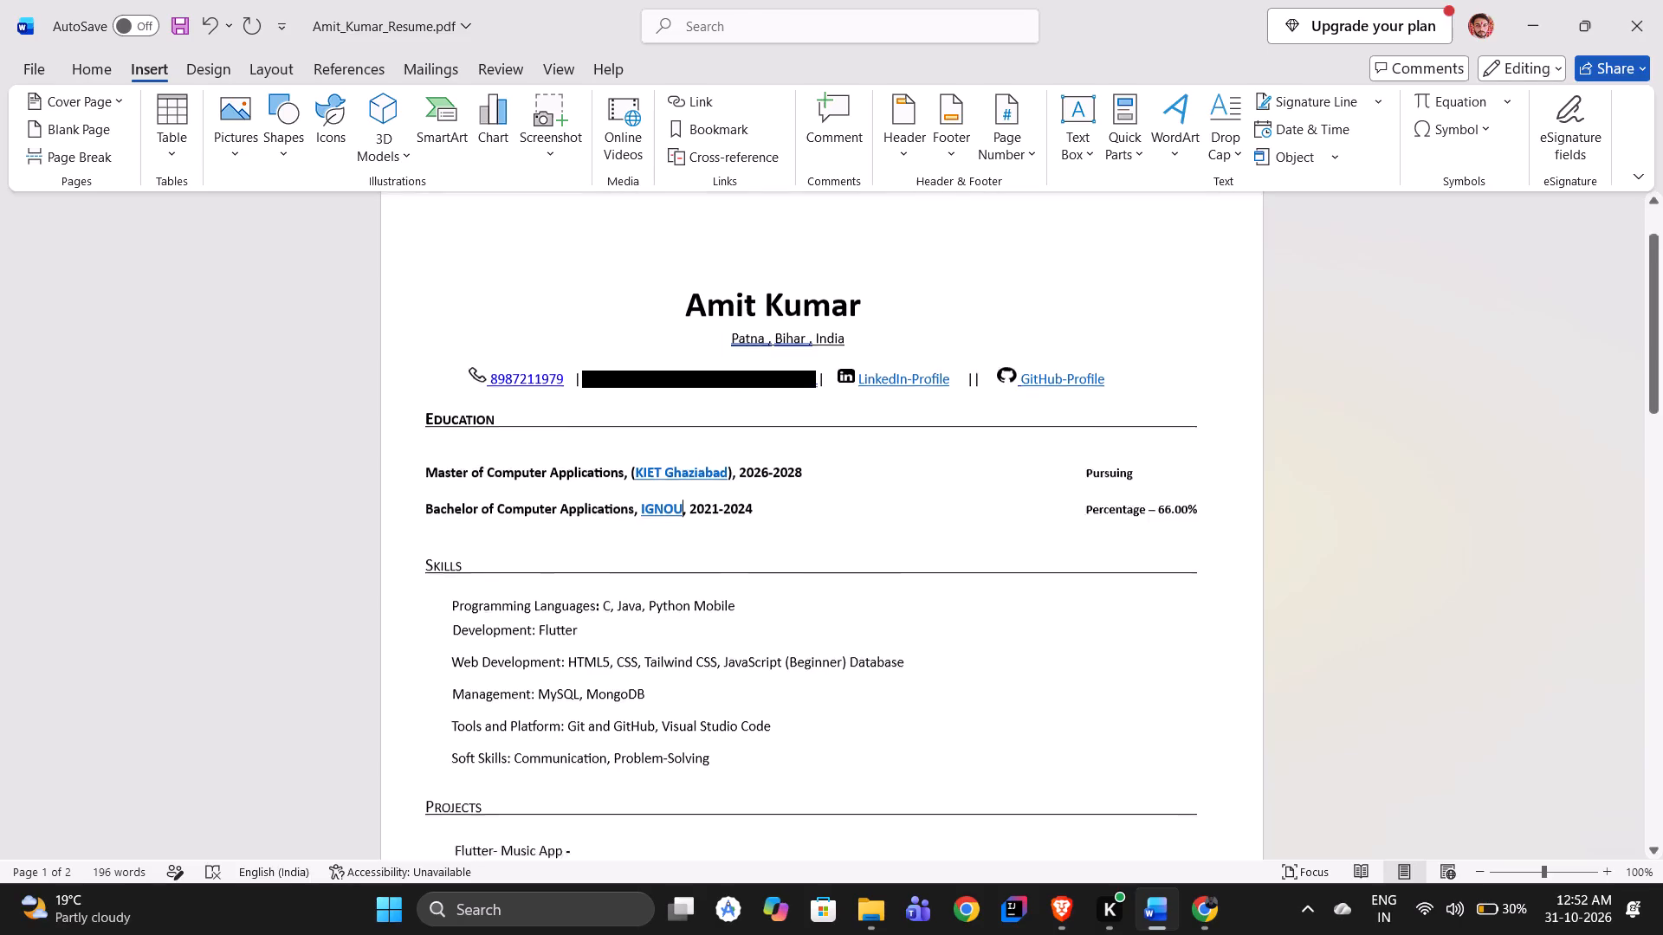
scroll(905, 654, "down", 1)
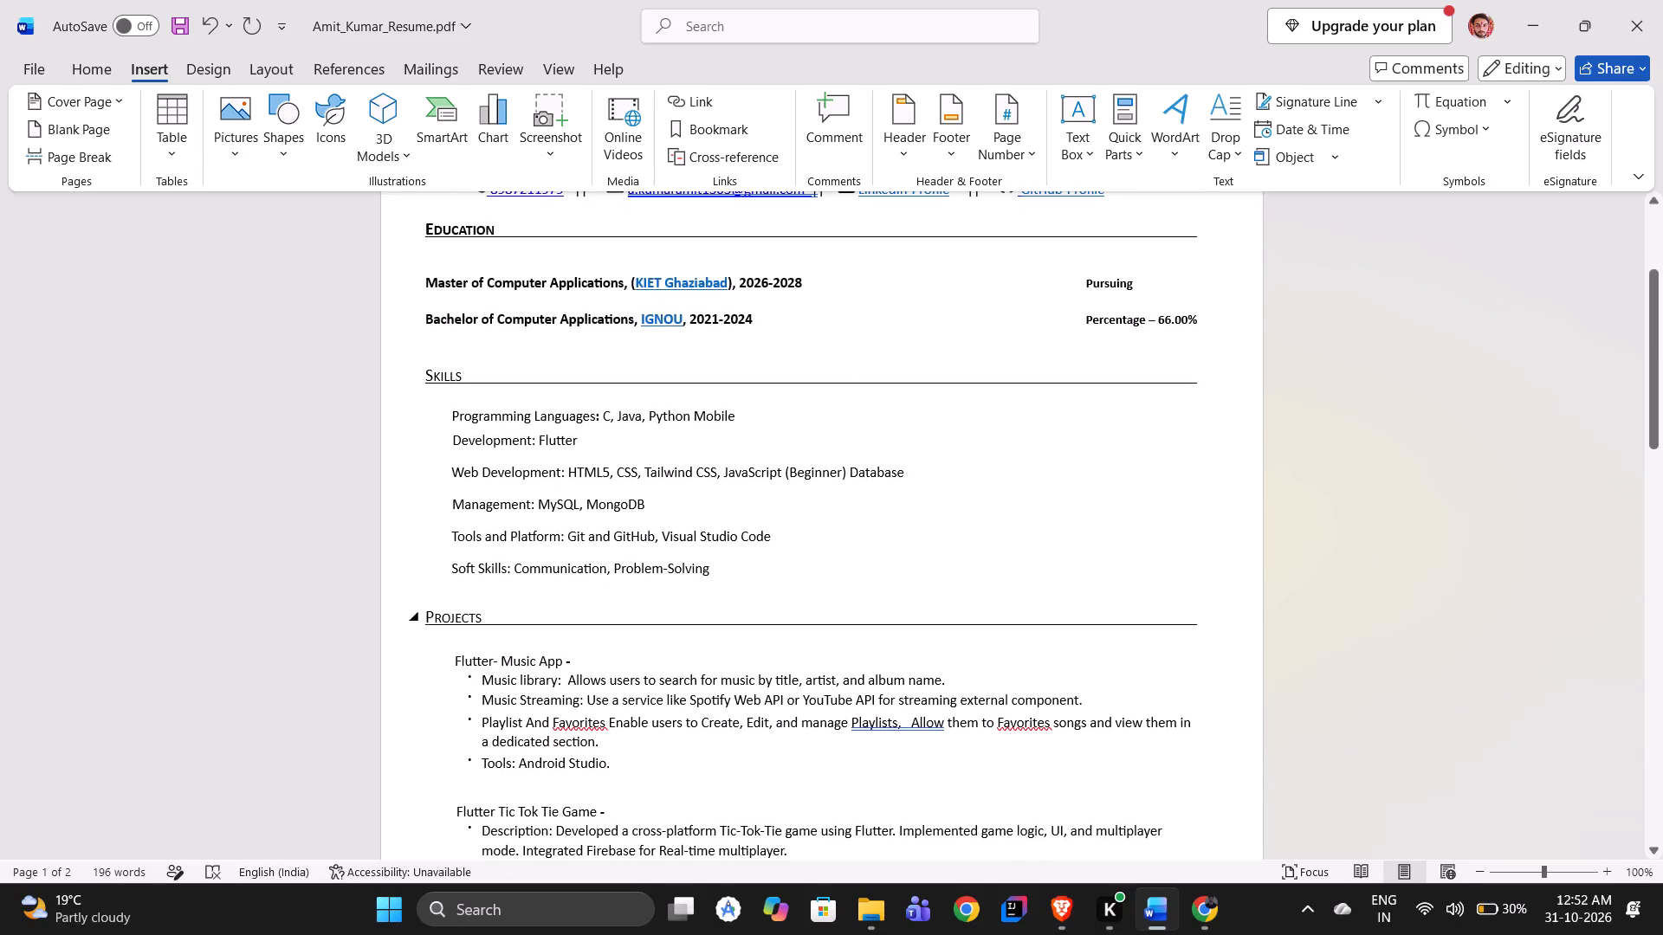
left_click(441, 351)
key("BackSpace")
key("BackSpace")
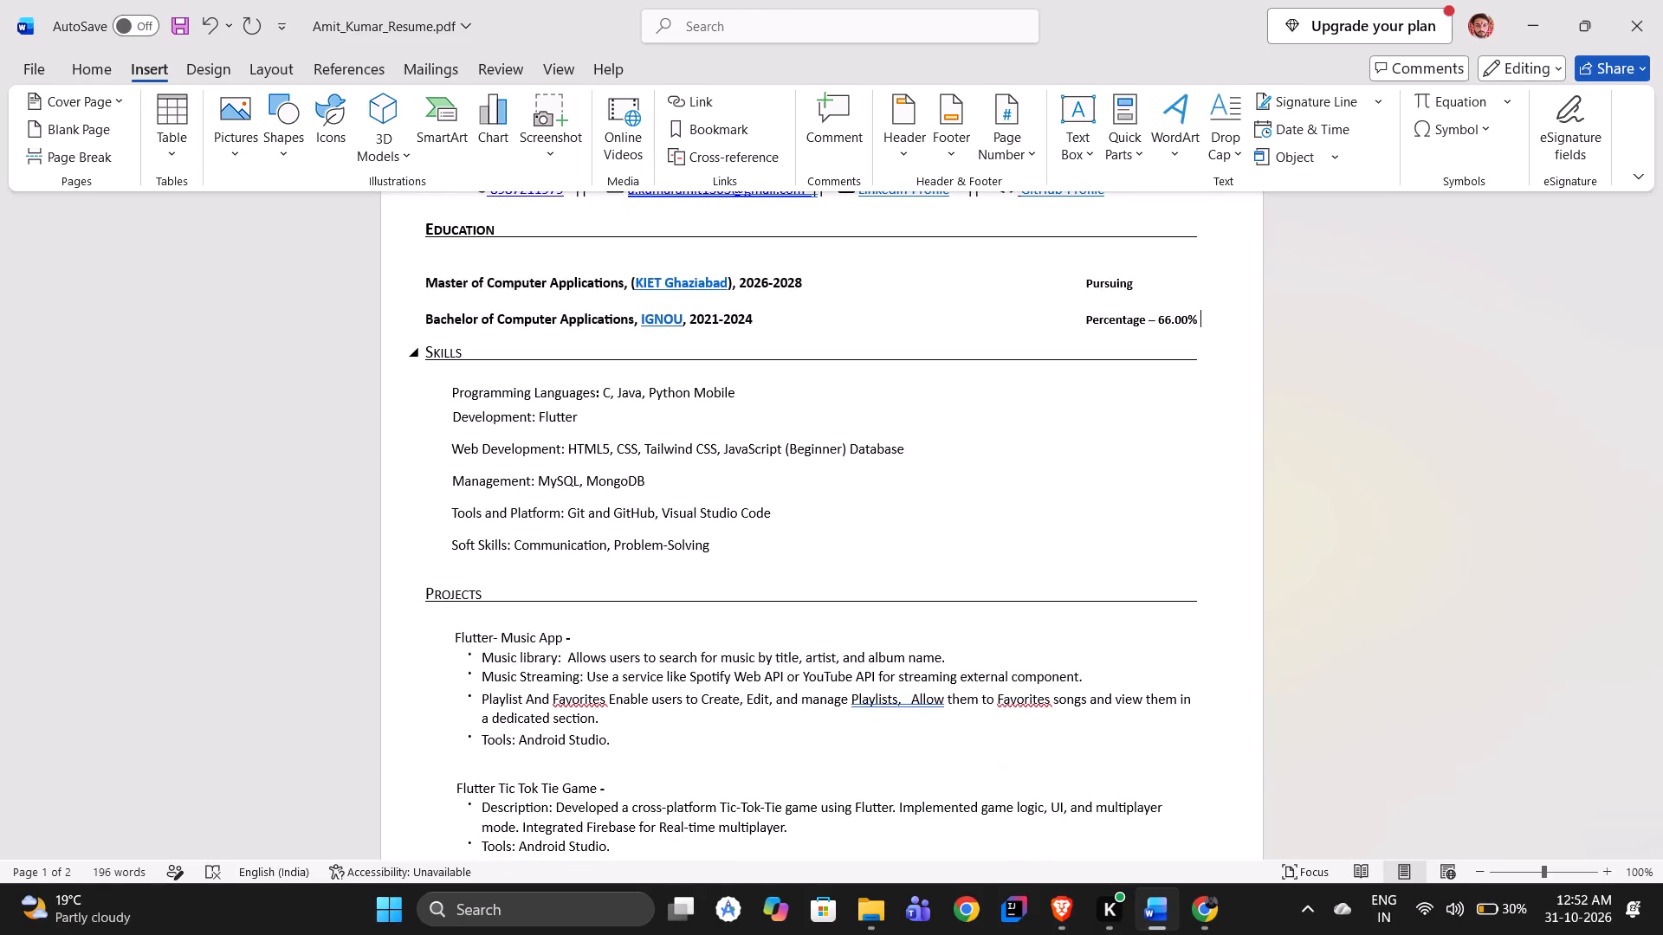
Delete the blank line between the Education heading and the Master of Computer Applications entry.
left_click(439, 334)
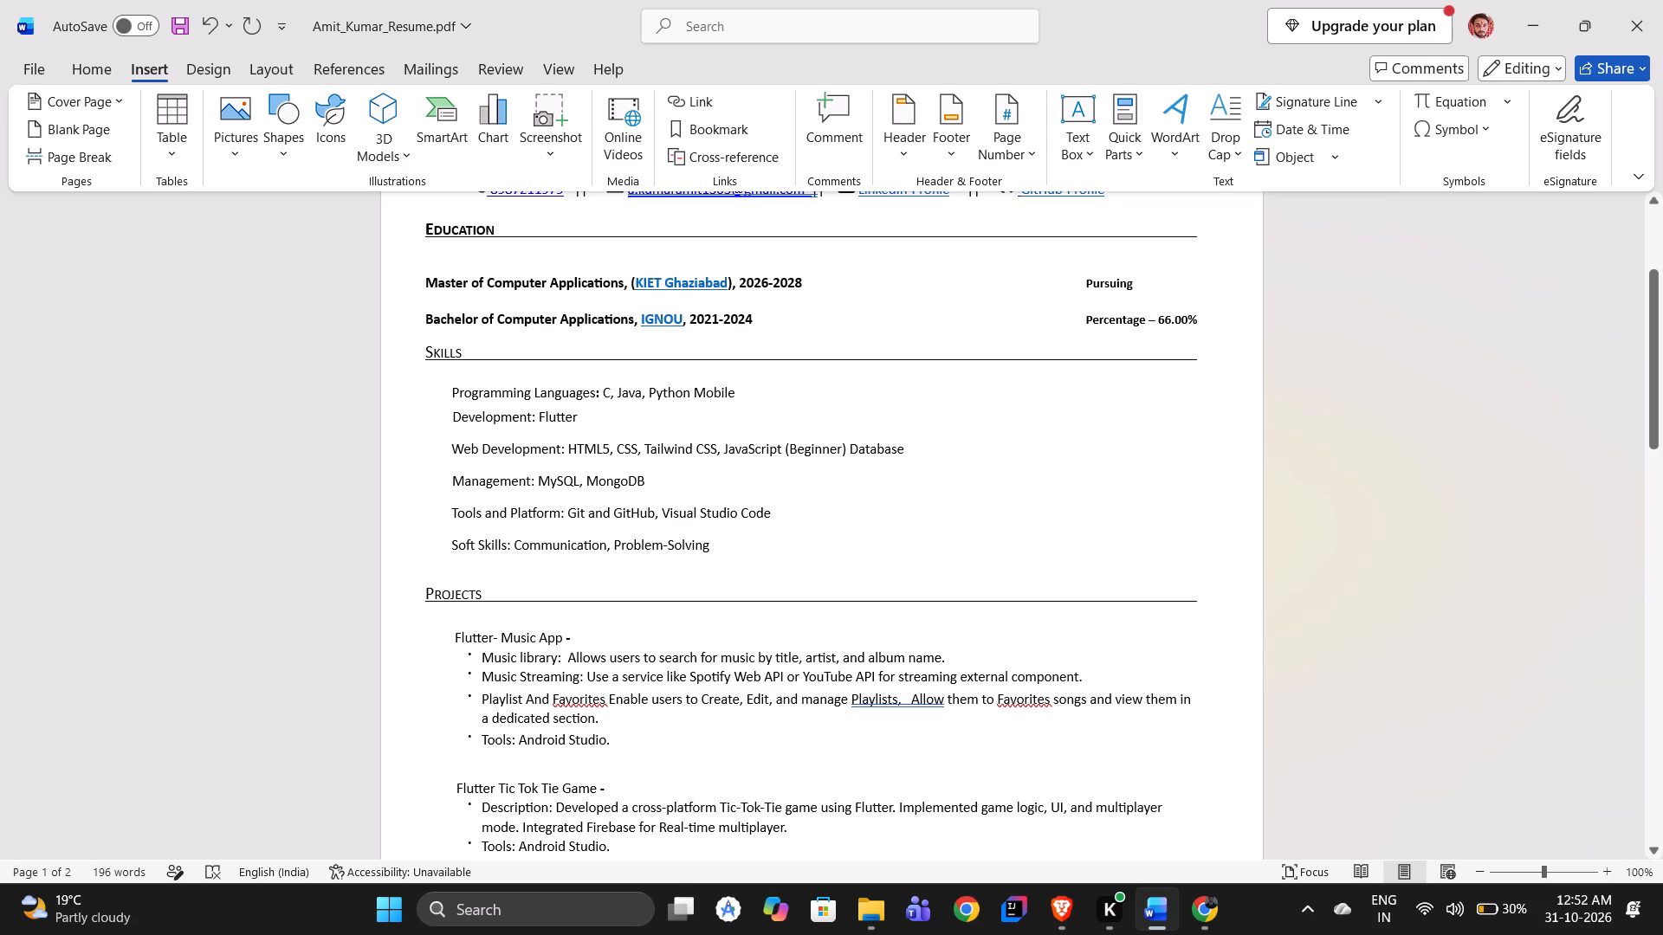
left_click(470, 344)
left_click(454, 256)
key("BackSpace")
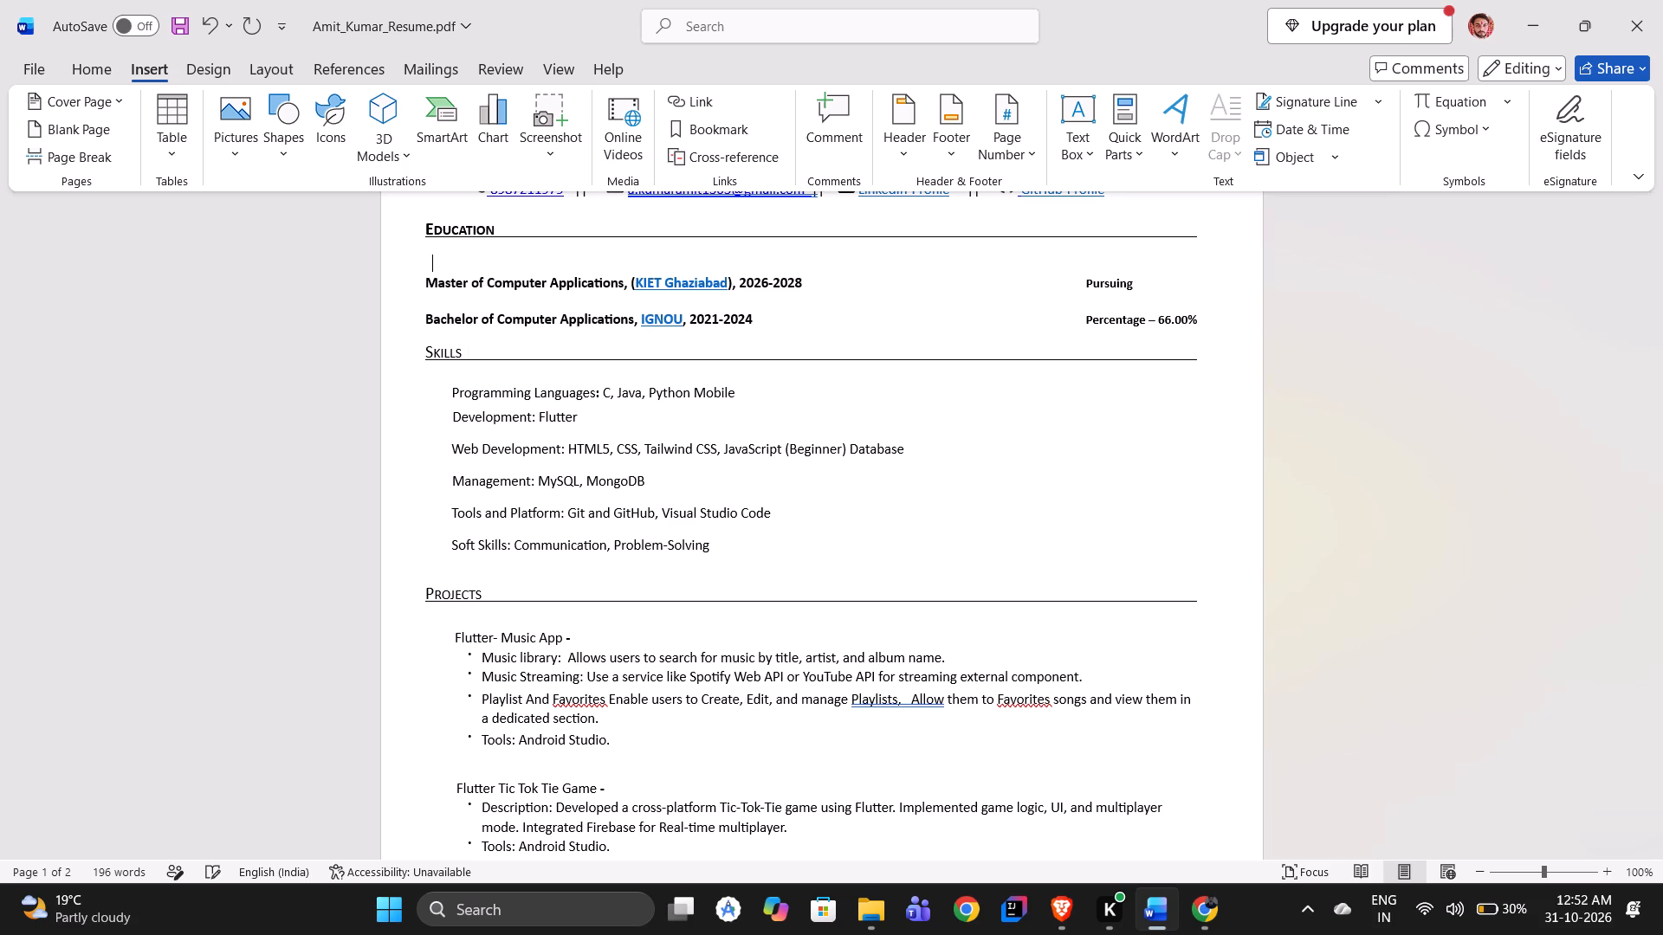
key("BackSpace")
key("BackSpace")
key("BackSpace")
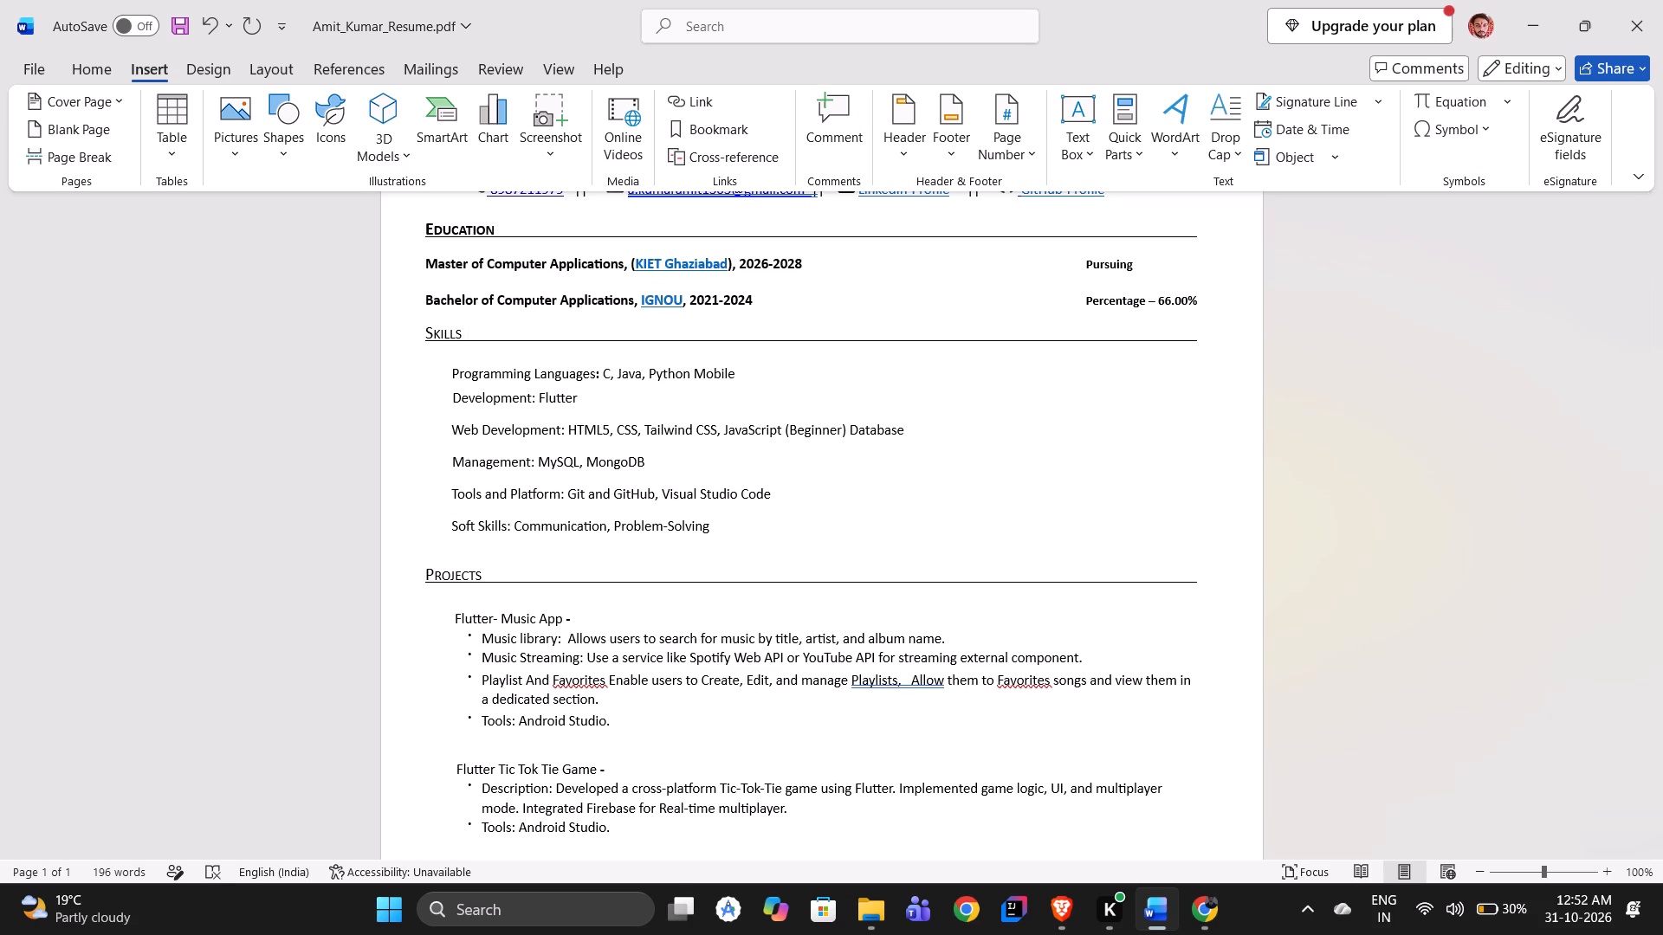
Delete the blank line between the Skills heading and the Programming Languages line.
left_click(473, 545)
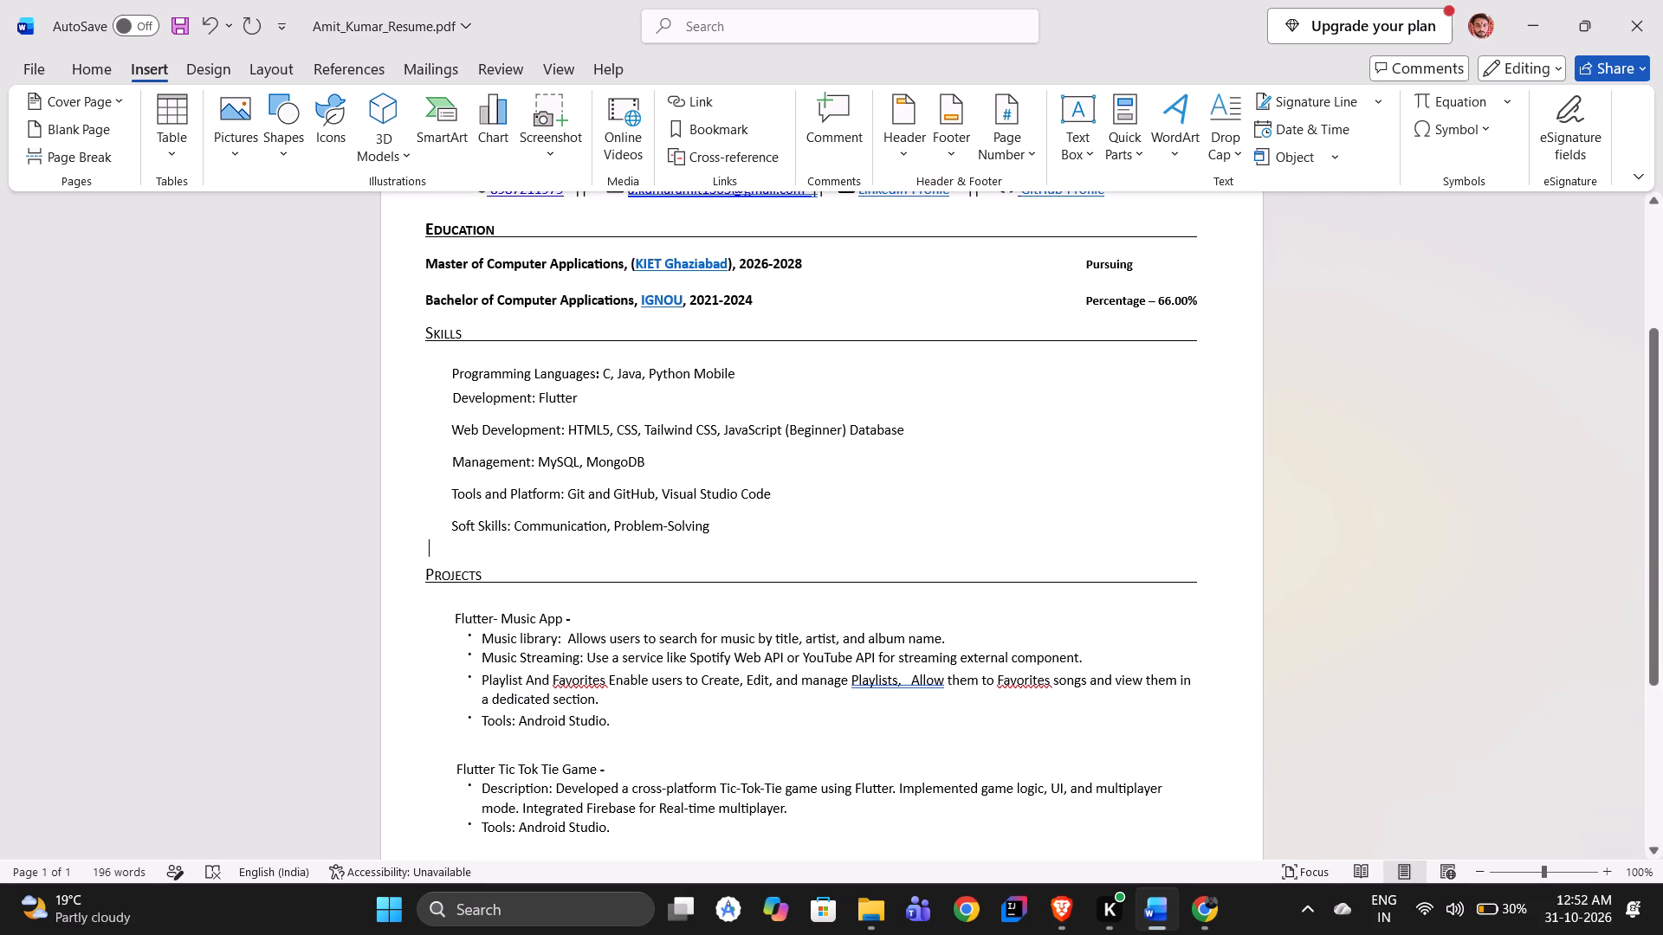
left_click(477, 355)
key("BackSpace")
key("BackSpace")
key("BackSpace")
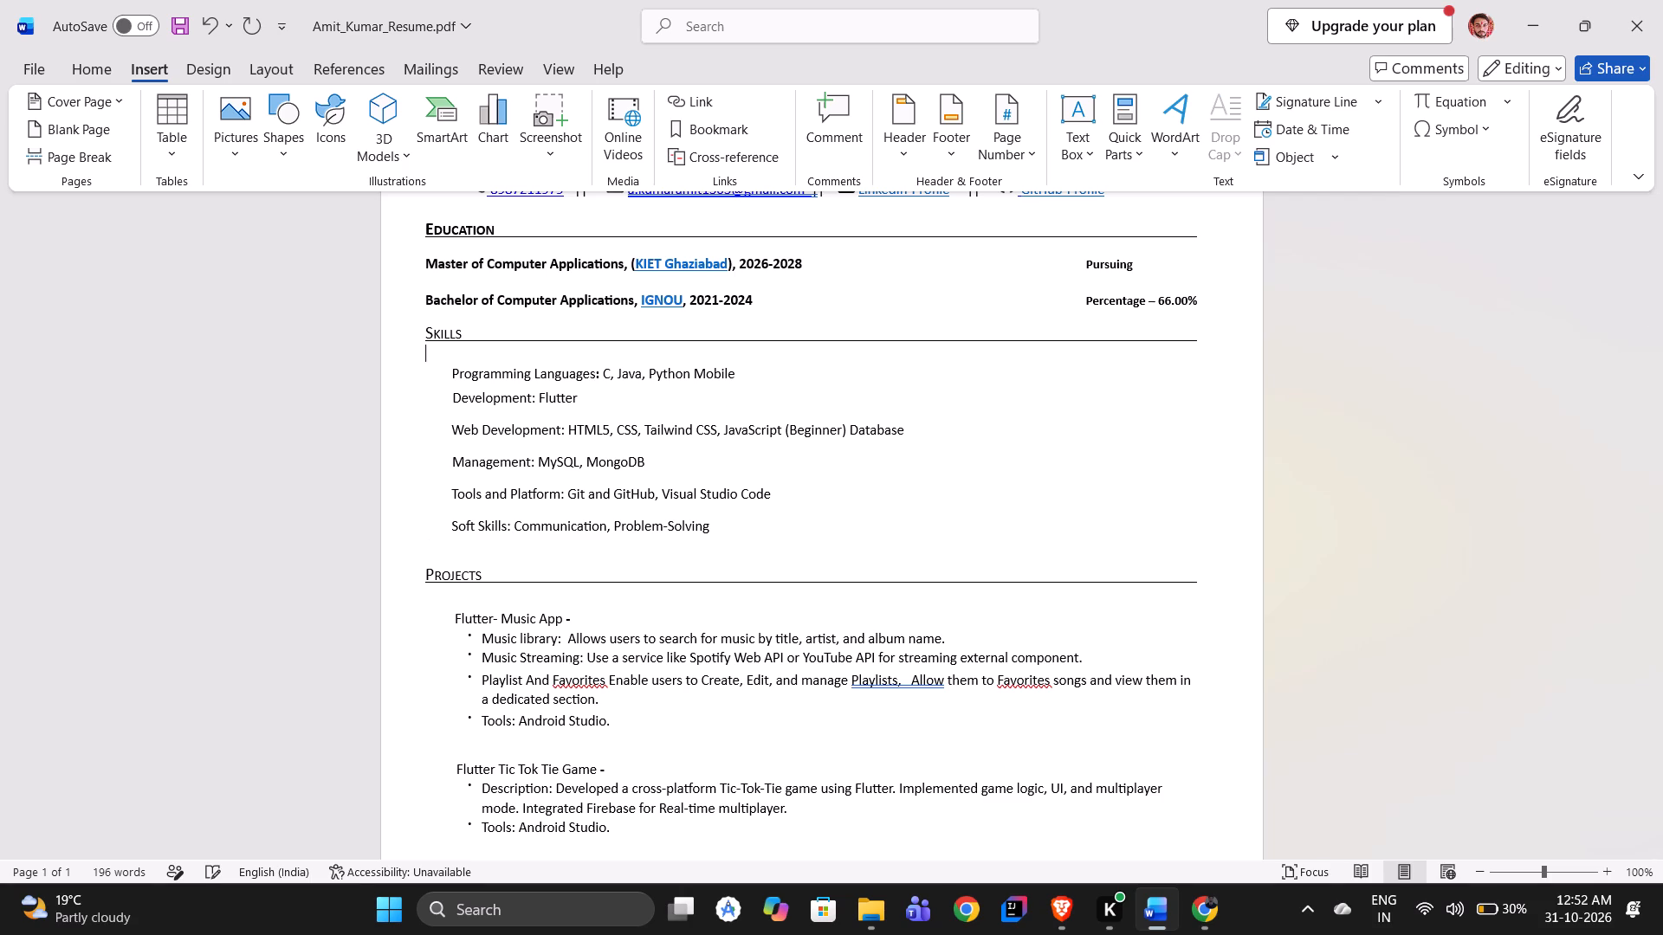
key("BackSpace")
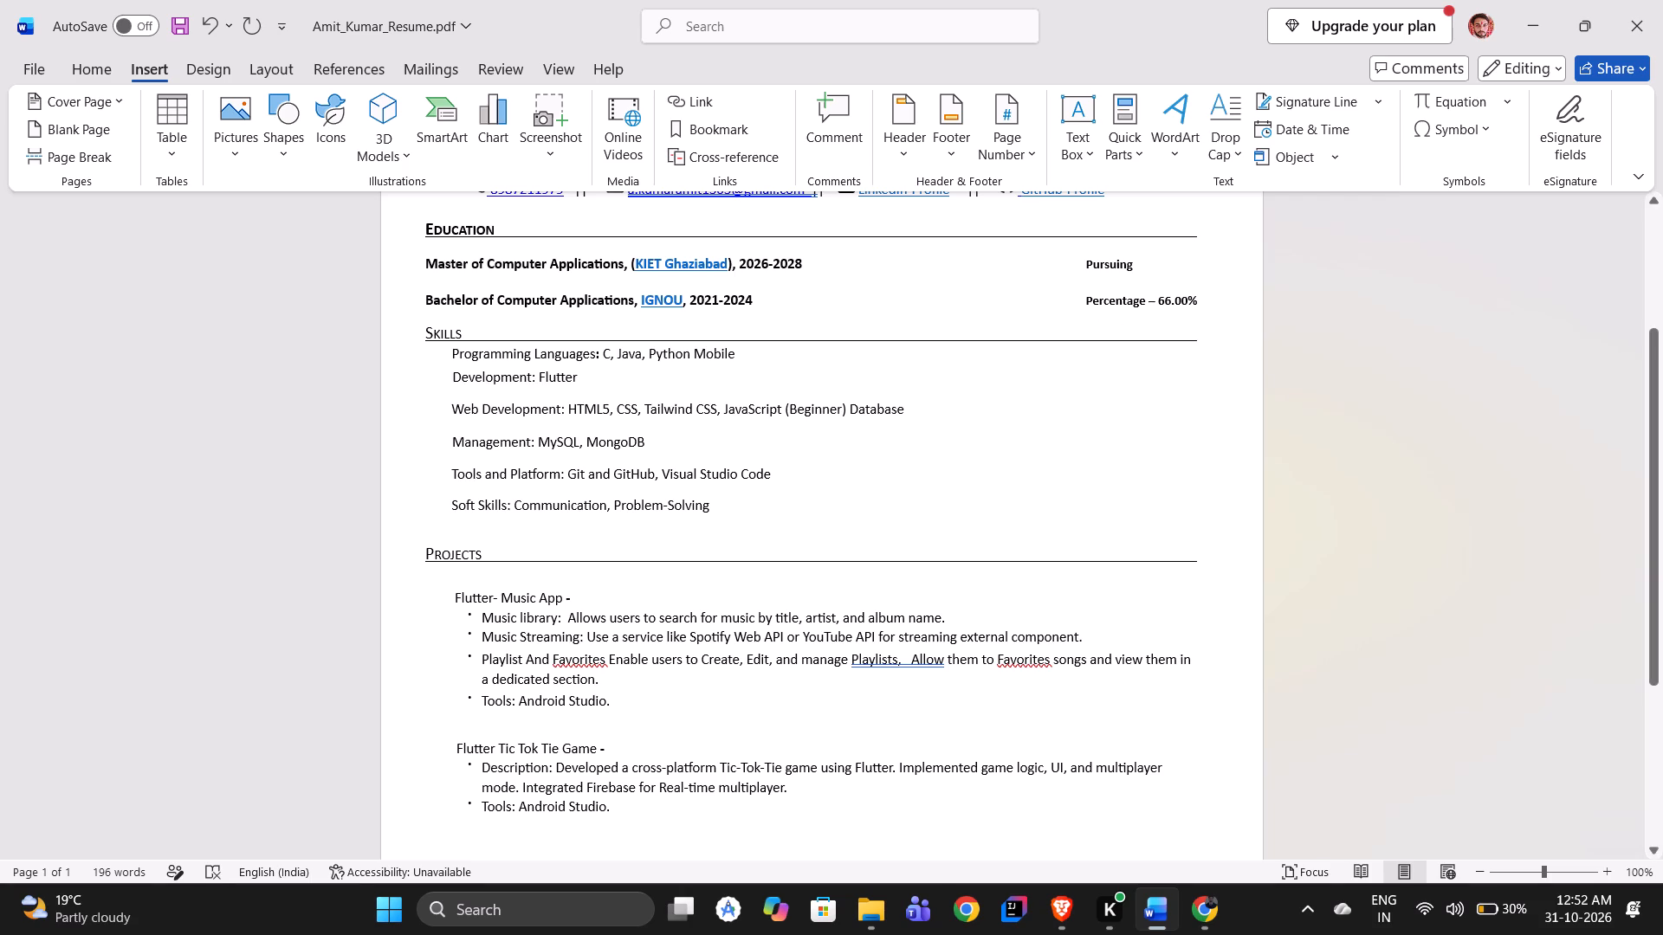
Delete the blank line between the Projects heading and the Flutter- Music App entry.
left_click(472, 586)
key("BackSpace")
key("BackSpace")
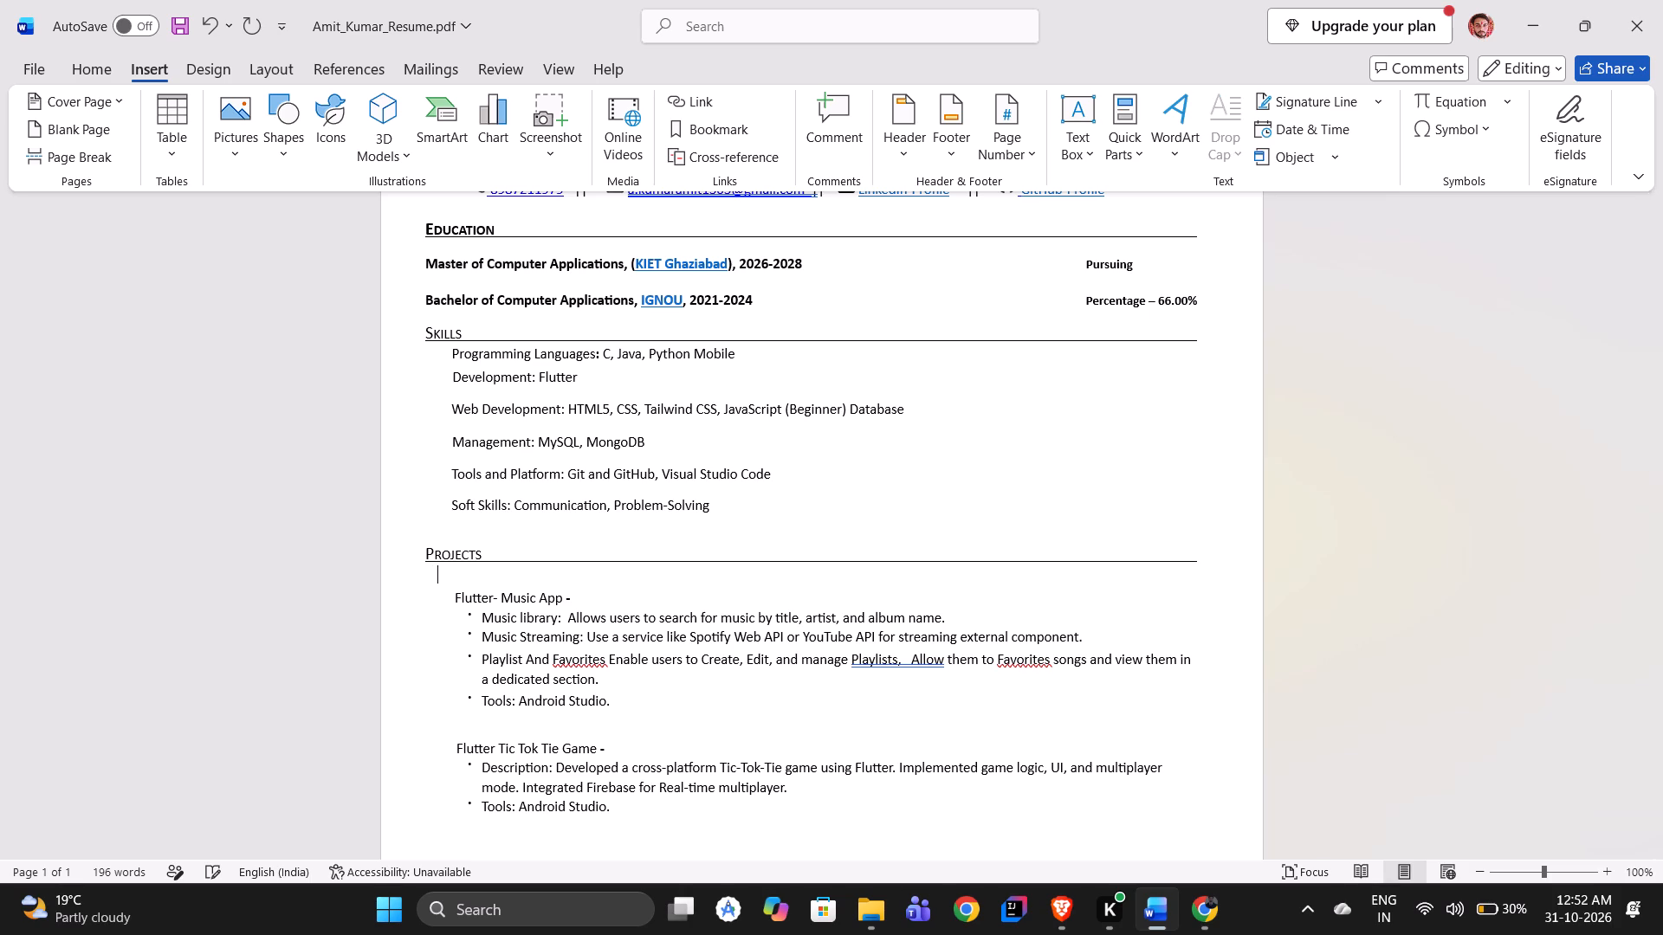
key("BackSpace")
key("BackSpace")
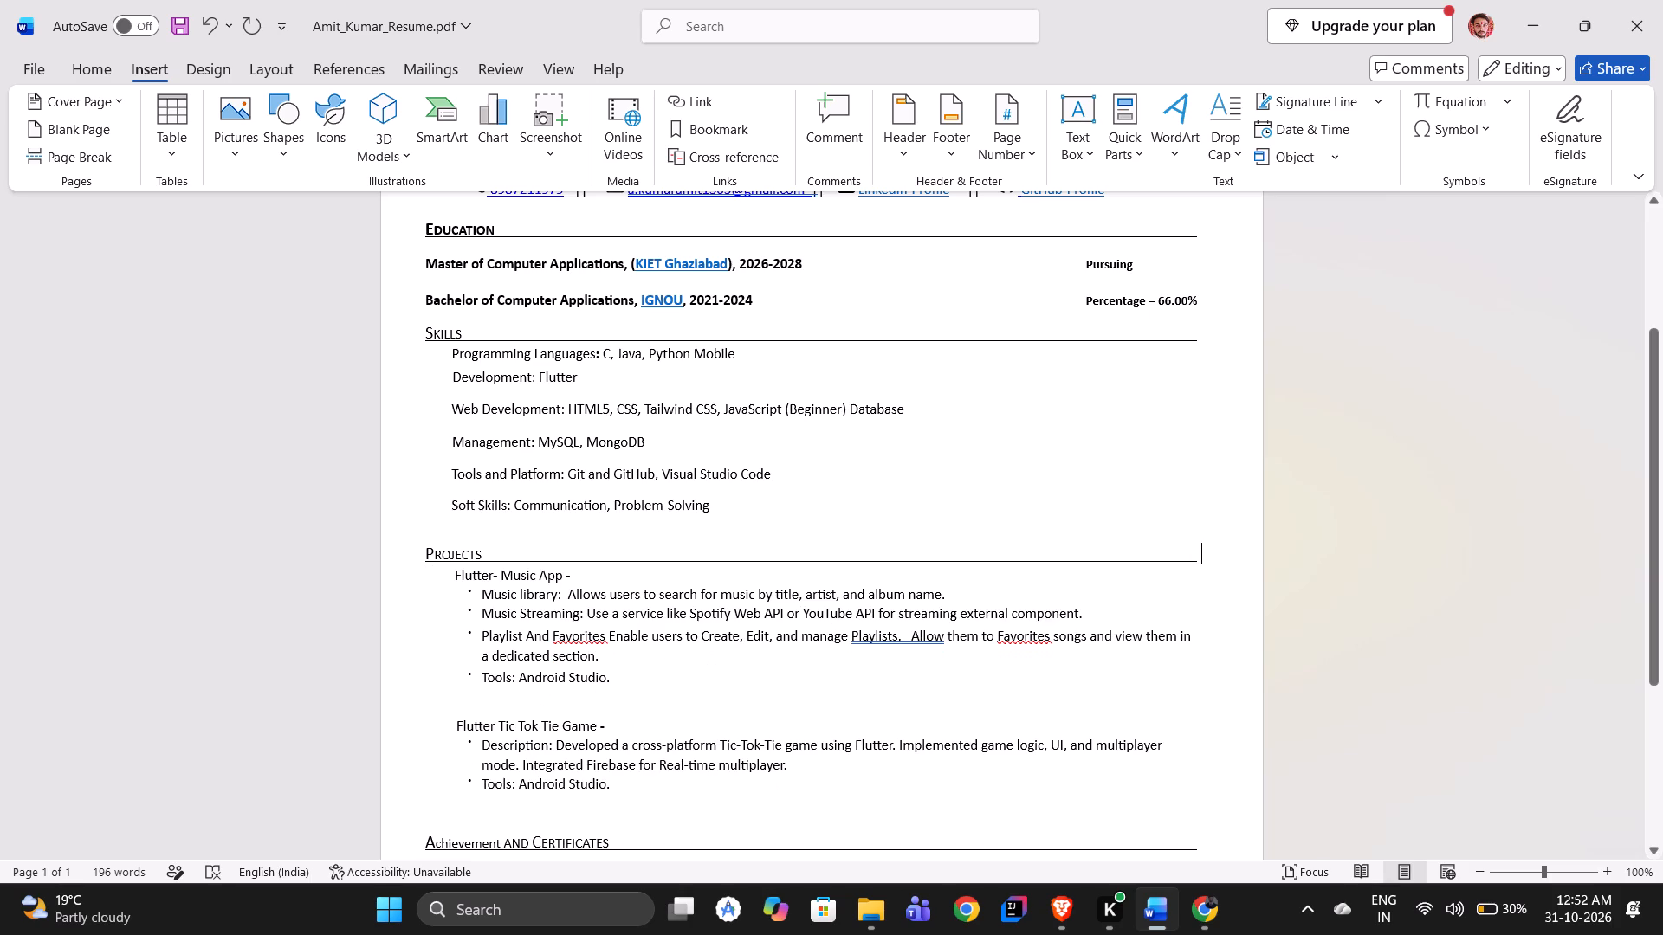
left_click(693, 704)
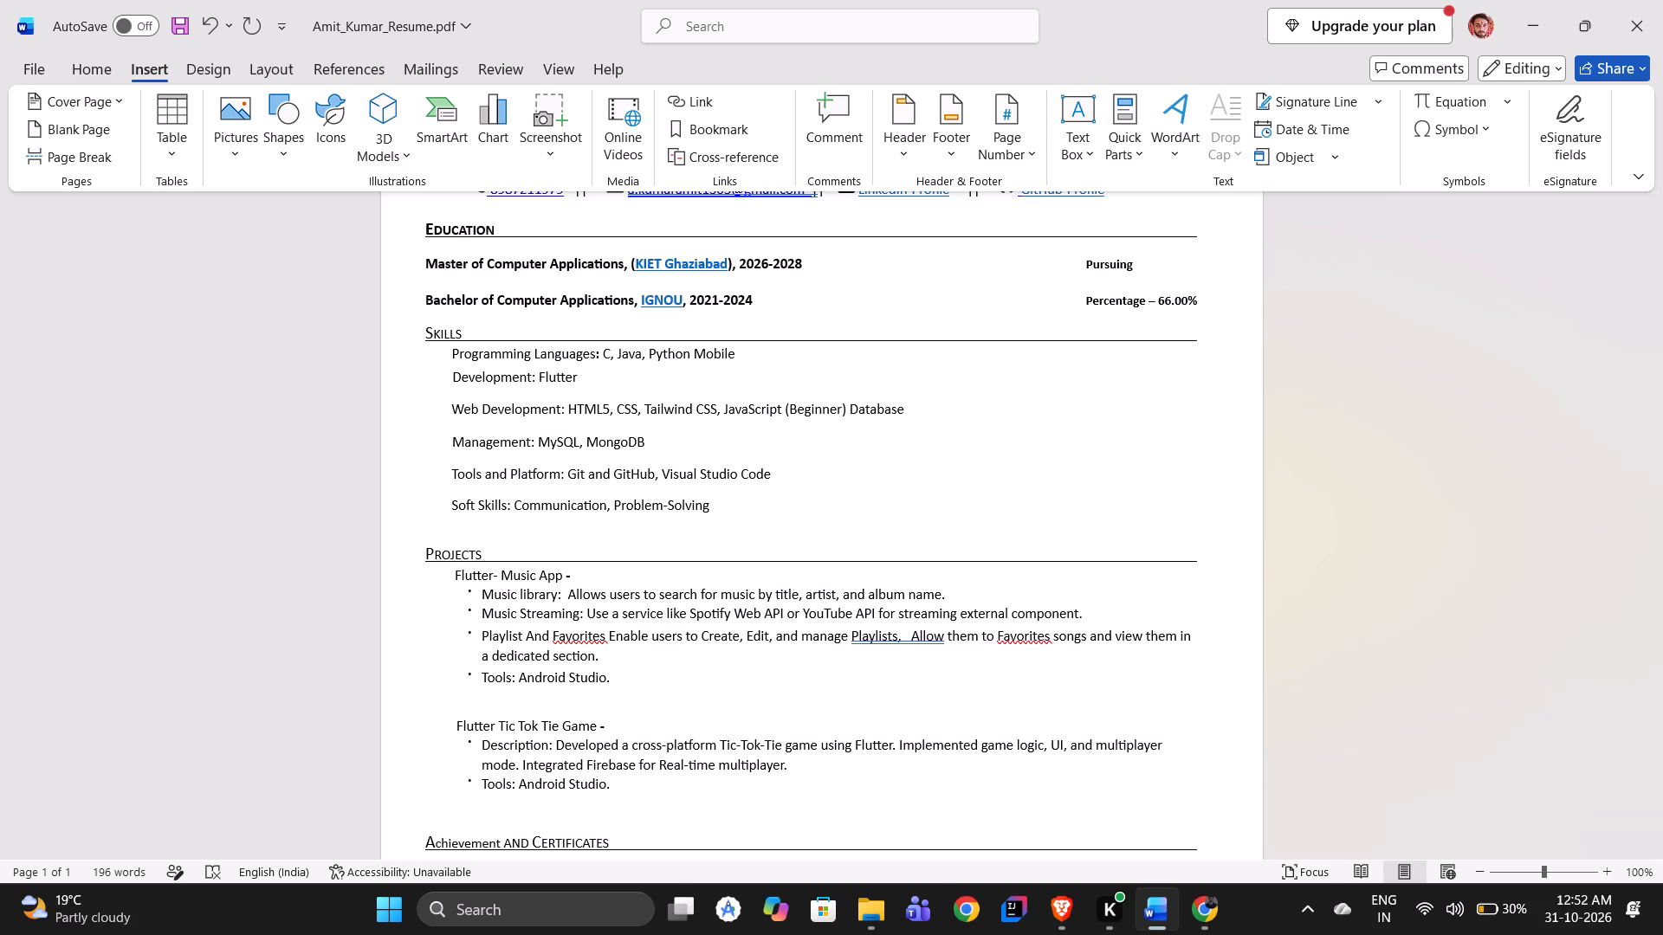
Copy all the skill lines under Skills, from Programming Languages through Soft Skills.
left_click_drag(718, 506, 455, 357)
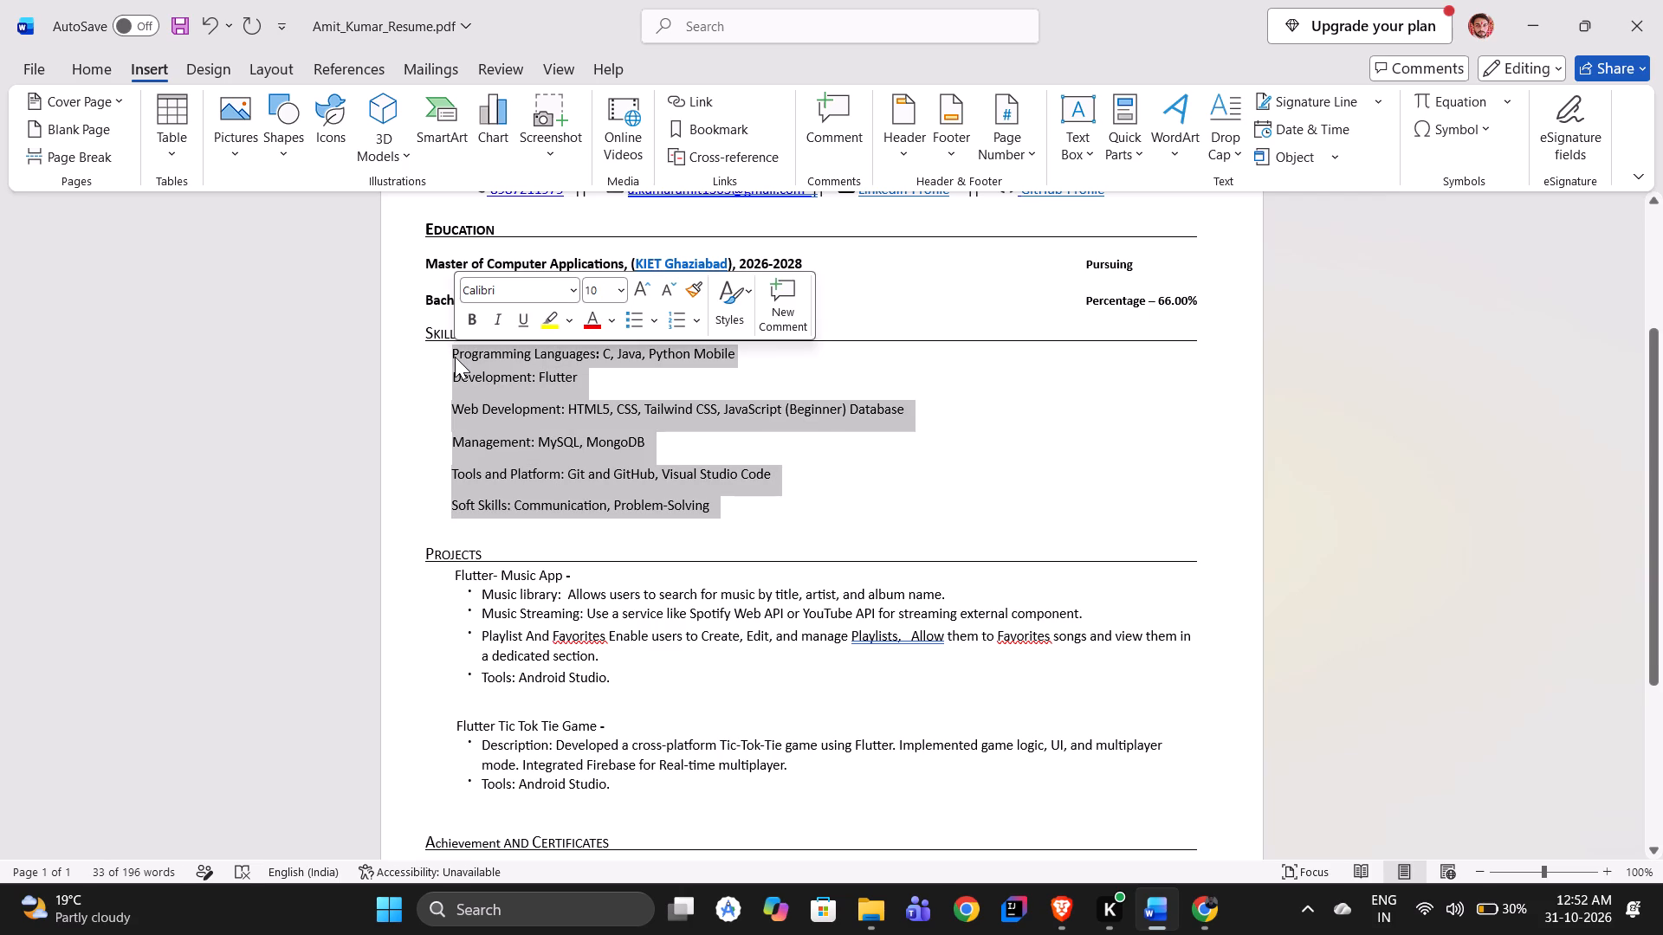
key("ctrl+c")
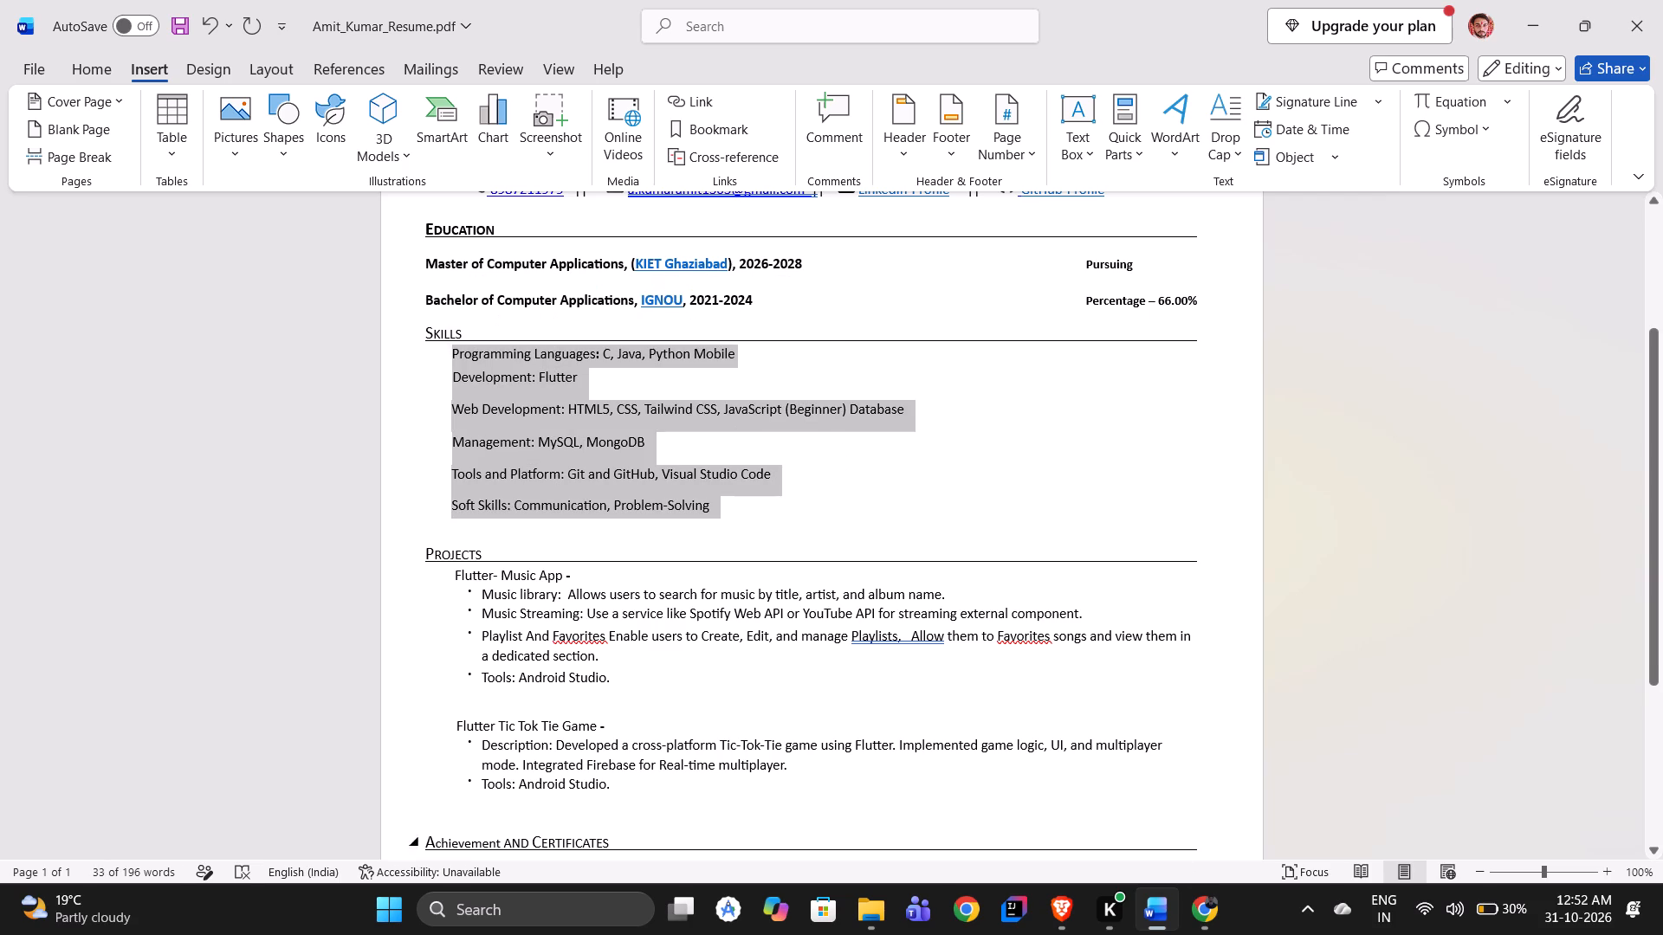
Switch to Chrome and close the WhatsApp, Google Search and both IGNOU tabs.
left_click(1205, 918)
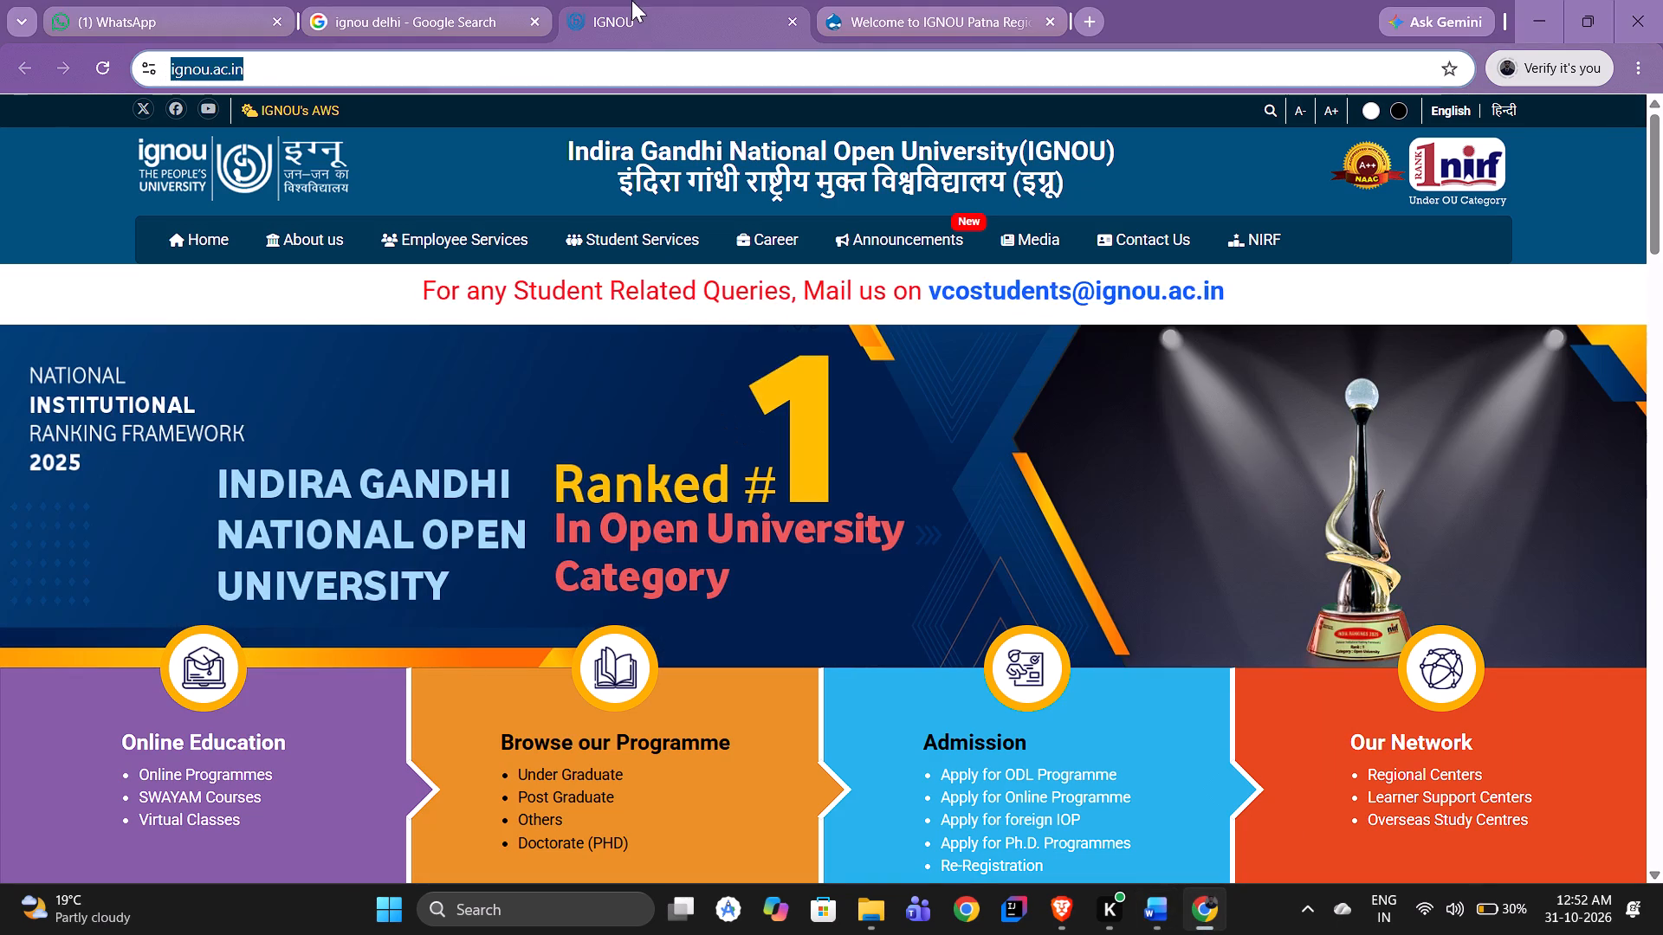
triple_click(276, 18)
left_click(276, 18)
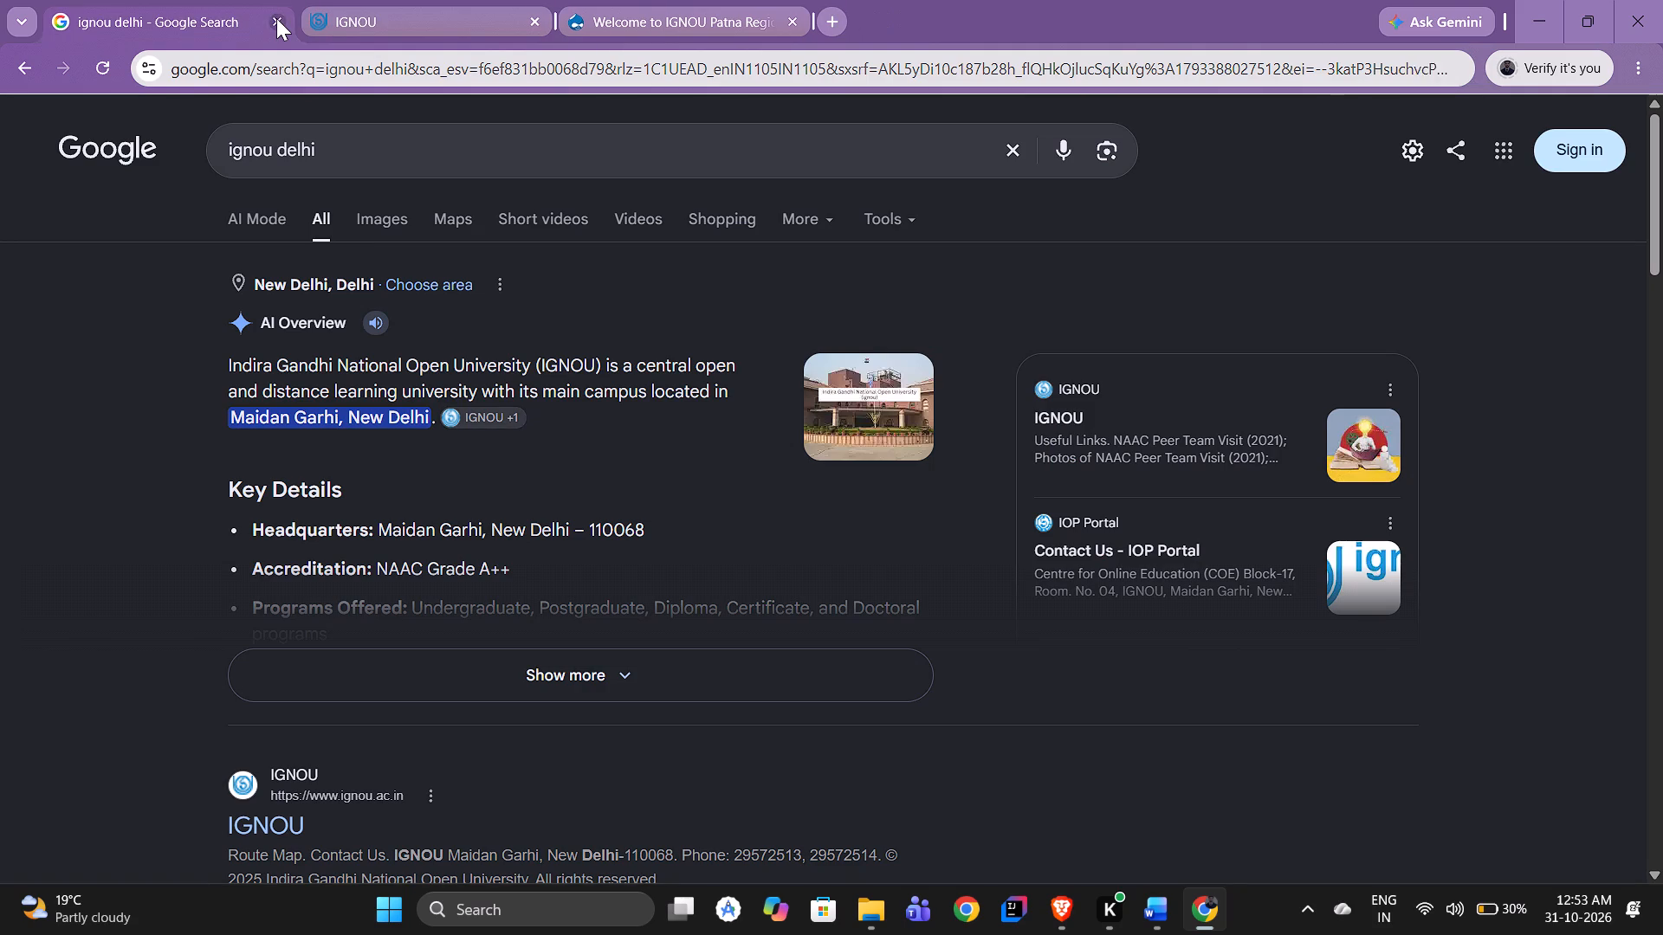
left_click(276, 18)
left_click(276, 18)
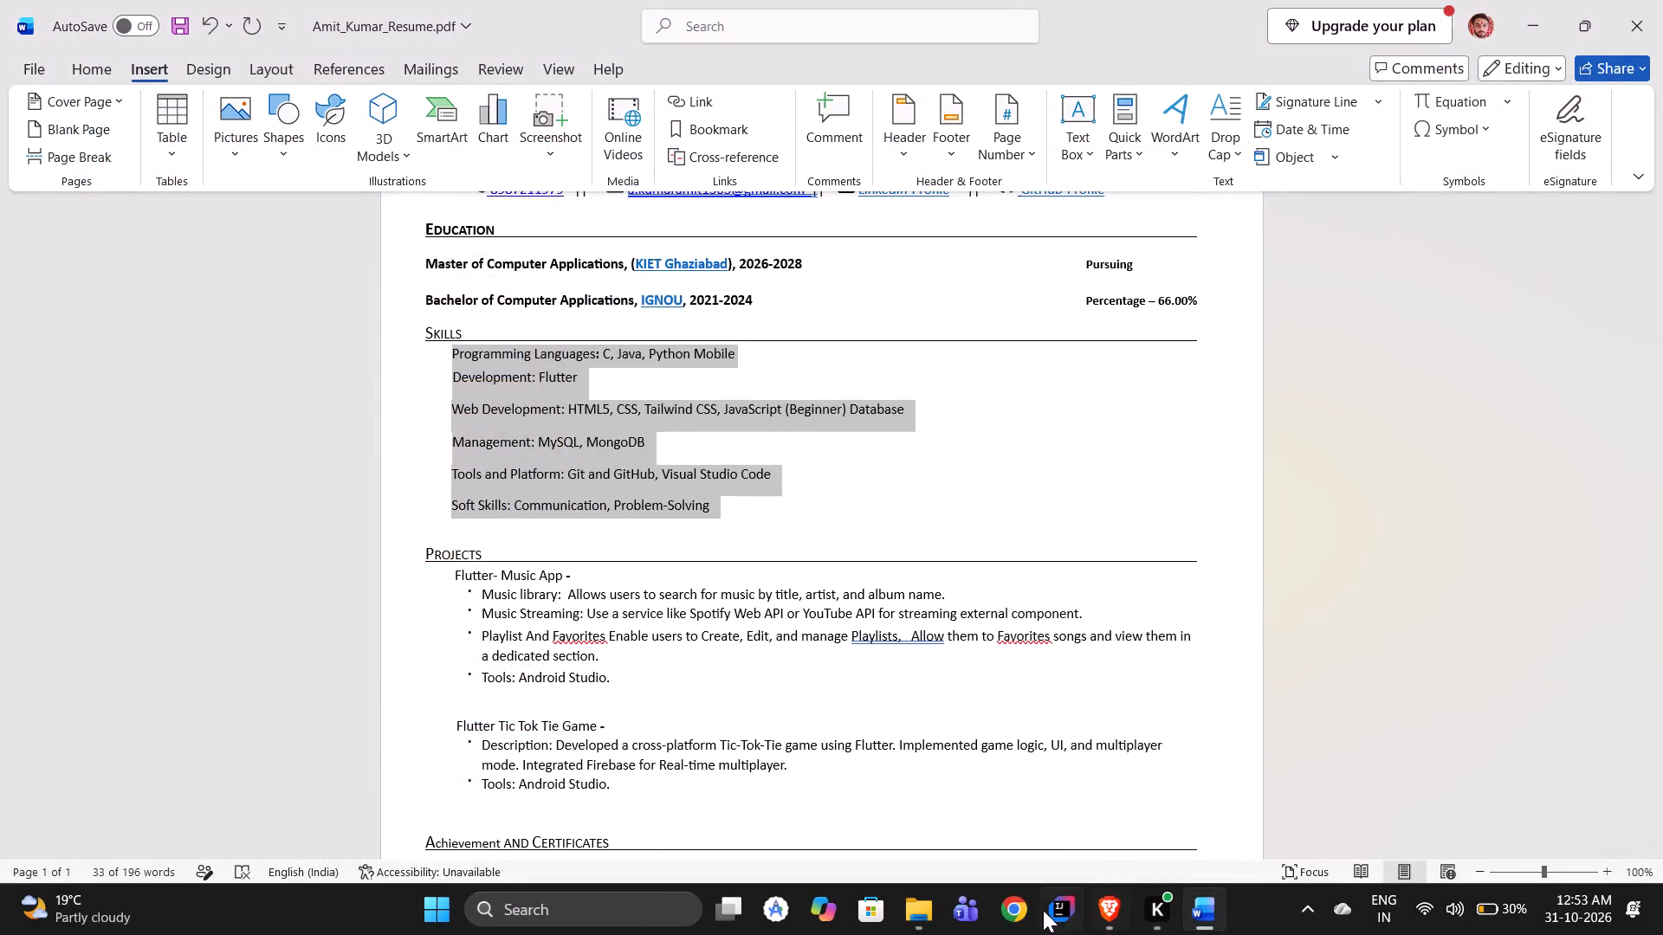
left_click(1014, 910)
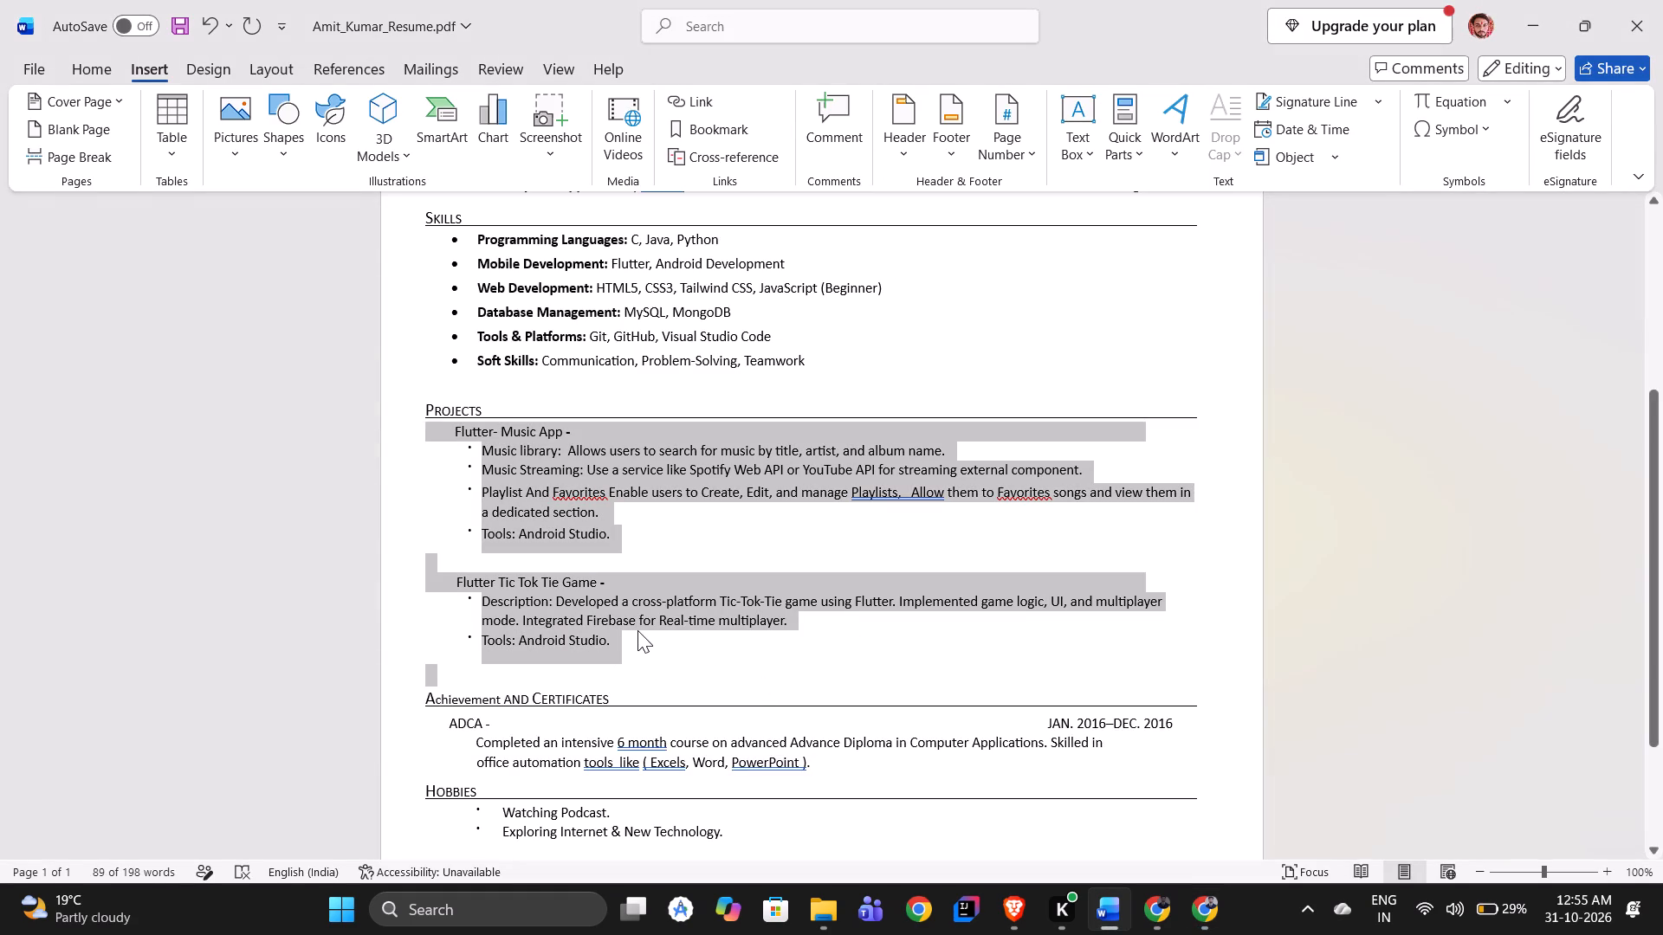
key("ctrl+v")
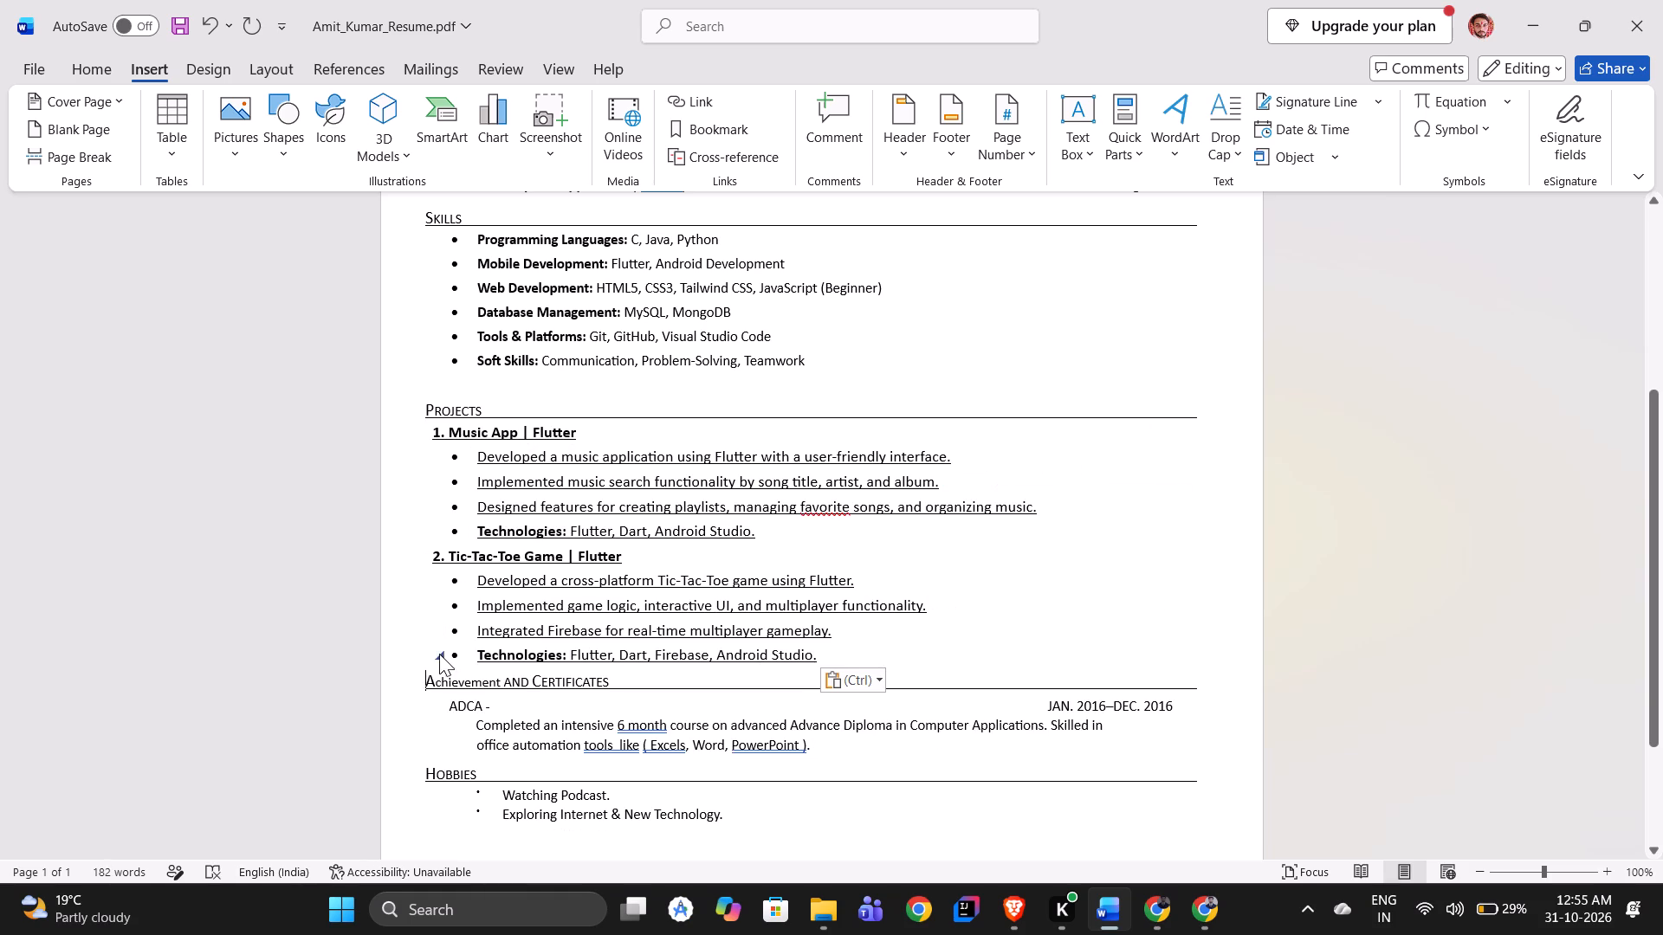
Review the resume's layout from the Projects section down to Hobbies and back up to the header.
scroll(548, 753, "down", 1)
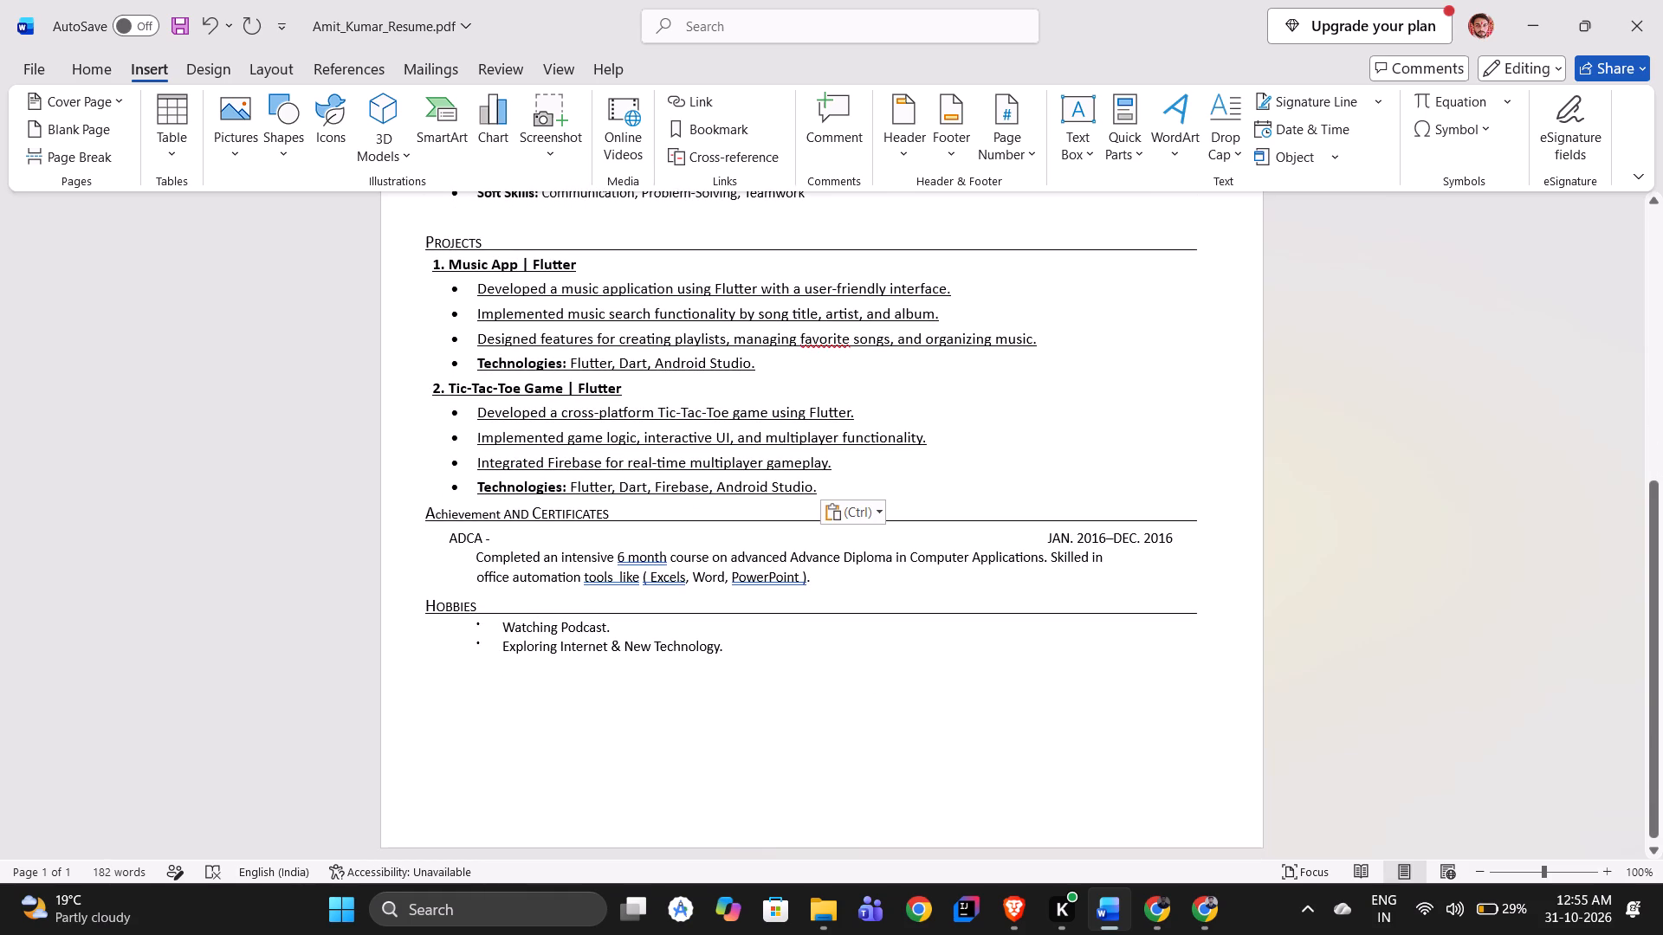
scroll(548, 753, "down", 1)
scroll(633, 523, "down", 1)
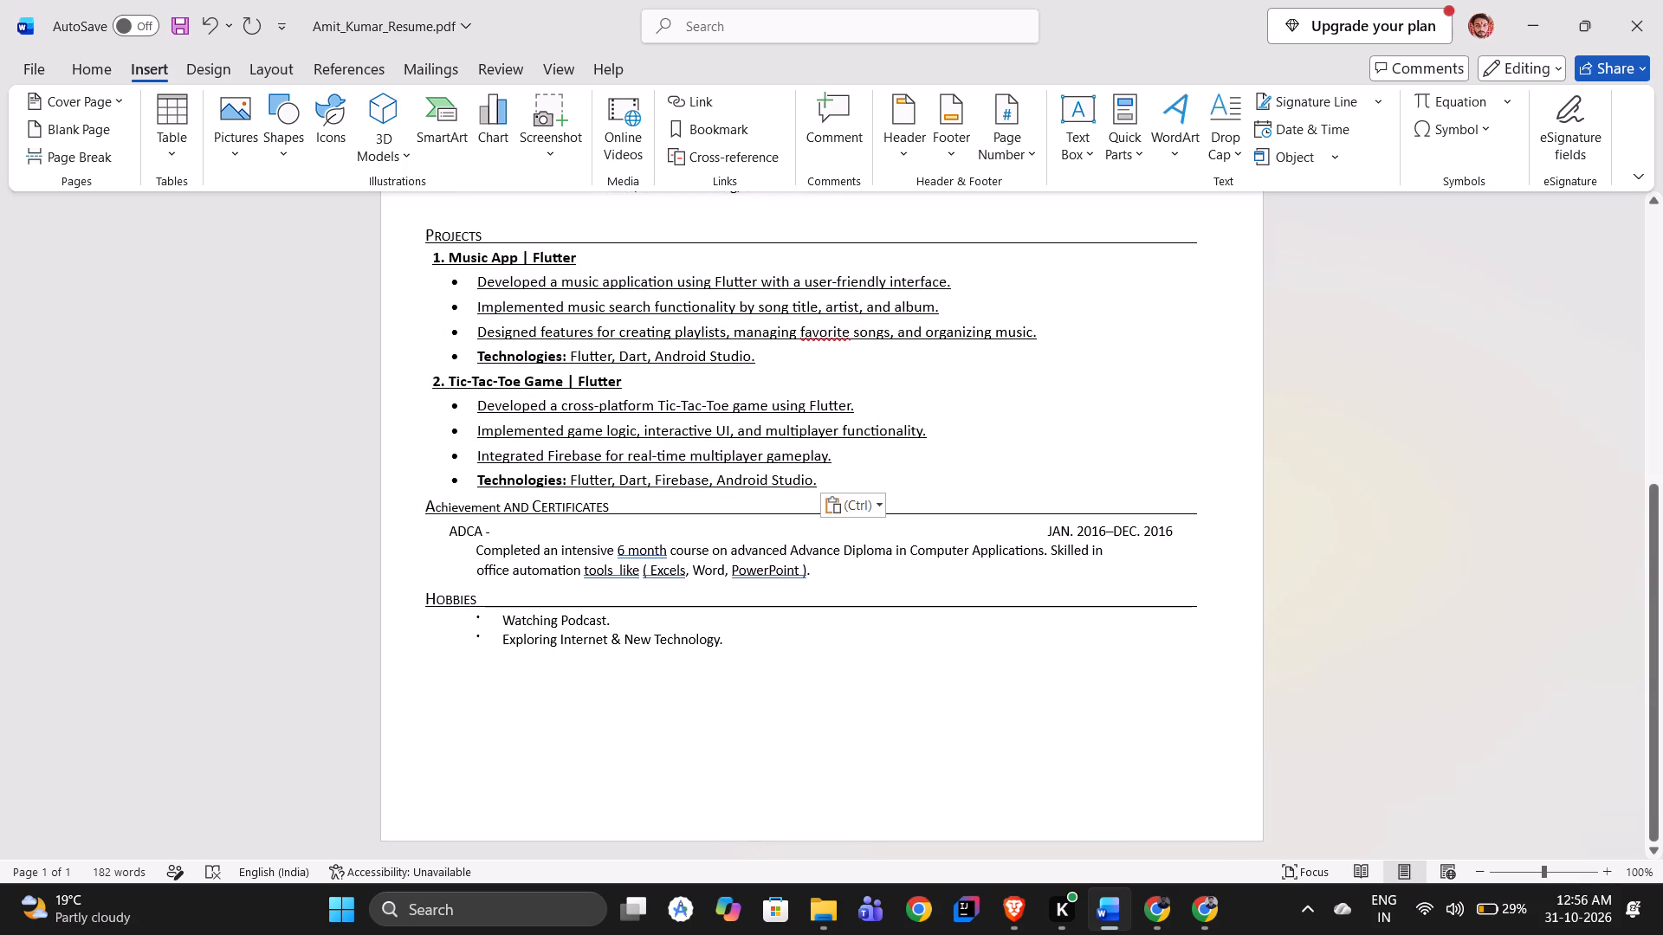
scroll(633, 523, "down", 1)
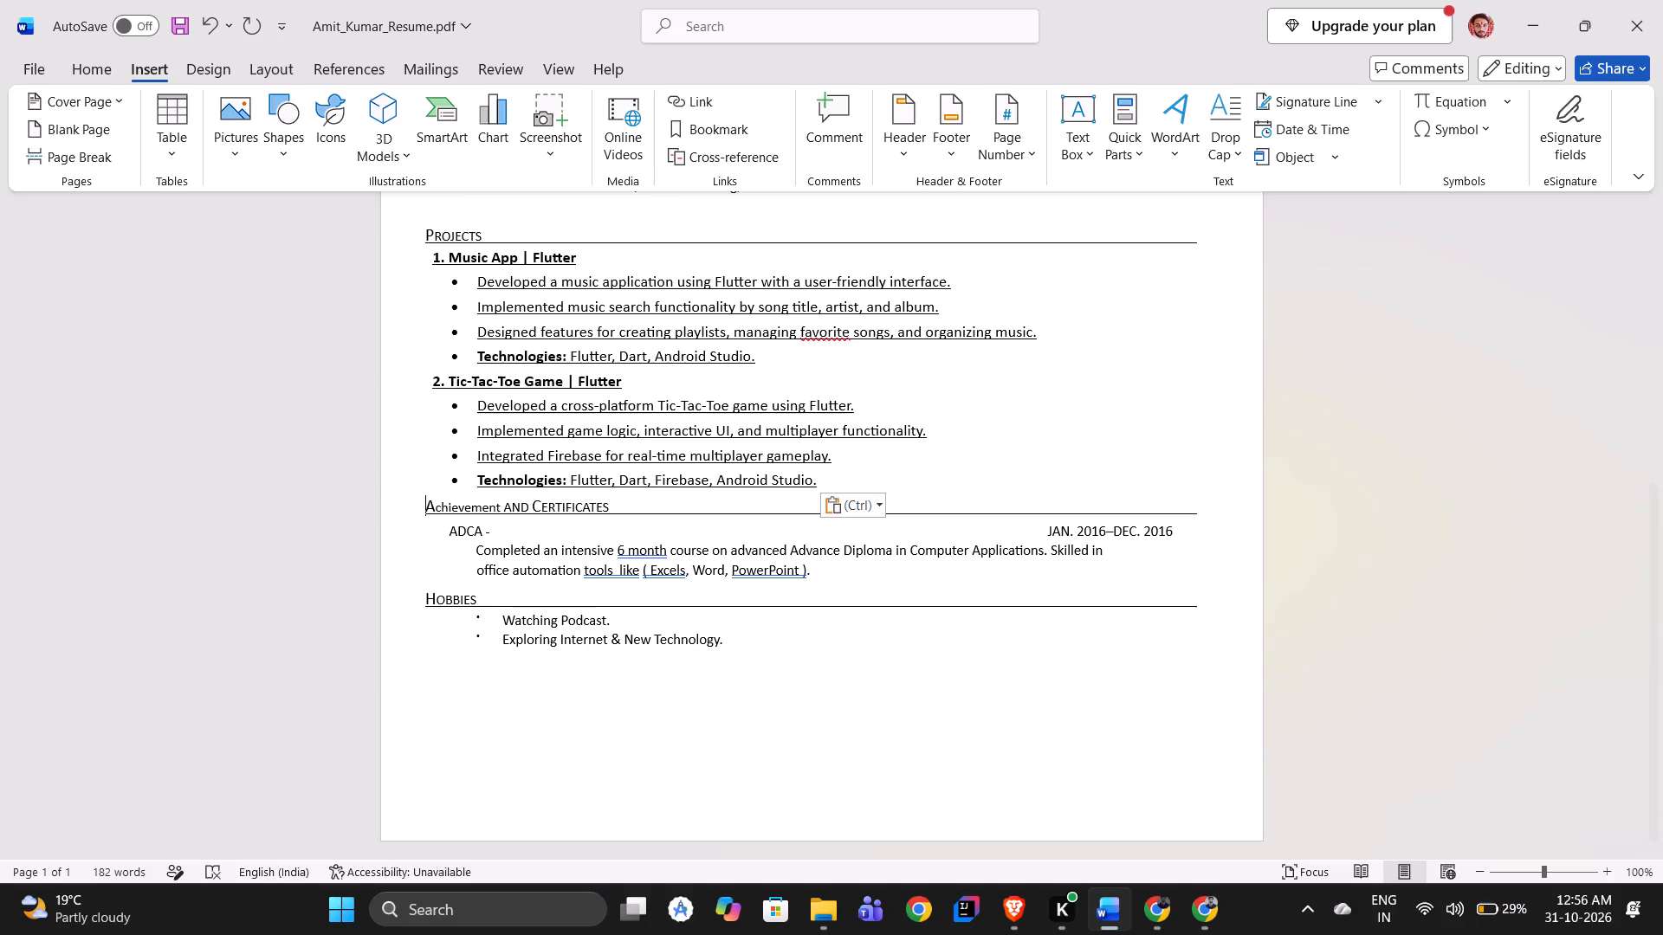
scroll(547, 771, "down", 3)
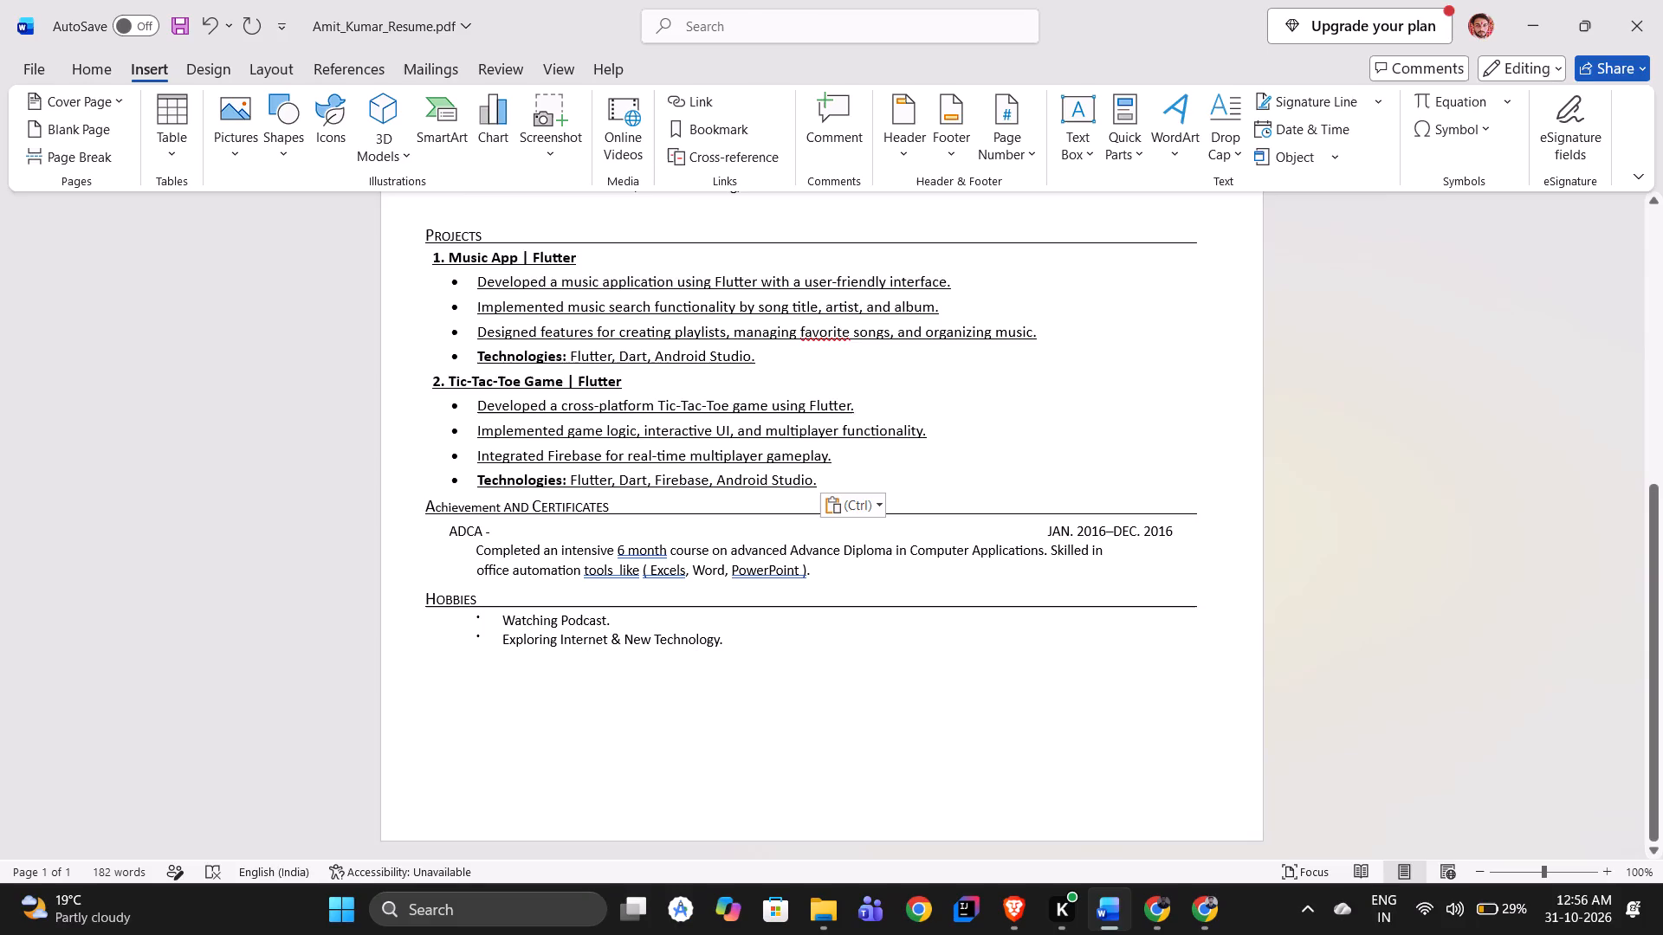
scroll(734, 586, "up", 1)
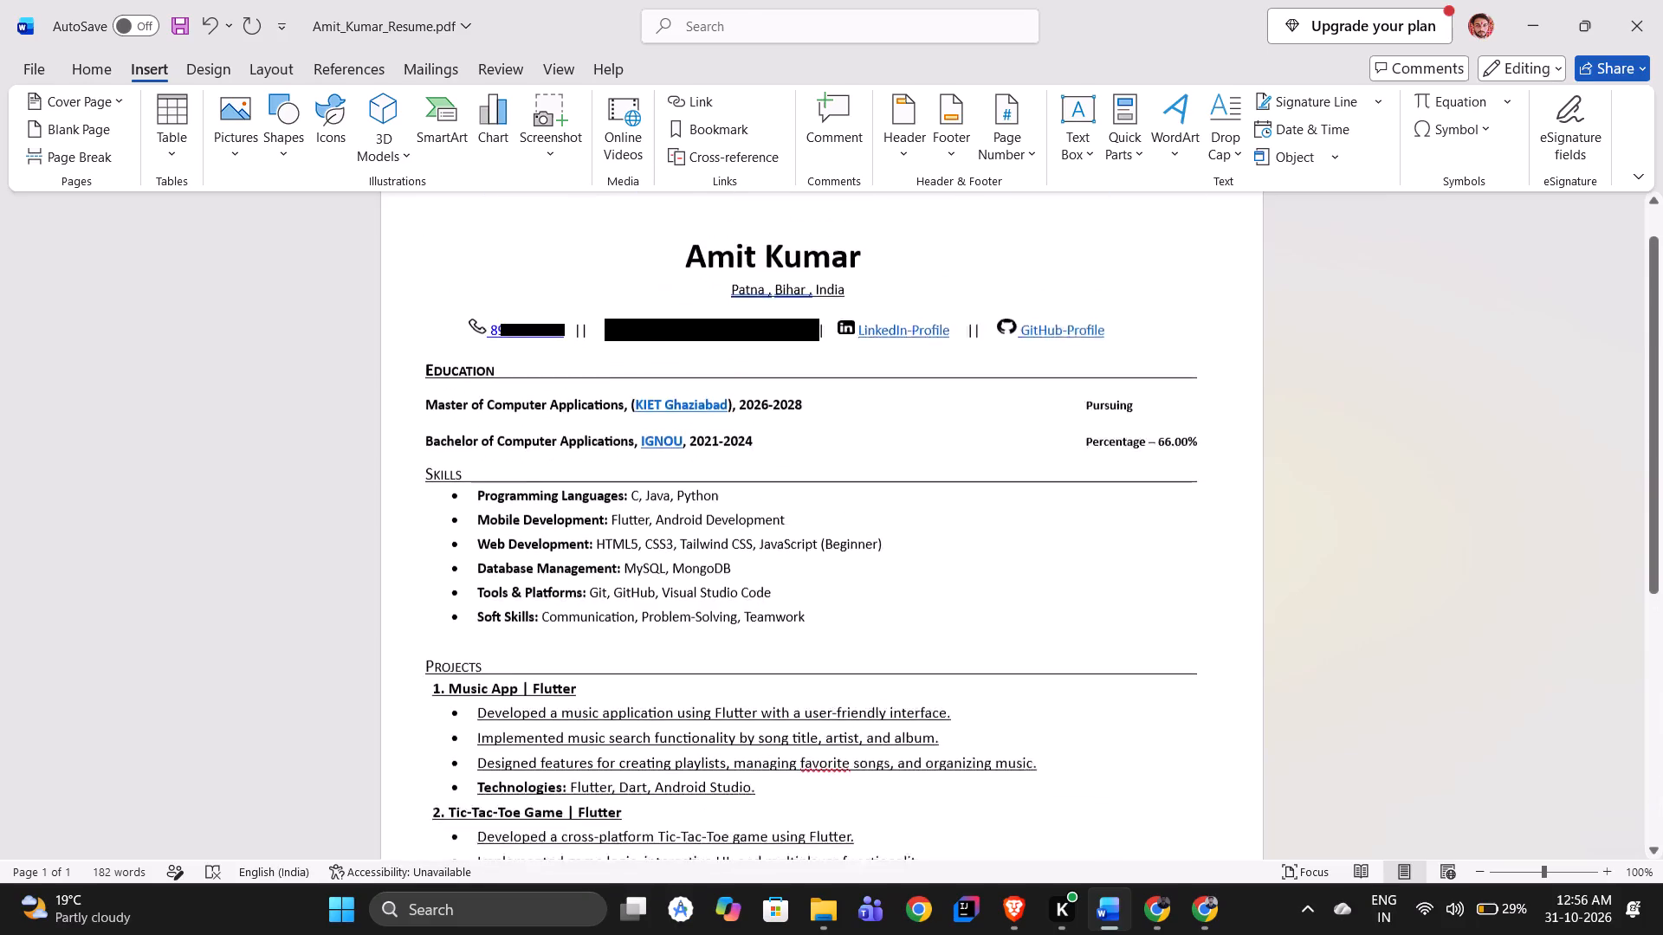
scroll(734, 586, "up", 2)
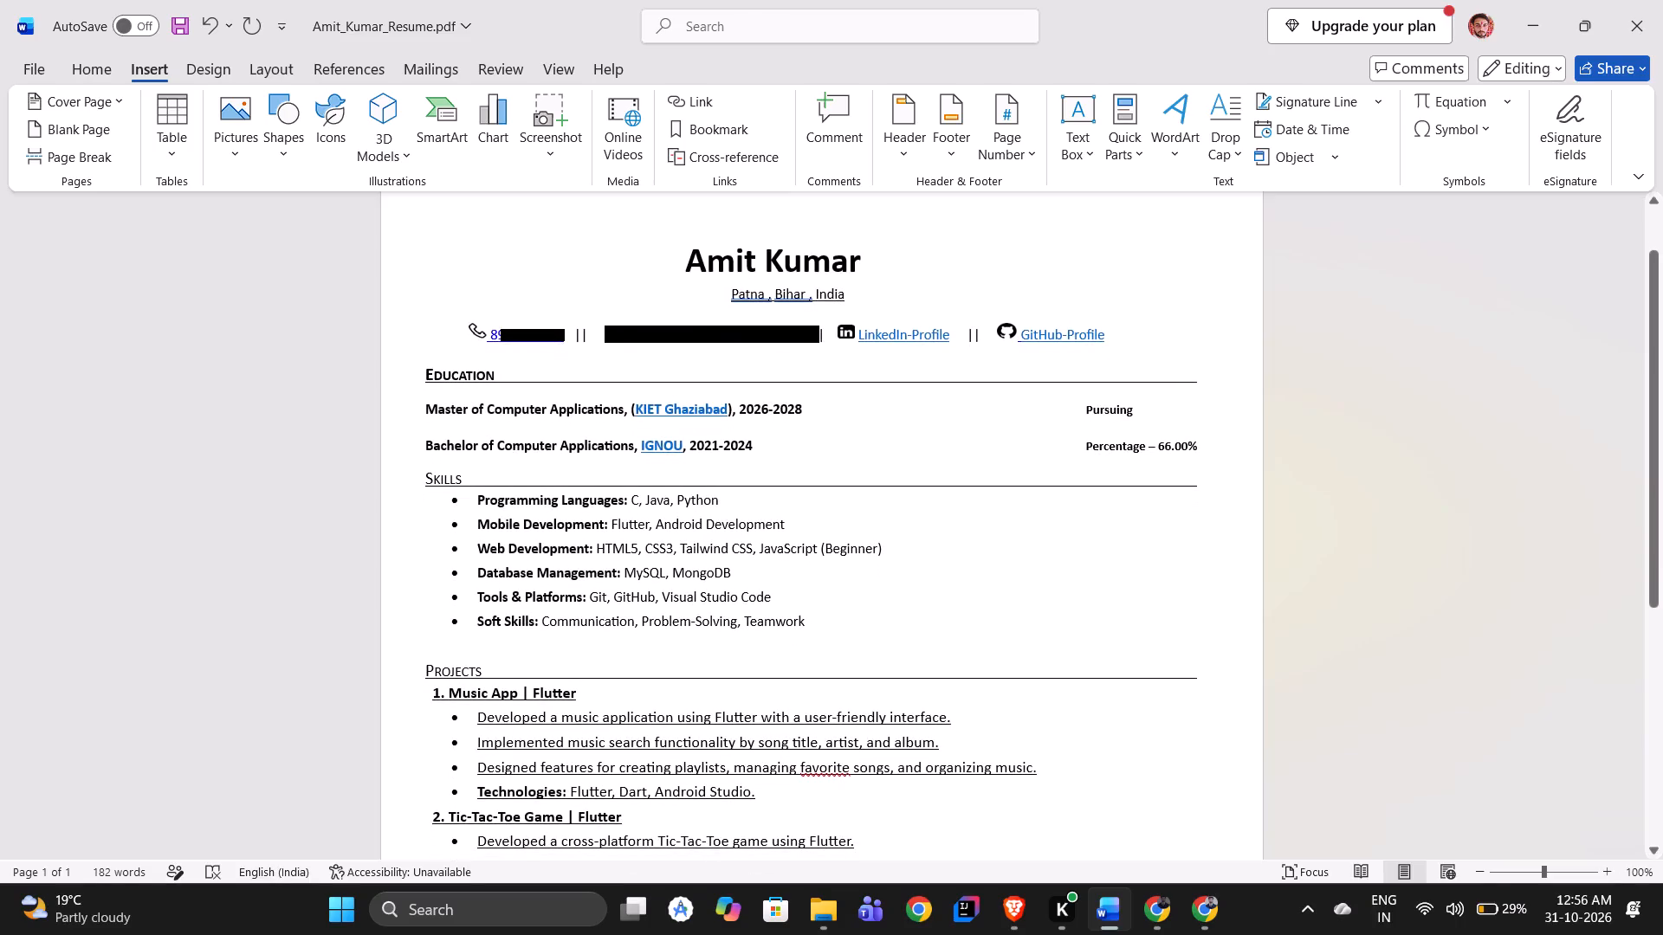
scroll(734, 586, "up", 2)
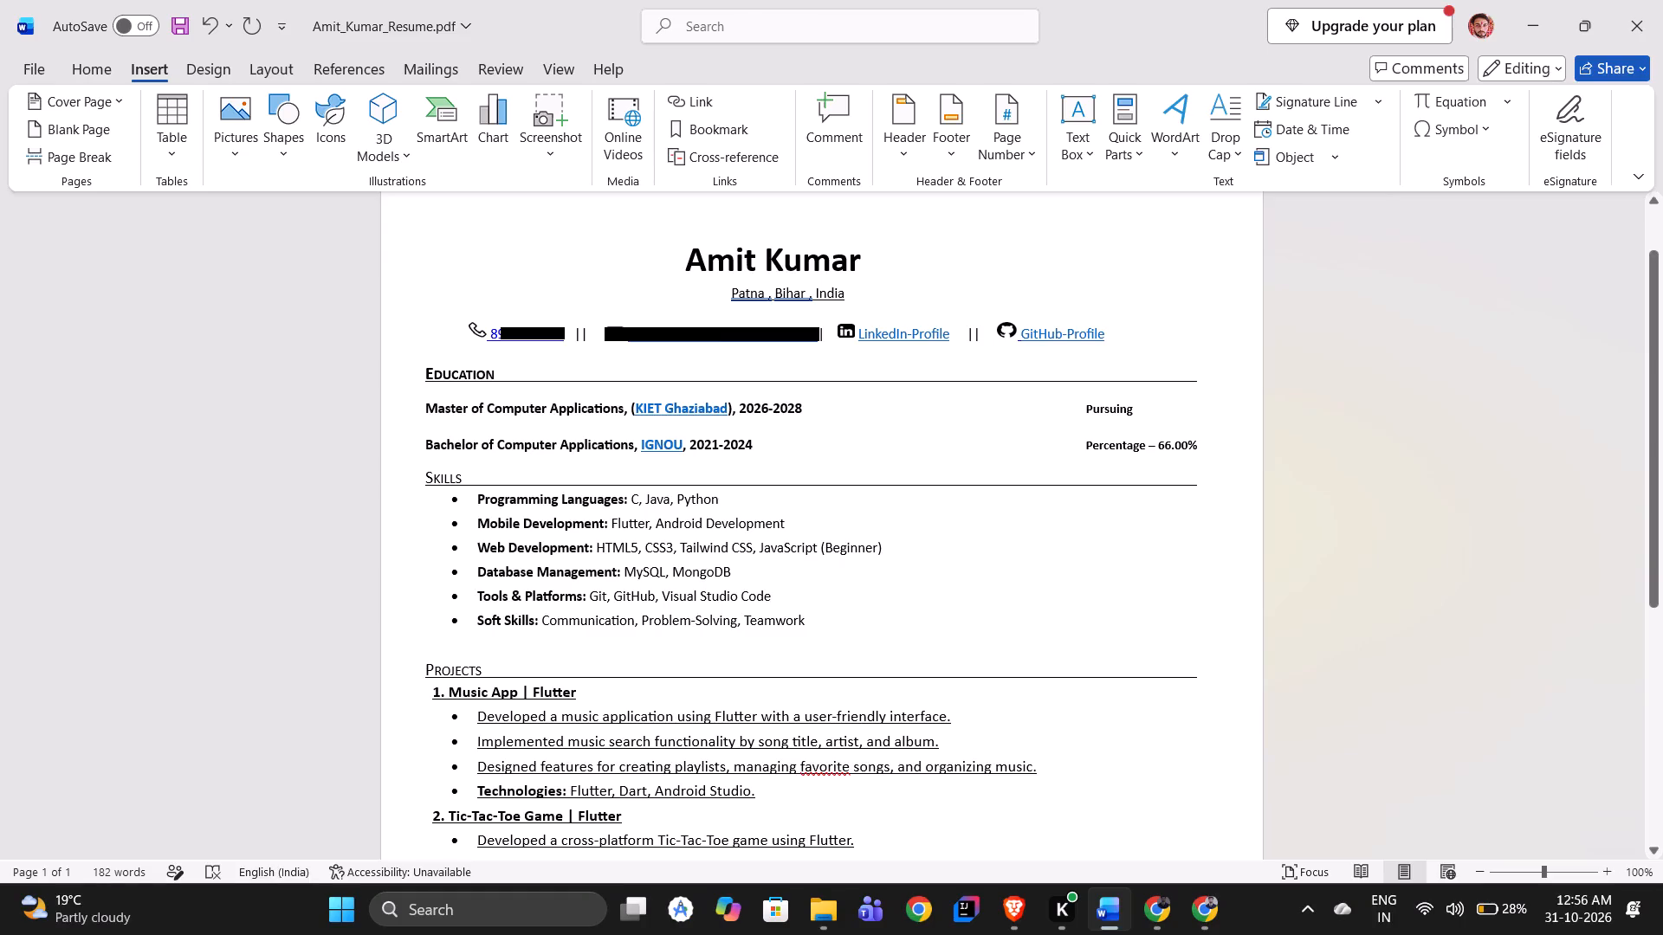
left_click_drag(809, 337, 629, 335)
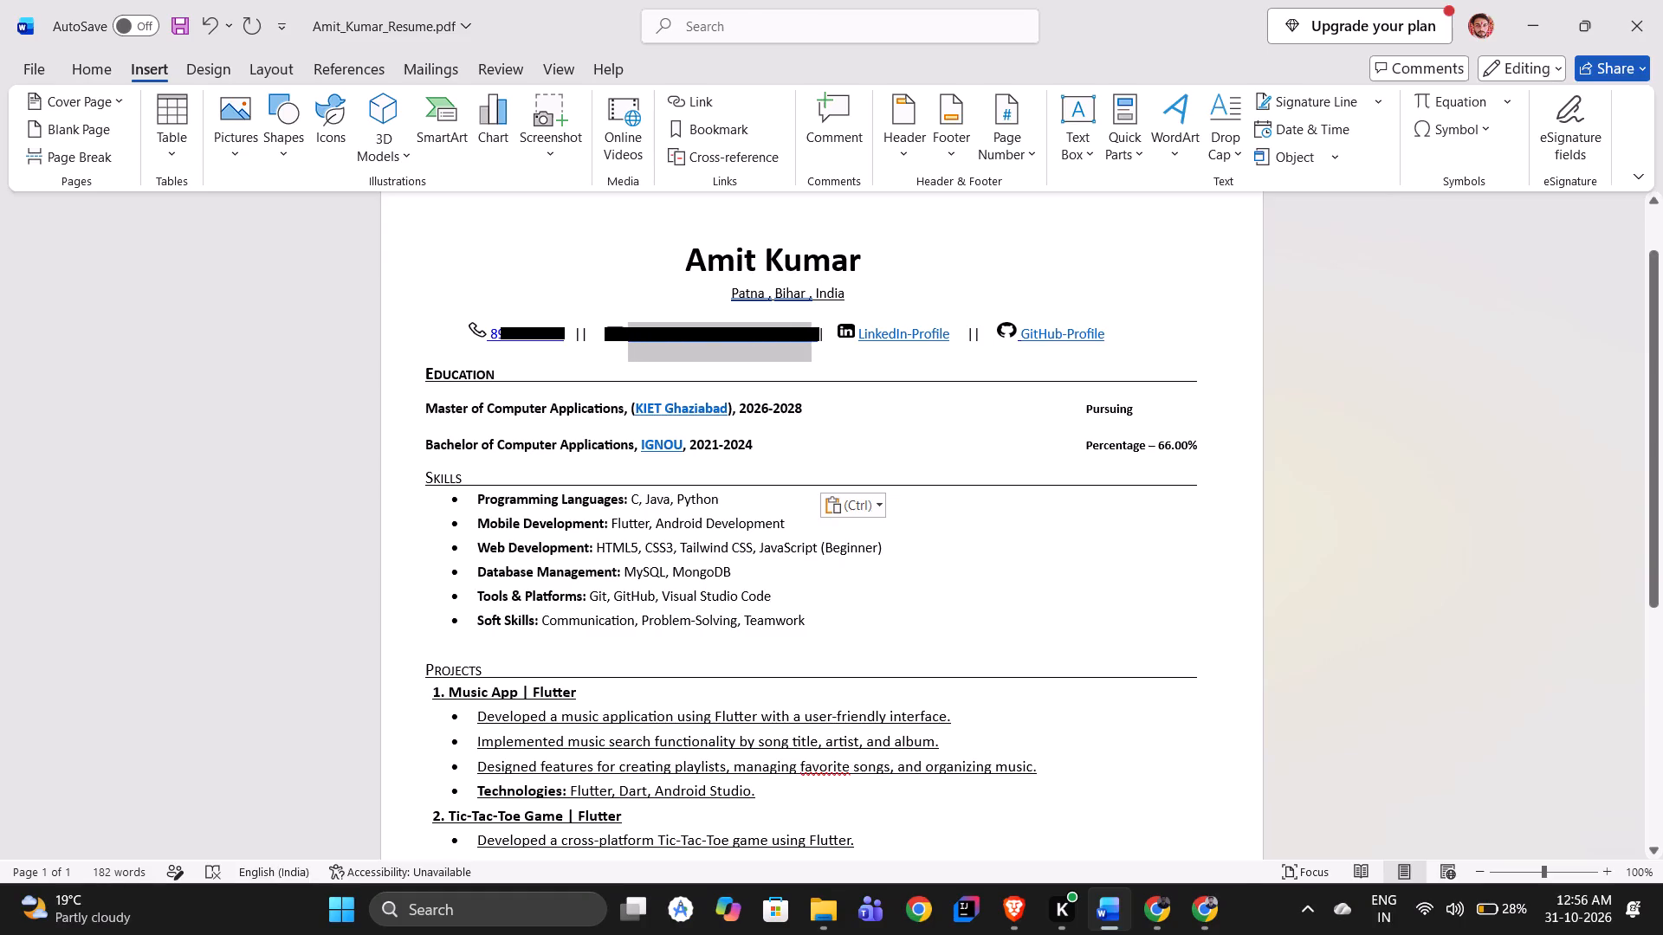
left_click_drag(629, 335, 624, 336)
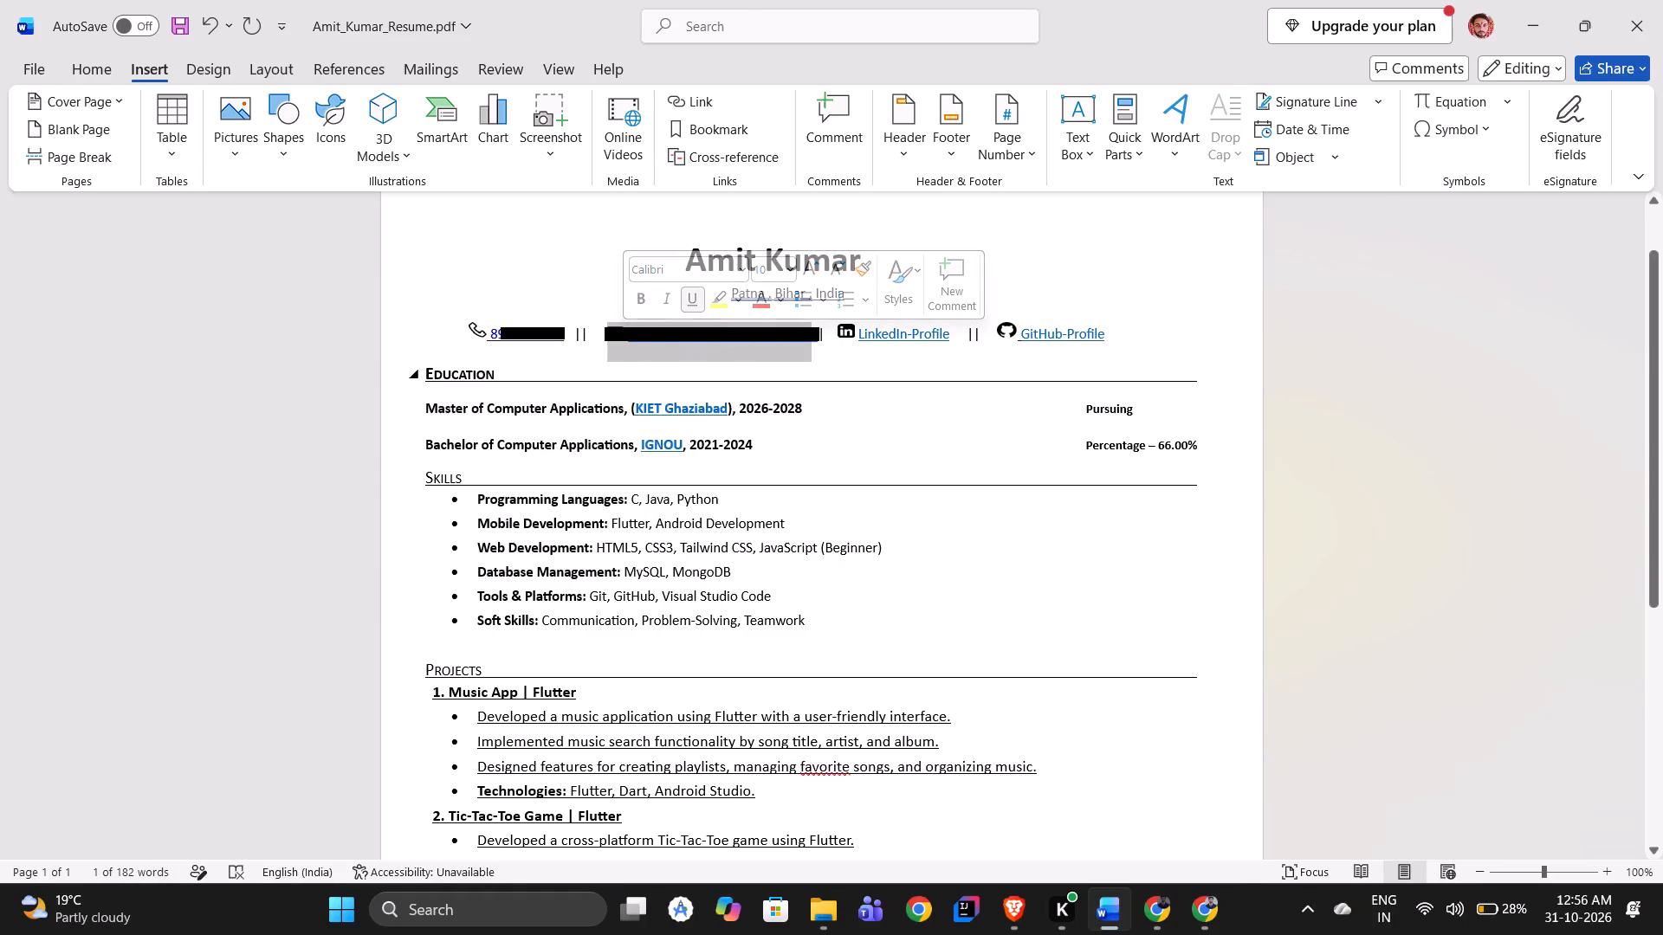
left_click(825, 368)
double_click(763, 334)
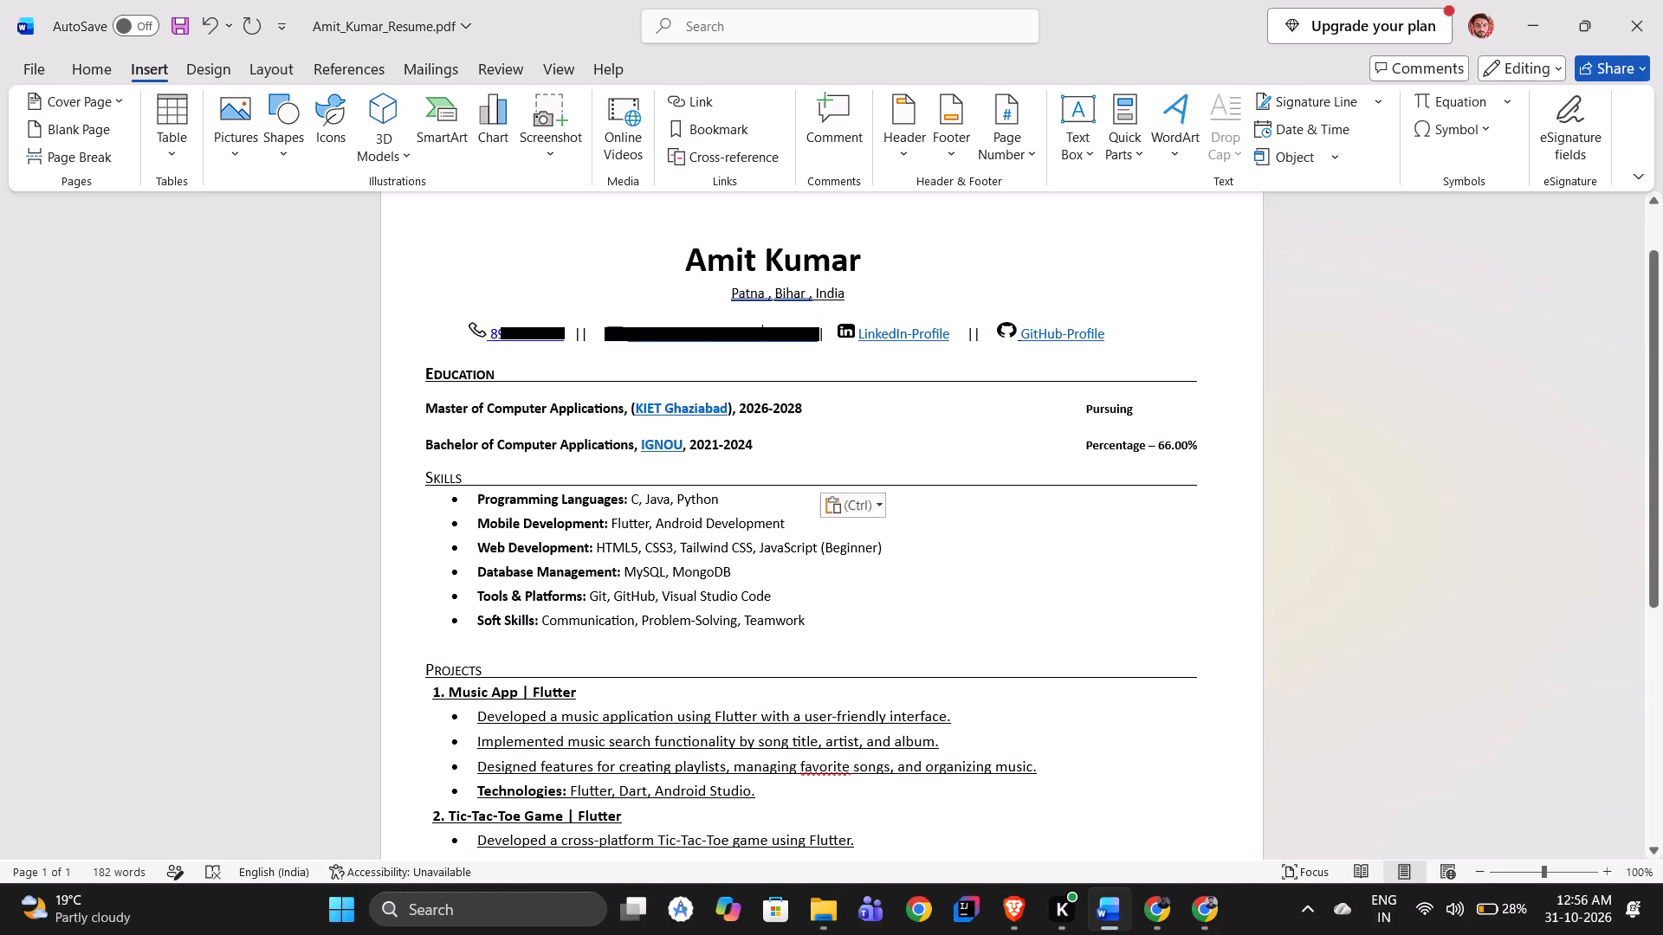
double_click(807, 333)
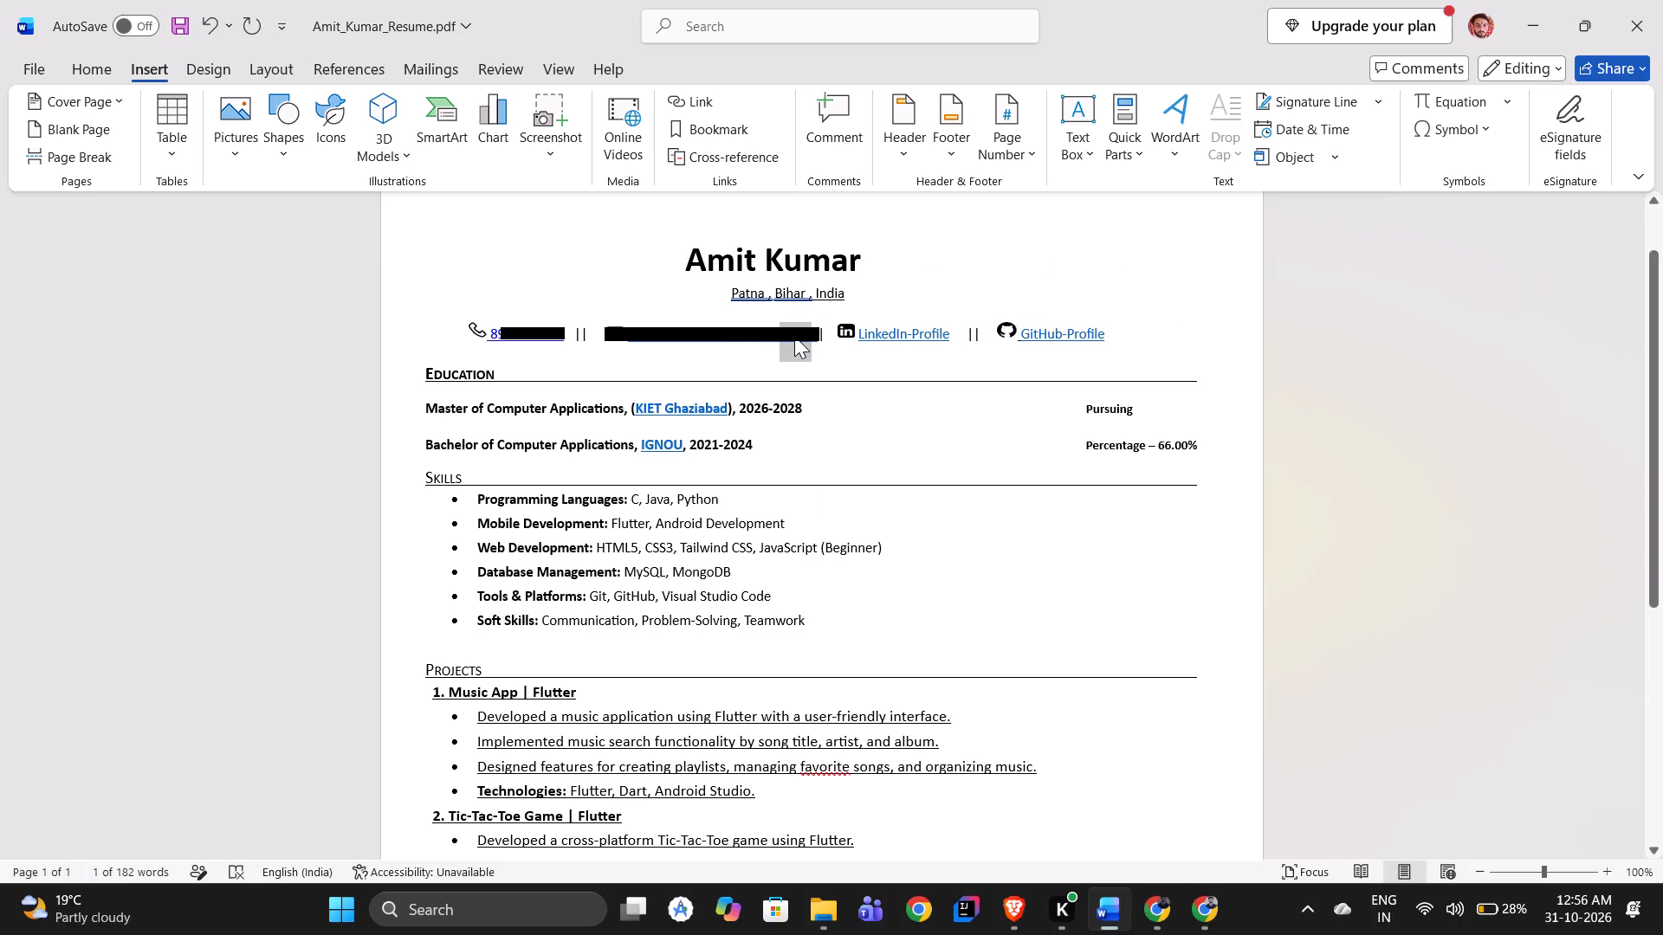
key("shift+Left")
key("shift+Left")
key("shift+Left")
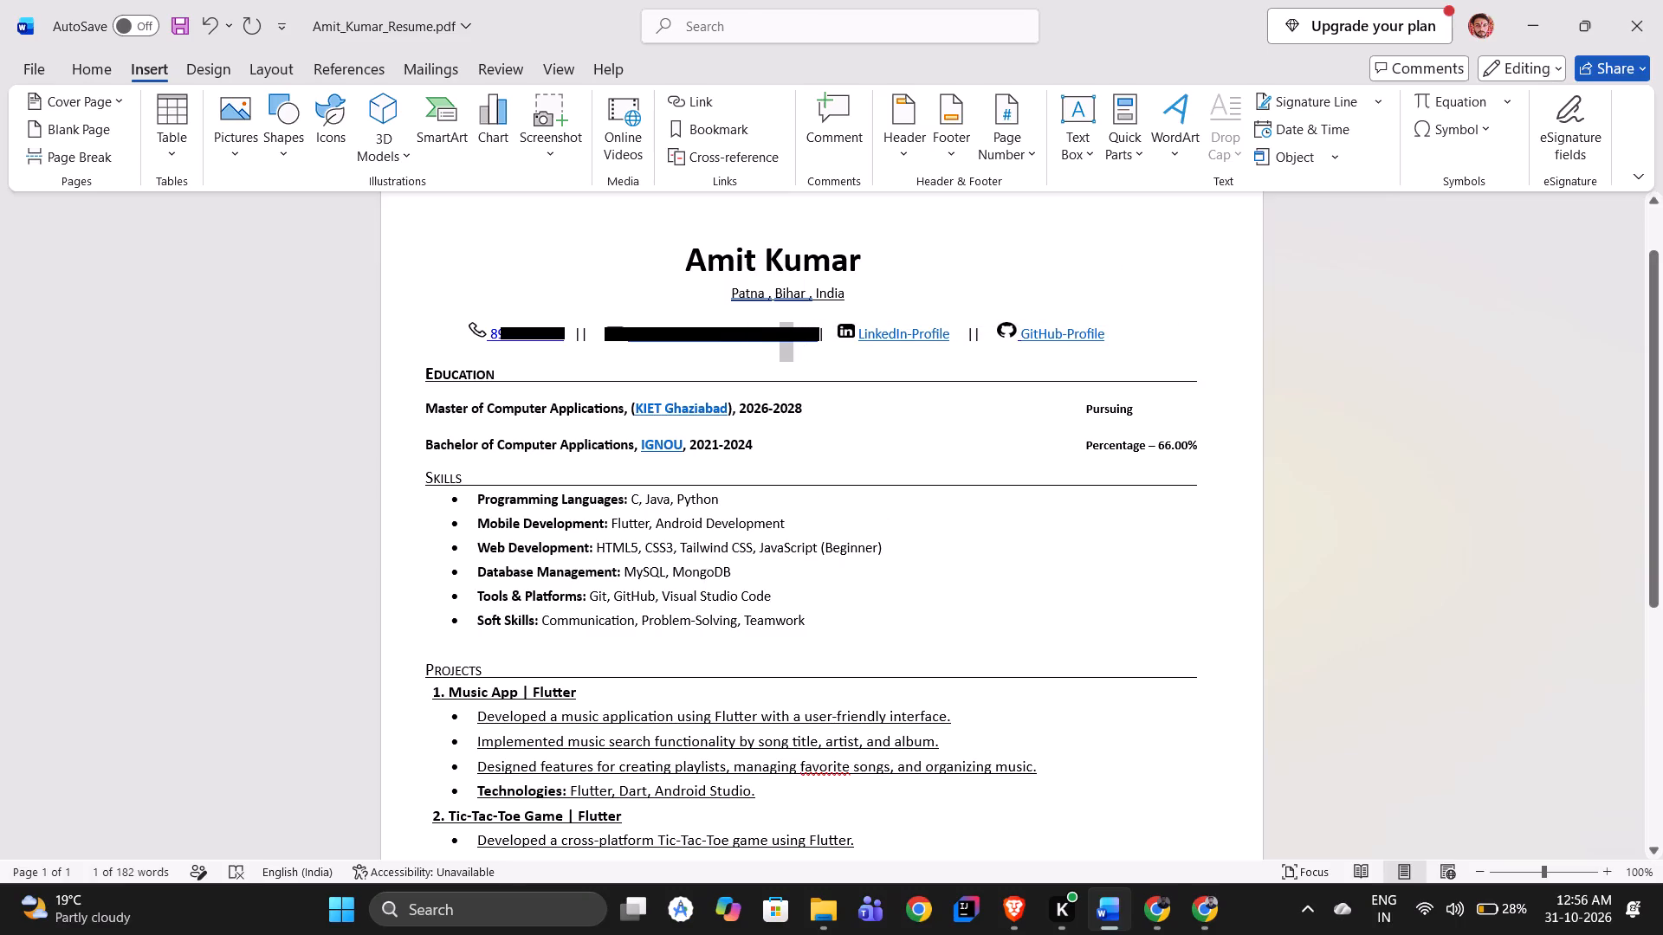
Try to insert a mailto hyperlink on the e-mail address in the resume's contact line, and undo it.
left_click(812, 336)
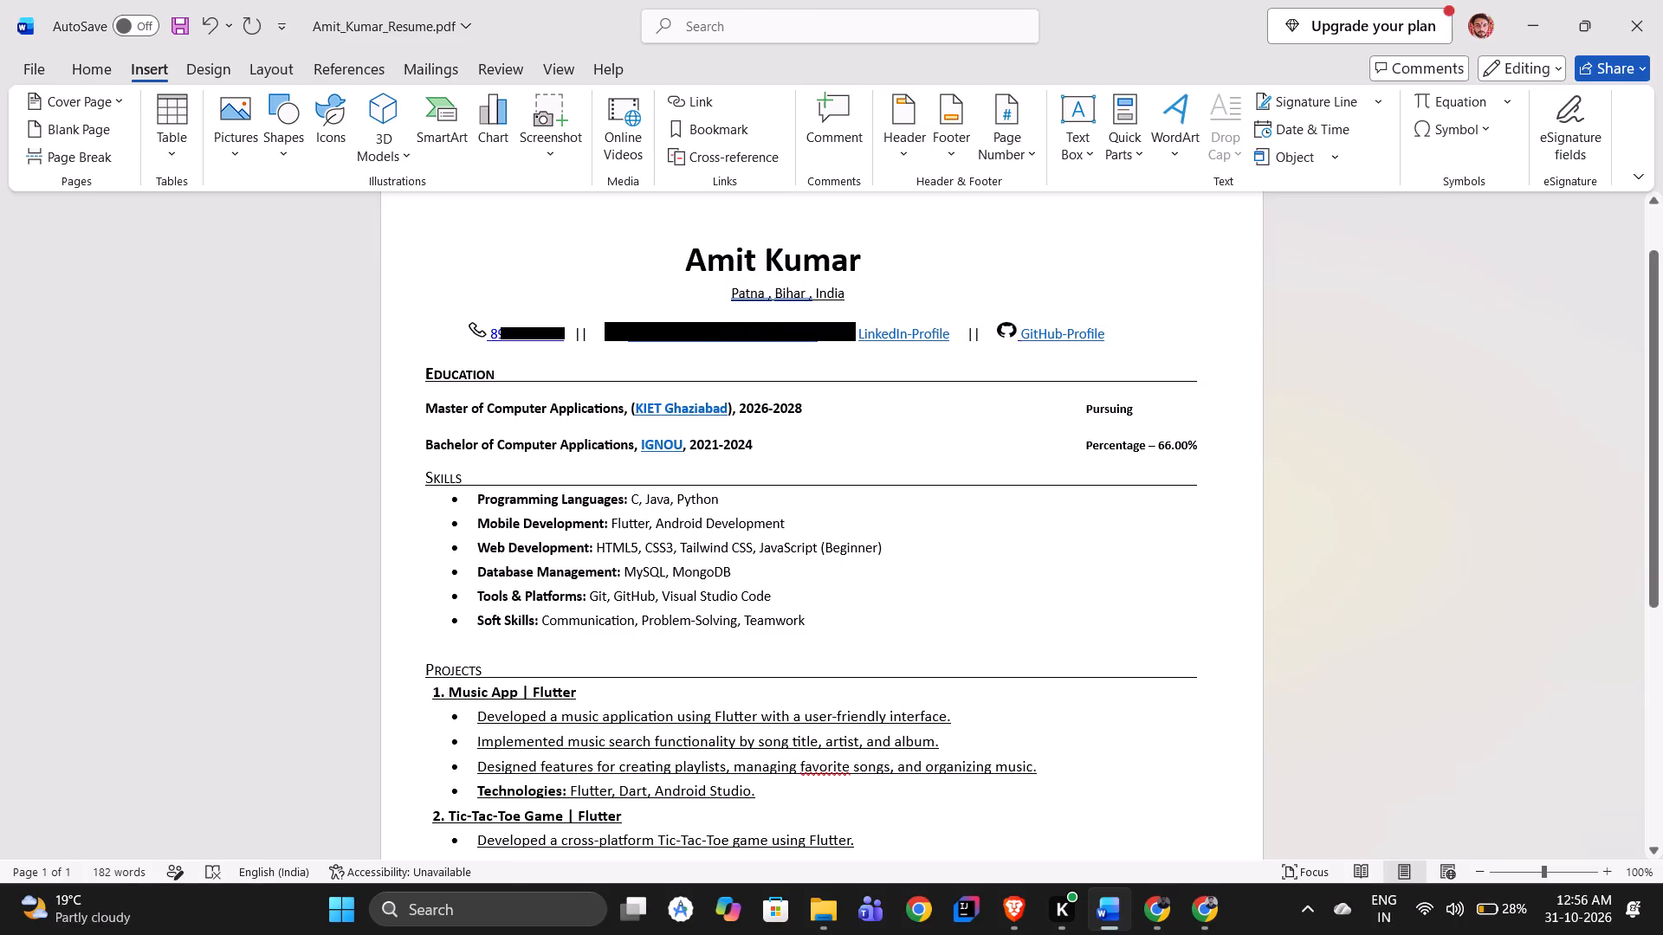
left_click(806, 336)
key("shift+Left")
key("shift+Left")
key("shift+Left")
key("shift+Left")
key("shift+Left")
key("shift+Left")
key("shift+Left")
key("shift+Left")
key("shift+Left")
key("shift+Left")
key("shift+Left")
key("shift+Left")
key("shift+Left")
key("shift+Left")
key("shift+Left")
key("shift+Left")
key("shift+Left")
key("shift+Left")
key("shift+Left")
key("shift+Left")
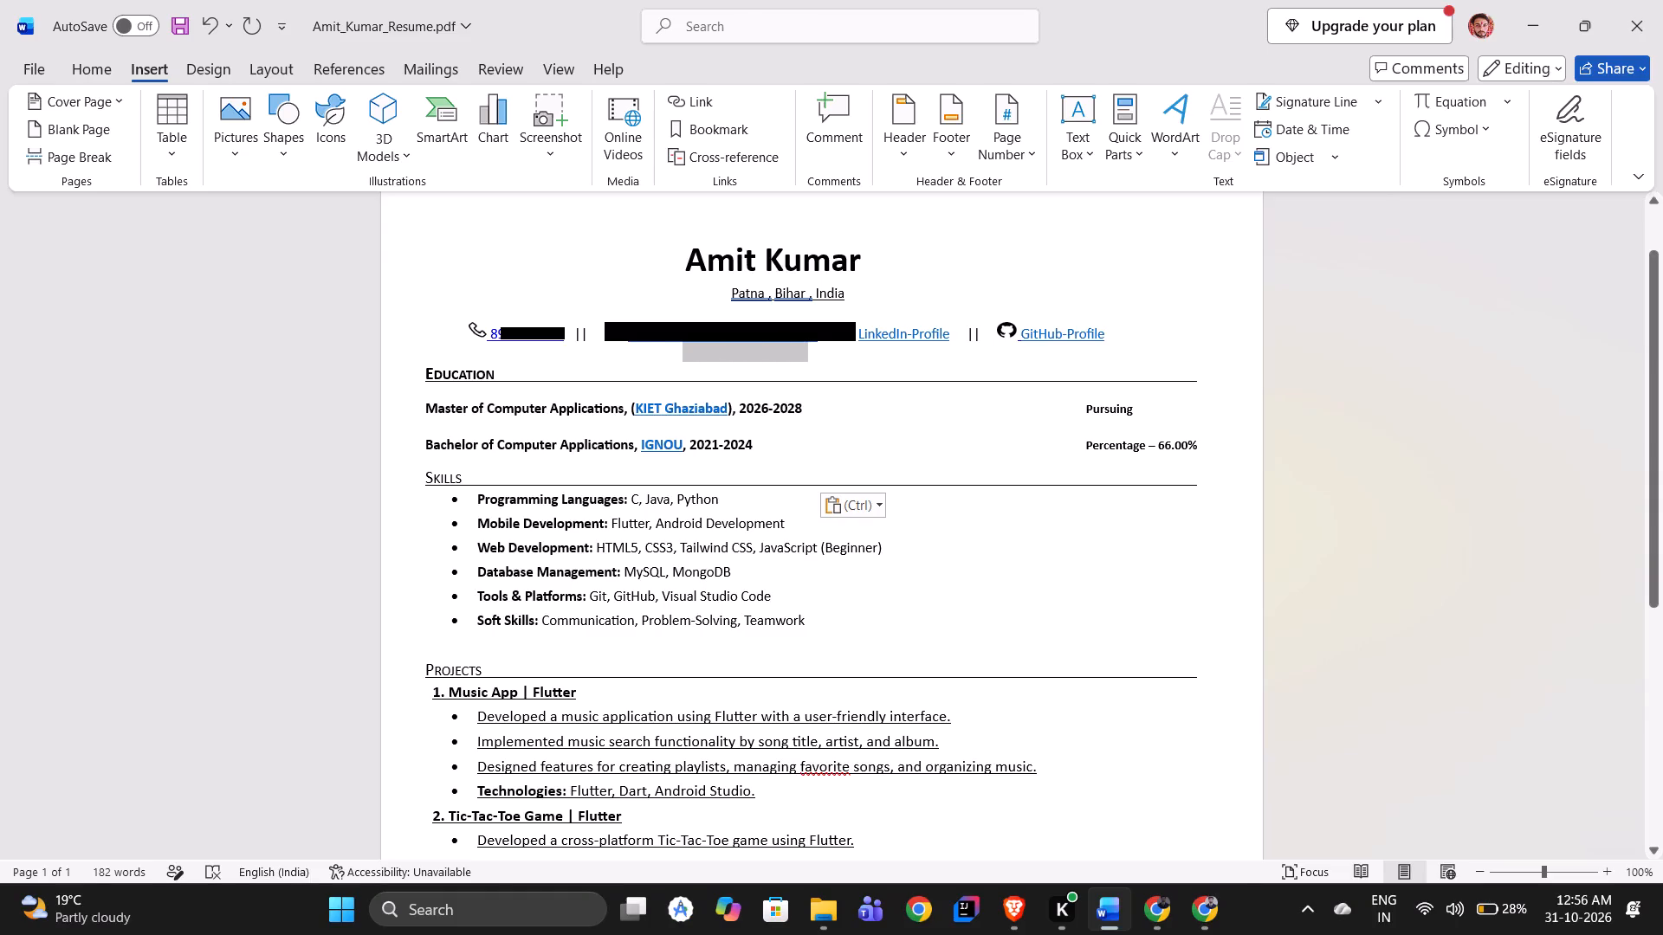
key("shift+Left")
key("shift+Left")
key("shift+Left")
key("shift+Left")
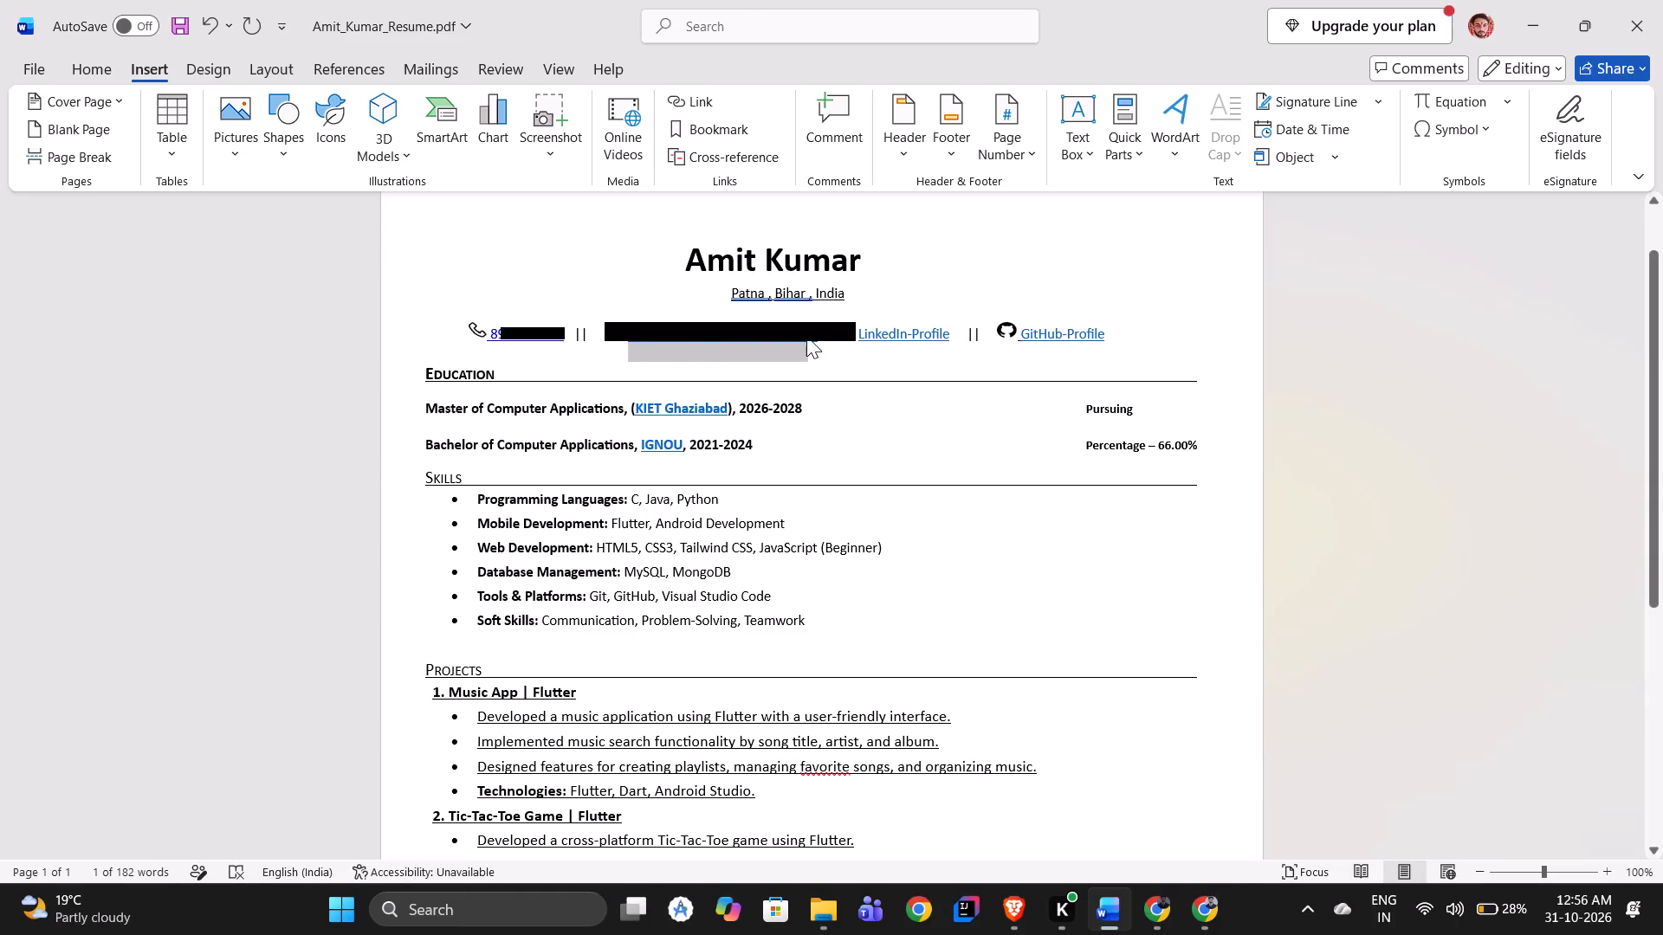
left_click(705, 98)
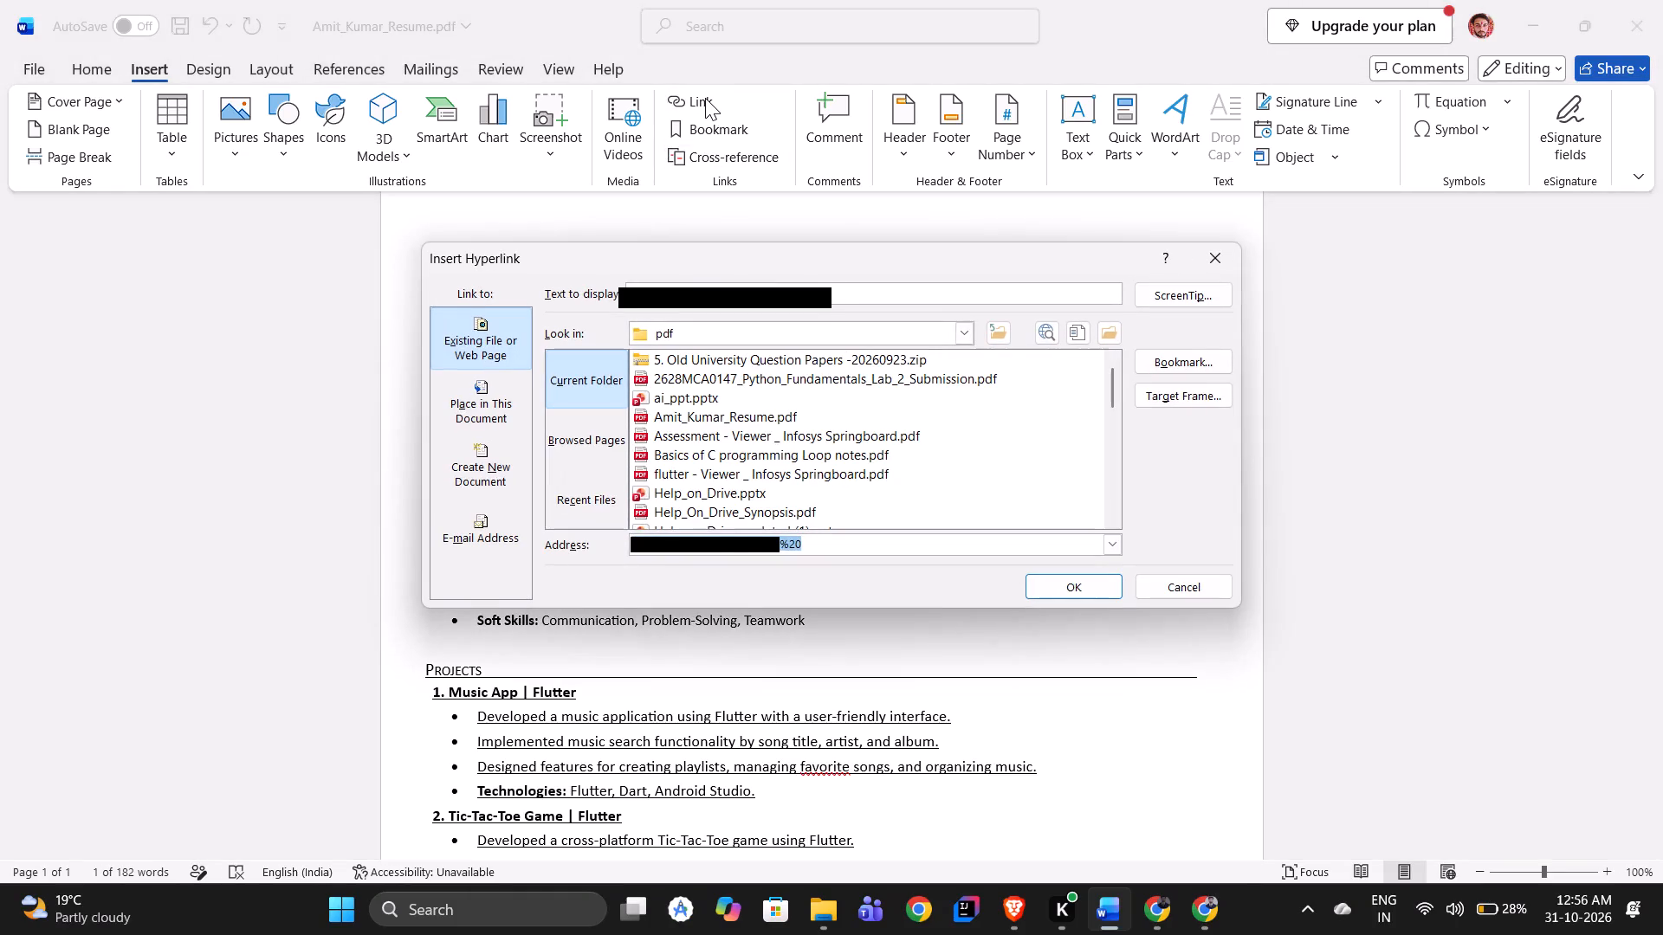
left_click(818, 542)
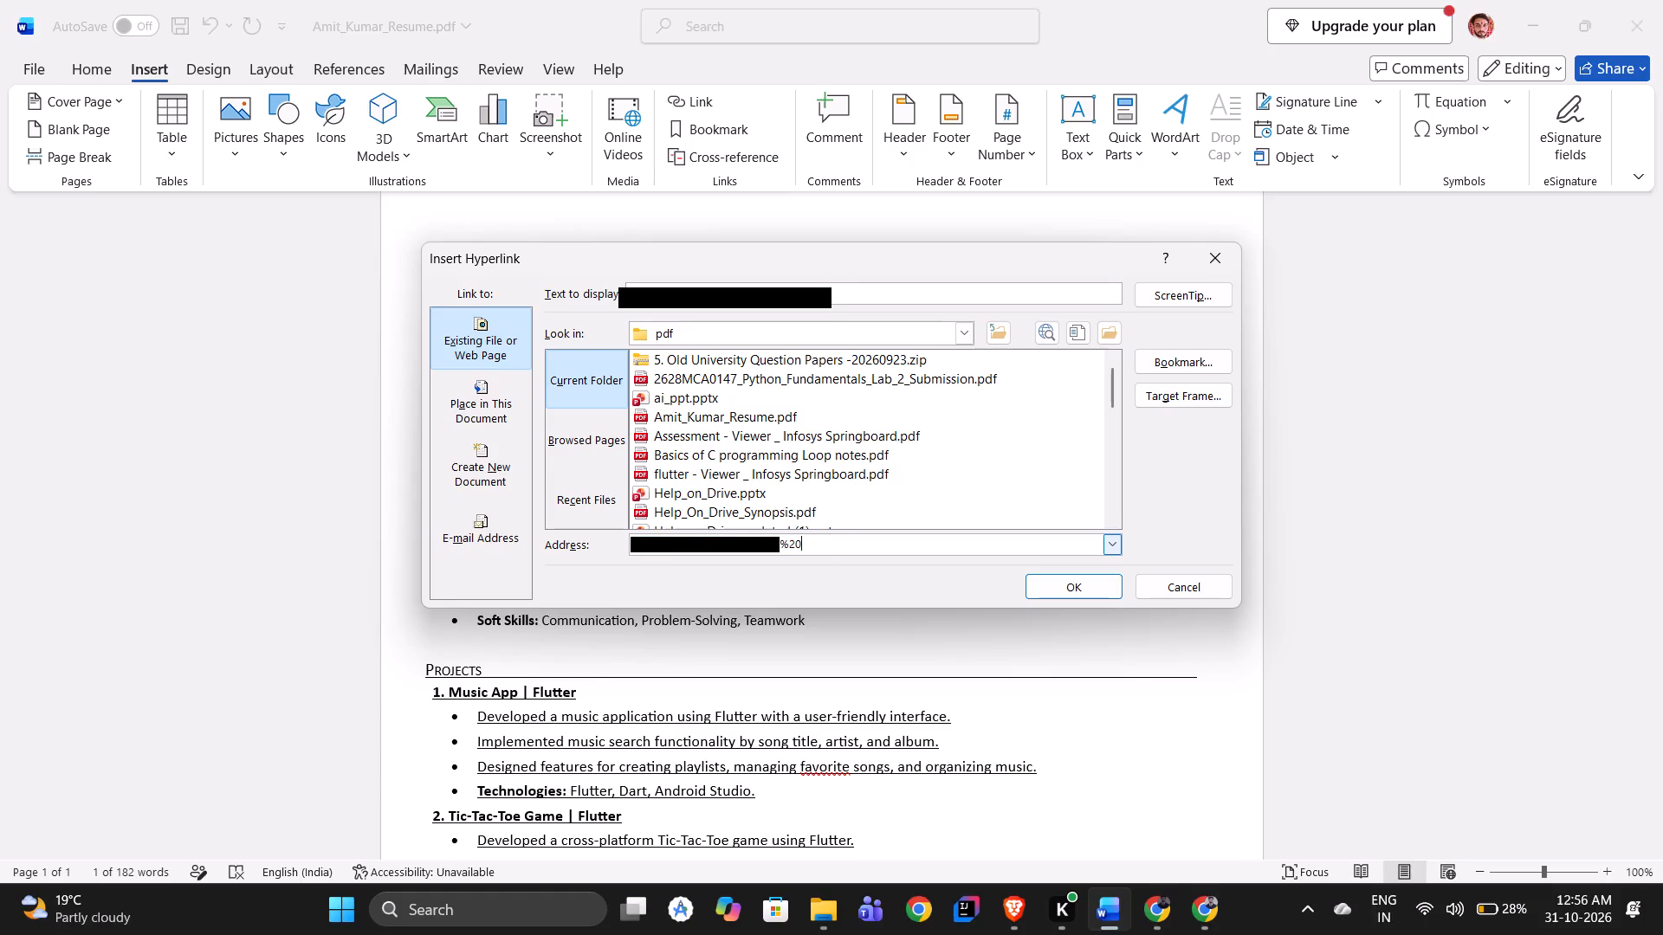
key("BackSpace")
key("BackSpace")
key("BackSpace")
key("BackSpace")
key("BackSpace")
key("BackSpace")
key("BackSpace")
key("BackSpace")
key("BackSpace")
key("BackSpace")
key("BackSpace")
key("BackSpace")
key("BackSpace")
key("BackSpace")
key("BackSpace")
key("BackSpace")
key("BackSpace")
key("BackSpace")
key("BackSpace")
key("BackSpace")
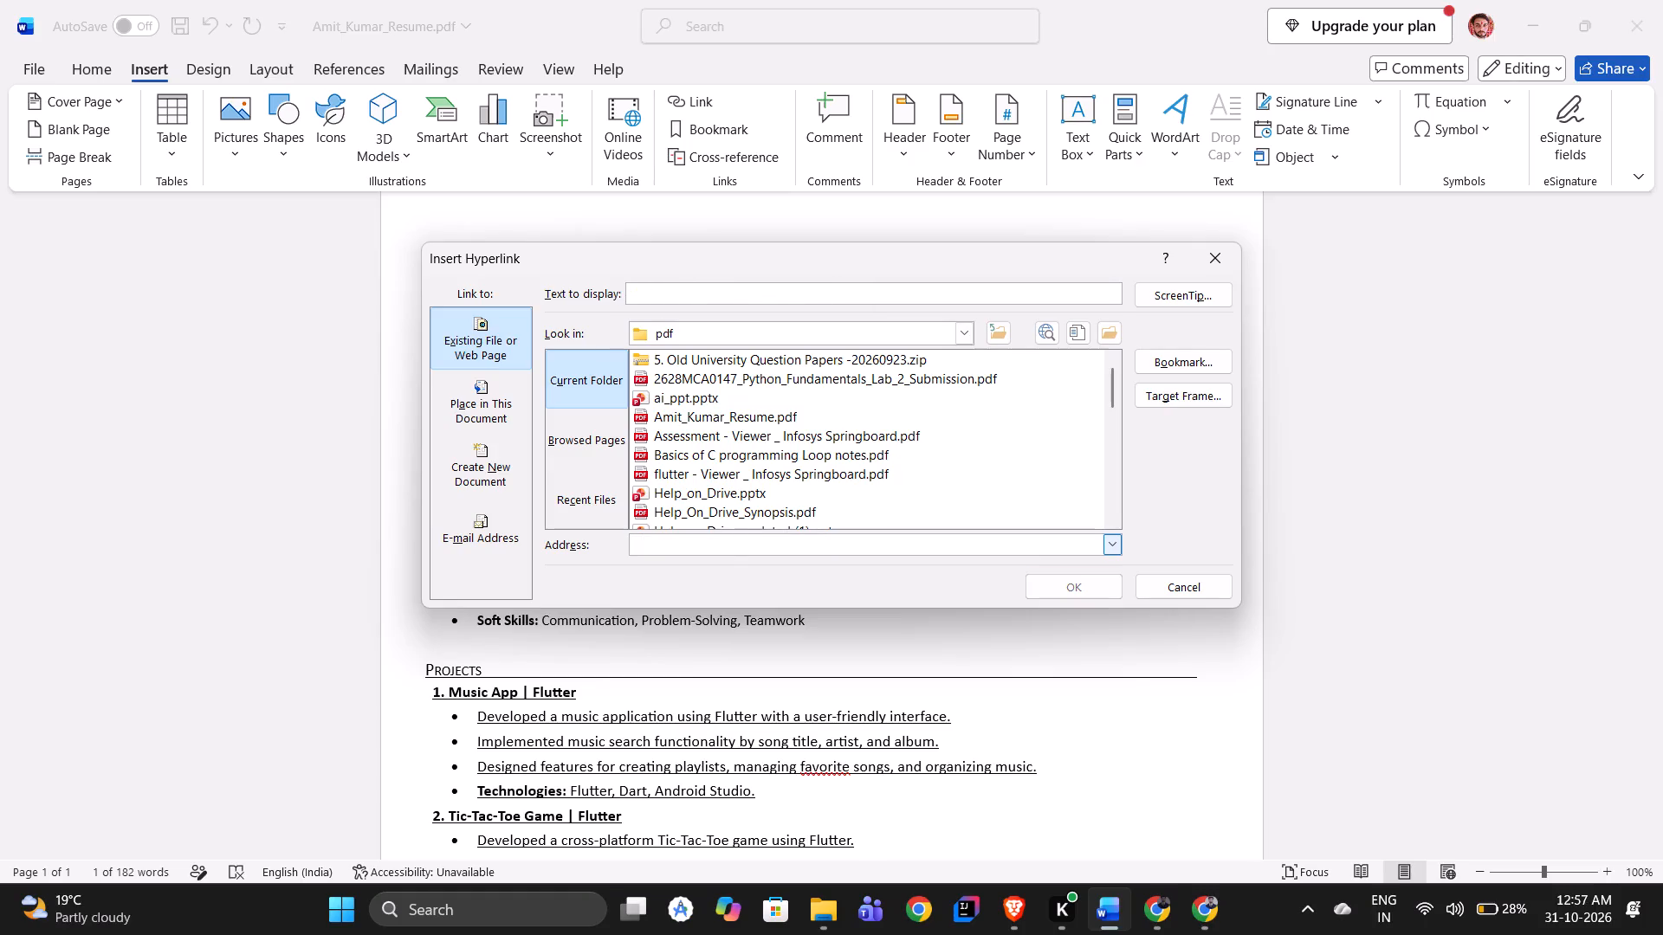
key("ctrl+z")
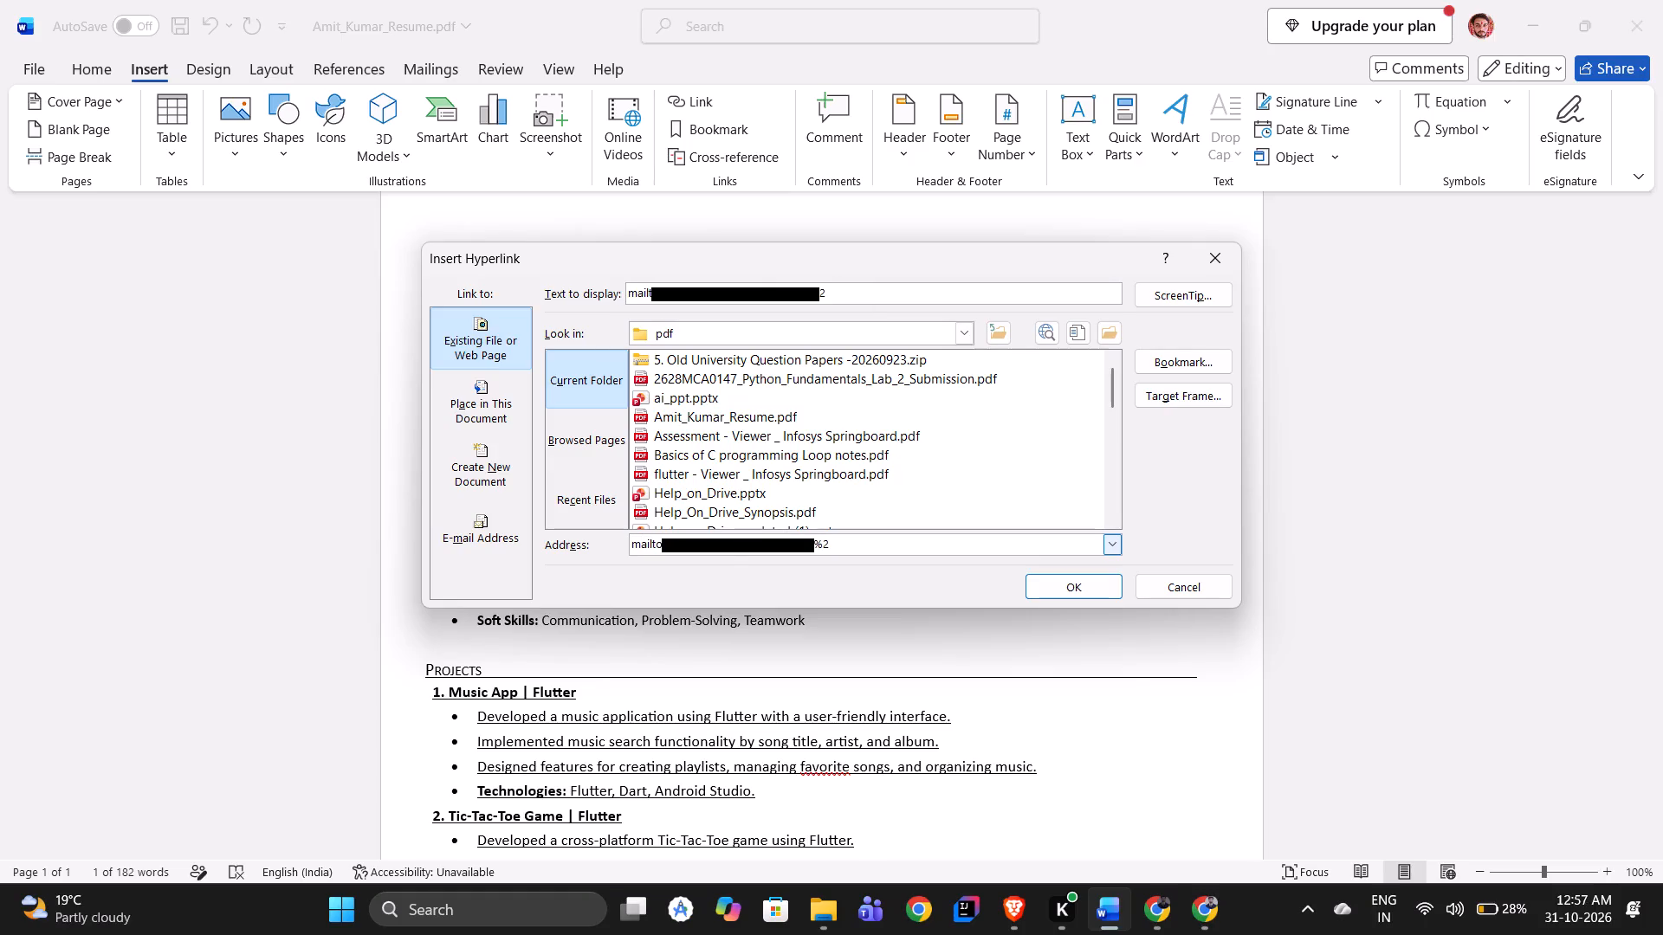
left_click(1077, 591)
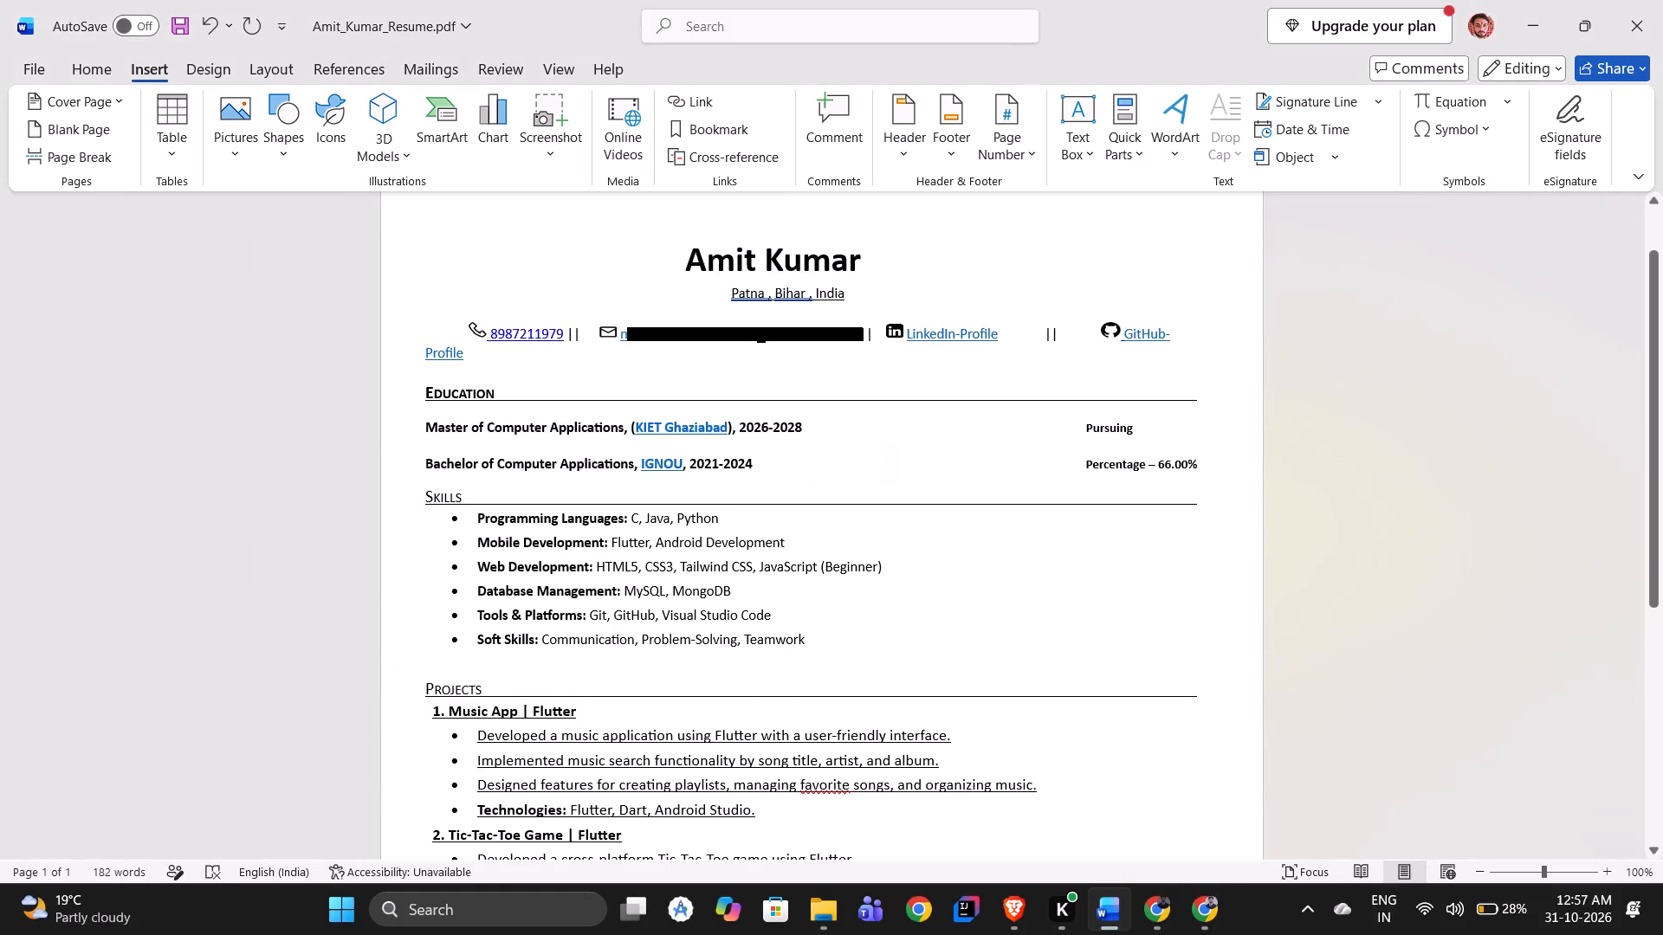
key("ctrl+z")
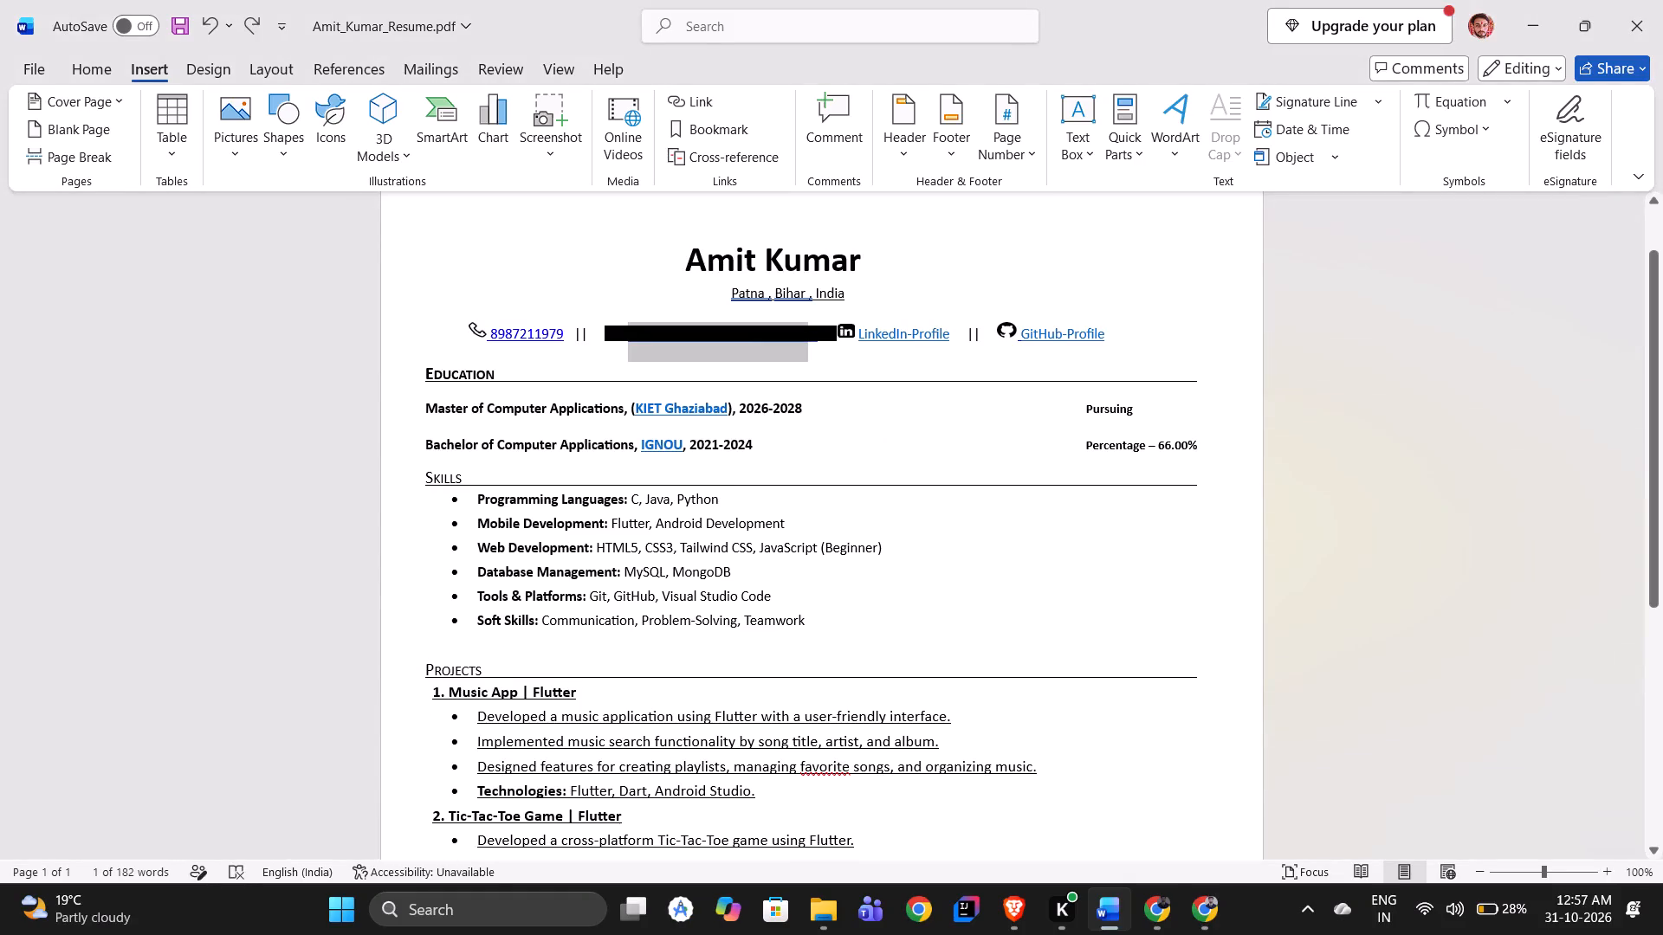
Edit the link address for the selected e-mail text in the contact line, removing the trailing %20.
left_click(703, 96)
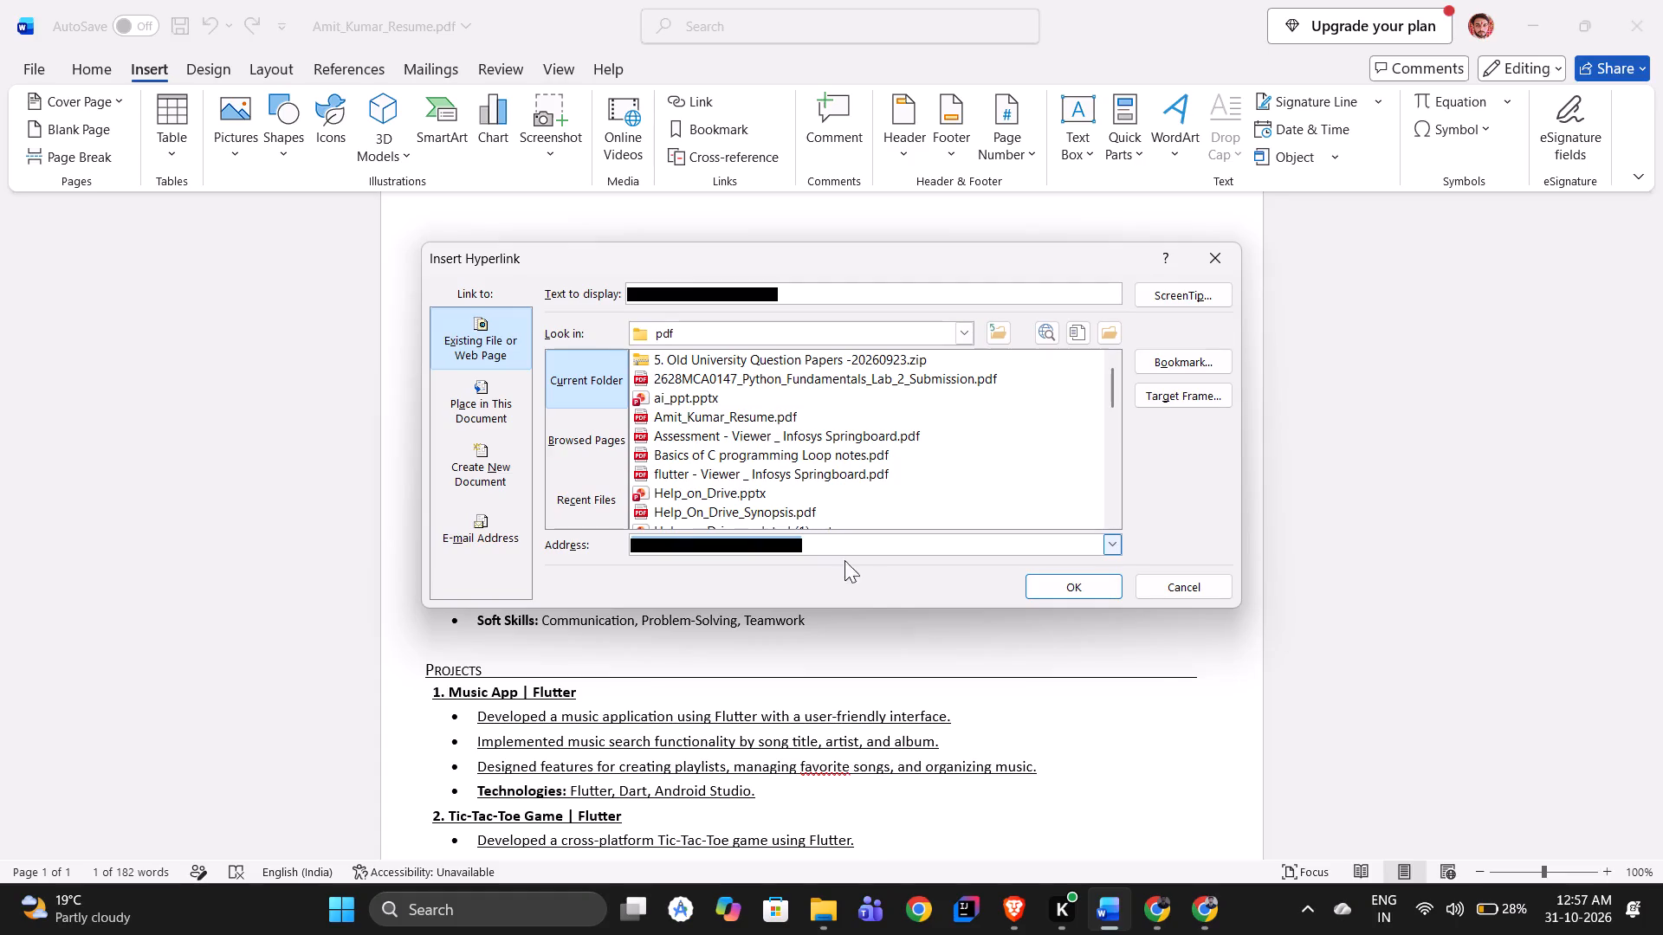
left_click(814, 546)
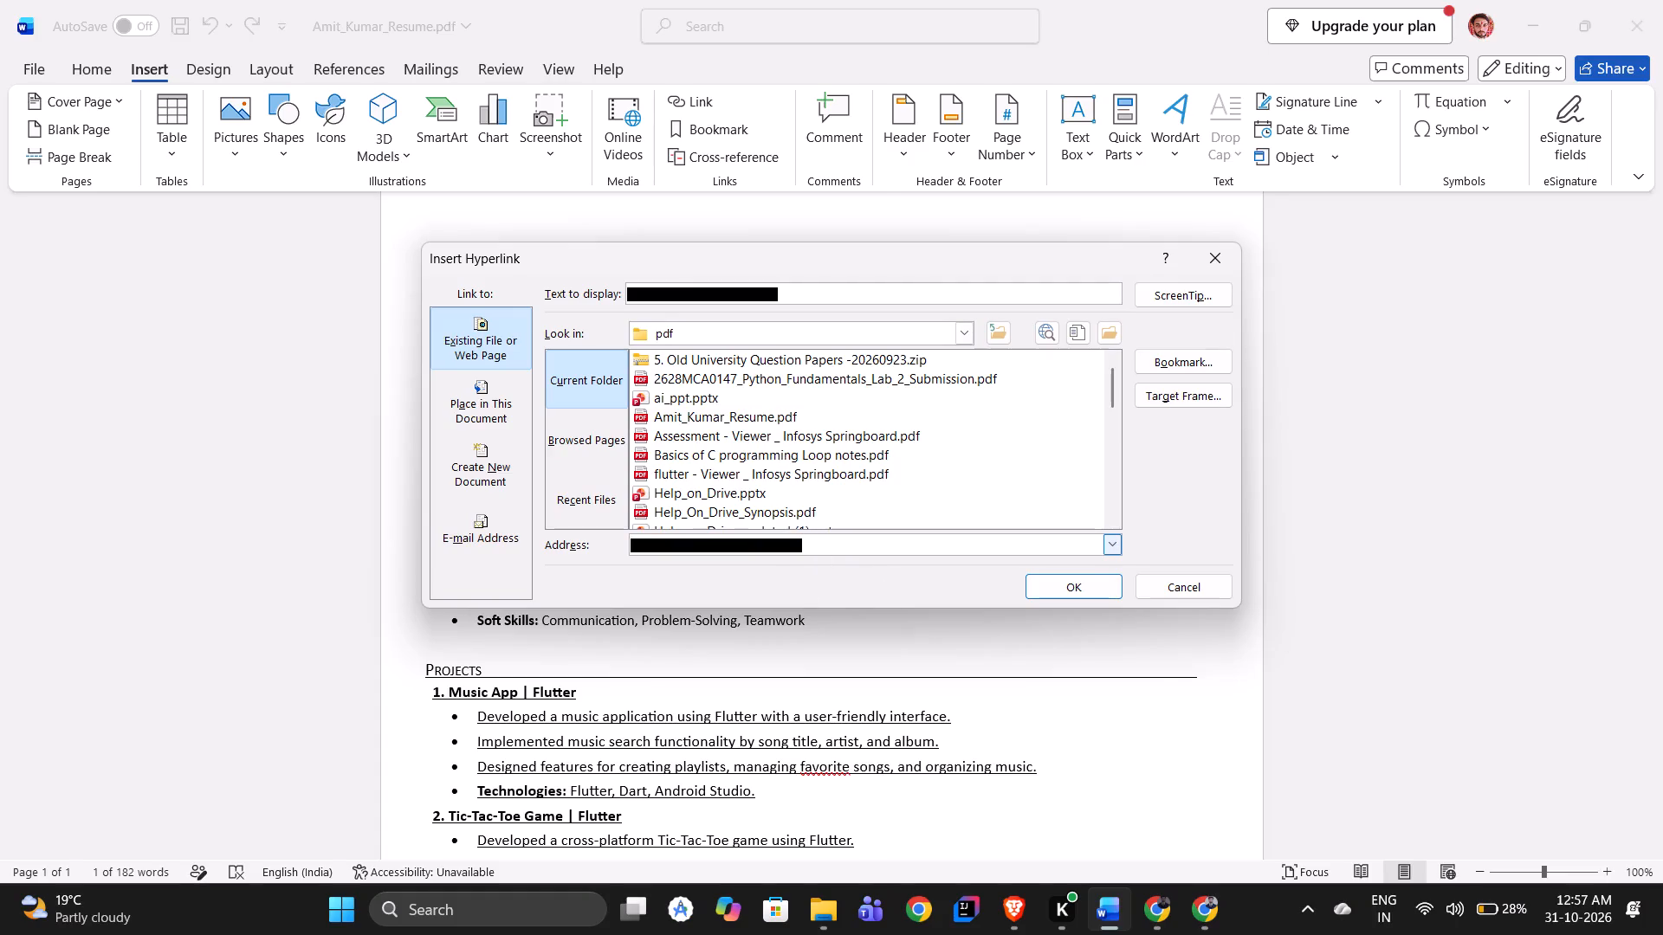
key("BackSpace")
key("BackSpace")
key("BackSpace")
key("Left")
key("Left")
key("Left")
key("Left")
key("Left")
key("Left")
key("Left")
key("Left")
key("Left")
key("Left")
key("Left")
key("Left")
key("Left")
key("Left")
key("Left")
key("Left")
key("Left")
key("Left")
key("Left")
key("Left")
key("Right")
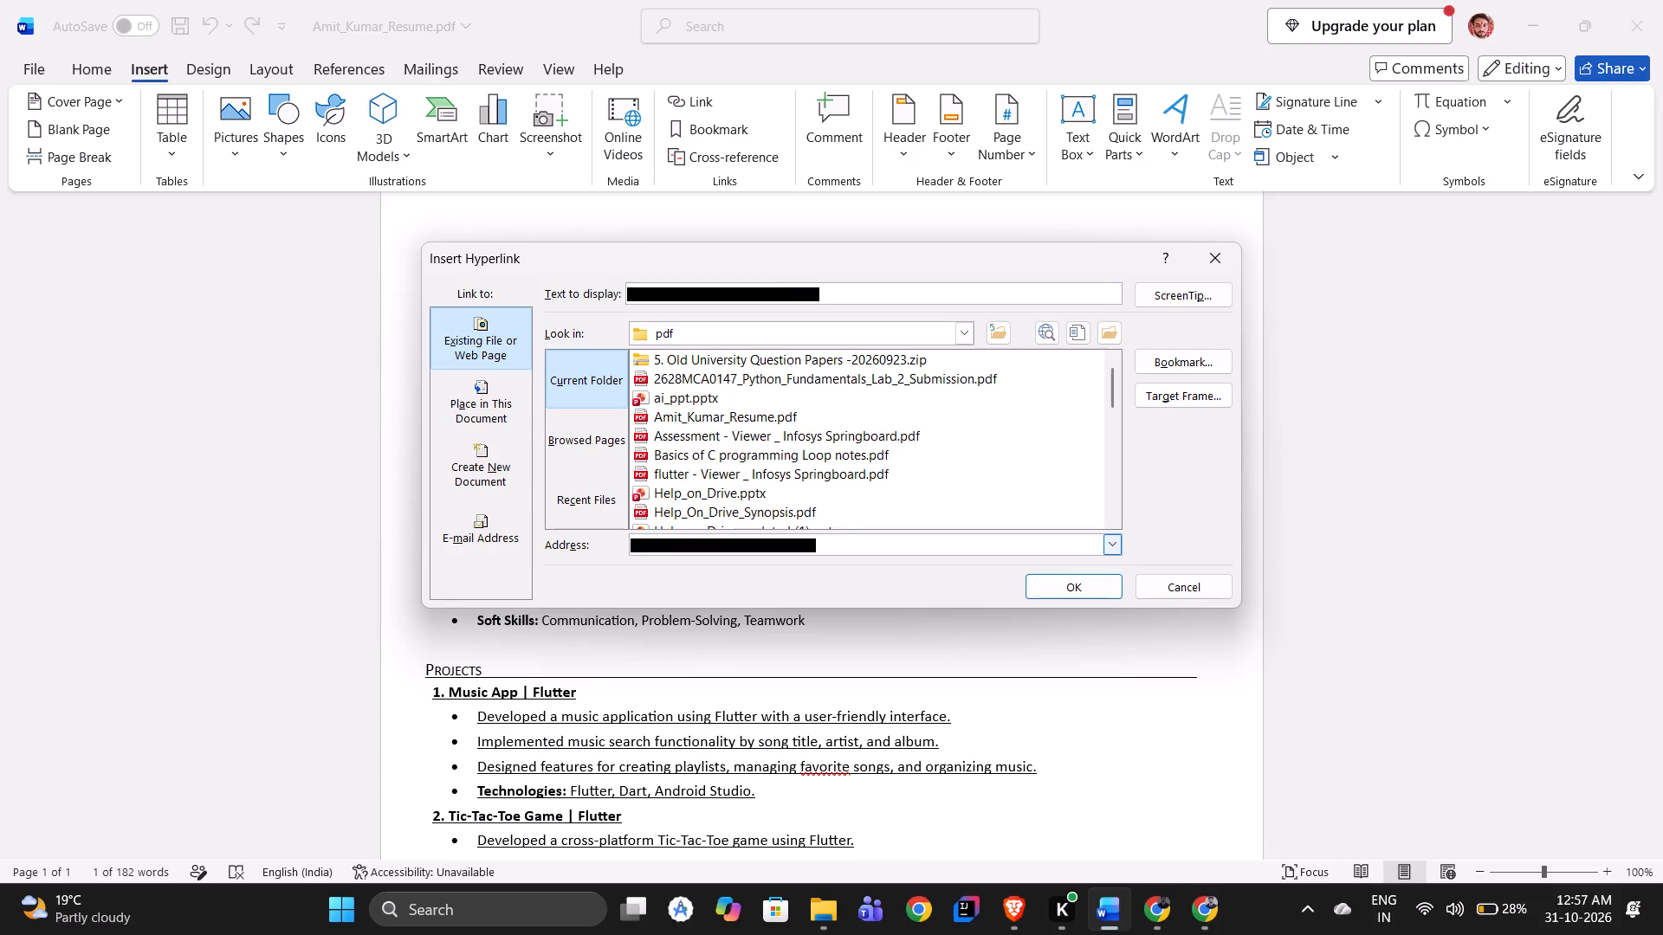
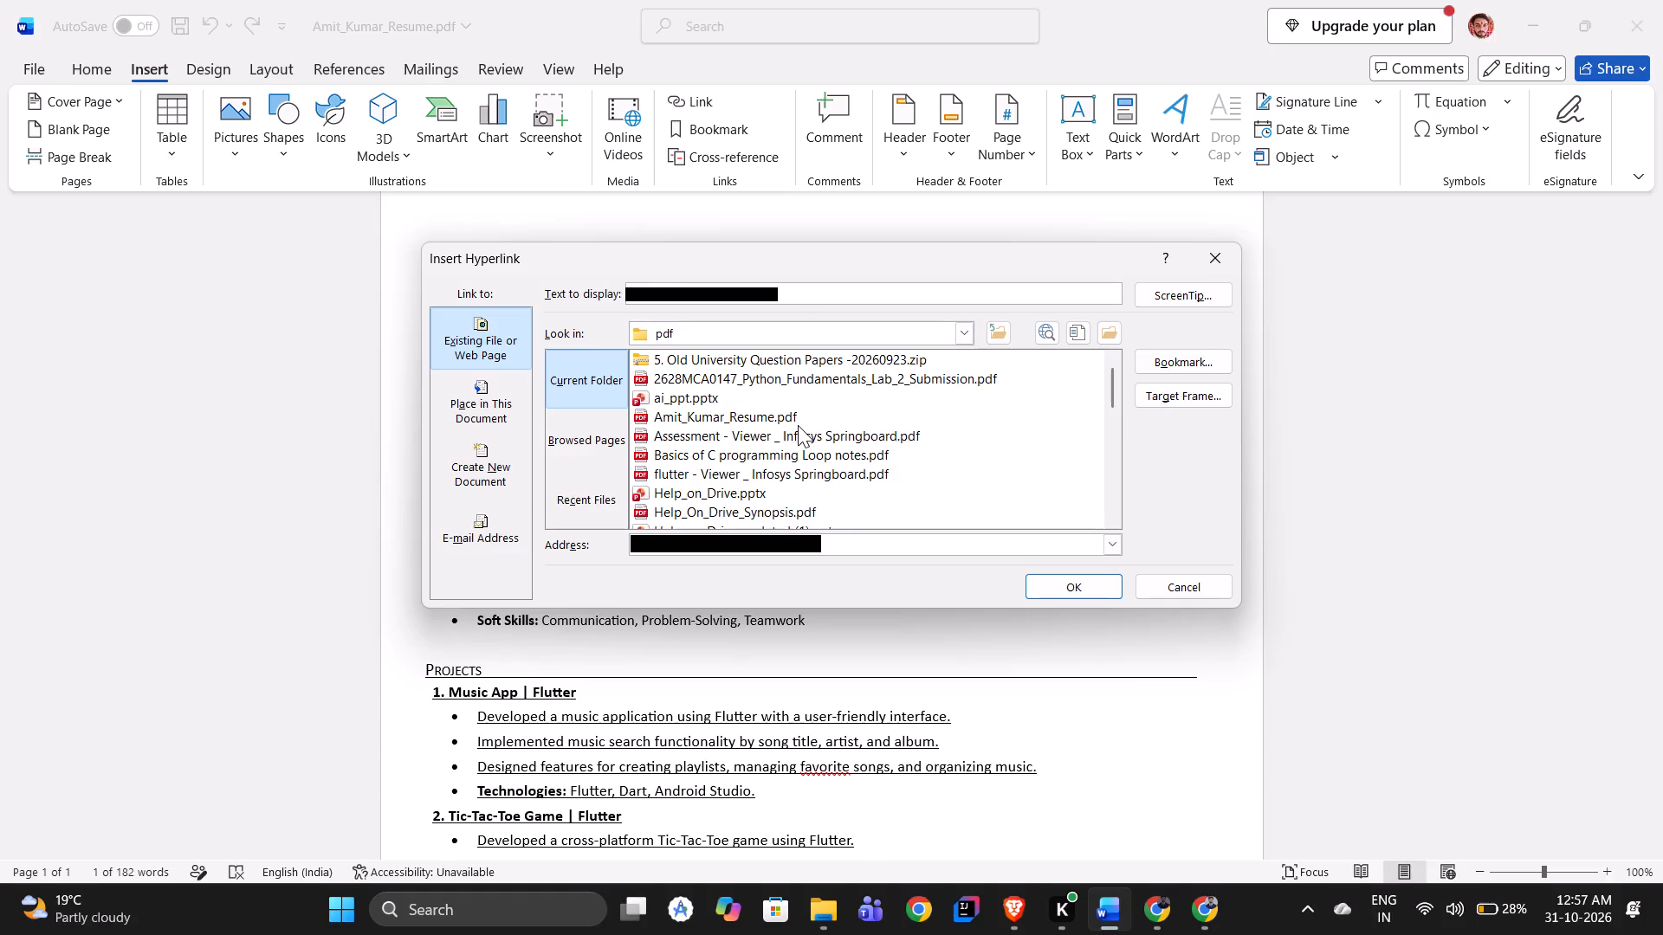
Delete the leading characters of the link address for the selected e-mail text in the resume's contact line.
left_click(663, 544)
key("BackSpace")
key("BackSpace")
key("BackSpace")
key("BackSpace")
key("BackSpace")
key("BackSpace")
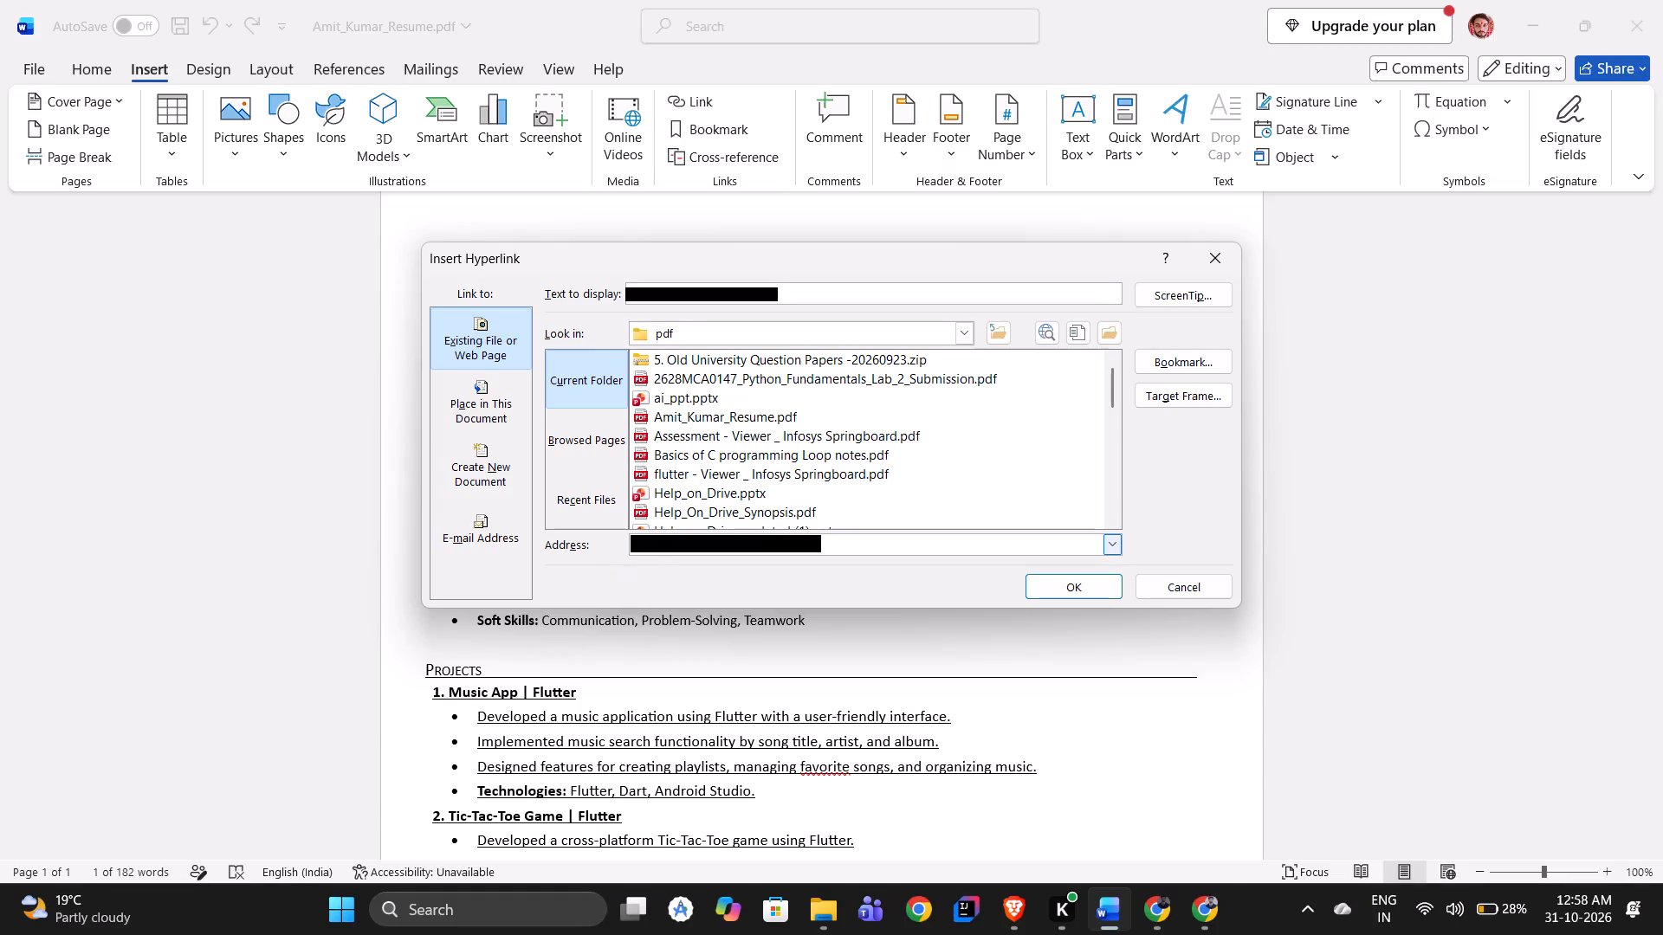
left_click(666, 545)
key("Right")
key("BackSpace")
key("BackSpace")
key("BackSpace")
key("BackSpace")
key("BackSpace")
key("BackSpace")
key("BackSpace")
key("BackSpace")
key("BackSpace")
key("BackSpace")
key("BackSpace")
key("BackSpace")
key("BackSpace")
key("BackSpace")
key("BackSpace")
key("BackSpace")
key("BackSpace")
key("BackSpace")
key("BackSpace")
key("BackSpace")
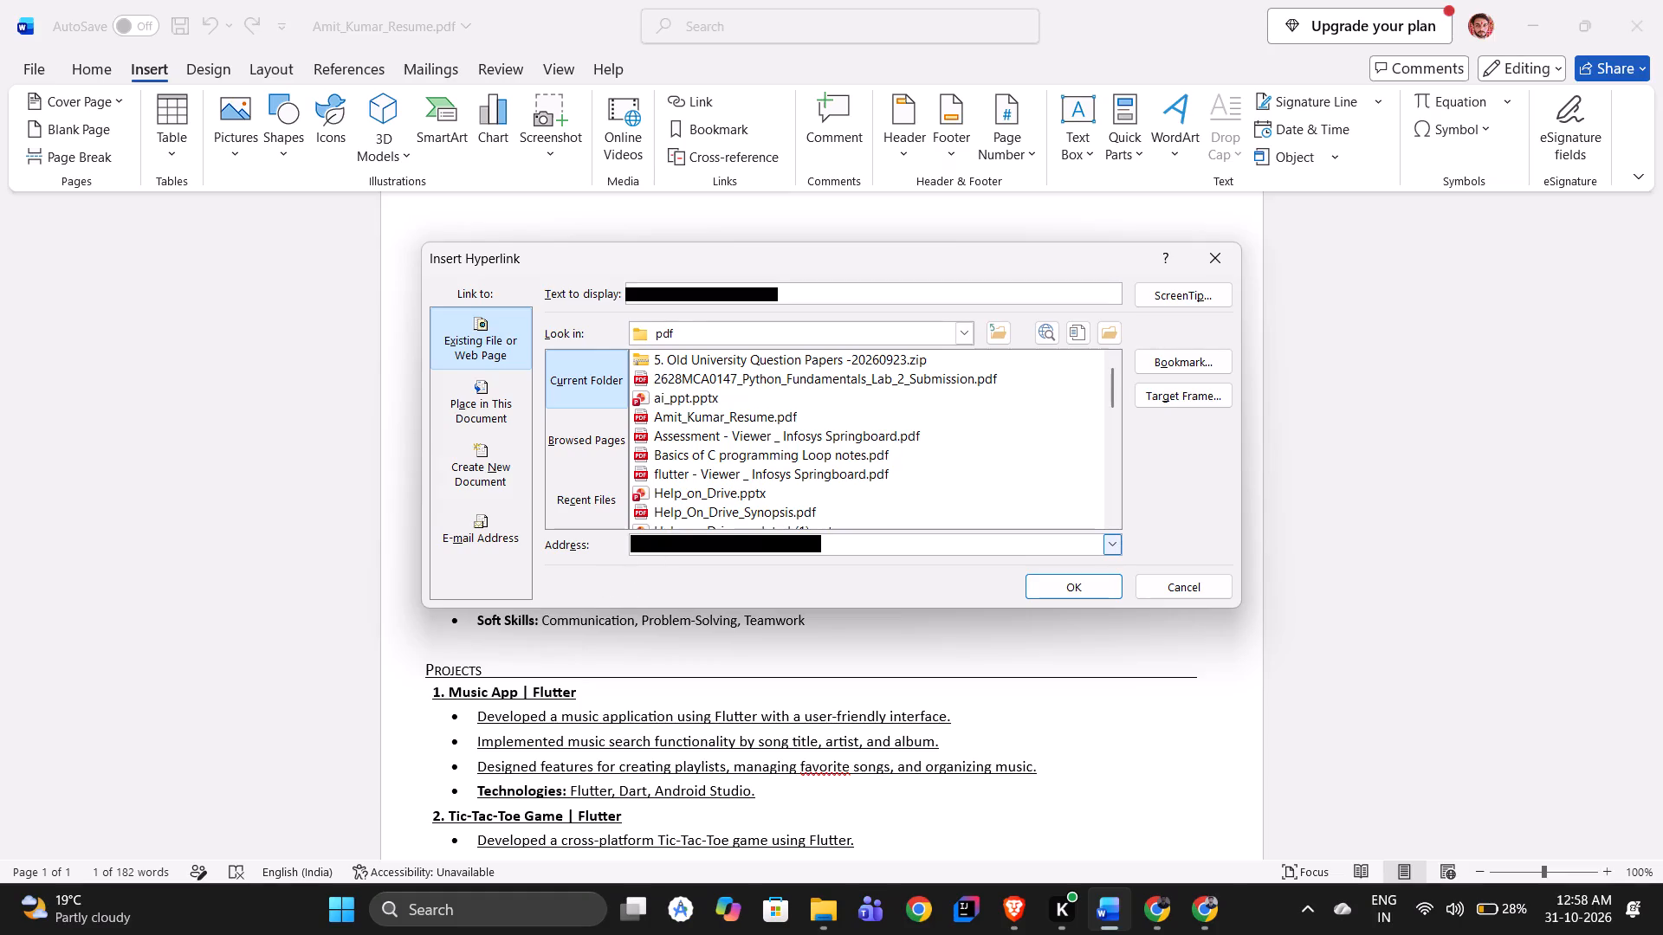
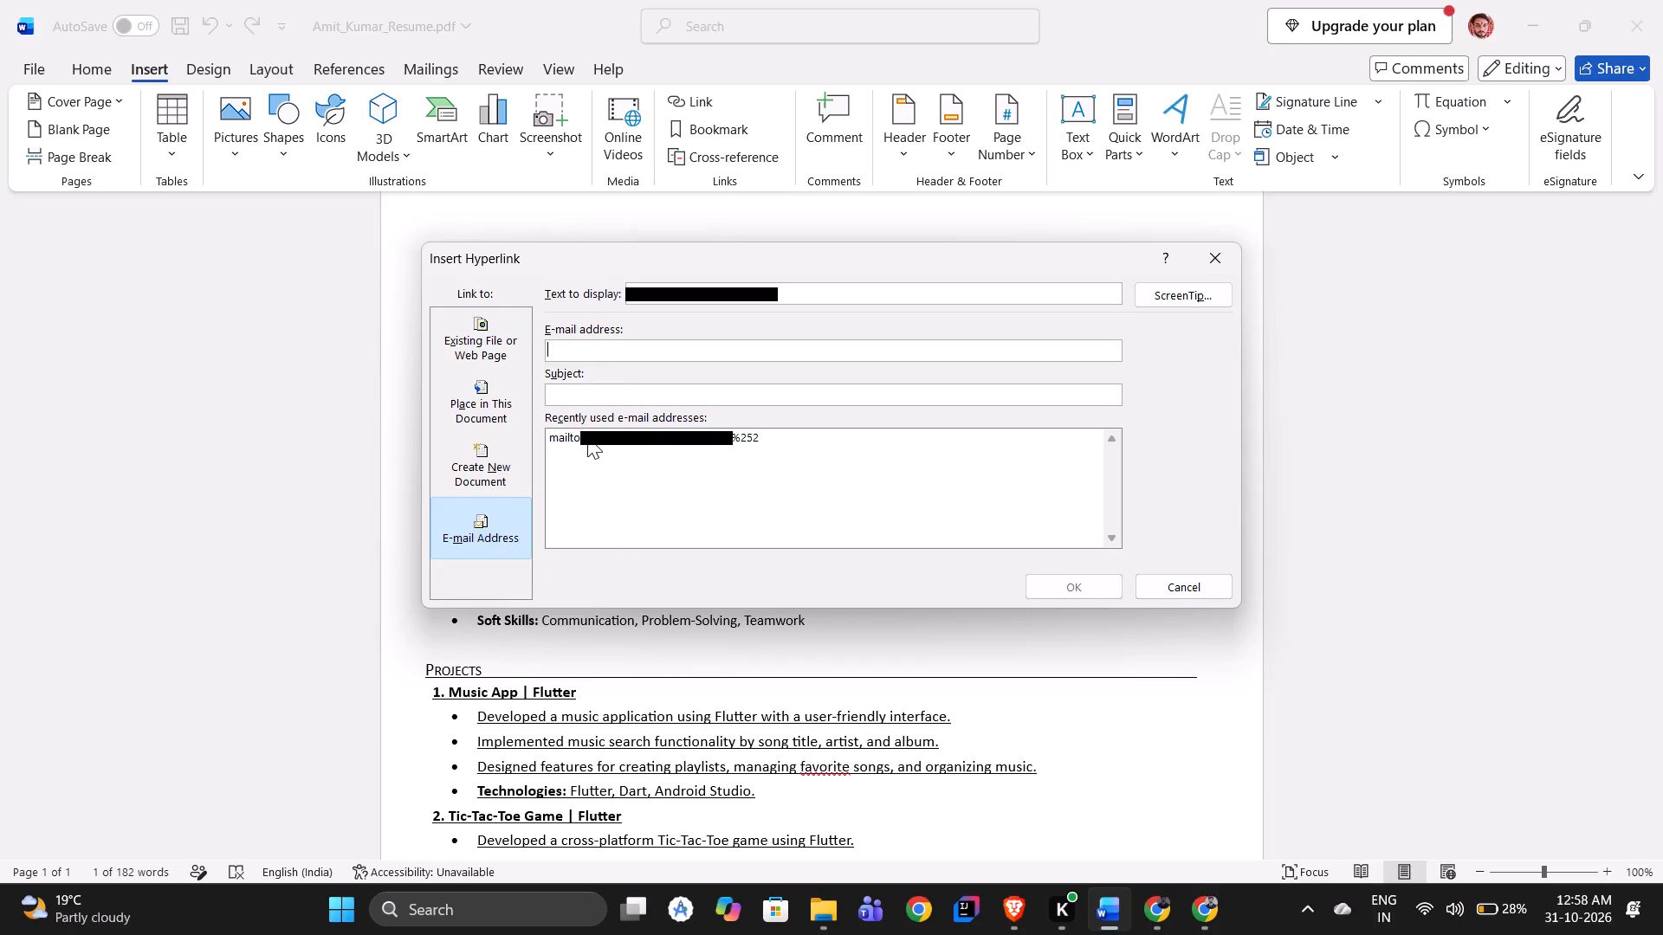
Link the selected e-mail text in the resume's contact line to the recently used e-mail address.
left_click(781, 434)
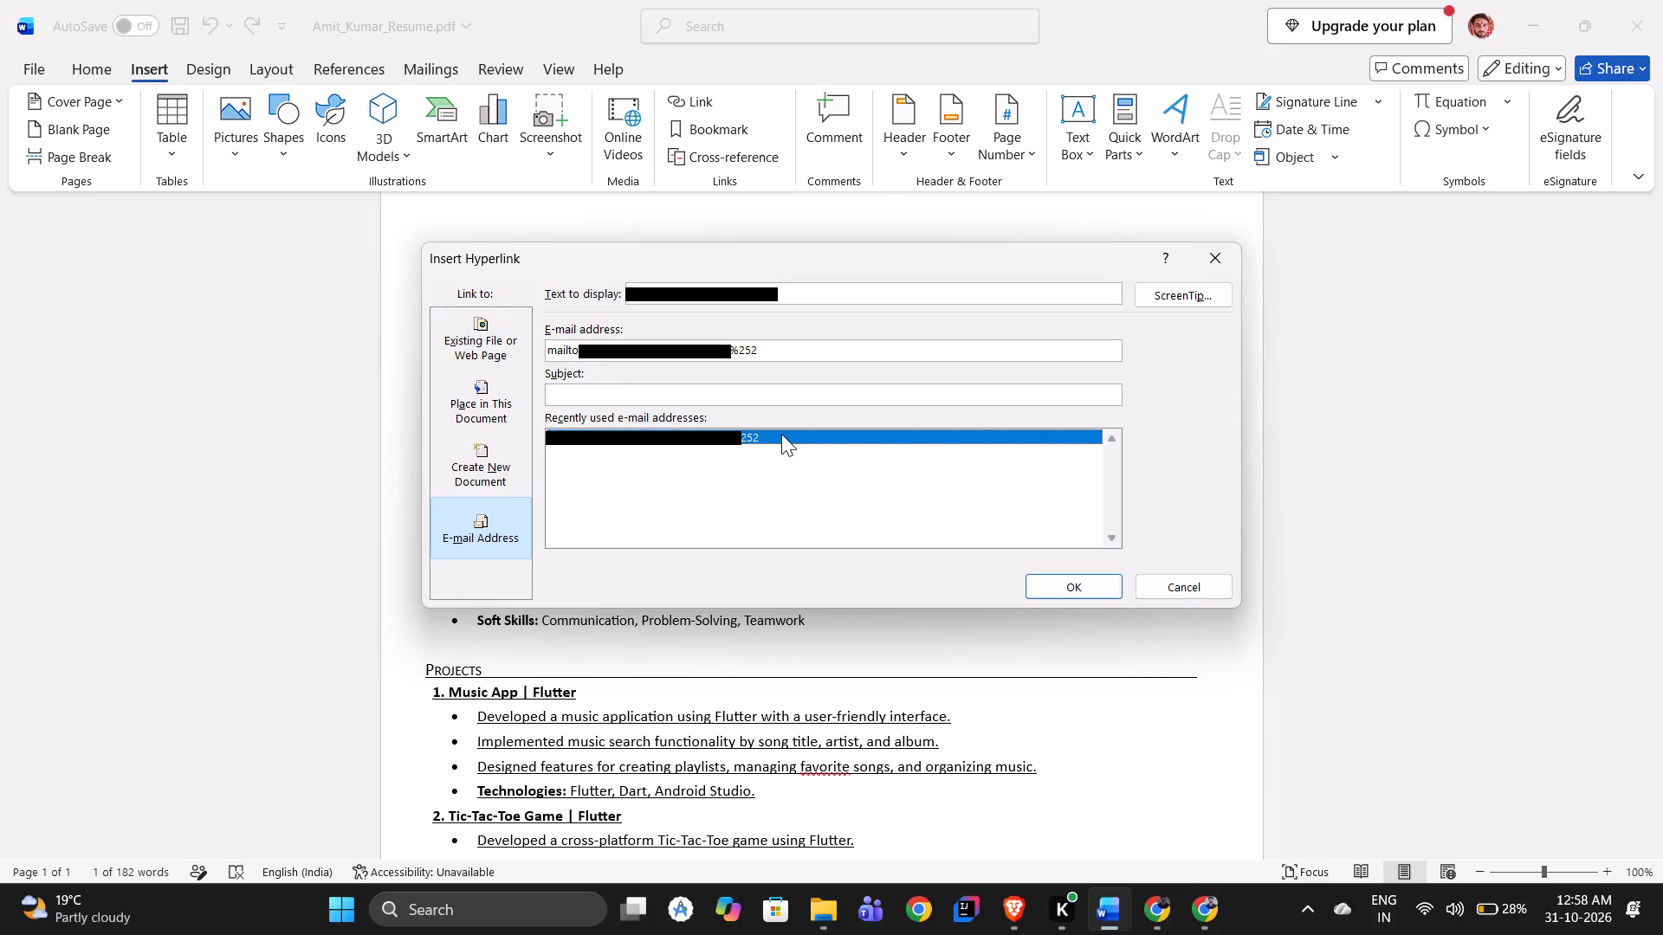
key("BackSpace")
key("BackSpace")
key("BackSpace")
double_click(747, 431)
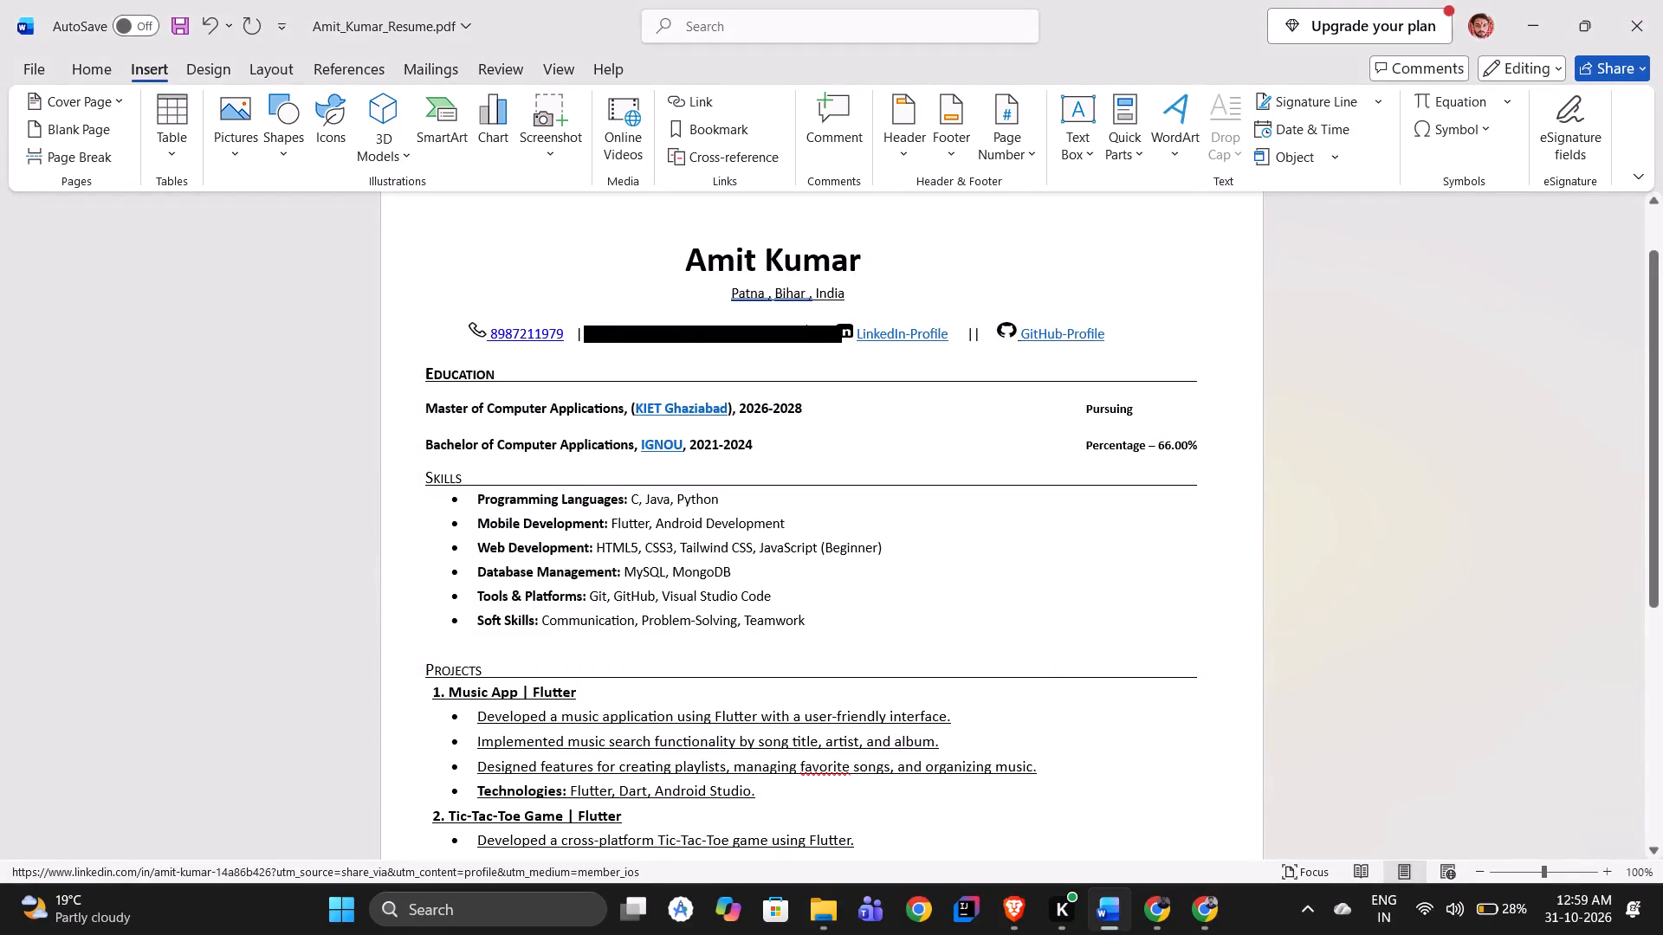
left_click(770, 359)
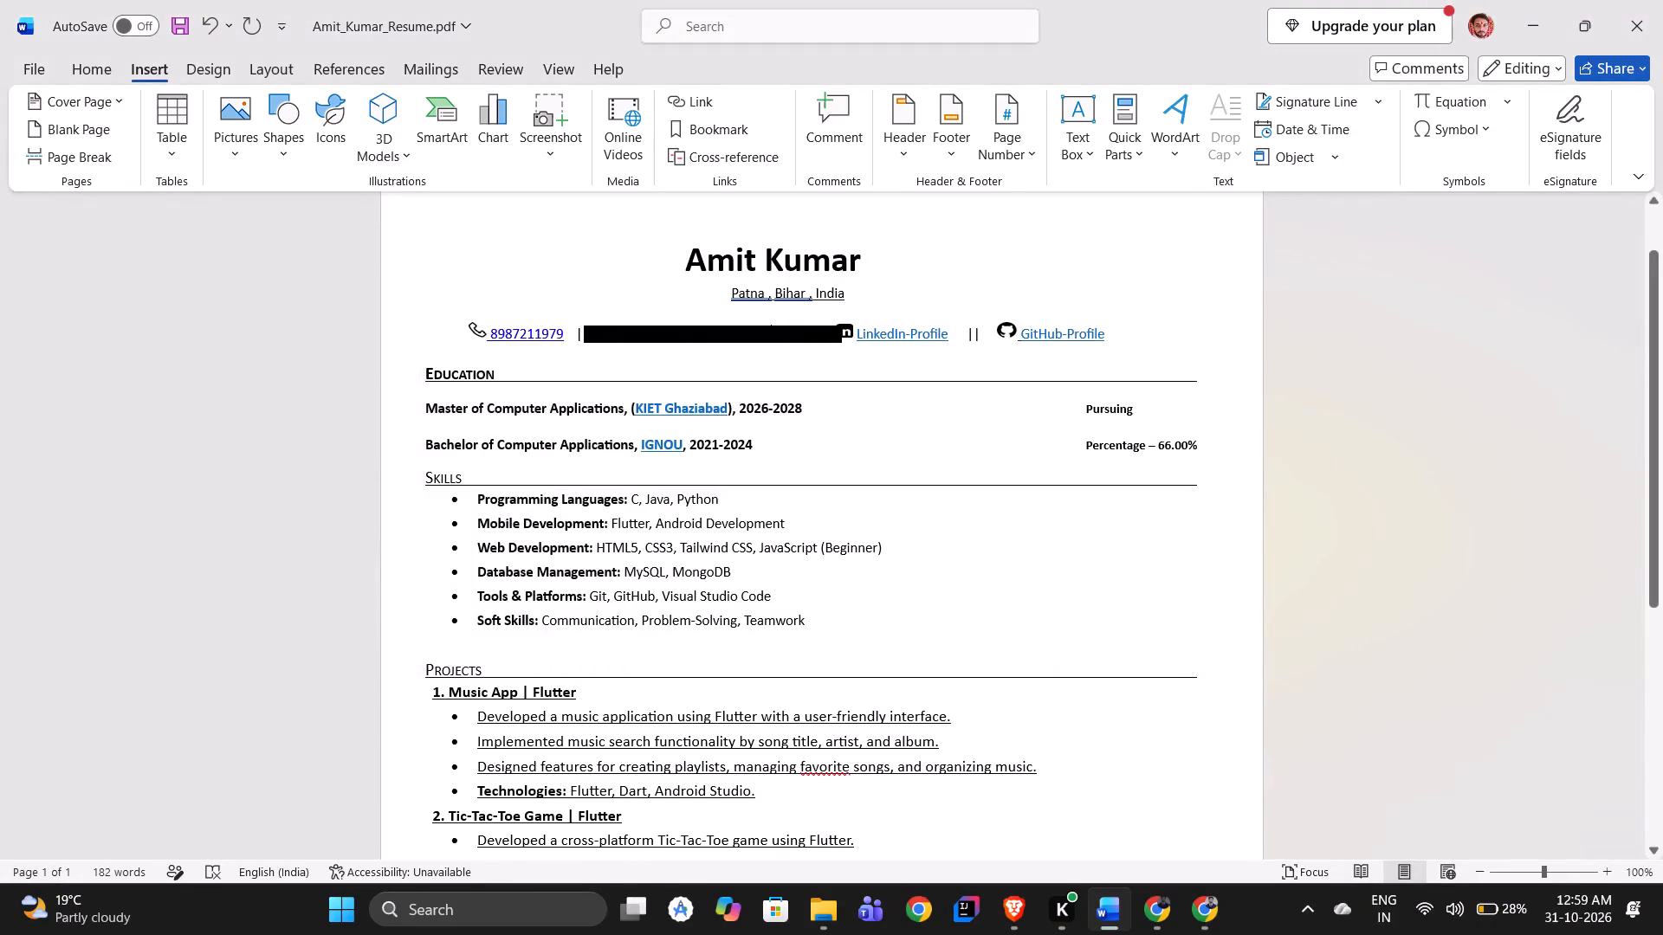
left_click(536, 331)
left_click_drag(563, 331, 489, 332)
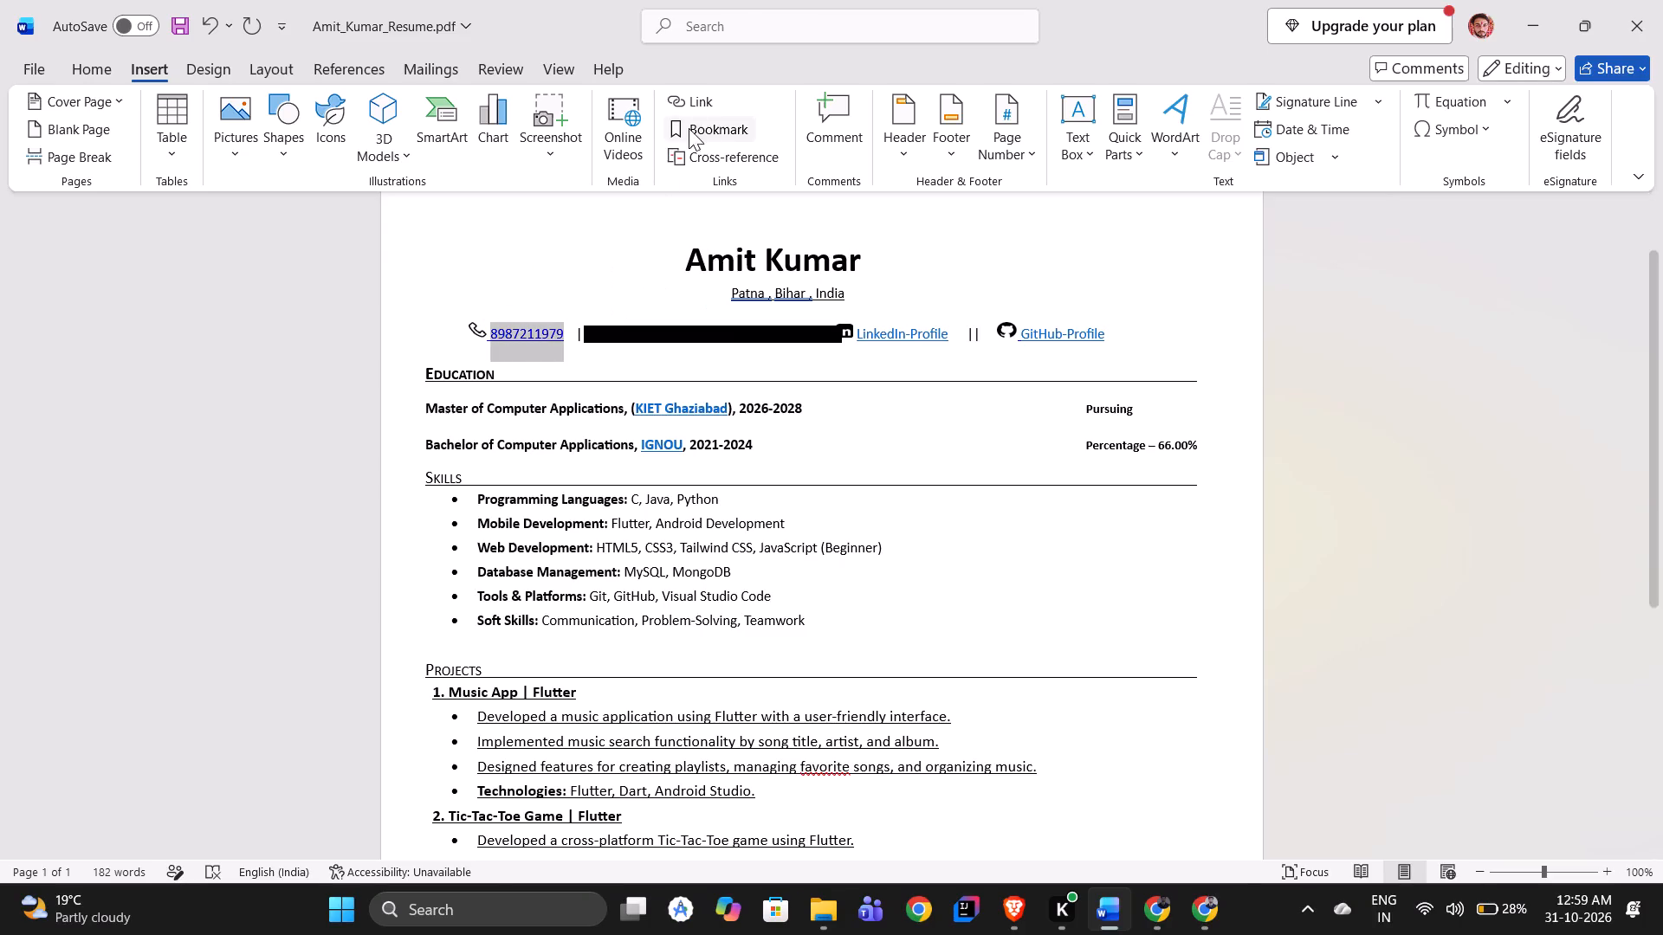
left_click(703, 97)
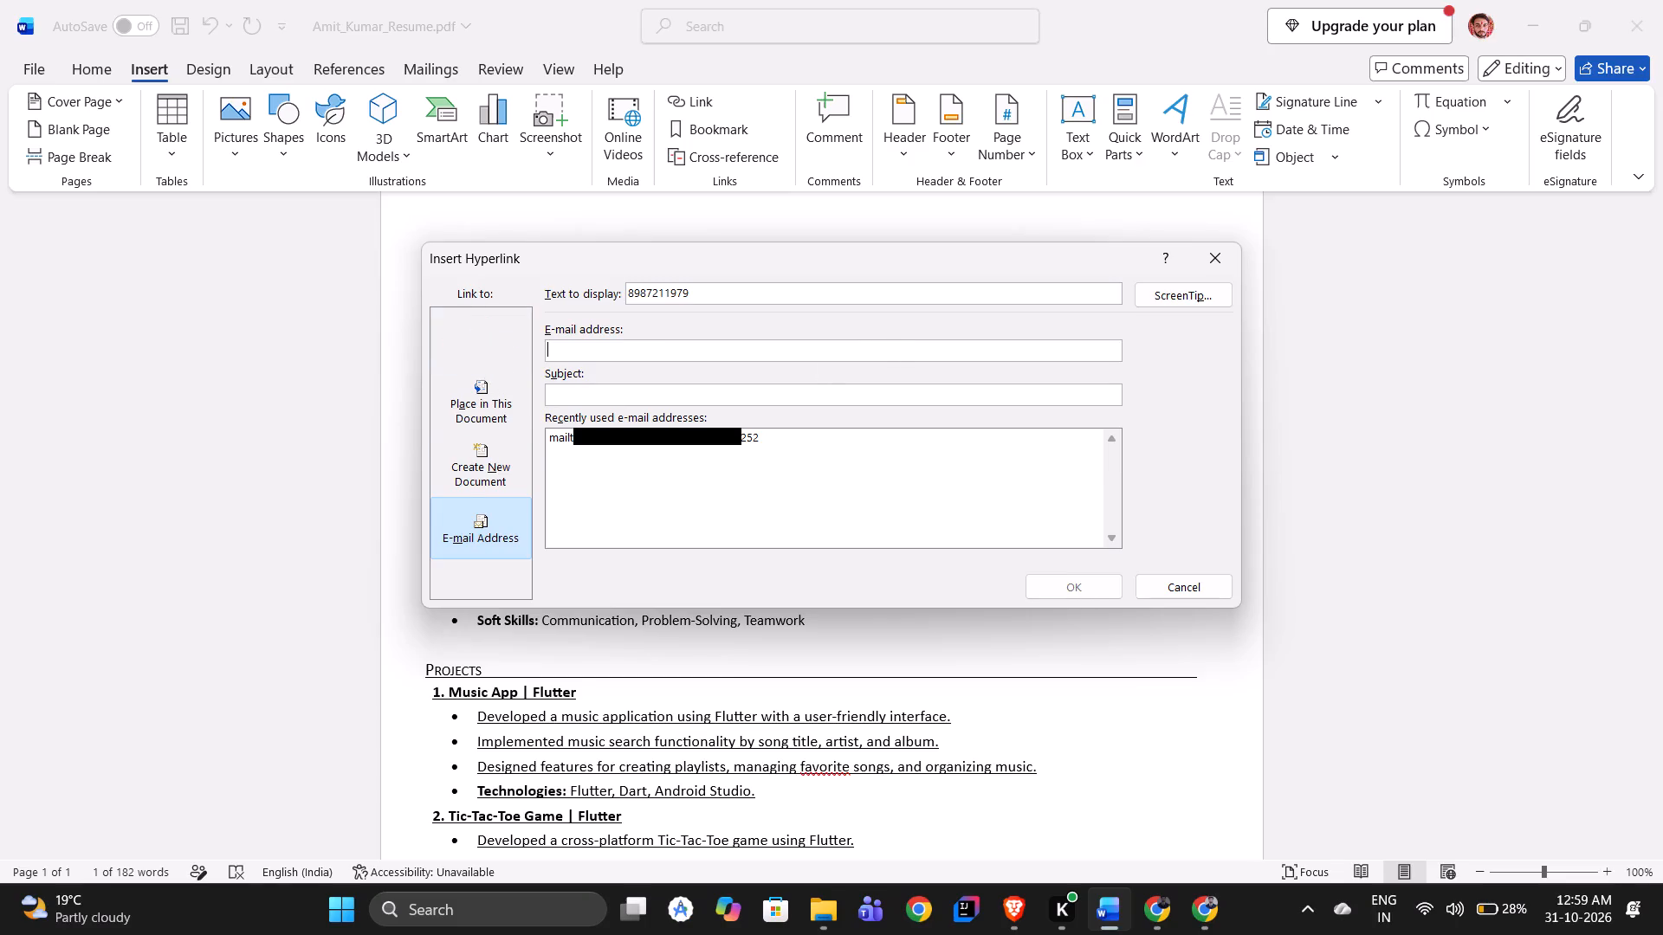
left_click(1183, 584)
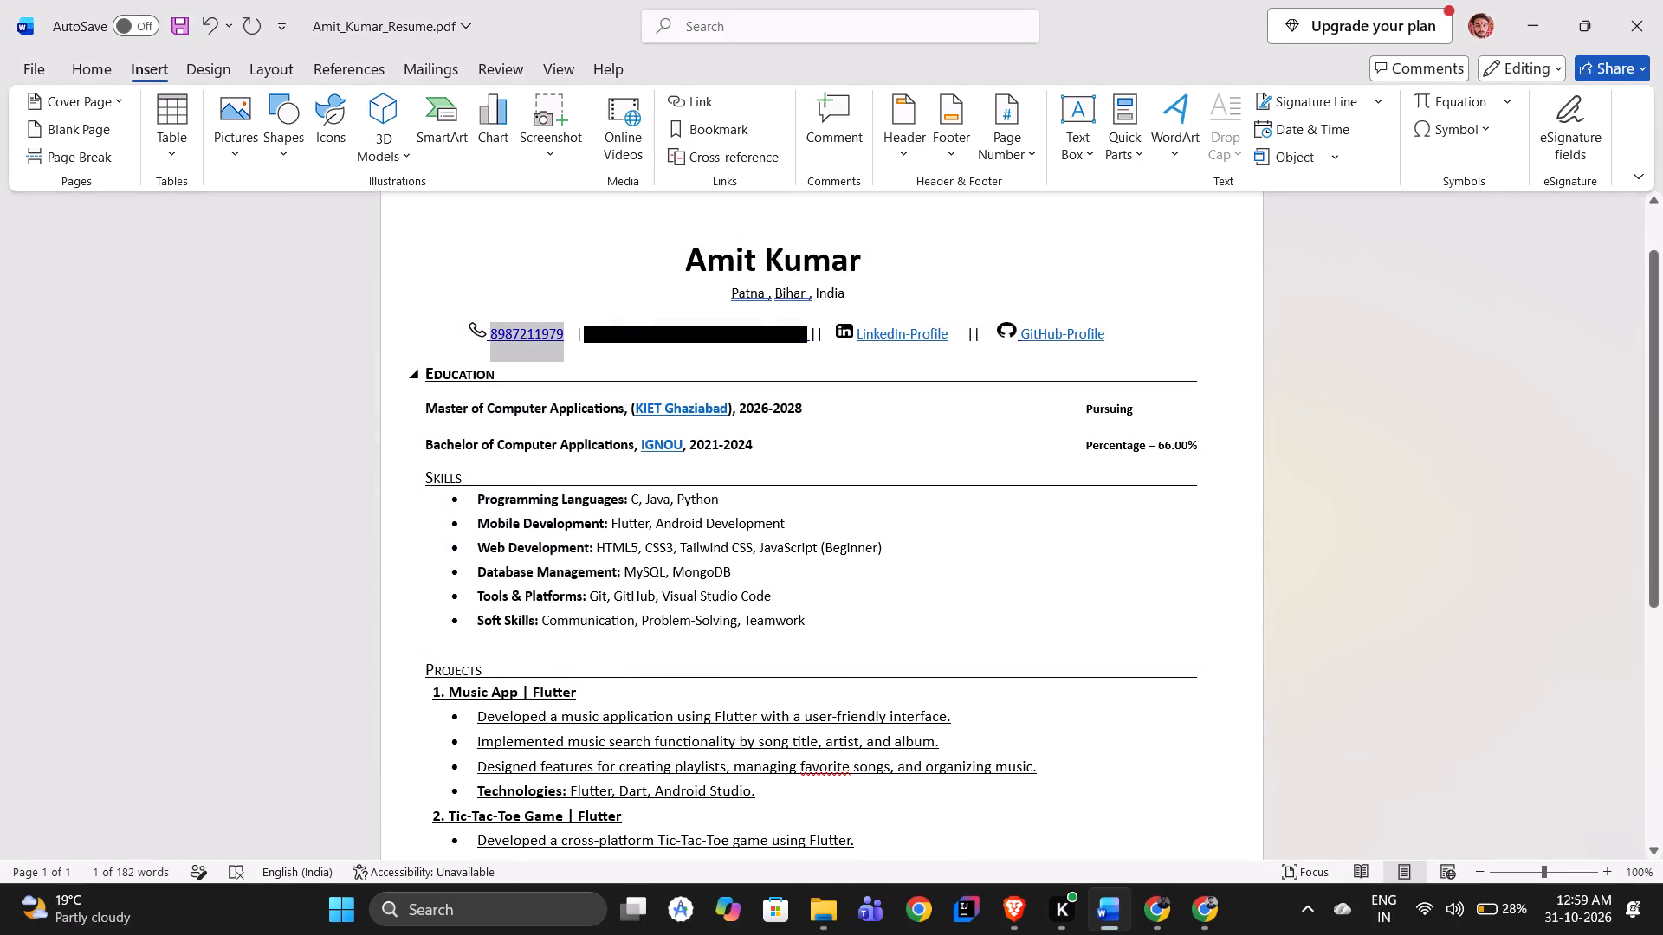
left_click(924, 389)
Start a hyperlink on the contact line's phone number and examine the existing-file, place-in-document and new-document link types.
double_click(538, 337)
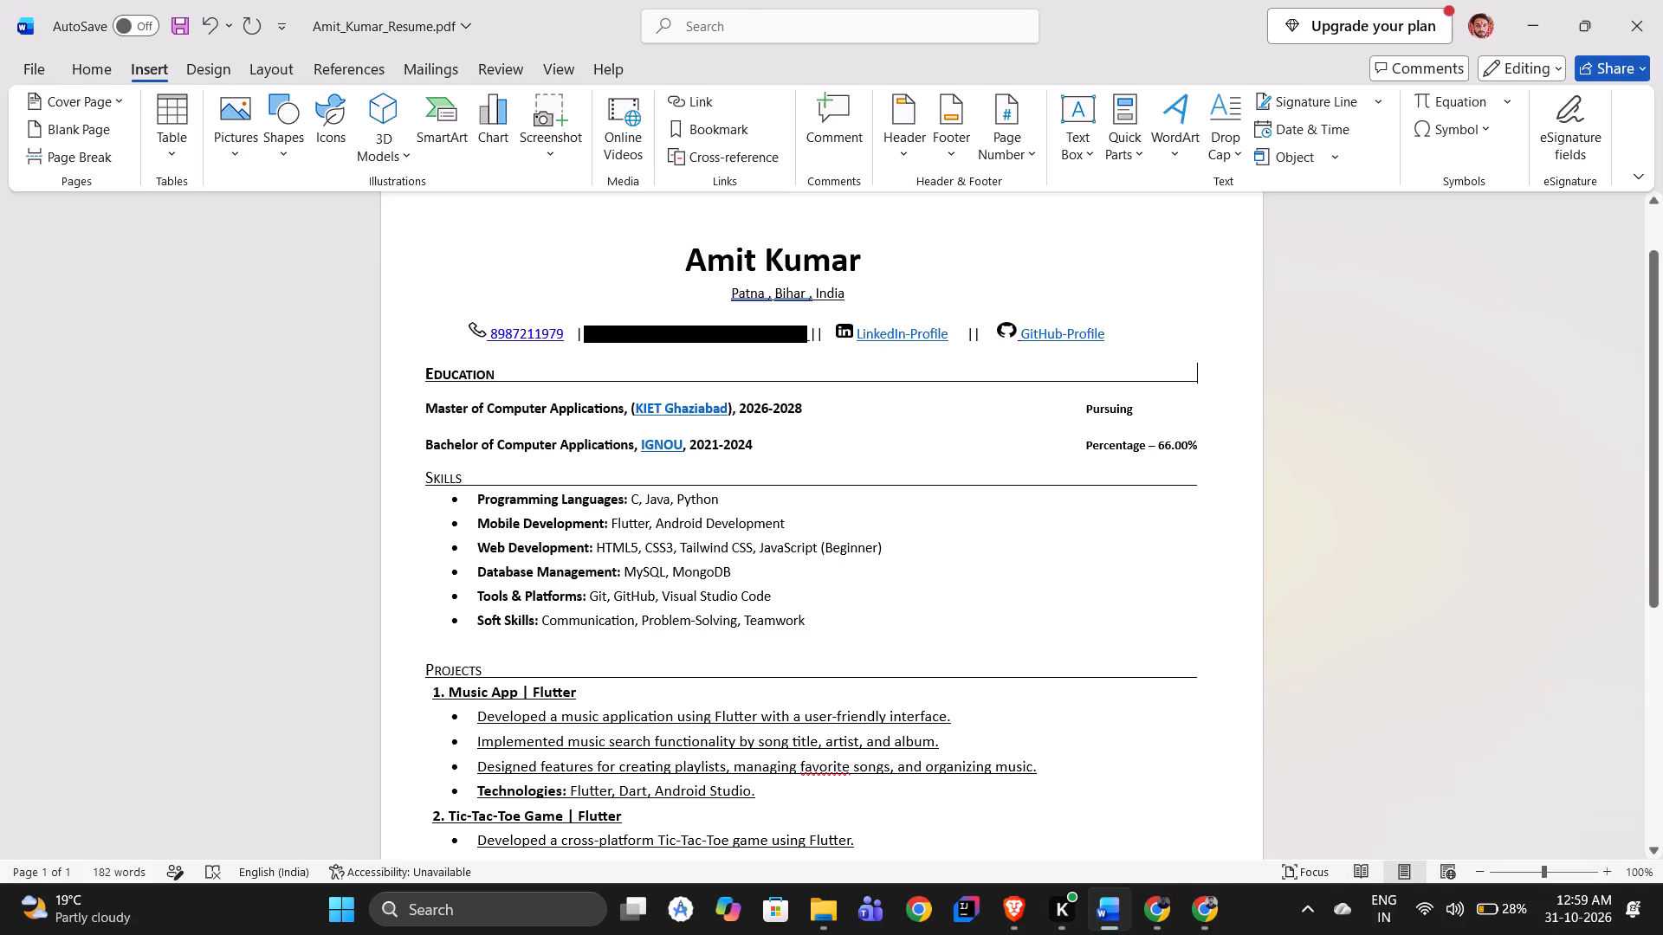
left_click(689, 104)
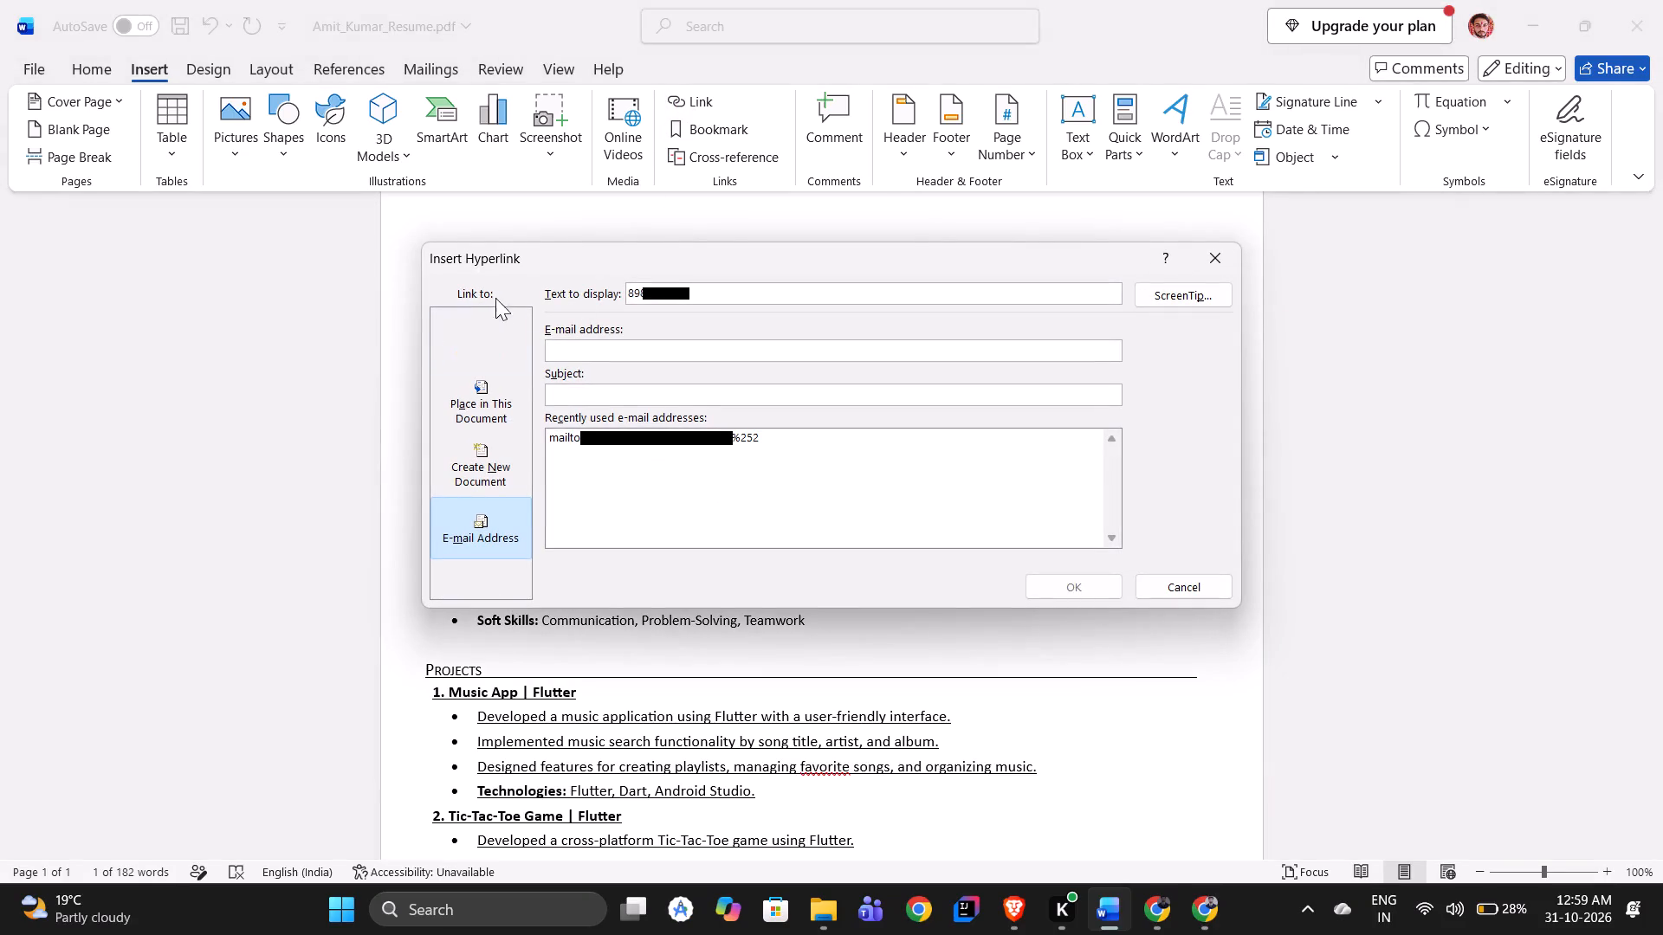
left_click(484, 293)
left_click(479, 339)
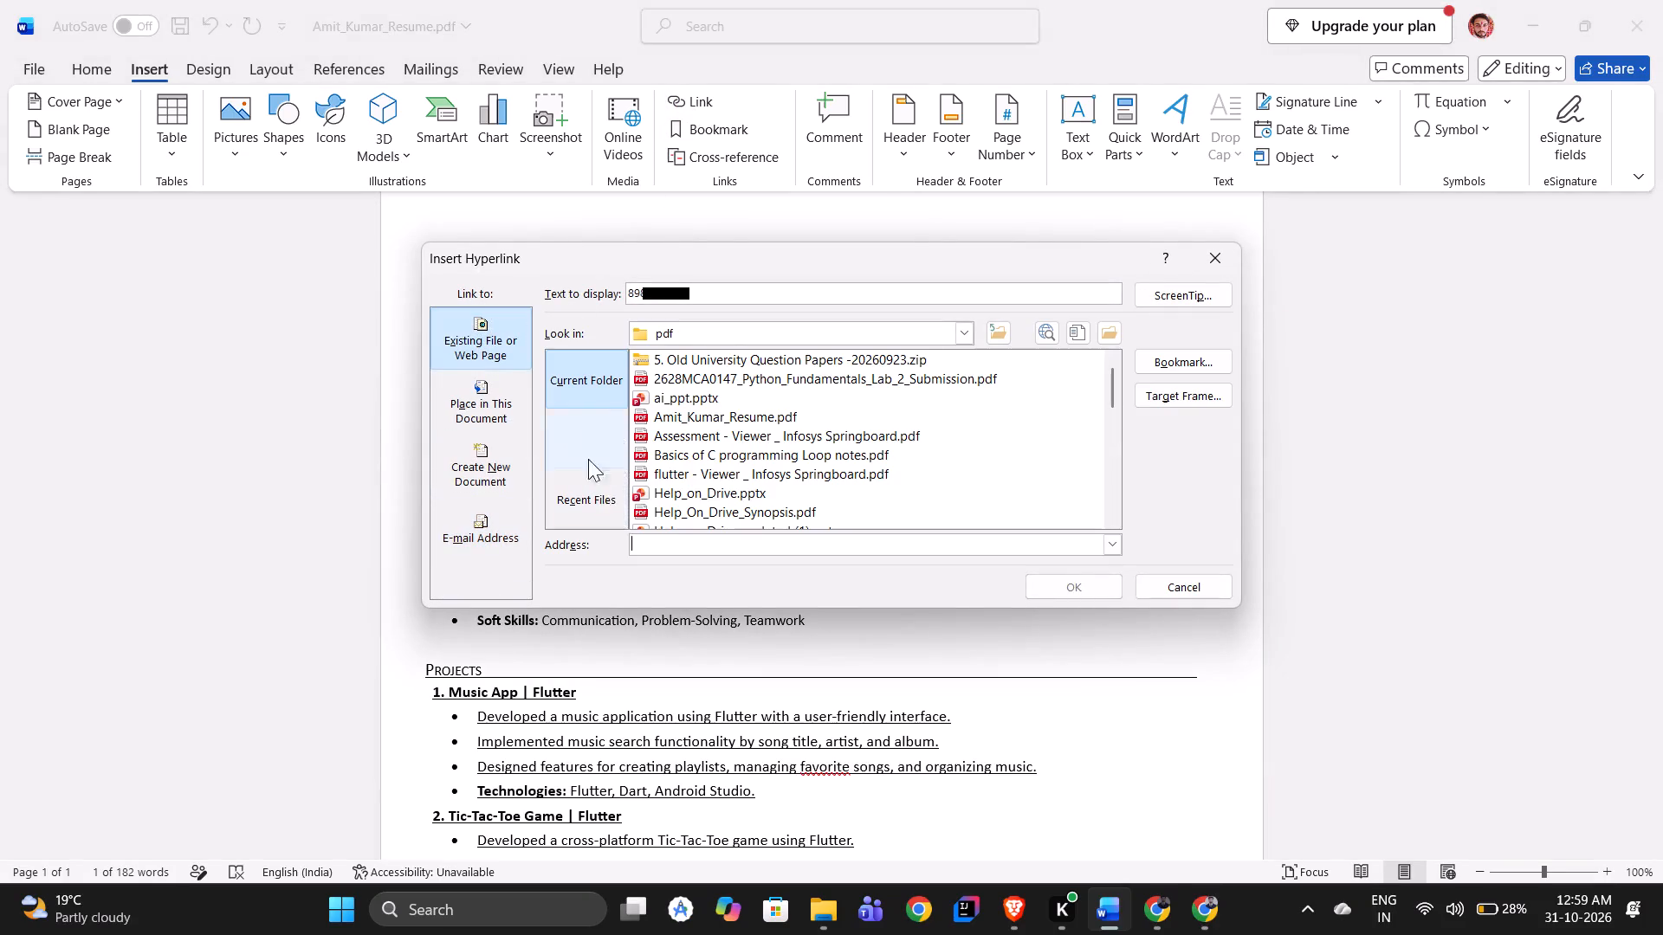
left_click(461, 393)
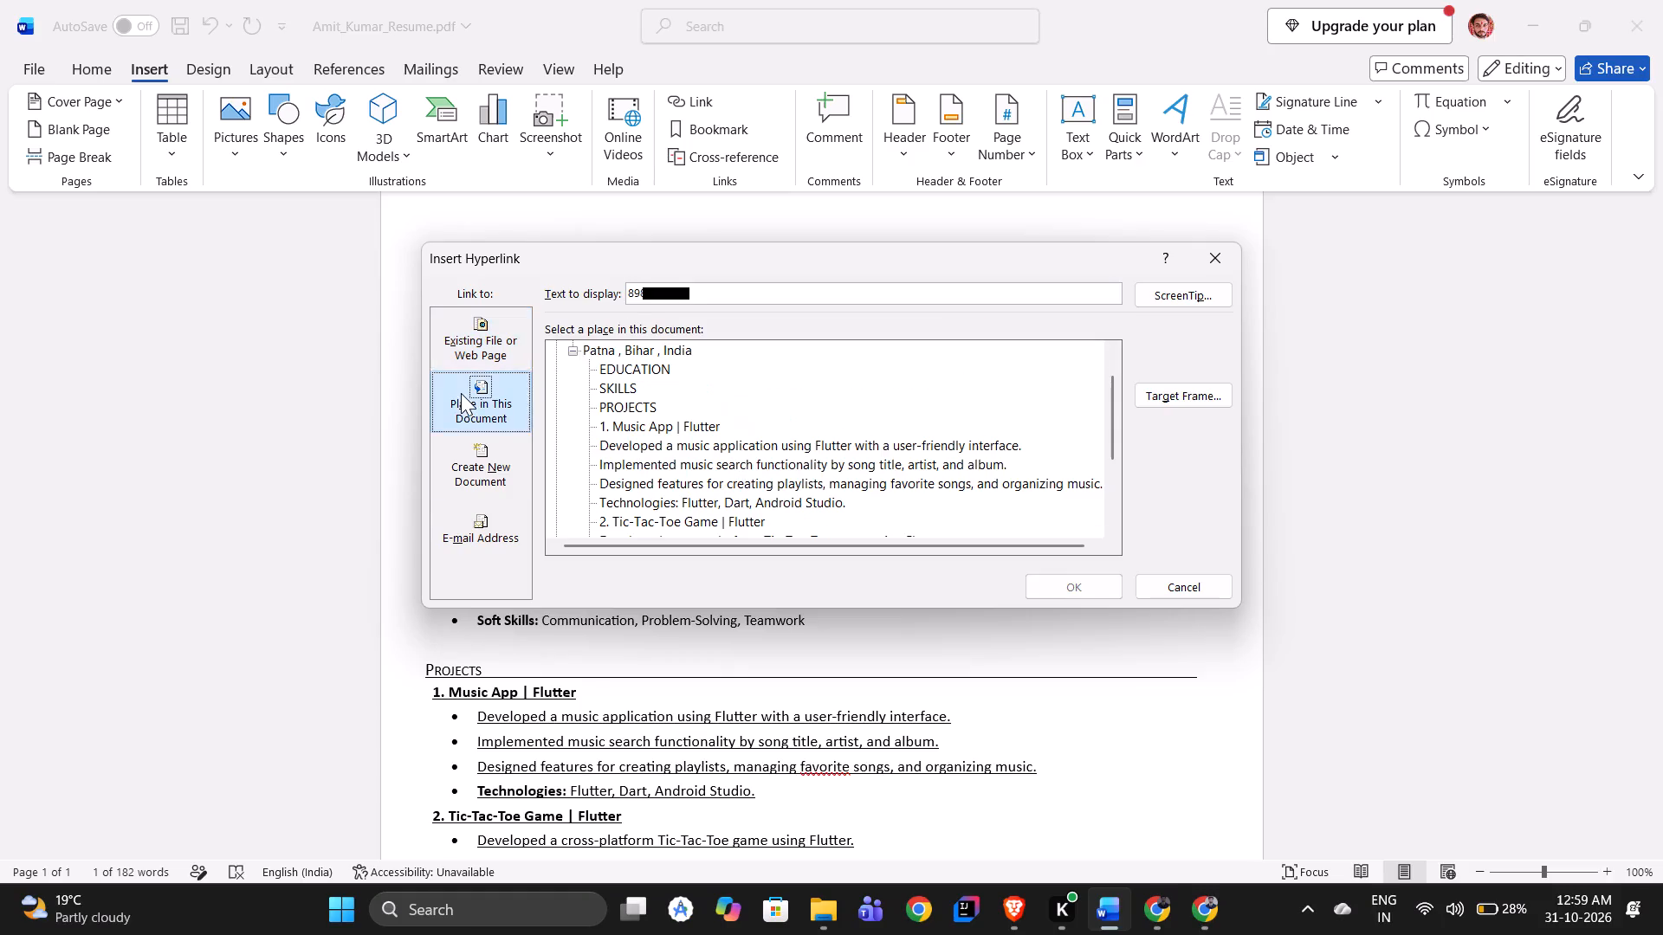
left_click(476, 480)
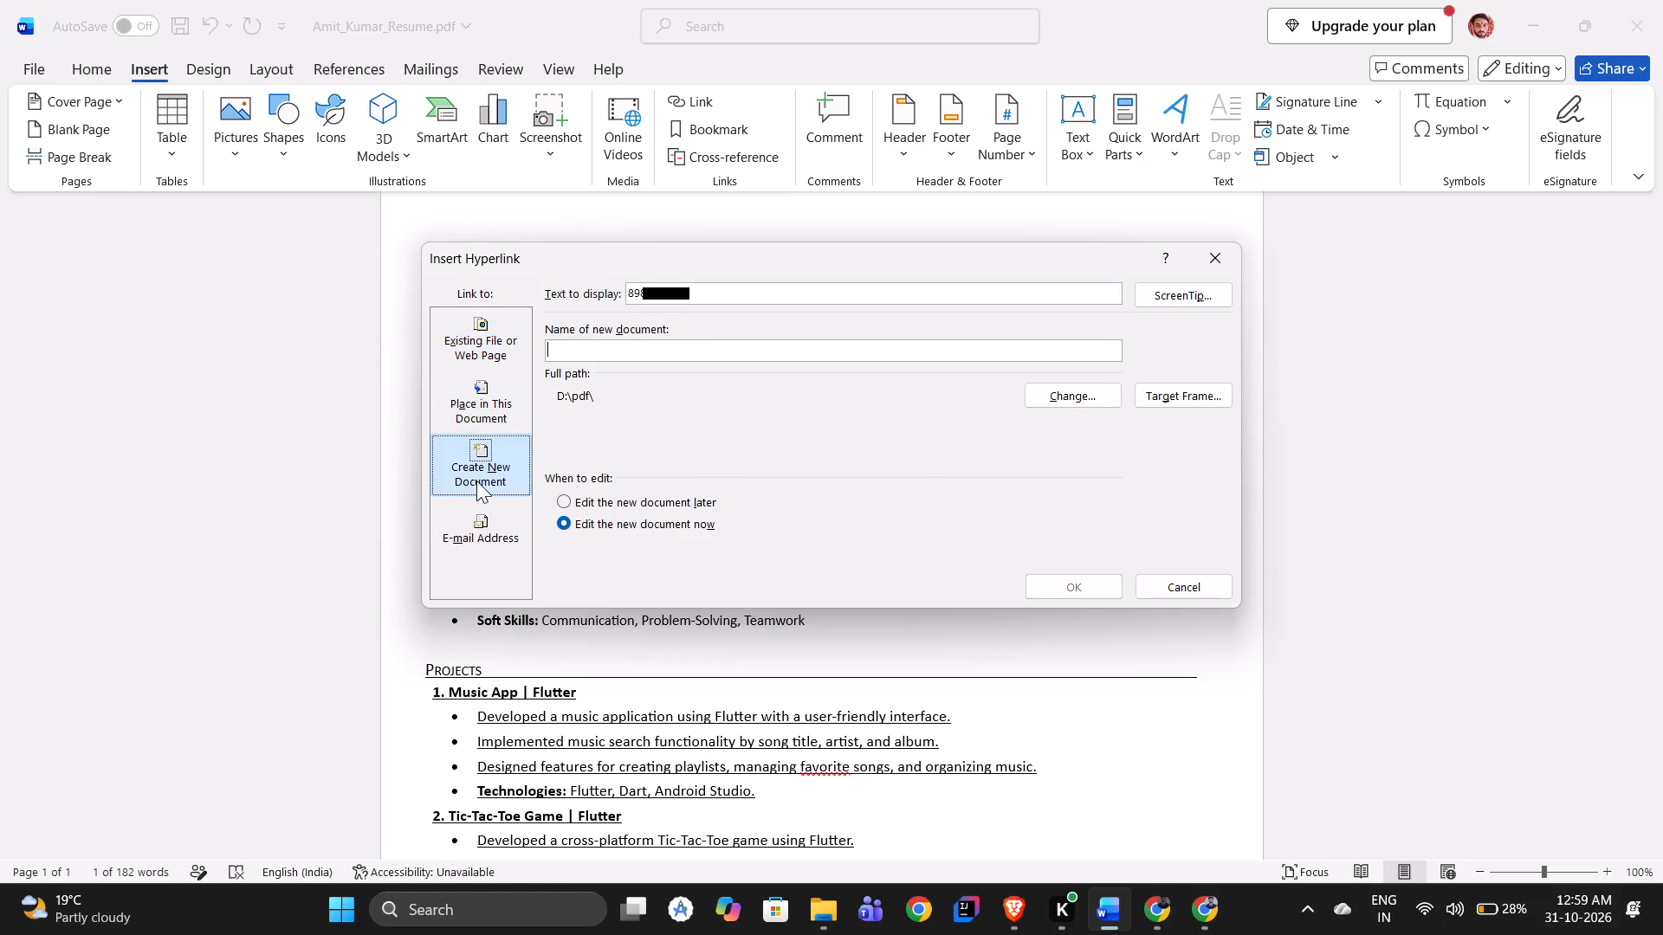
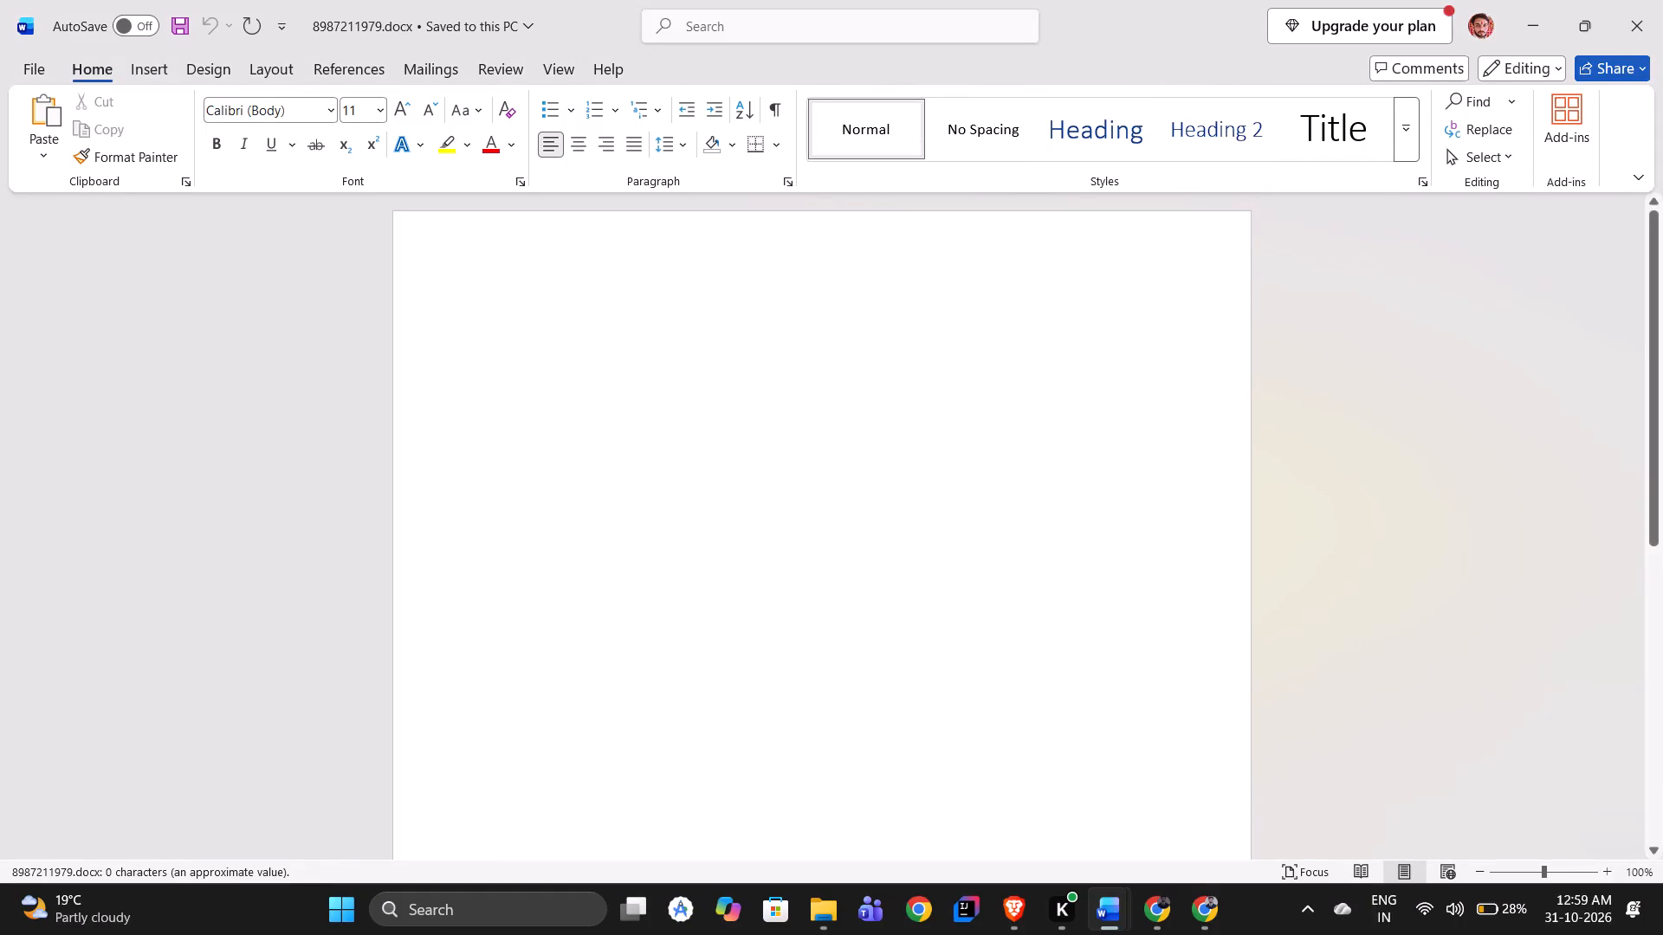
Close the blank Word document named after the phone number and return to the resume.
key("ctrl+z")
key("ctrl+z")
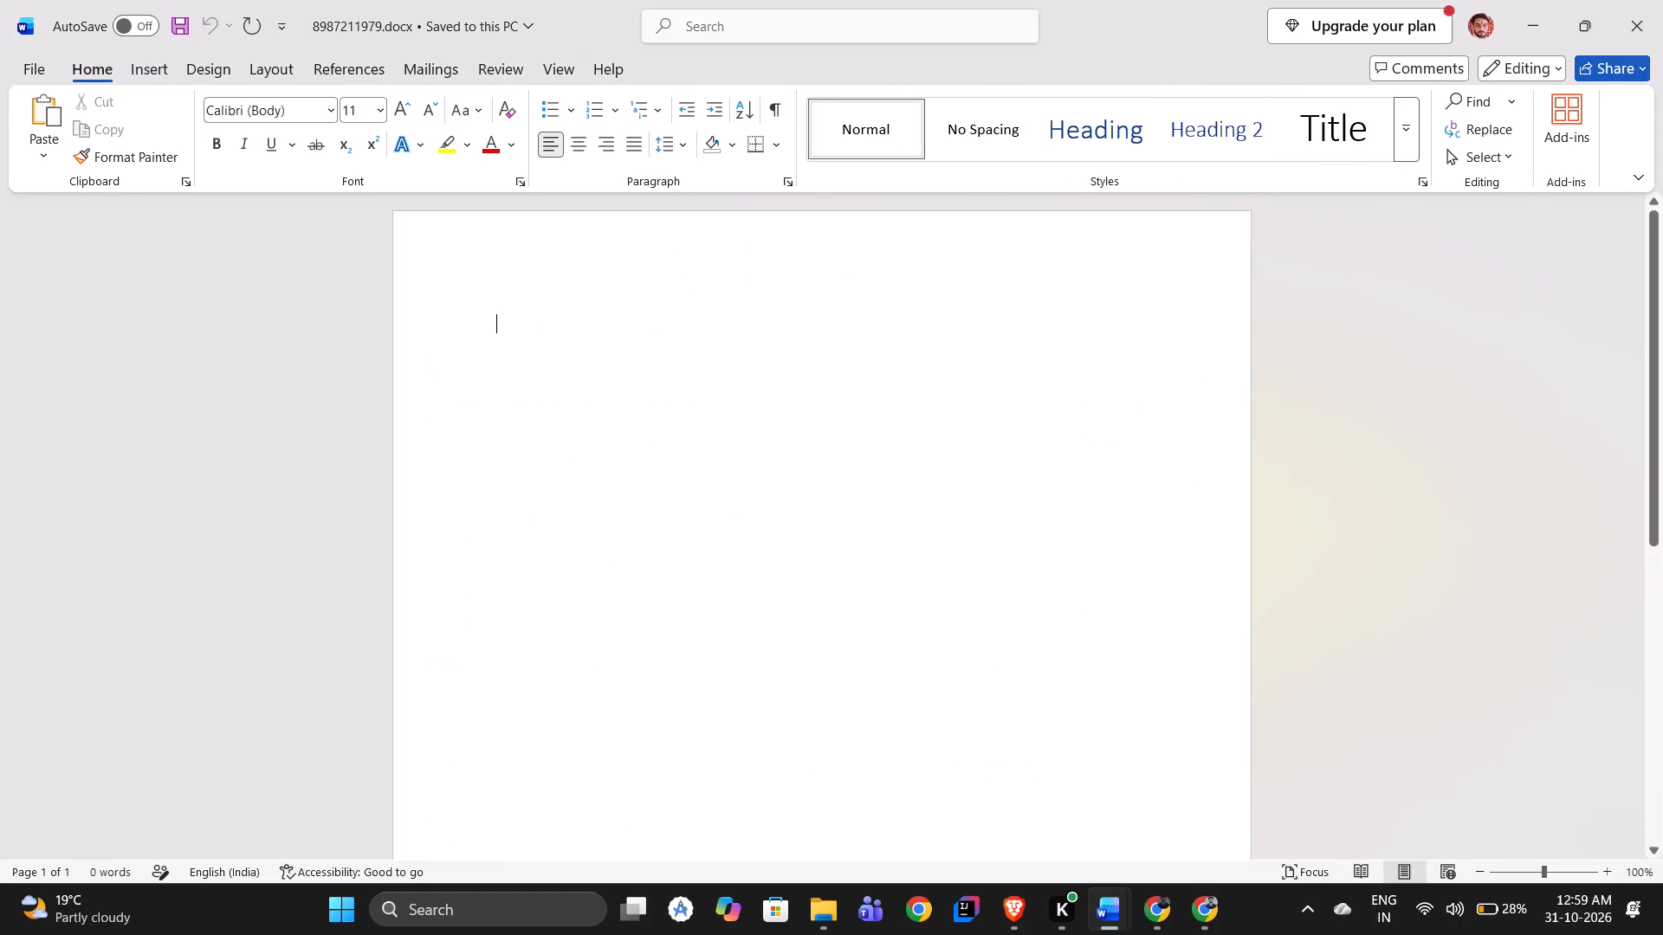
key("ctrl+z")
key("ctrl+z")
key("ctrl+z")
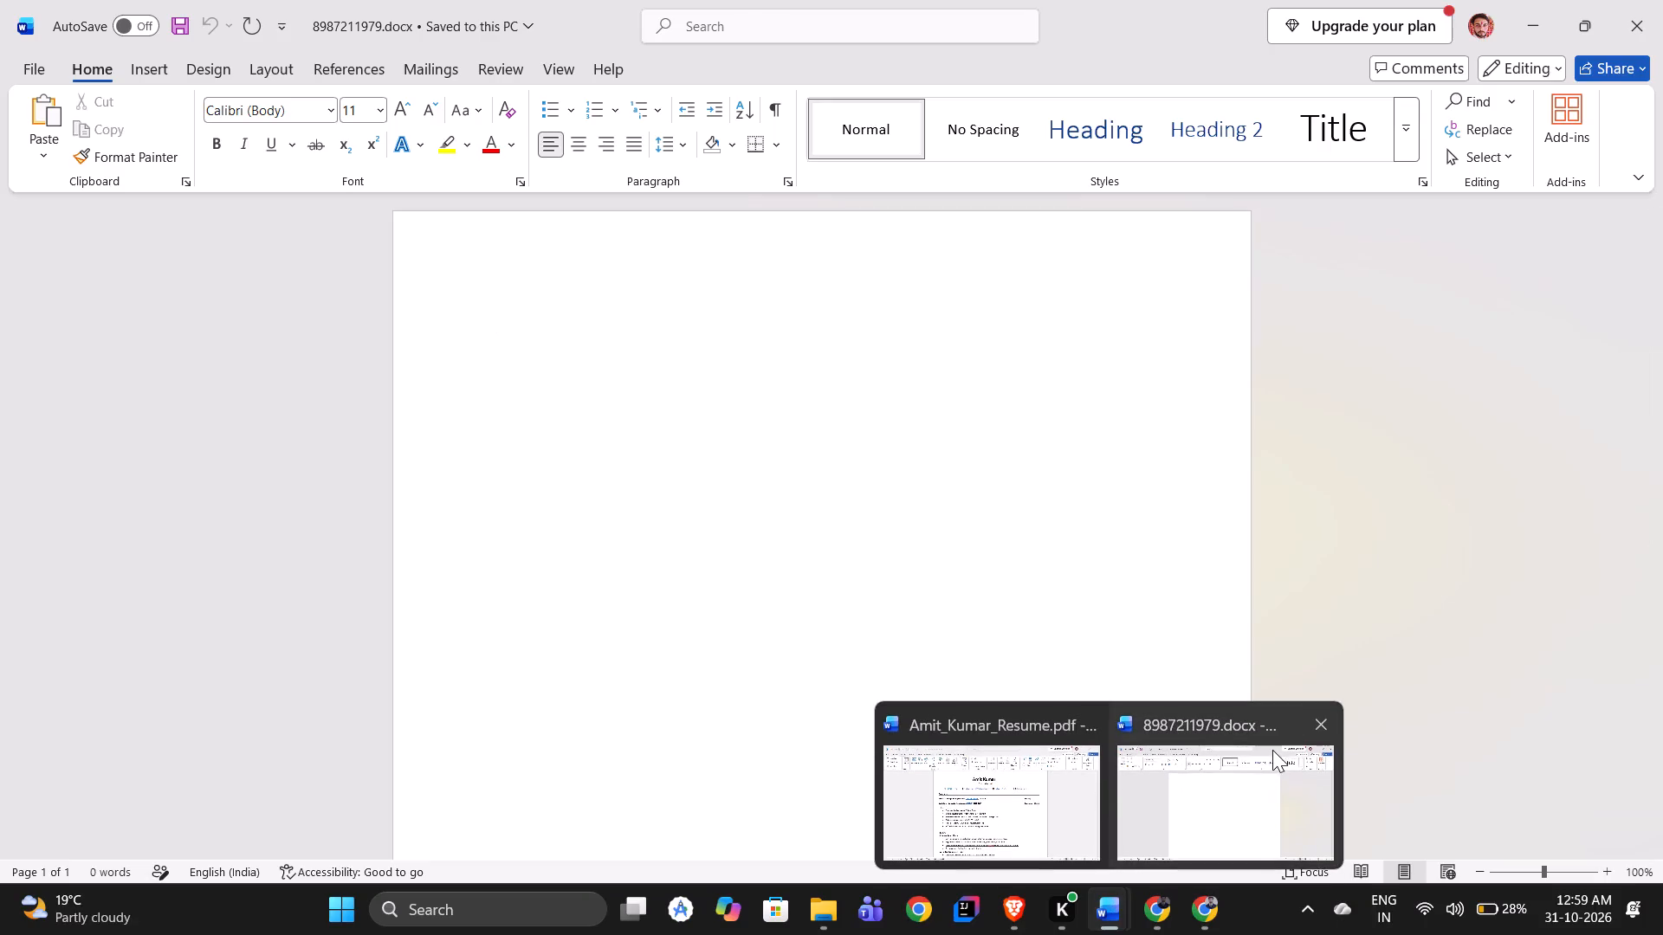
left_click(1026, 818)
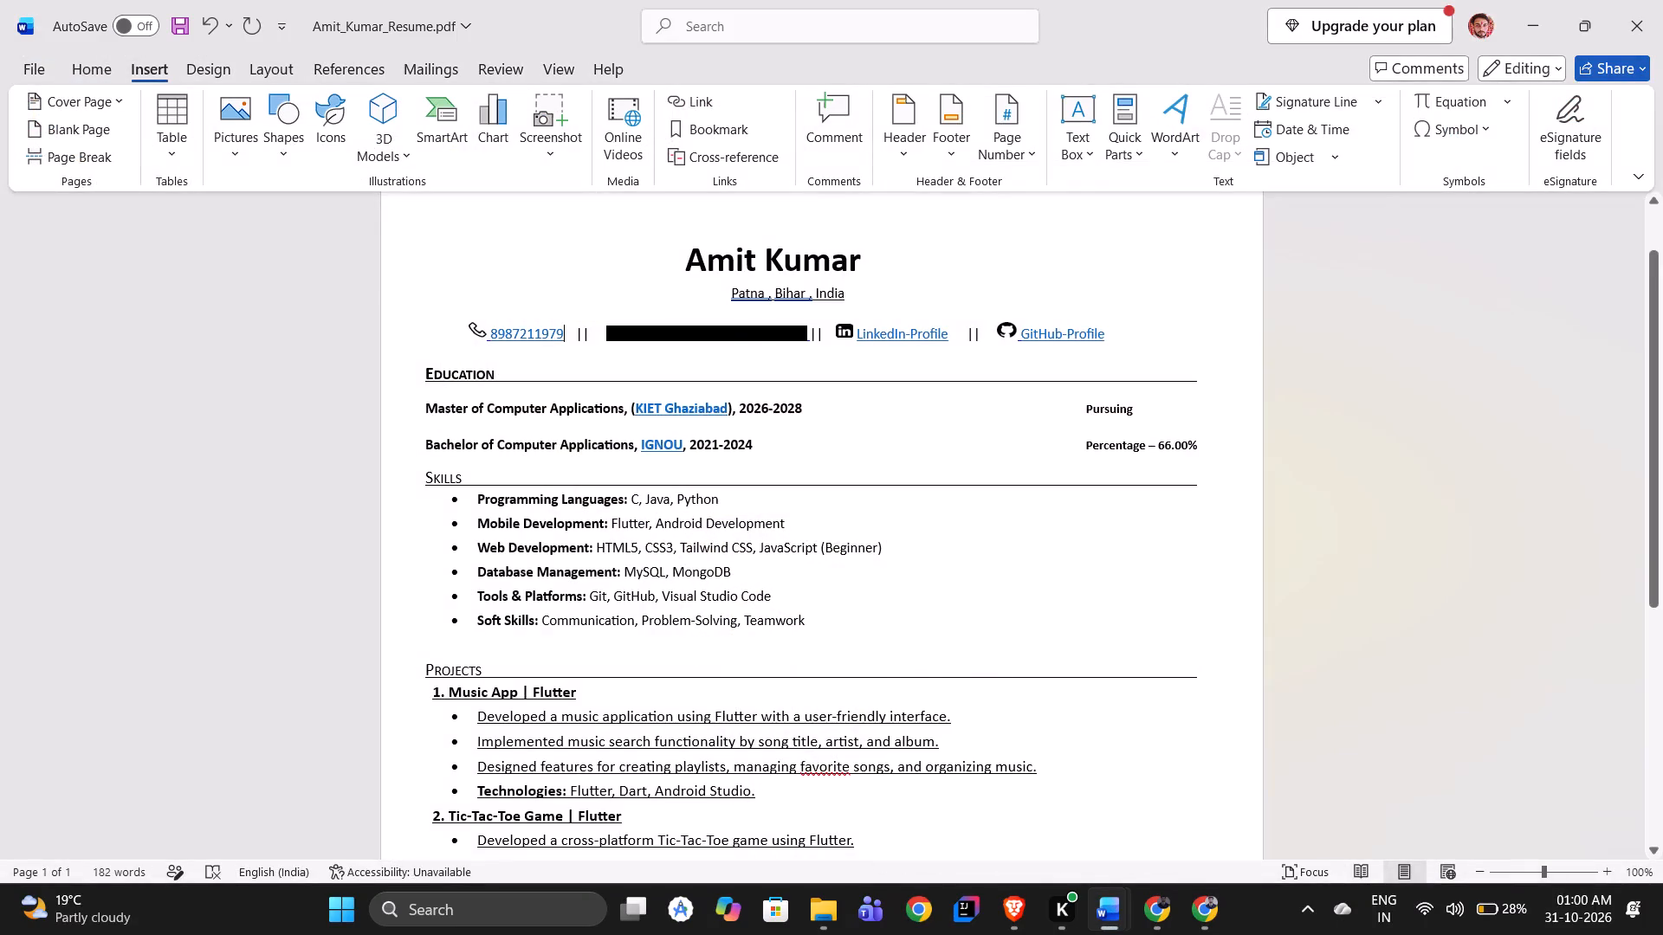
left_click(1103, 909)
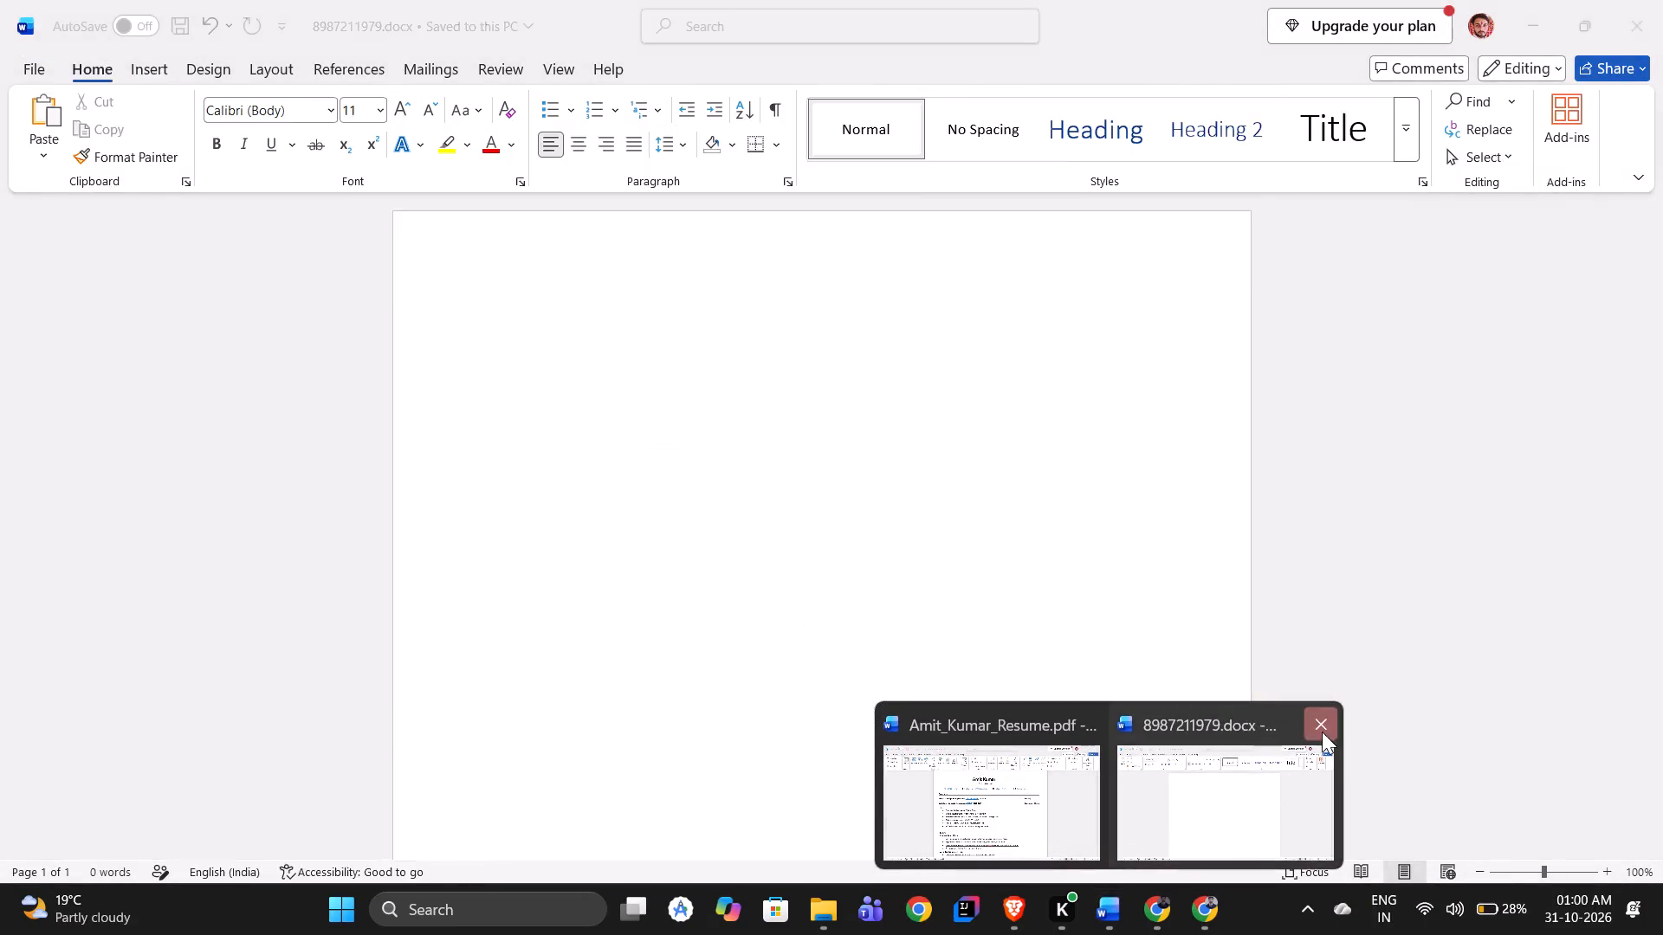
left_click(1323, 728)
left_click(1102, 783)
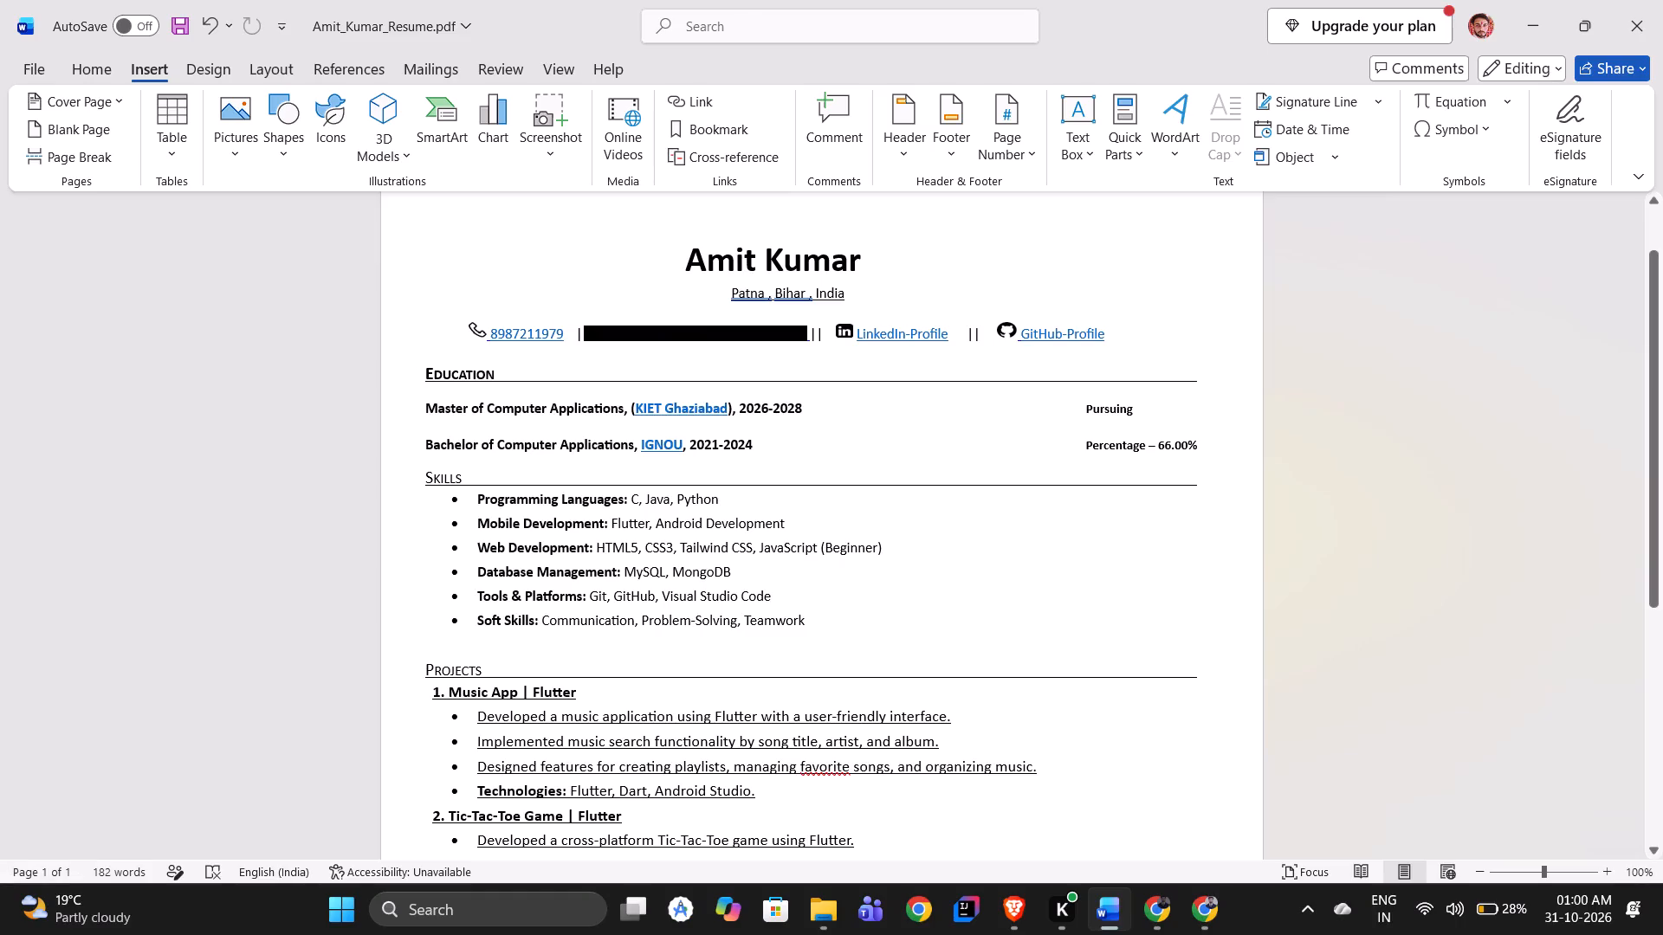
Edit the phone number's hyperlink in the contact line so its address holds only the number, without the folder path and .docx extension.
double_click(537, 337)
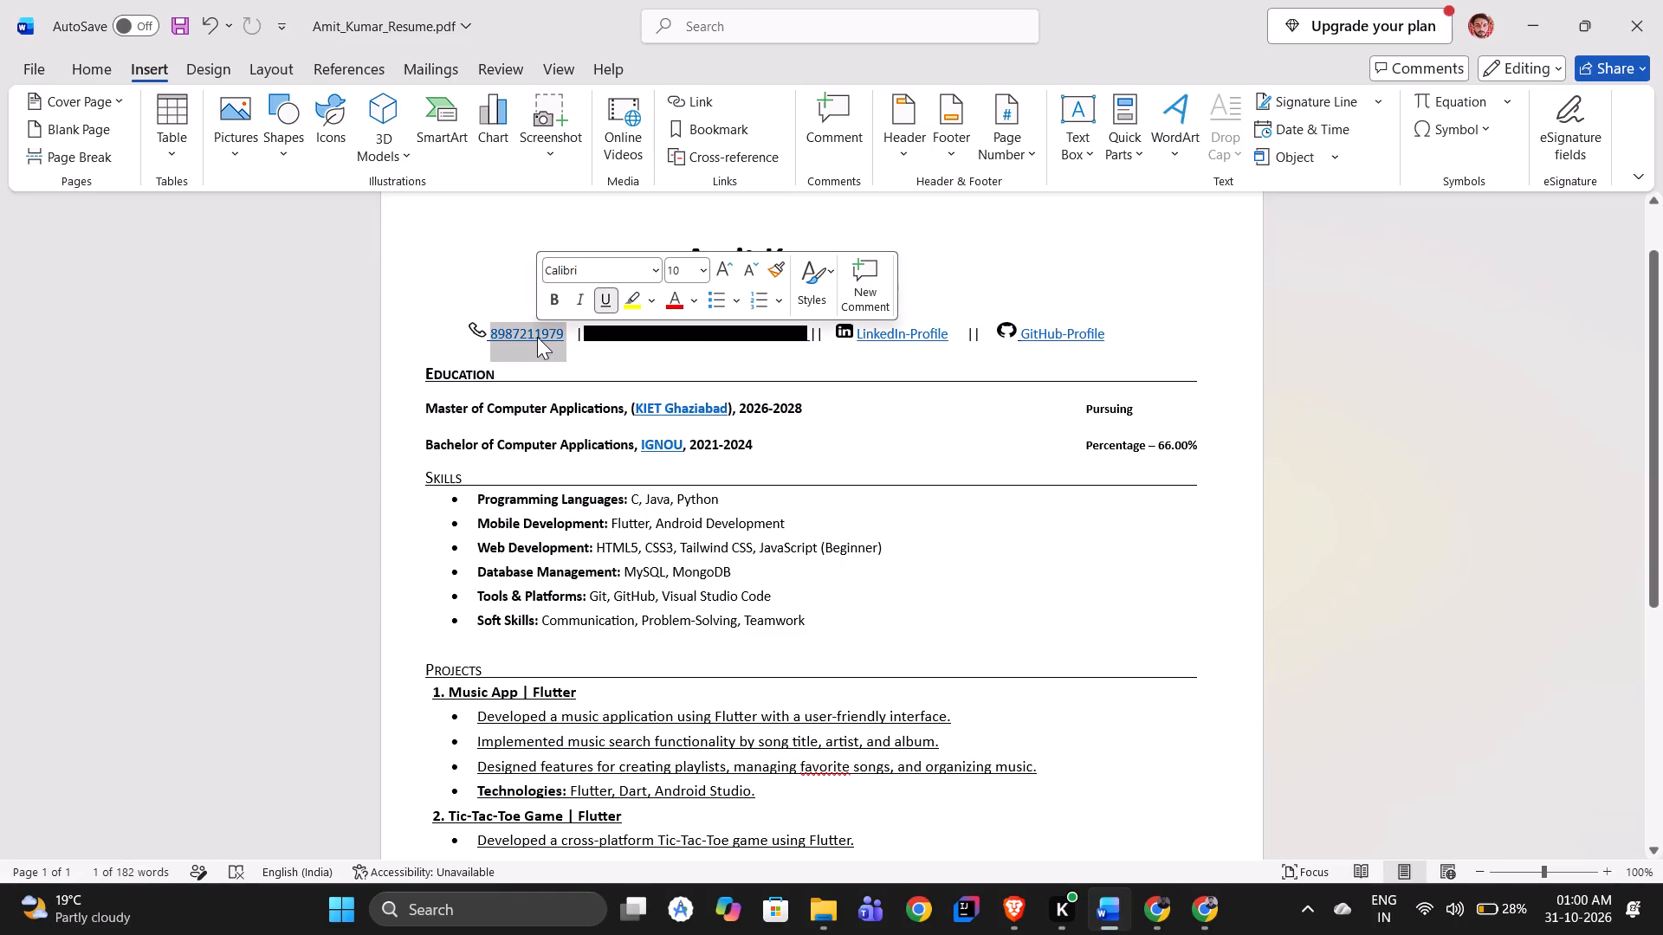
left_click(688, 105)
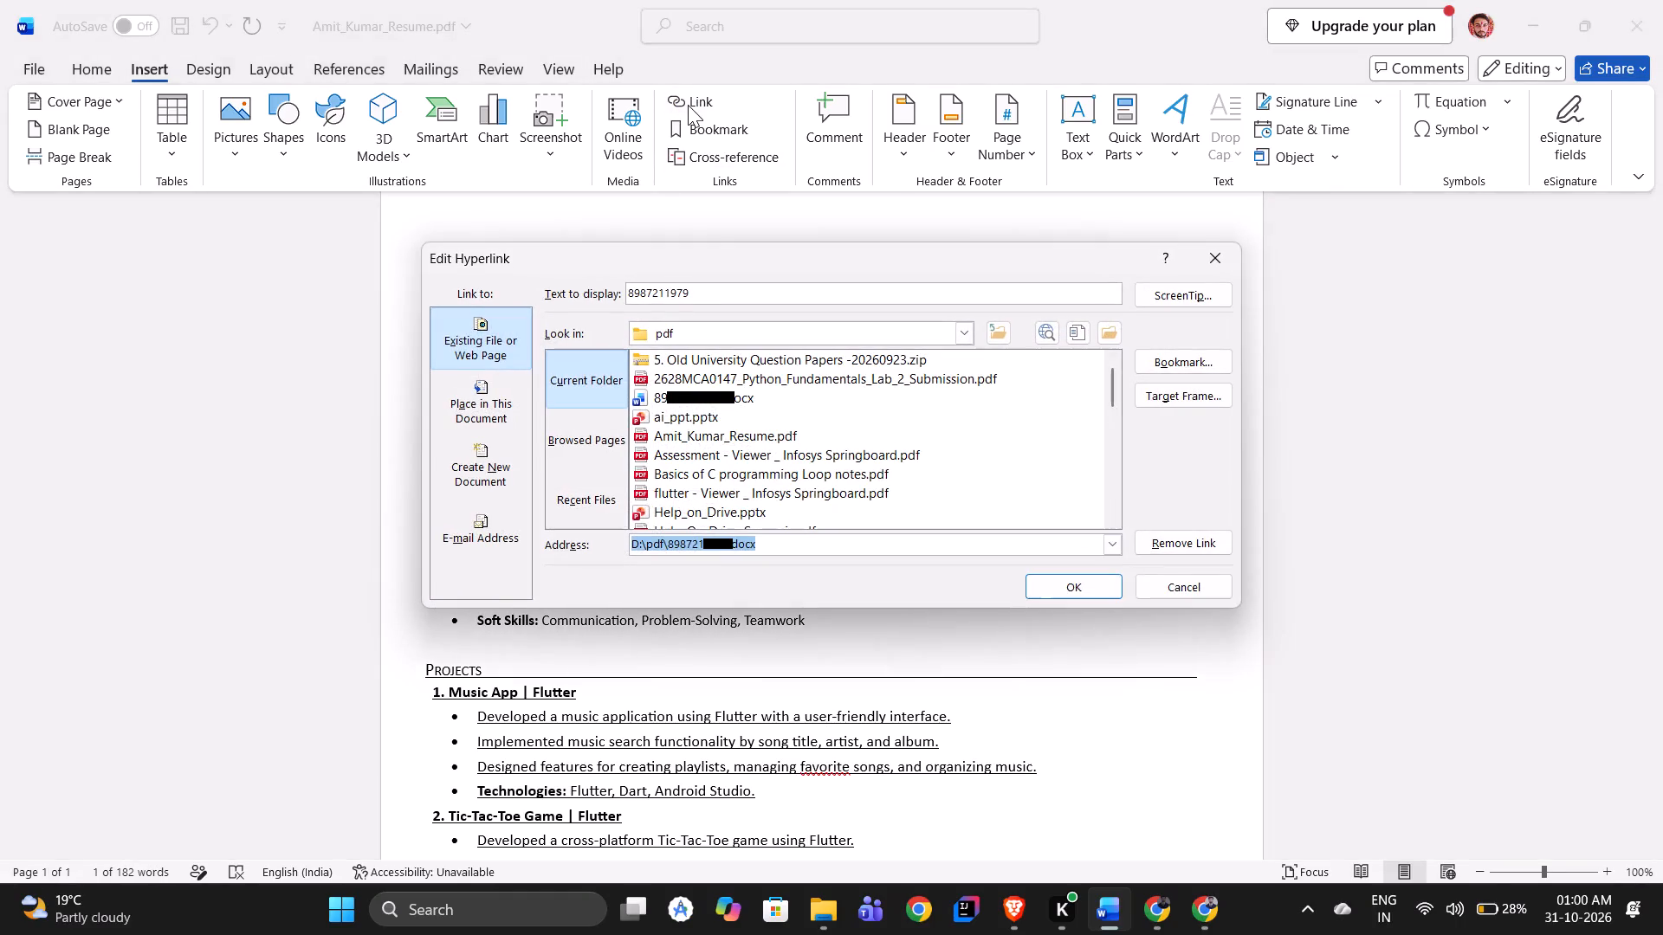
left_click(663, 540)
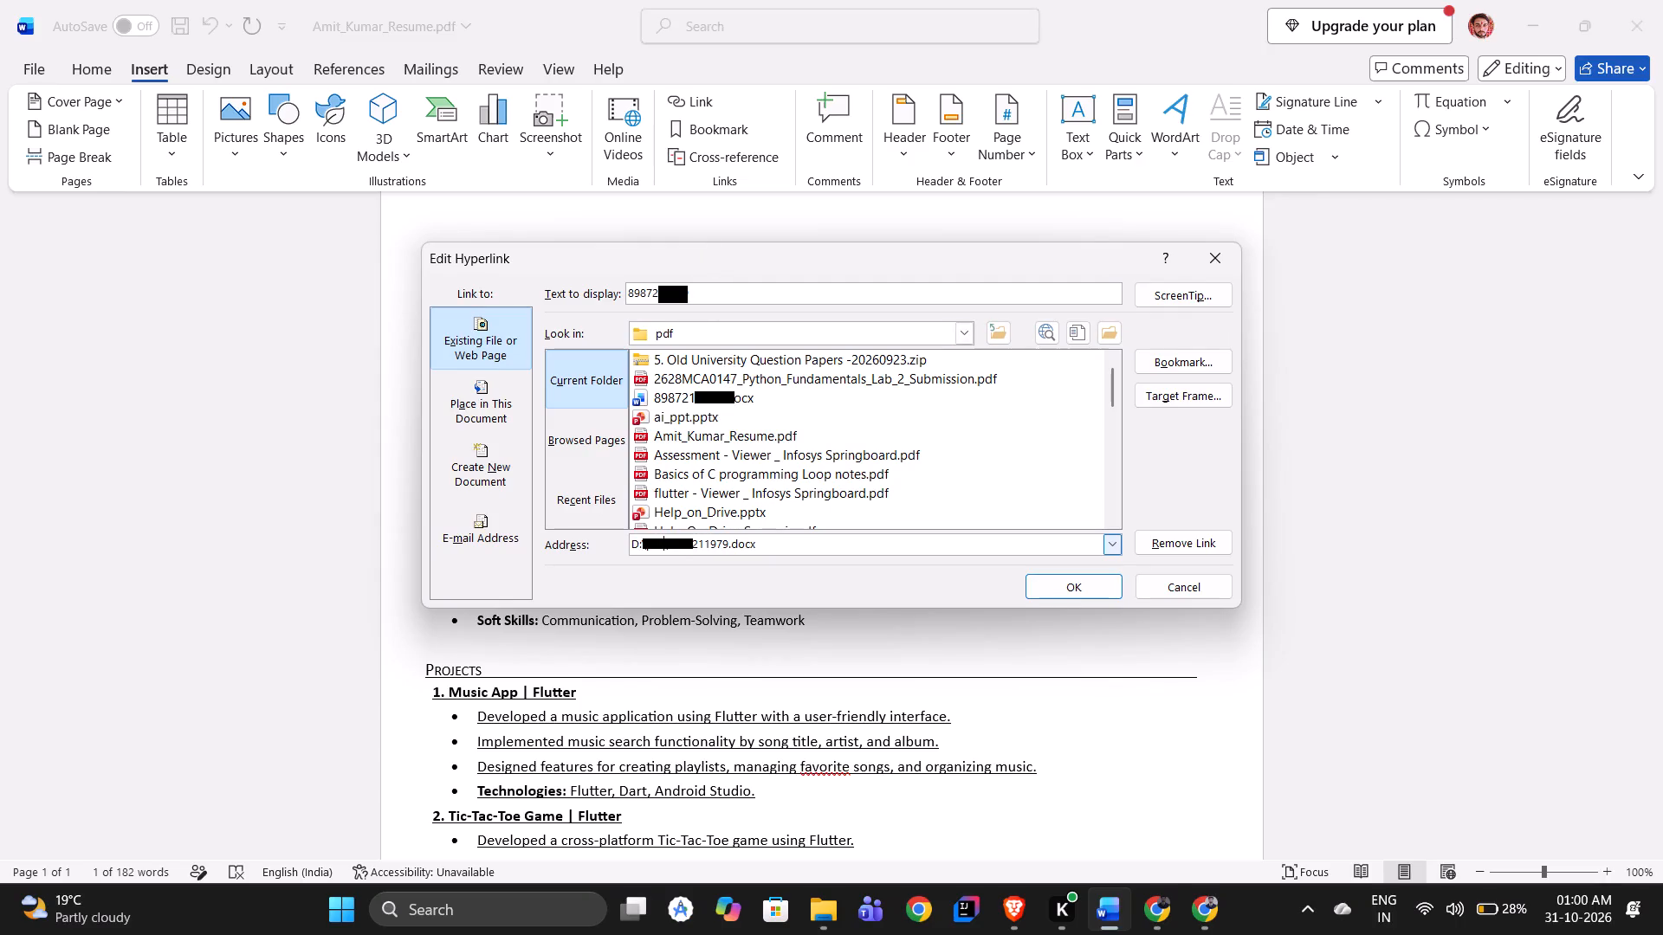
key("BackSpace")
key("BackSpace")
key("BackSpace")
key("BackSpace")
key("BackSpace")
key("BackSpace")
key("BackSpace")
key("BackSpace")
key("BackSpace")
key("BackSpace")
key("BackSpace")
key("BackSpace")
key("Right")
key("BackSpace")
key("Right")
key("Right")
key("Right")
key("Right")
key("Right")
key("Right")
key("Right")
key("Right")
key("Right")
key("Right")
key("Right")
key("Right")
key("Right")
key("Right")
key("Right")
key("Right")
key("BackSpace")
key("BackSpace")
key("BackSpace")
key("BackSpace")
key("BackSpace")
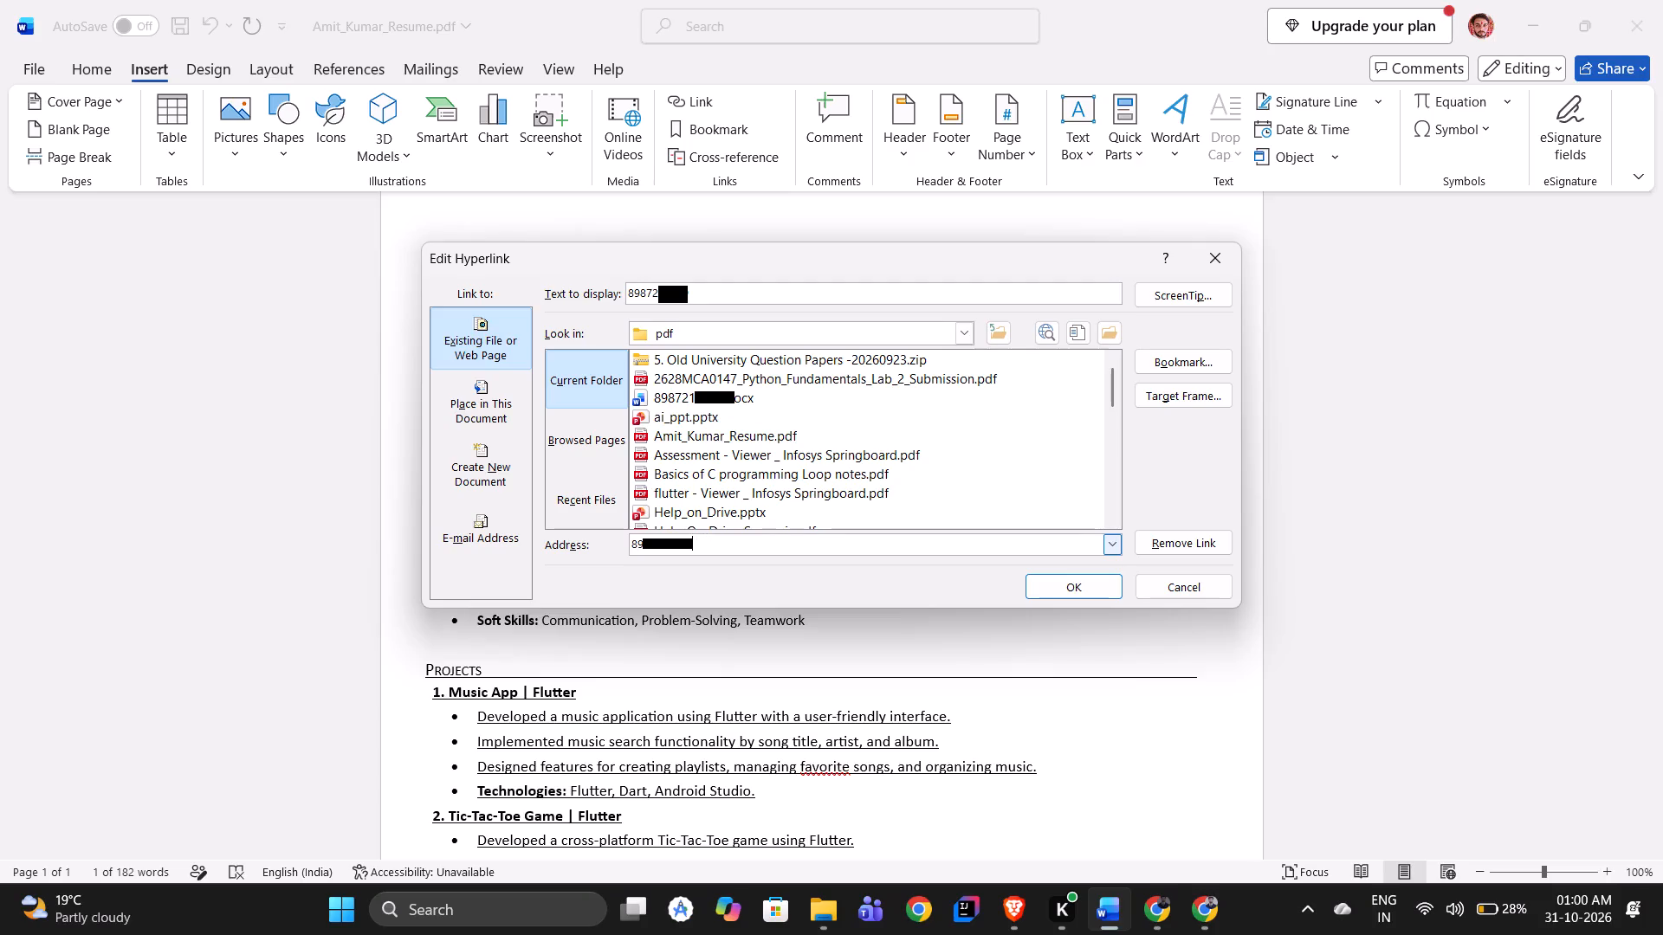
left_click(1076, 585)
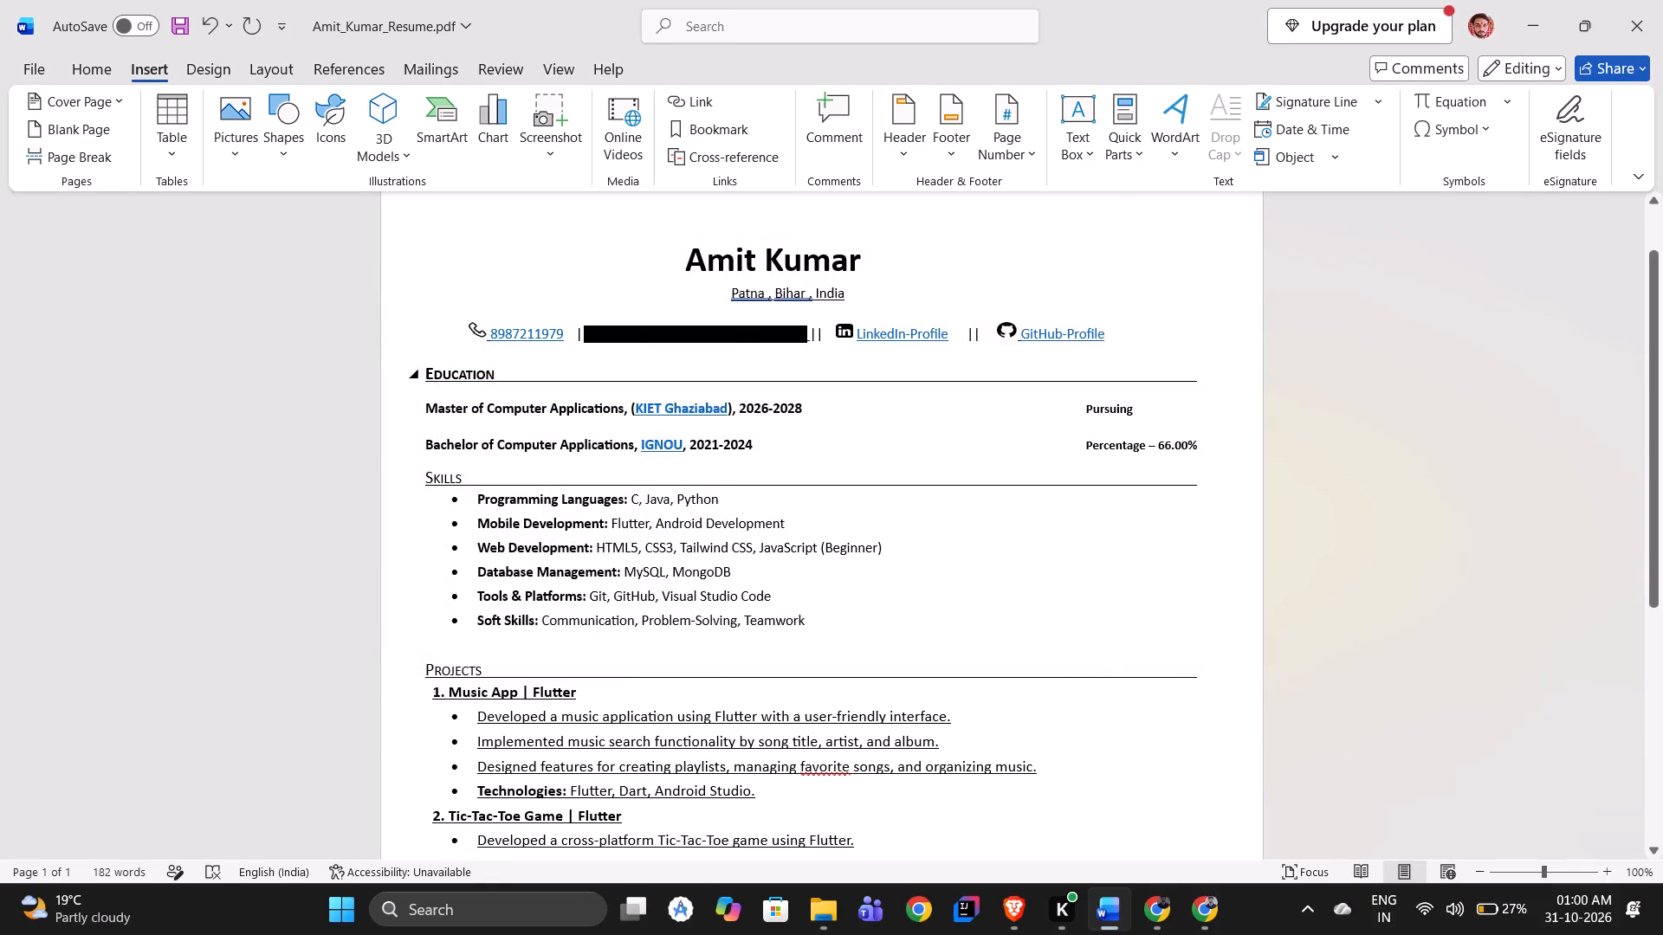
Check the link target of the phone number in the resume's contact line.
left_click(537, 327)
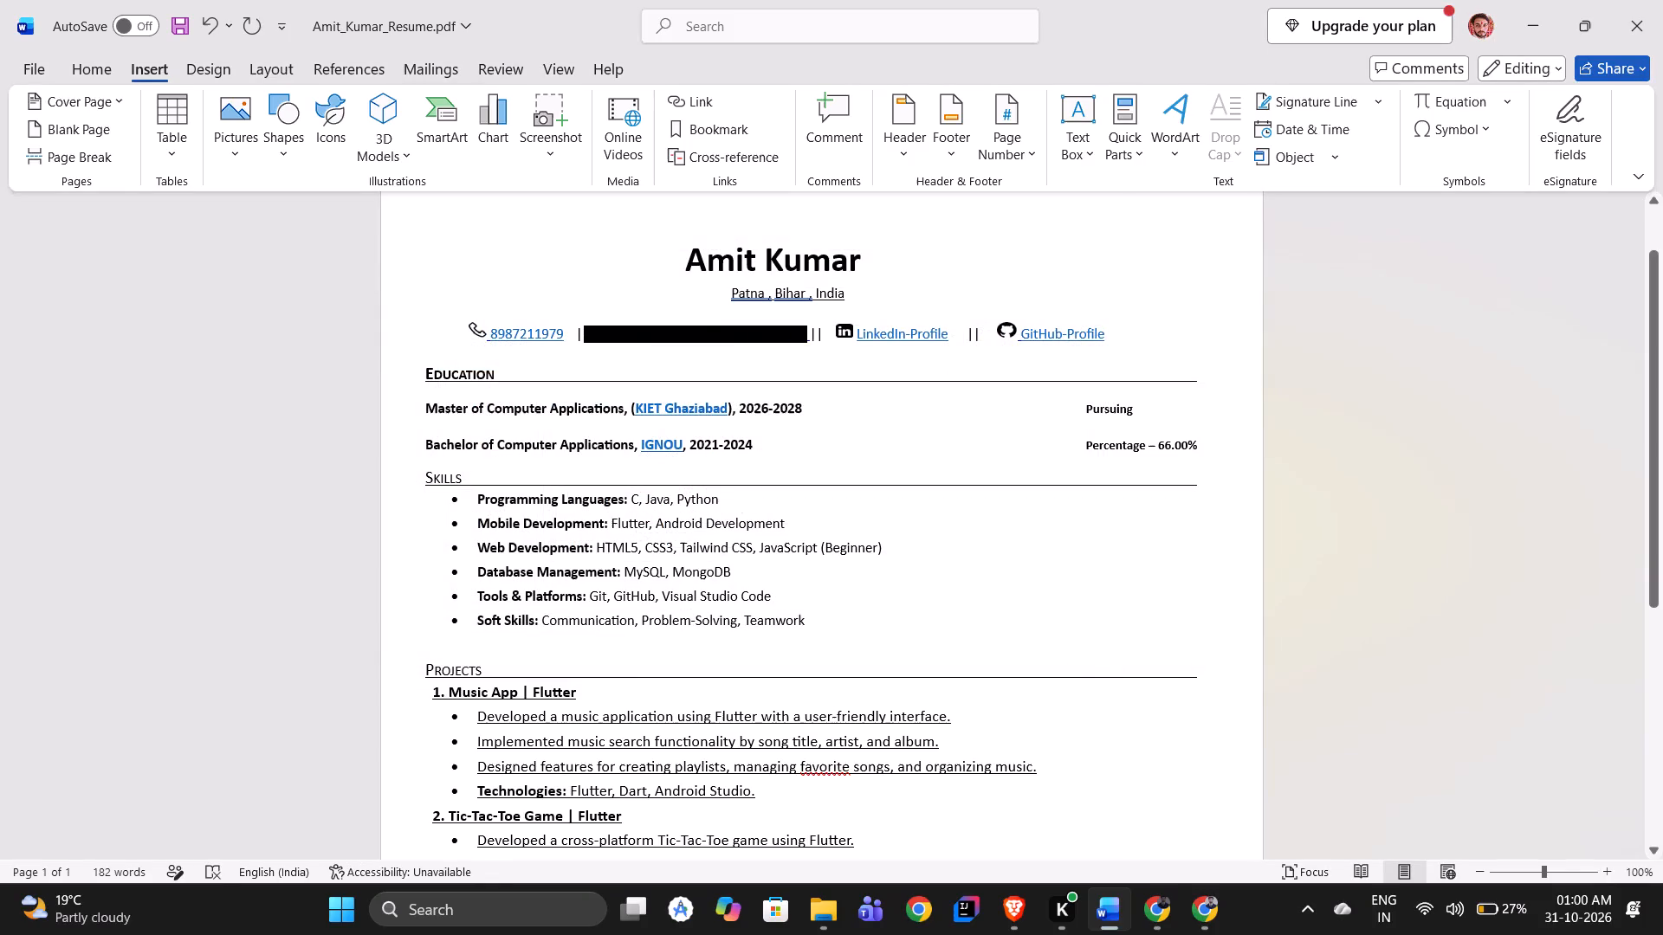
double_click(537, 327)
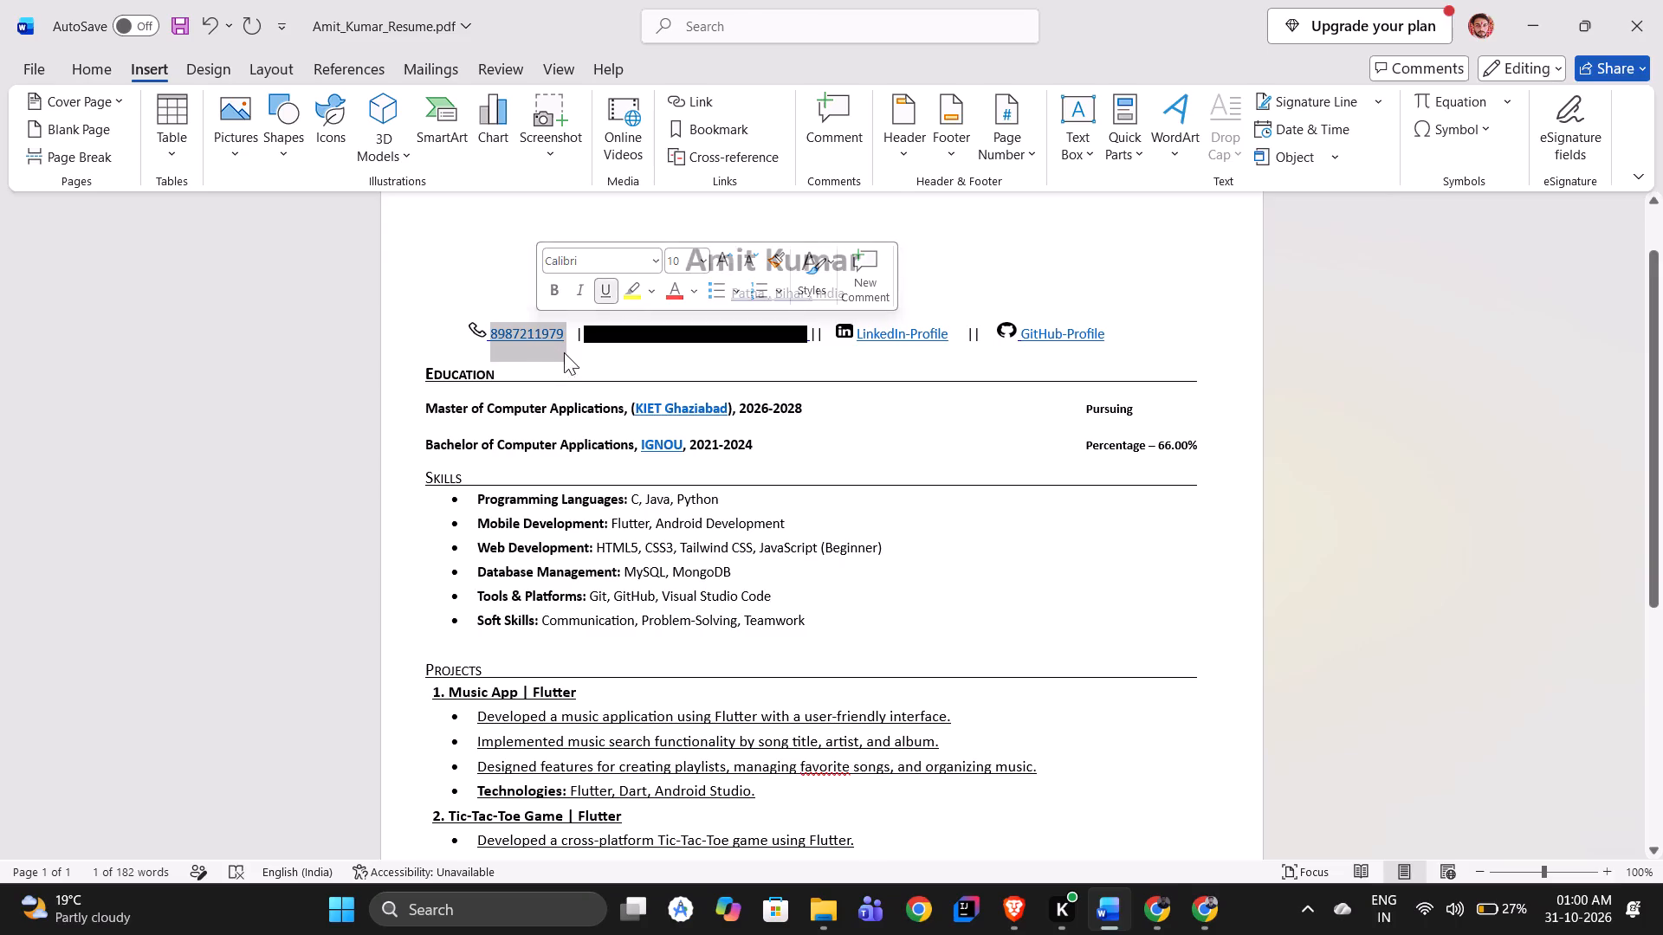
left_click(570, 356)
left_click(664, 326)
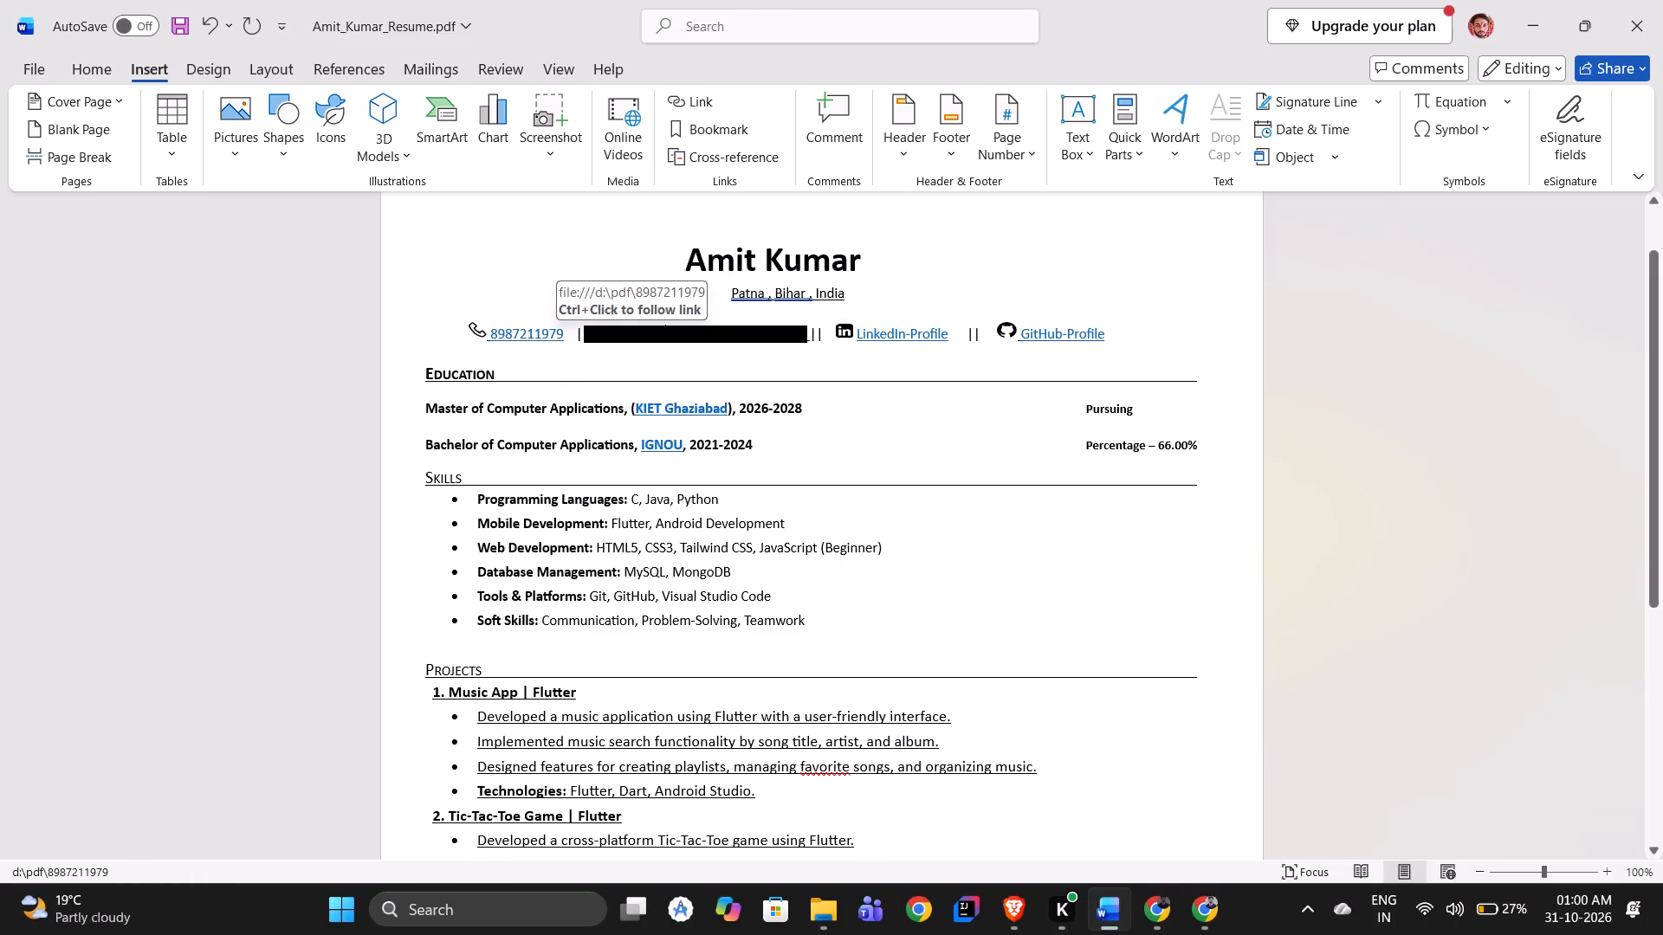
left_click(581, 364)
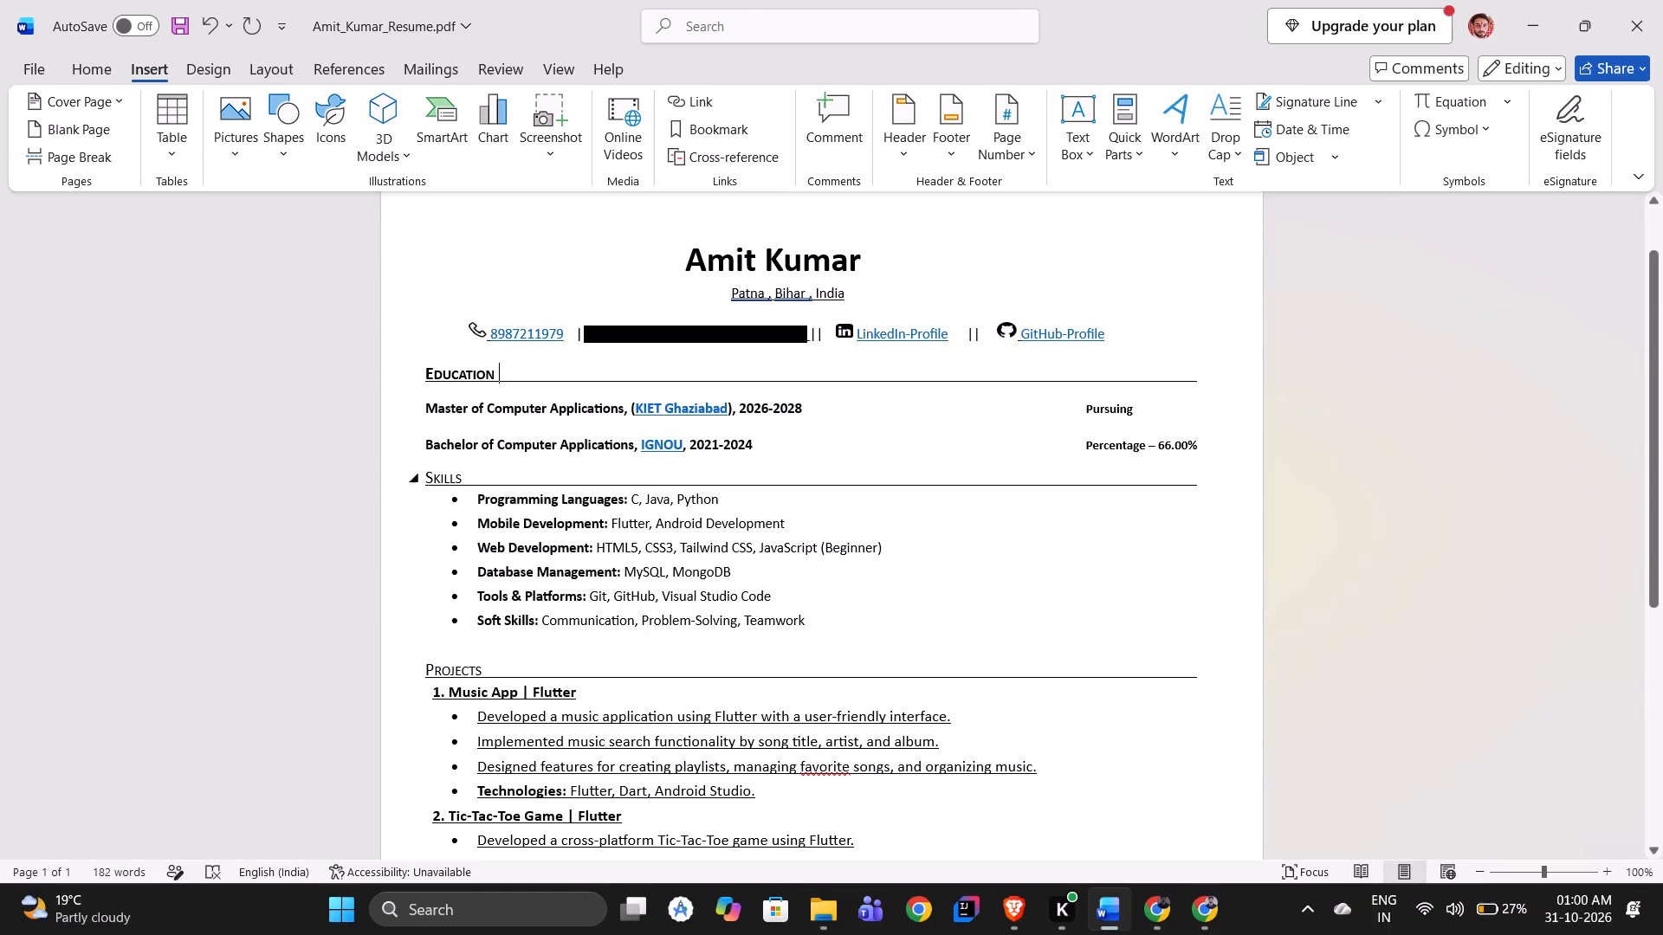
Copy the resume's Achievement and Certificates and Hobbies sections, including their headings.
scroll(654, 570, "down", 2)
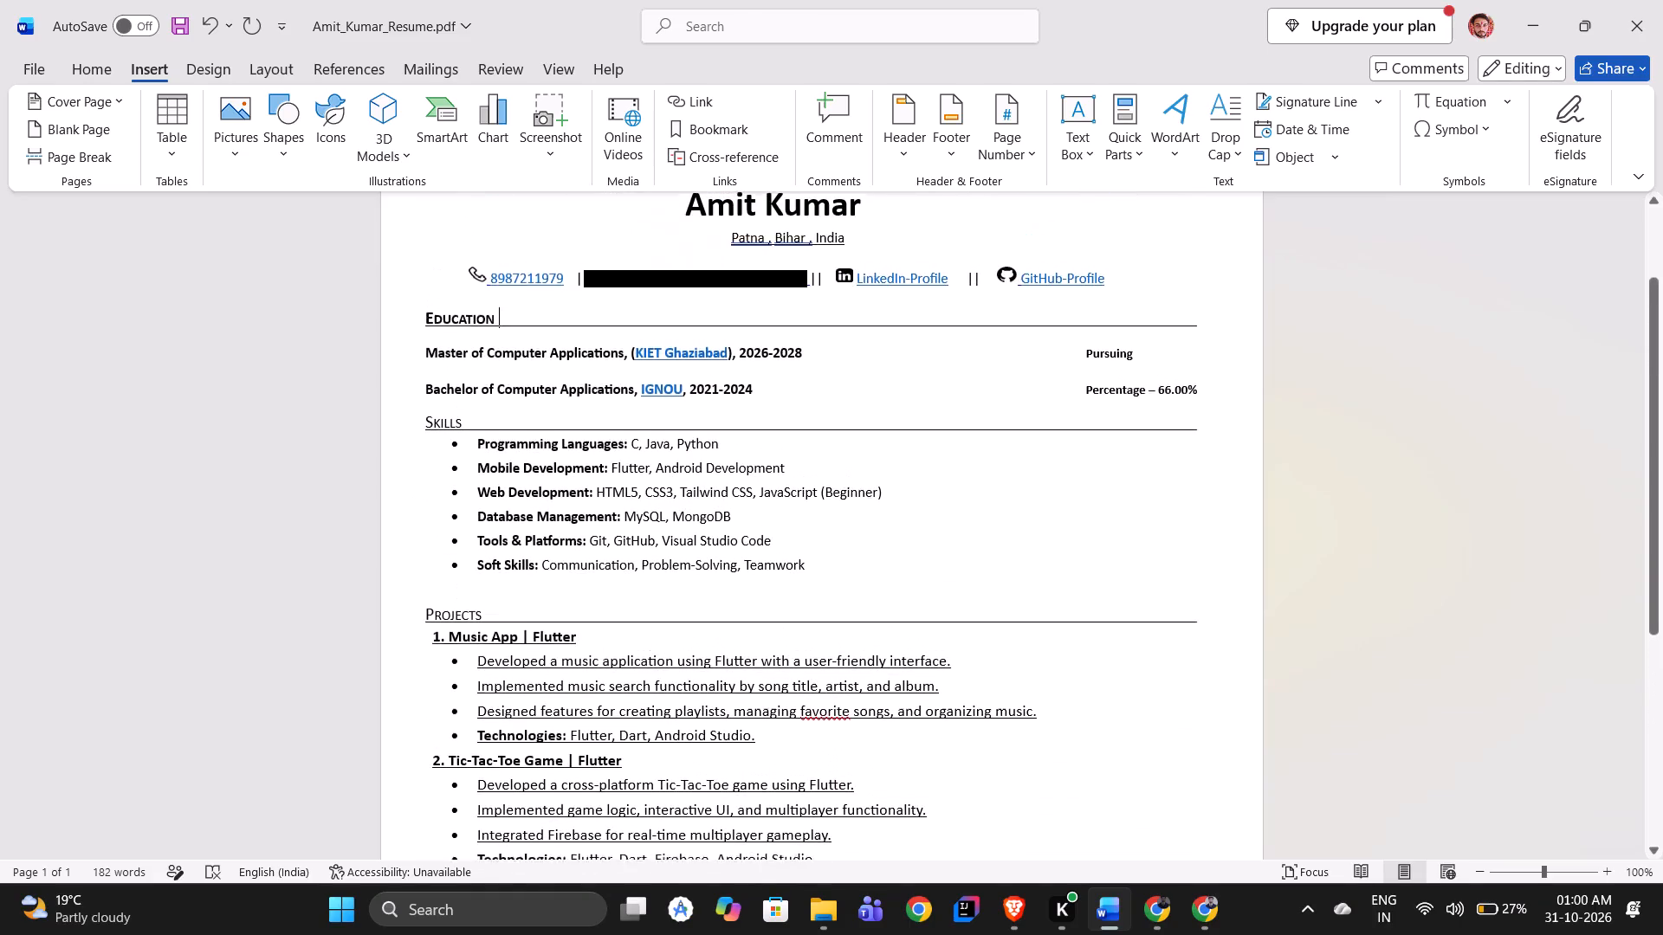
scroll(654, 570, "down", 3)
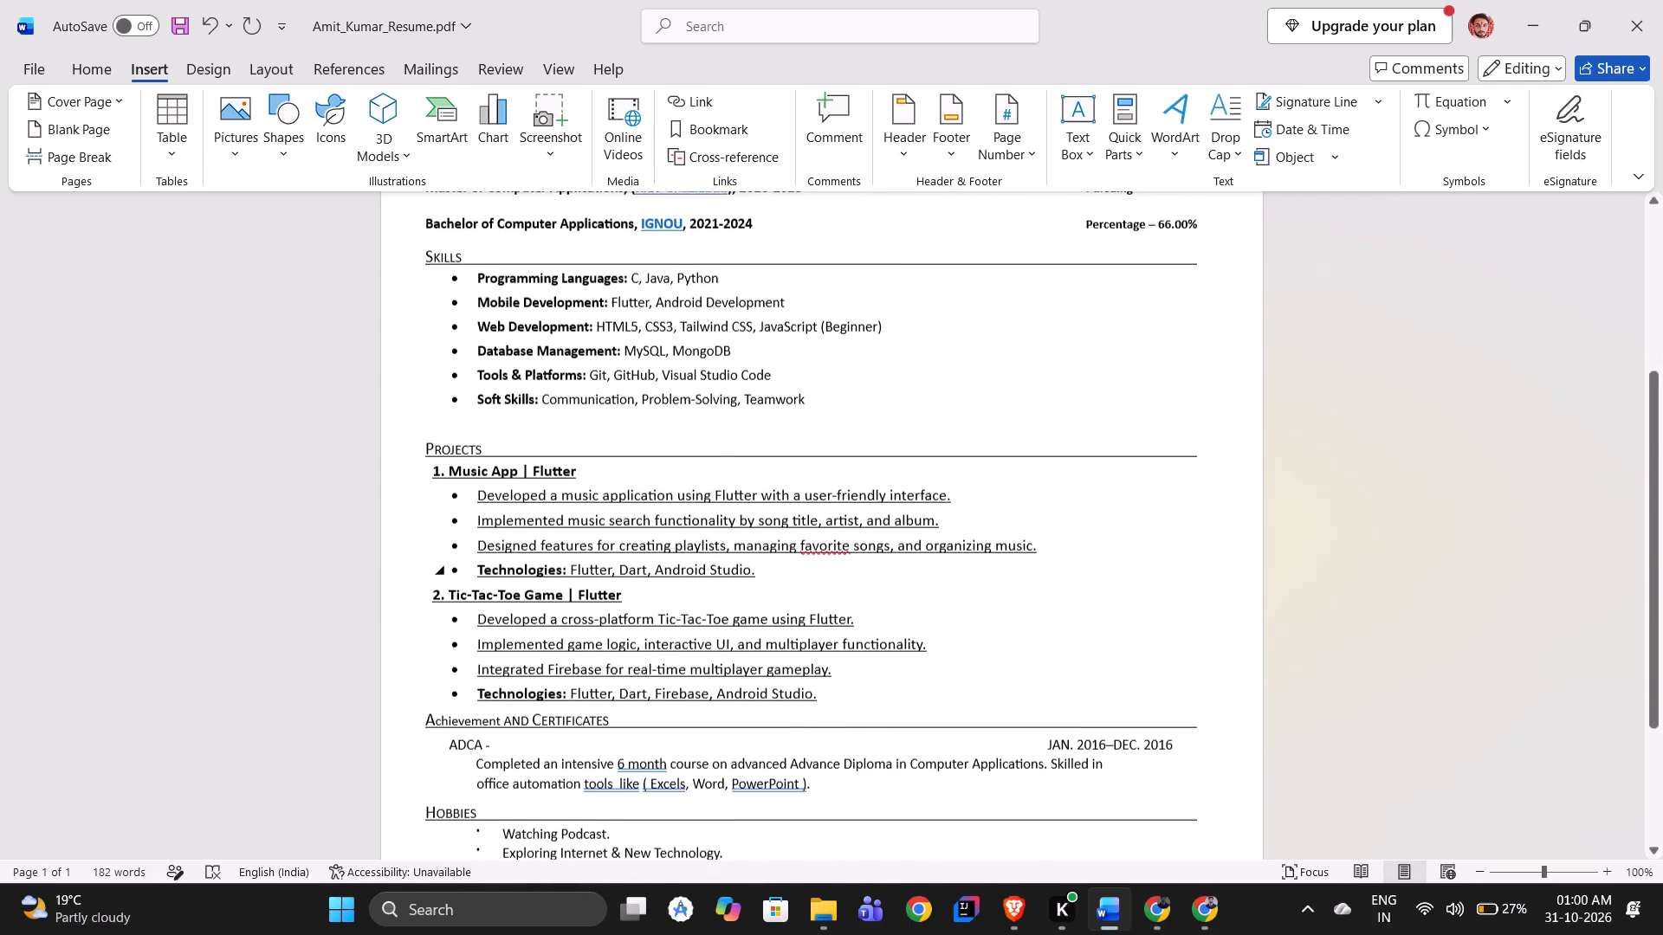
scroll(654, 570, "down", 2)
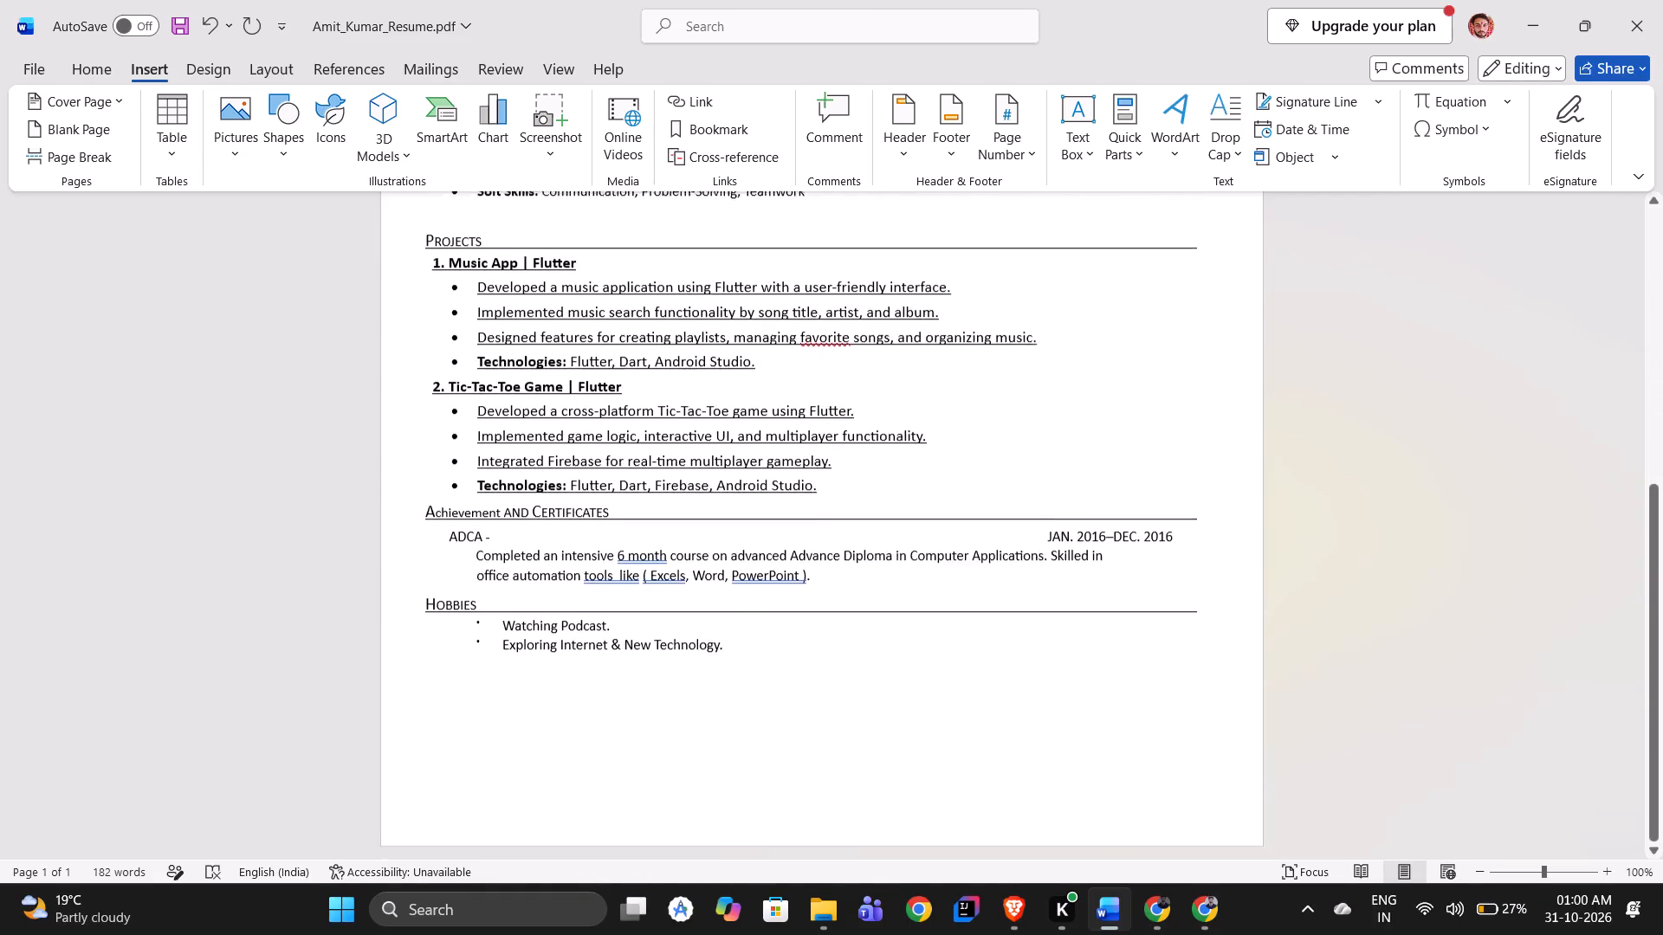
scroll(654, 570, "down", 1)
left_click_drag(725, 642, 628, 613)
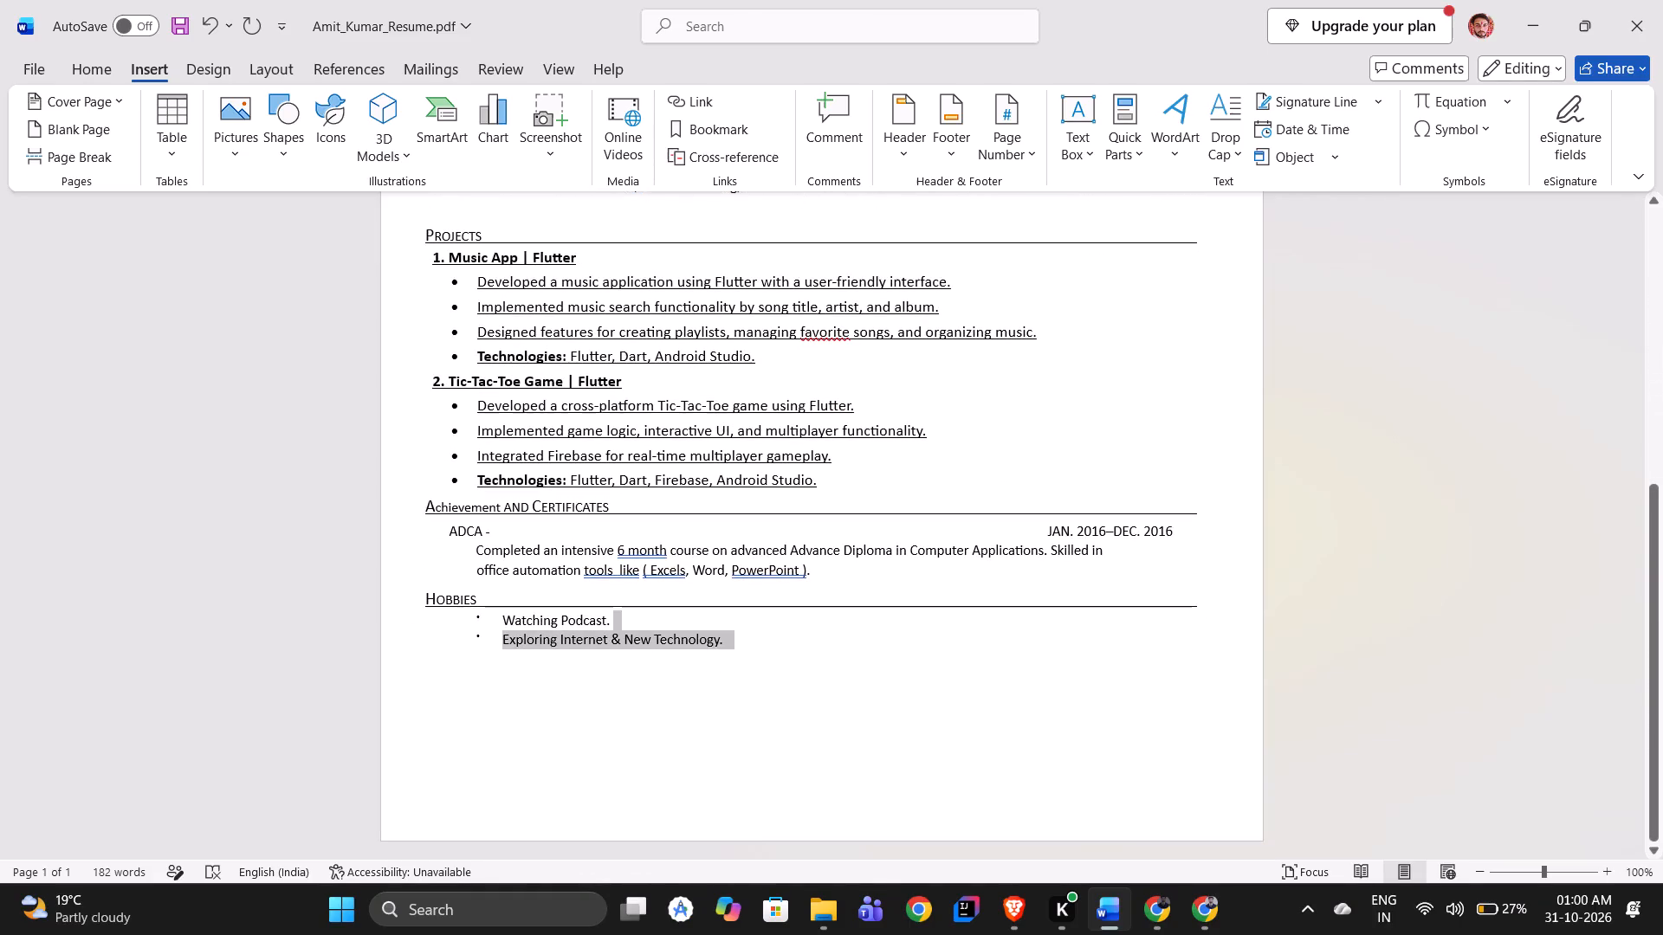
left_click_drag(628, 613, 416, 511)
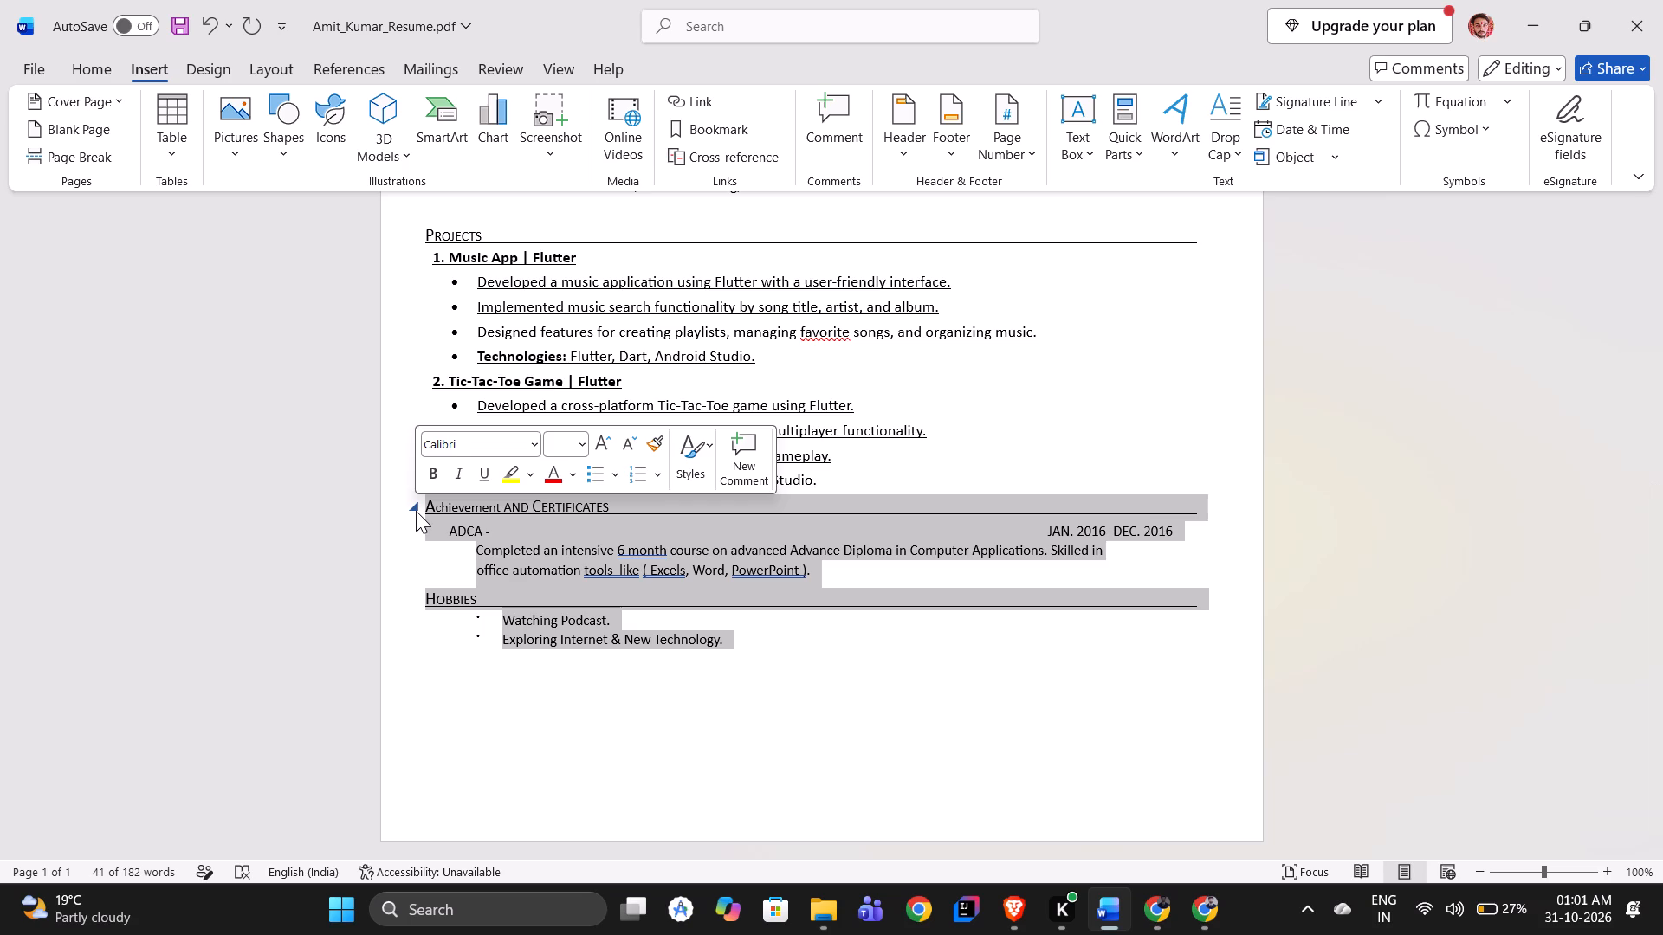
key("ctrl+c")
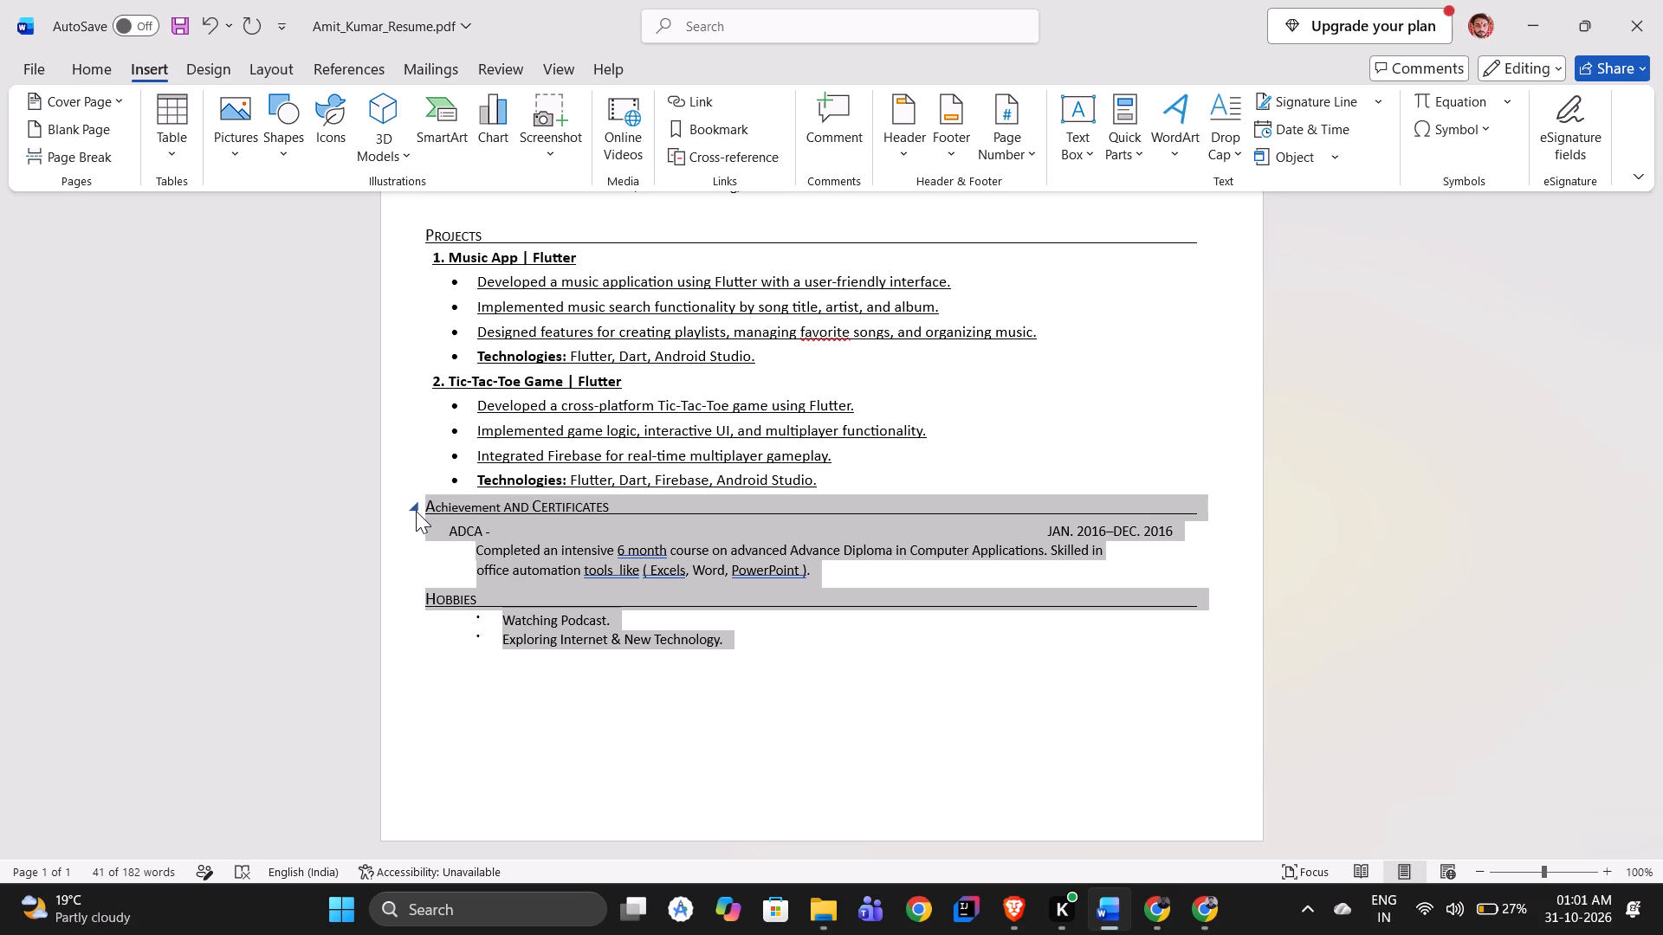
left_click(1155, 912)
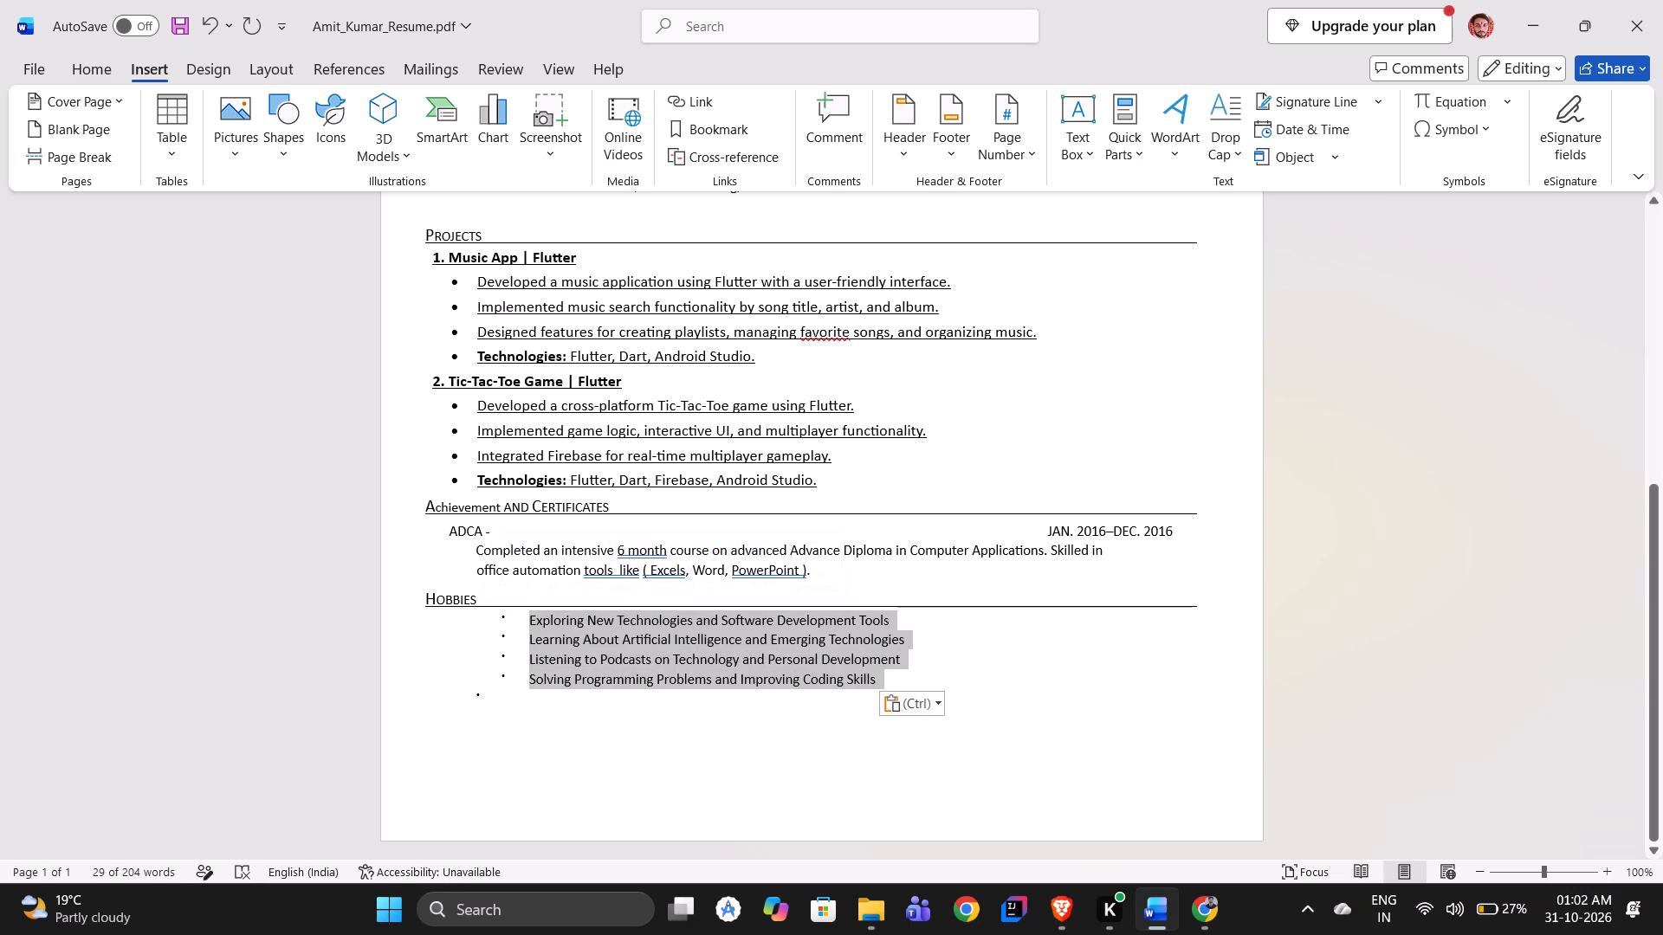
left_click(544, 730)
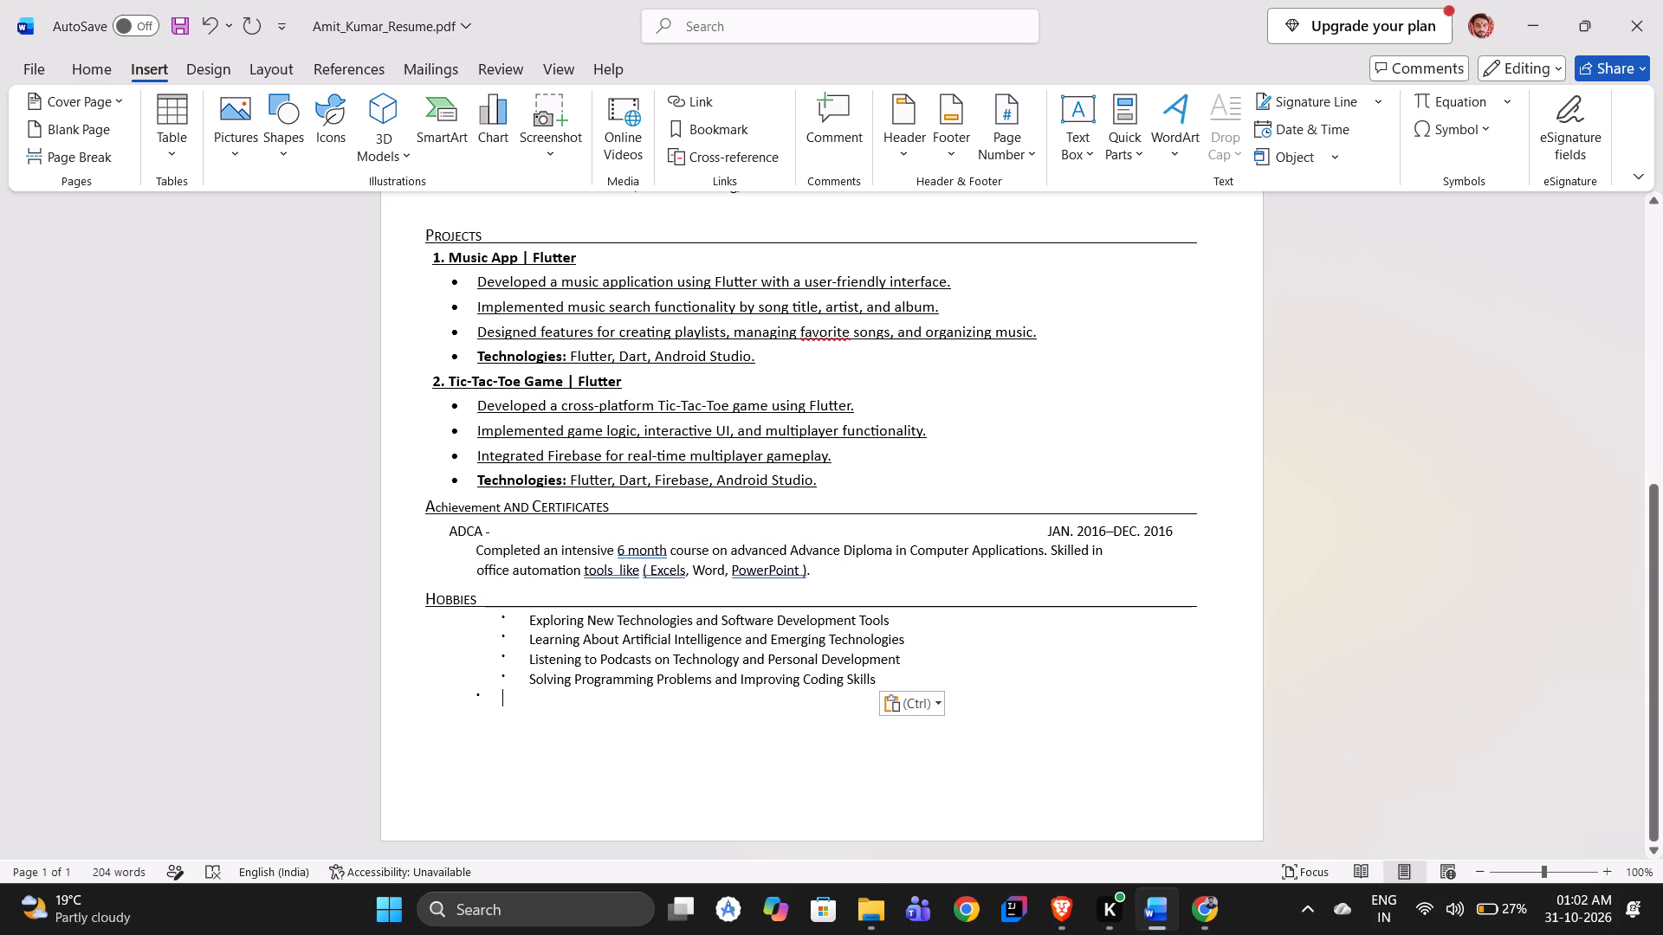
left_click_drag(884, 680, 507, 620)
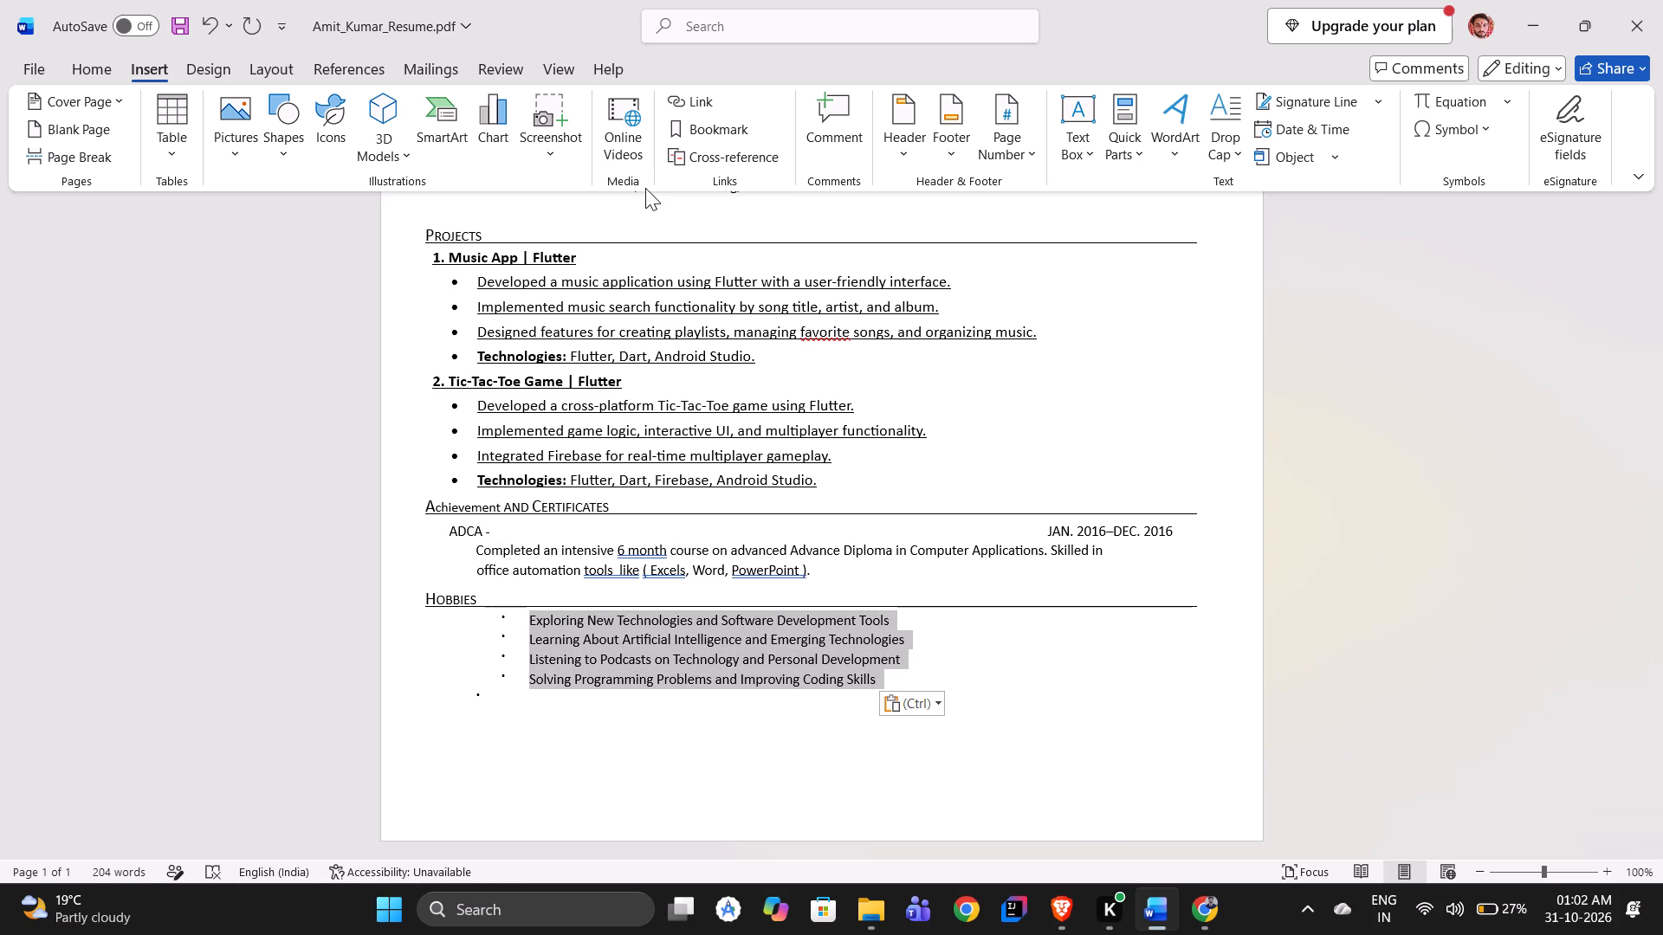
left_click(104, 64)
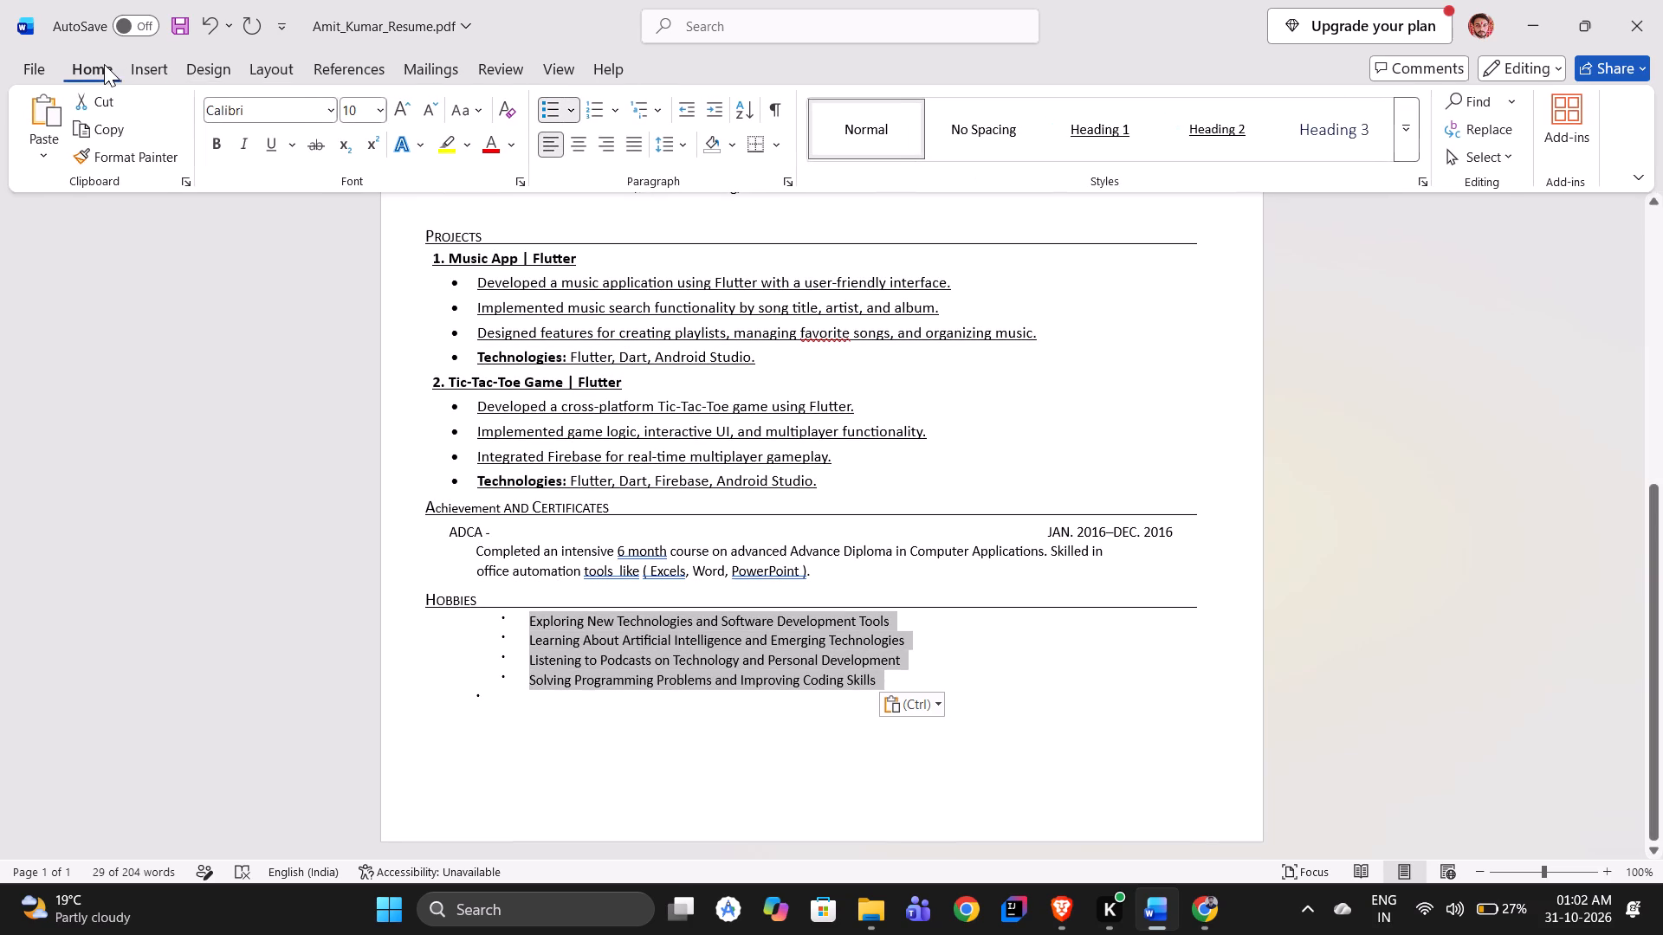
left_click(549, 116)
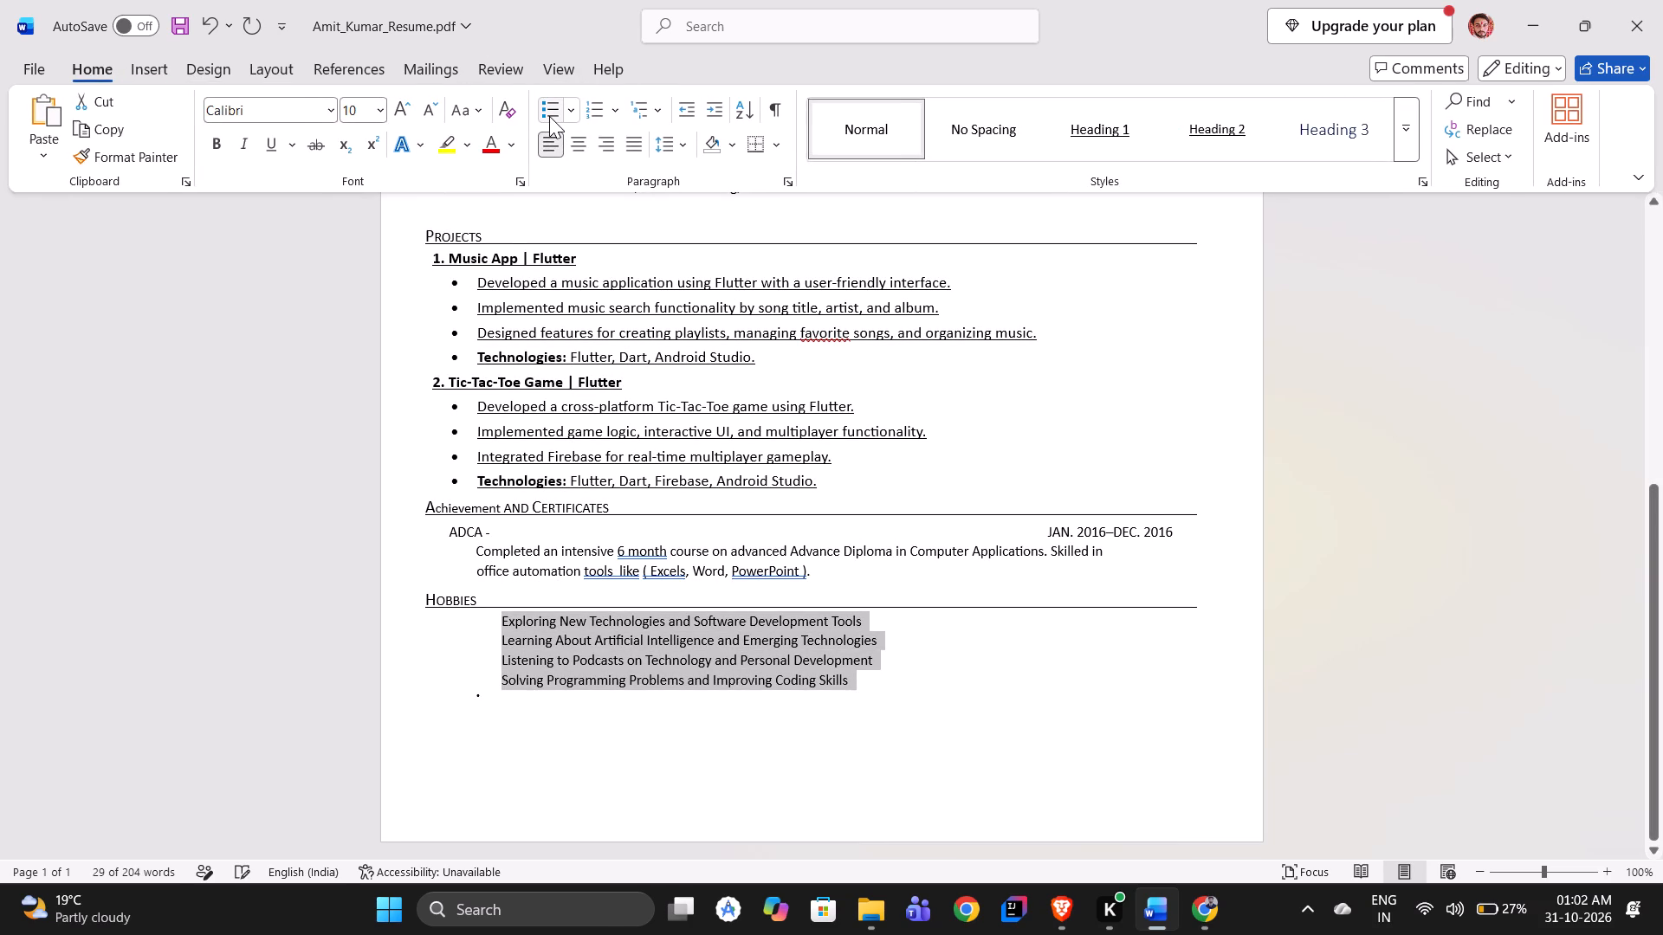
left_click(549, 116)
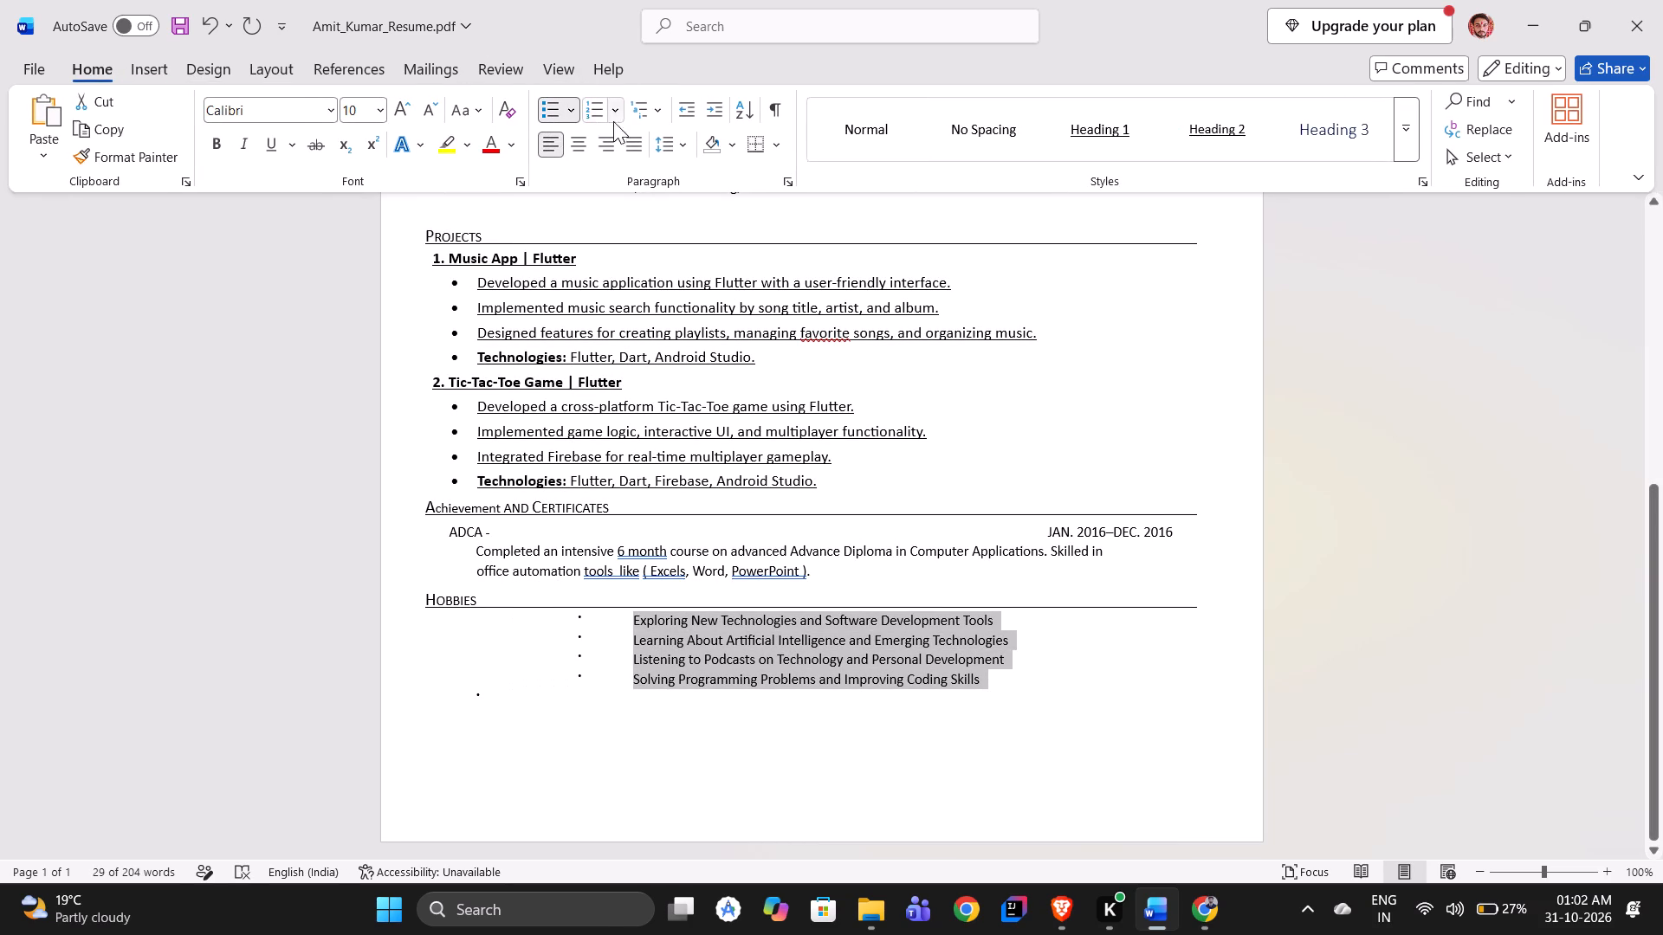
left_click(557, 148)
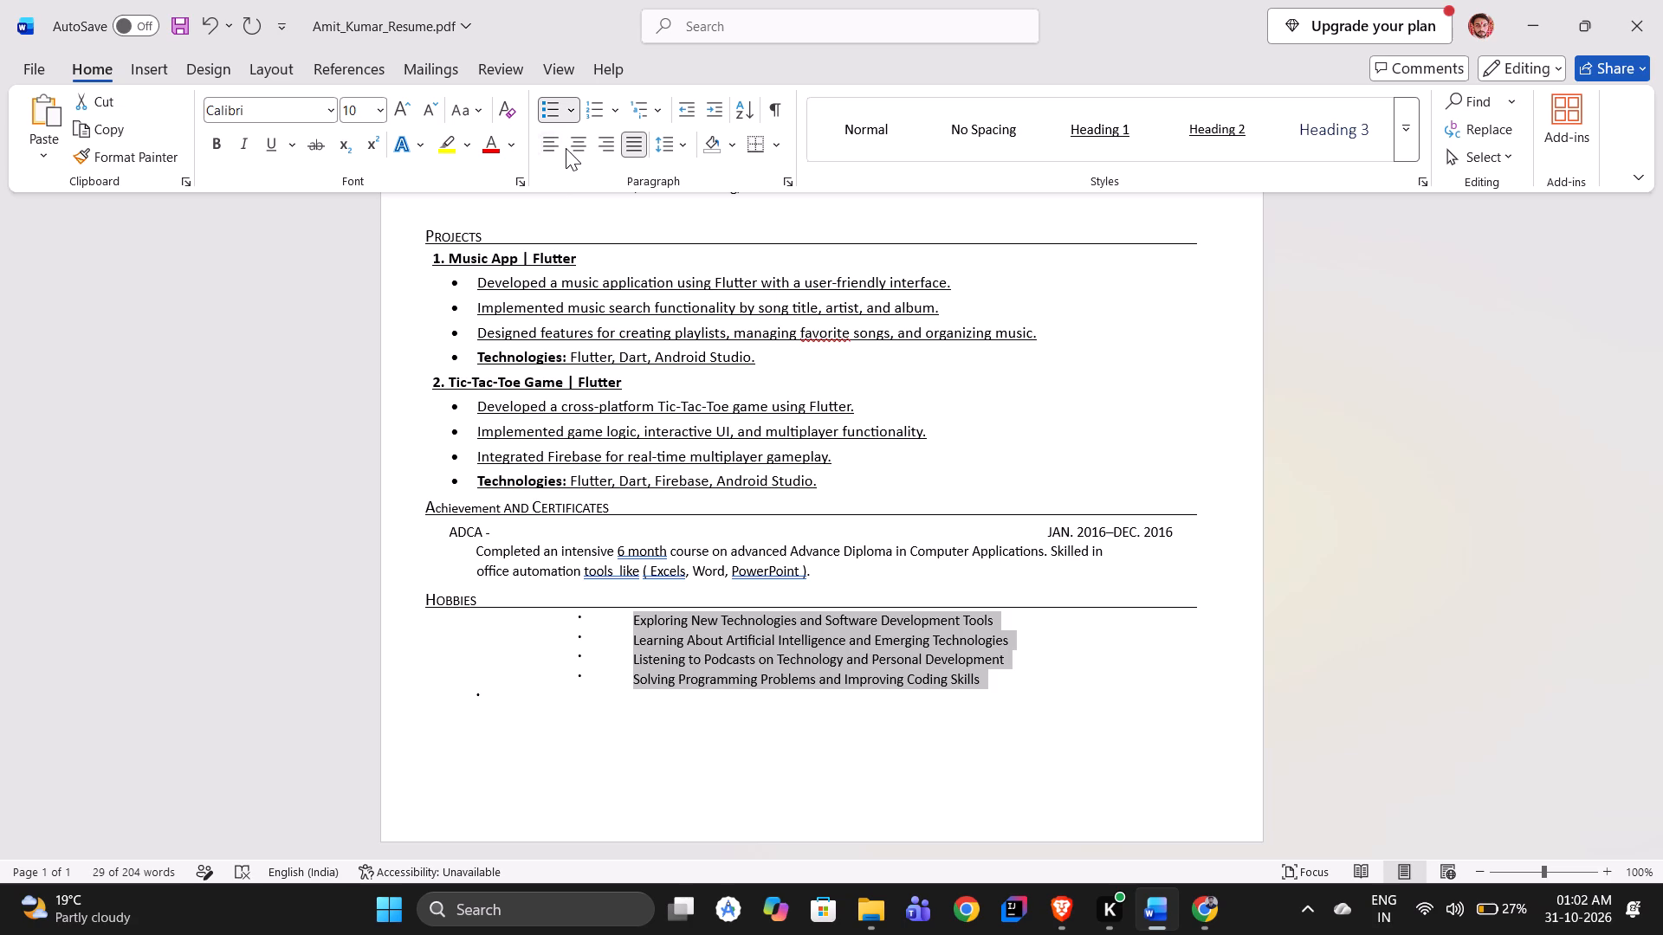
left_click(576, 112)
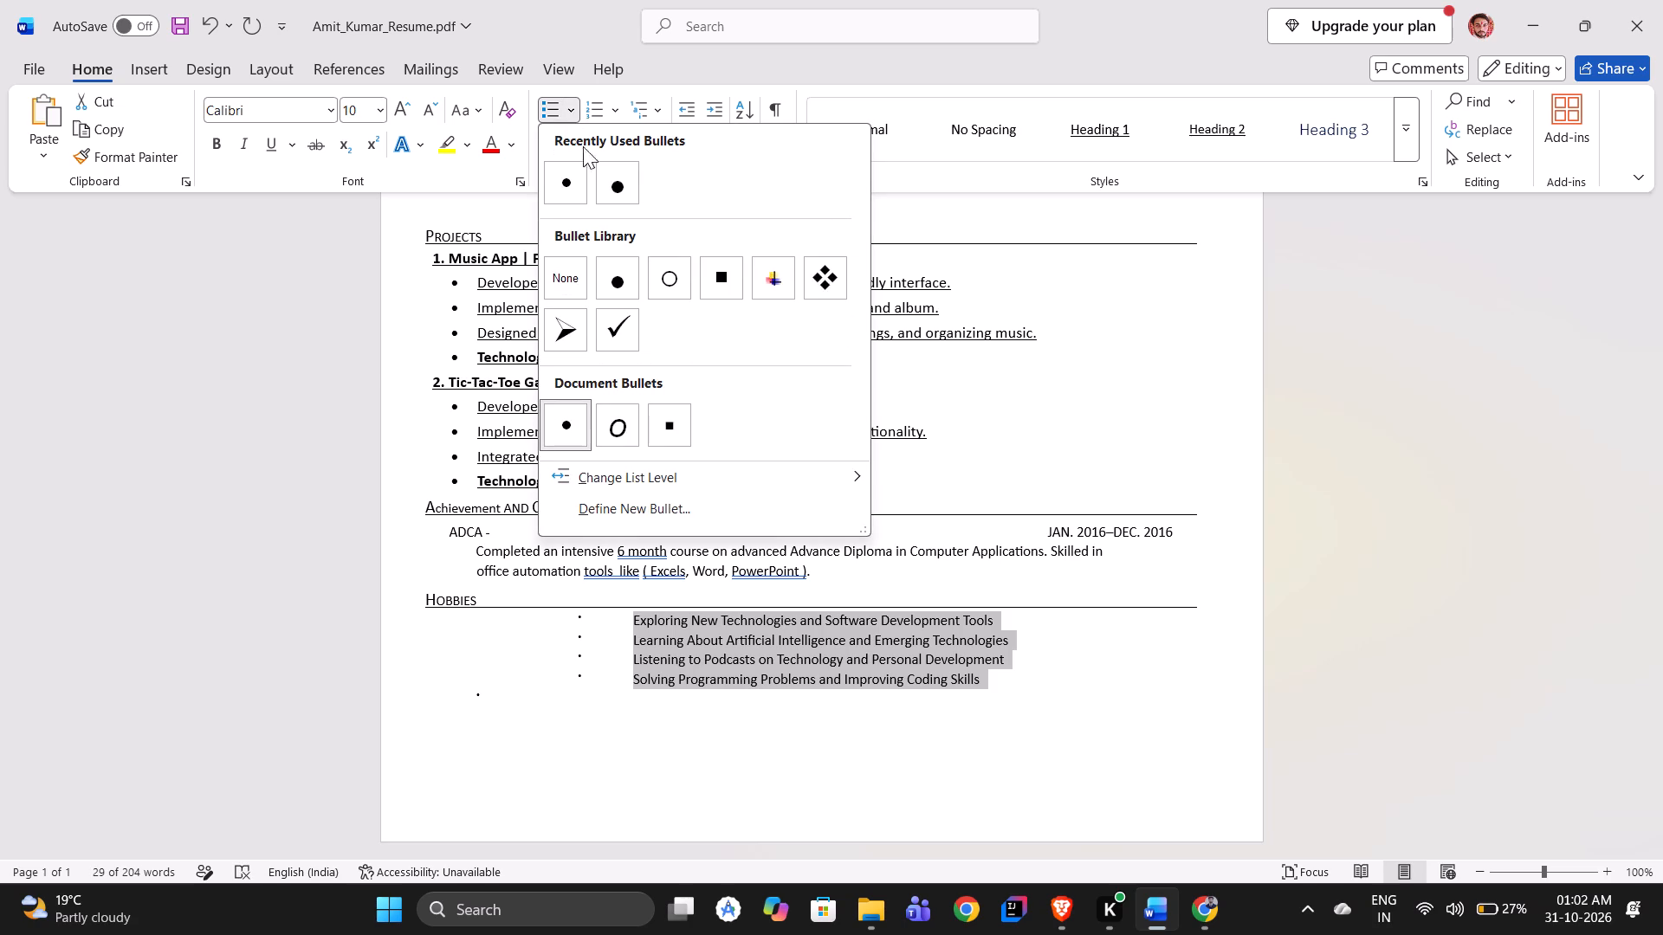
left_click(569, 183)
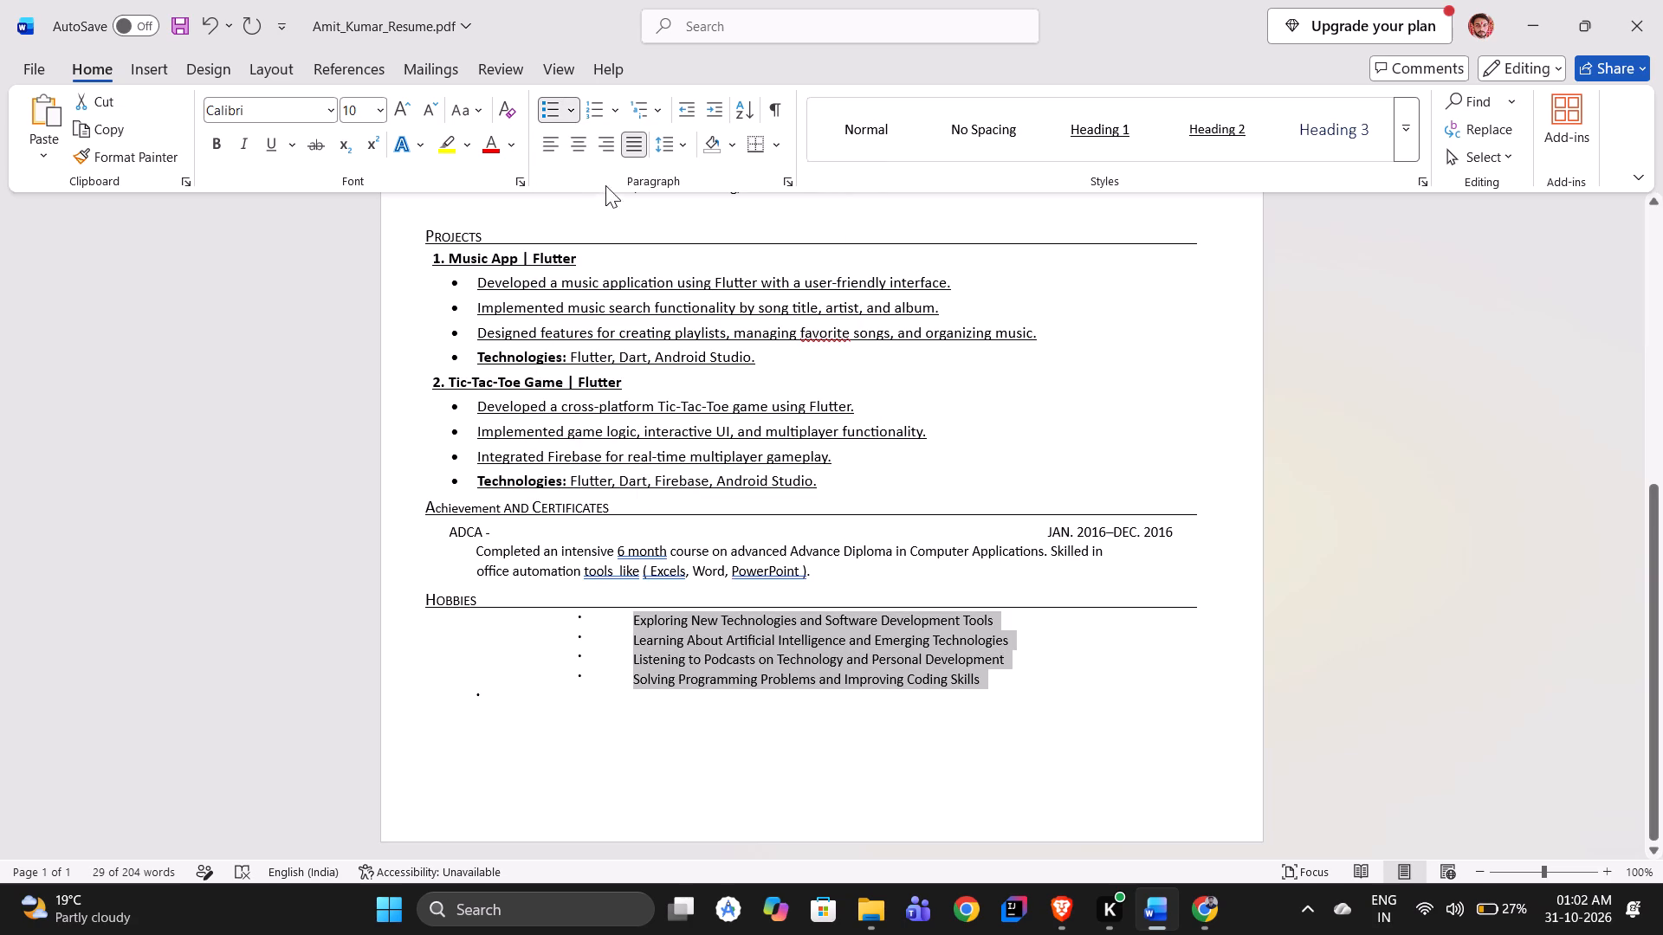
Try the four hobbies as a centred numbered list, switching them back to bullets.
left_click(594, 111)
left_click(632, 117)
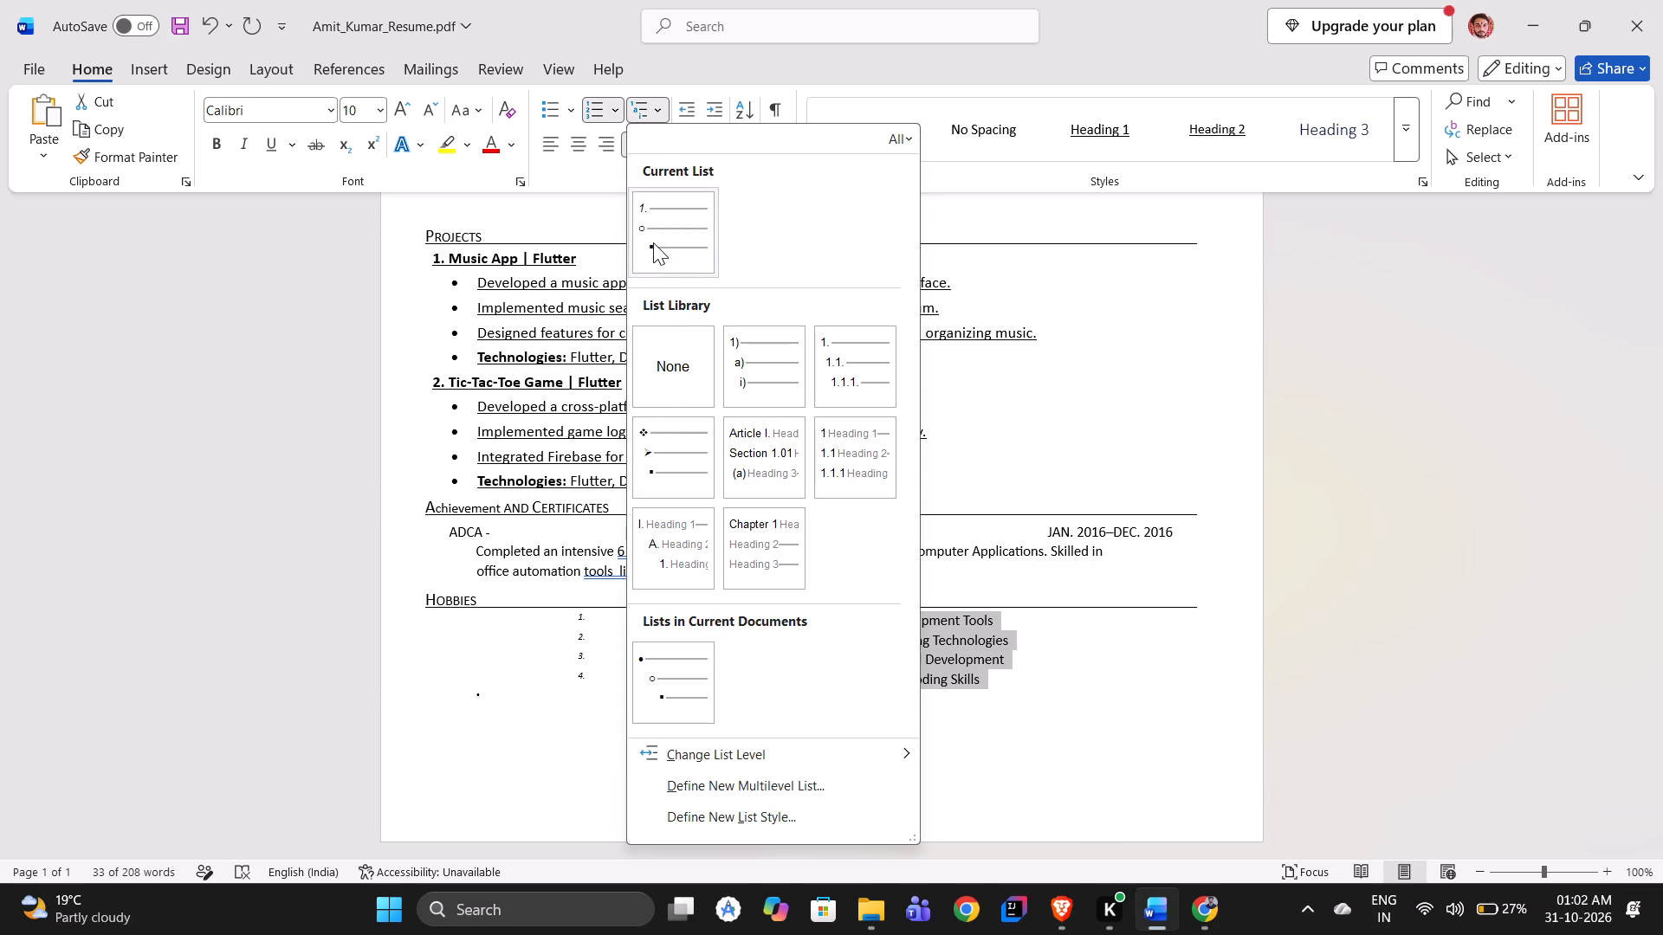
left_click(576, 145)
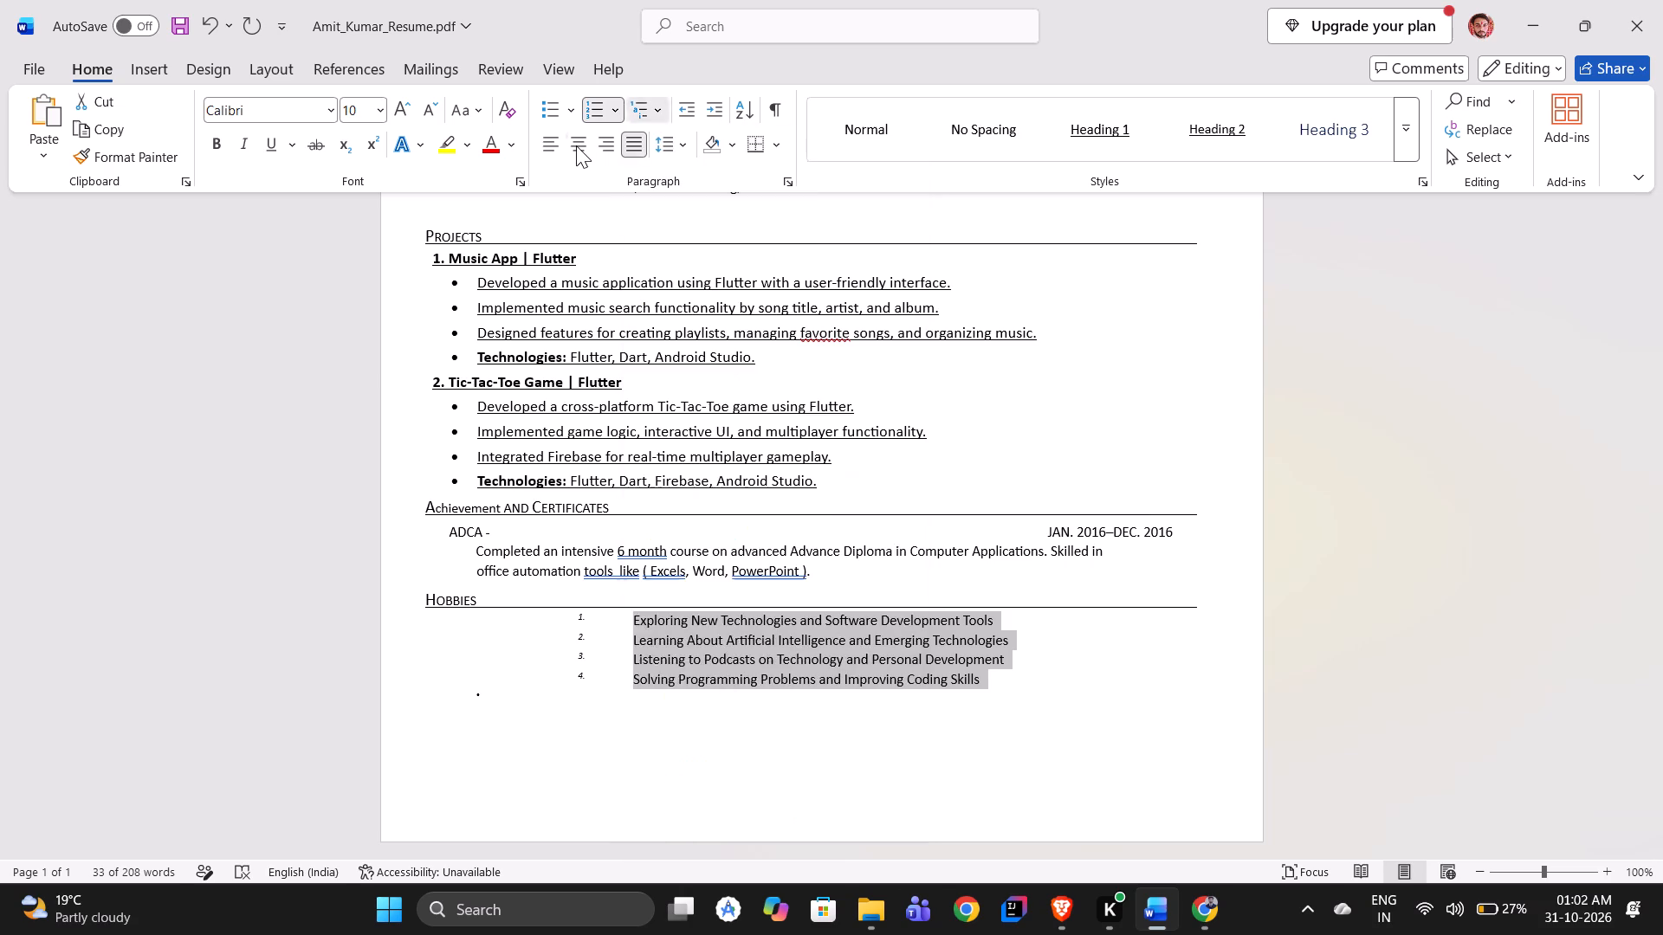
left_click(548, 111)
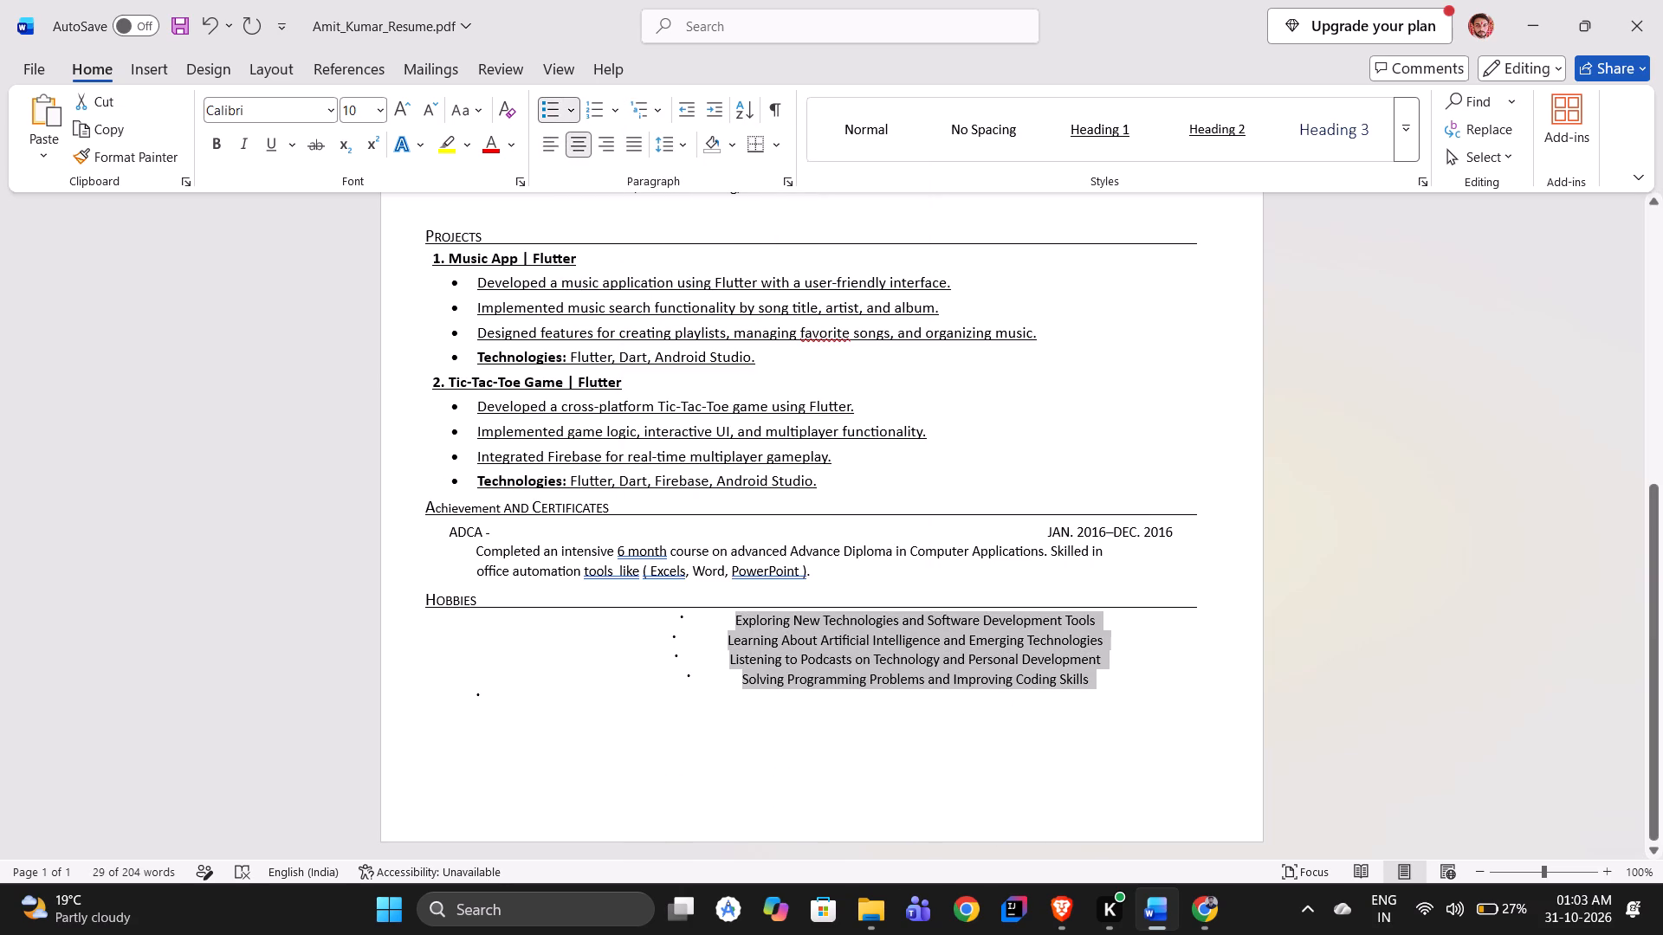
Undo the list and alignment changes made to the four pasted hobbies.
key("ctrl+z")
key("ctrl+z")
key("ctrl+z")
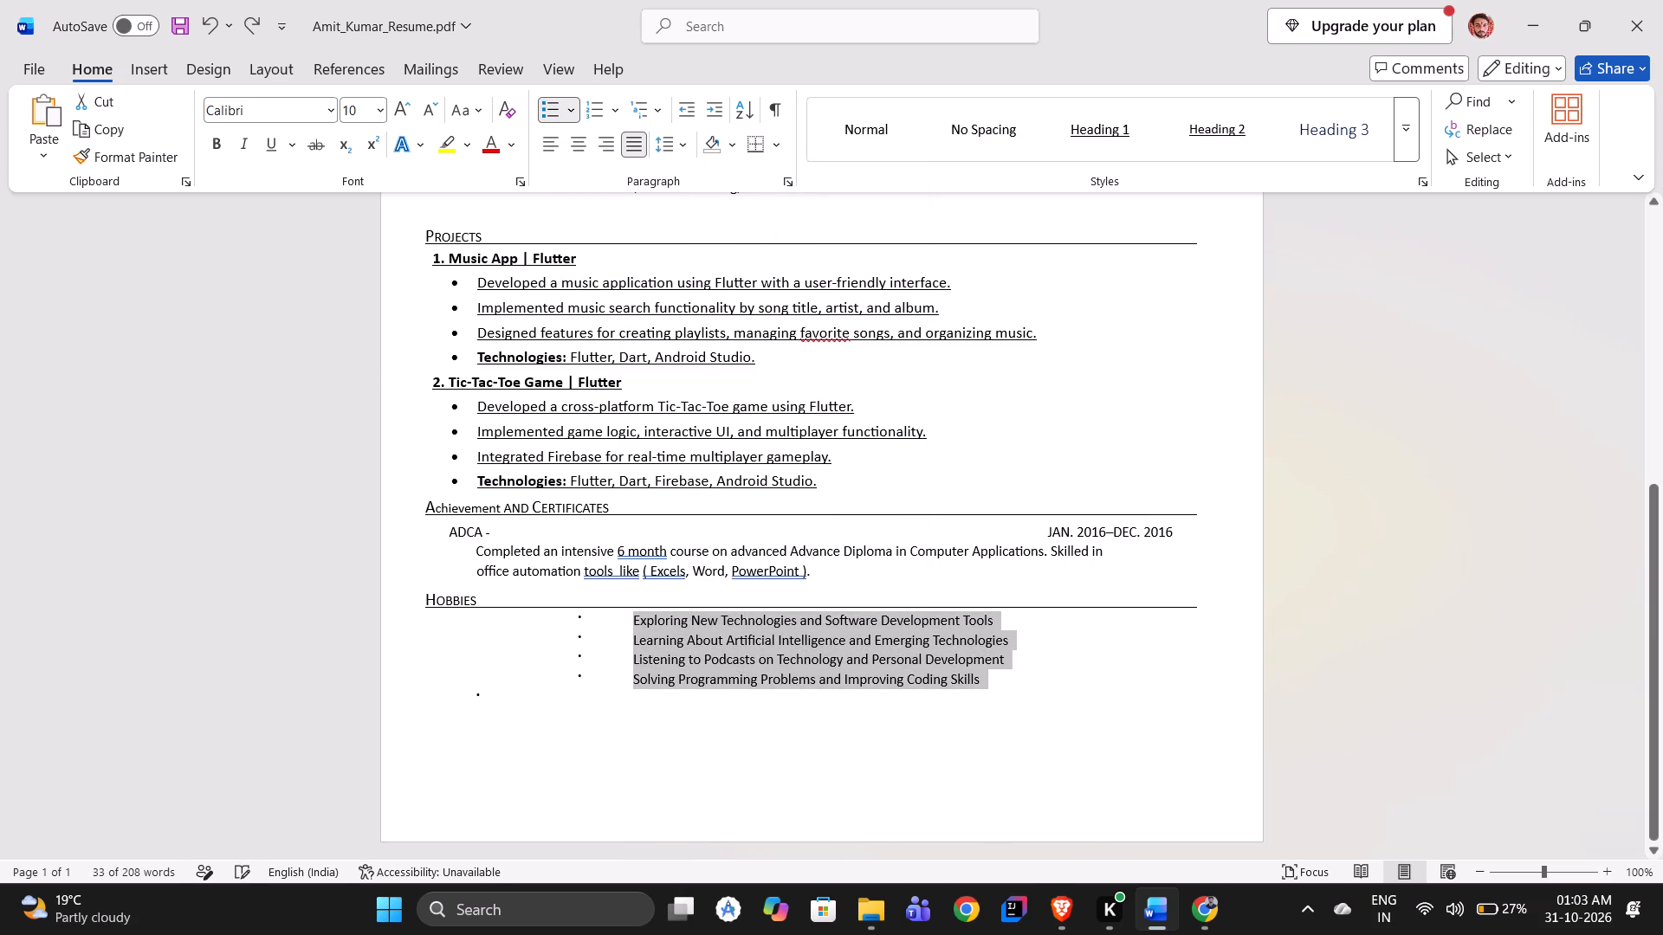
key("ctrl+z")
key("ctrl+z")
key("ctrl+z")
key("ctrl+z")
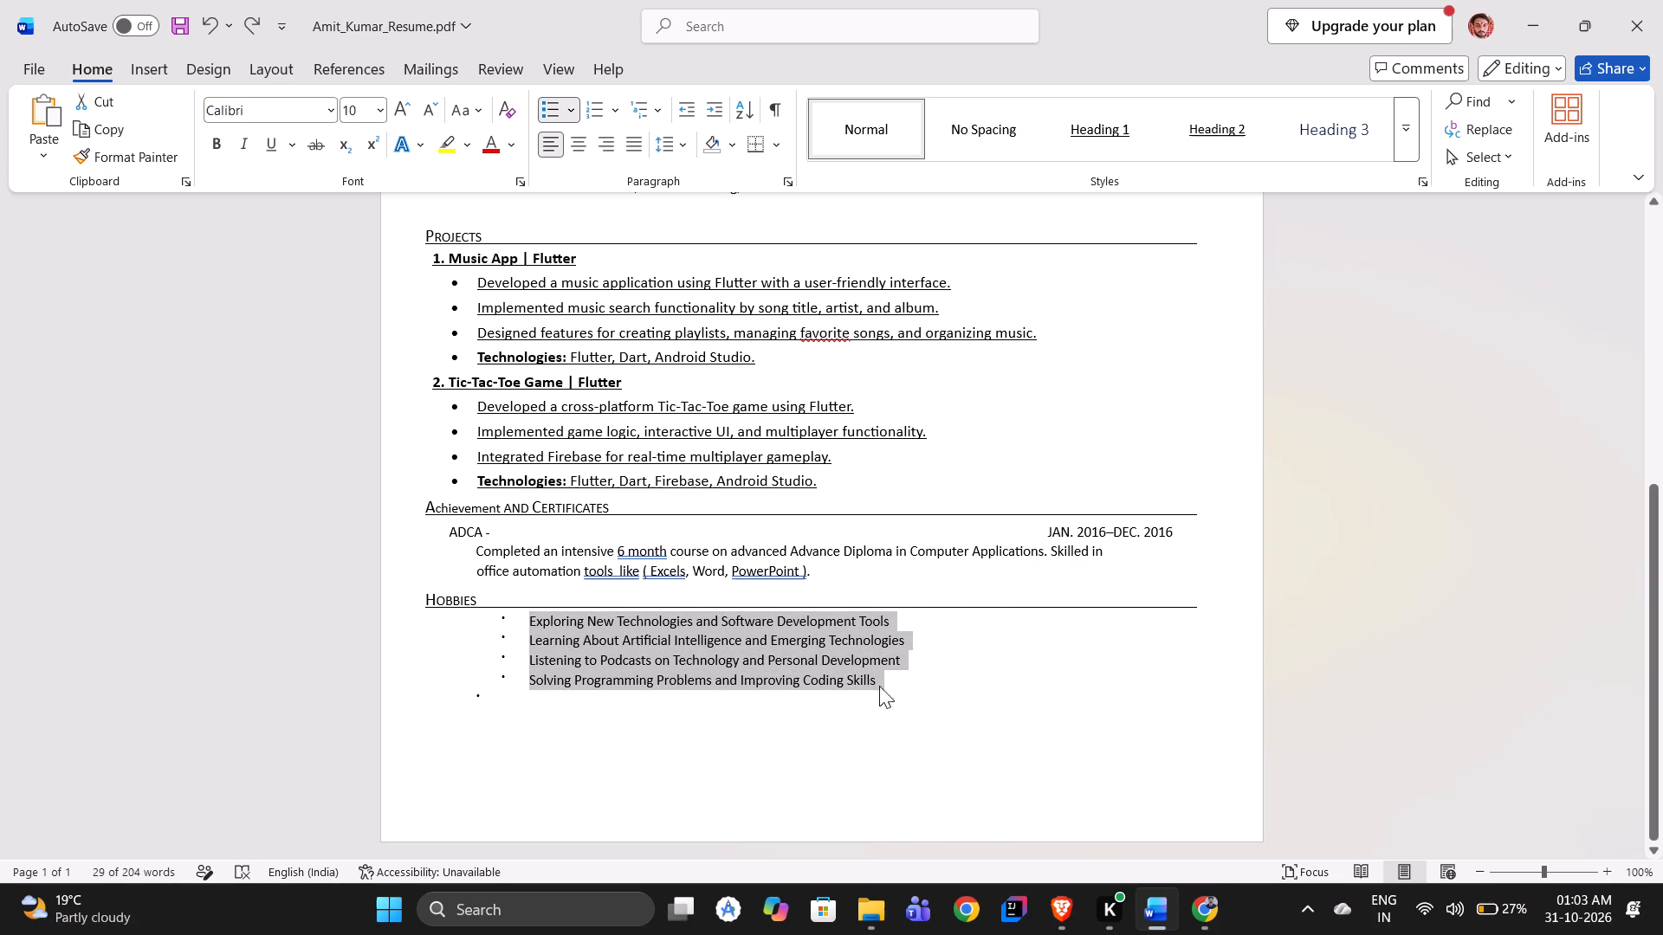
Delete the four pasted hobbies and the leftover empty bullet, leaving a plain line under the Hobbies heading.
left_click(901, 679)
left_click_drag(901, 679, 464, 621)
key("BackSpace")
left_click(485, 613)
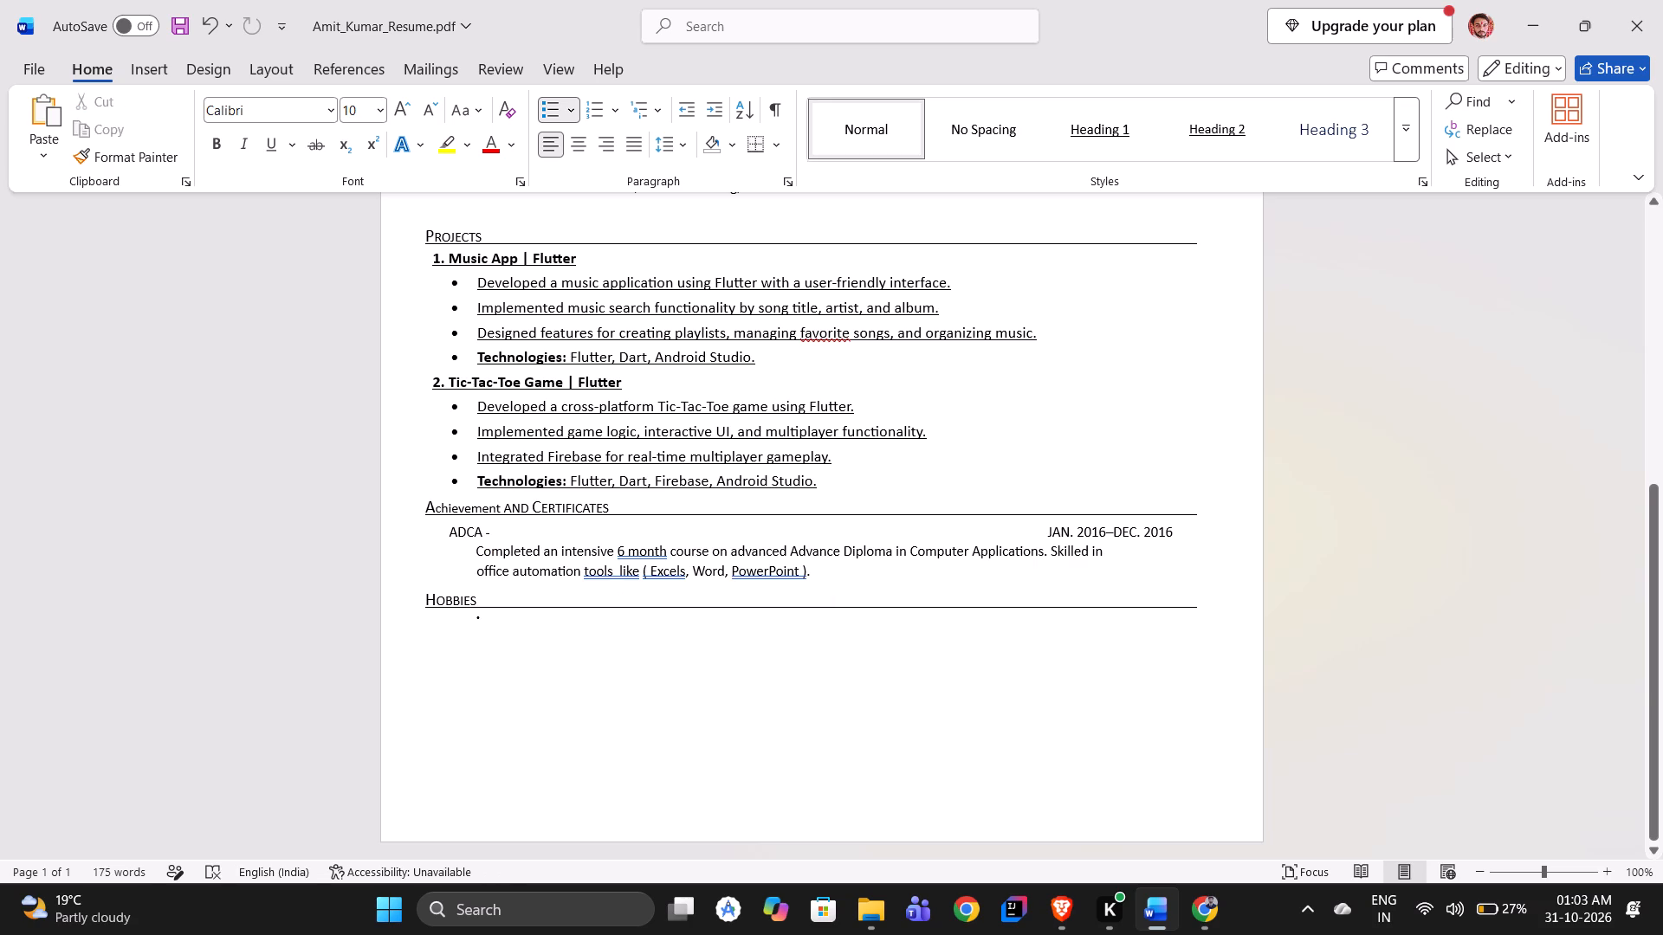
key("BackSpace")
key("BackSpace")
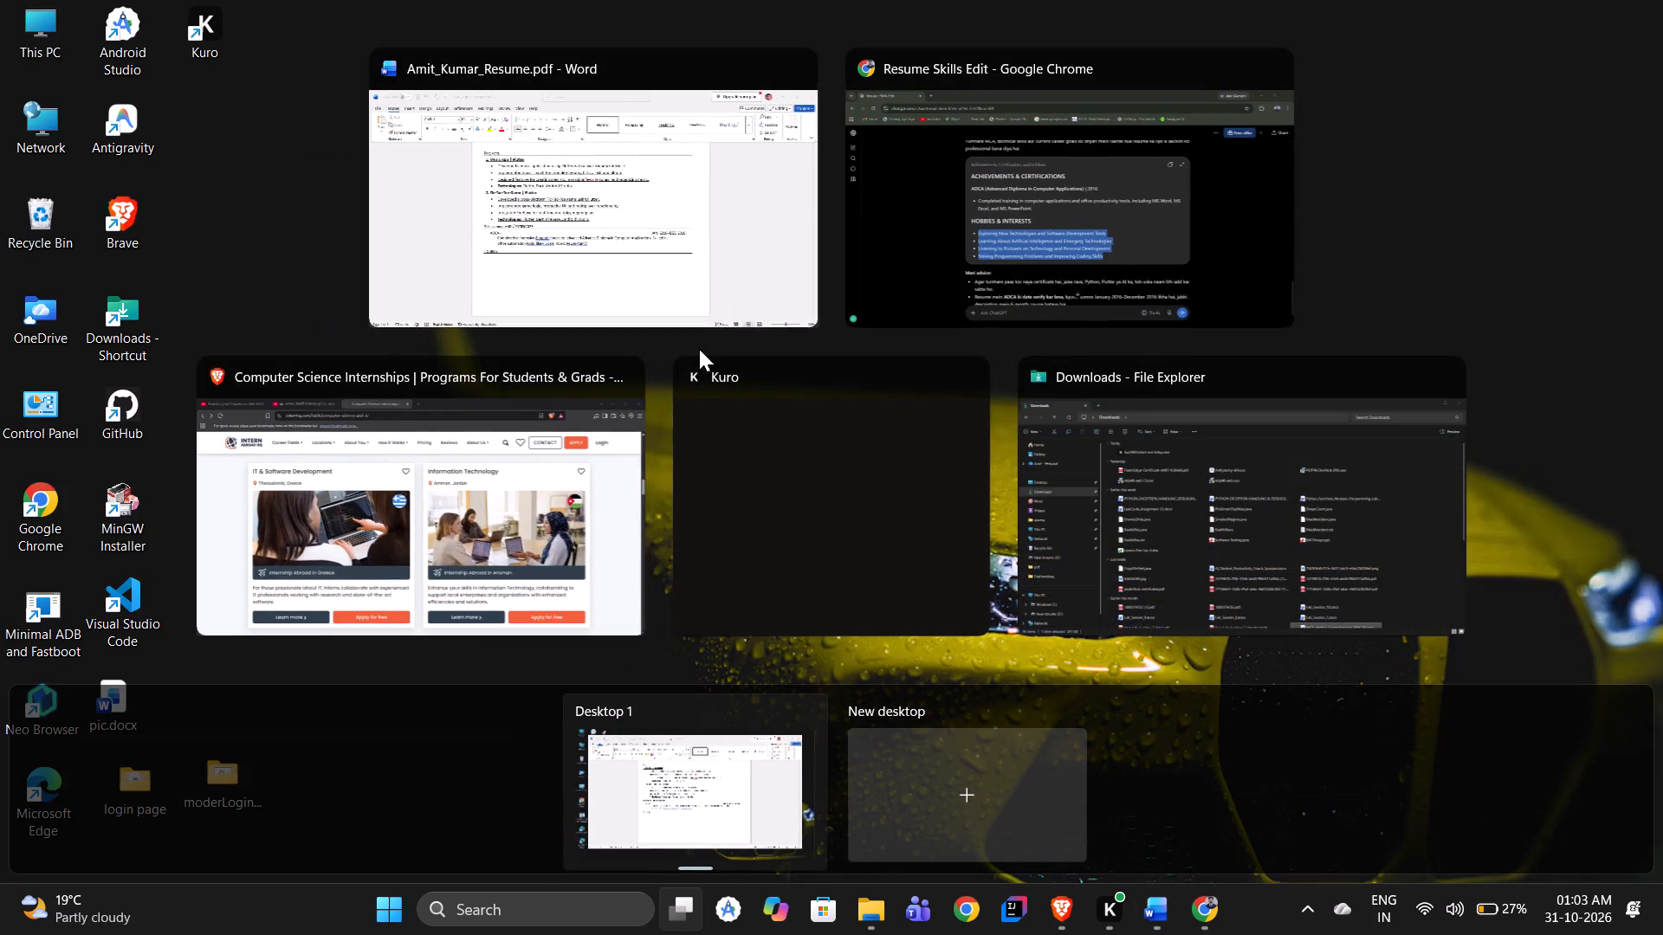
Copy the four Hobbies & Interests bullets again from ChatGPT in Chrome and paste them under the Hobbies heading in Word.
left_click(1071, 250)
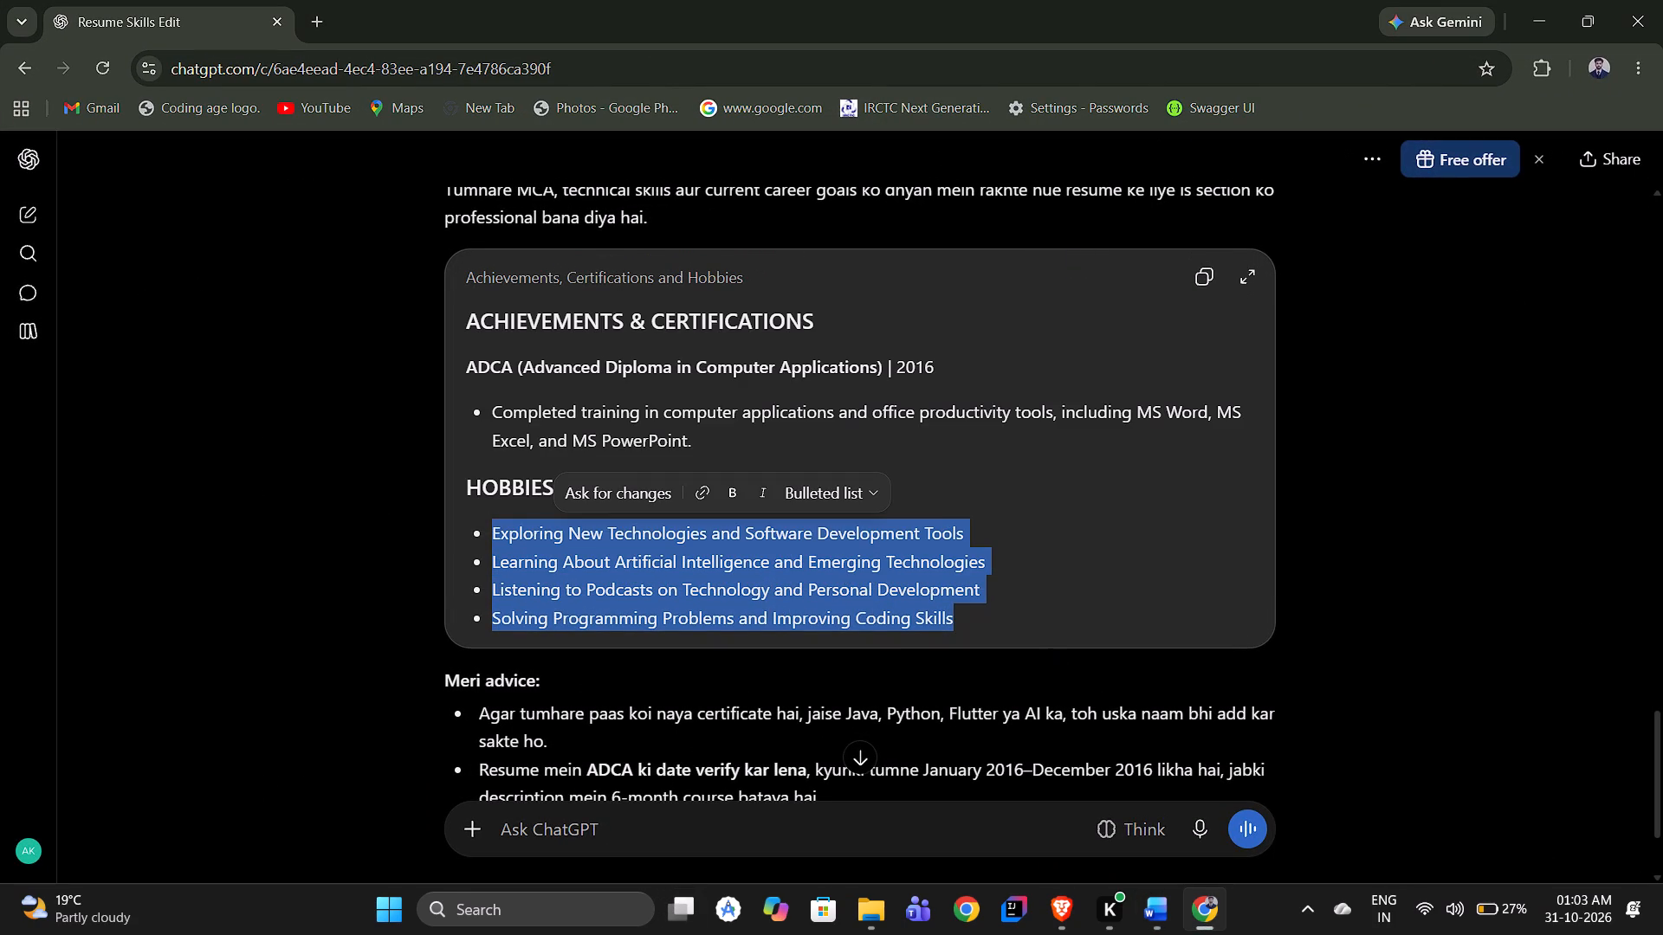
left_click(631, 551)
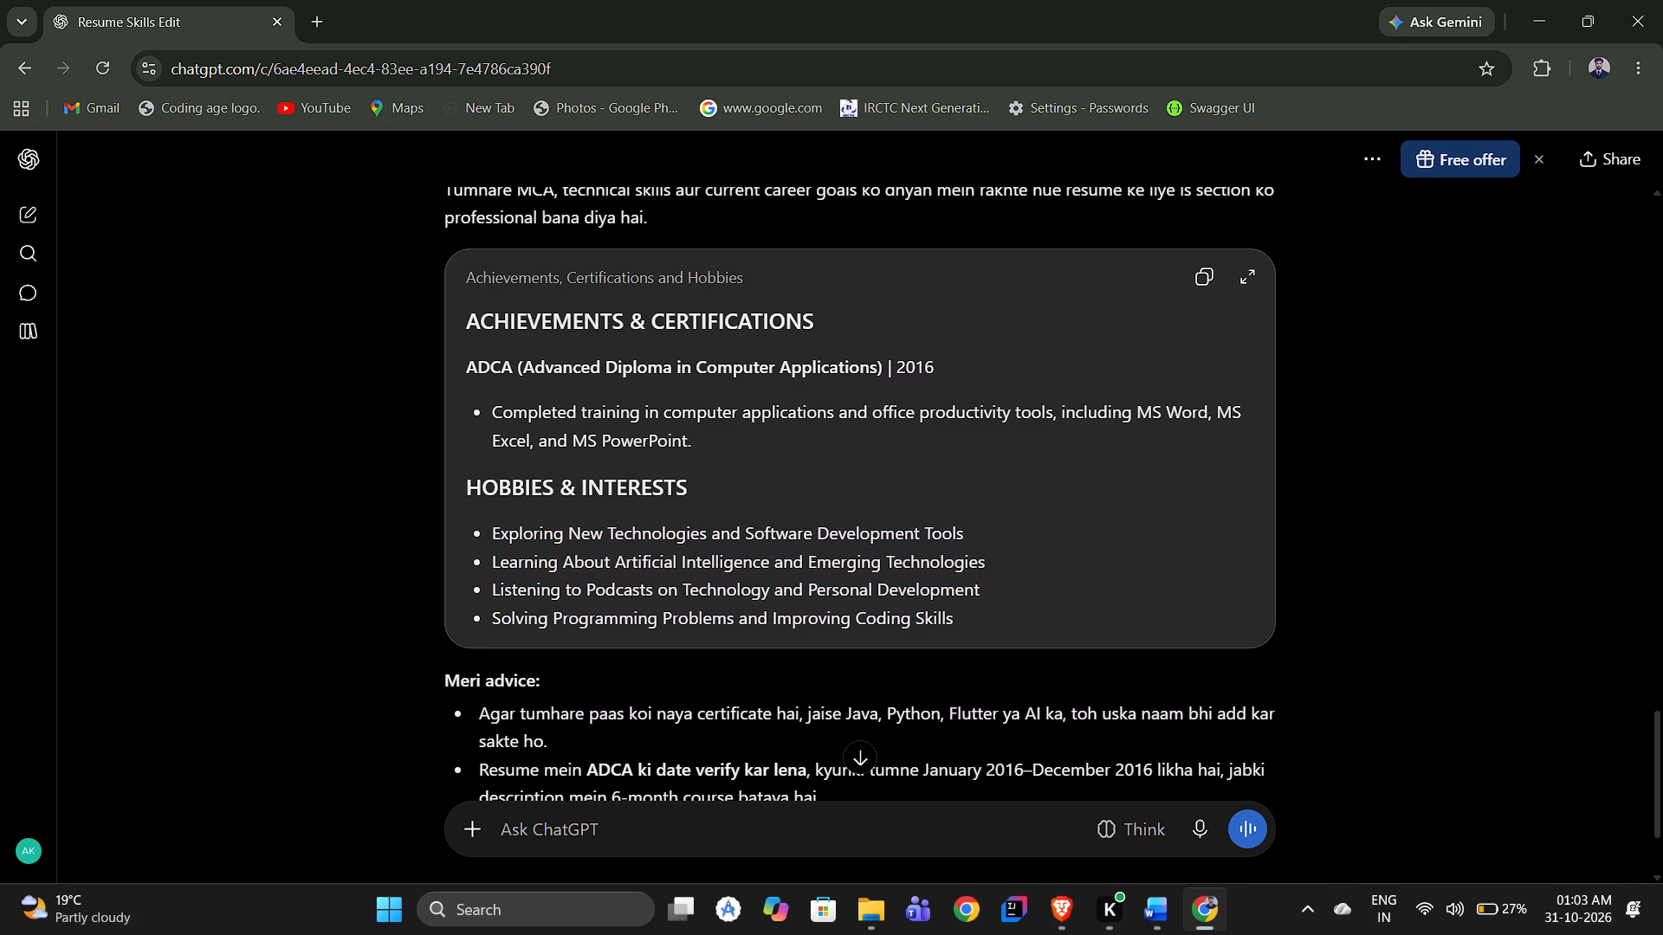
left_click_drag(956, 624, 415, 529)
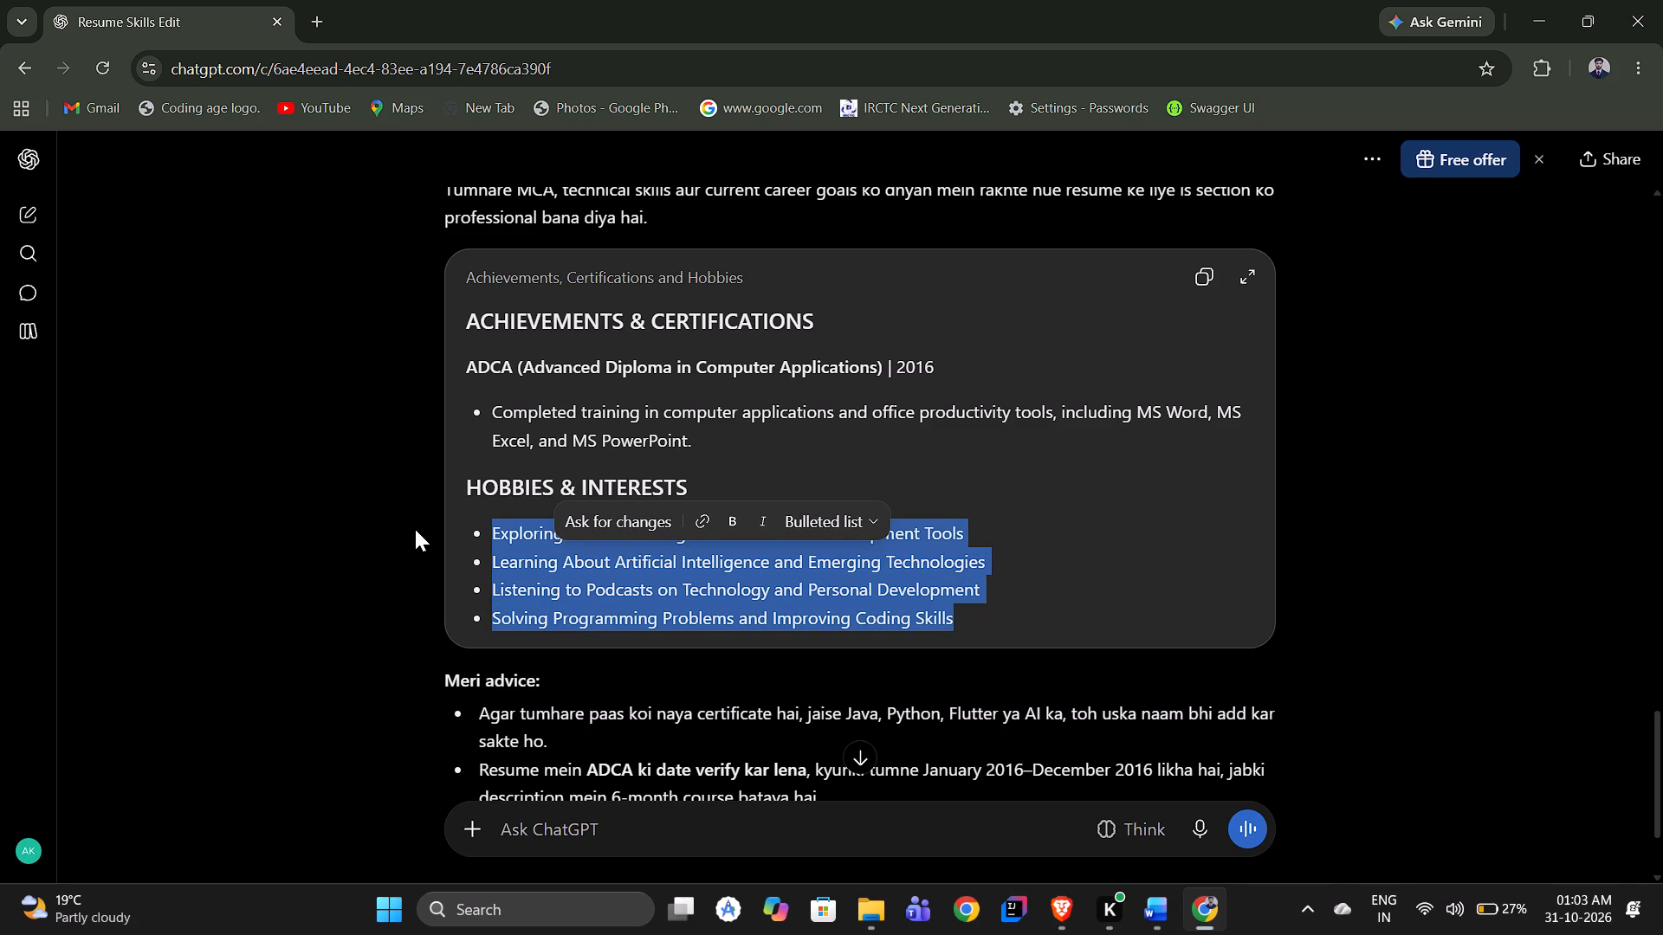
left_click_drag(415, 529, 418, 524)
key("ctrl+c")
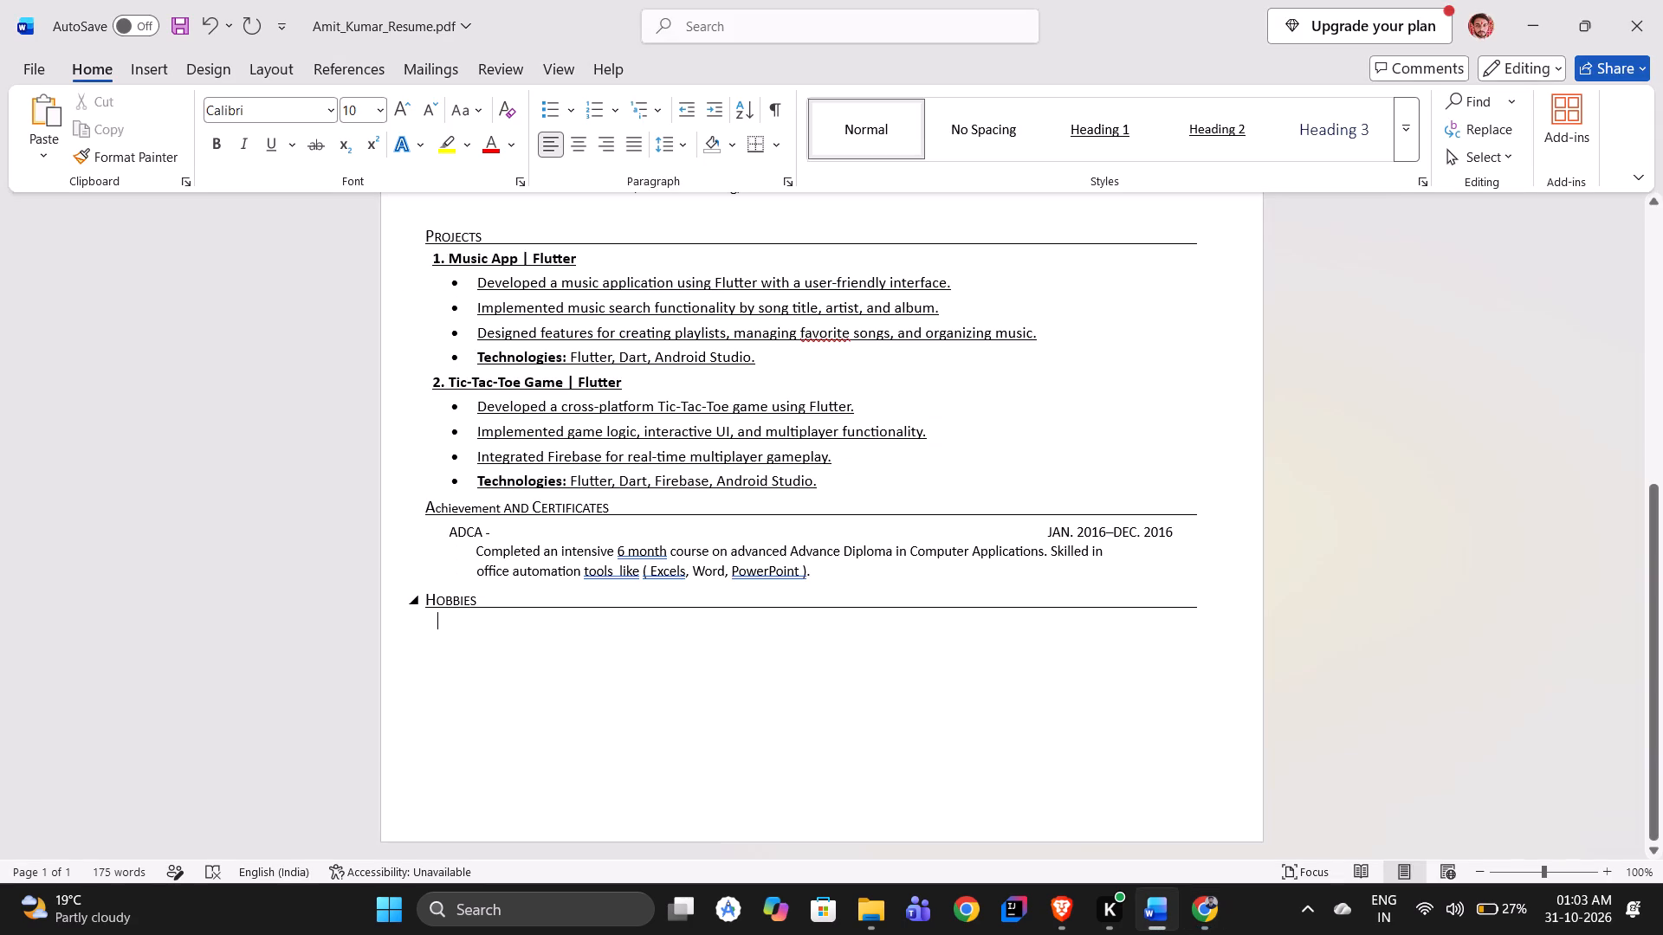
key("ctrl+v")
left_click(592, 741)
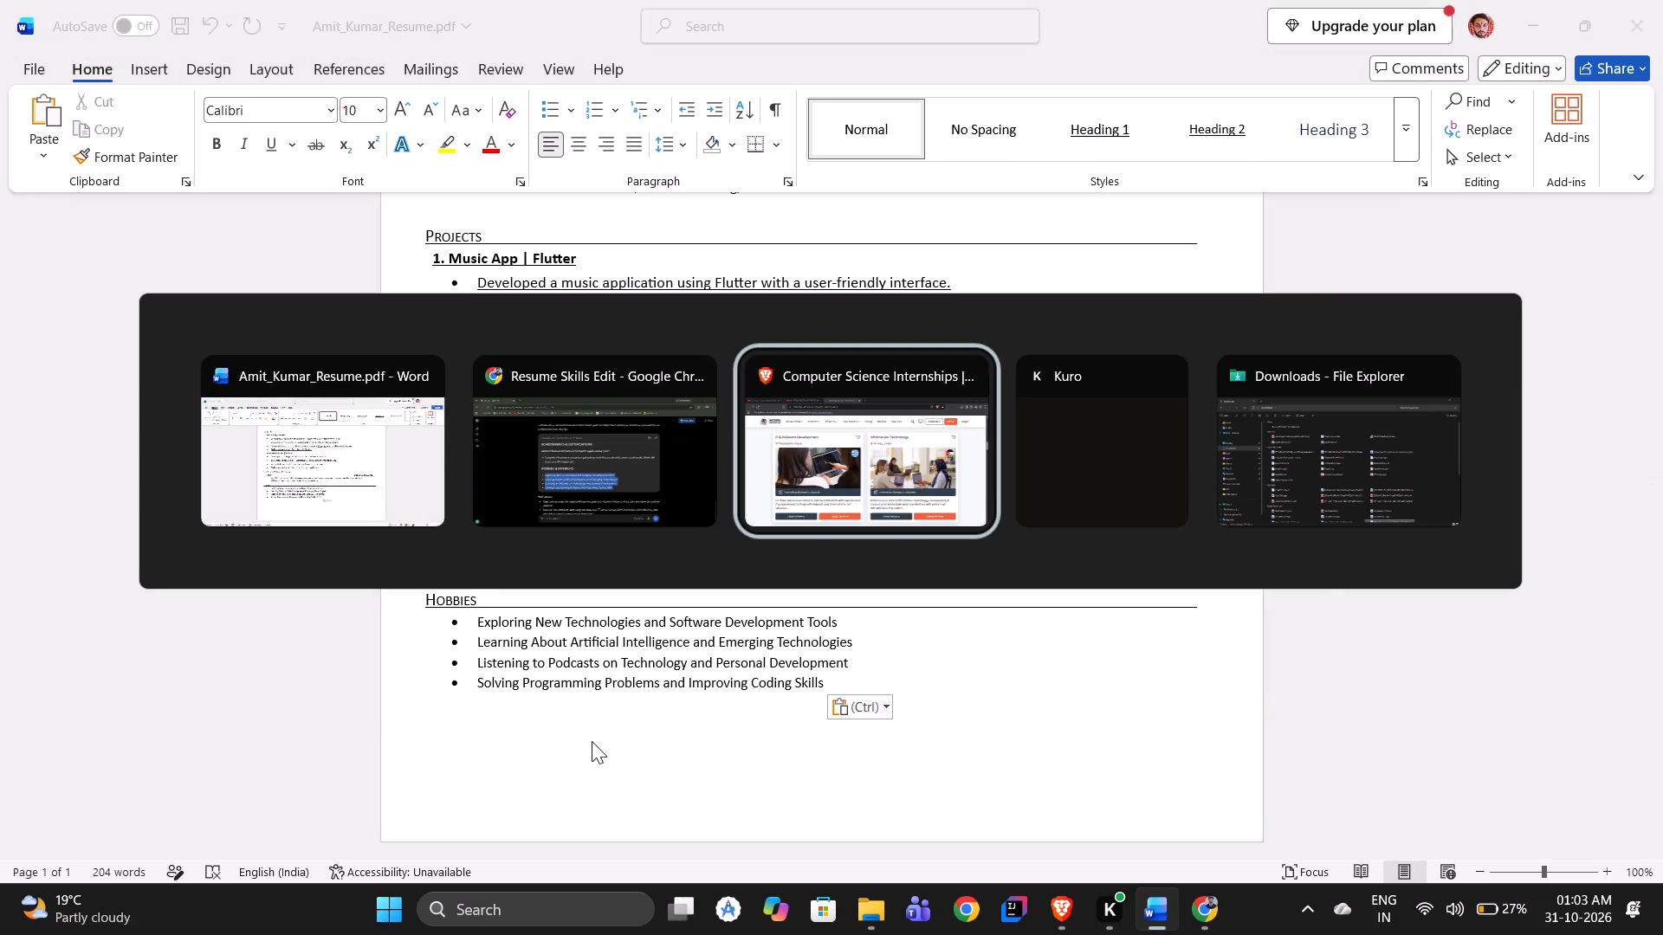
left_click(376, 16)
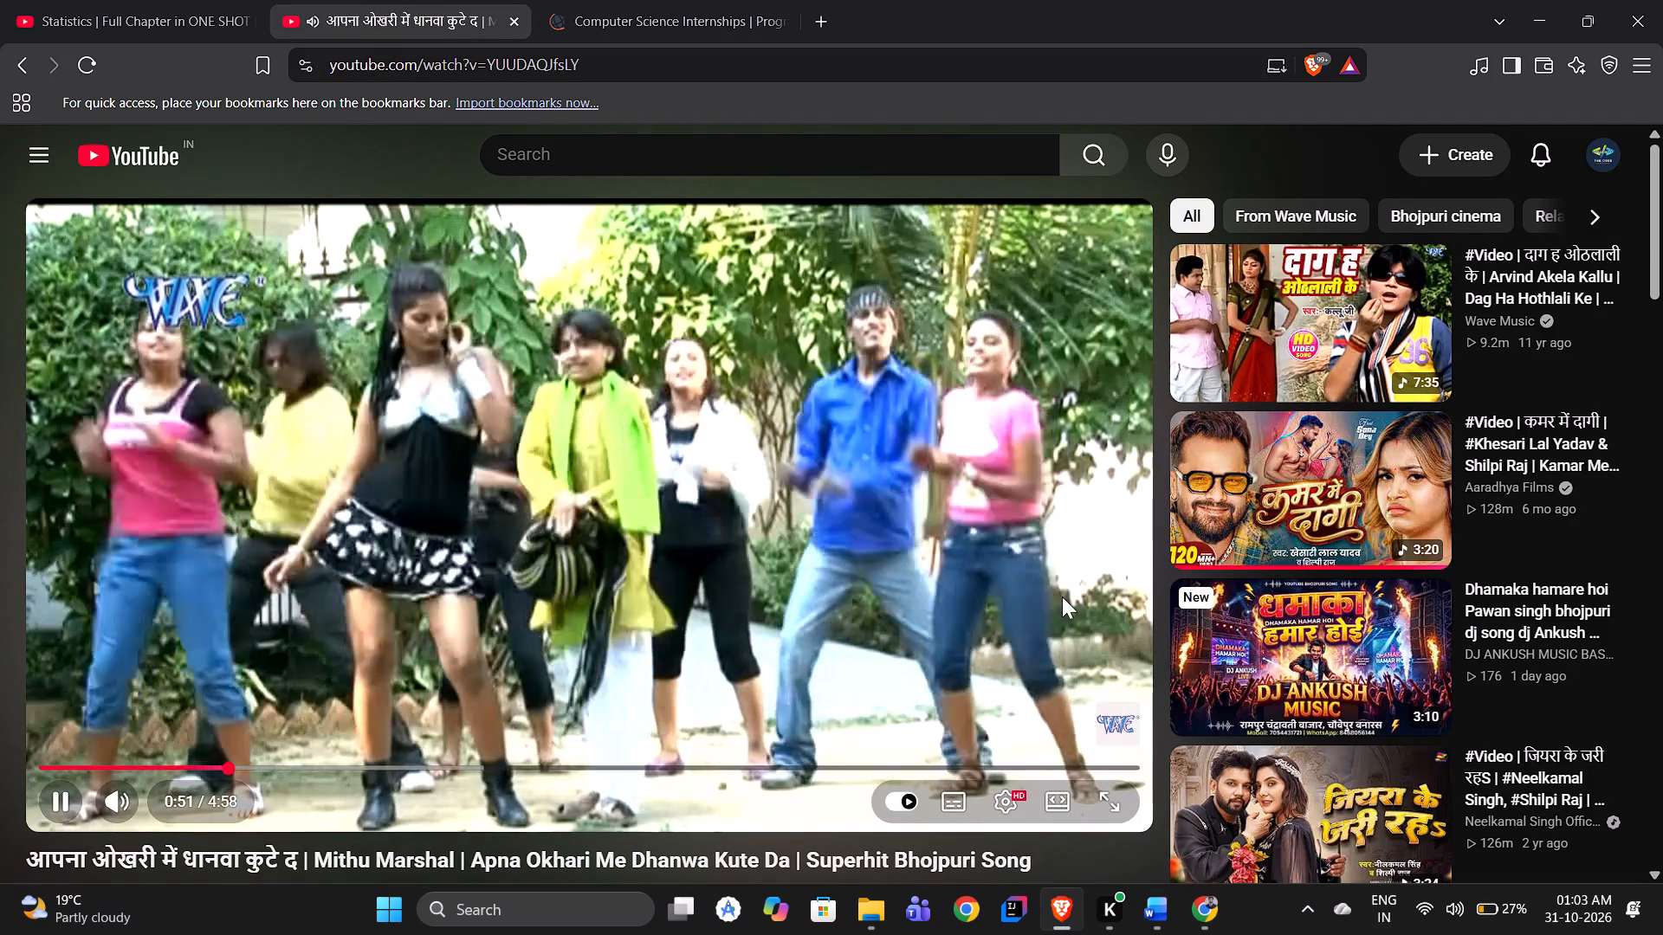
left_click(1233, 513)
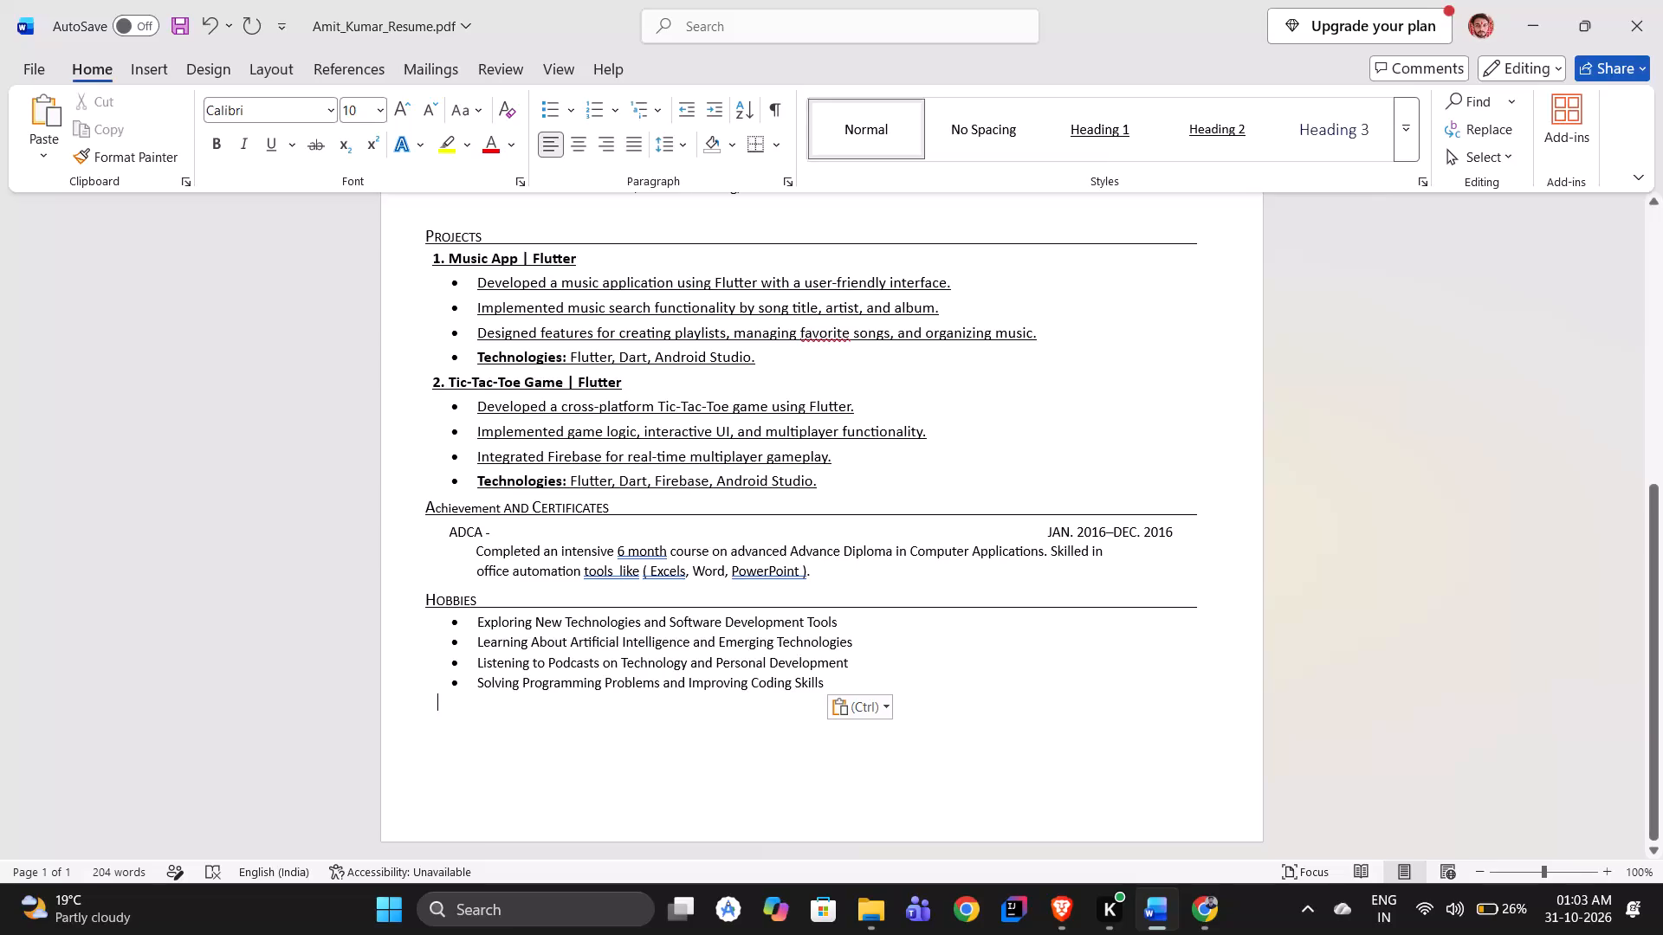
Review the updated resume from the contact line and Skills down to the Hobbies section.
scroll(648, 777, "down", 2)
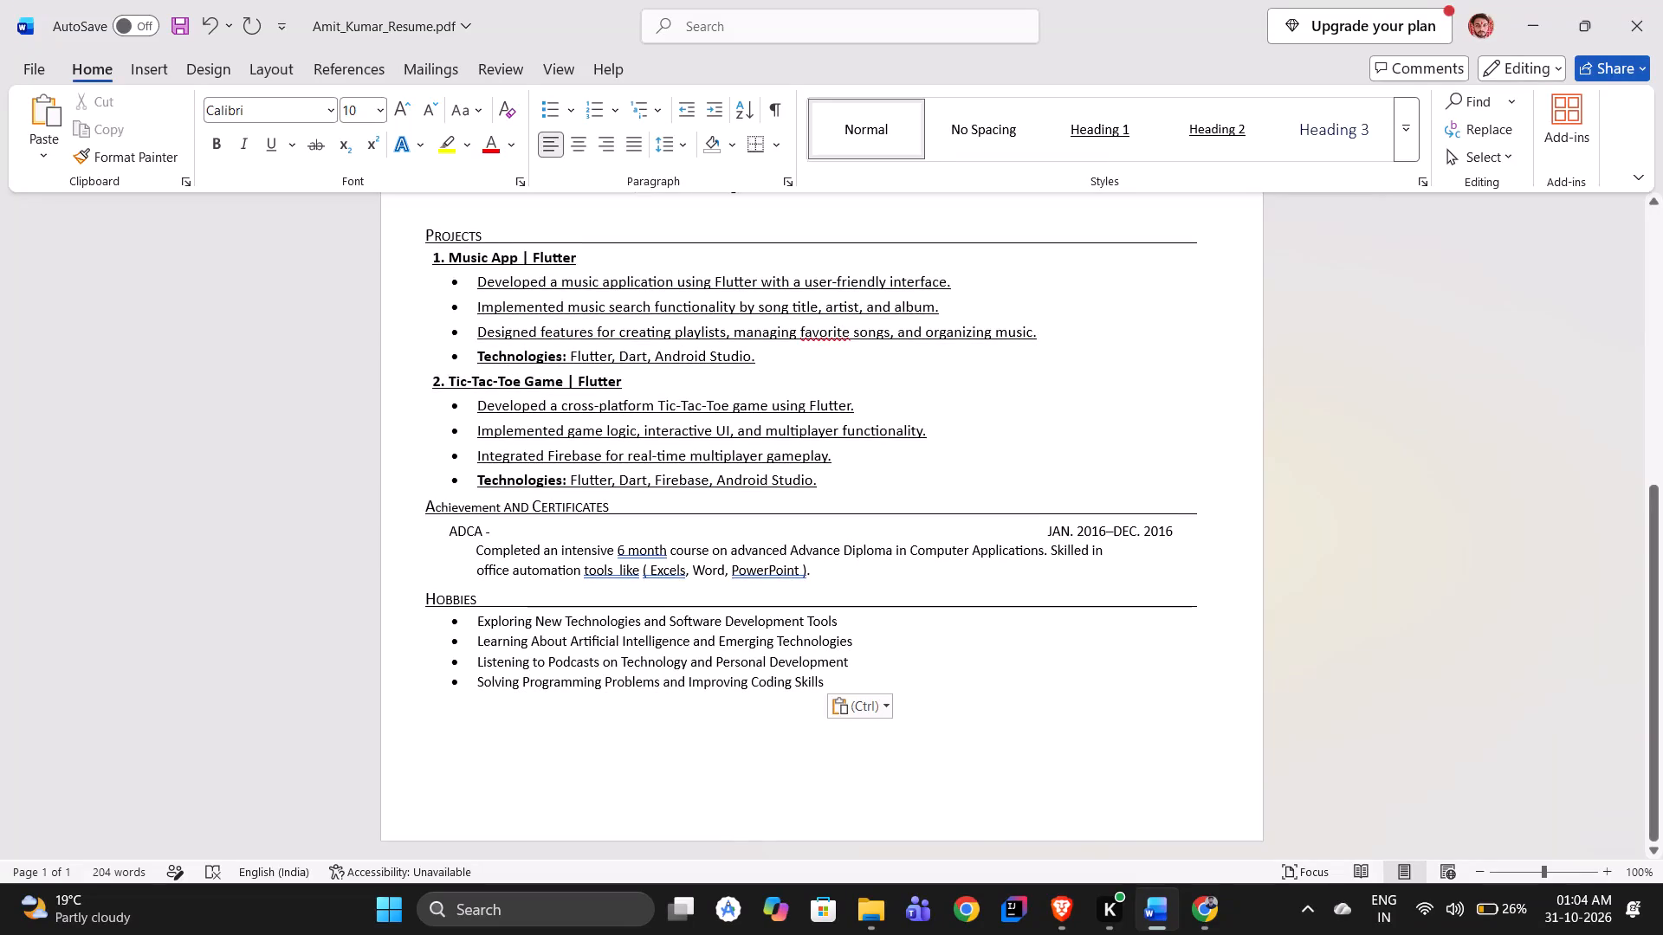
scroll(648, 777, "down", 3)
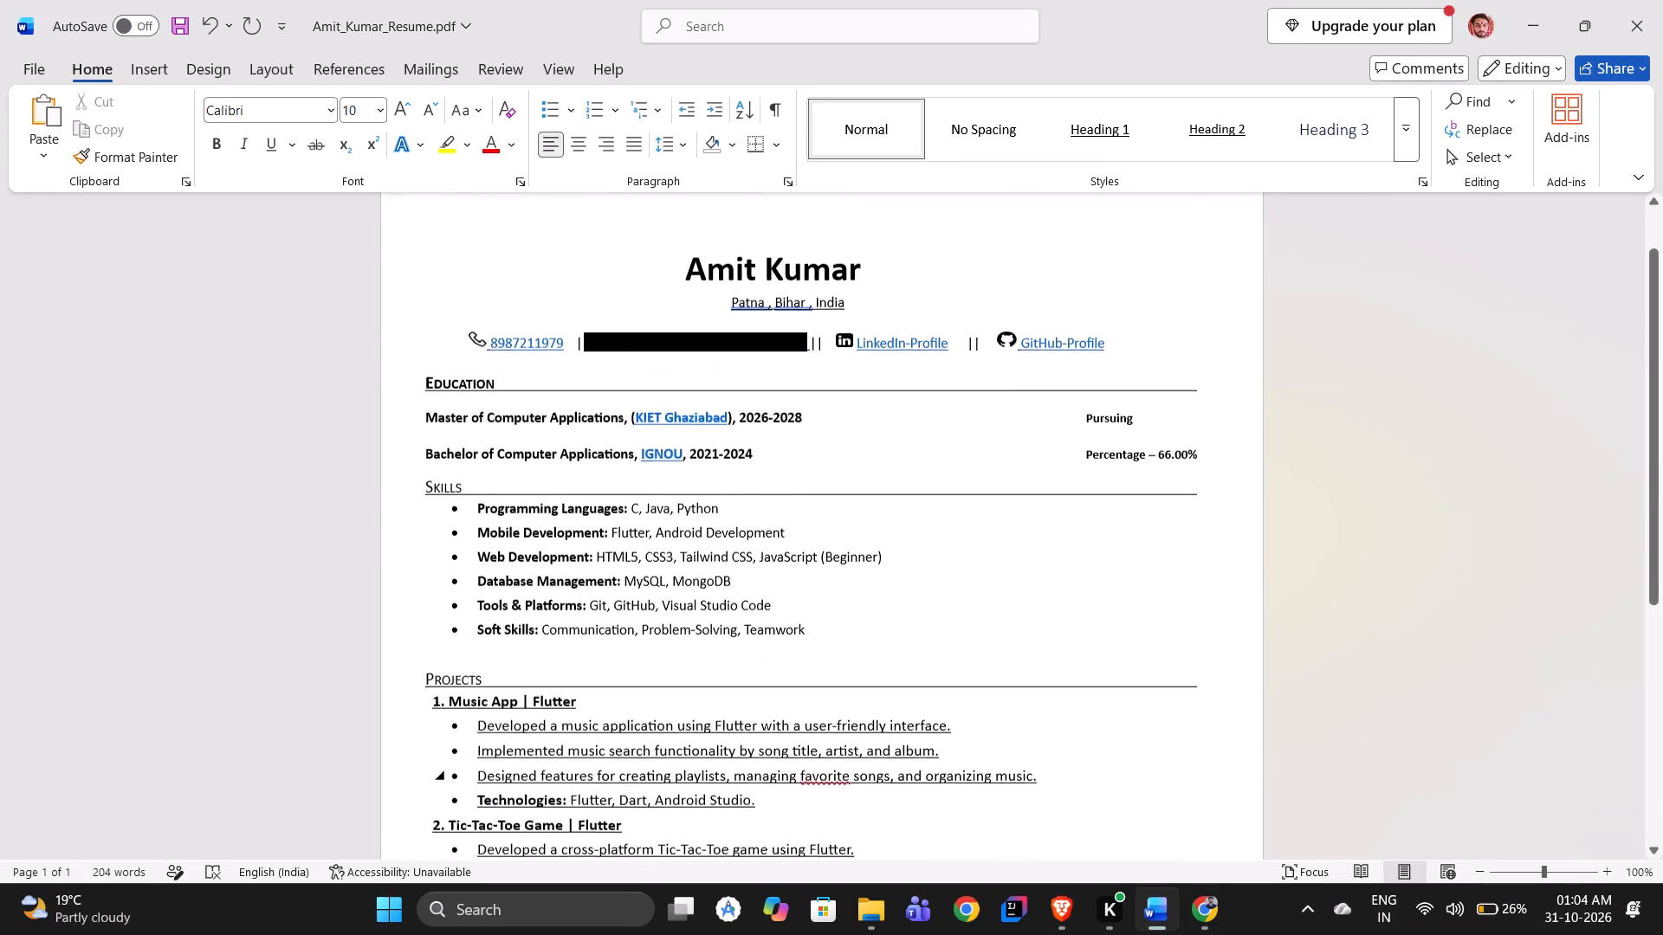
scroll(648, 777, "down", 2)
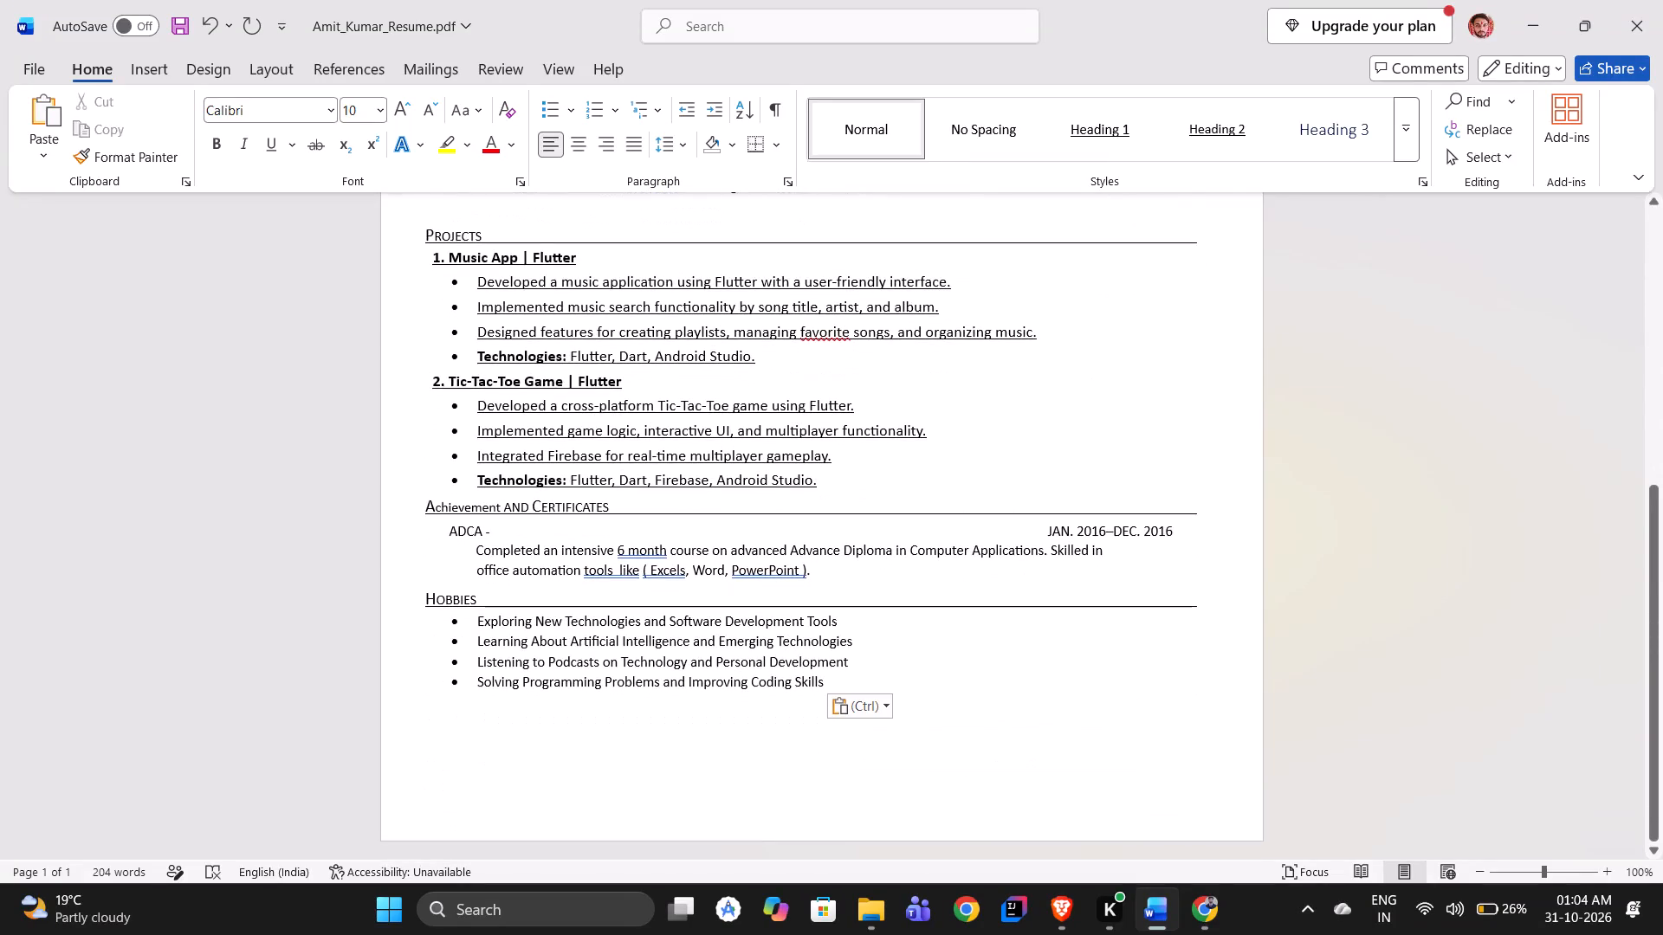
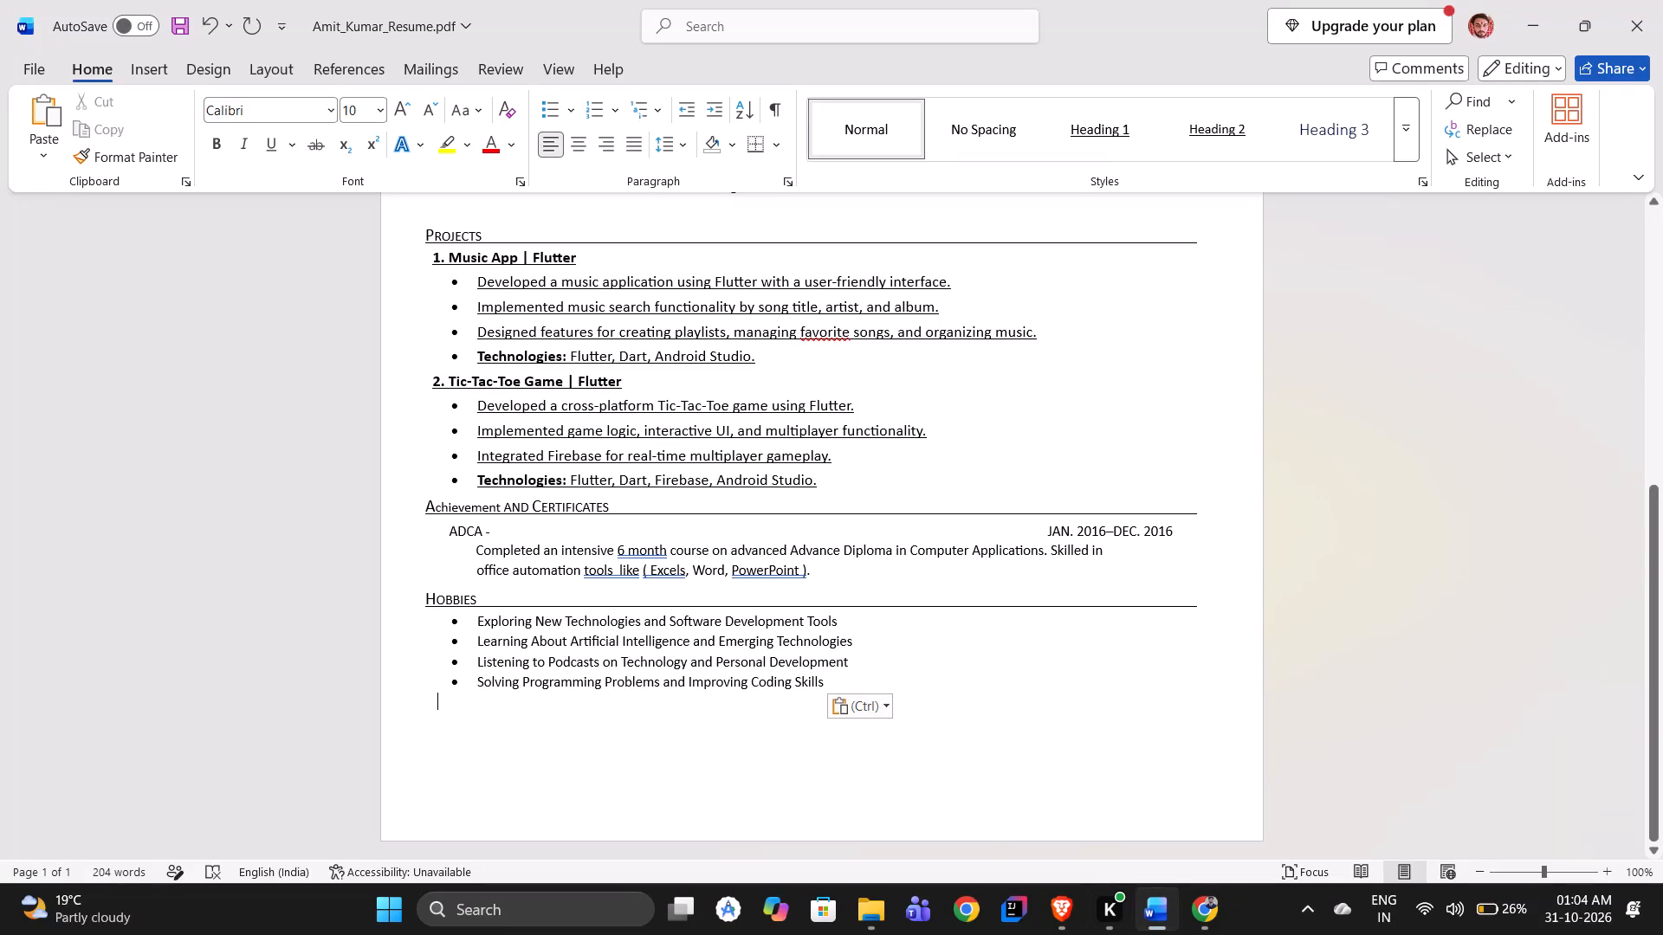
scroll(716, 696, "down", 2)
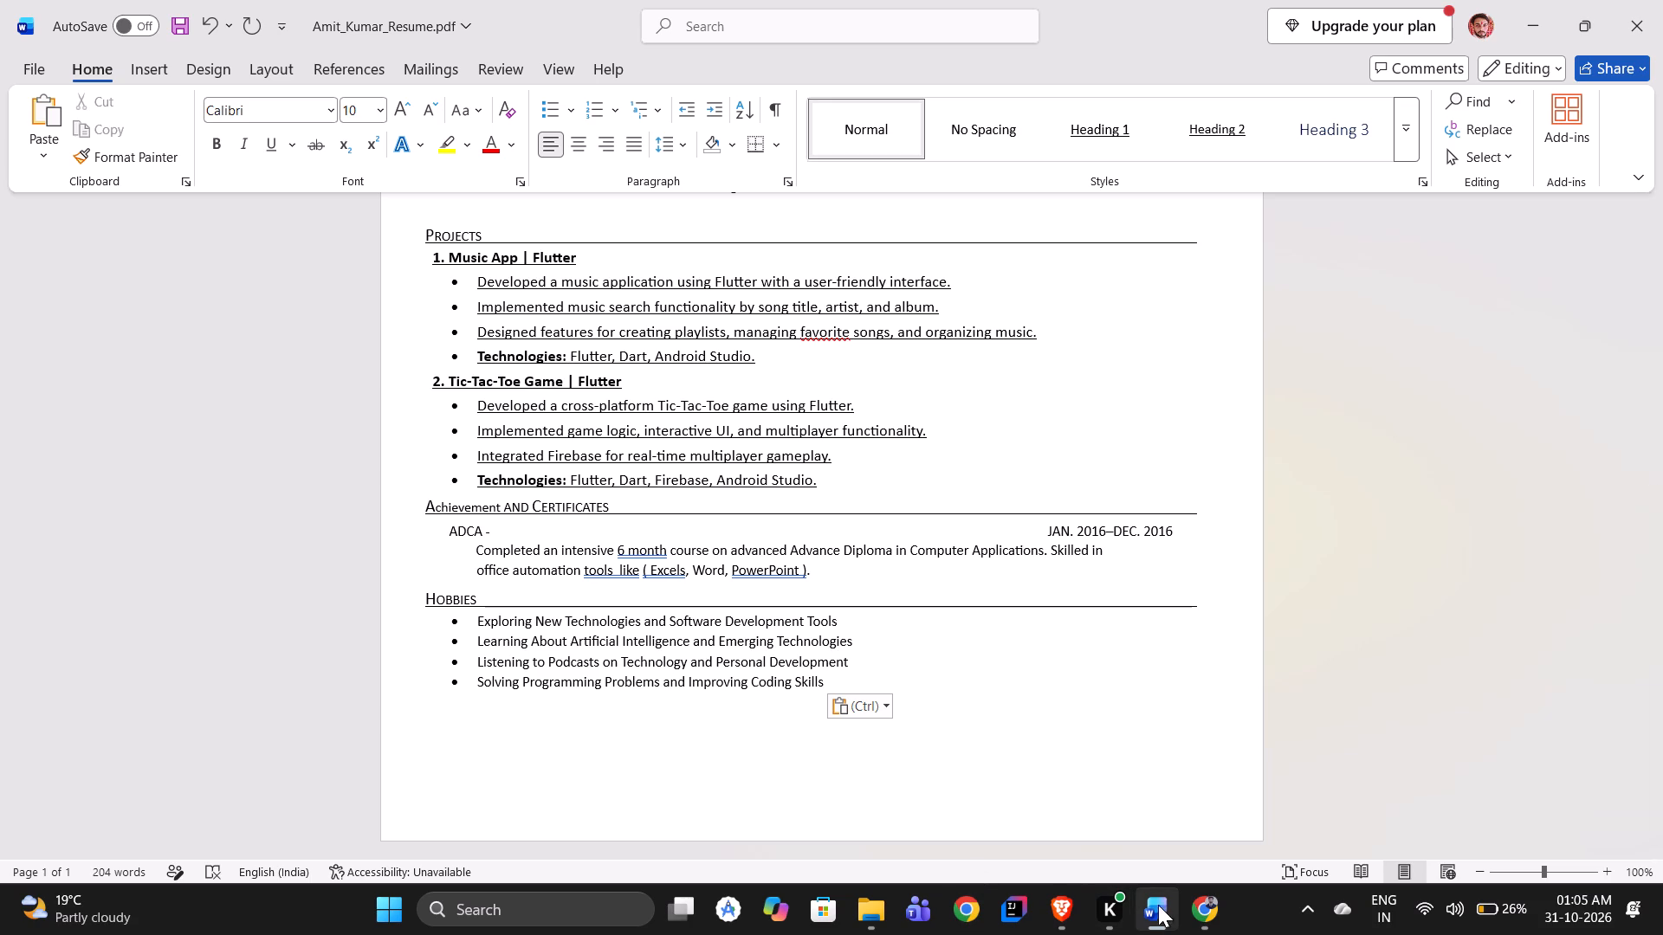
left_click(1205, 913)
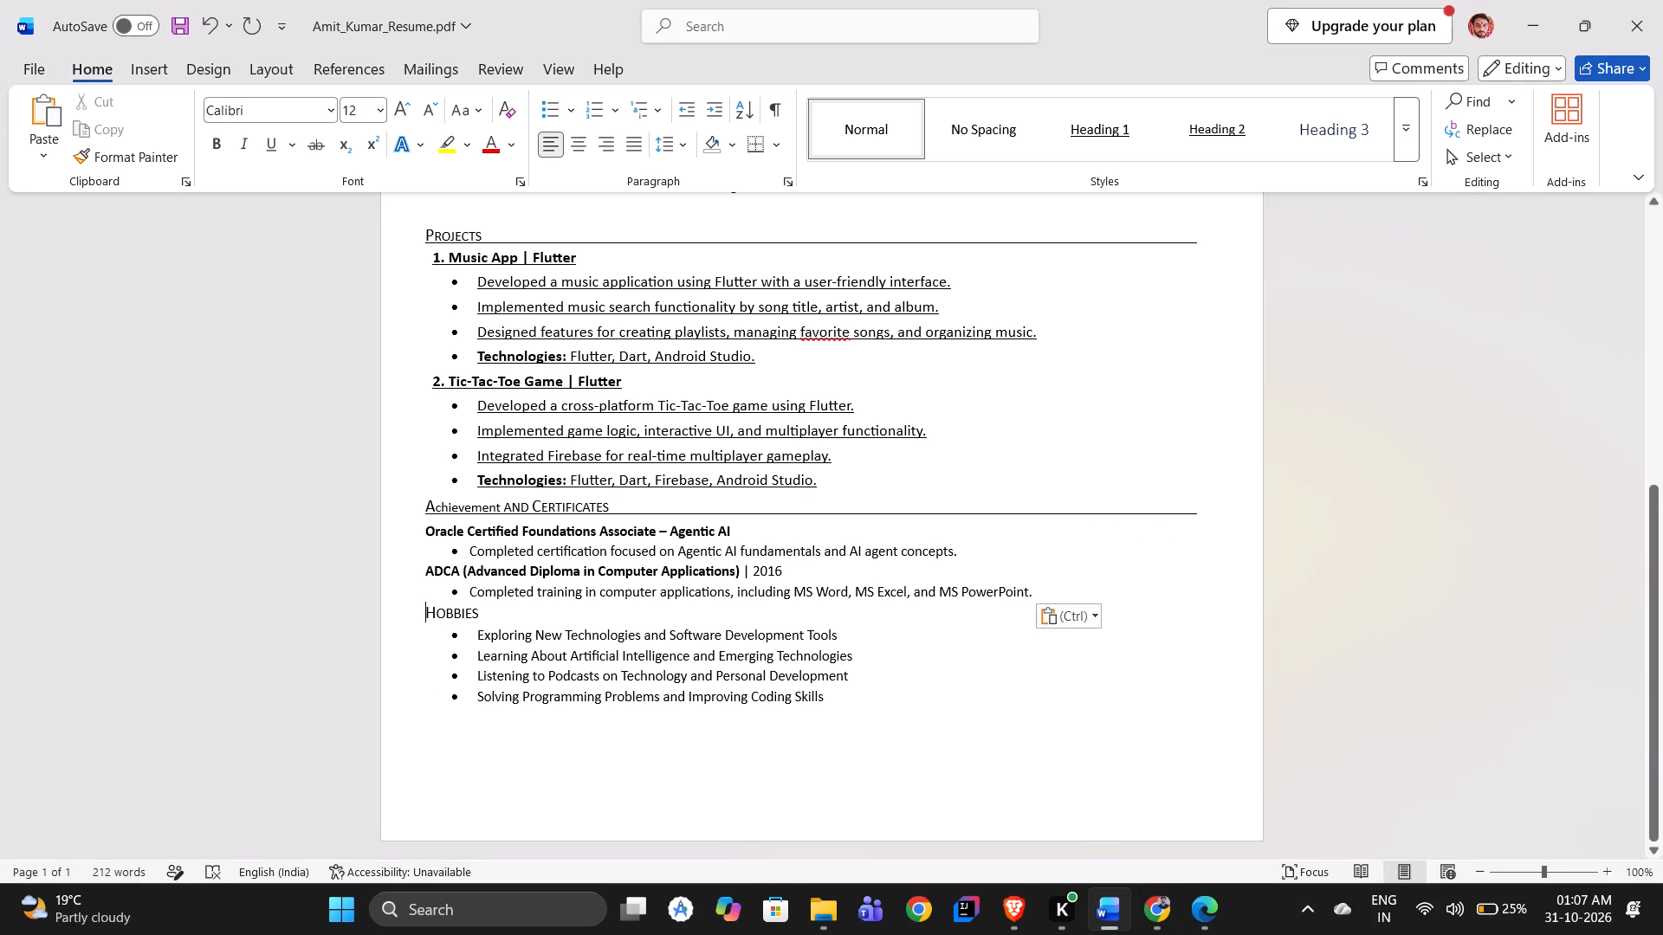
Add an empty line without a bullet between the ADCA training bullet and the Hobbies heading.
left_click(1037, 591)
key("Return")
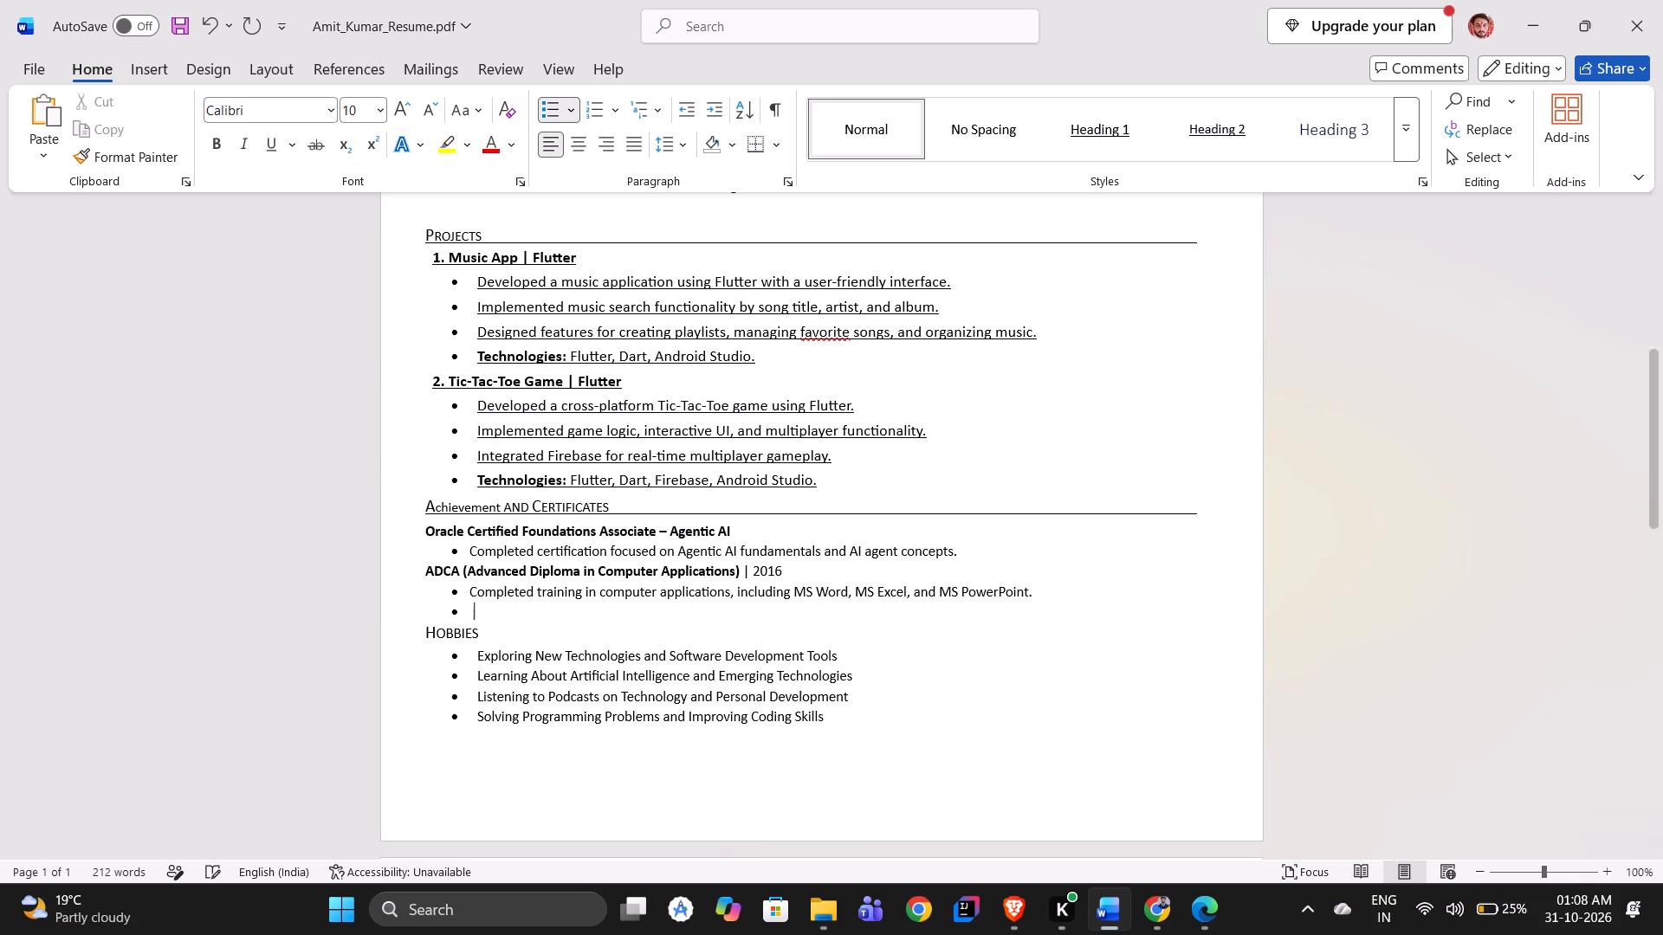
key("BackSpace")
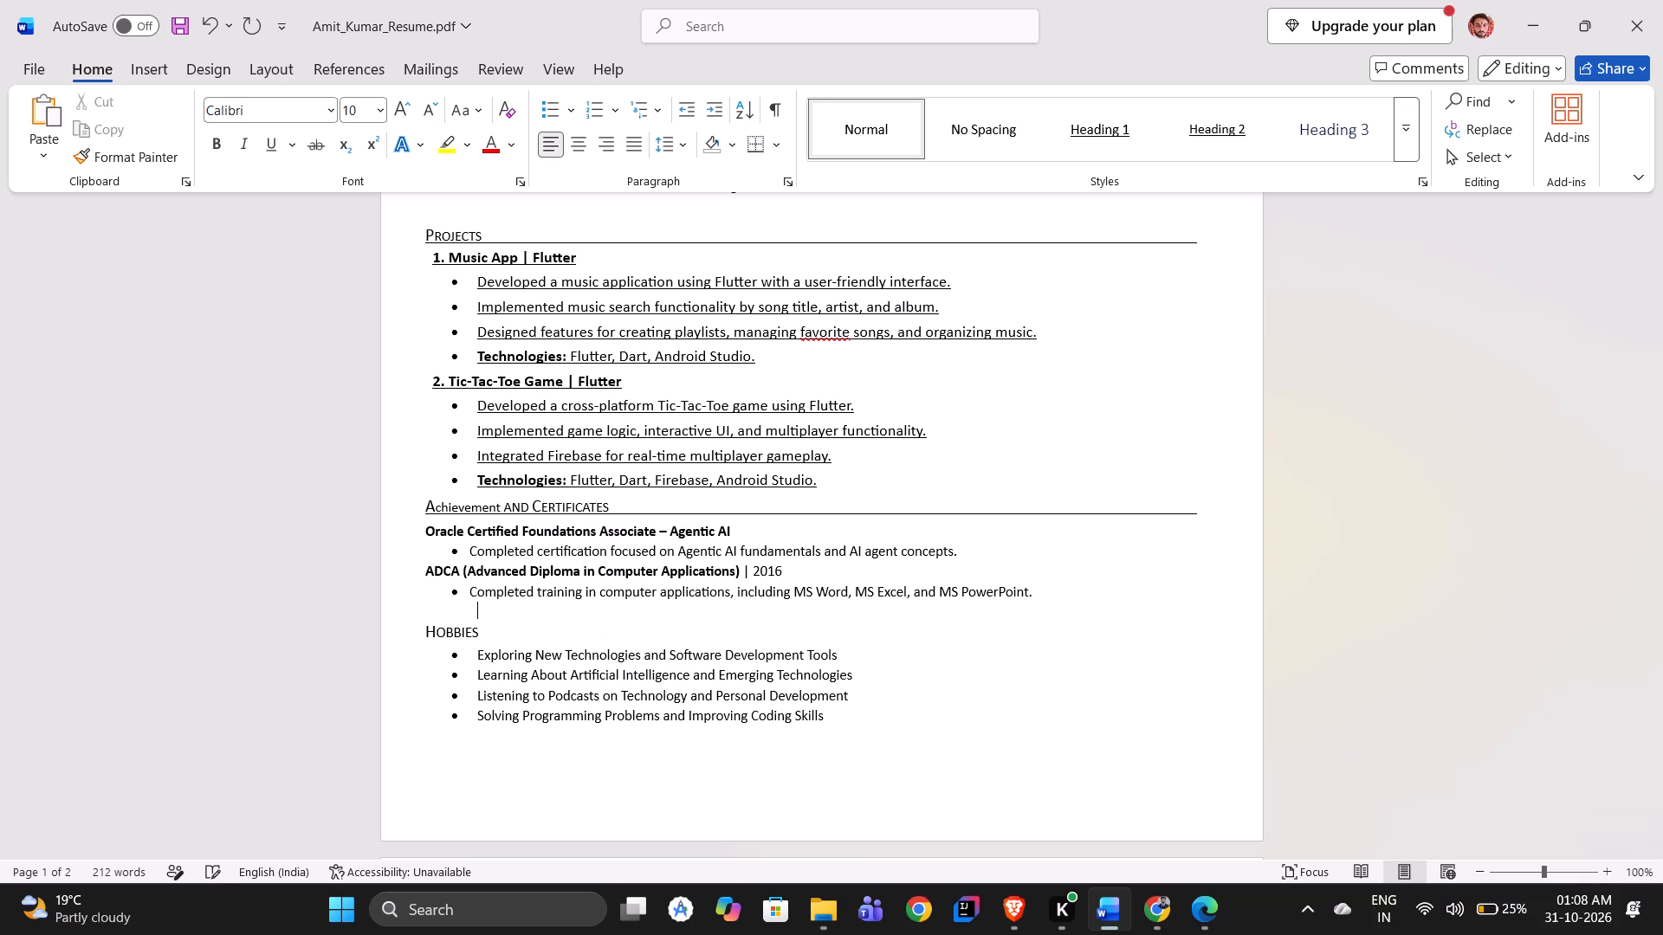
key("BackSpace")
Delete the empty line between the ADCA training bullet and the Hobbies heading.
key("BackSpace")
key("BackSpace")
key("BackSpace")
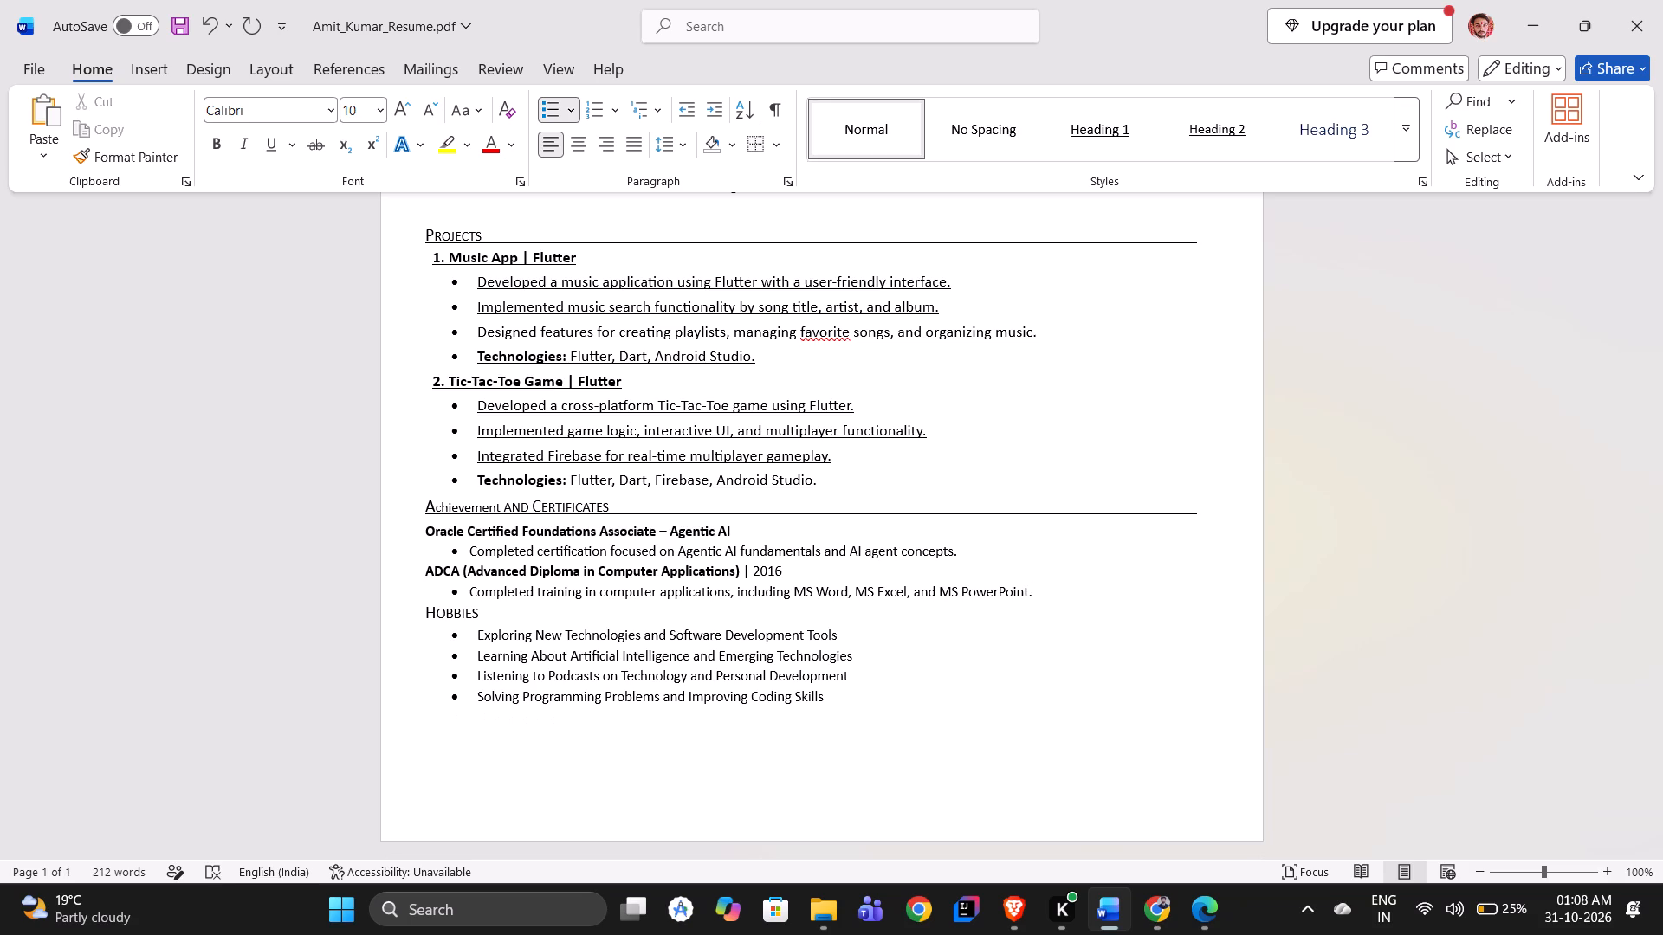
Undo the recent edits back to the old ADCA entry, before the certification entries were pasted over it.
key("ctrl+z")
key("ctrl+z")
key("ctrl+z")
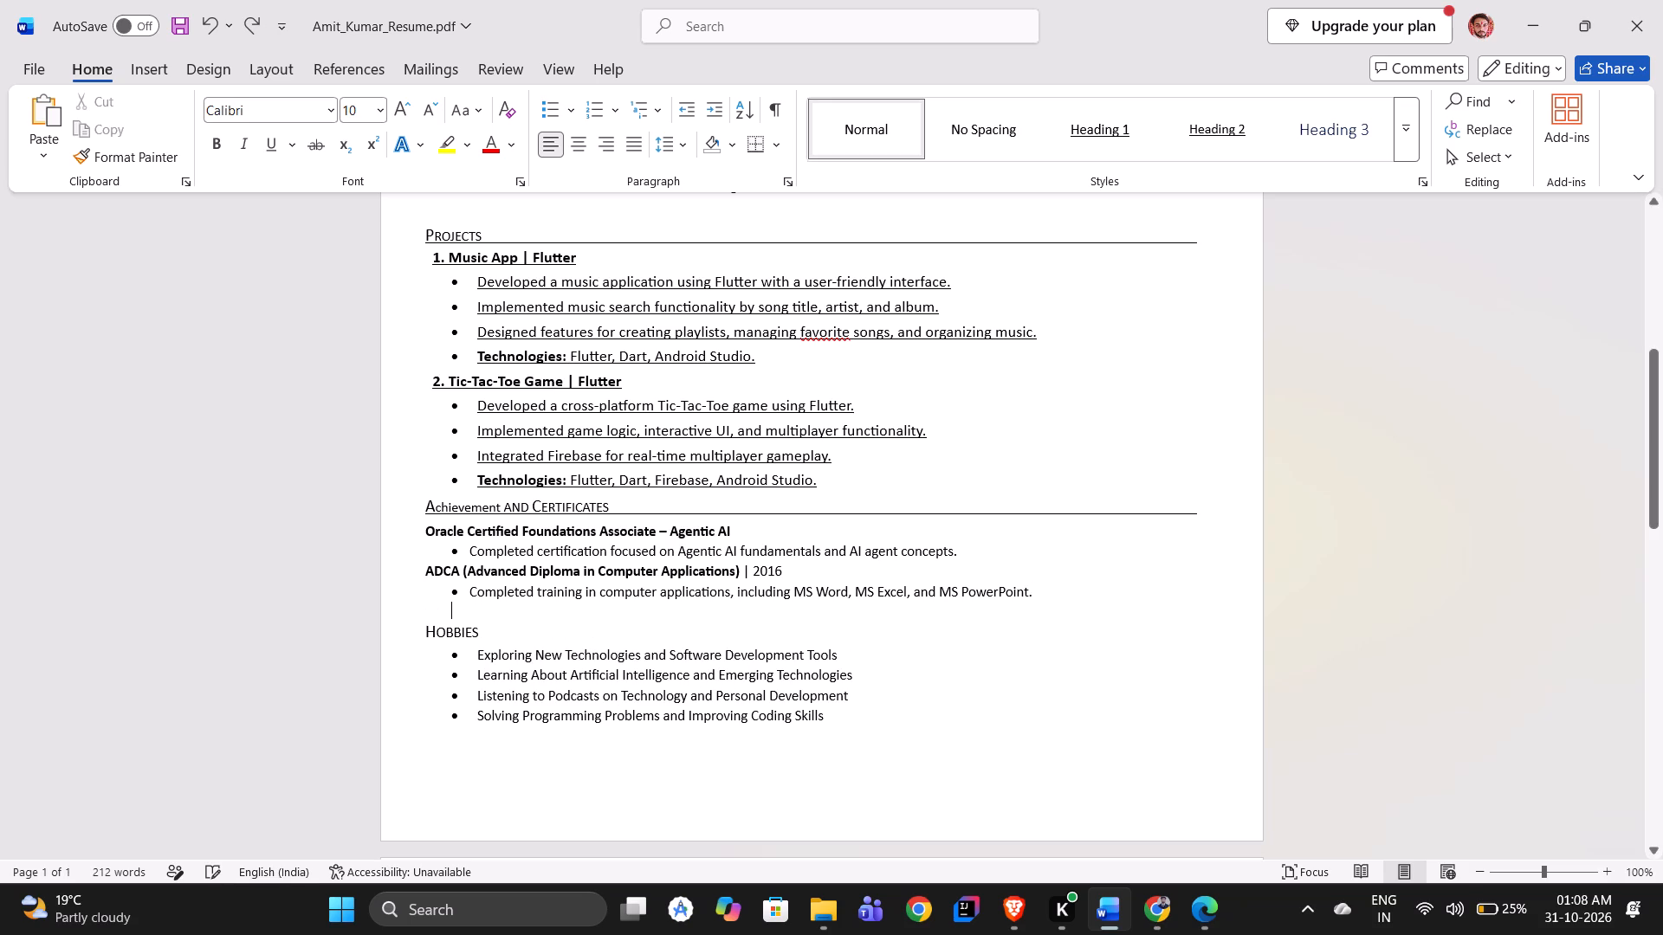
key("ctrl+z")
key("ctrl+z")
key("ctrl+z")
key("ctrl+z")
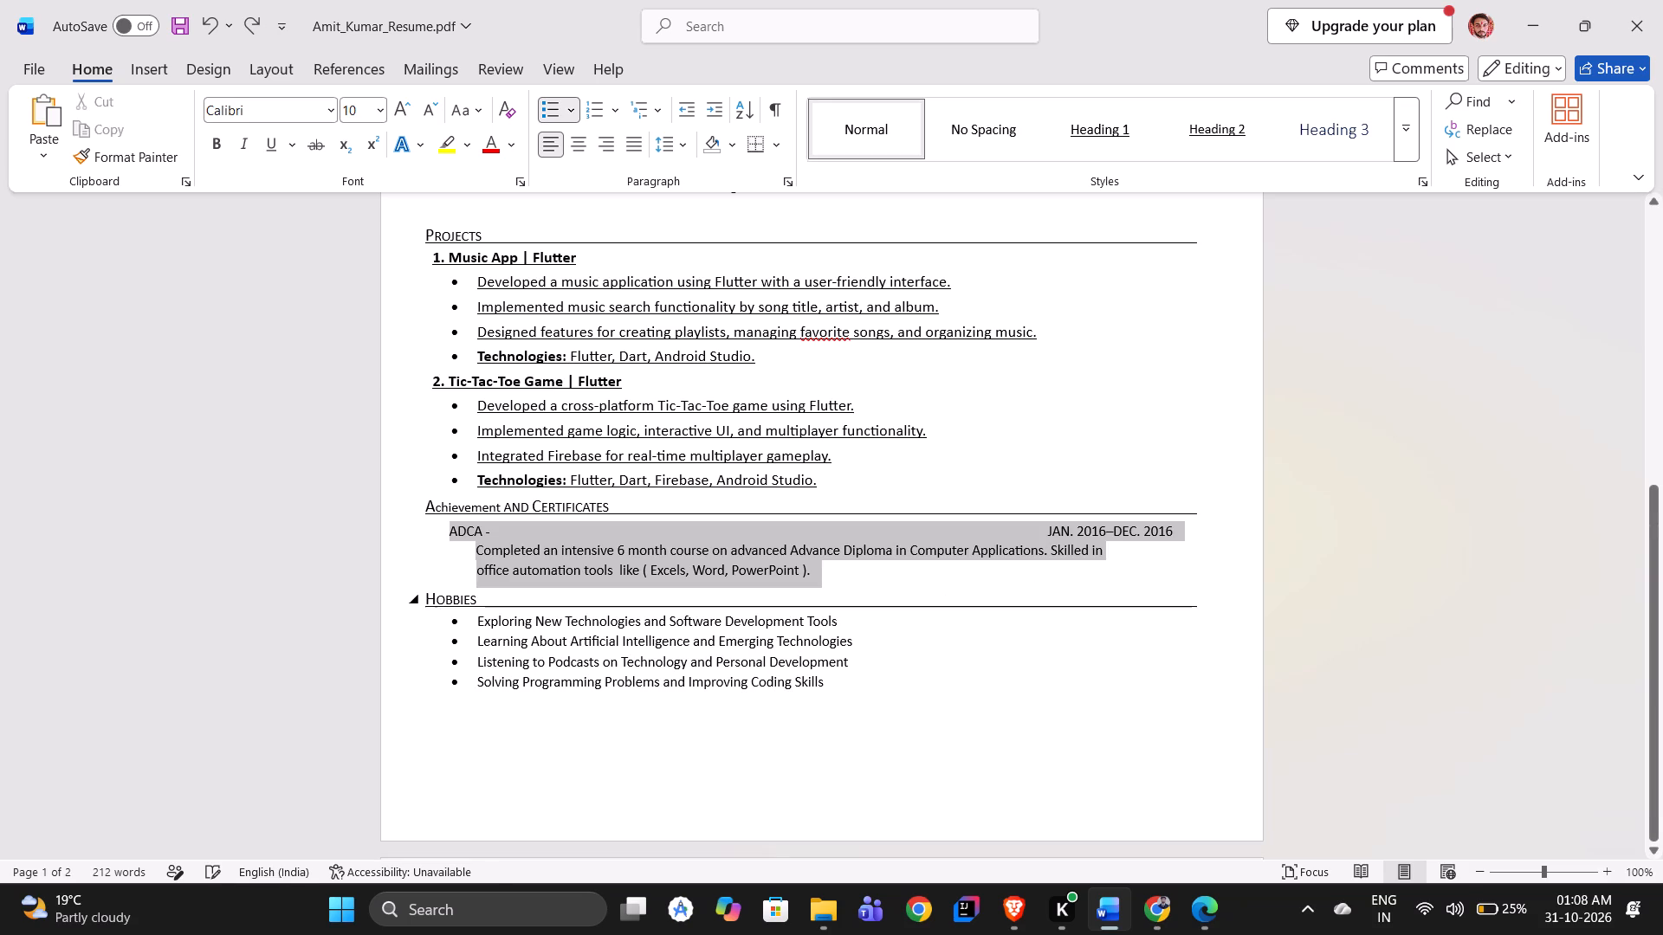
left_click(880, 557)
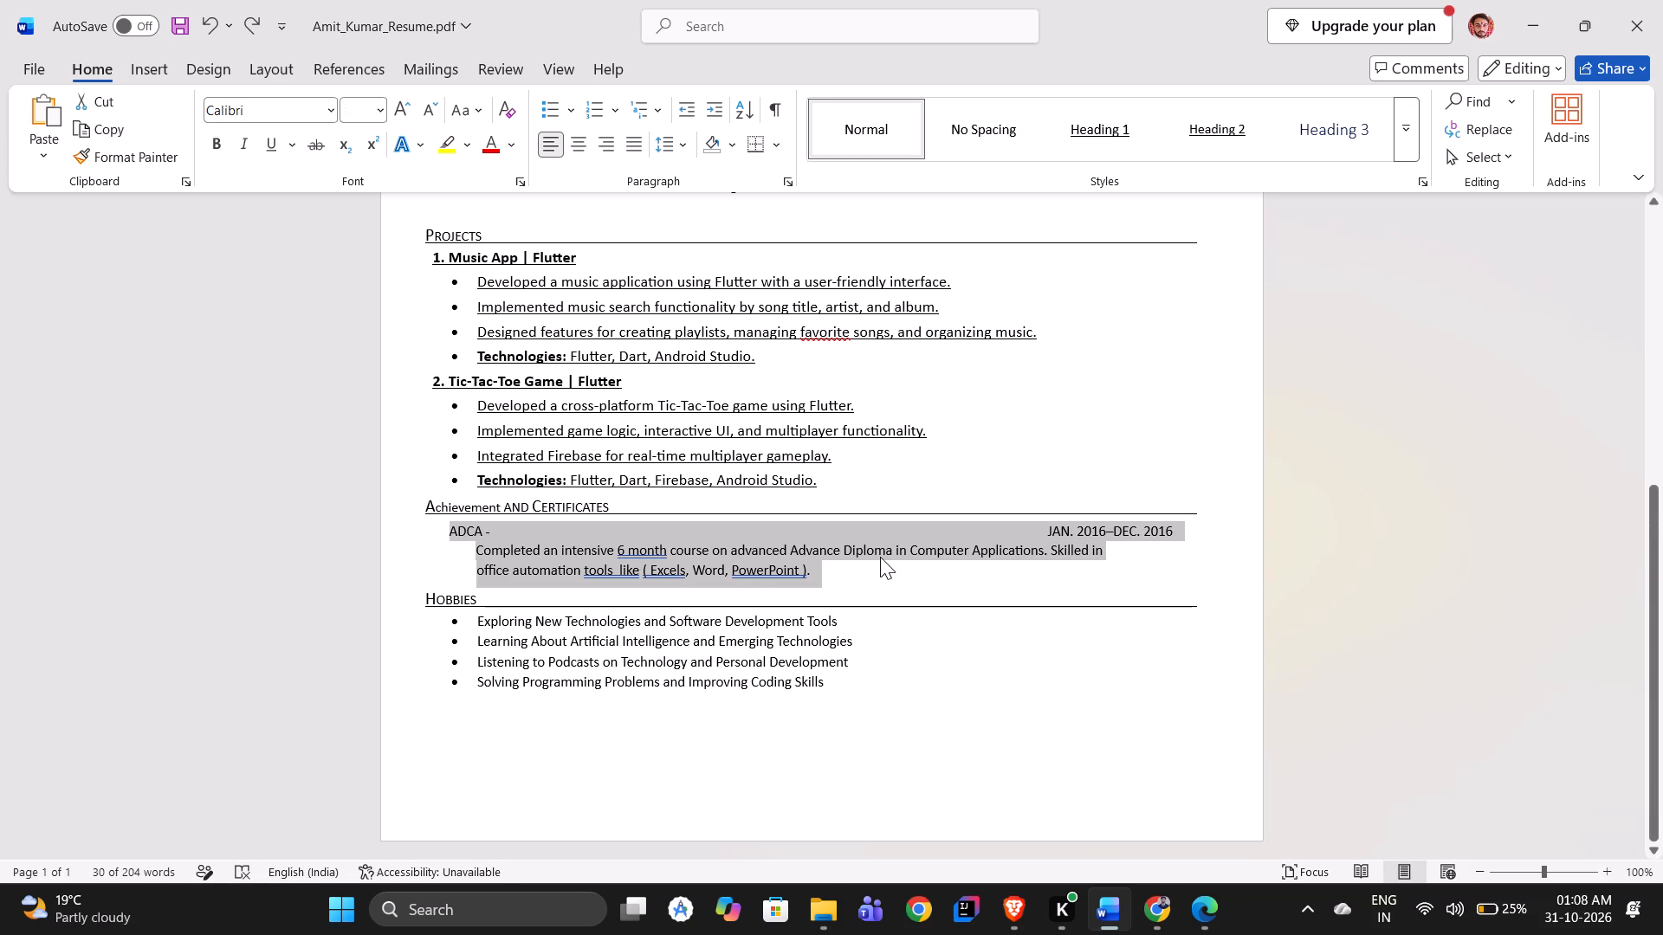
Split the old ADCA line from its dates with two line breaks and paste the copied certification entries over "ADCA –".
left_click(495, 528)
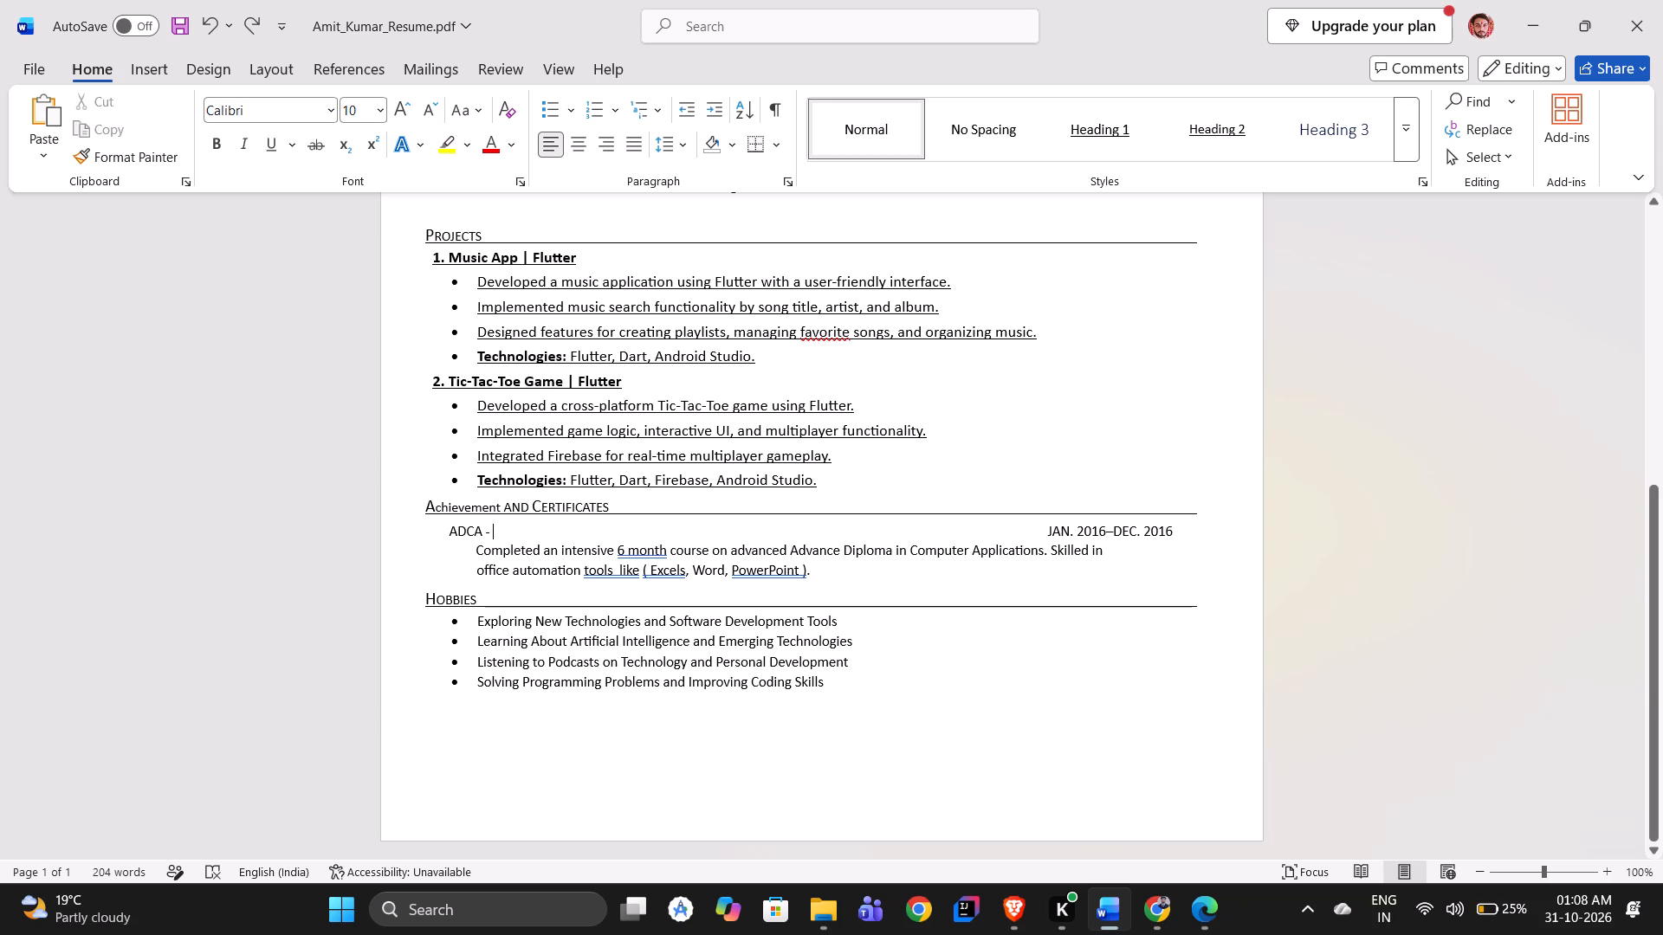
key("Return")
key("Return")
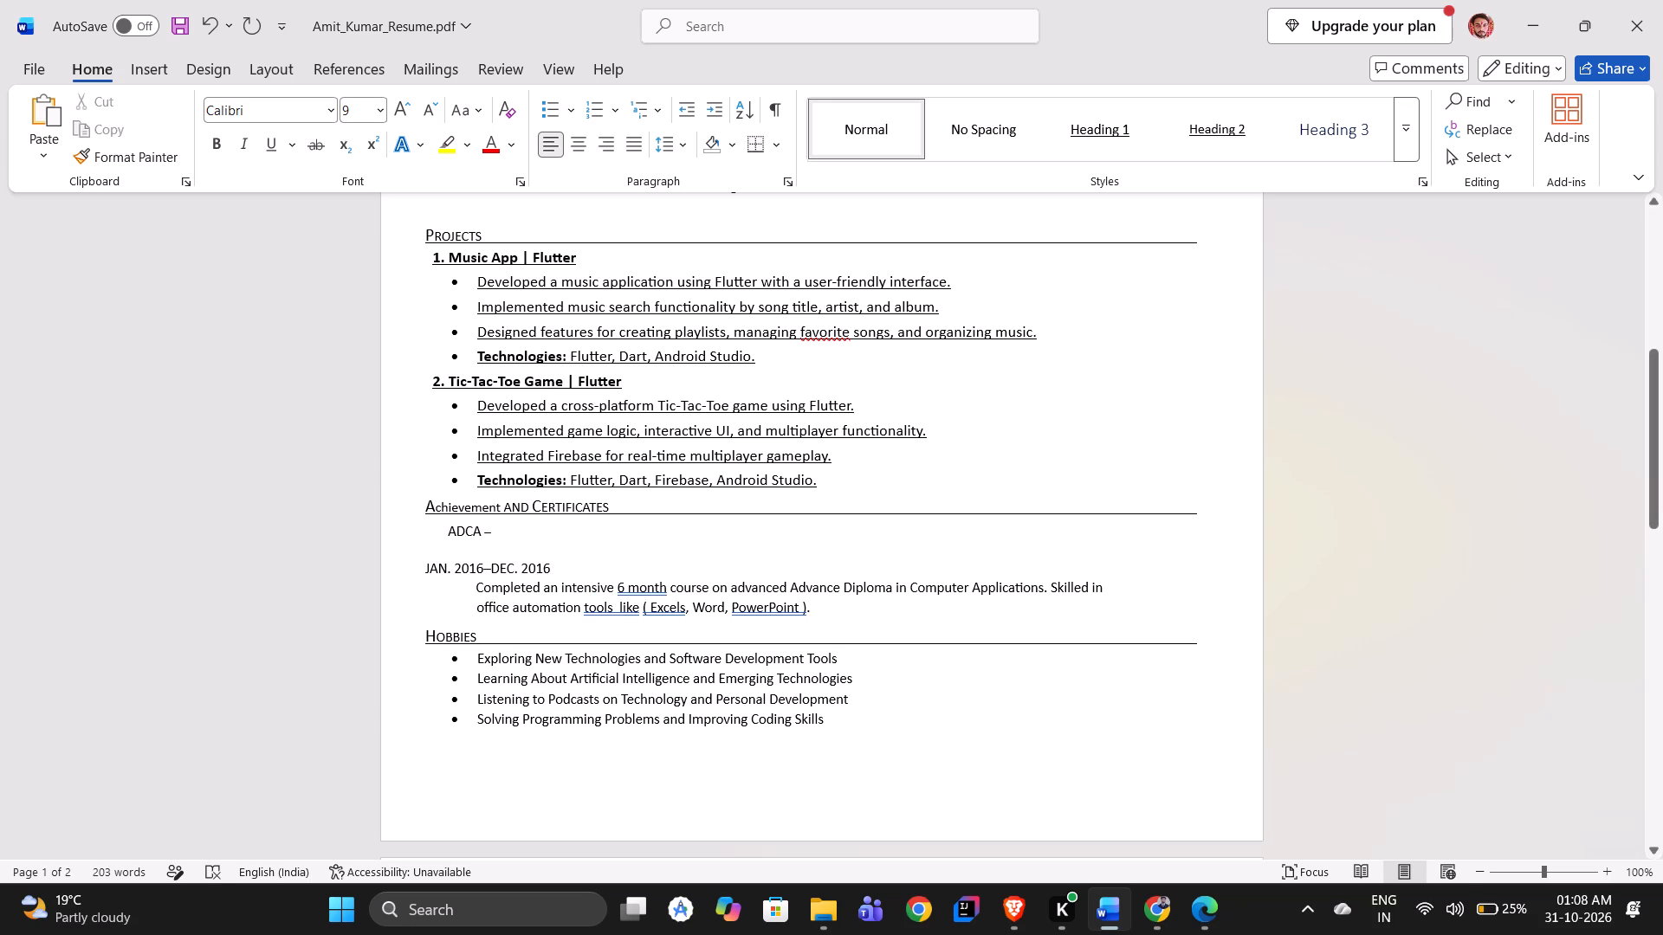
left_click_drag(441, 533, 509, 532)
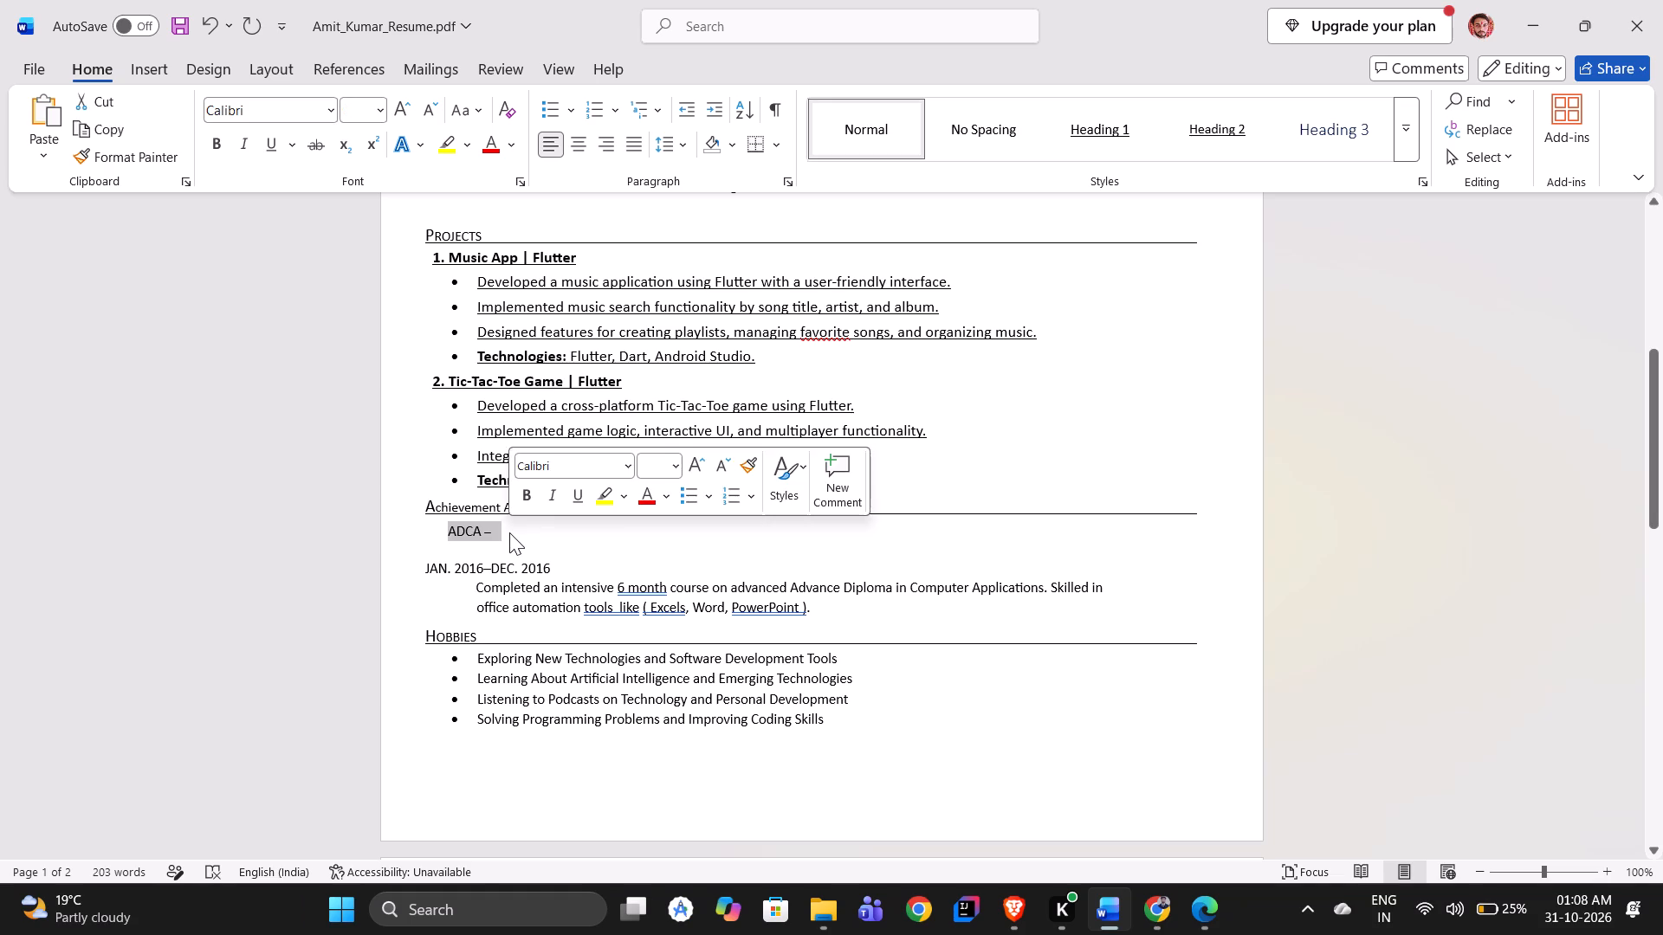
key("ctrl+v")
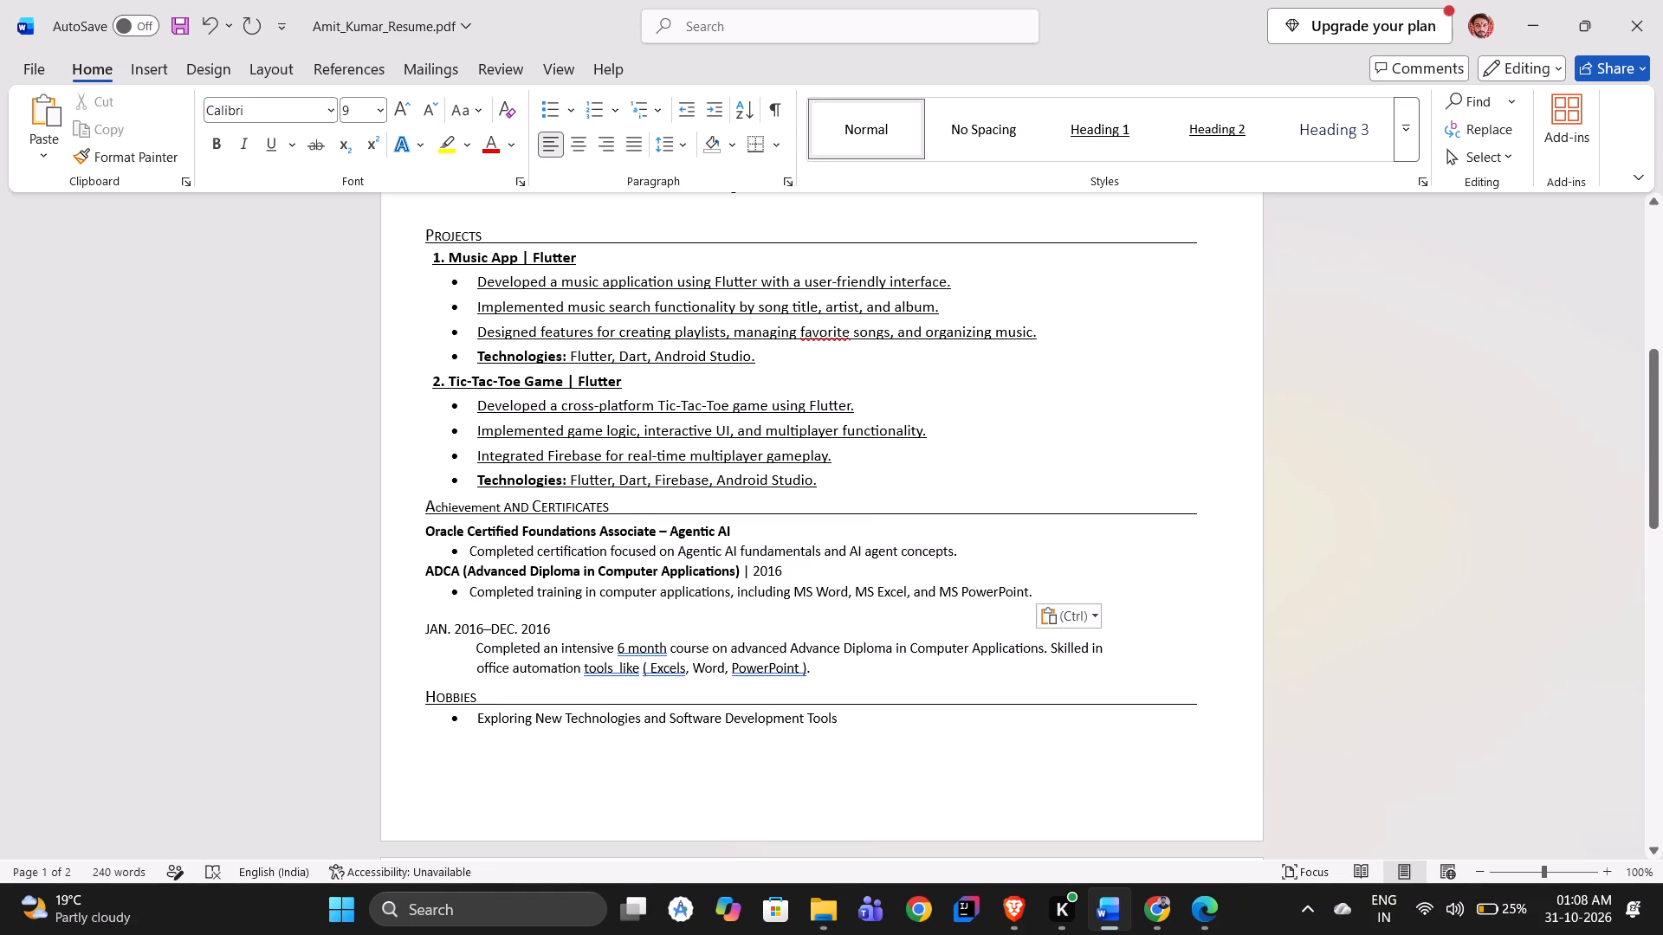
Delete the leftover old ADCA dates and description, plus a surplus empty line above the Hobbies heading.
left_click_drag(814, 674, 468, 621)
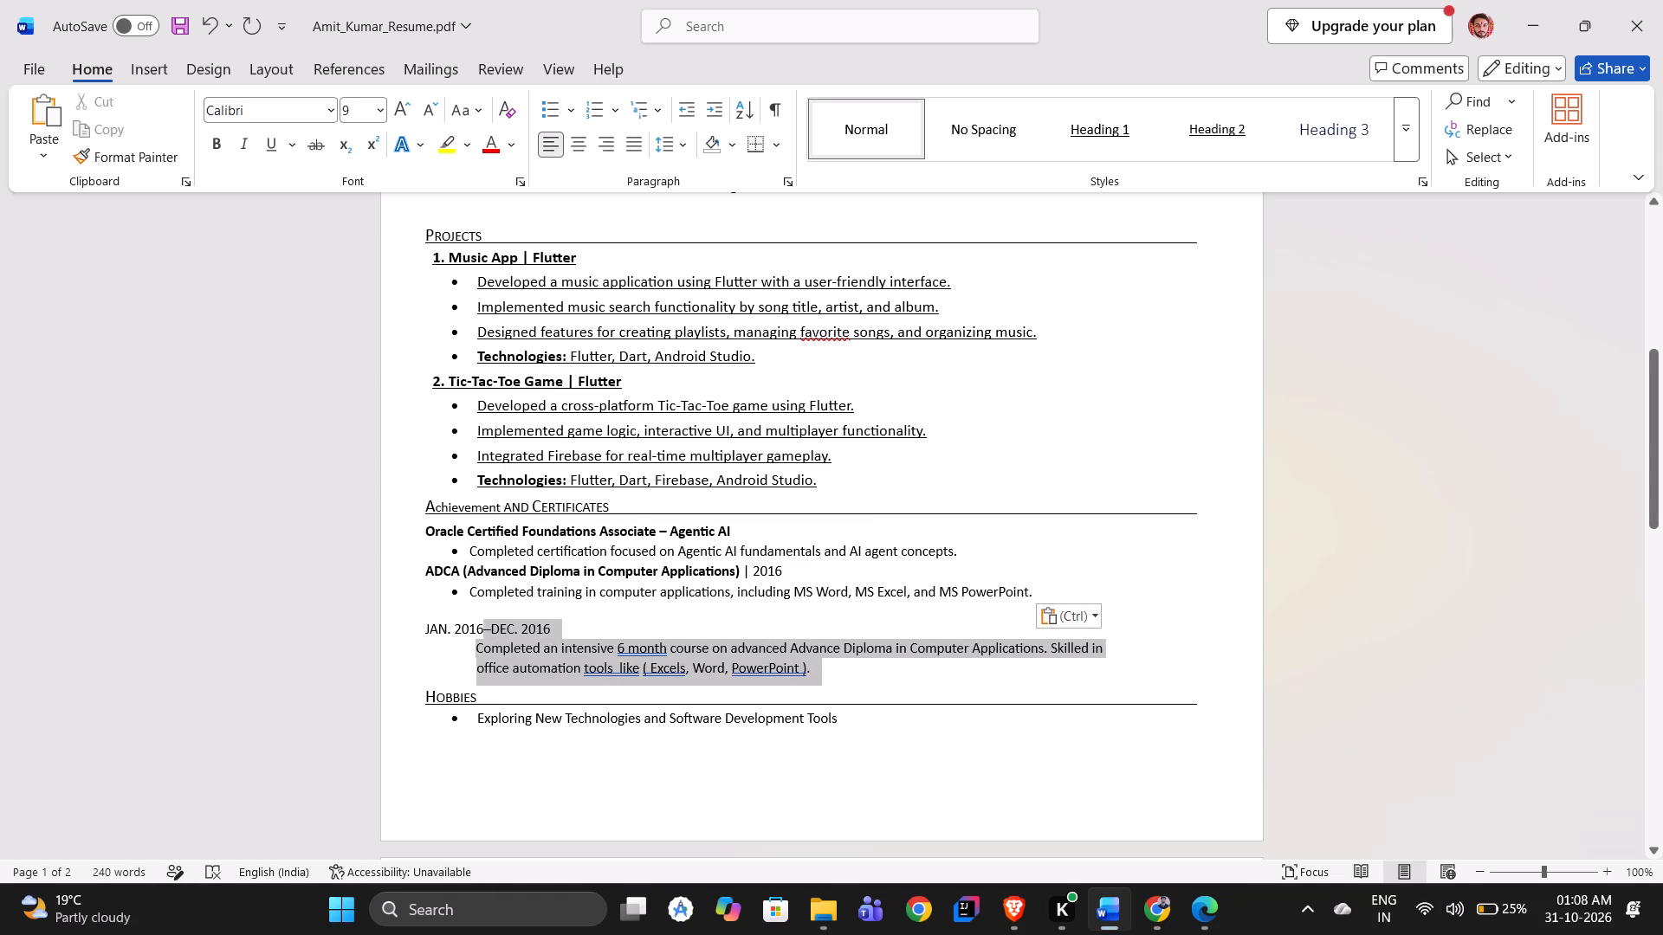
left_click_drag(468, 621, 421, 622)
key("BackSpace")
key("BackSpace")
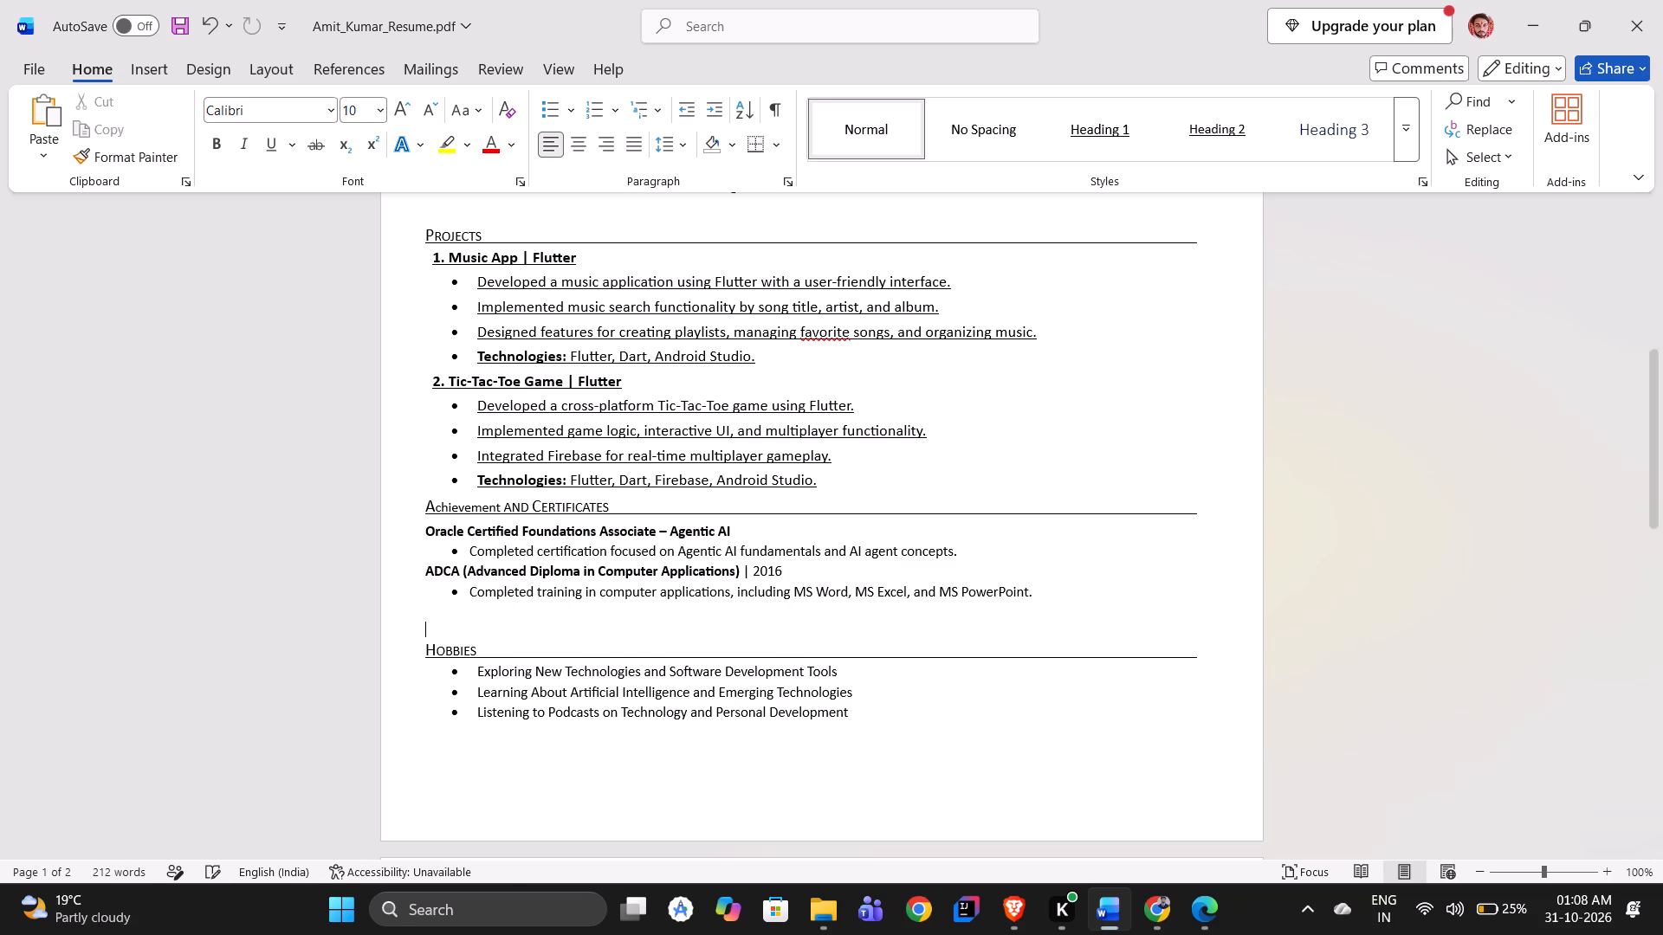
key("BackSpace")
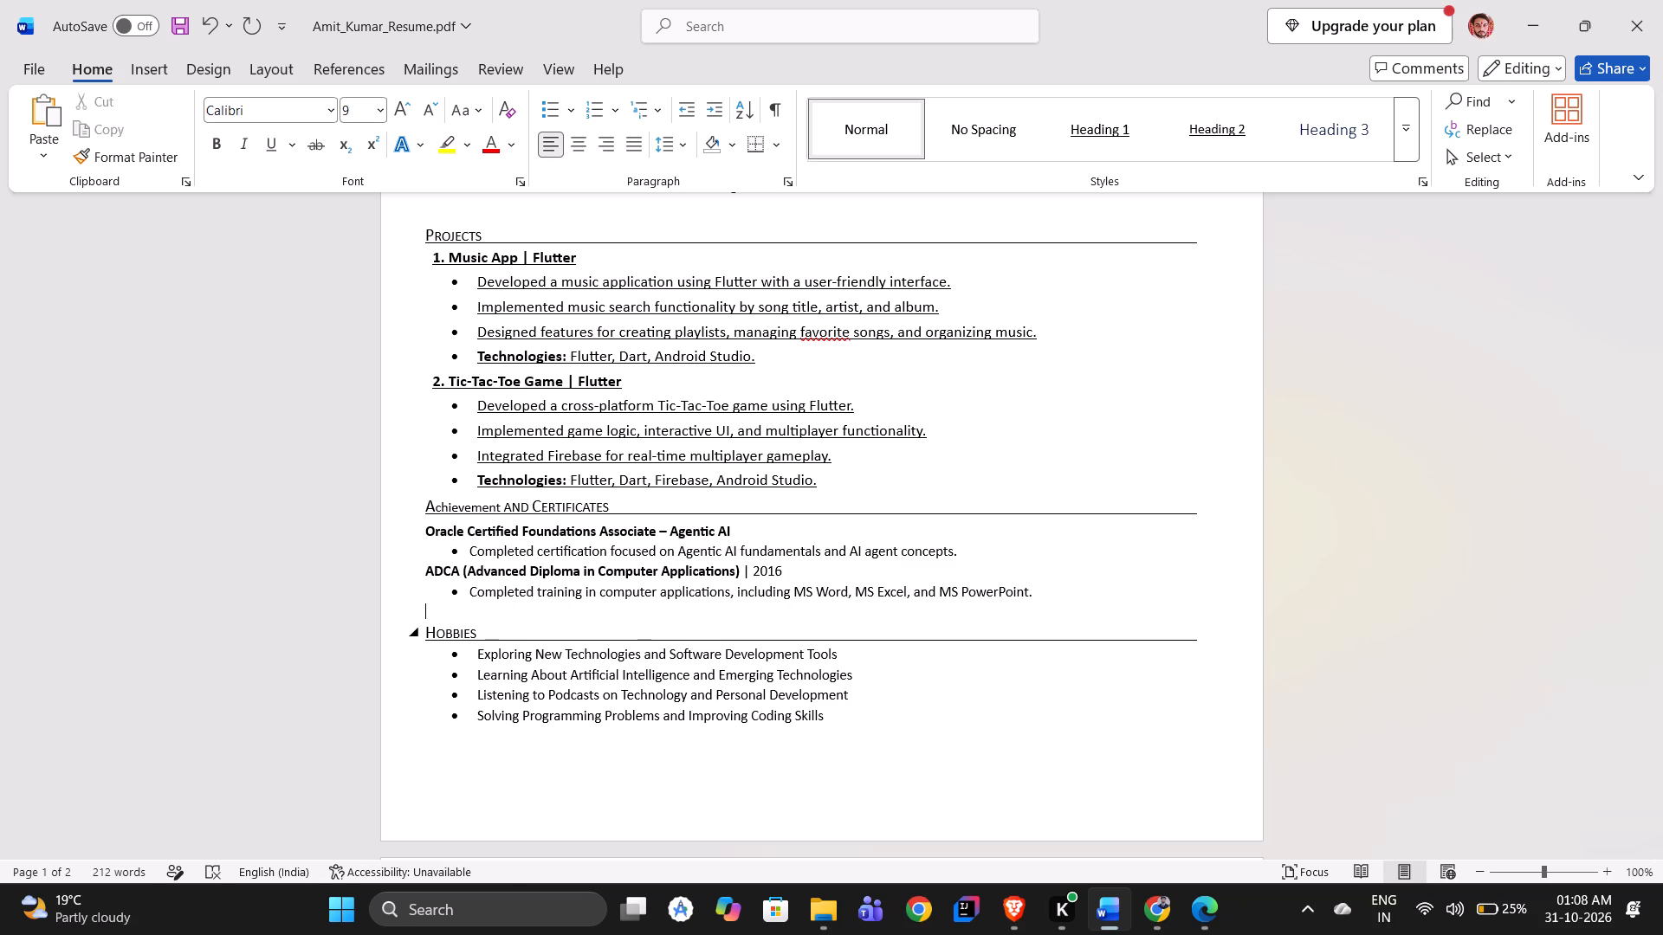
Append "- Link" to the "Oracle Certified Foundations Associate – Agentic AI" title line.
left_click(739, 535)
key("space")
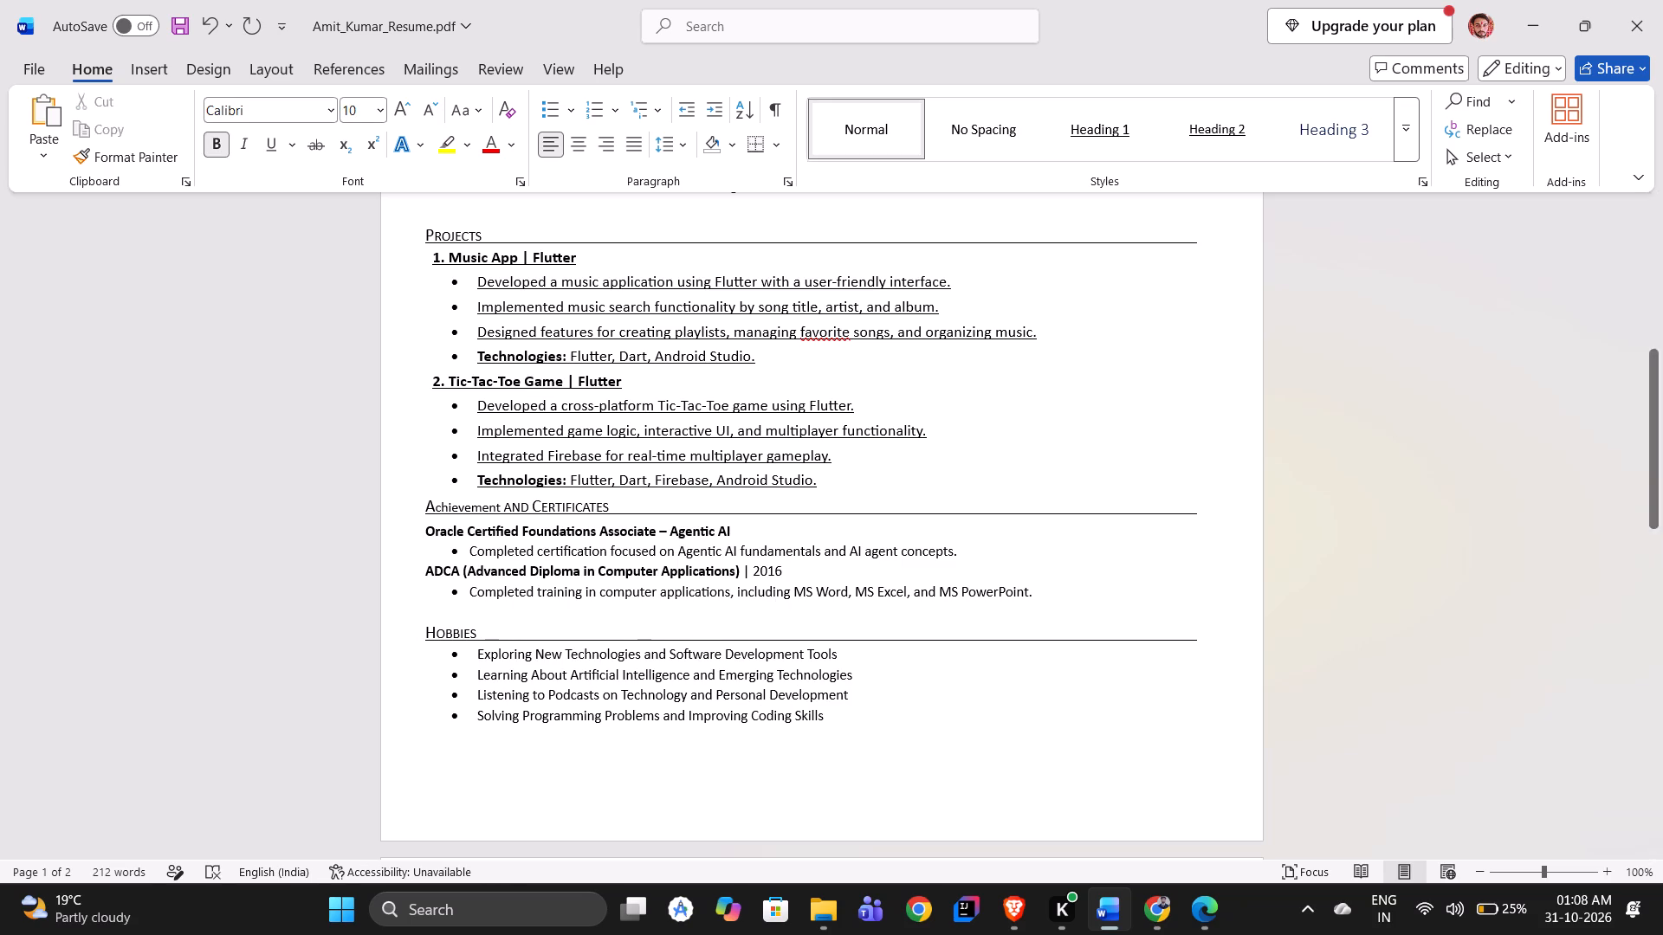
type("Link")
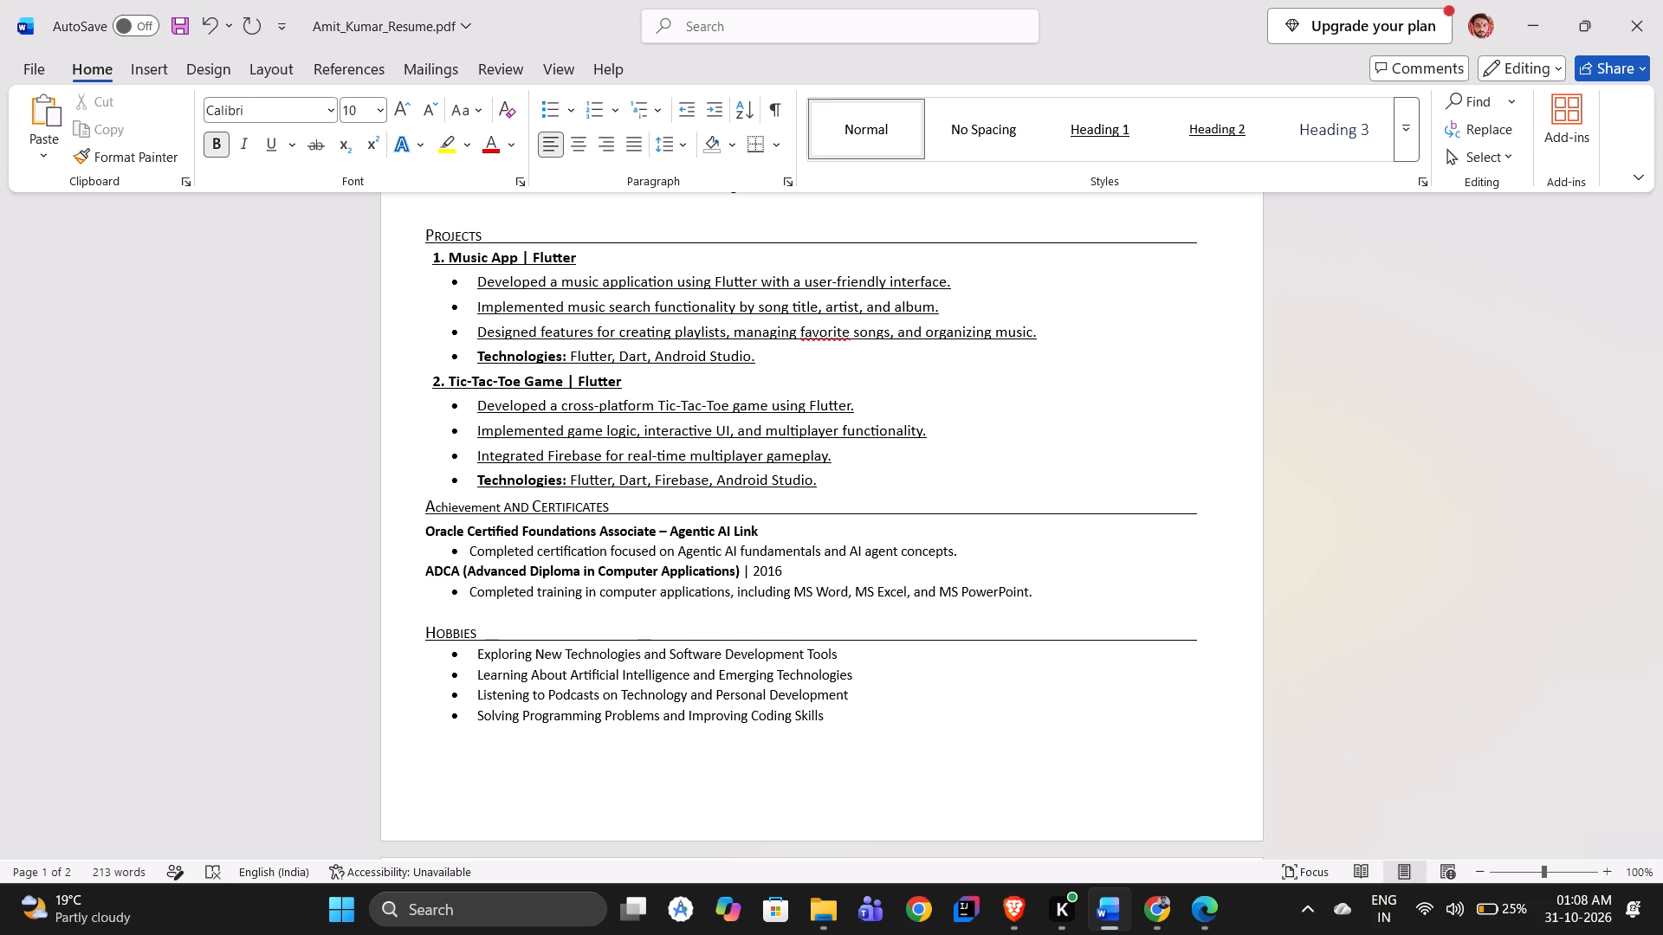
key("minus")
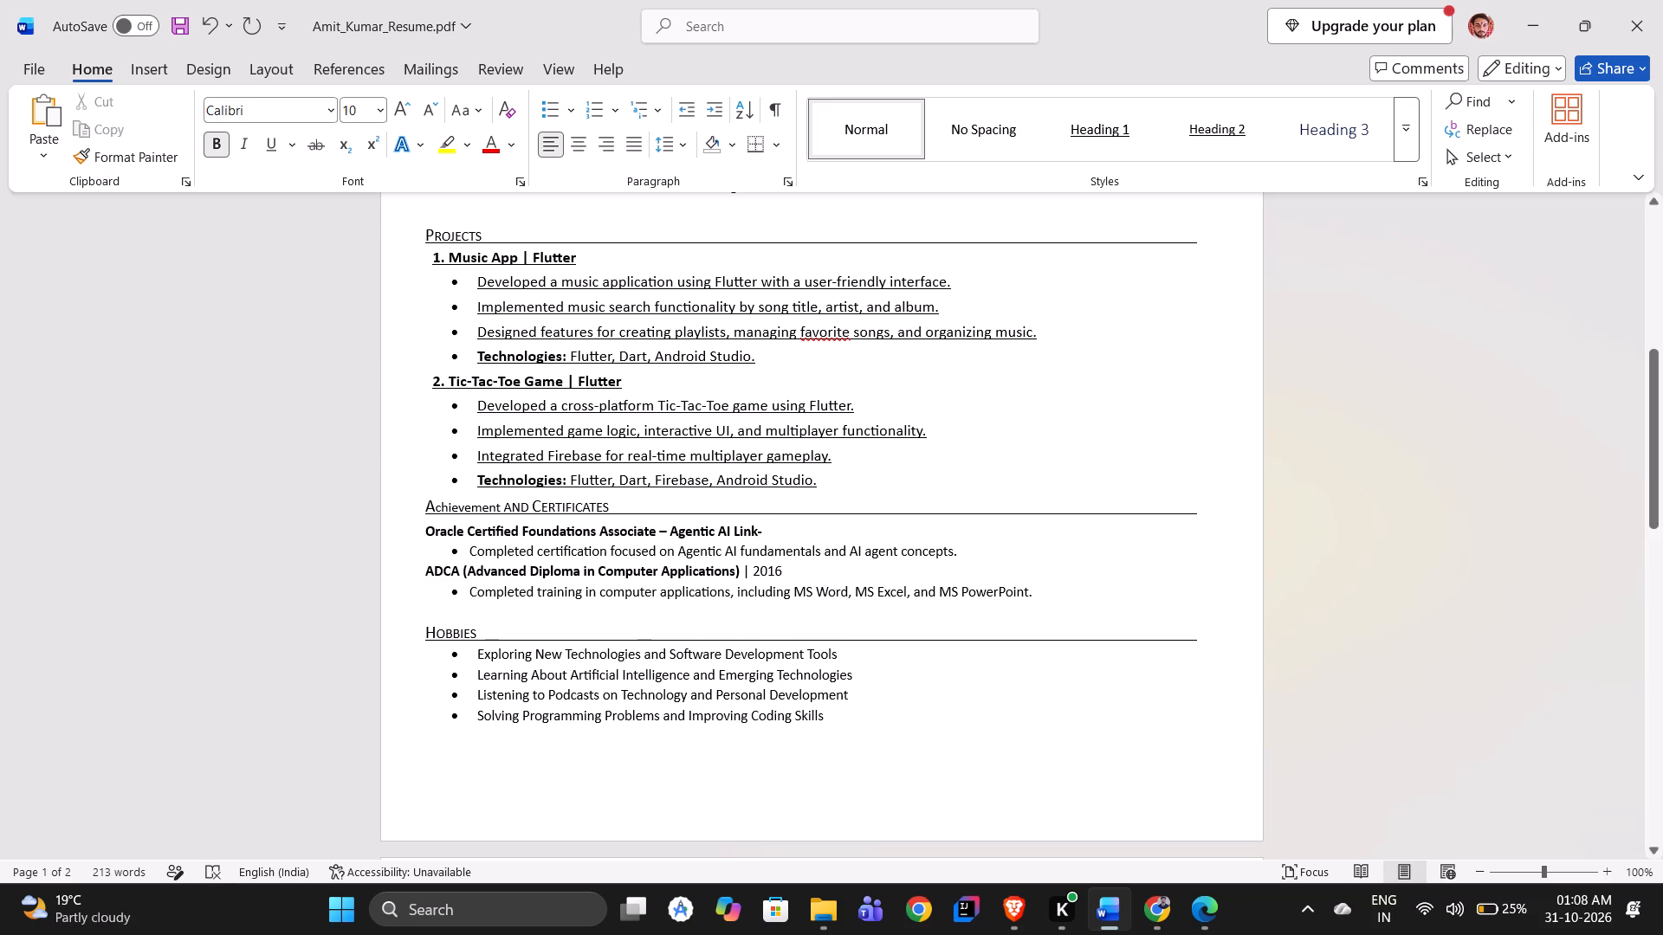
key("BackSpace")
key("Left")
key("Left")
key("Left")
key("Left")
key("Left")
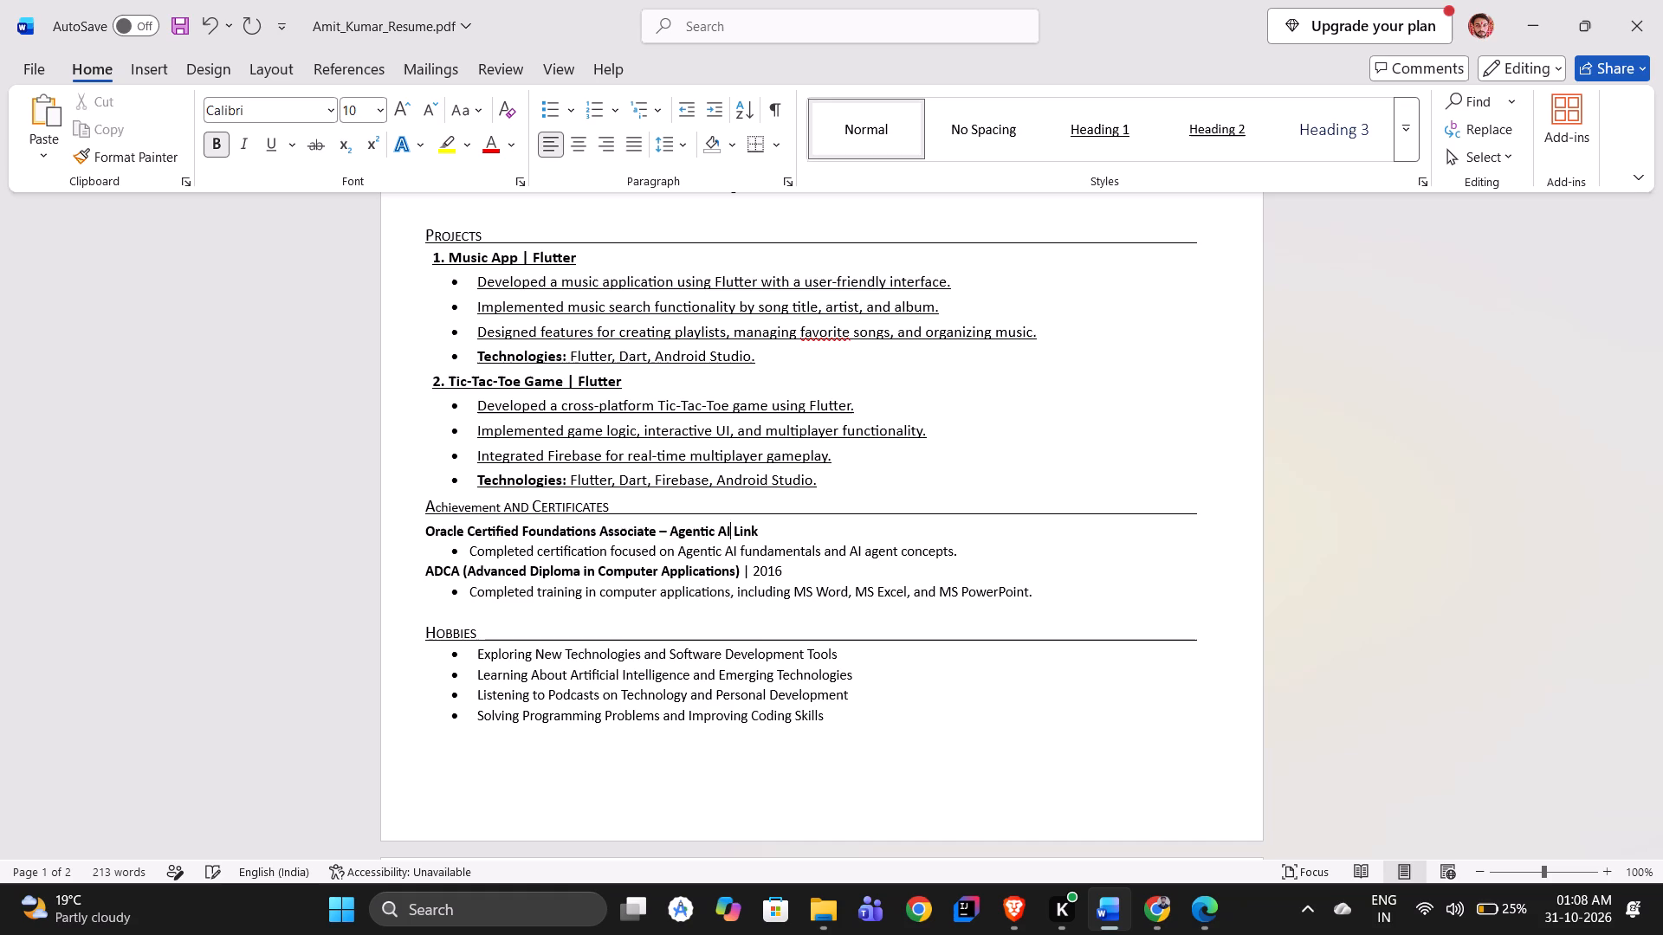
key("minus")
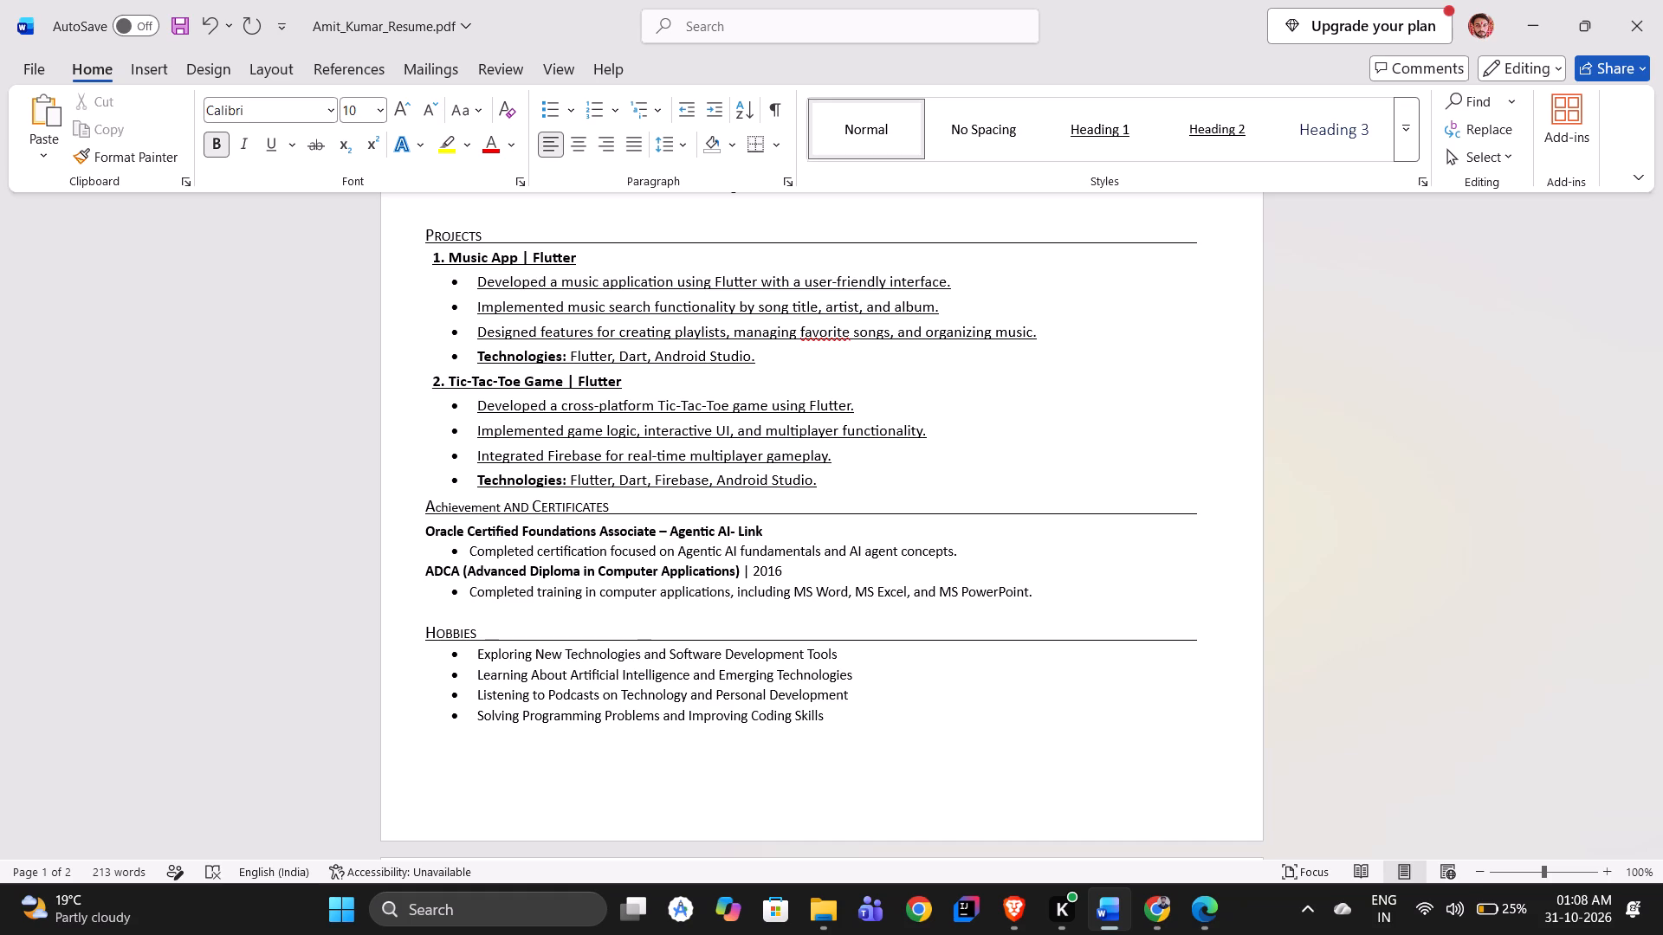
key("space")
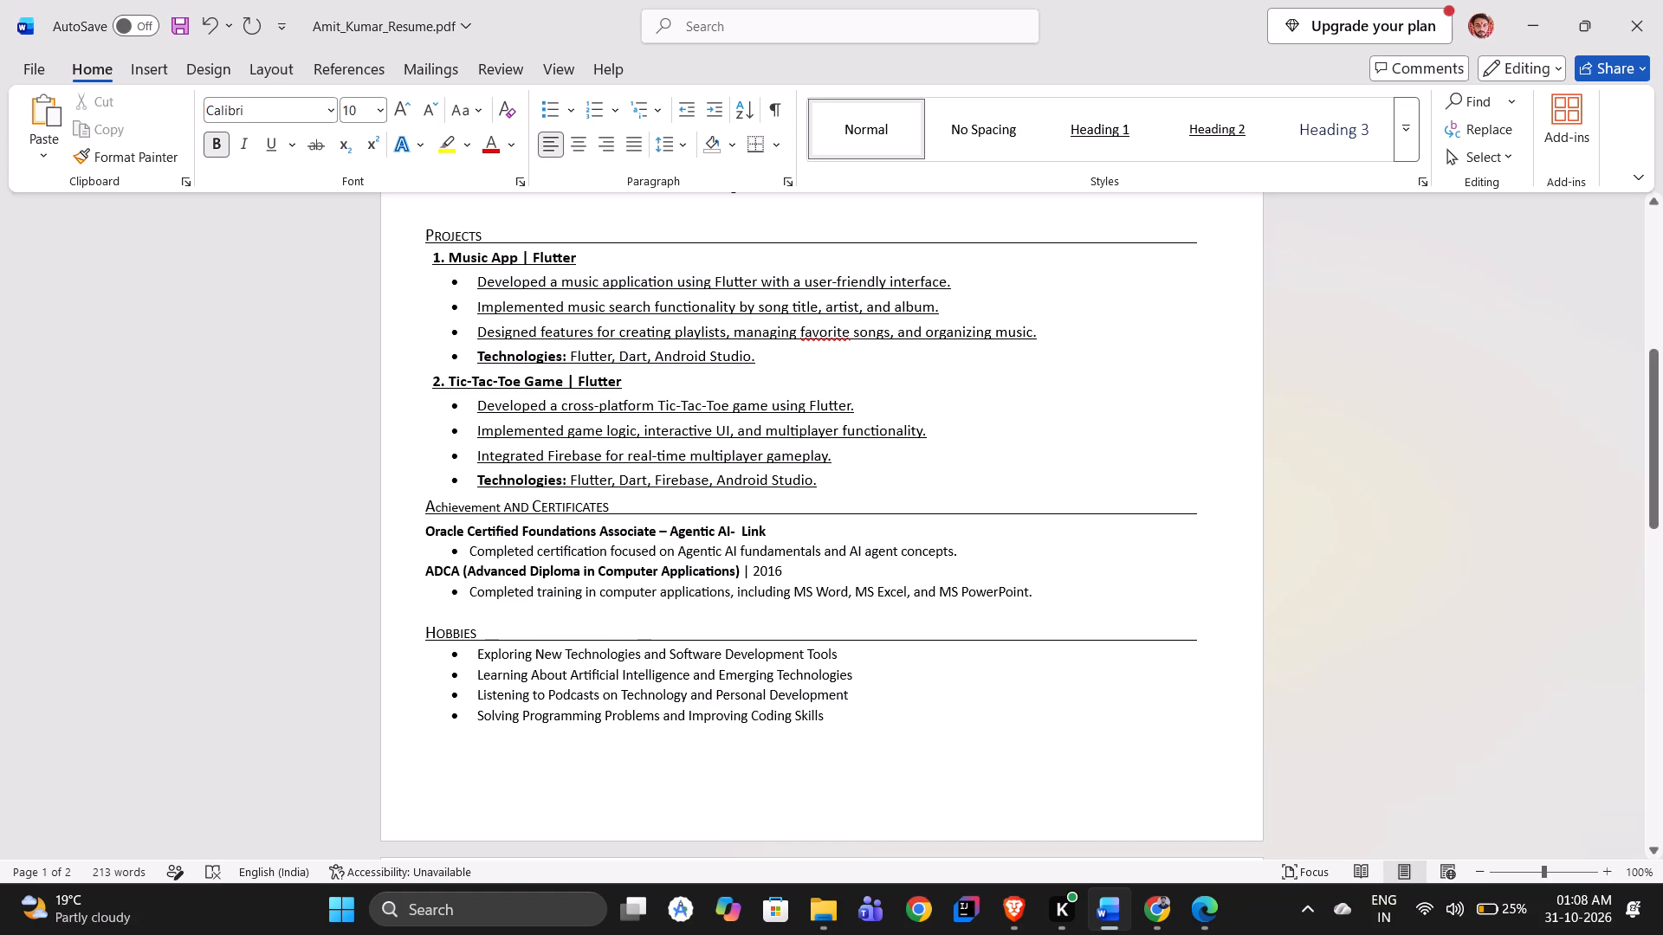
Select the word "Link" in the Oracle title line, switch to the Oracle eCertificate in Edge and enlarge its verification QR code.
double_click(768, 531)
double_click(755, 529)
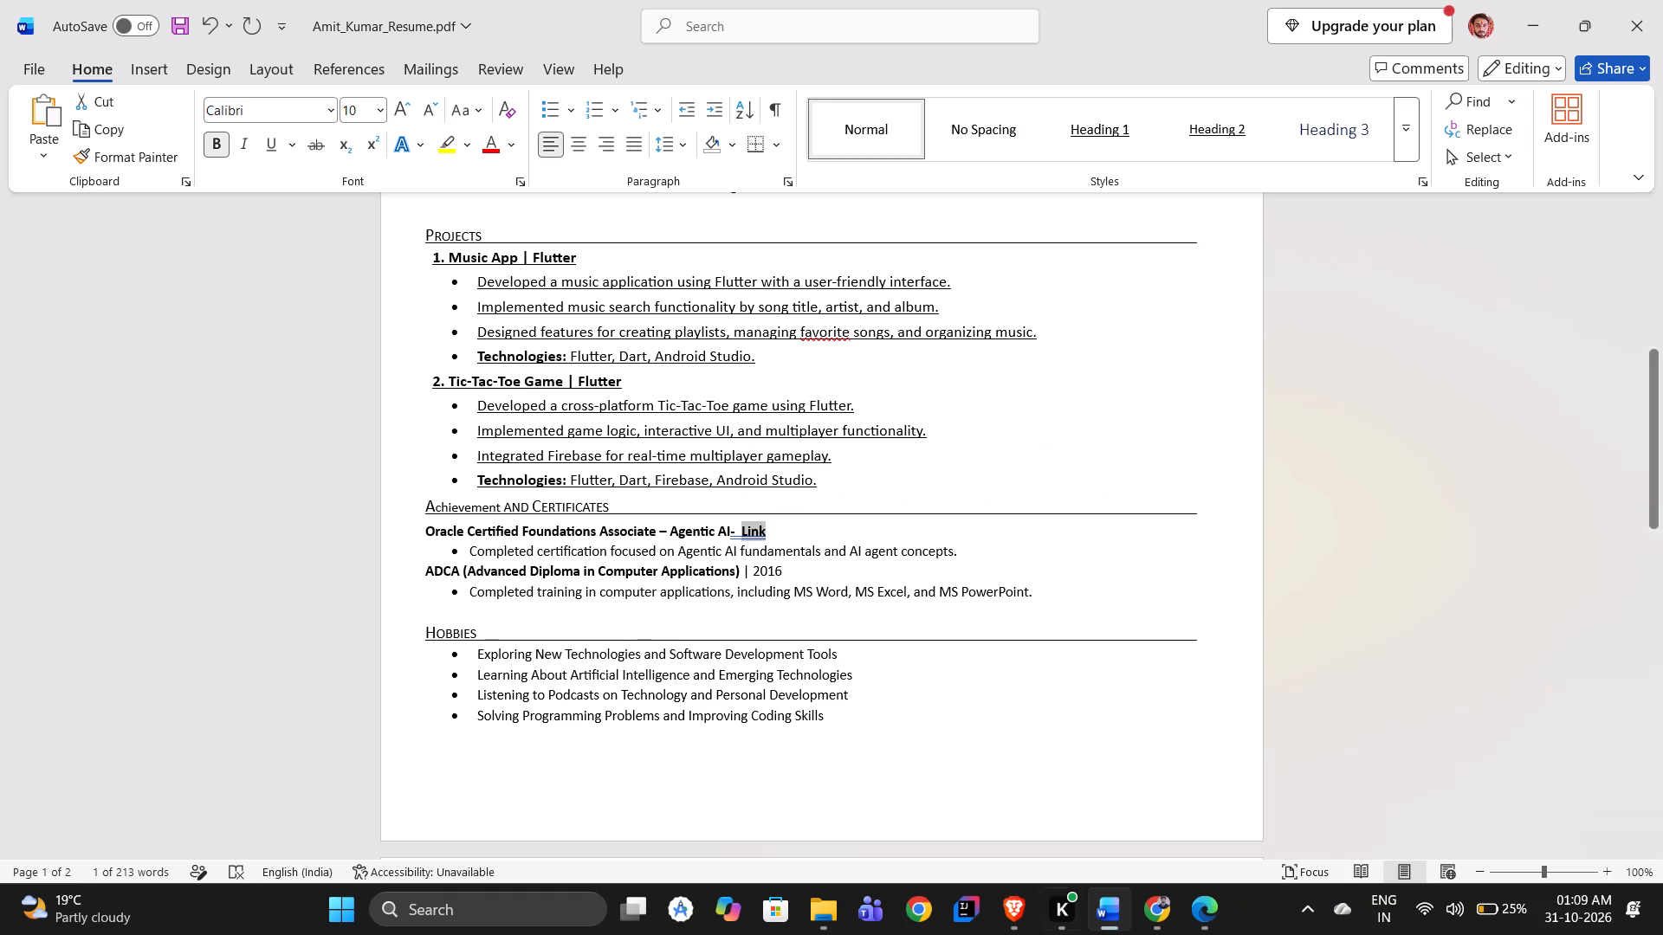
left_click(815, 912)
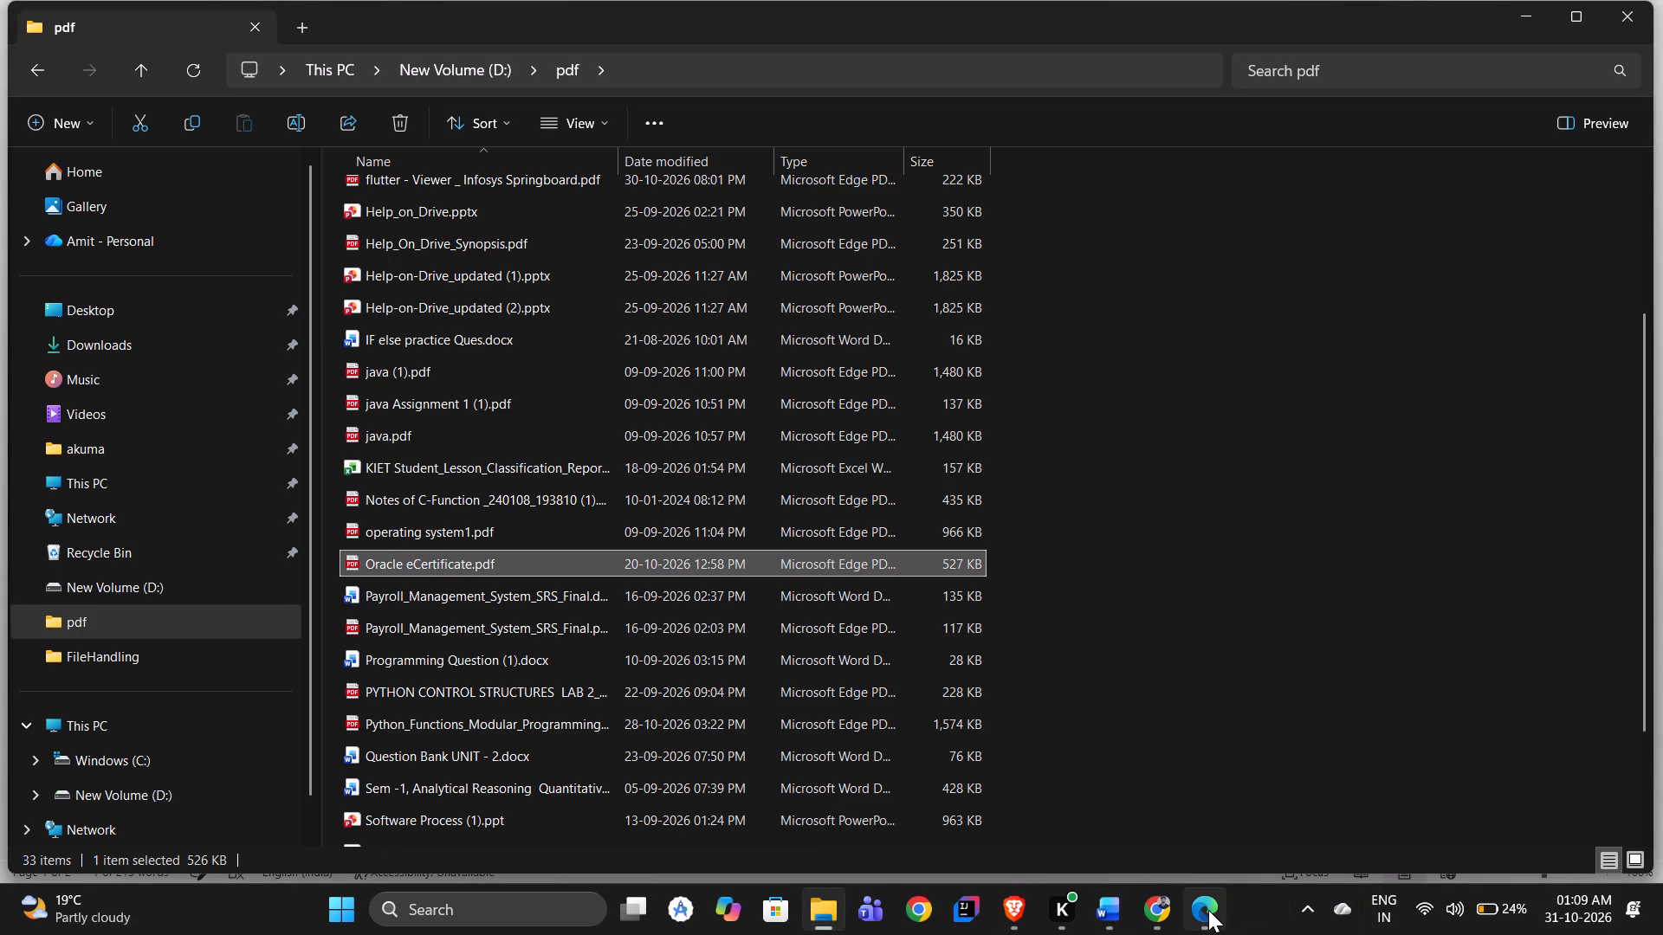
left_click(1208, 910)
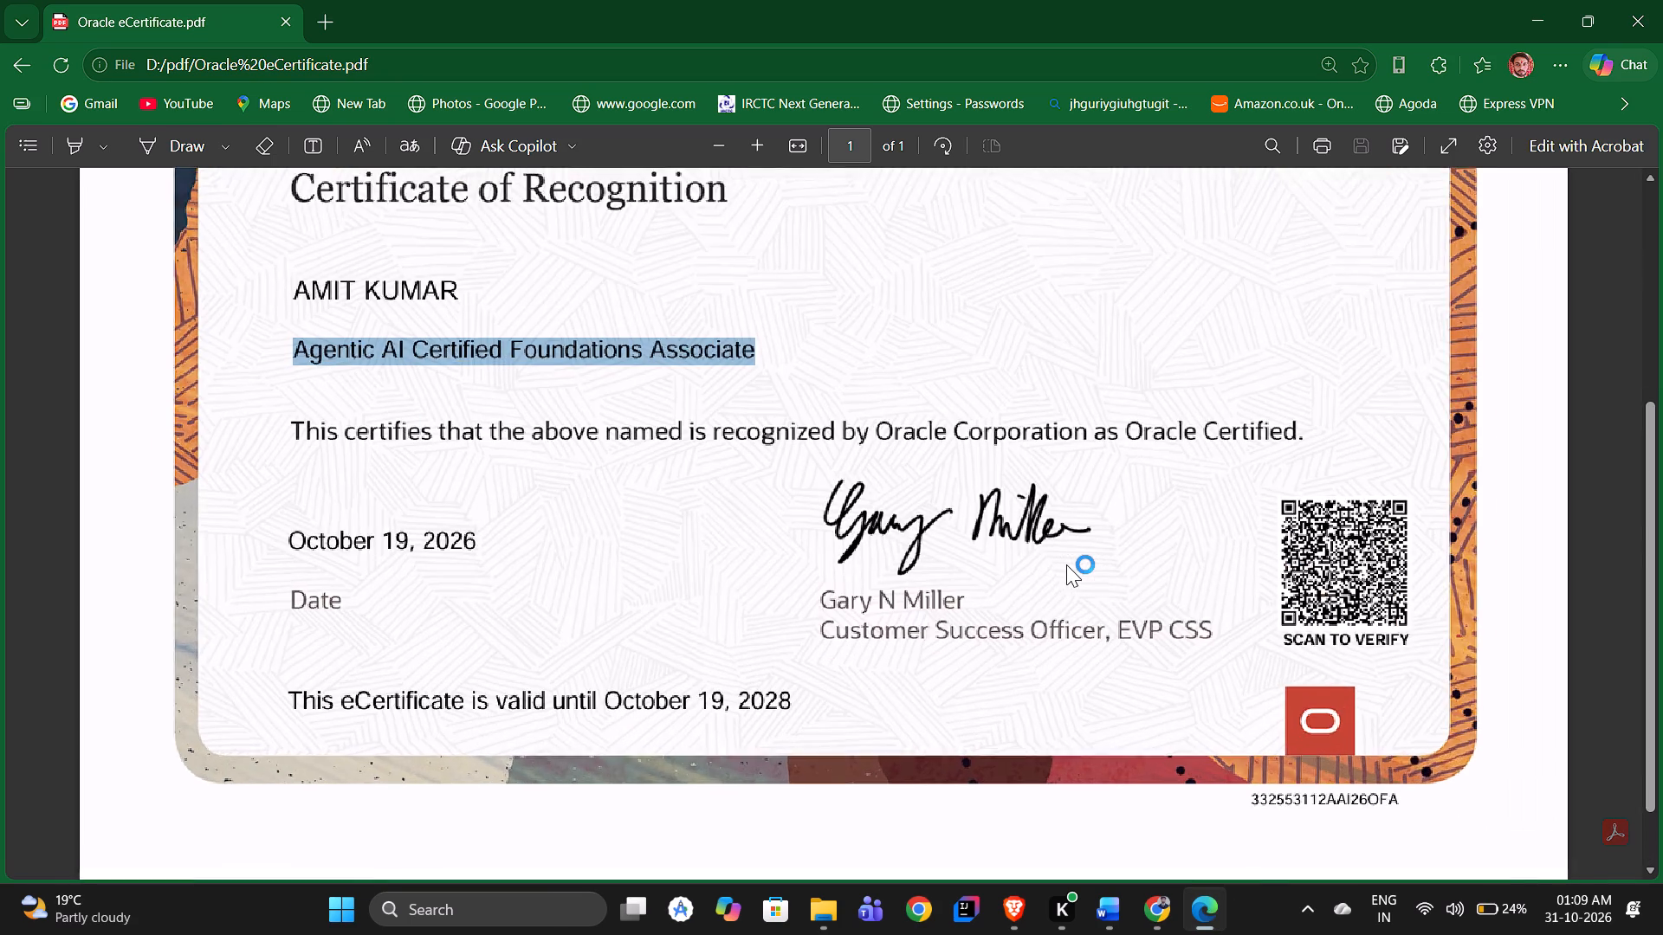
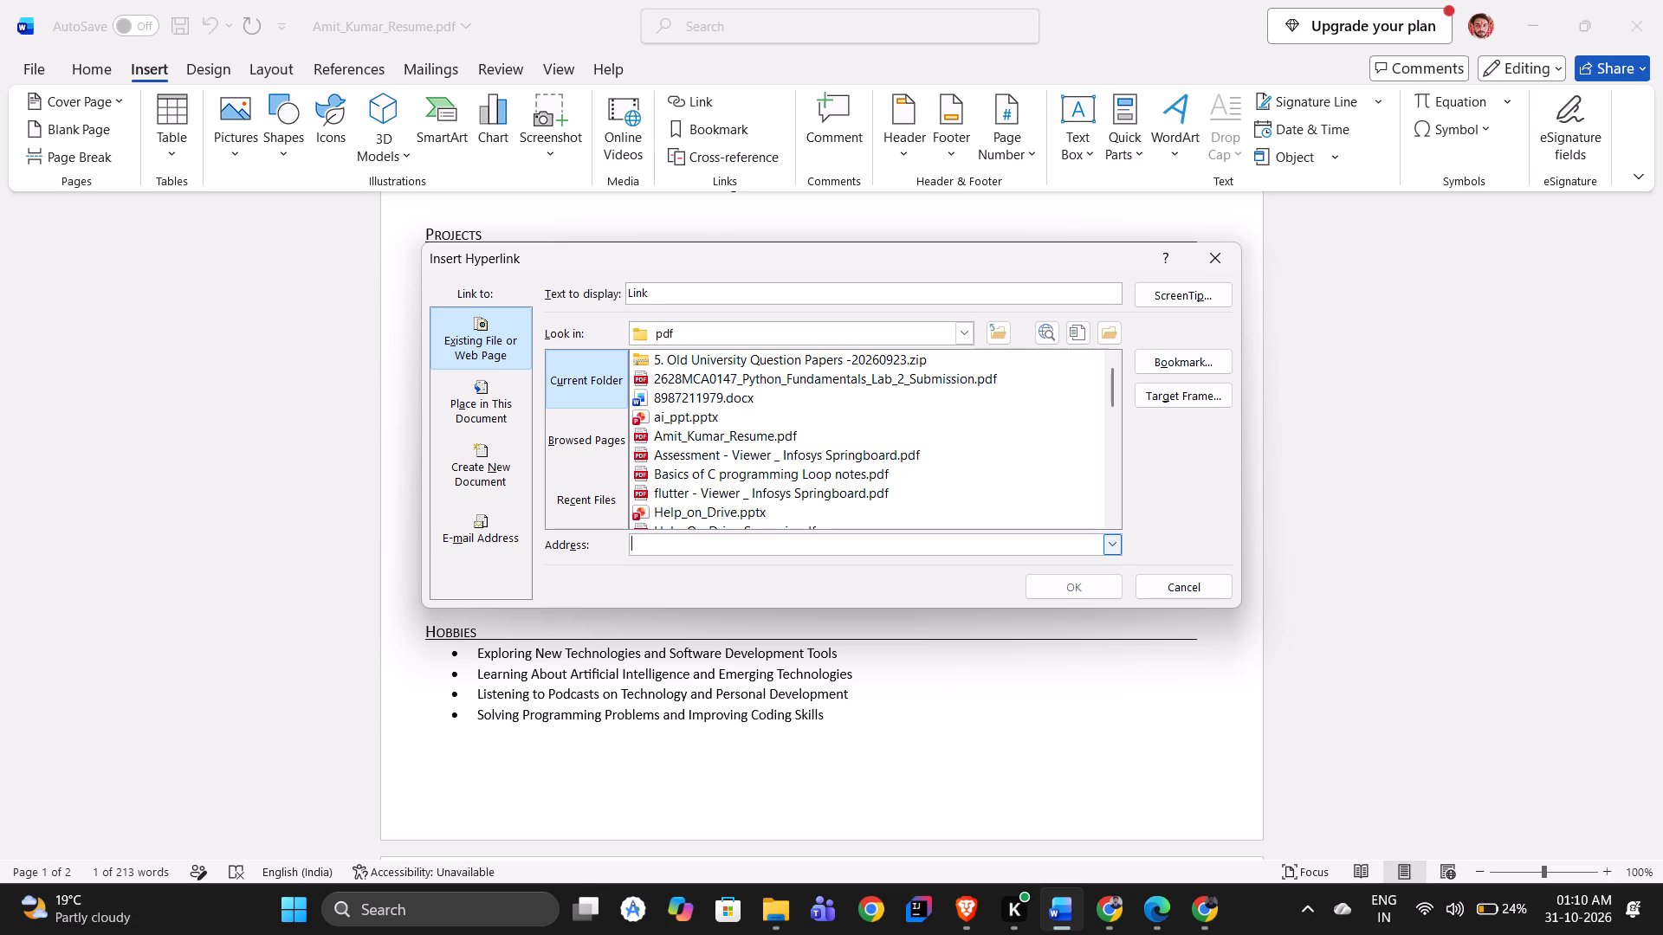
Hyperlink the word "Link" in the Oracle title line to the copied catalog-education.oracle.com badge address.
key("ctrl+v")
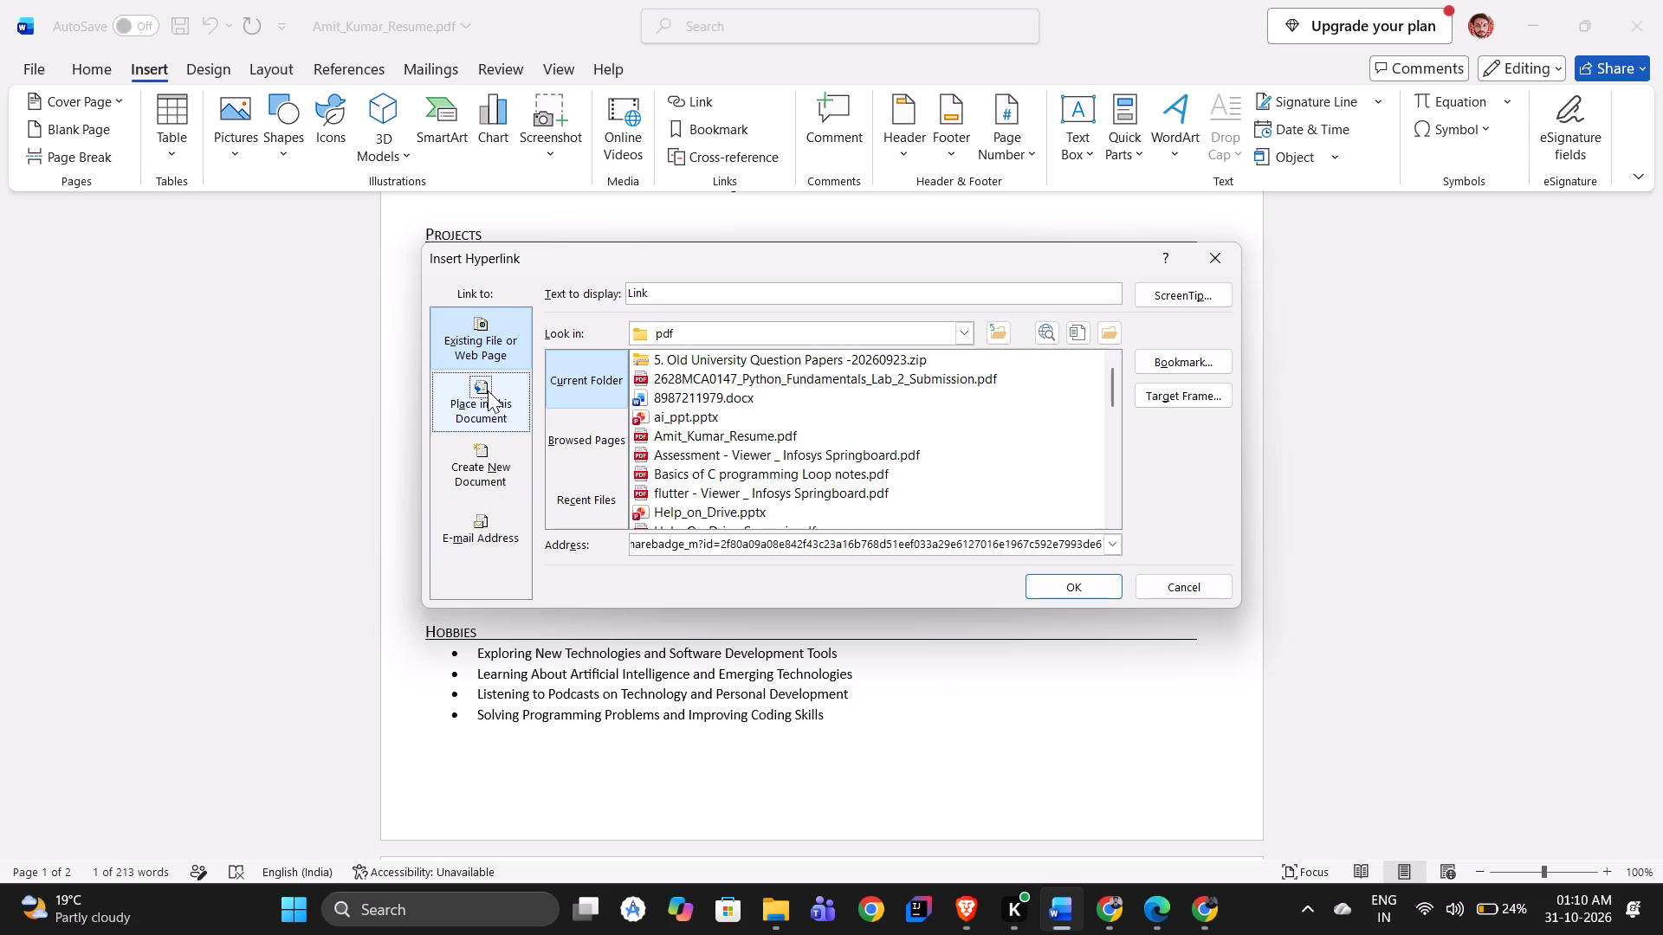
left_click(565, 437)
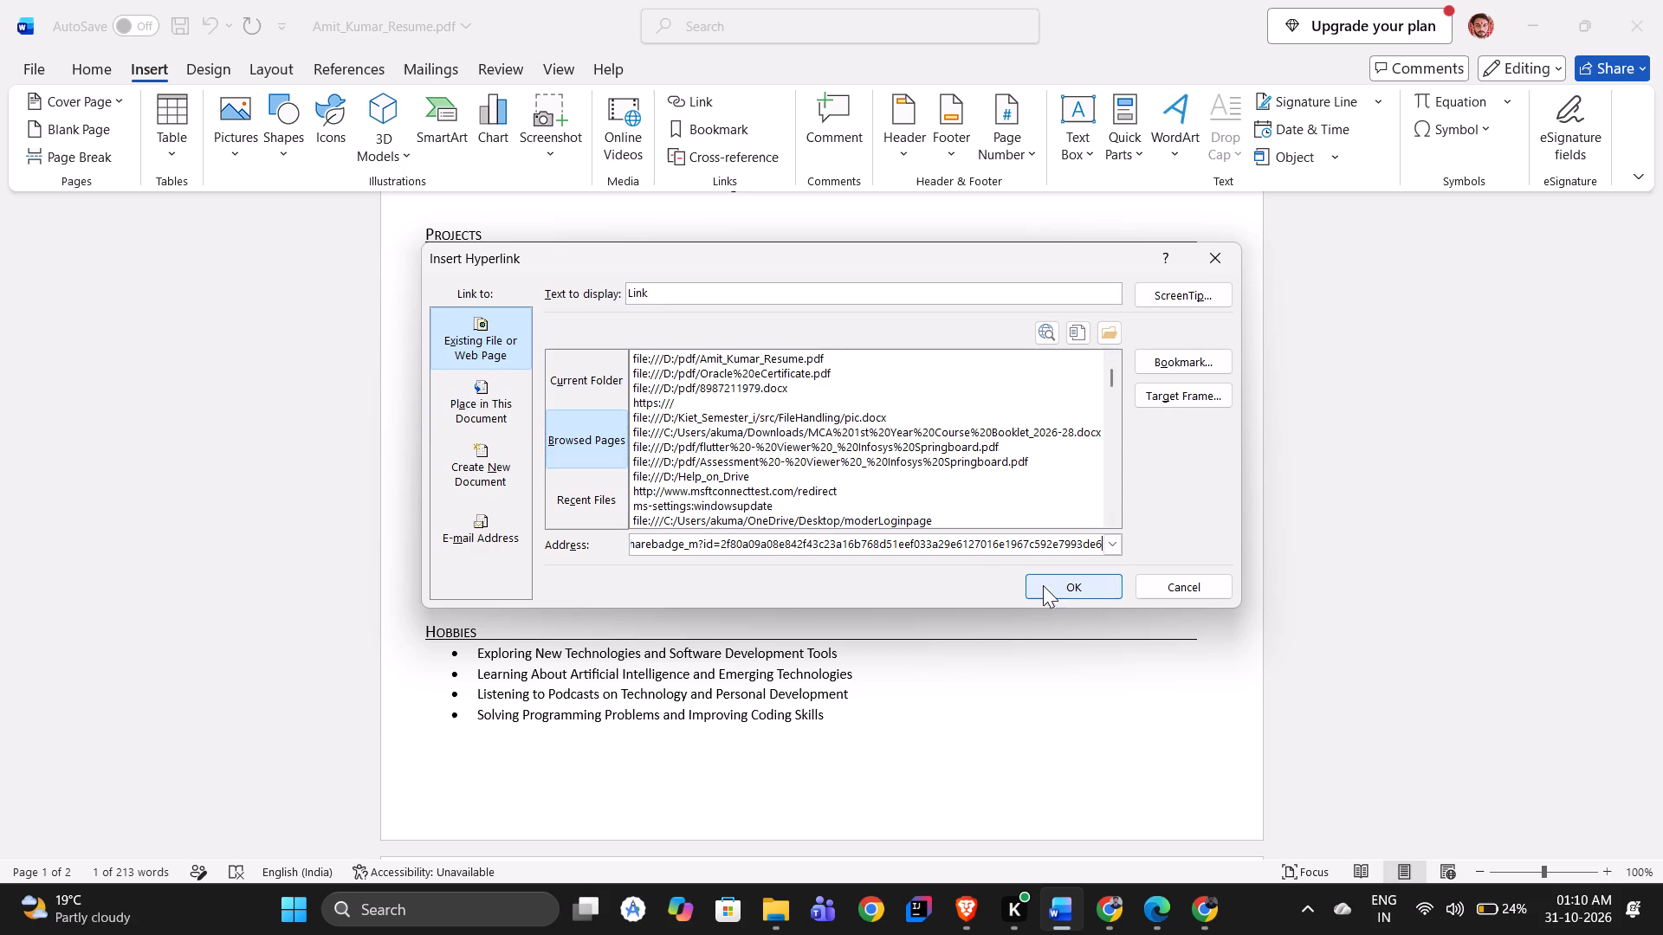
left_click(1070, 585)
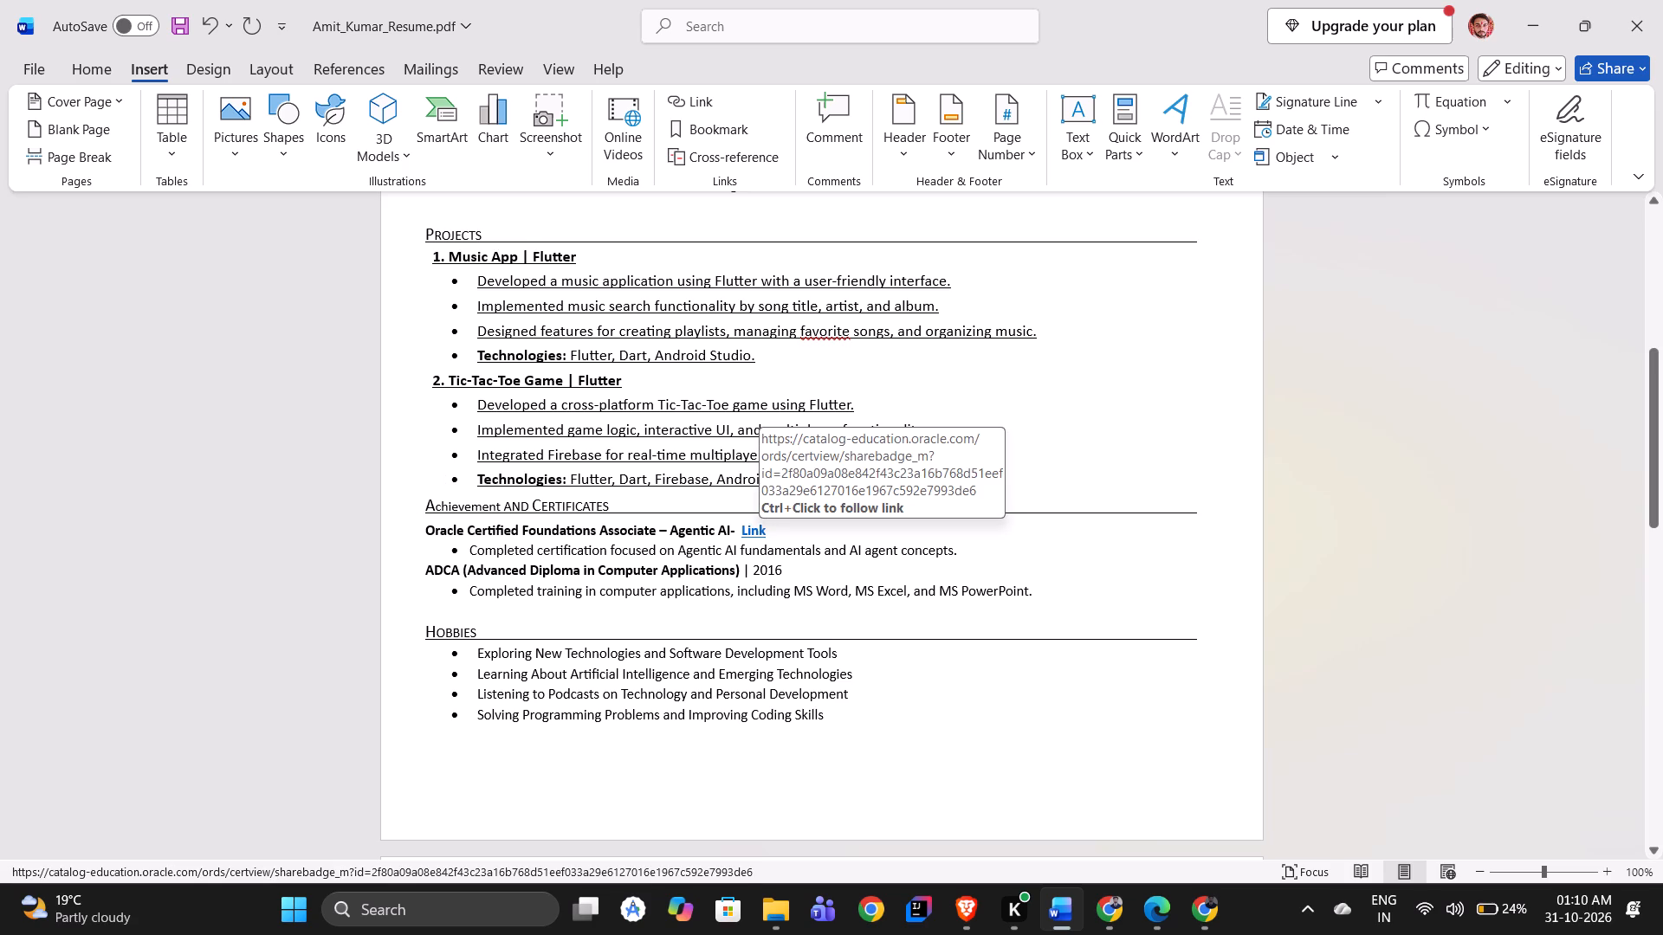
Enlarge the resume to 110% and look through both pages from the Education section to the Hobbies list.
key("ctrl+equal")
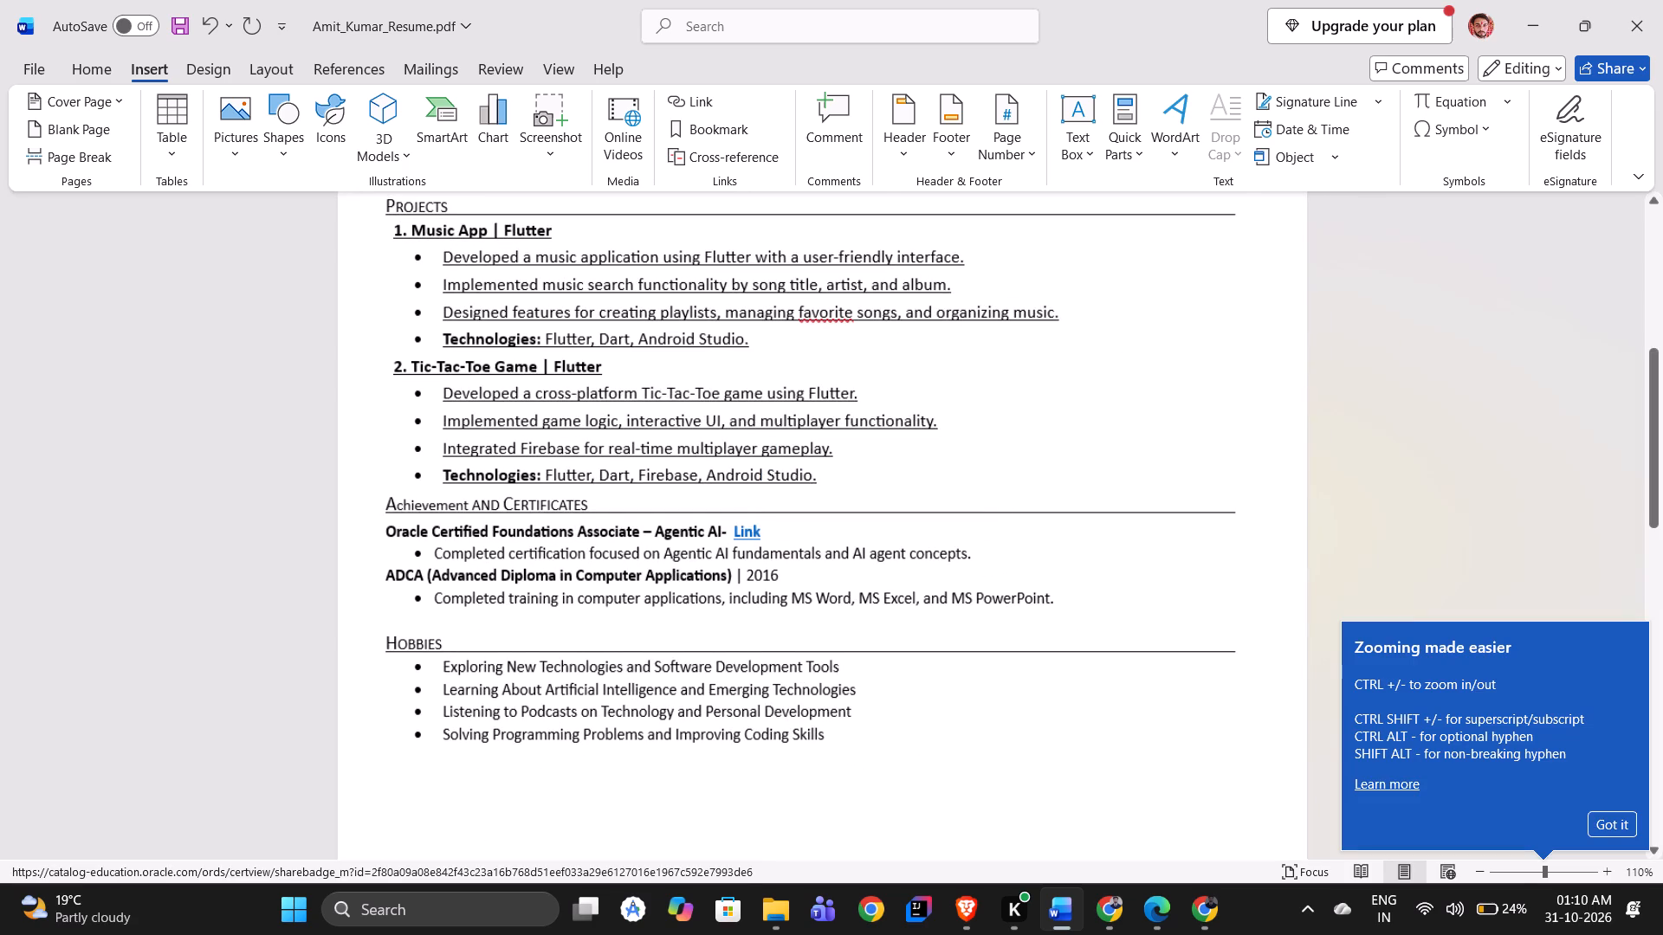
left_click(1601, 813)
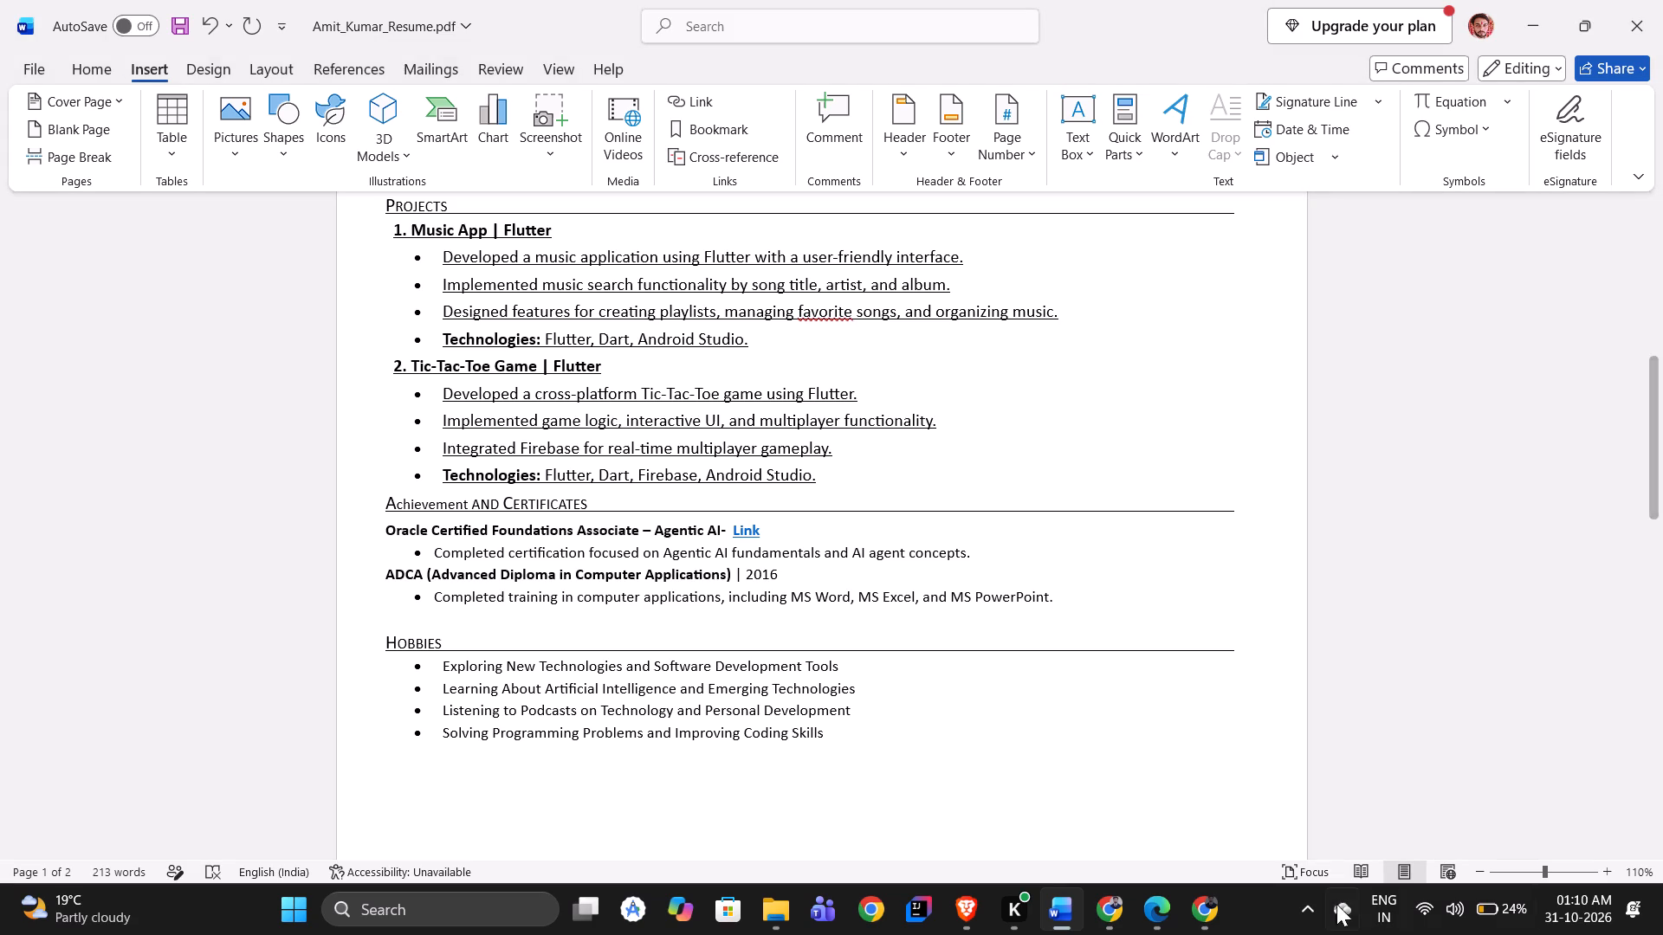
left_click(1422, 773)
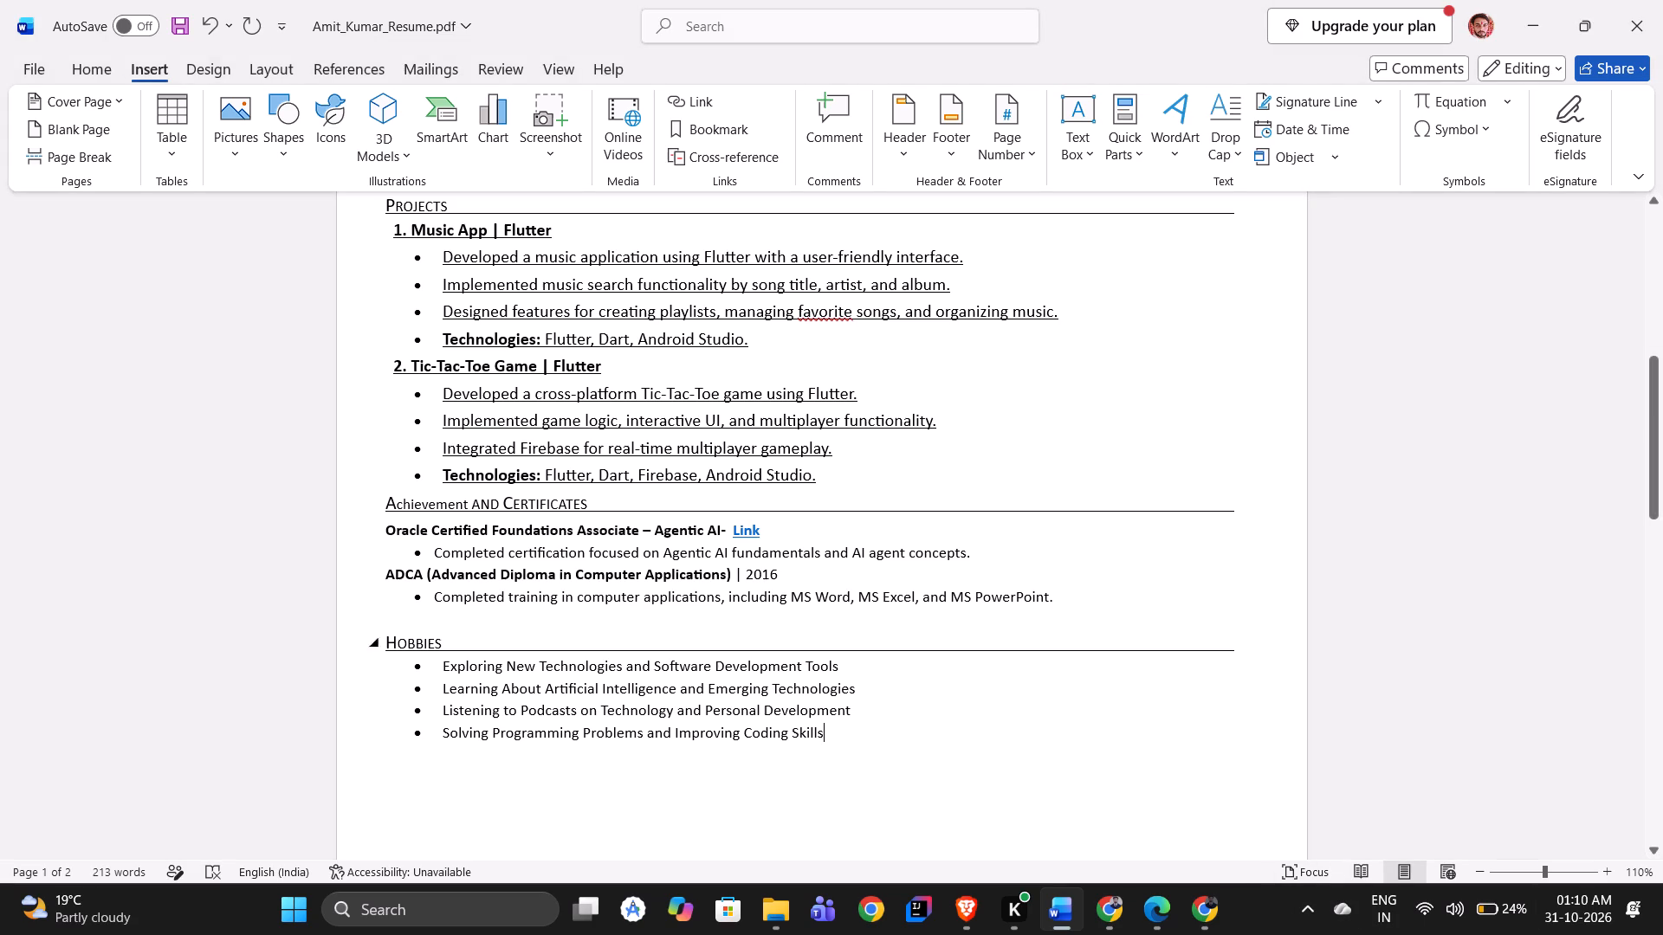
left_click(1128, 628)
scroll(1128, 628, "down", 1)
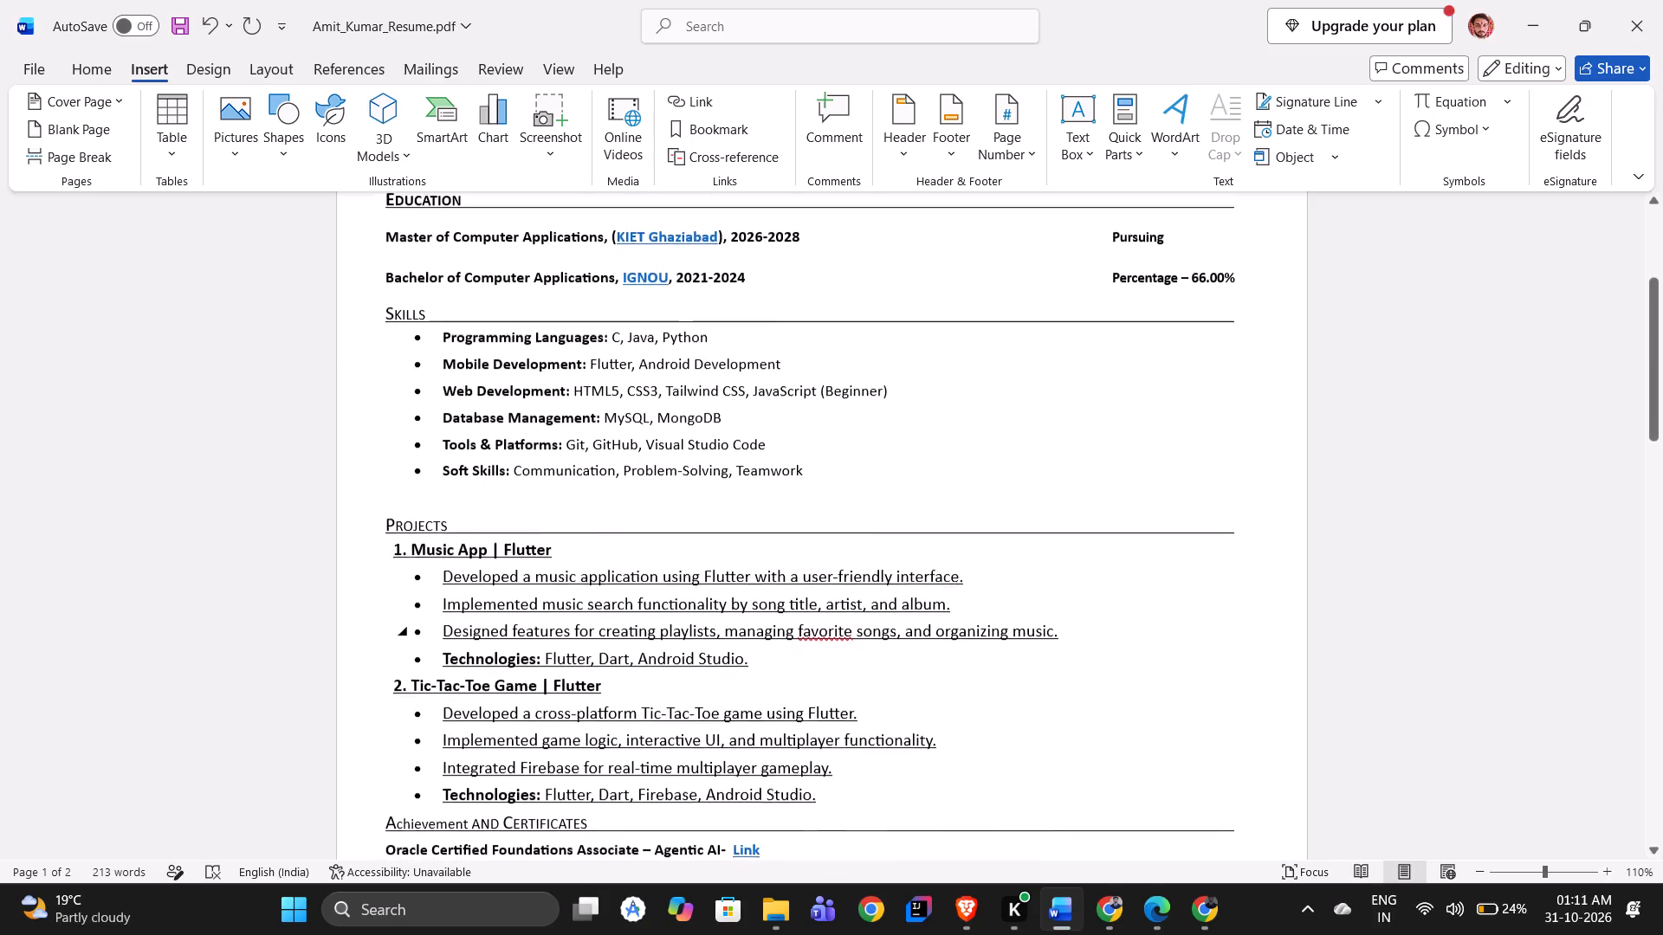
scroll(1128, 628, "down", 1)
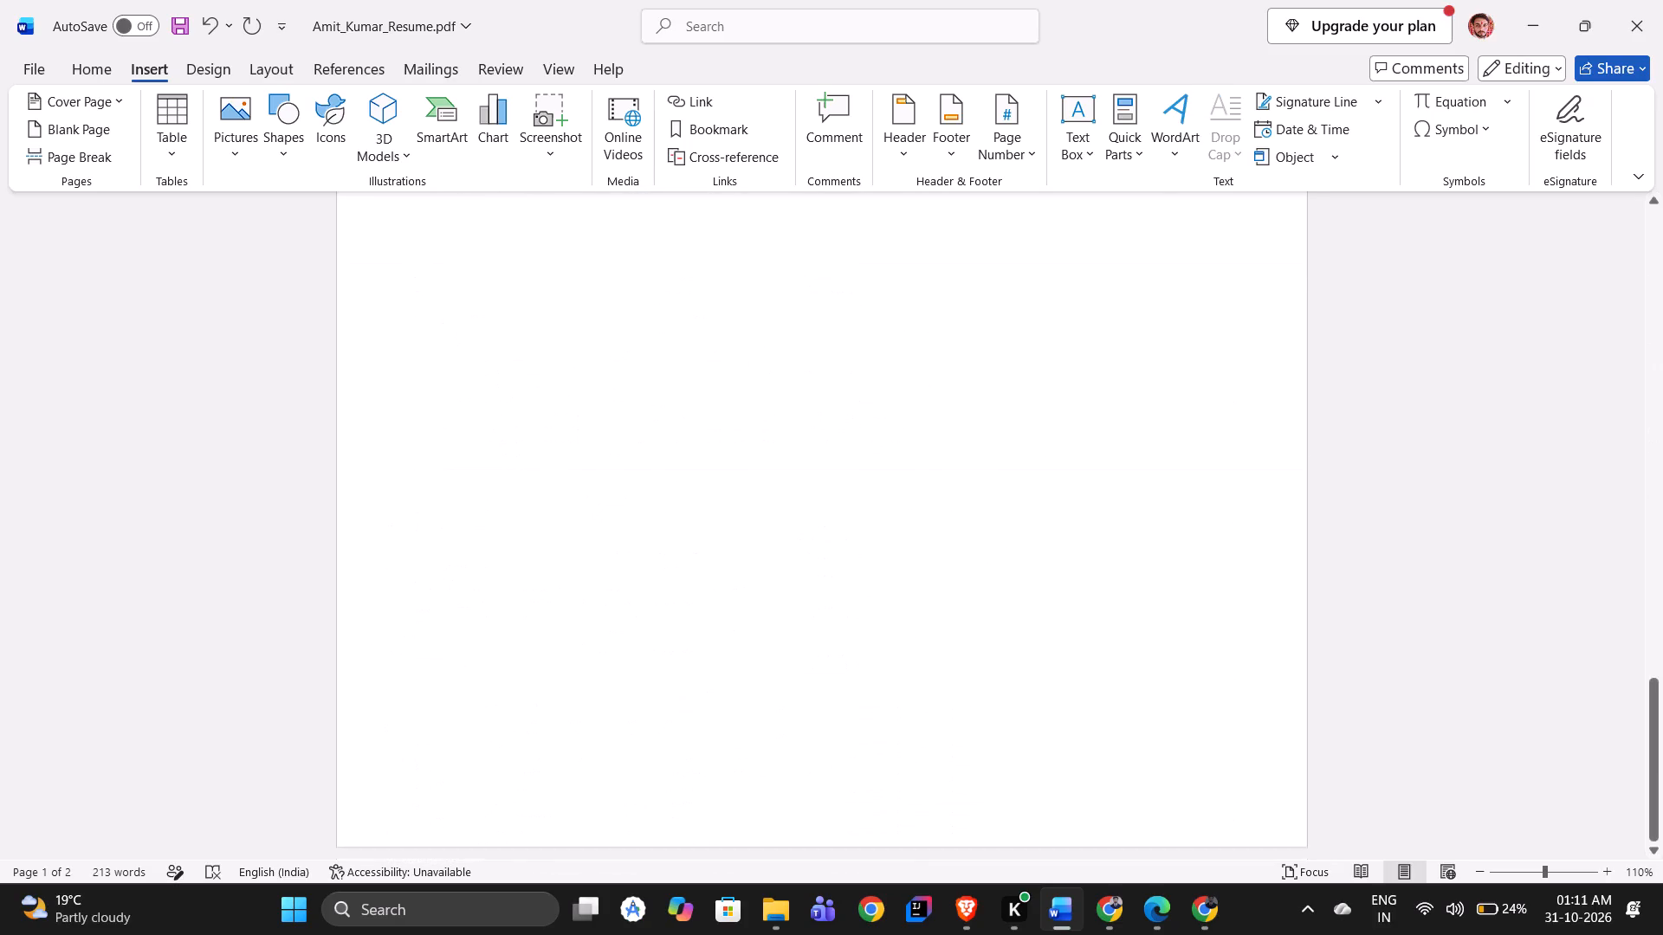
scroll(1128, 628, "up", 6)
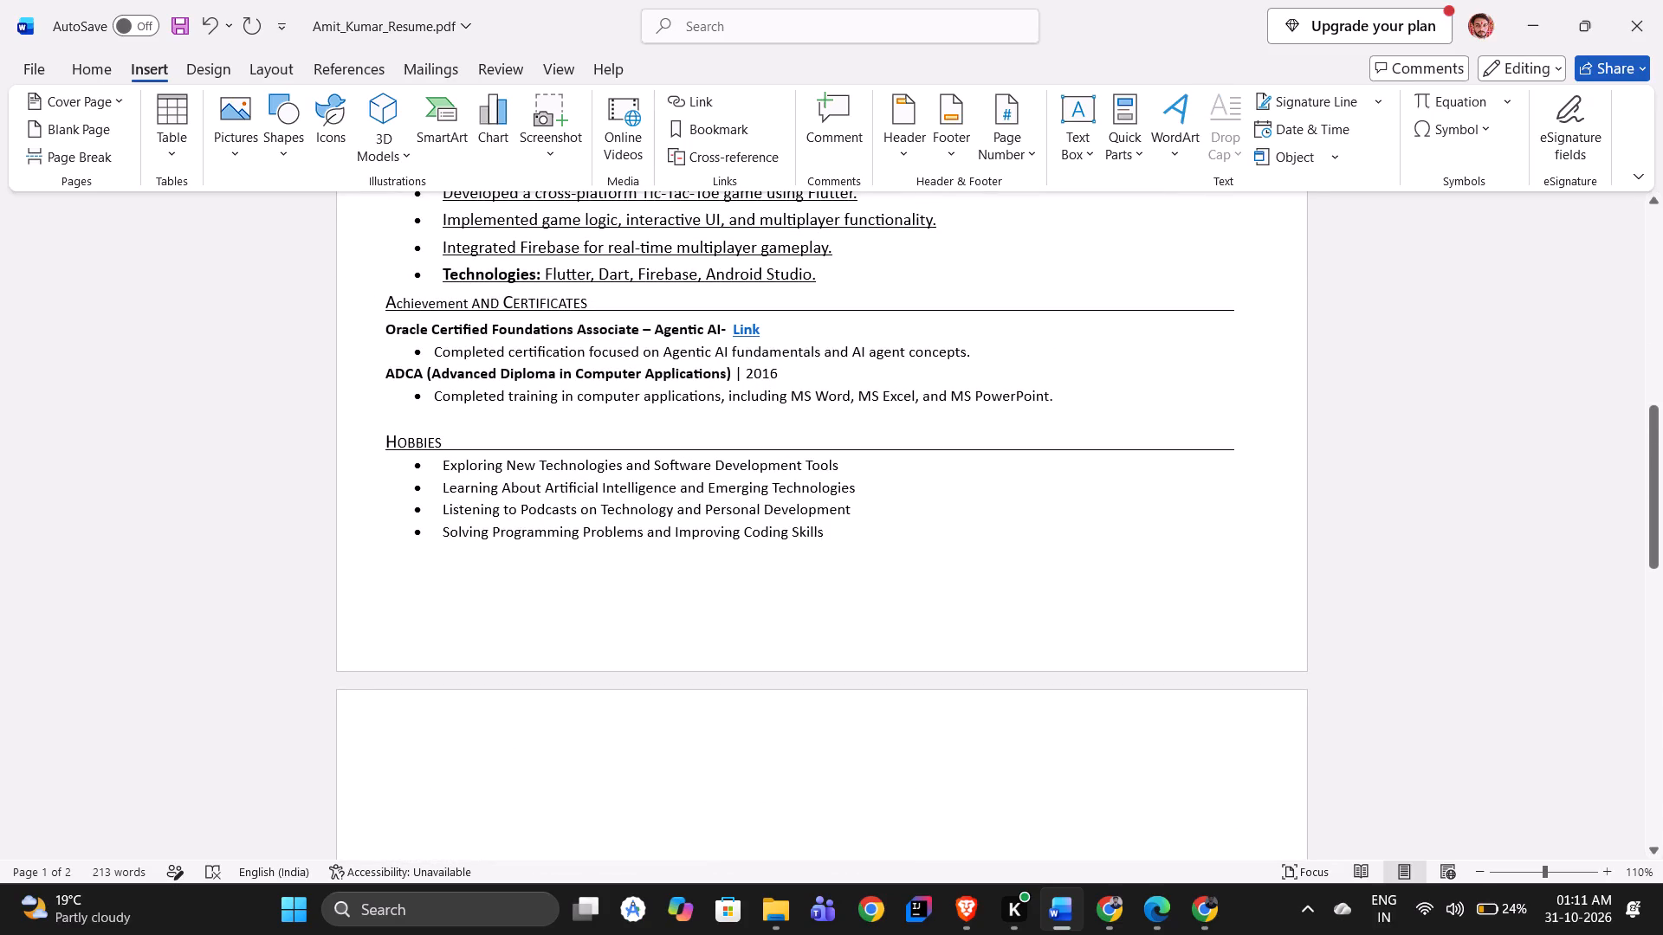
scroll(1128, 628, "up", 2)
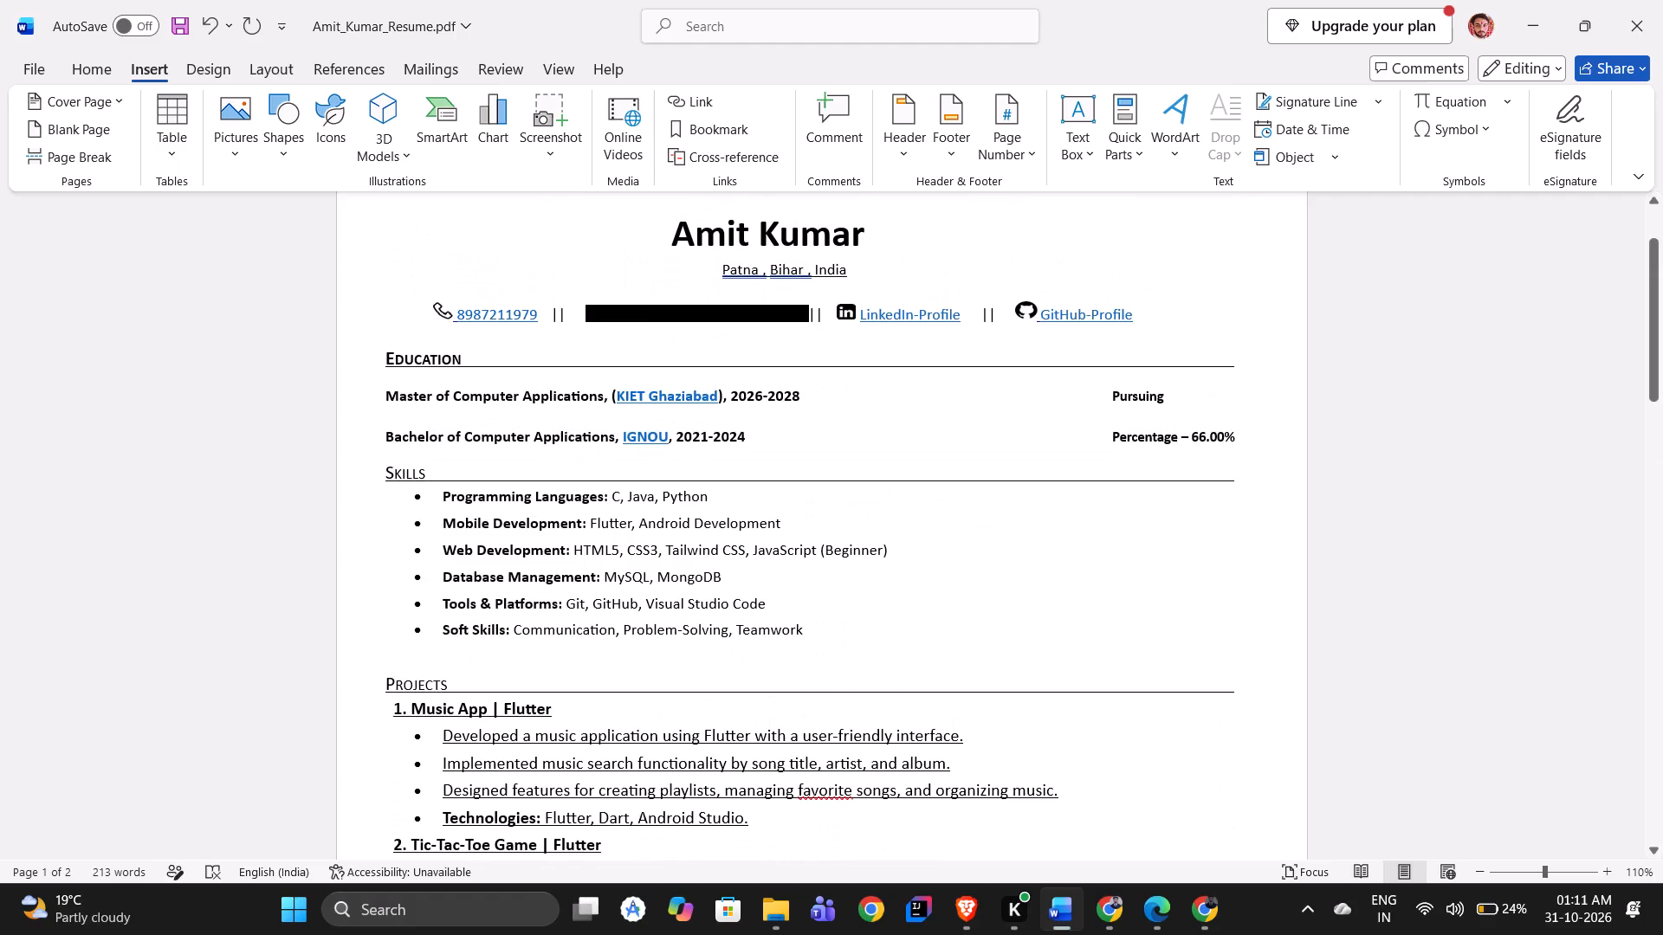
scroll(1128, 628, "down", 2)
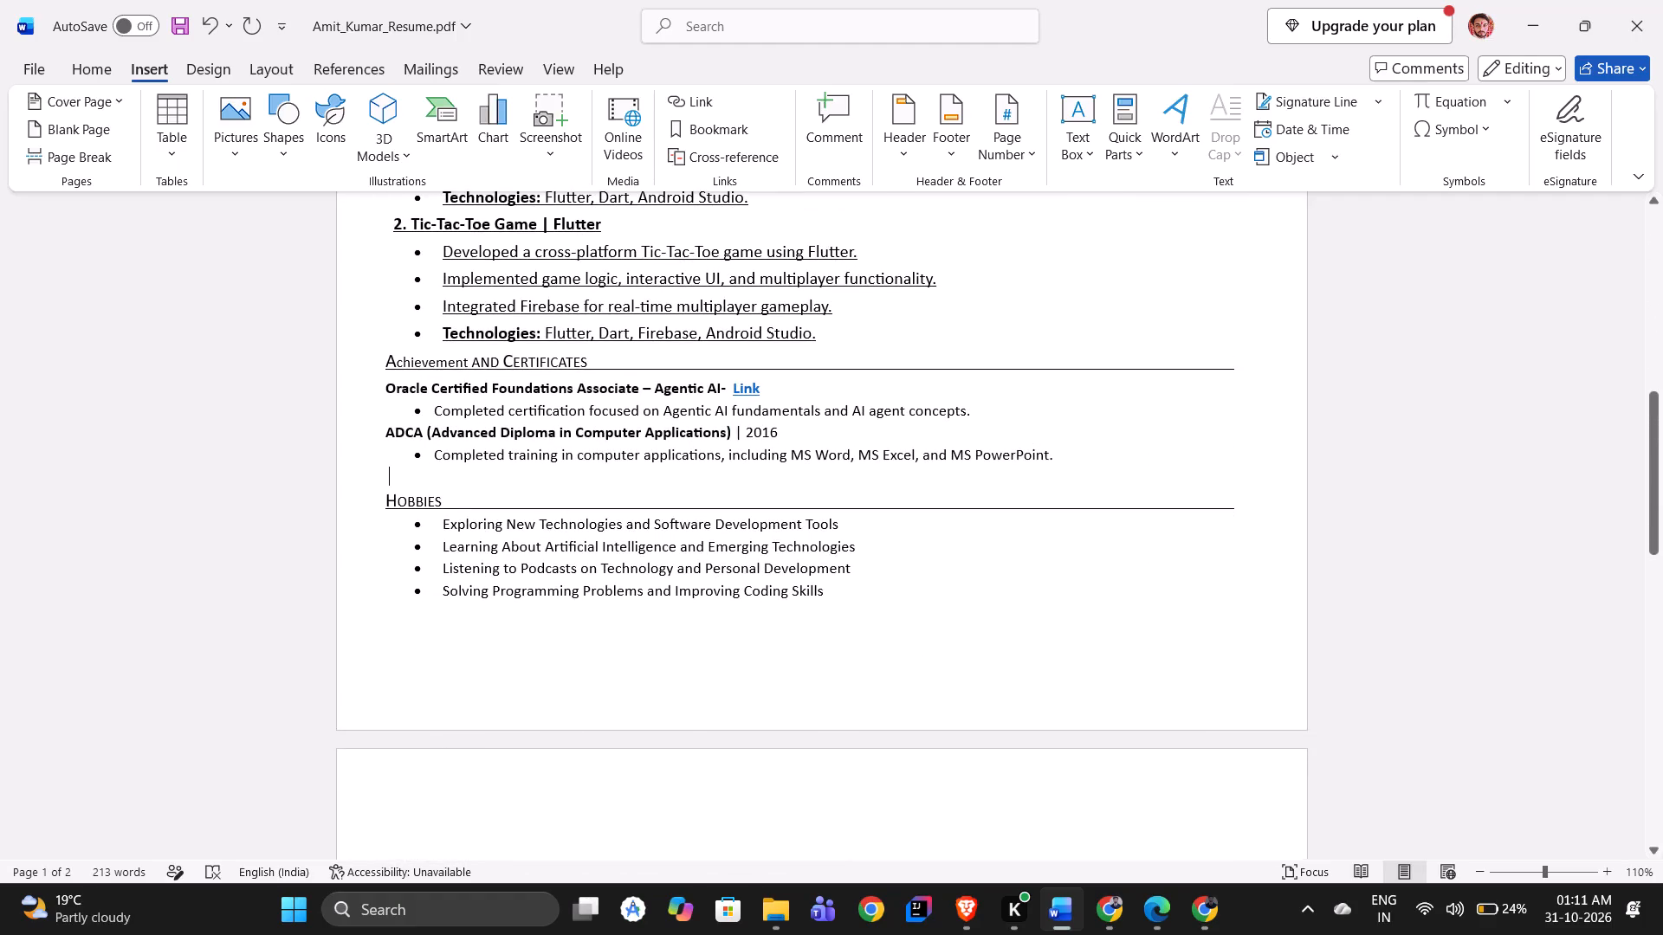
Delete "| 2016" from the end of the "ADCA (Advanced Diploma in Computer Applications)" title line.
left_click(786, 434)
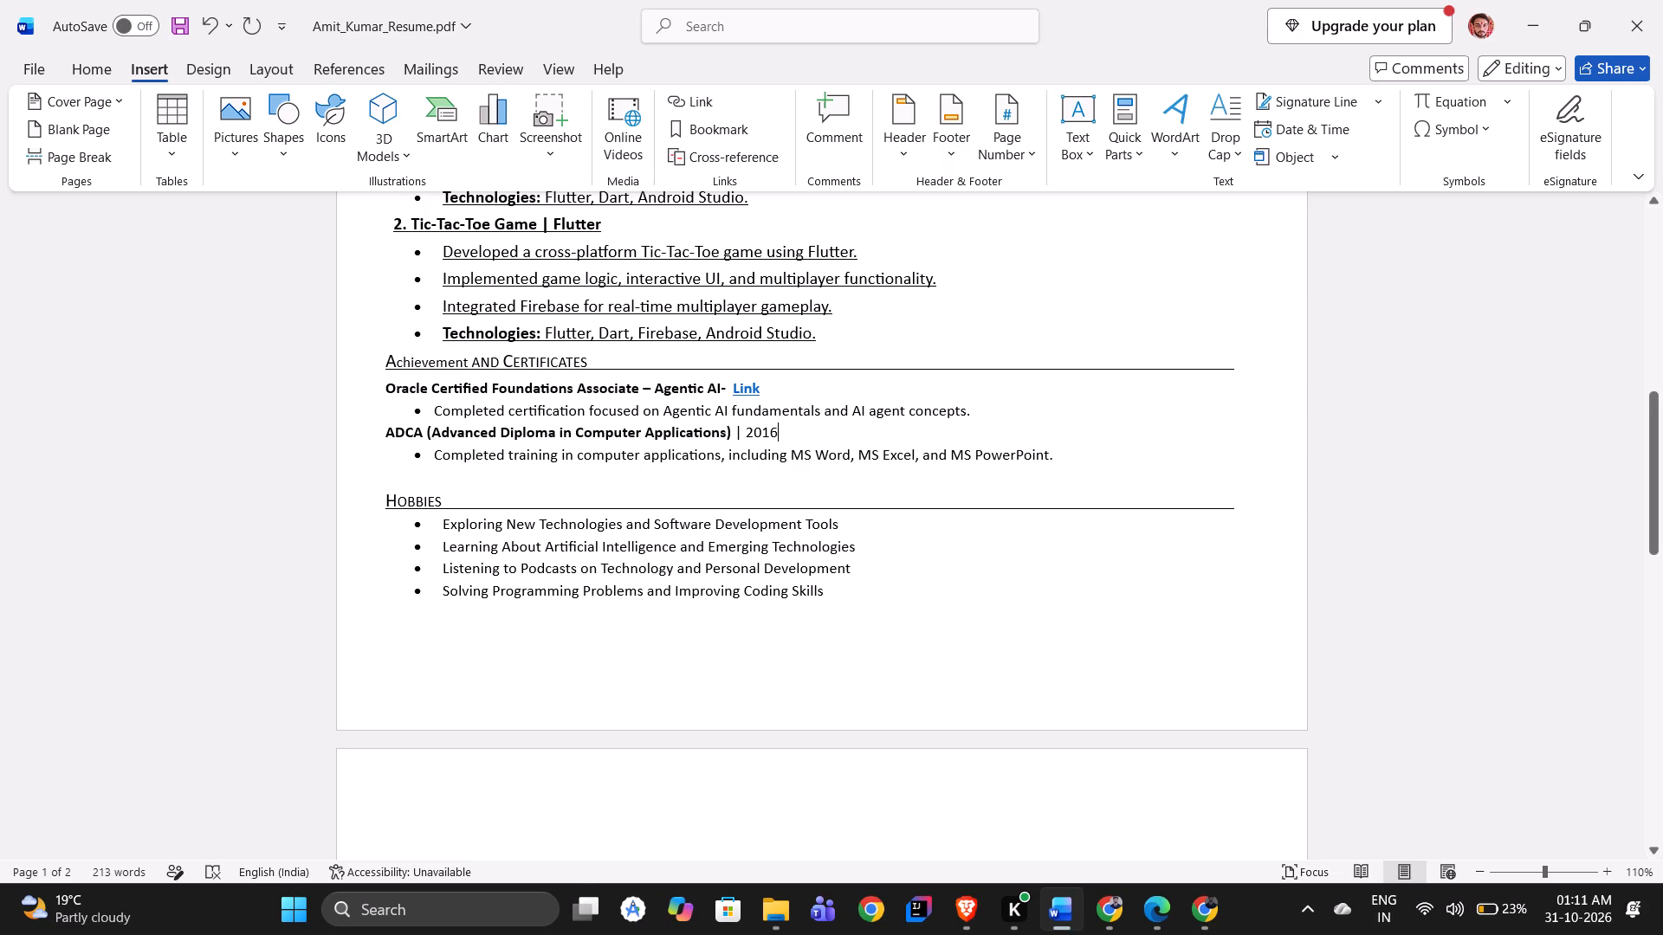
key("BackSpace")
key("BackSpace")
key("BackSpace")
key("BackSpace")
key("BackSpace")
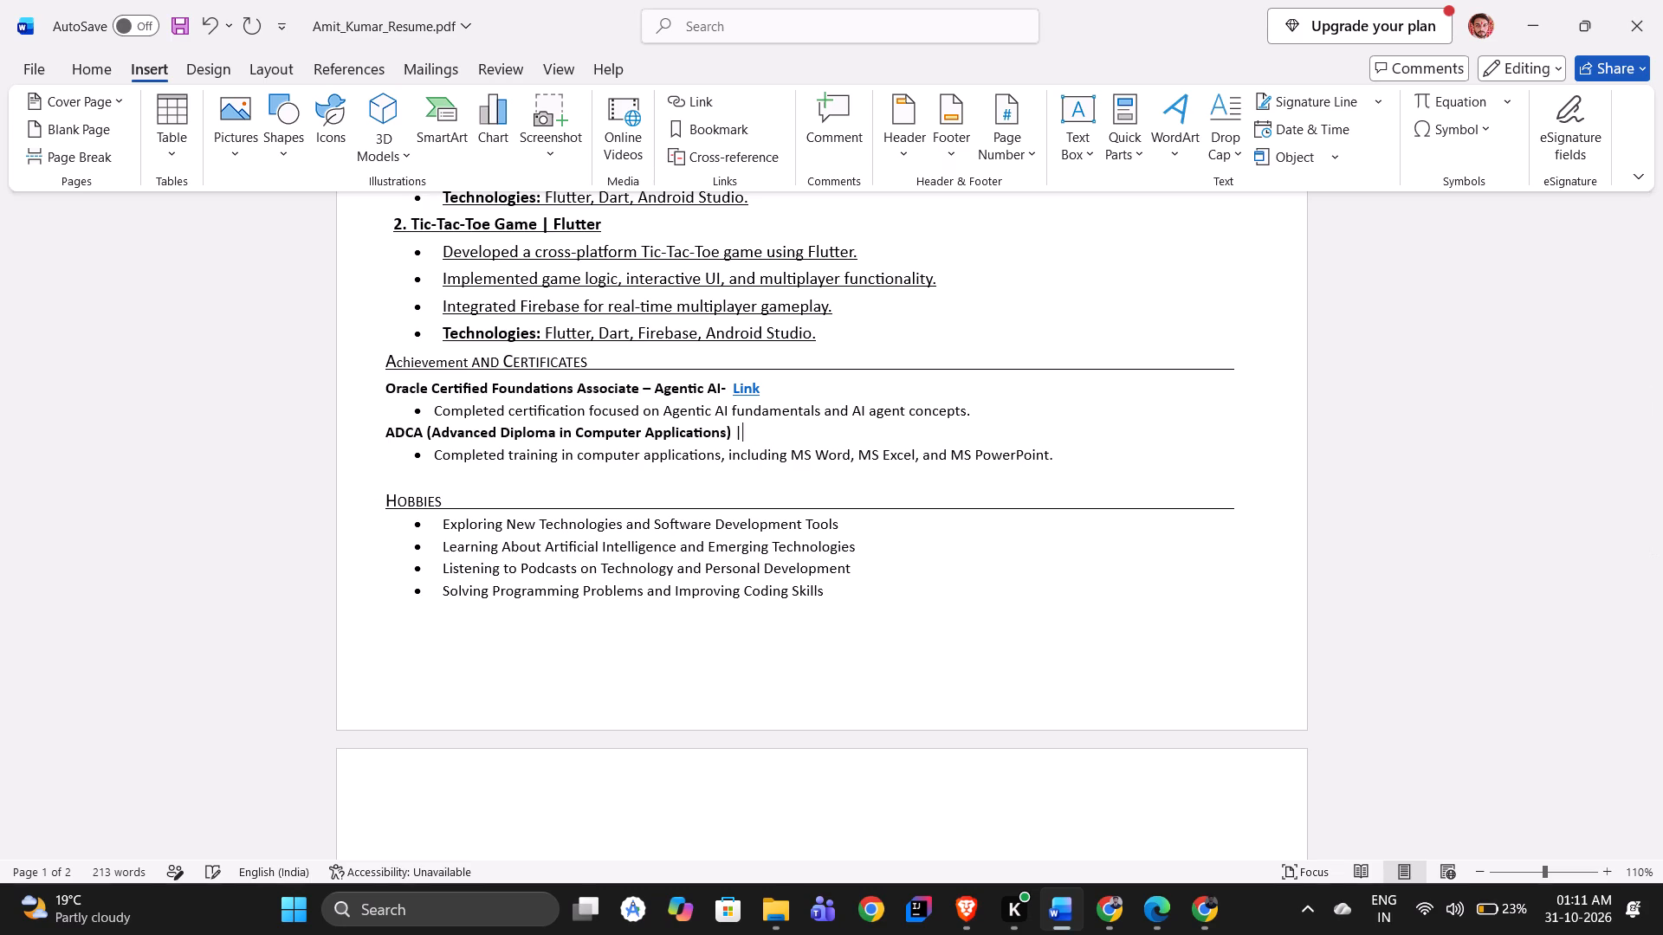
key("BackSpace")
key("BackSpace")
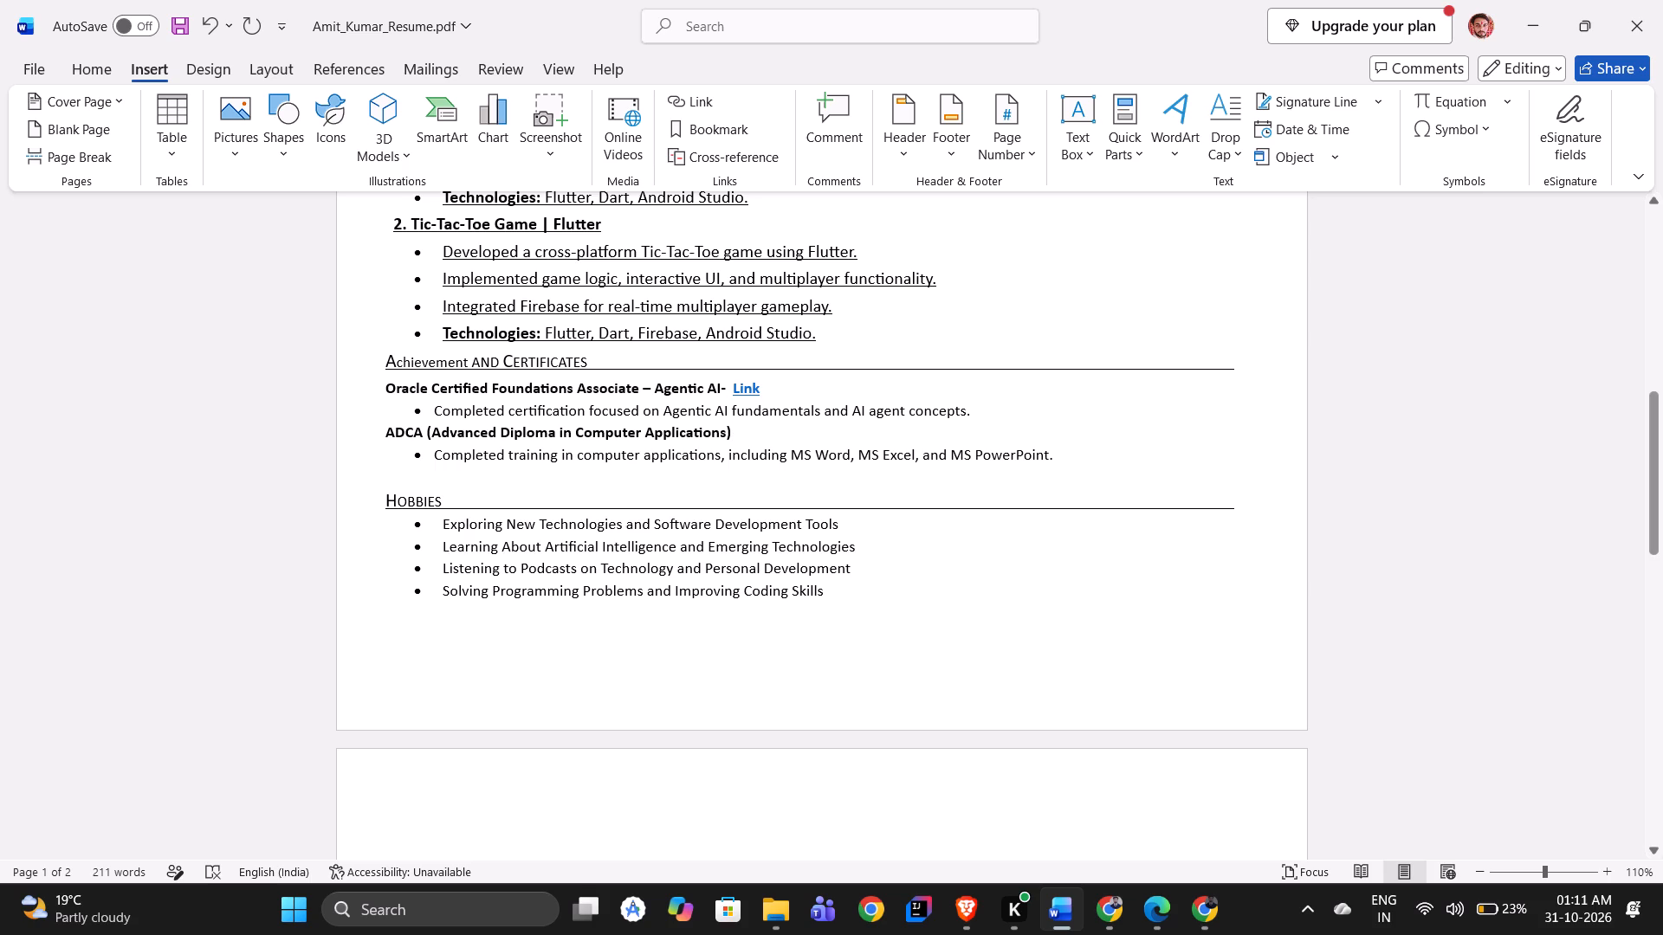
Add an empty line without a bullet below the Oracle certification's description, above the ADCA title.
left_click(974, 408)
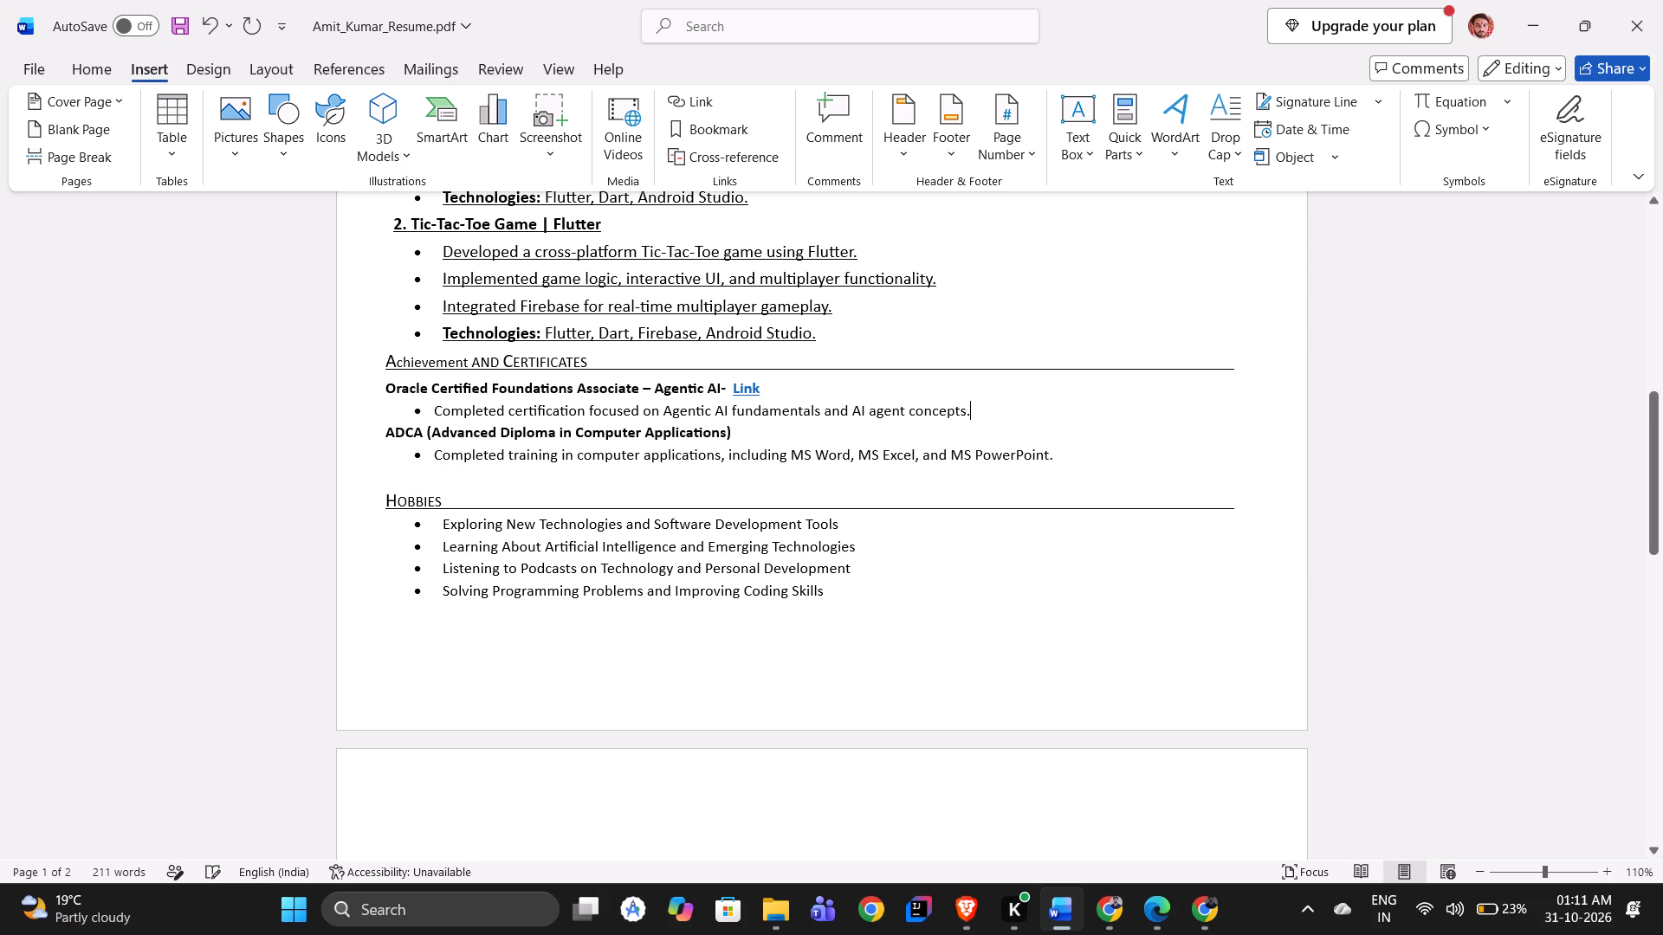
key("Return")
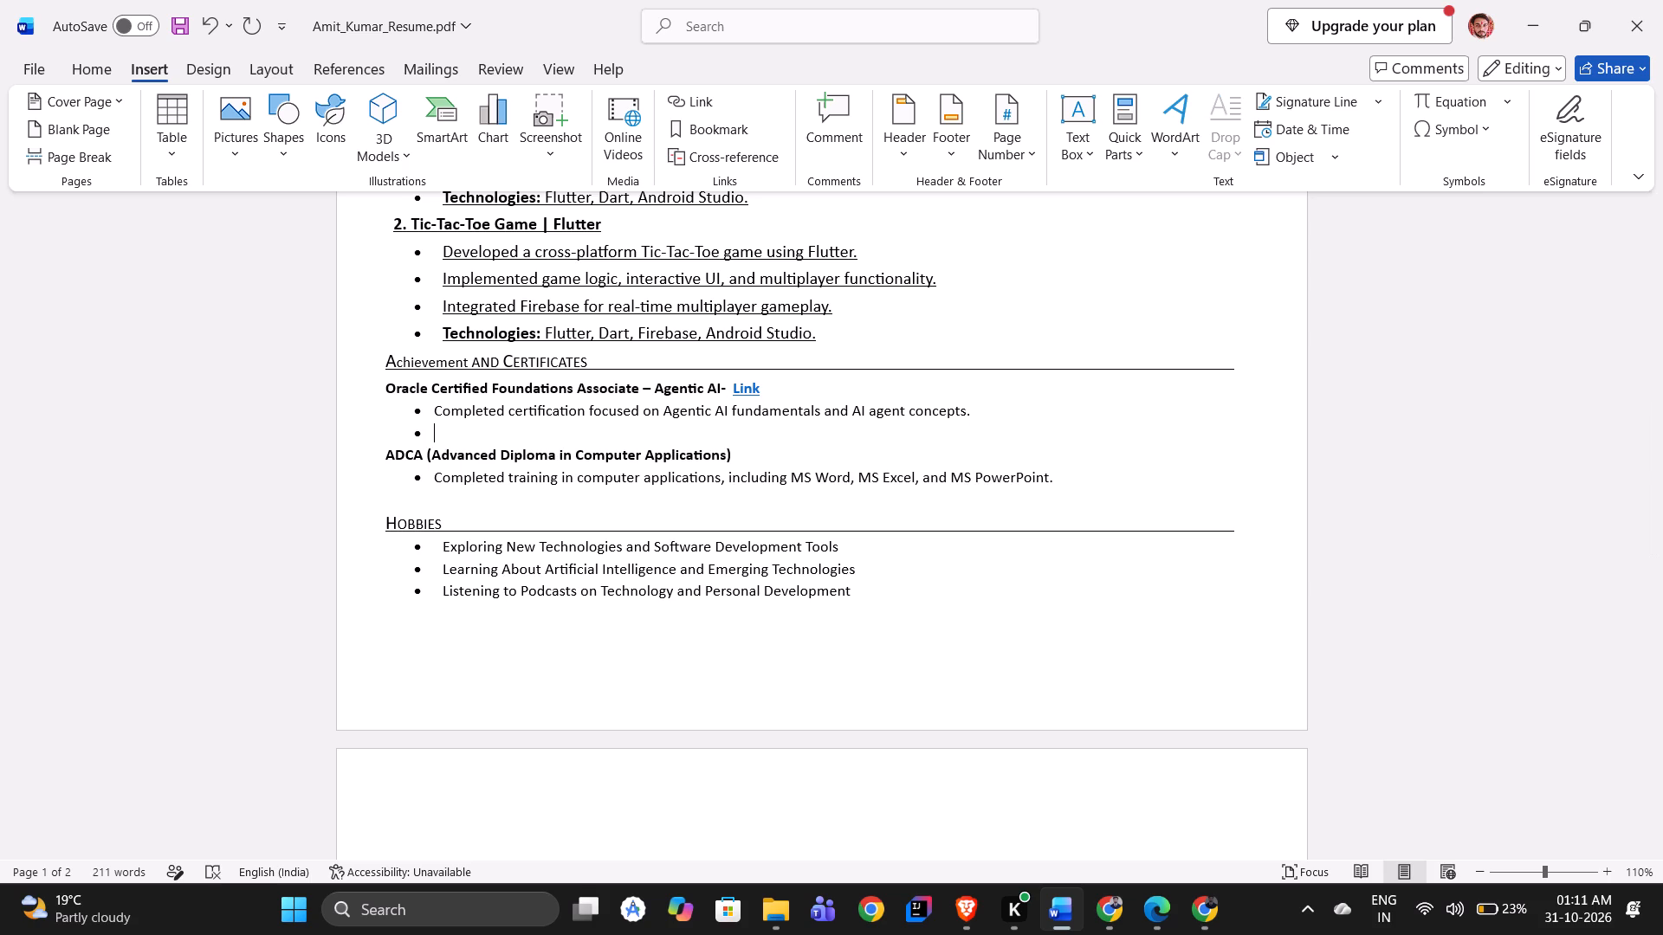
key("BackSpace")
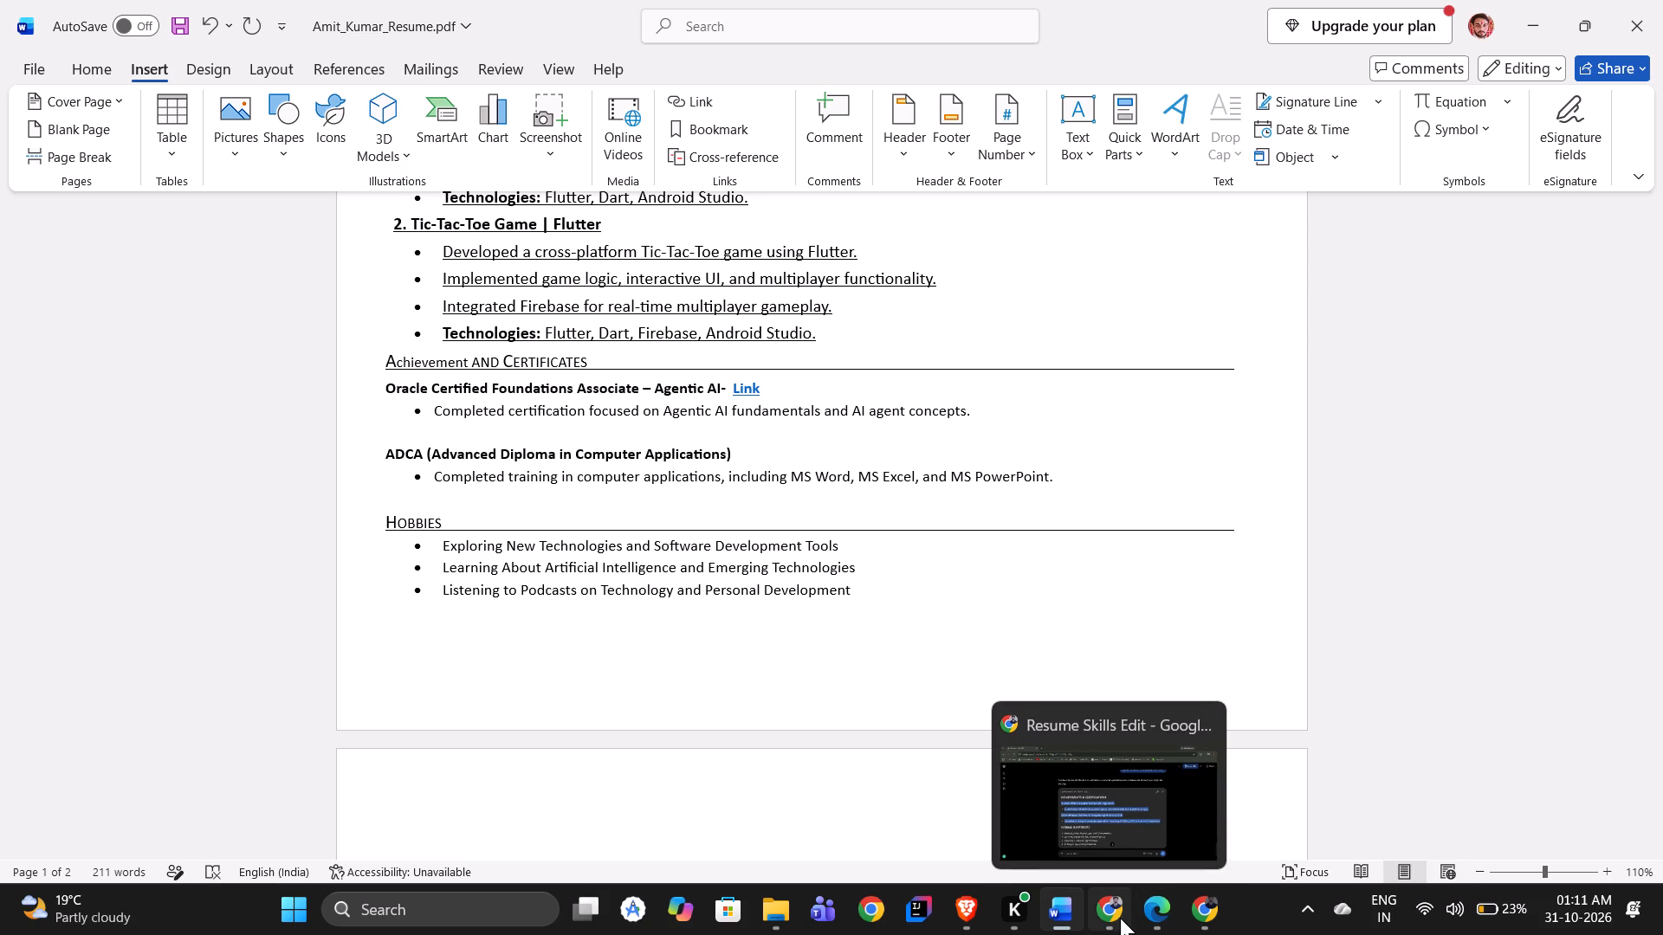
Open "flutter - Viewer _ Infosys Springboard.pdf" from the pdf folder, read through the Mastering Flutter assessment result and close it.
left_click(776, 914)
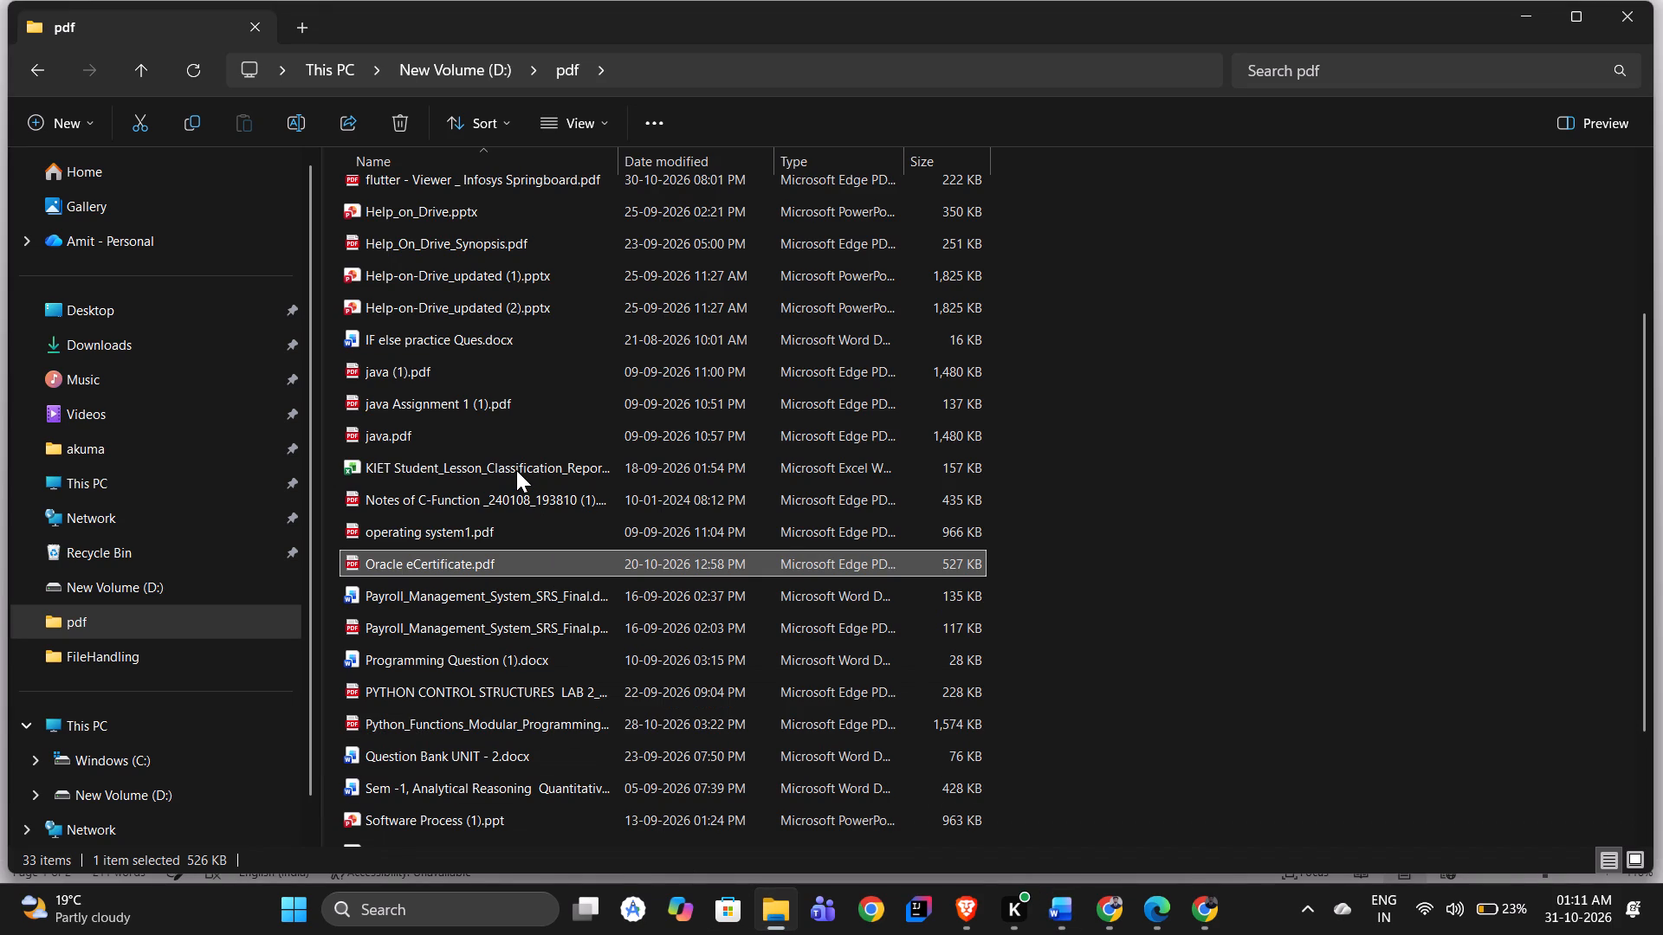
scroll(516, 470, "down", 2)
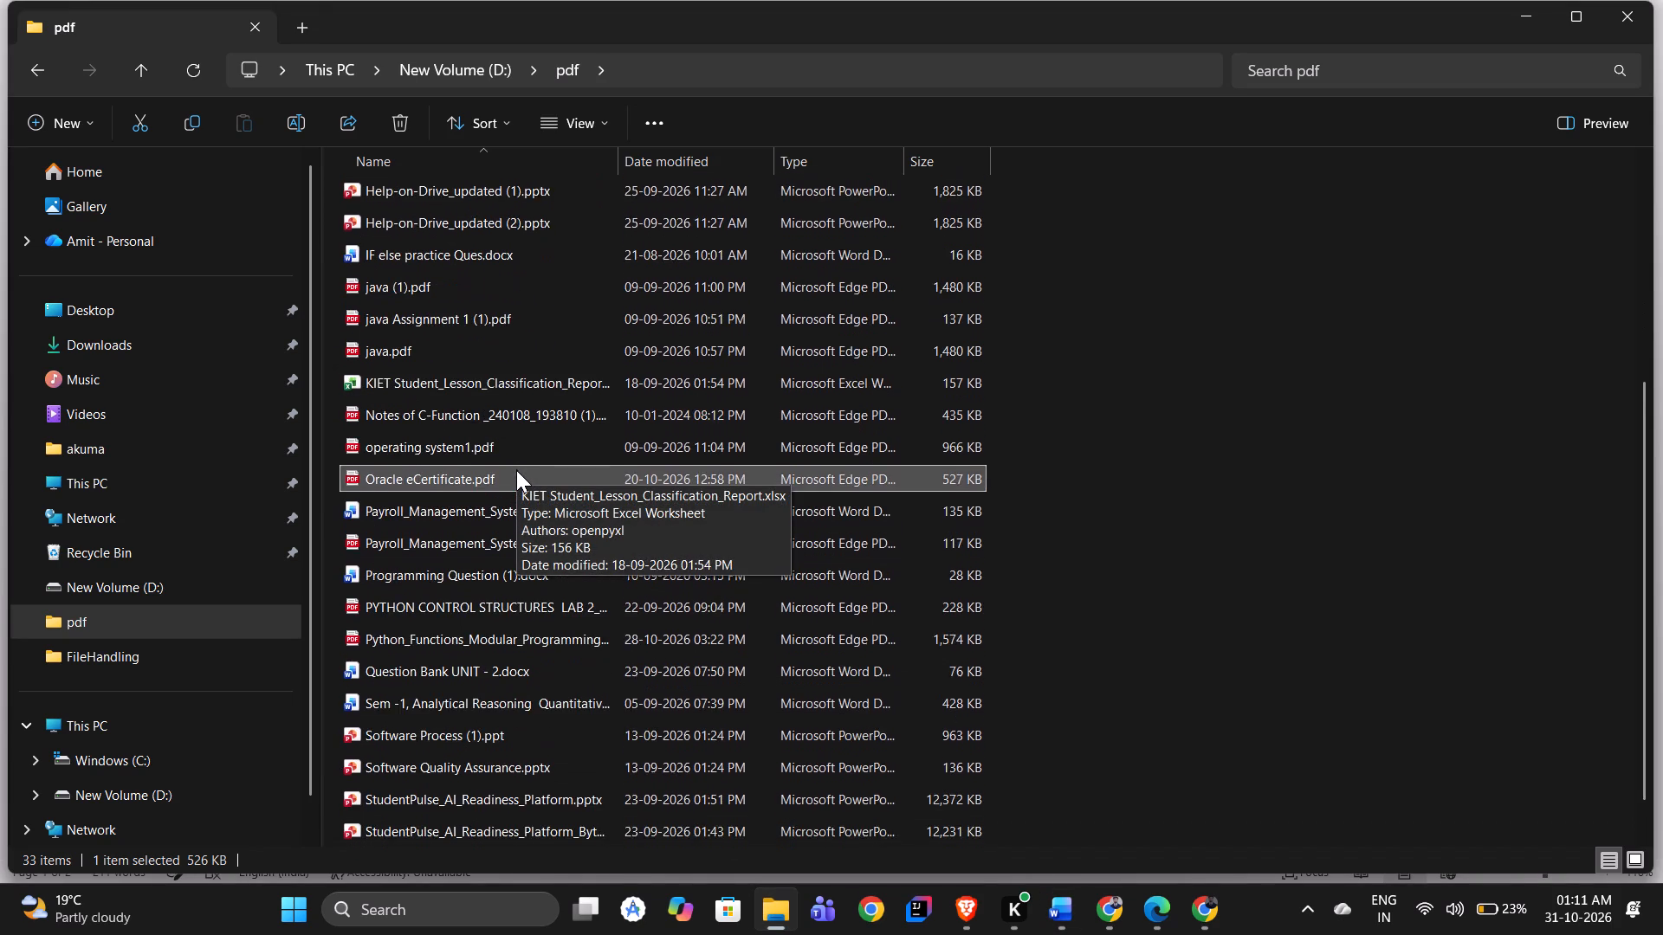
scroll(516, 470, "down", 1)
scroll(516, 470, "up", 2)
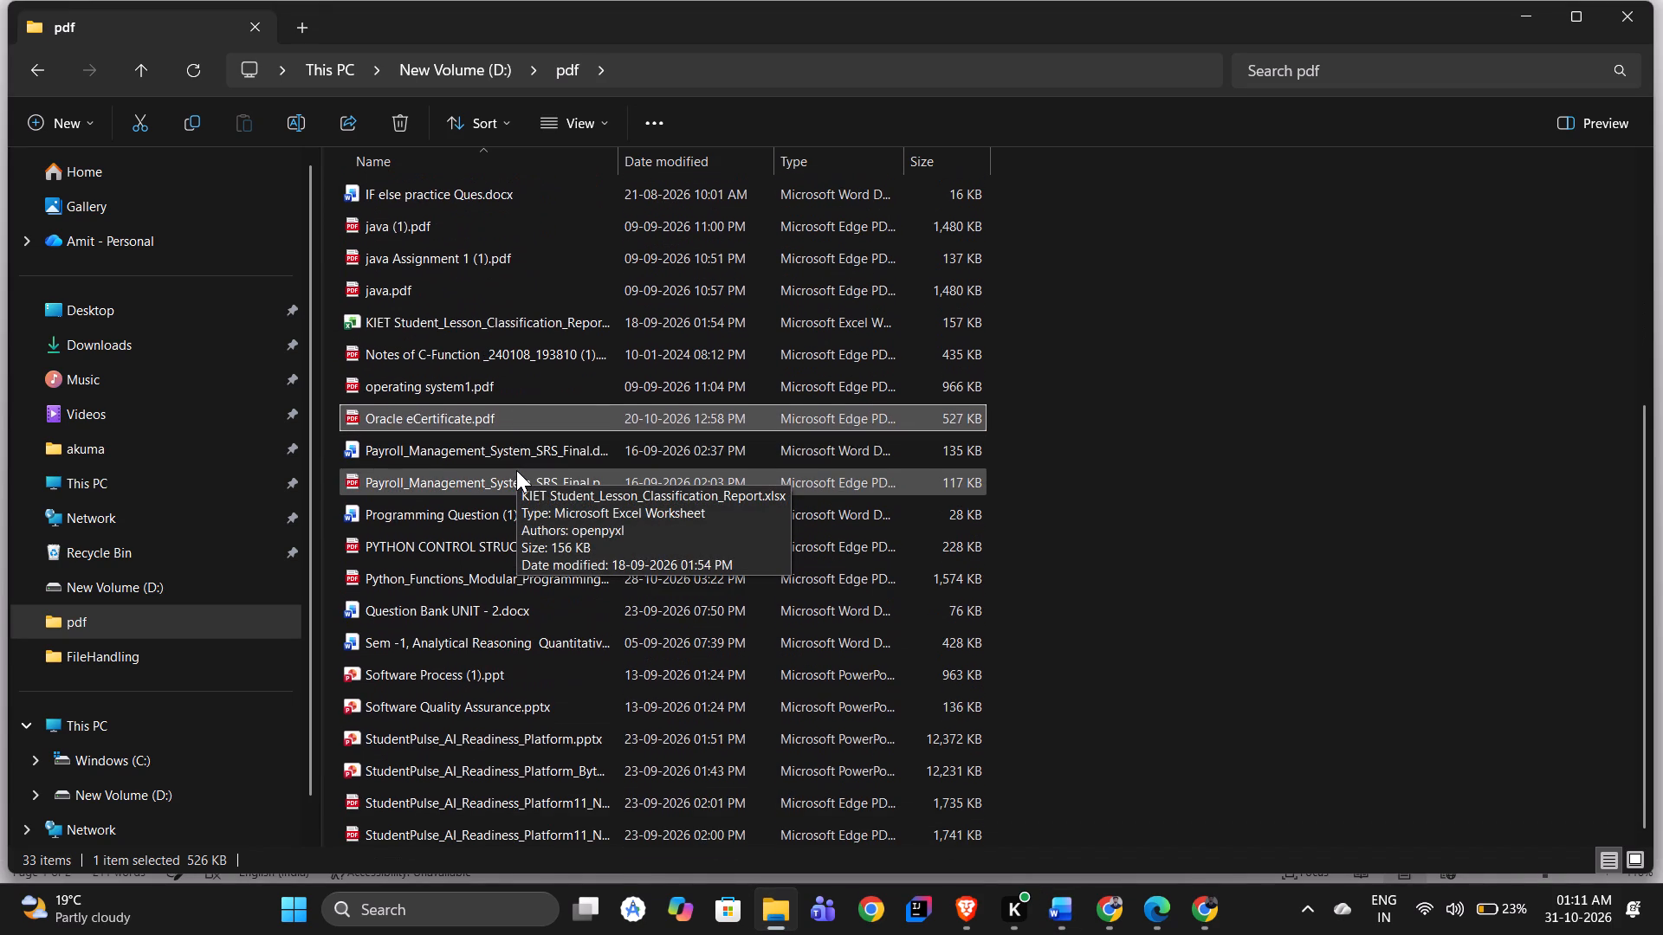
scroll(516, 470, "up", 3)
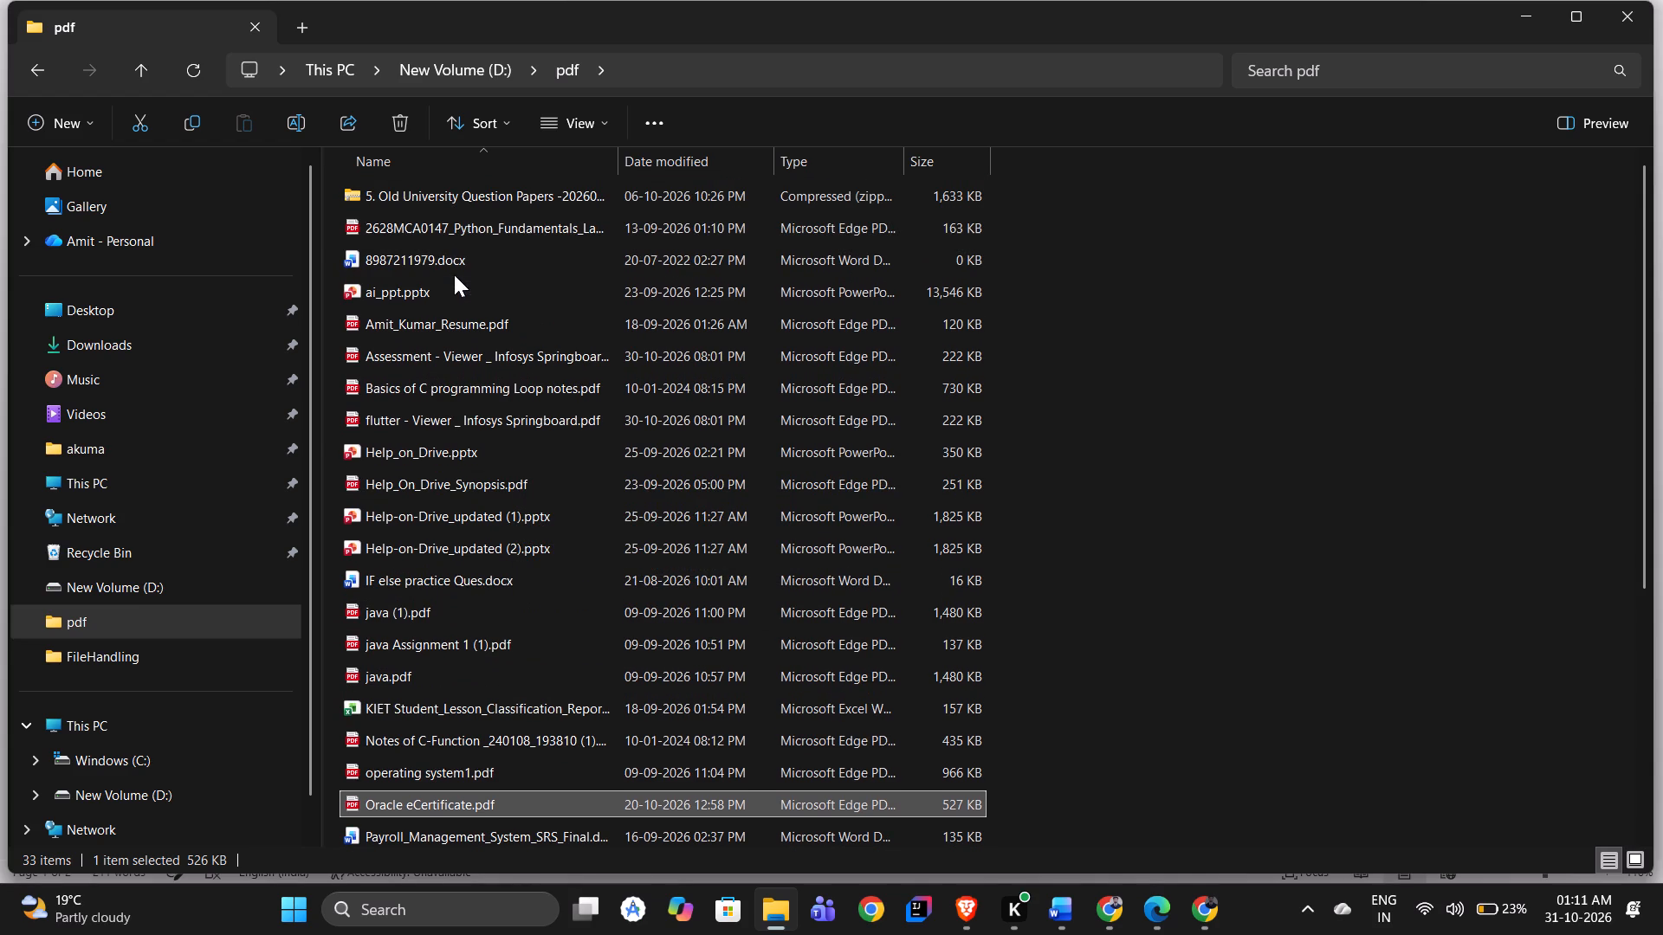
double_click(438, 425)
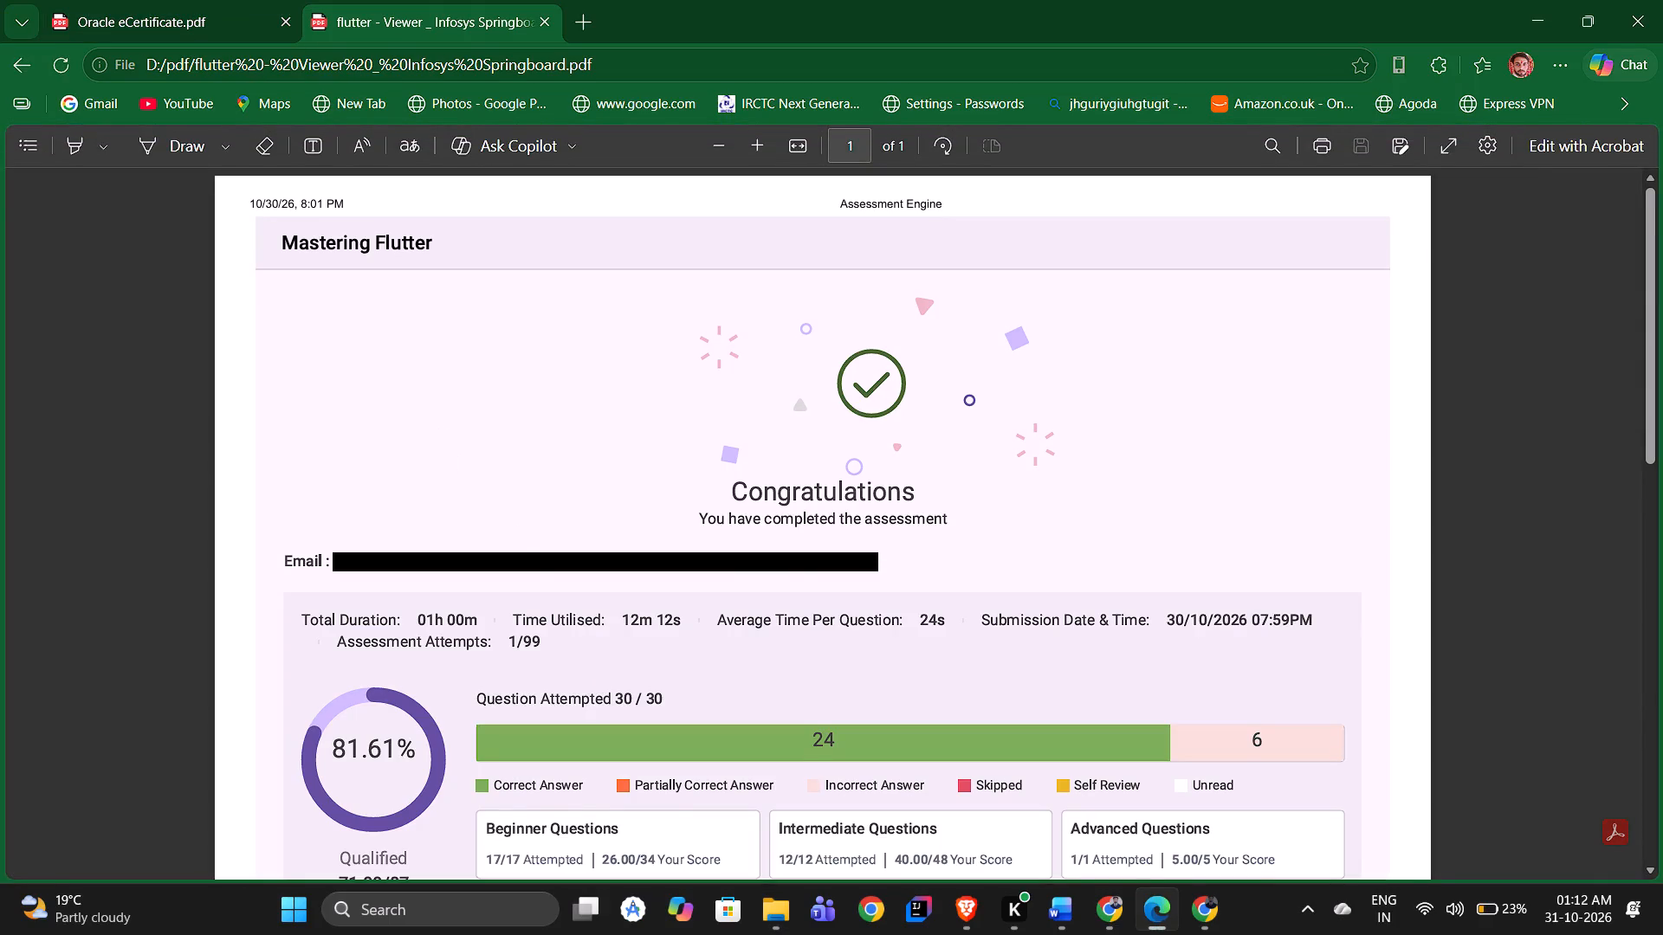
scroll(596, 713, "down", 5)
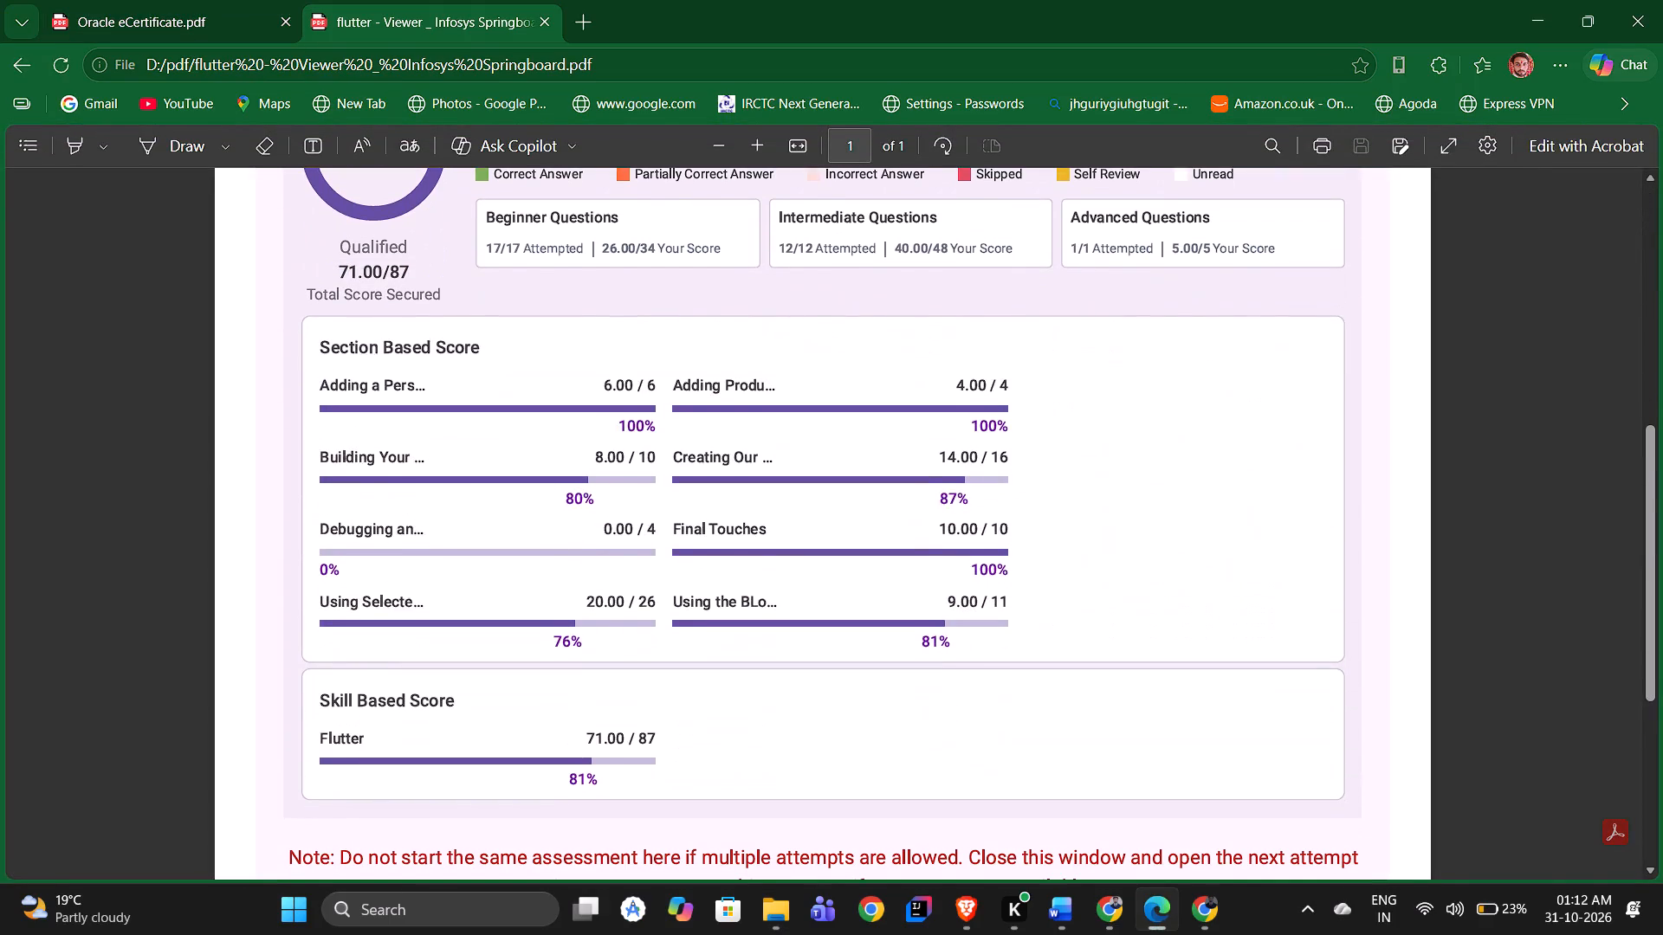
scroll(596, 713, "down", 1)
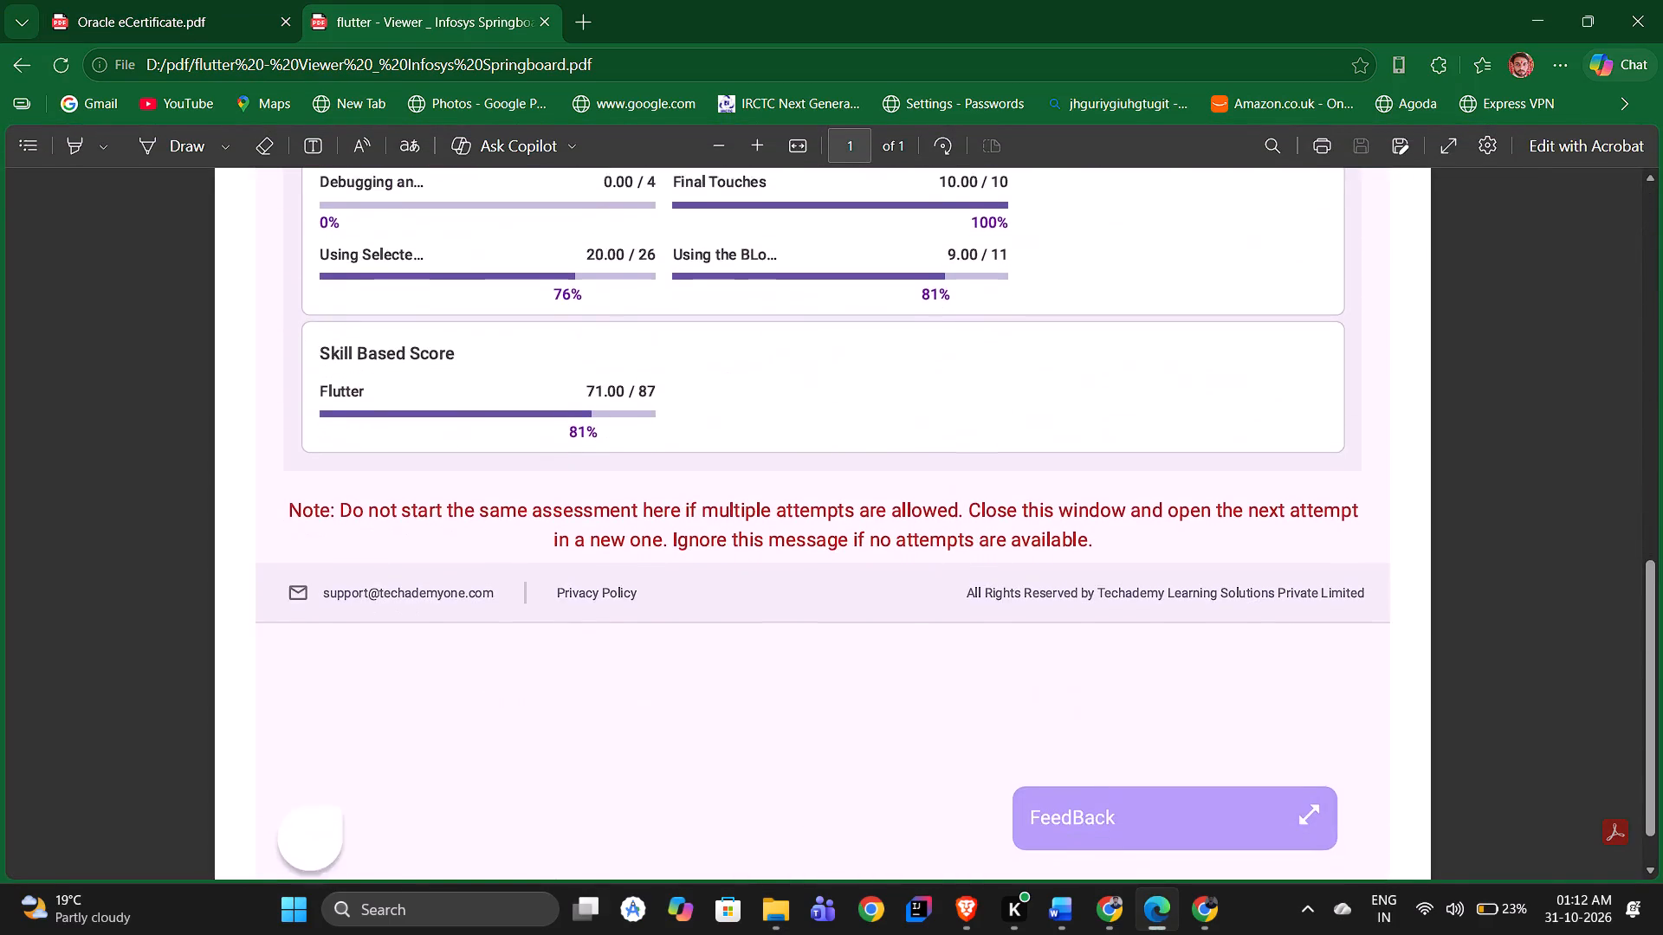
scroll(596, 713, "right", 1)
scroll(596, 713, "up", 2)
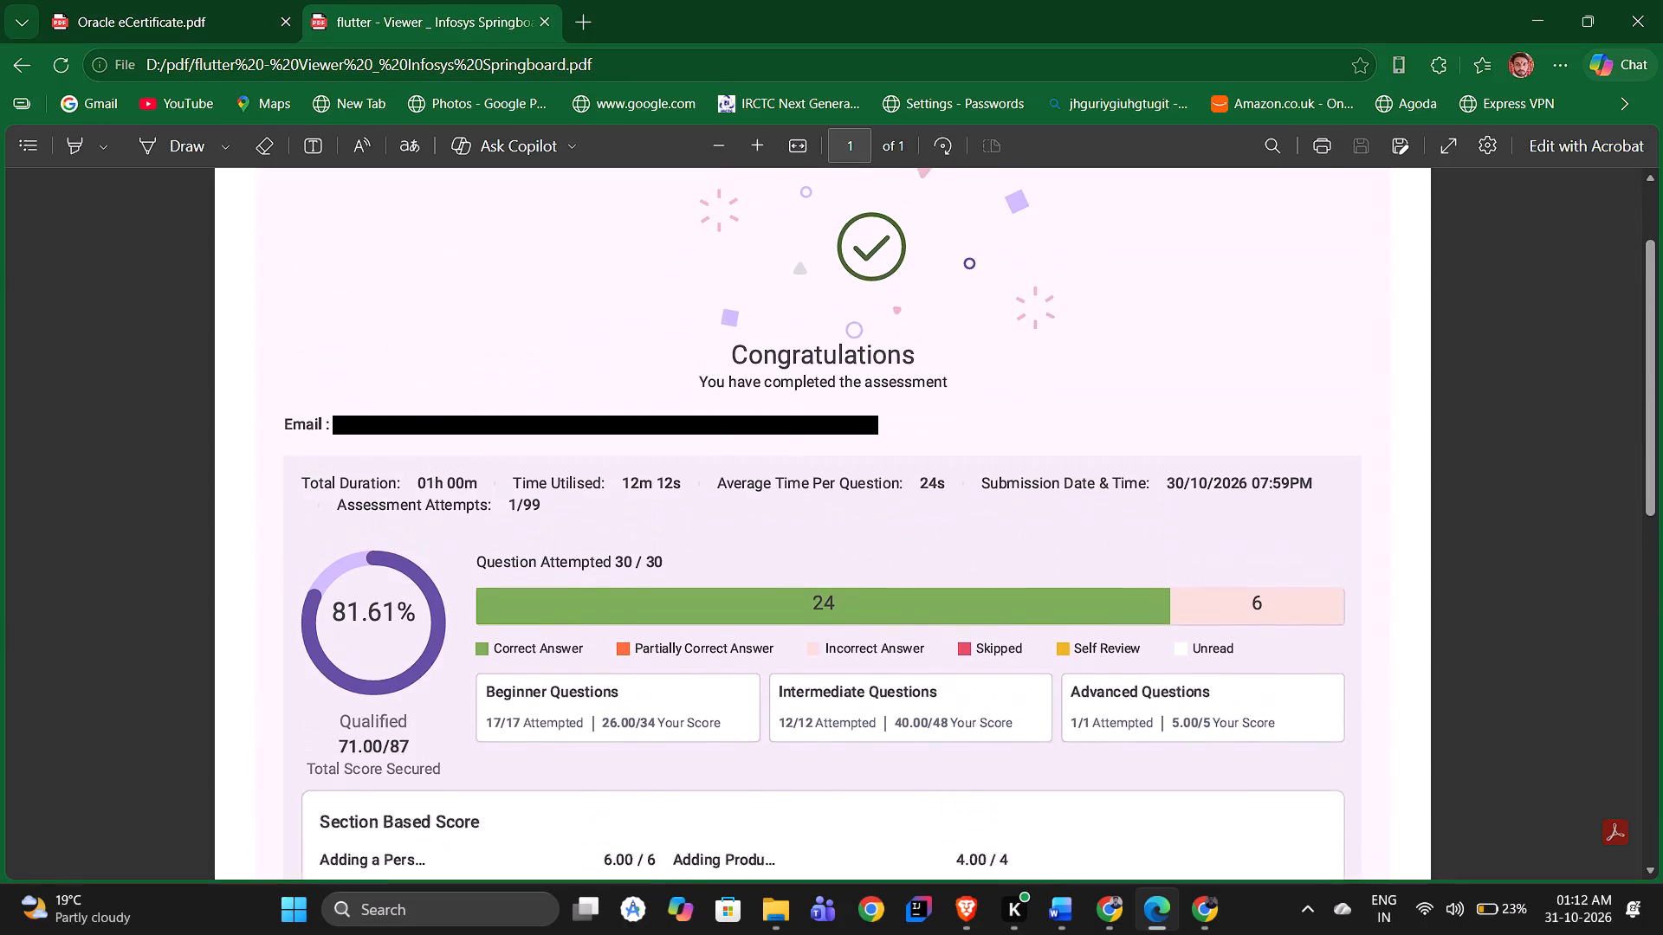
scroll(596, 713, "up", 2)
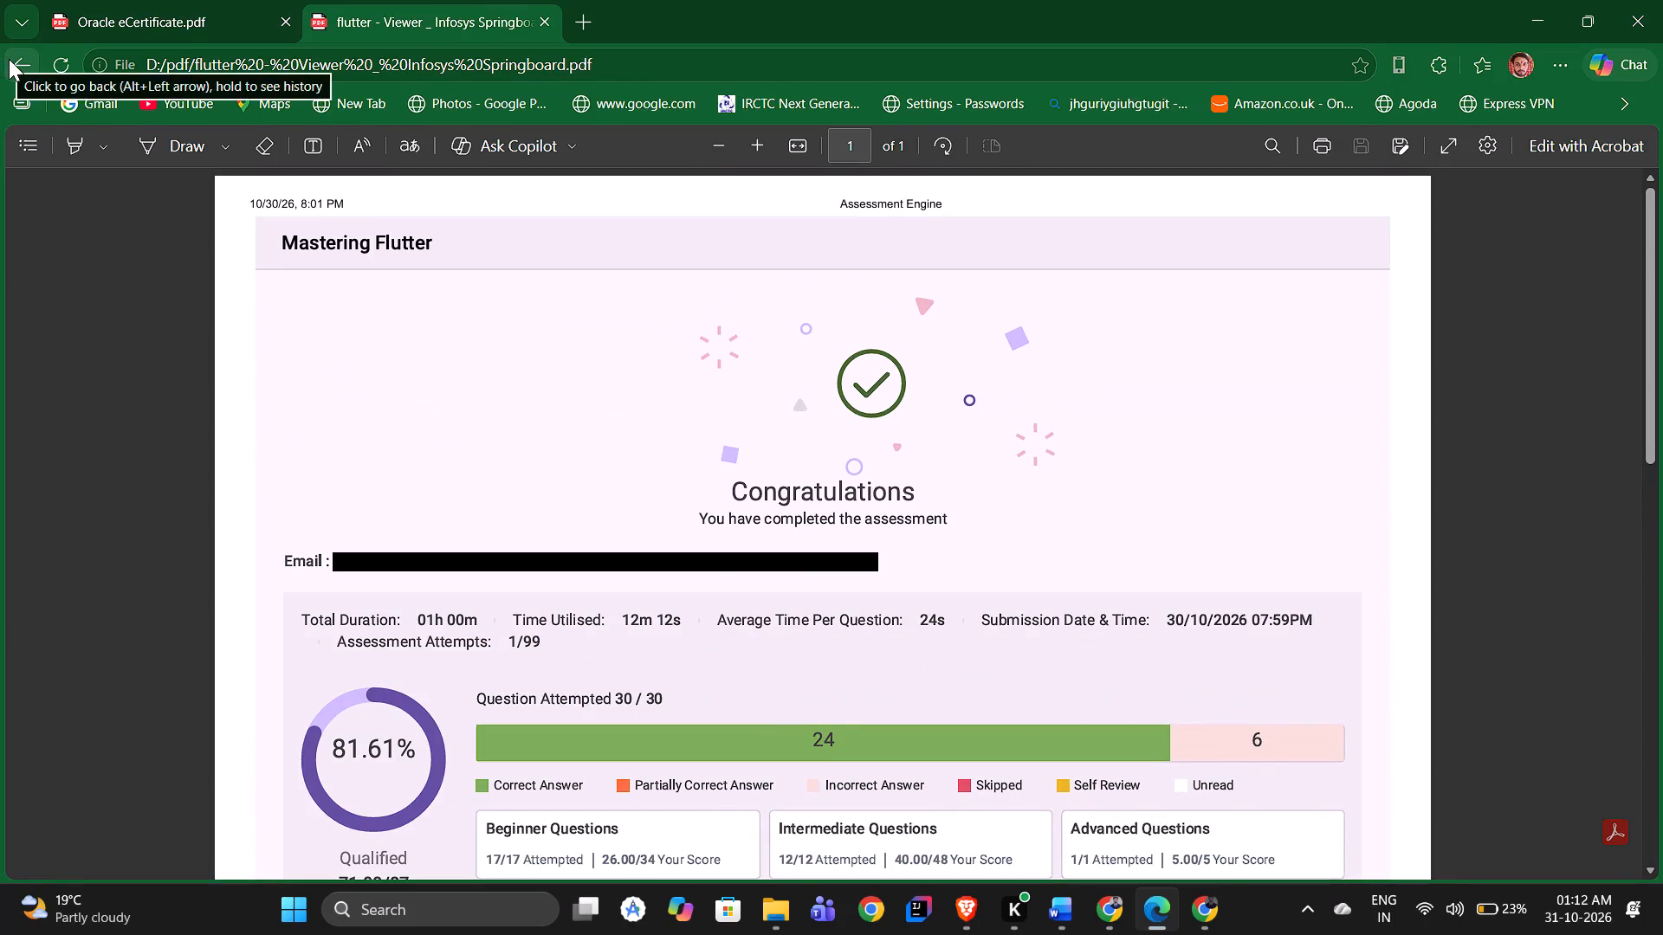
left_click(9, 59)
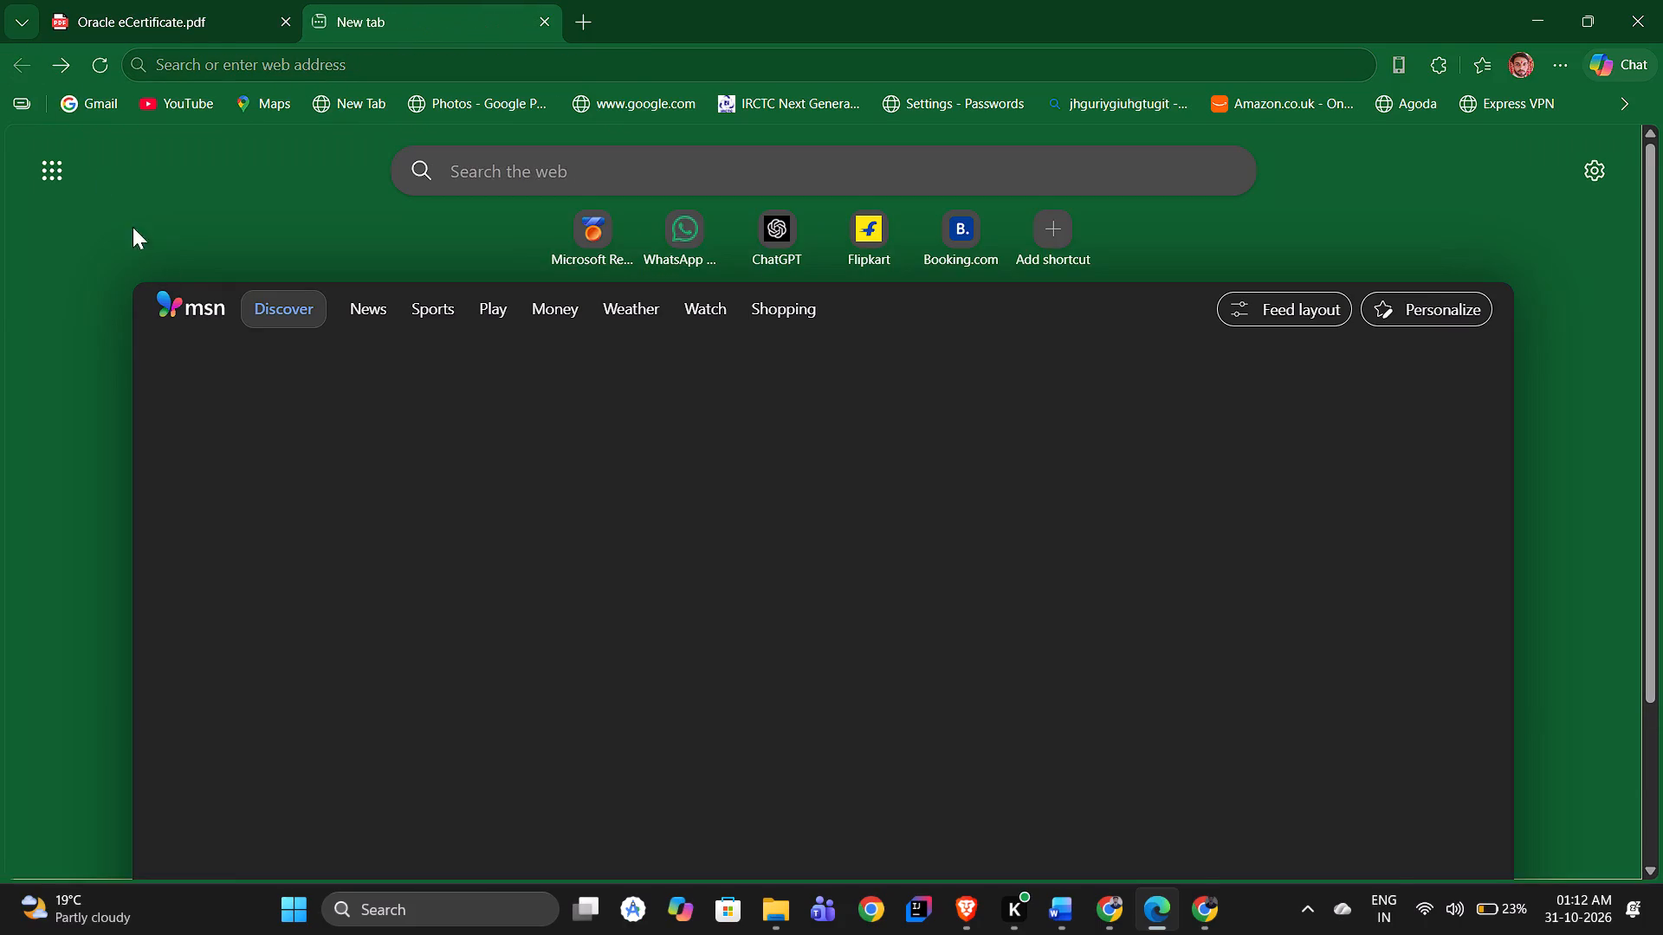
left_click(539, 12)
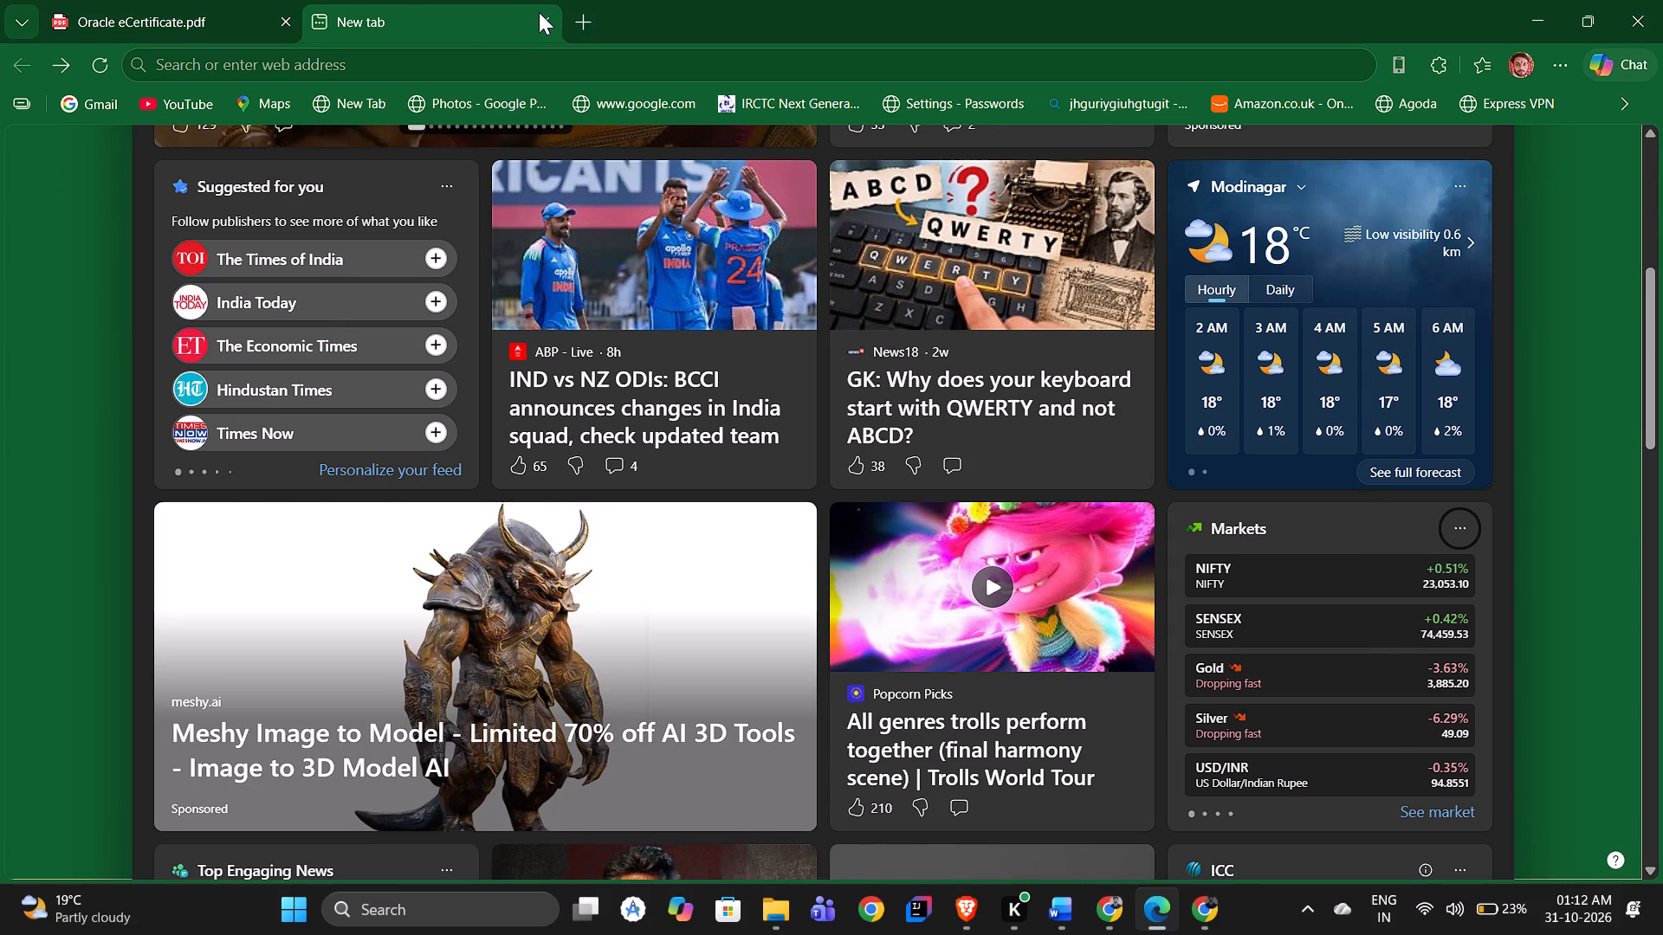
left_click(541, 16)
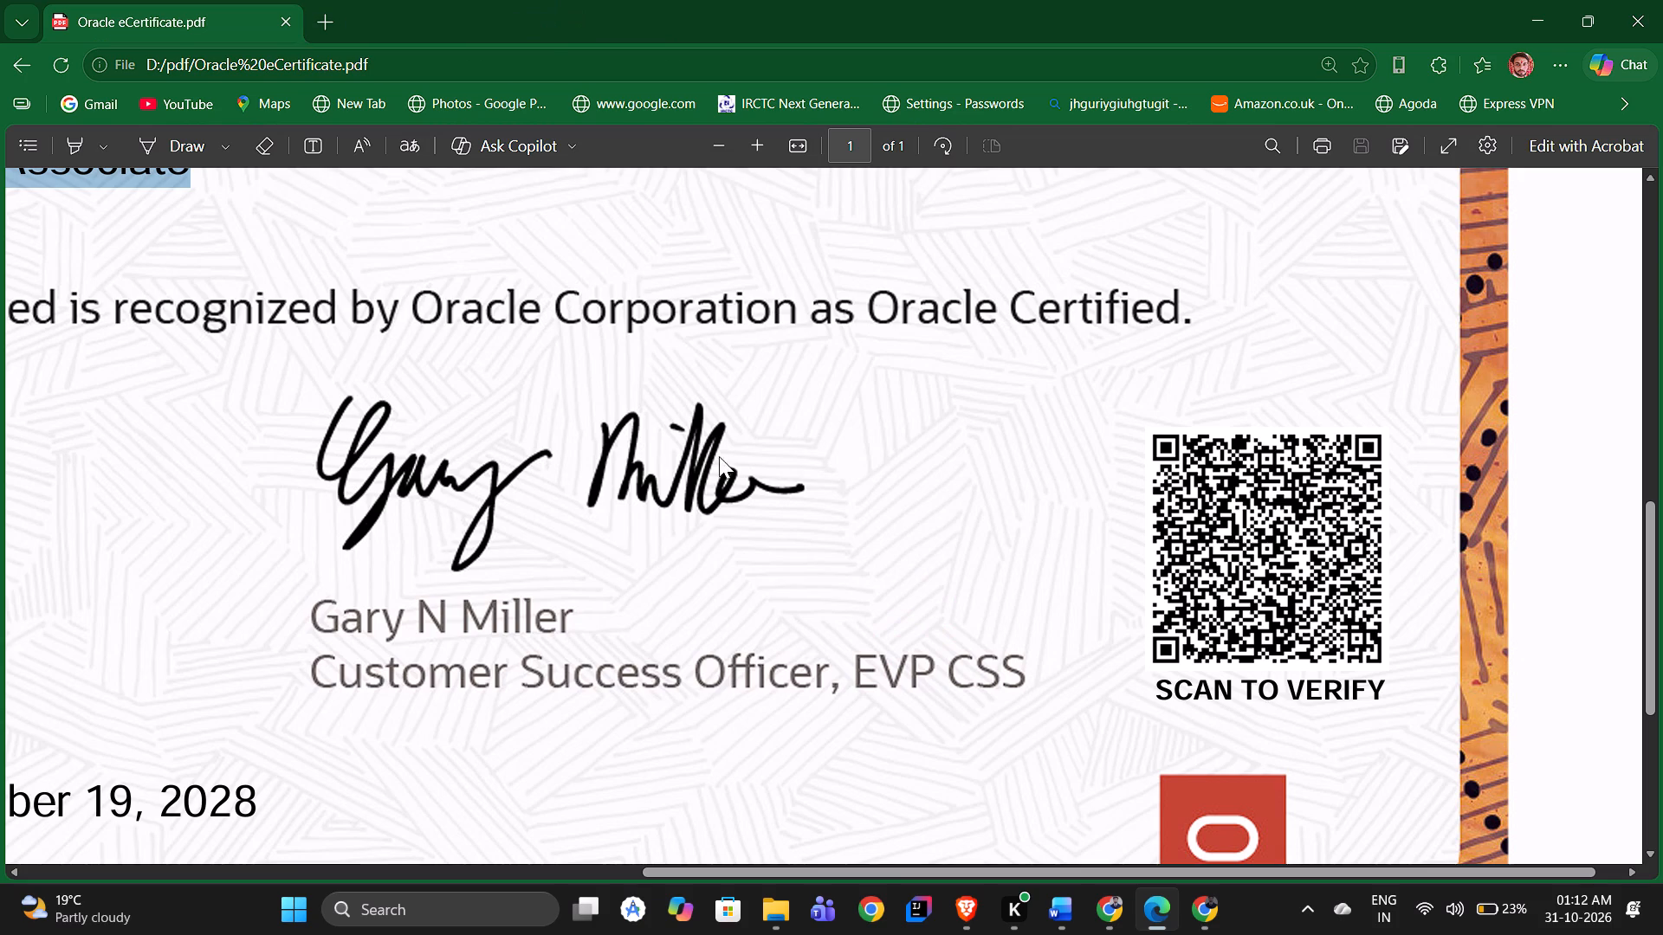
Open "javaInfosis certificates.pdf" from the Downloads folder and follow the certificate's verify.onwingspan.com verification link.
left_click(768, 910)
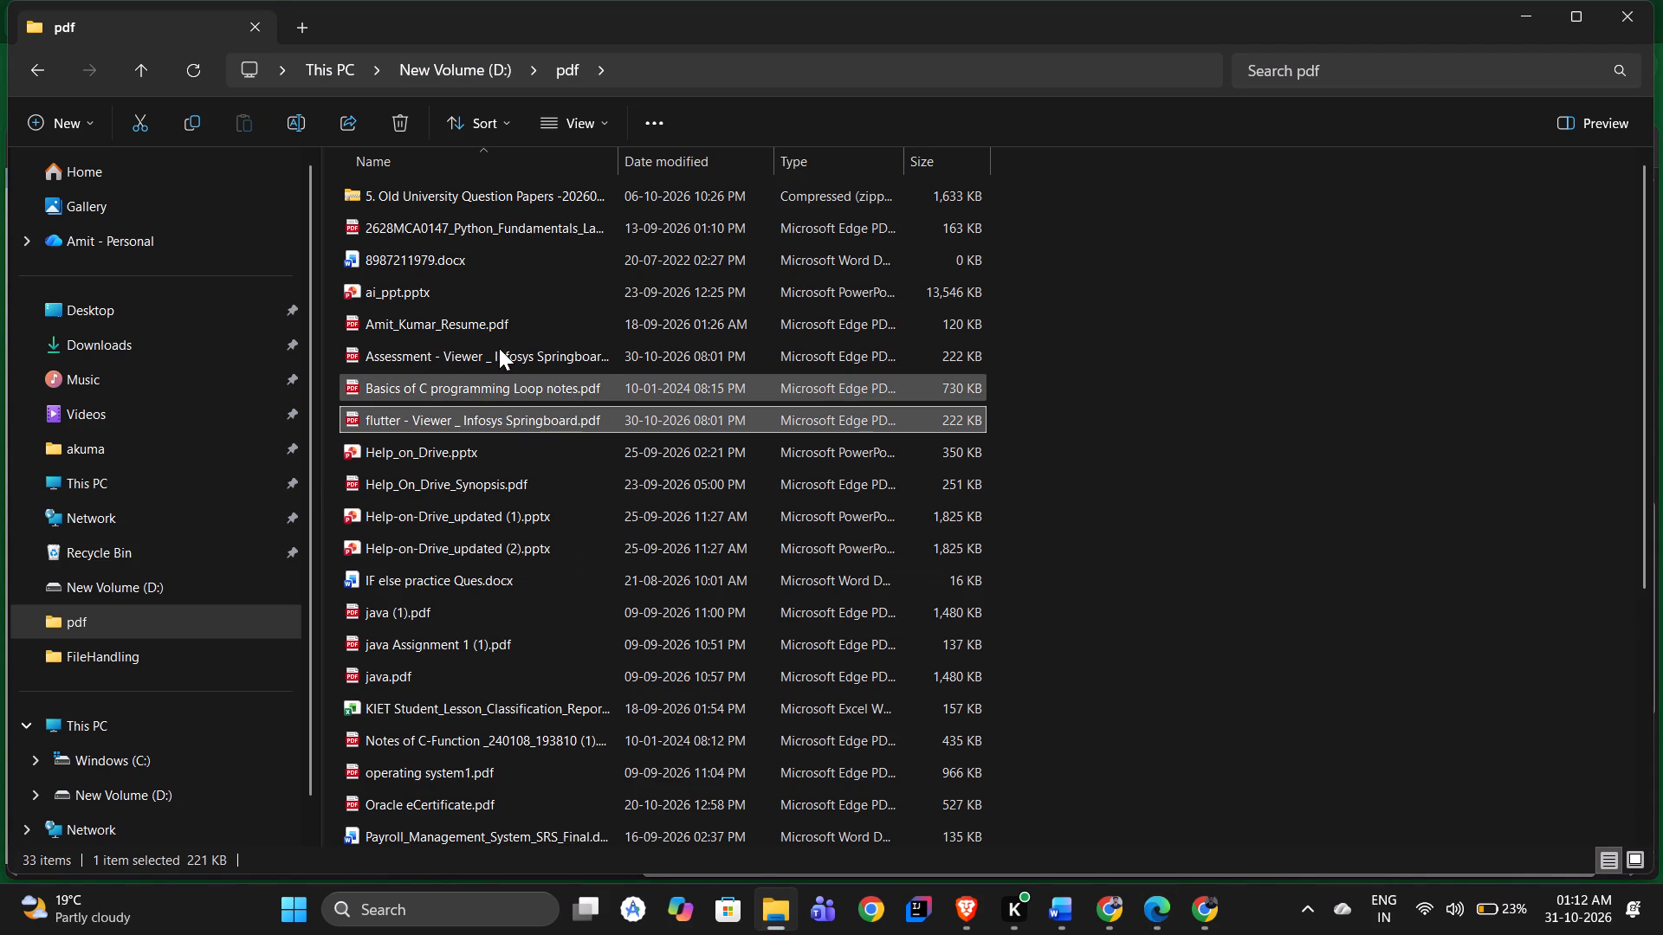
scroll(499, 348, "left", 1)
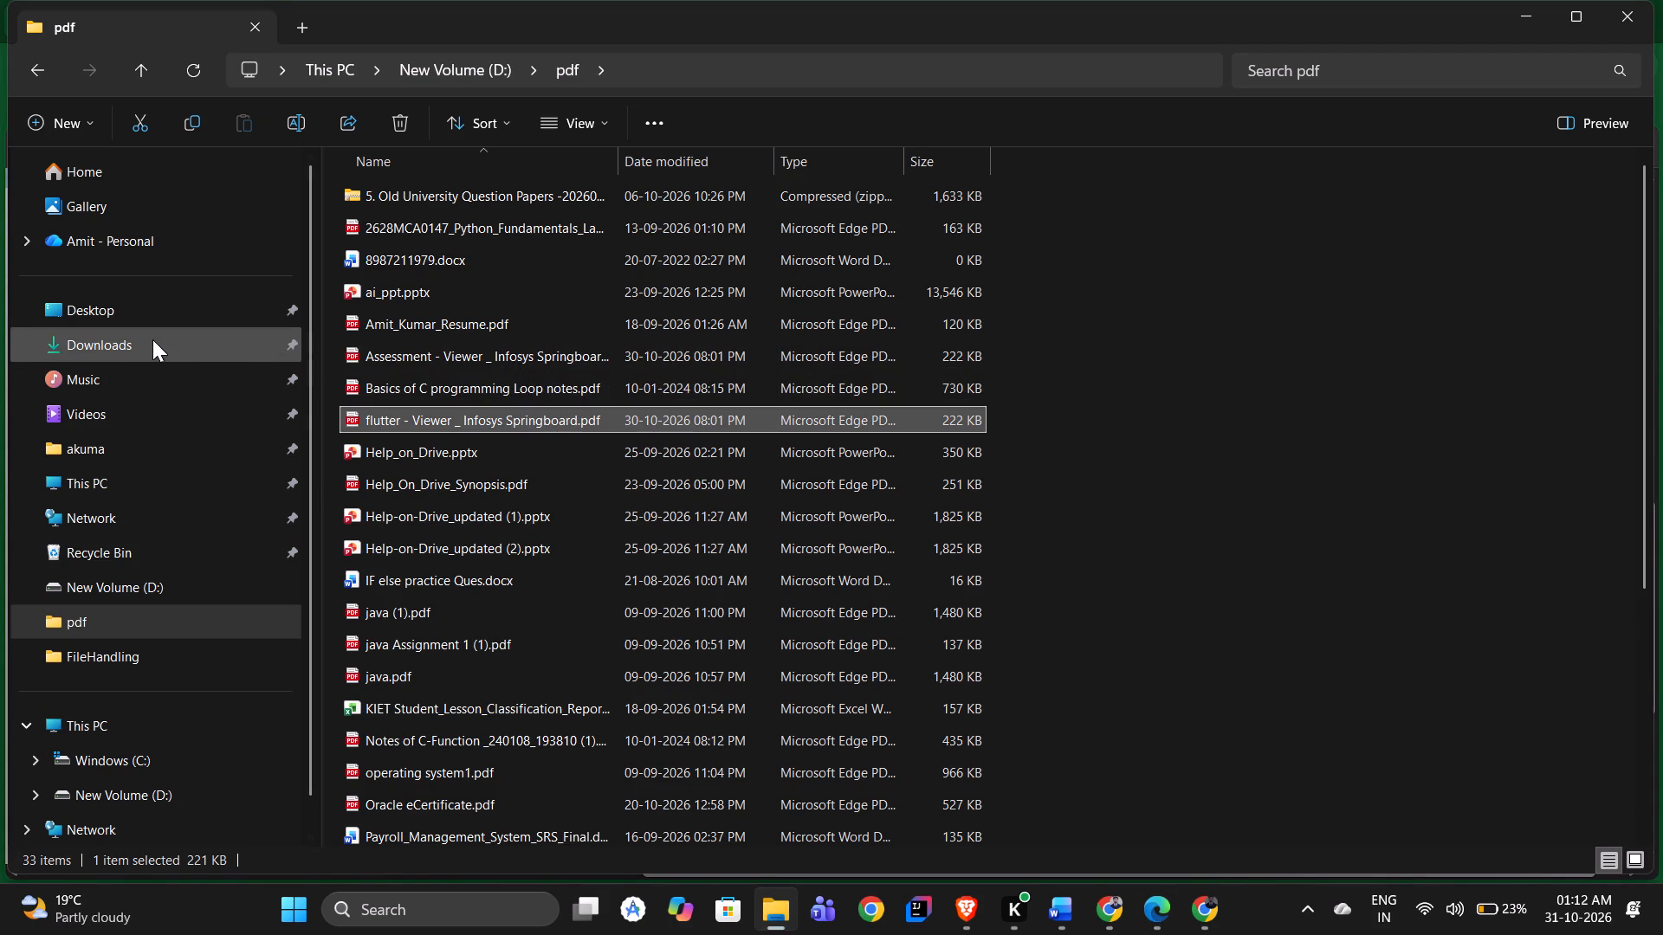
left_click(152, 339)
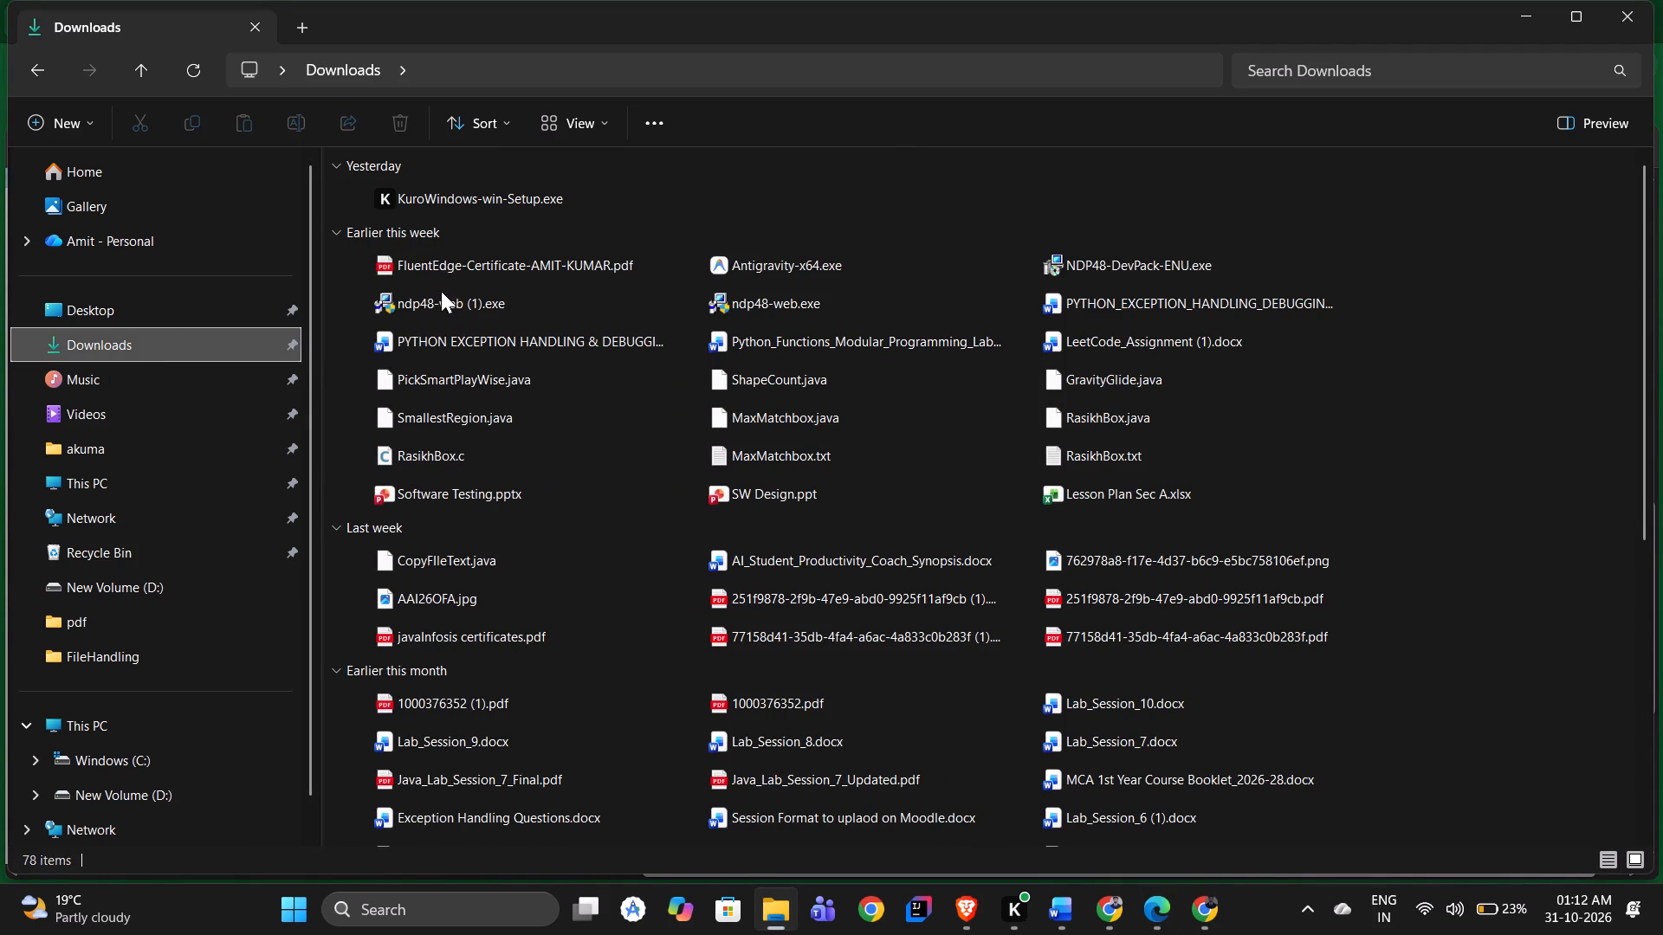
double_click(444, 636)
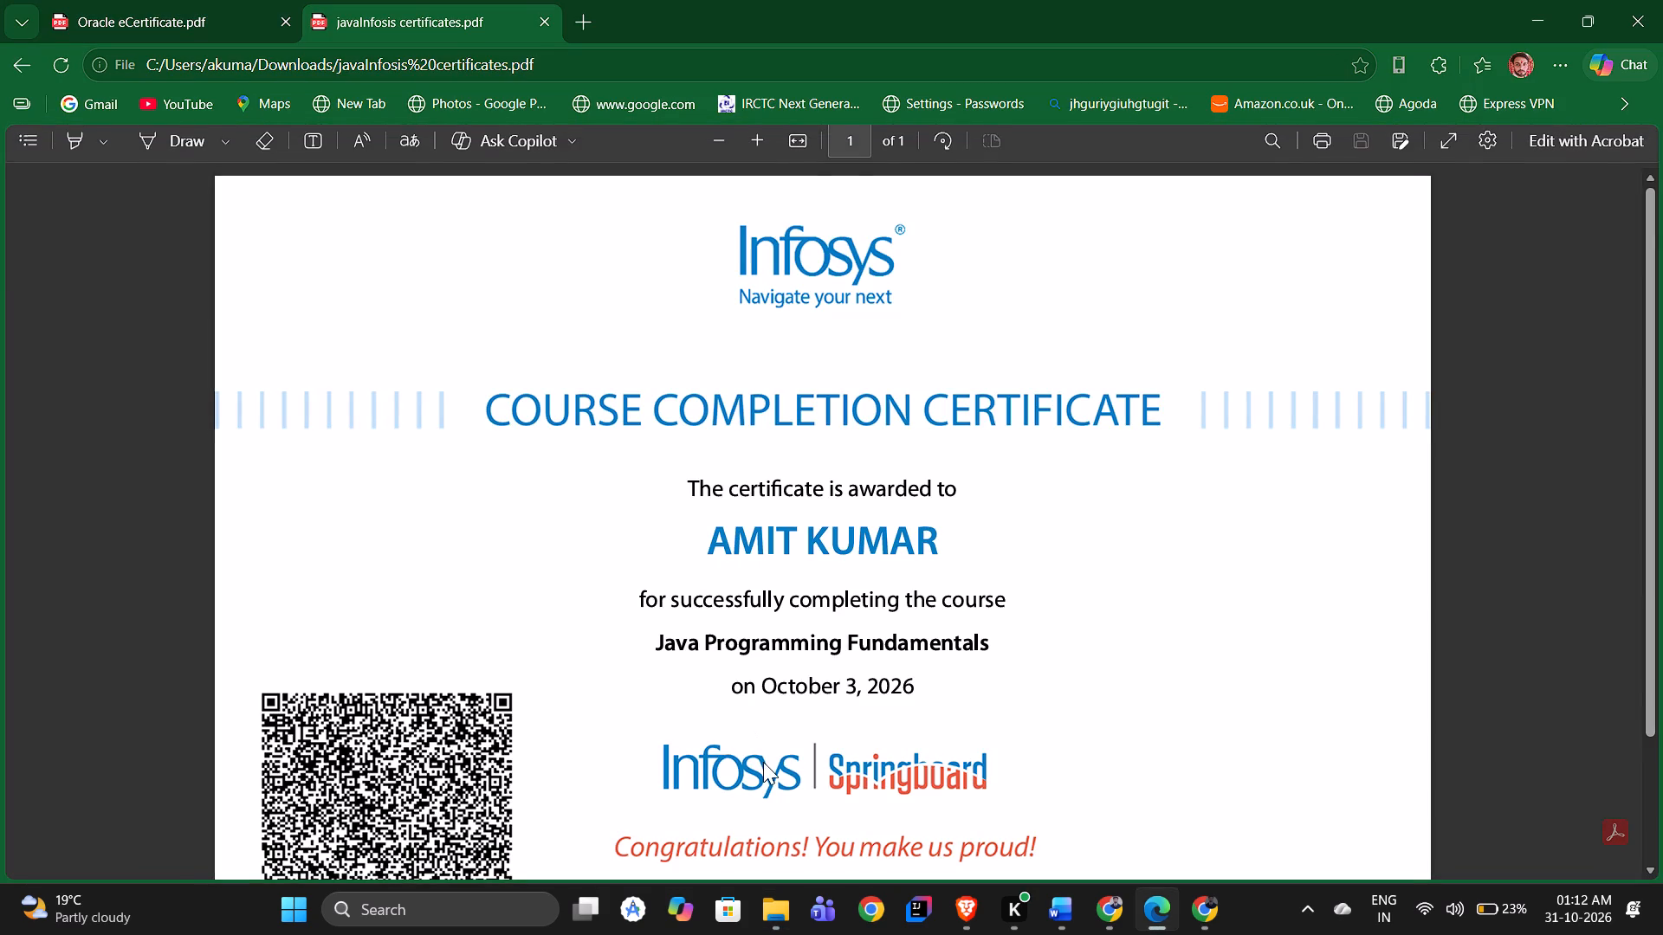
scroll(617, 737, "down", 3)
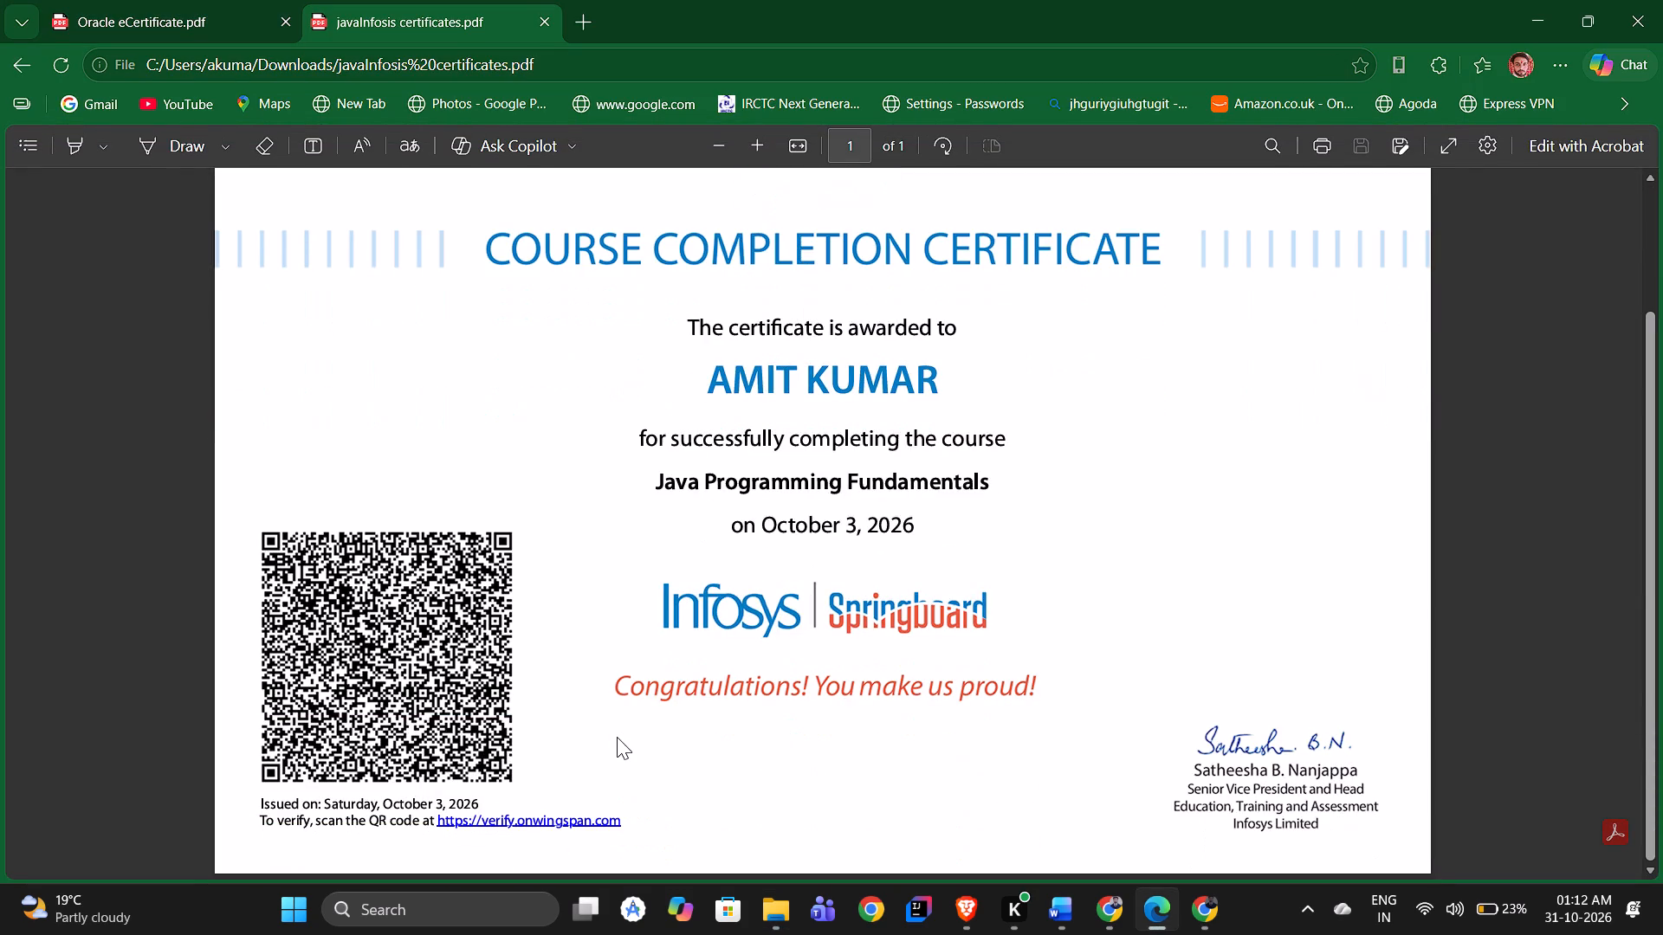
left_click(518, 820)
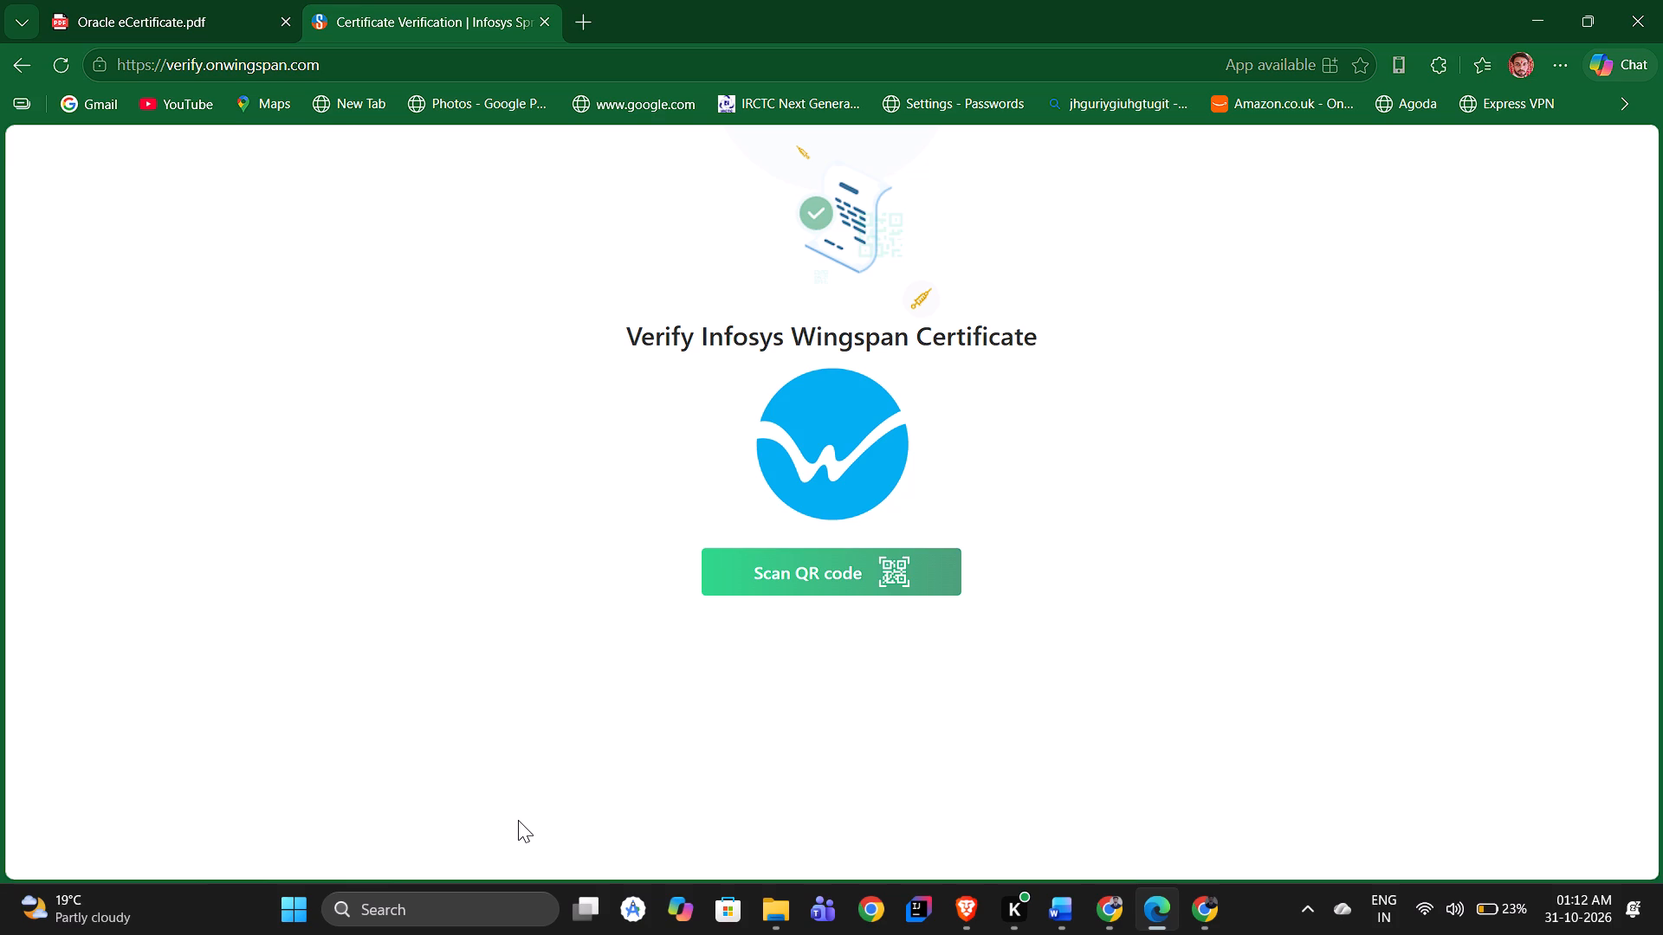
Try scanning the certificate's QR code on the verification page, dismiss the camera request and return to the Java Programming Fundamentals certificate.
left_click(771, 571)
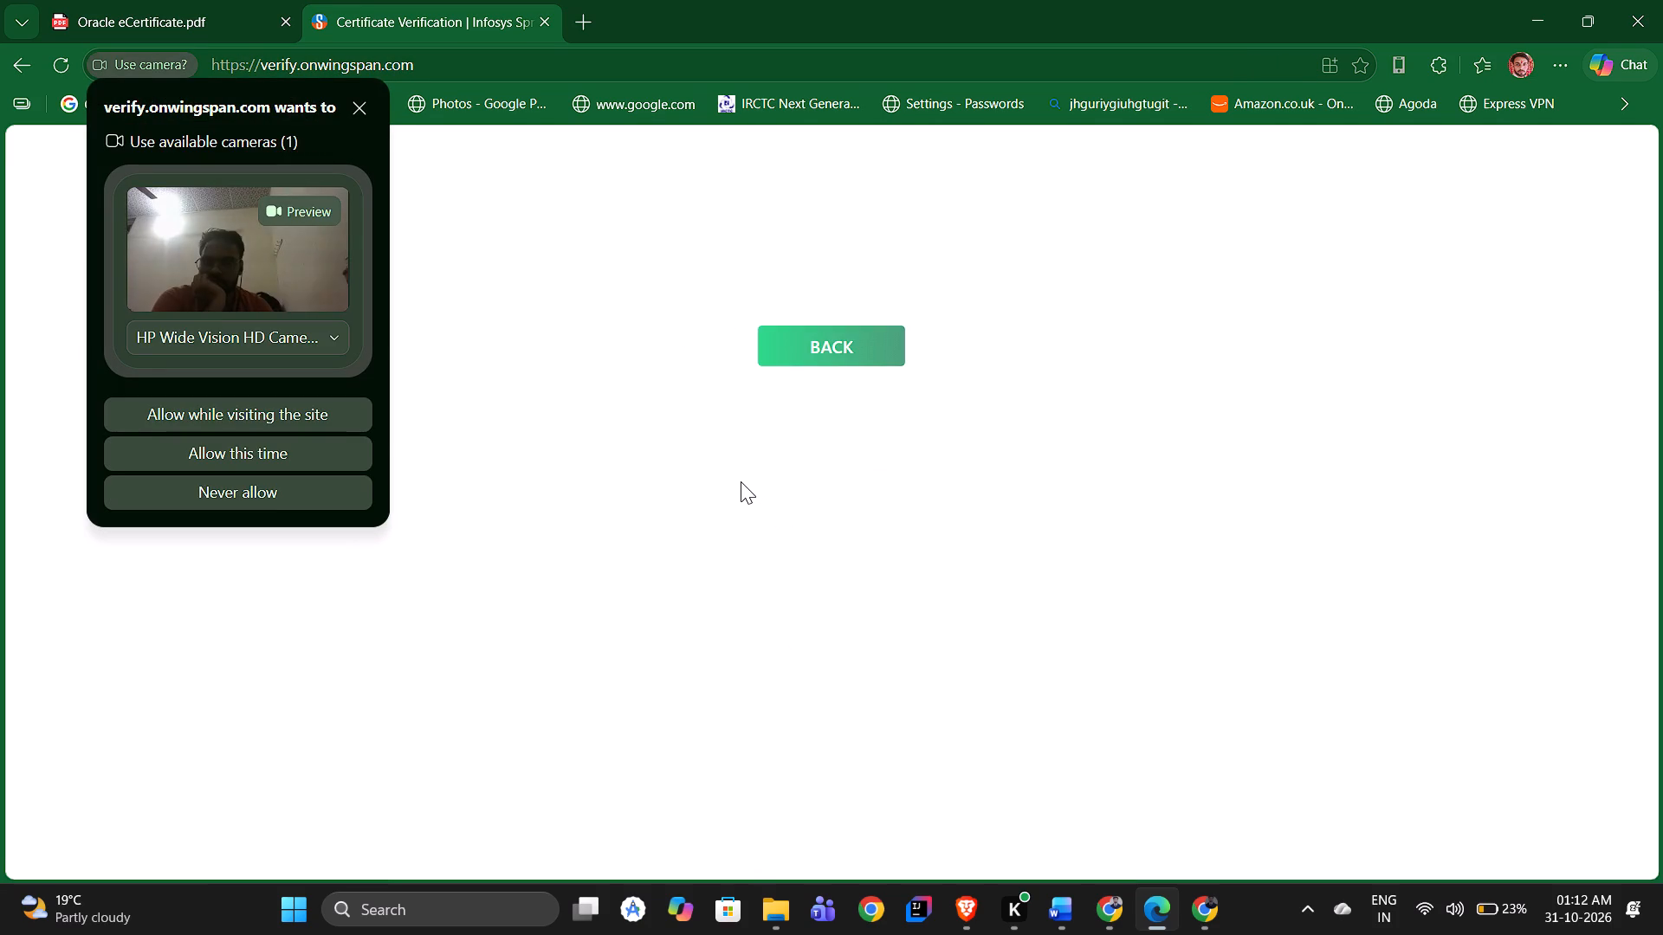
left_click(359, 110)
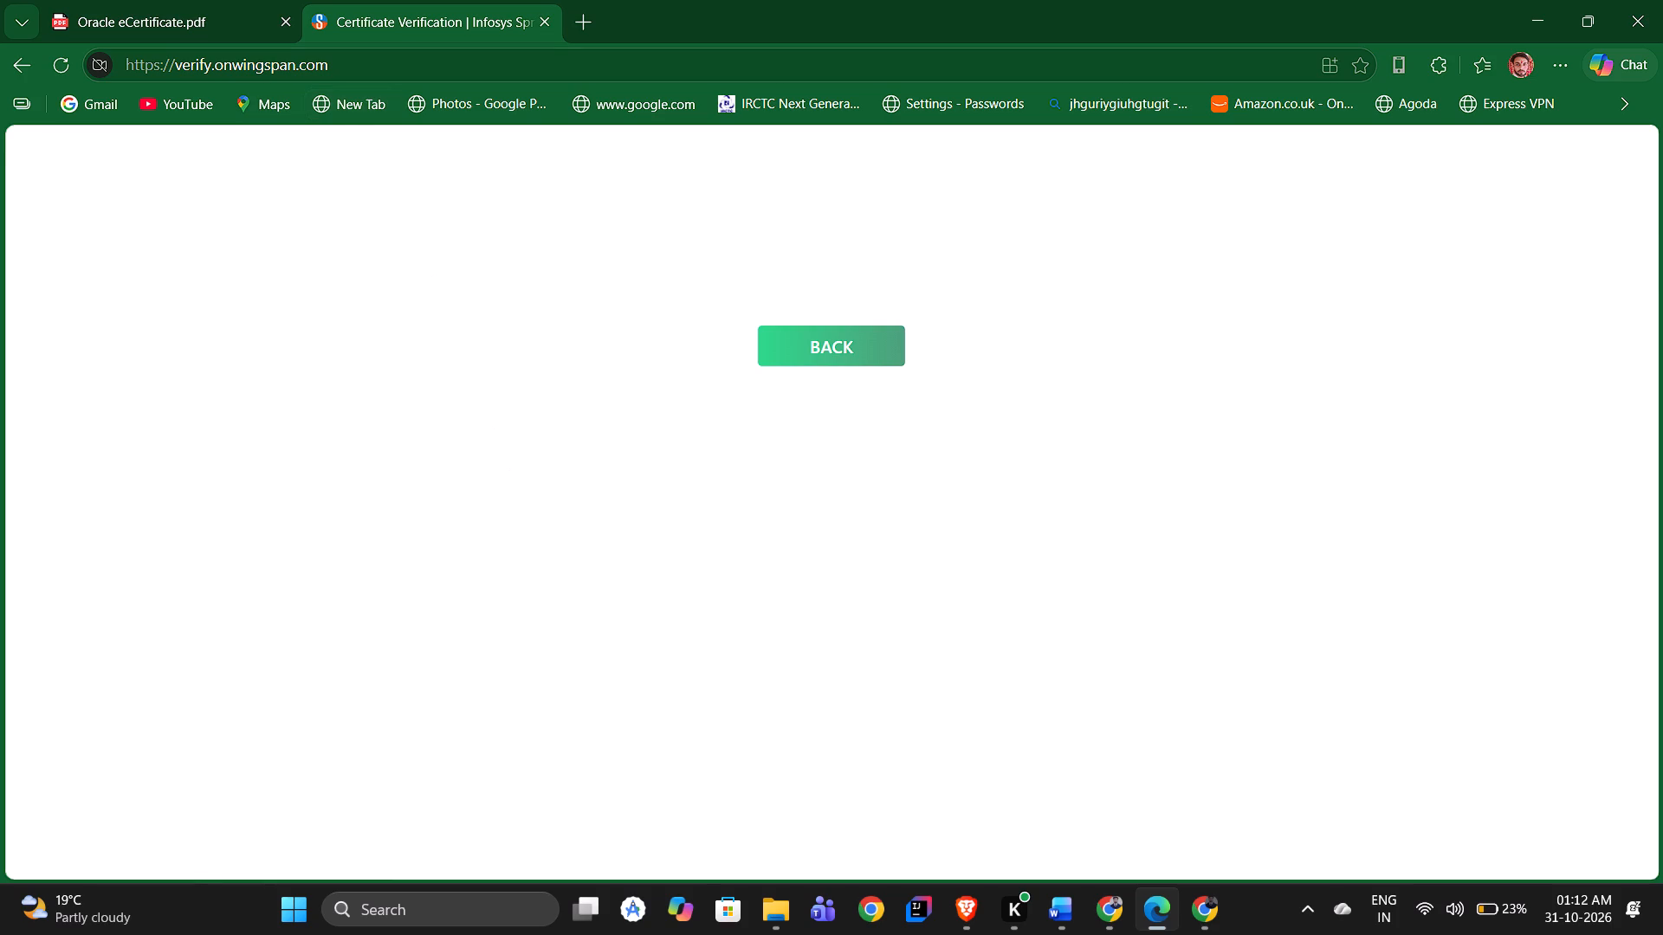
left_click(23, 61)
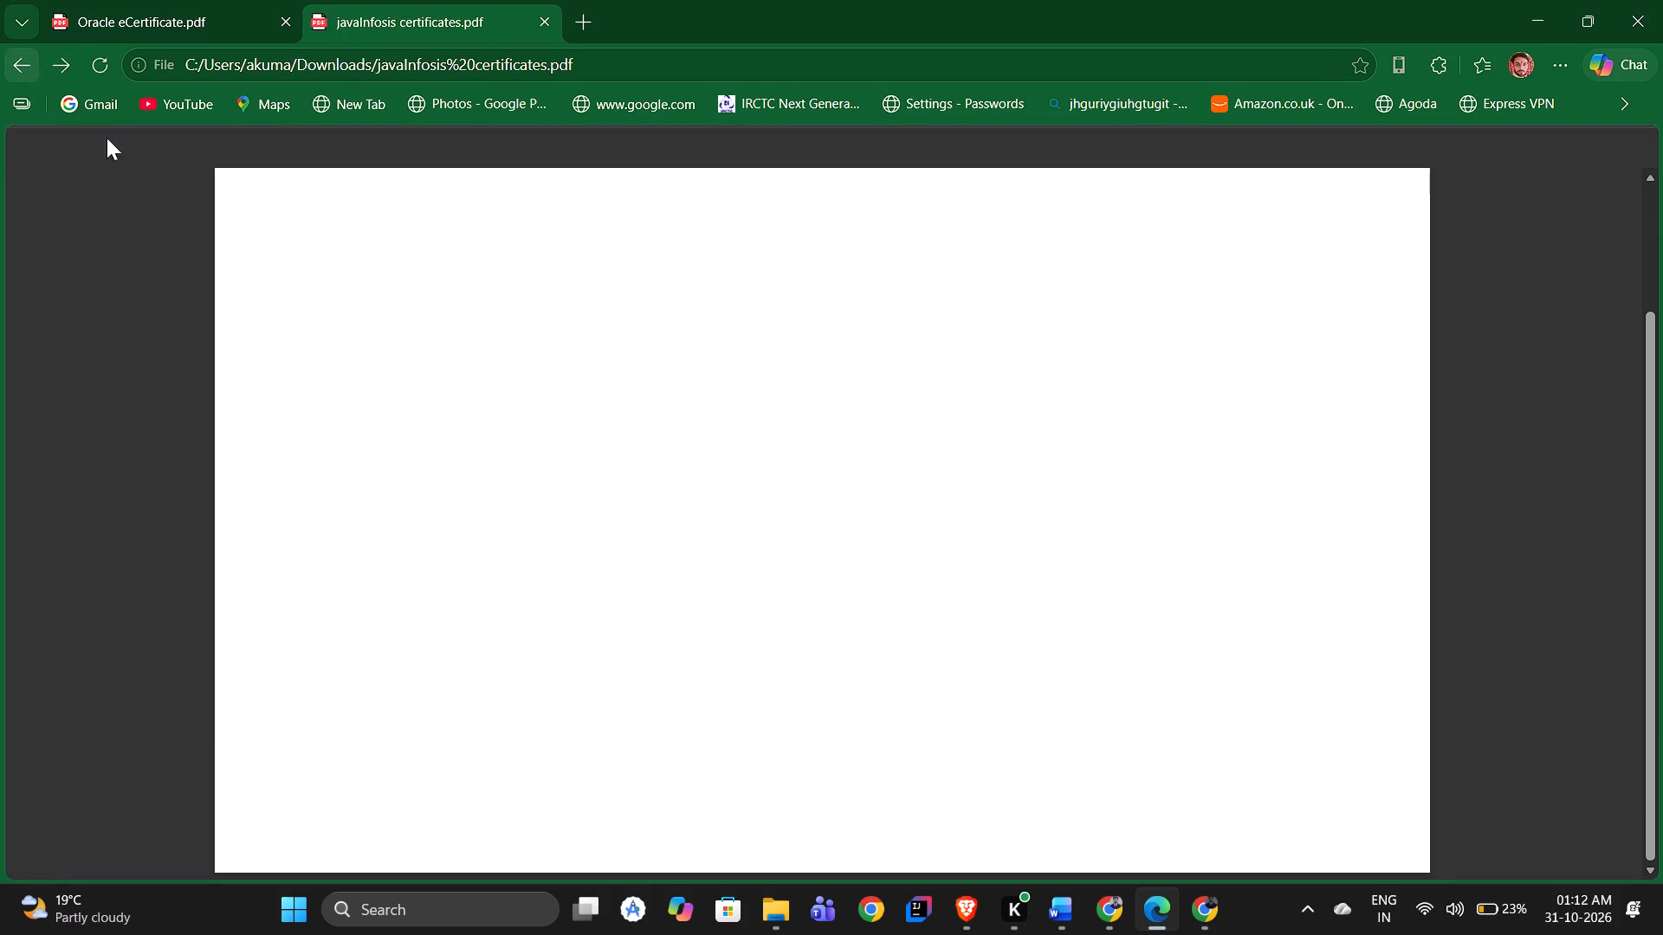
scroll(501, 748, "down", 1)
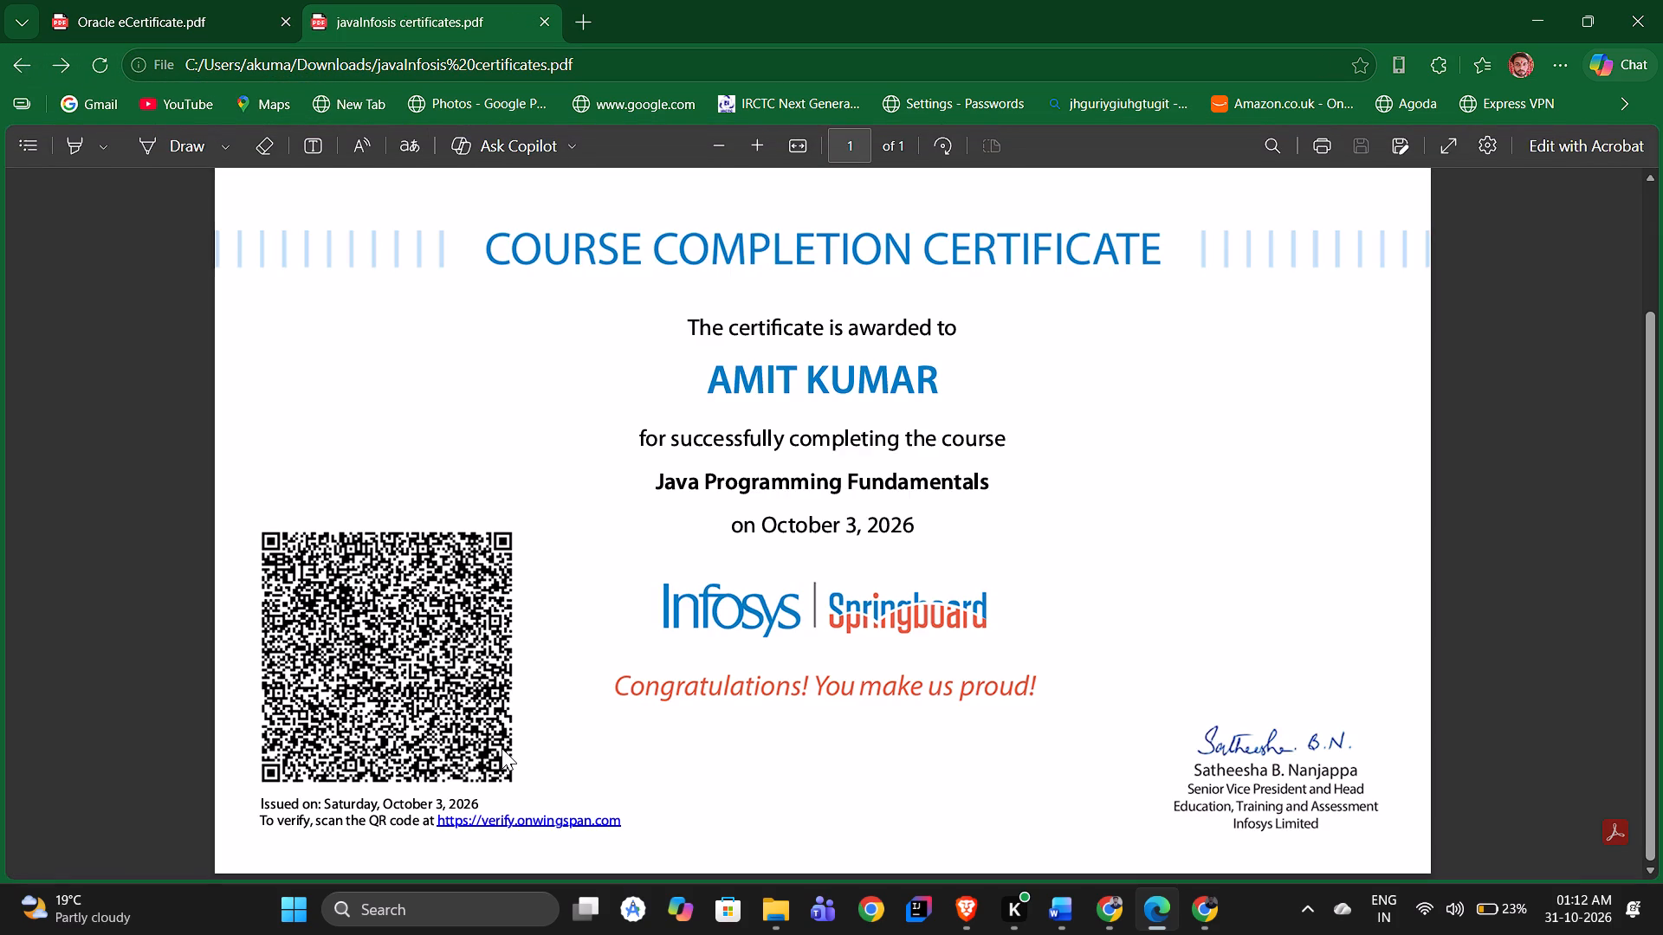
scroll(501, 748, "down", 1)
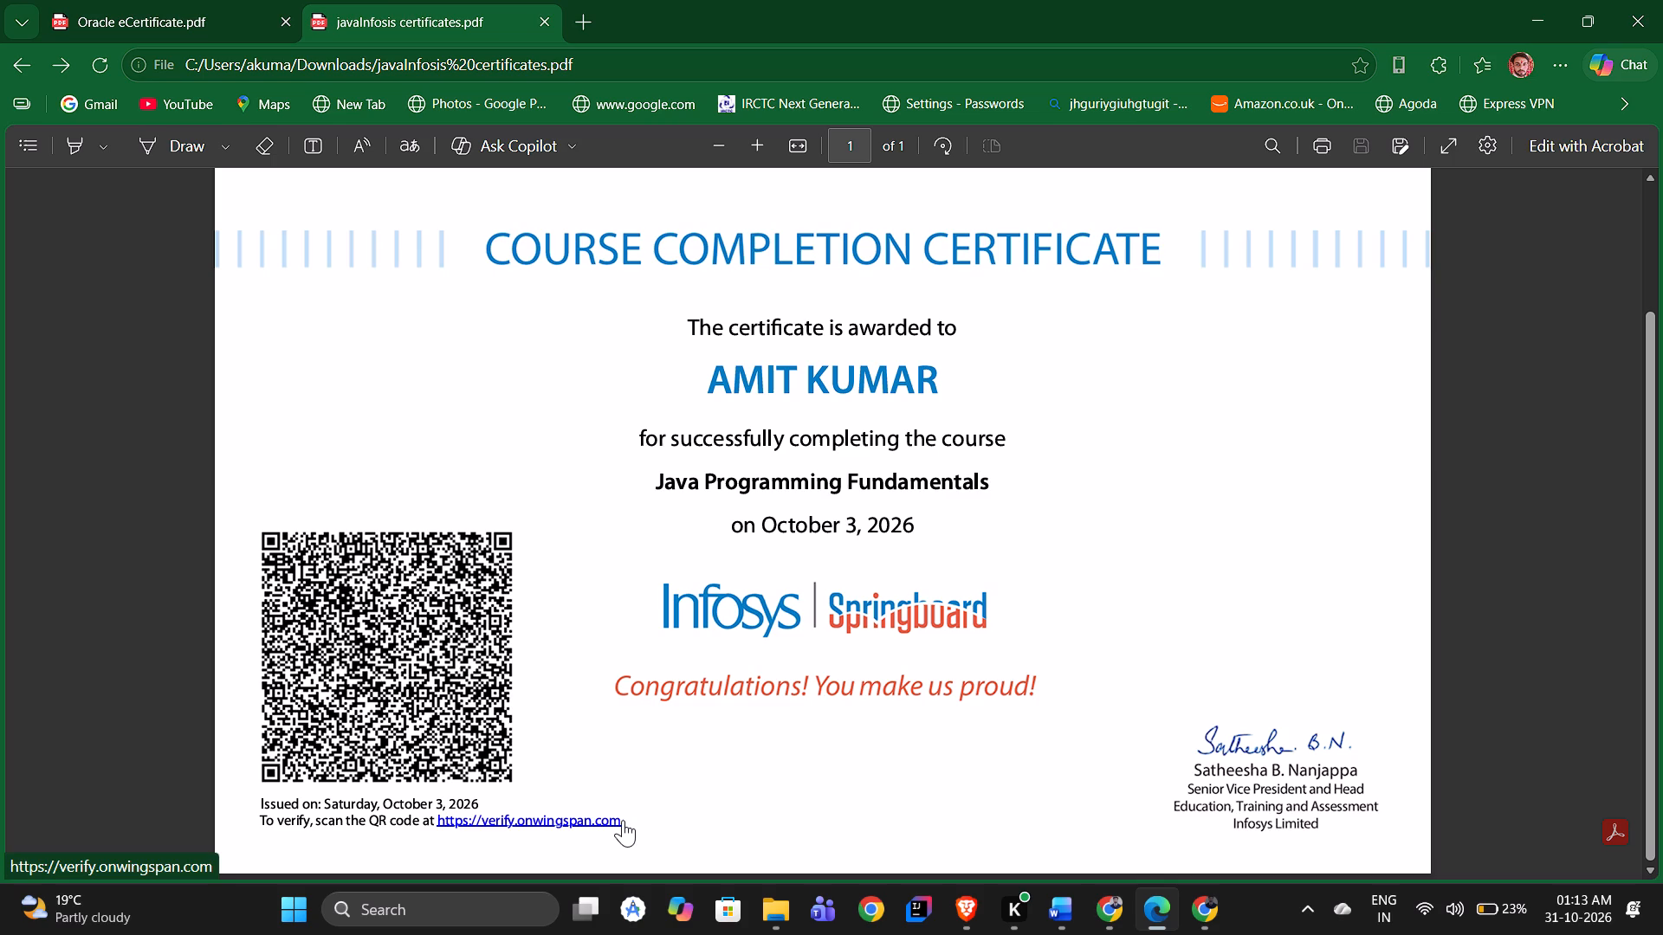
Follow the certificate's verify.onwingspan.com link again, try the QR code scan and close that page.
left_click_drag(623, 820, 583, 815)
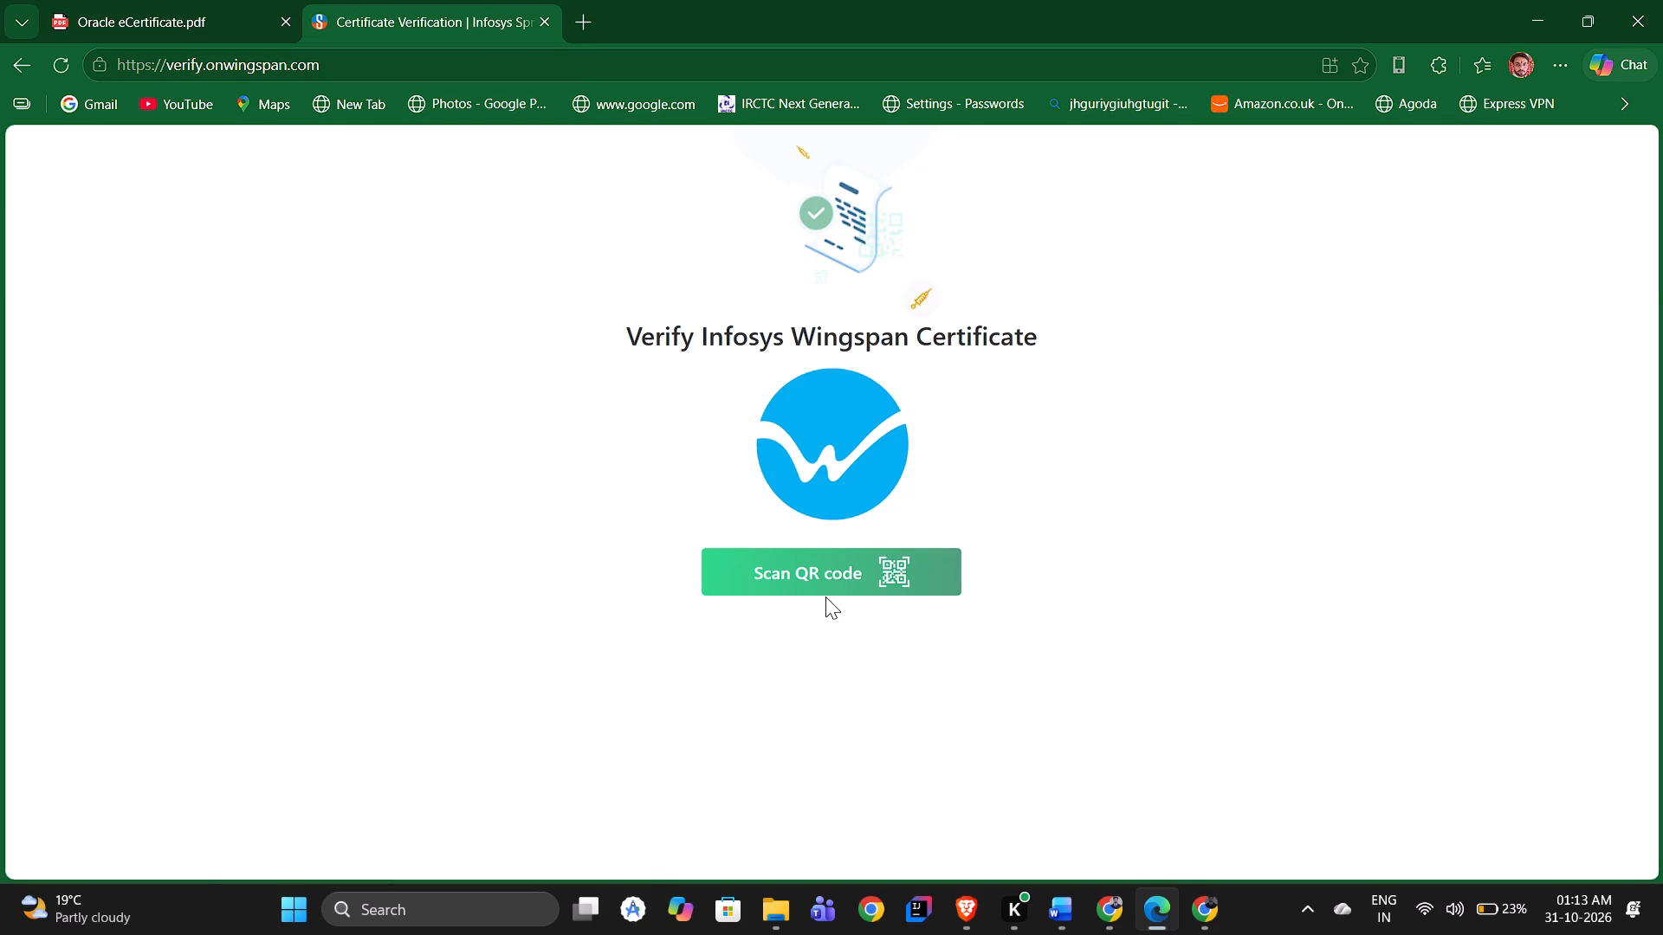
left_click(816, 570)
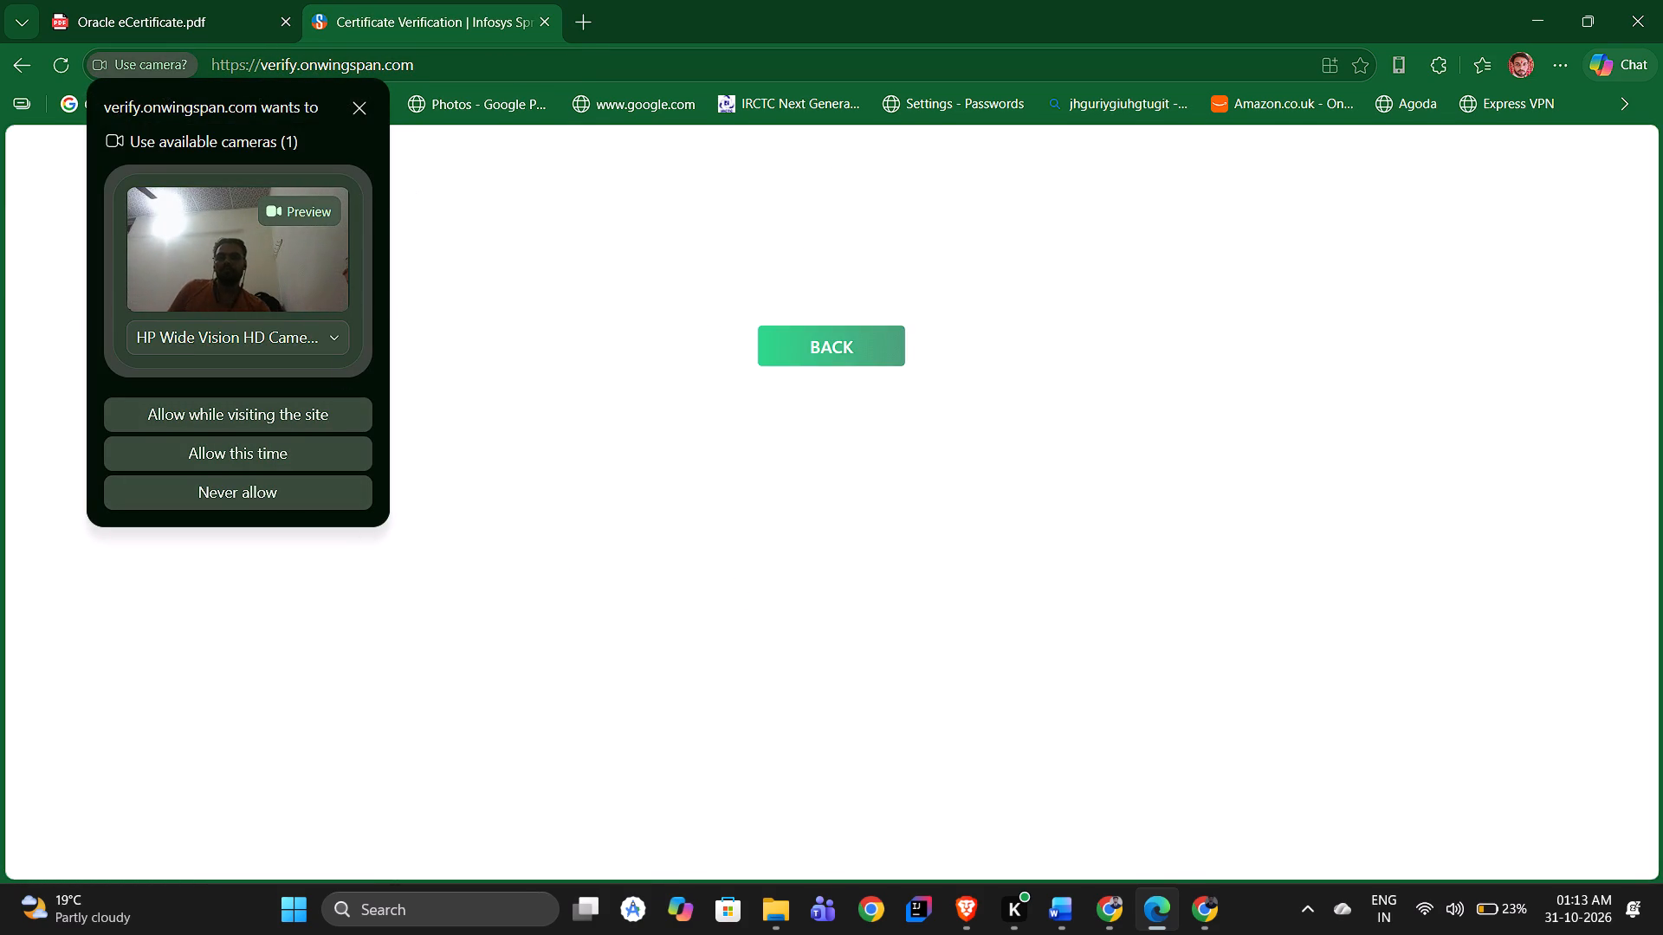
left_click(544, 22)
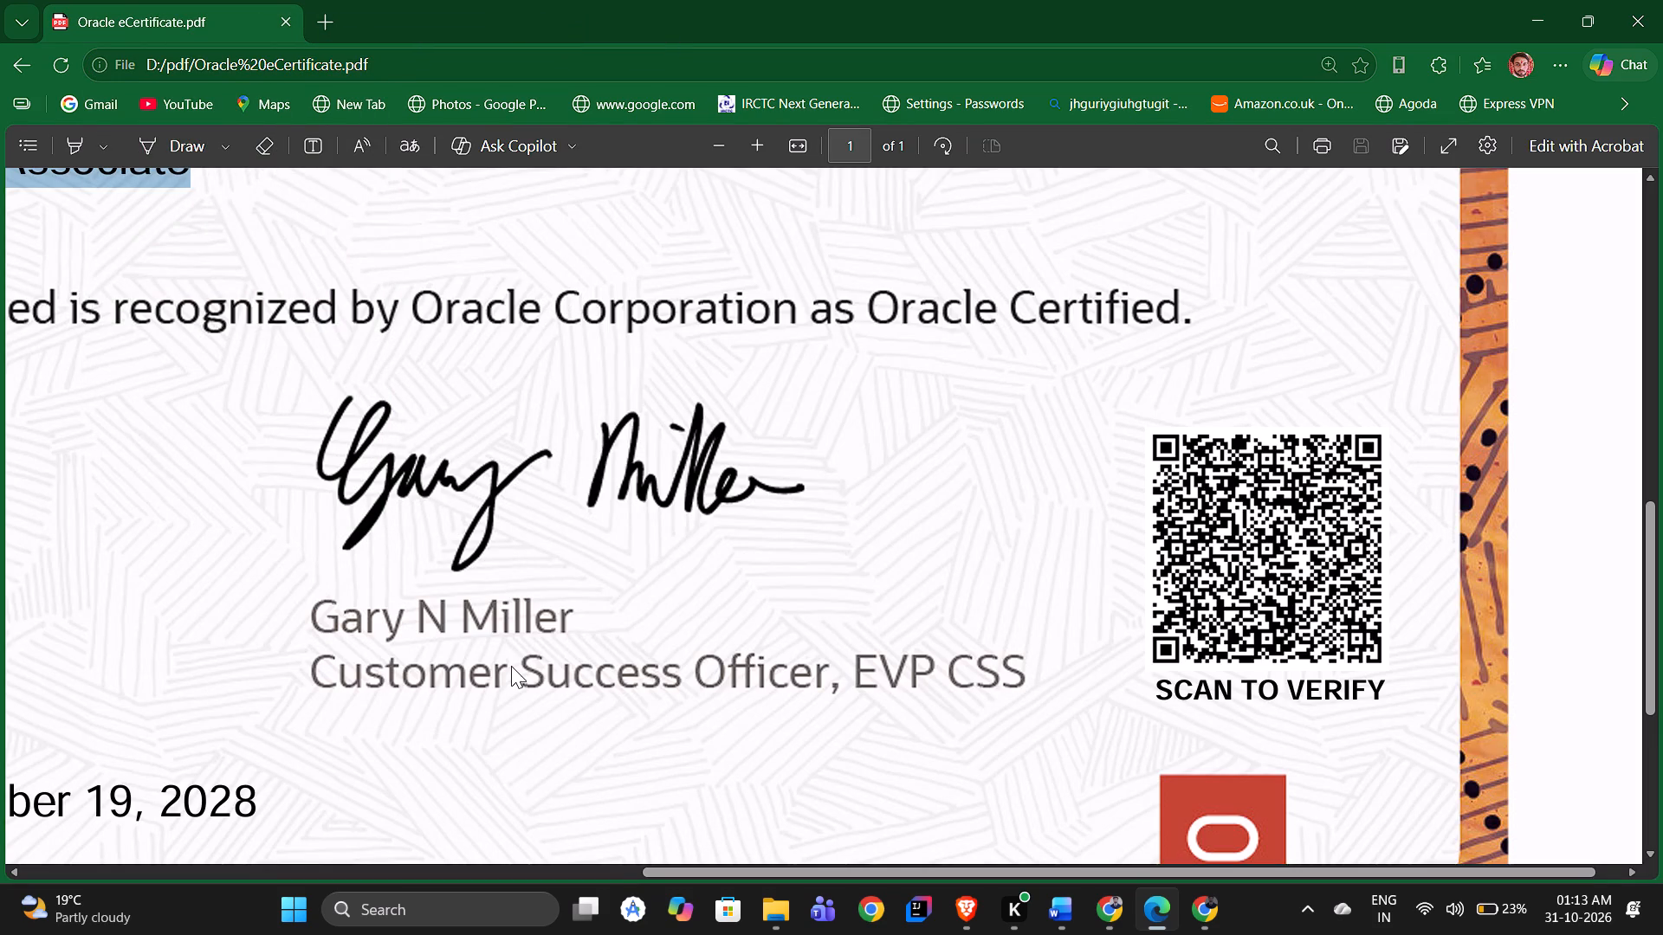
left_click(768, 906)
double_click(524, 618)
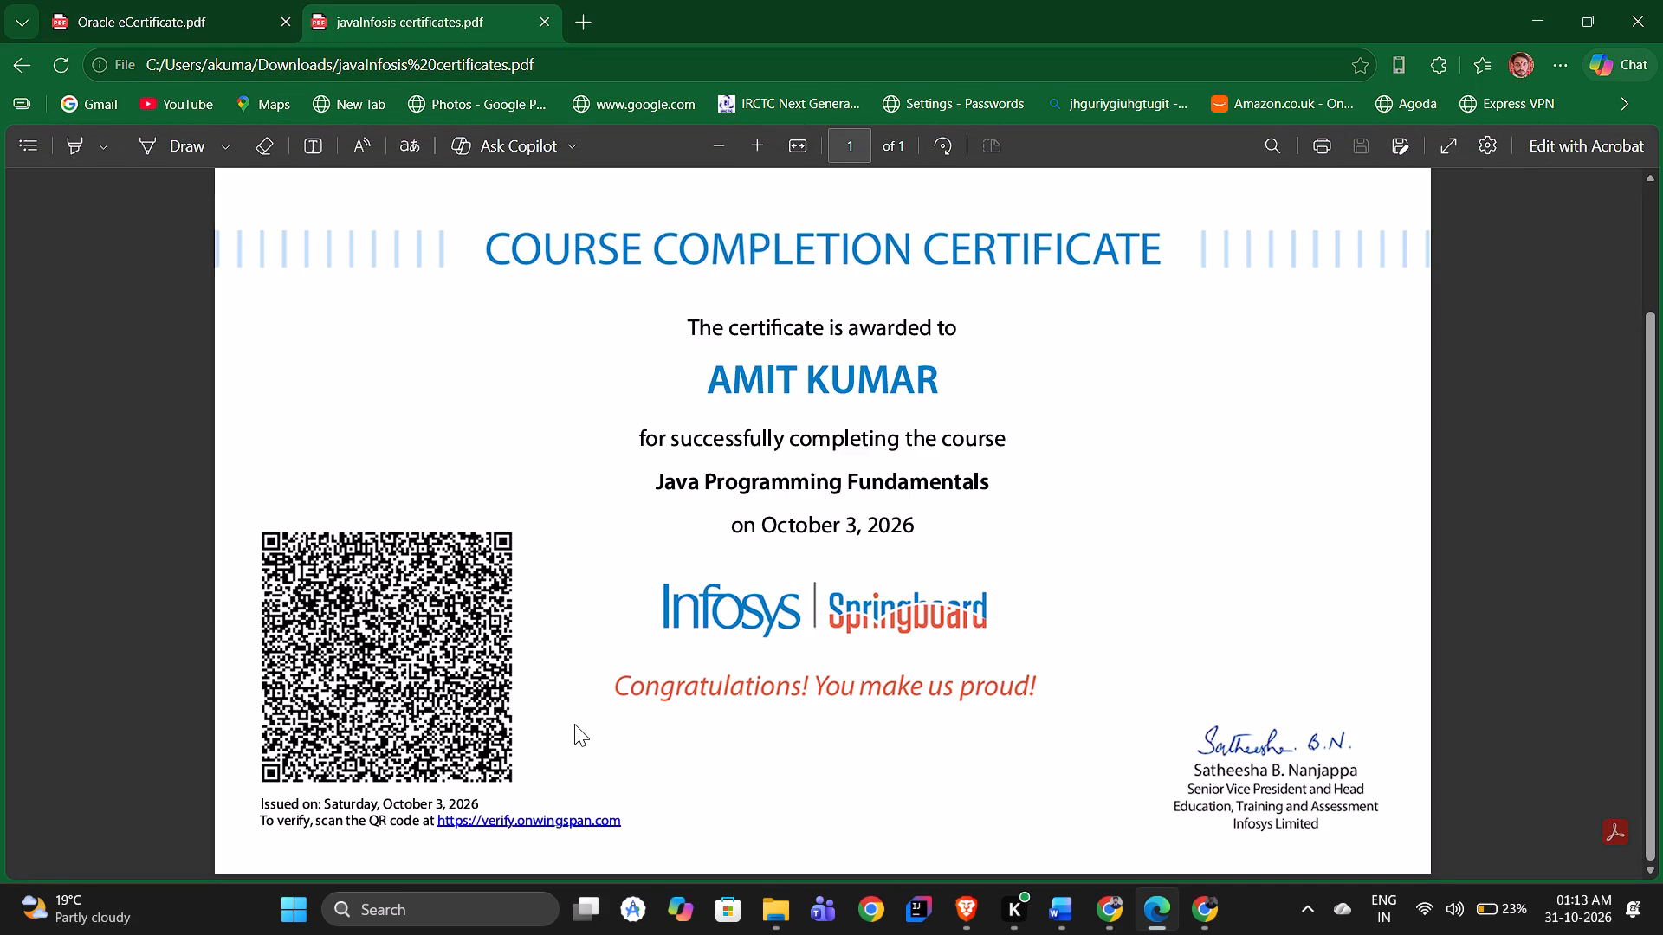
left_click_drag(437, 818, 486, 819)
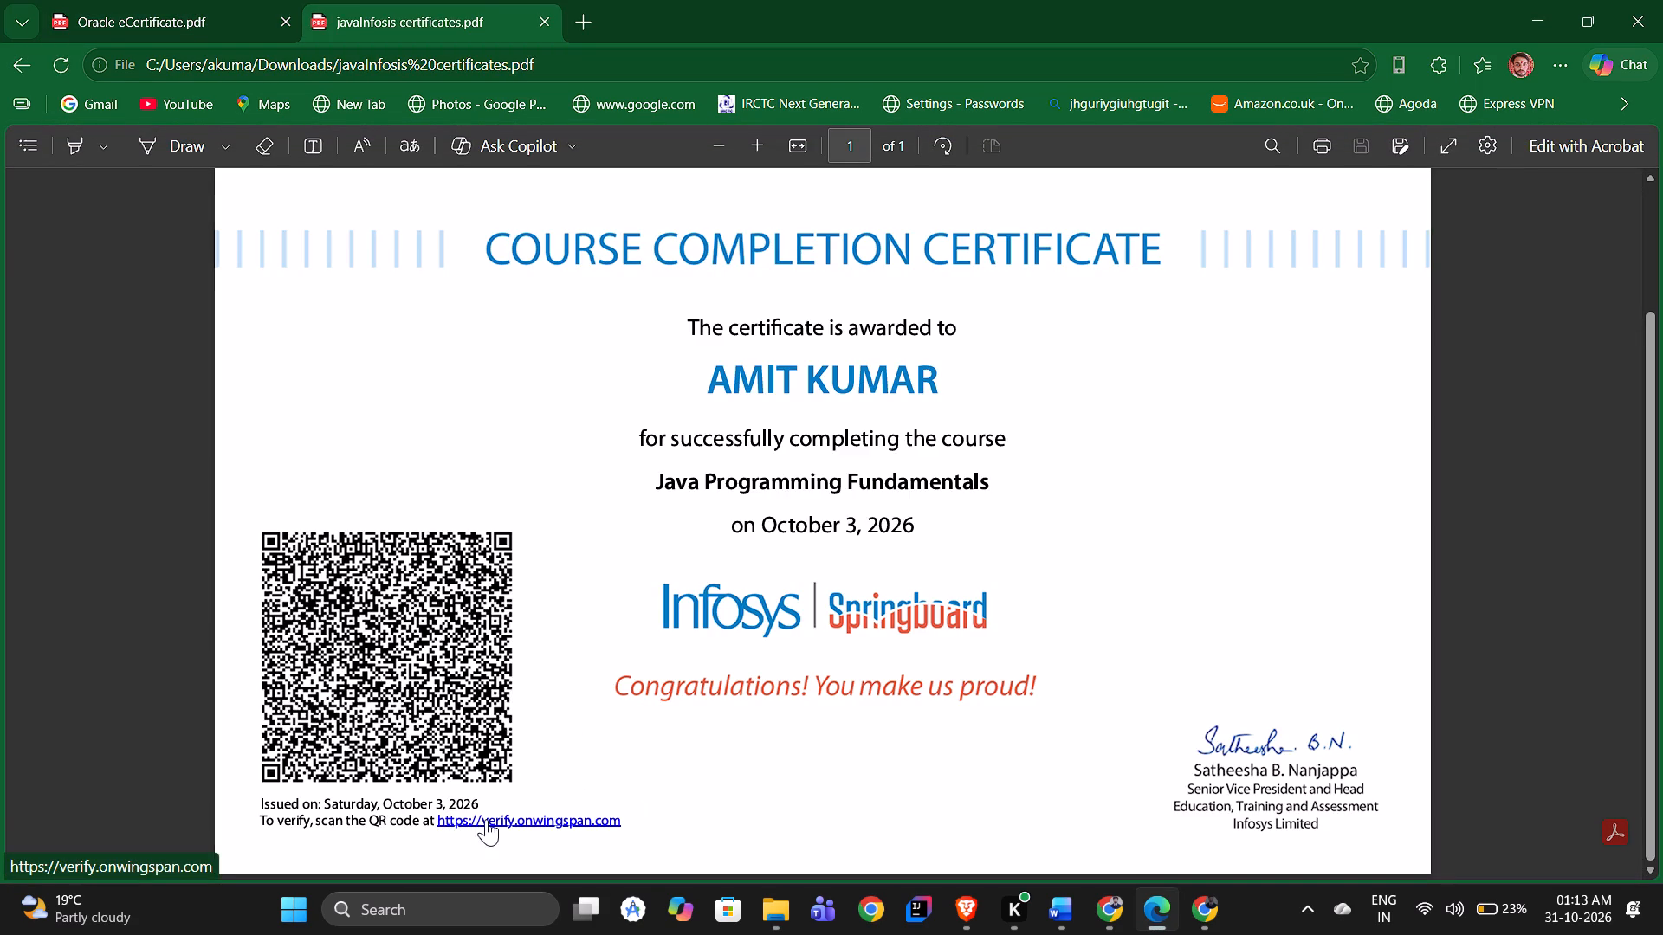
left_click_drag(486, 819, 421, 817)
left_click(421, 817)
left_click_drag(421, 817, 633, 815)
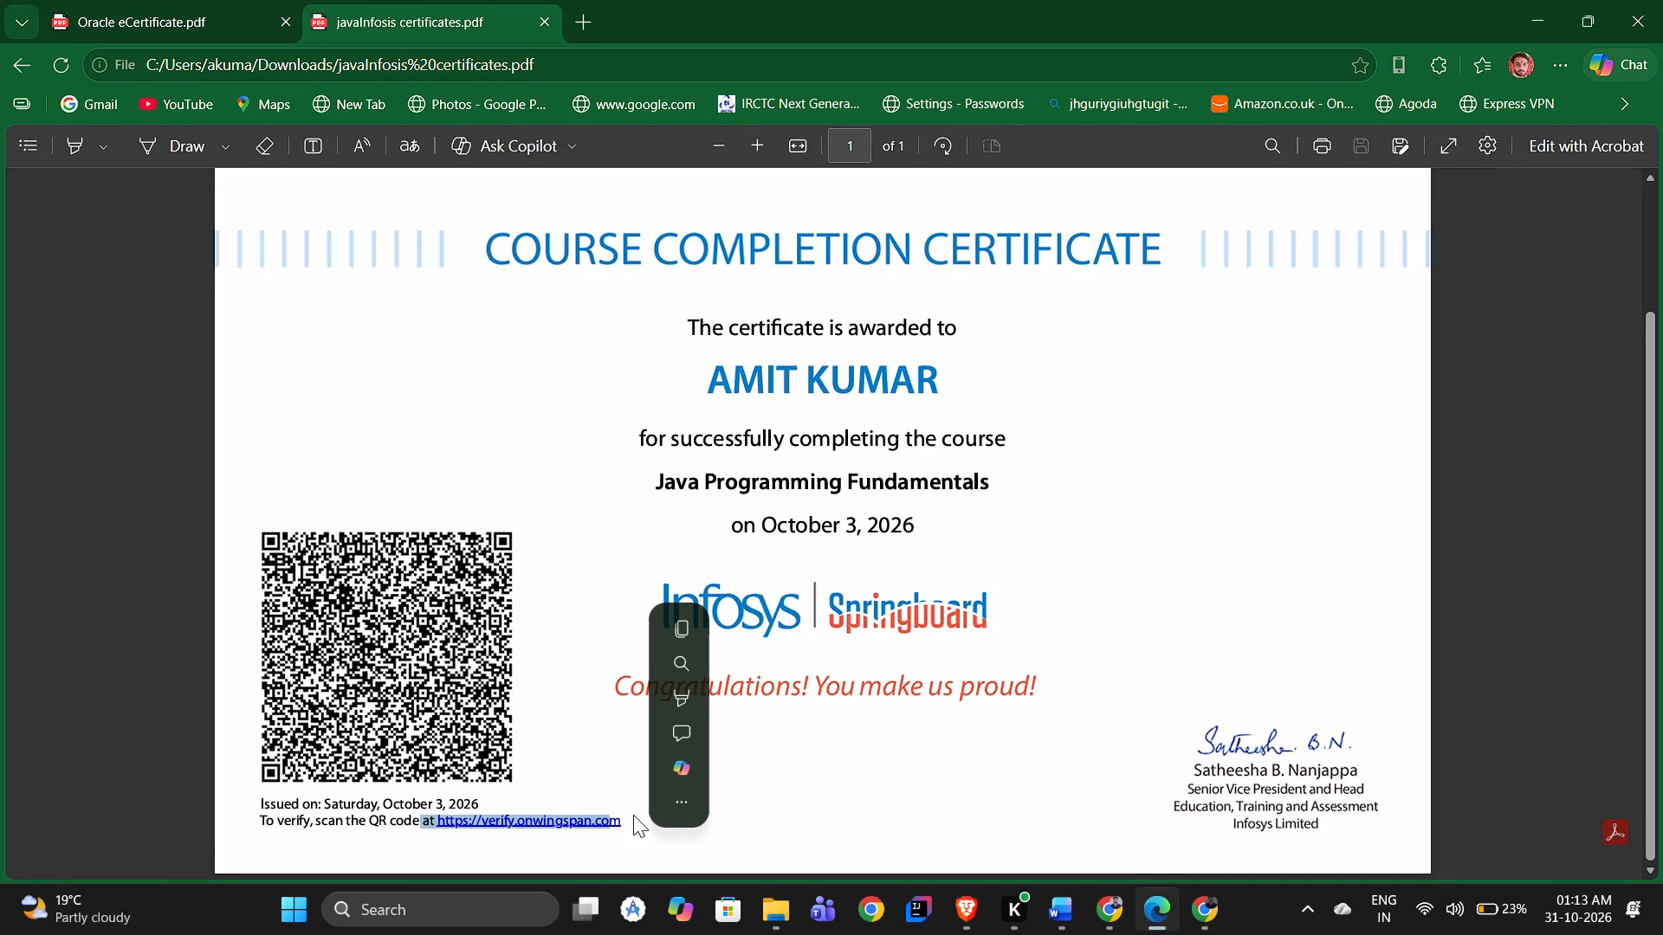
key("shift+Right")
key("shift+Right")
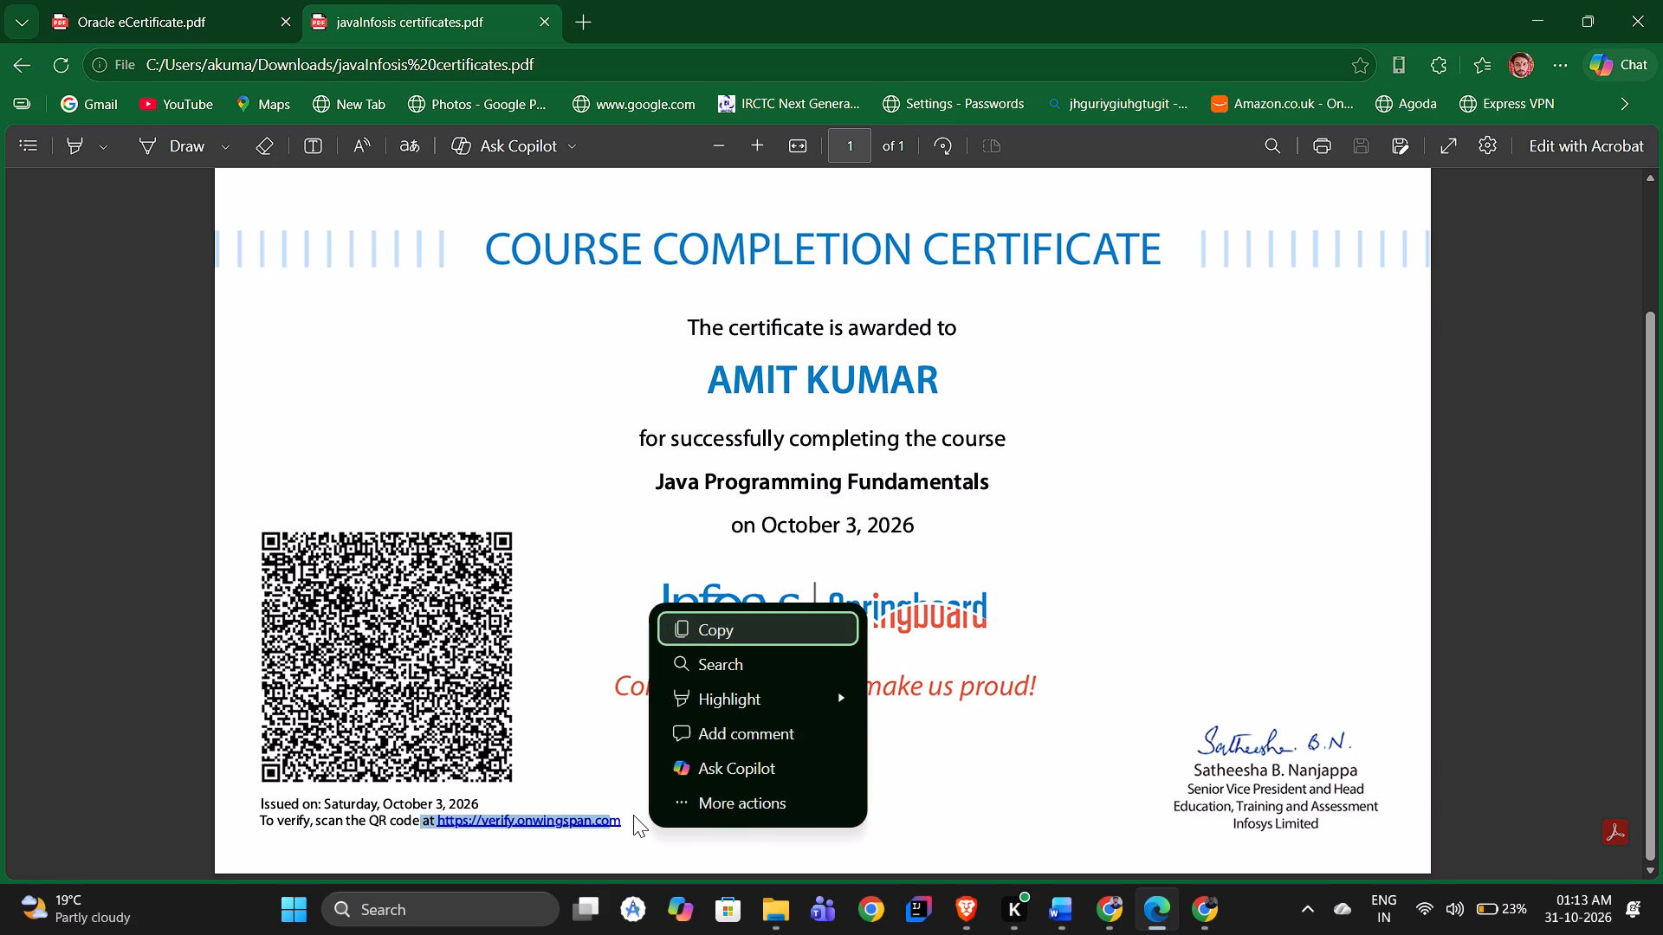
left_click(428, 824)
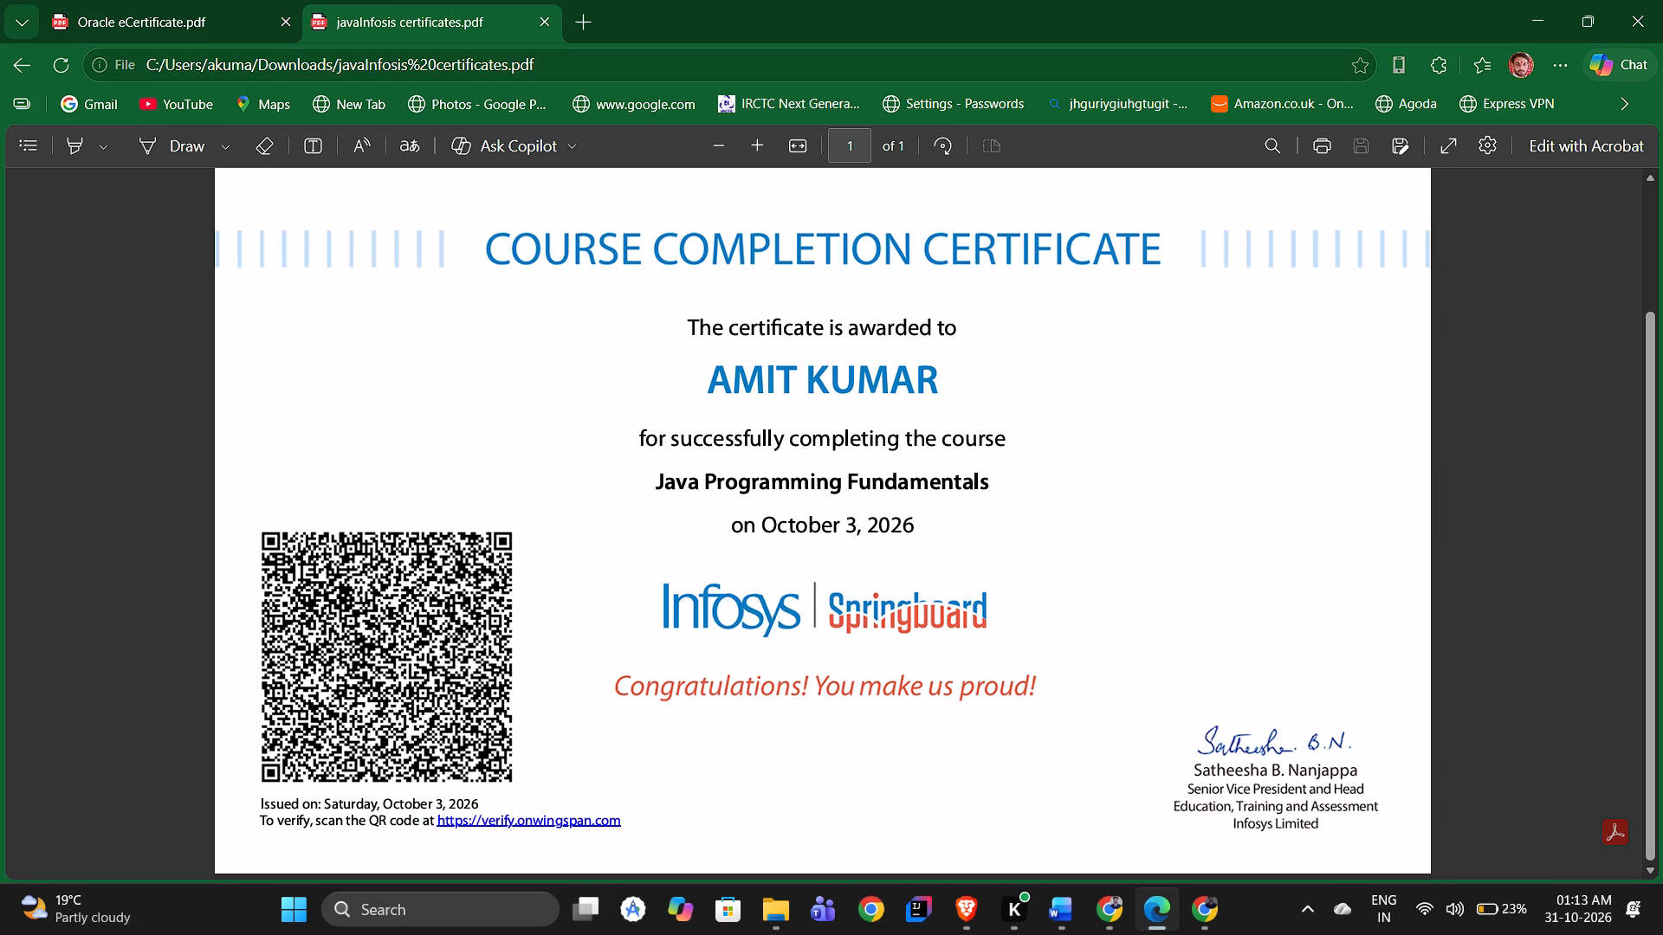
left_click_drag(428, 824, 636, 807)
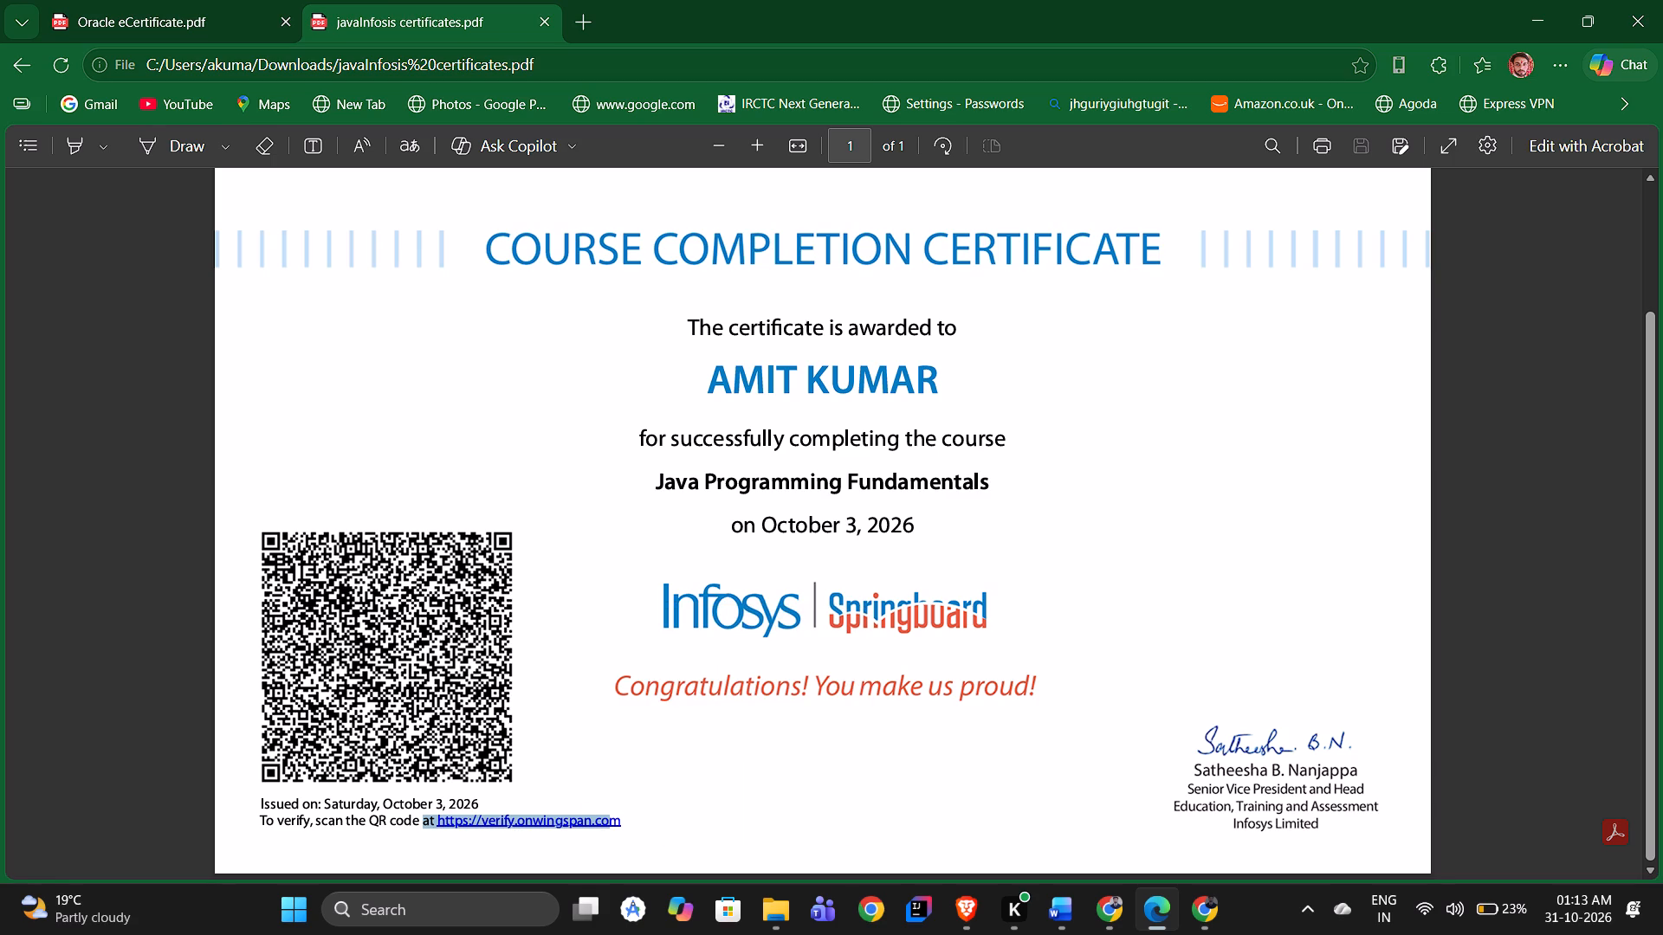
left_click_drag(636, 807, 622, 822)
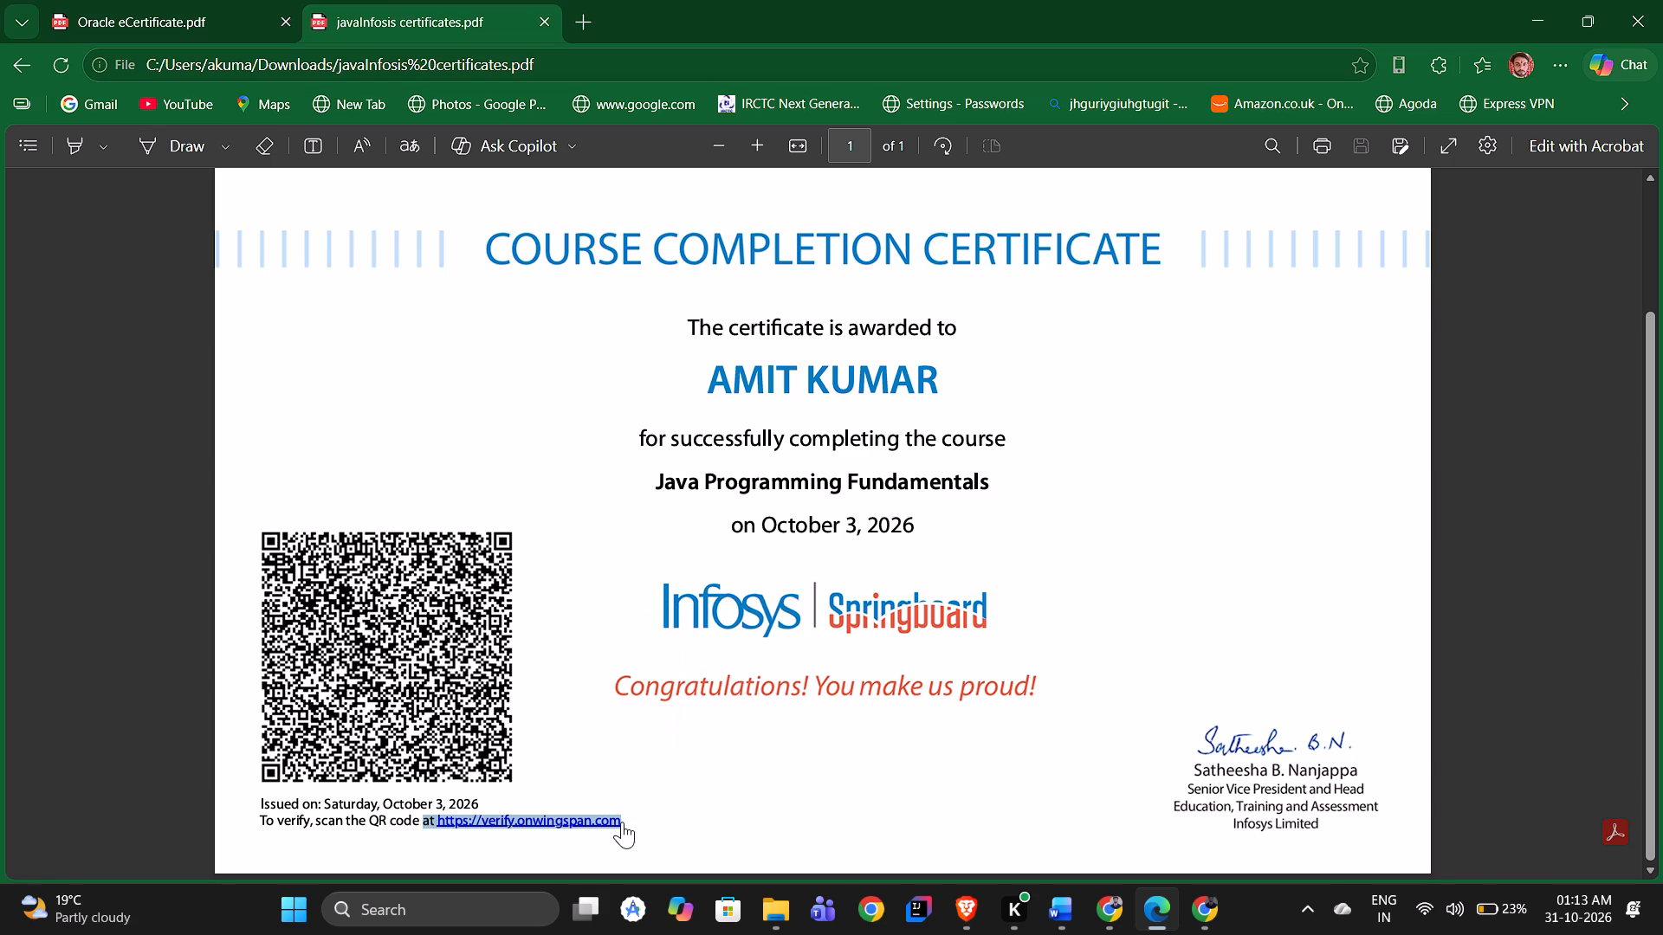
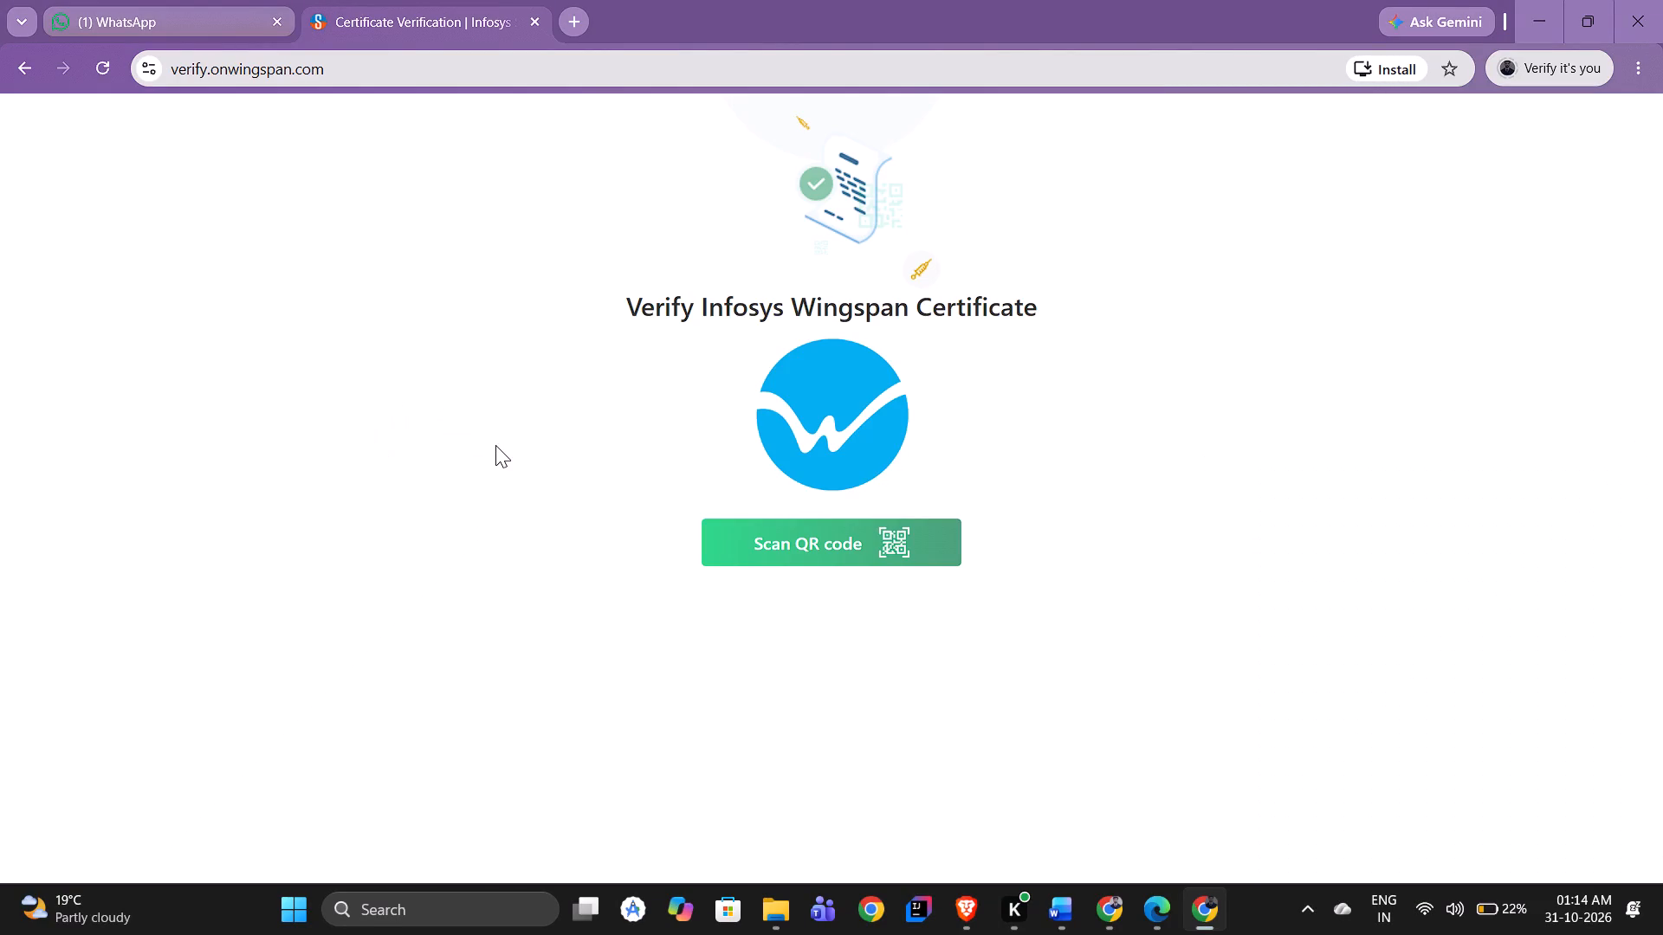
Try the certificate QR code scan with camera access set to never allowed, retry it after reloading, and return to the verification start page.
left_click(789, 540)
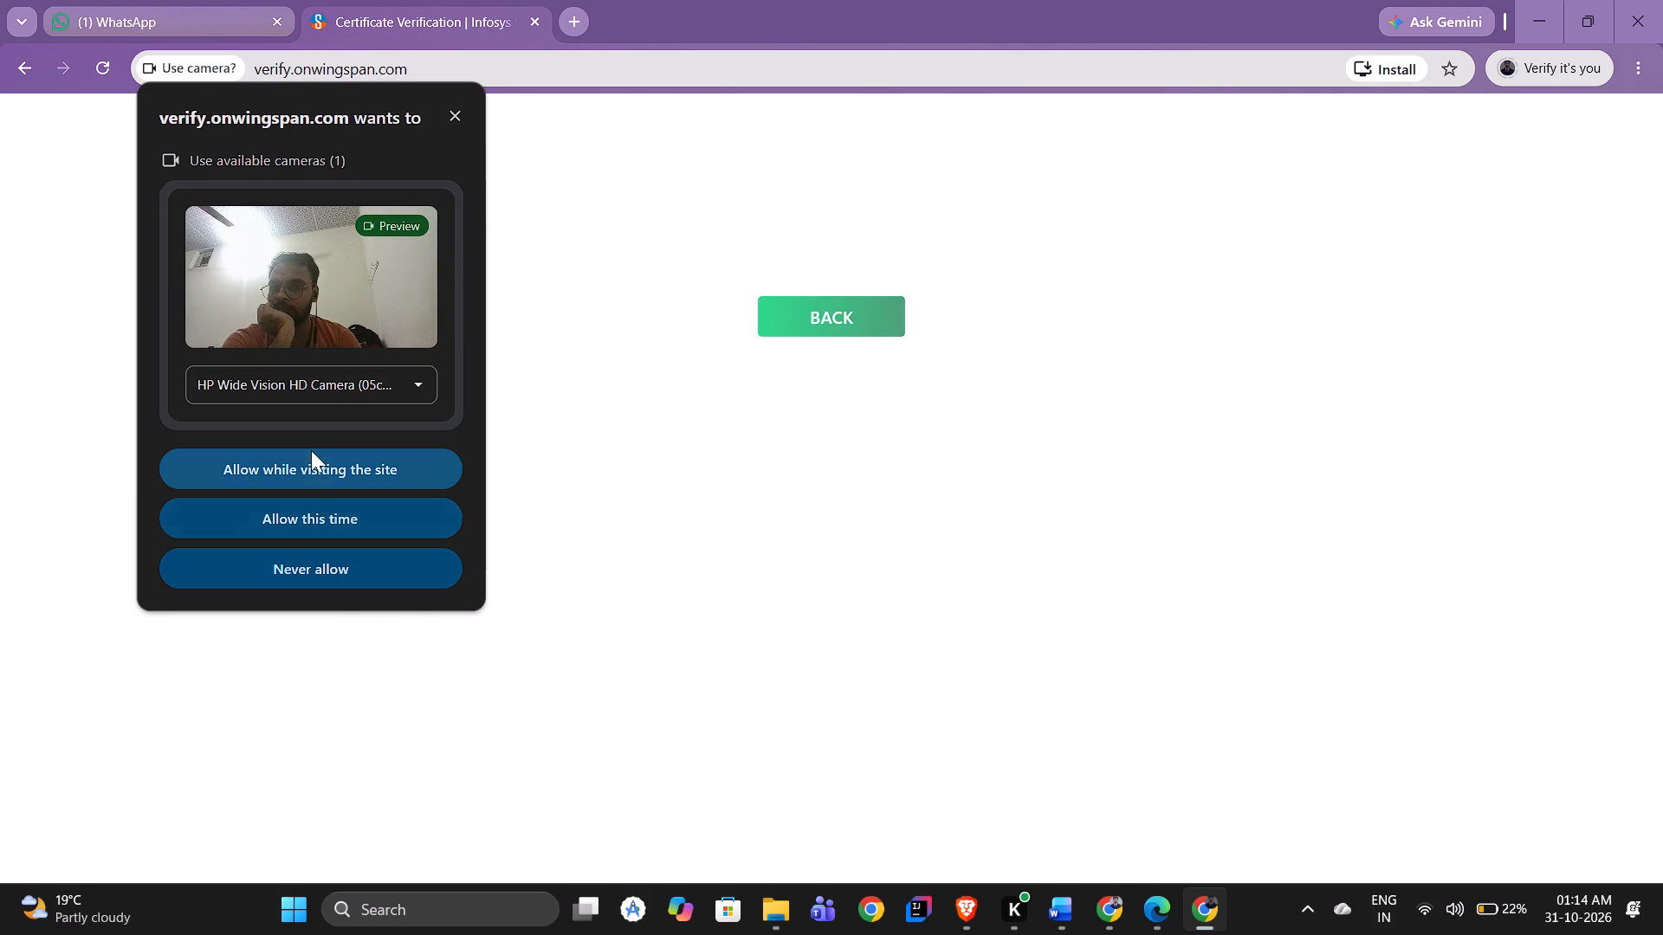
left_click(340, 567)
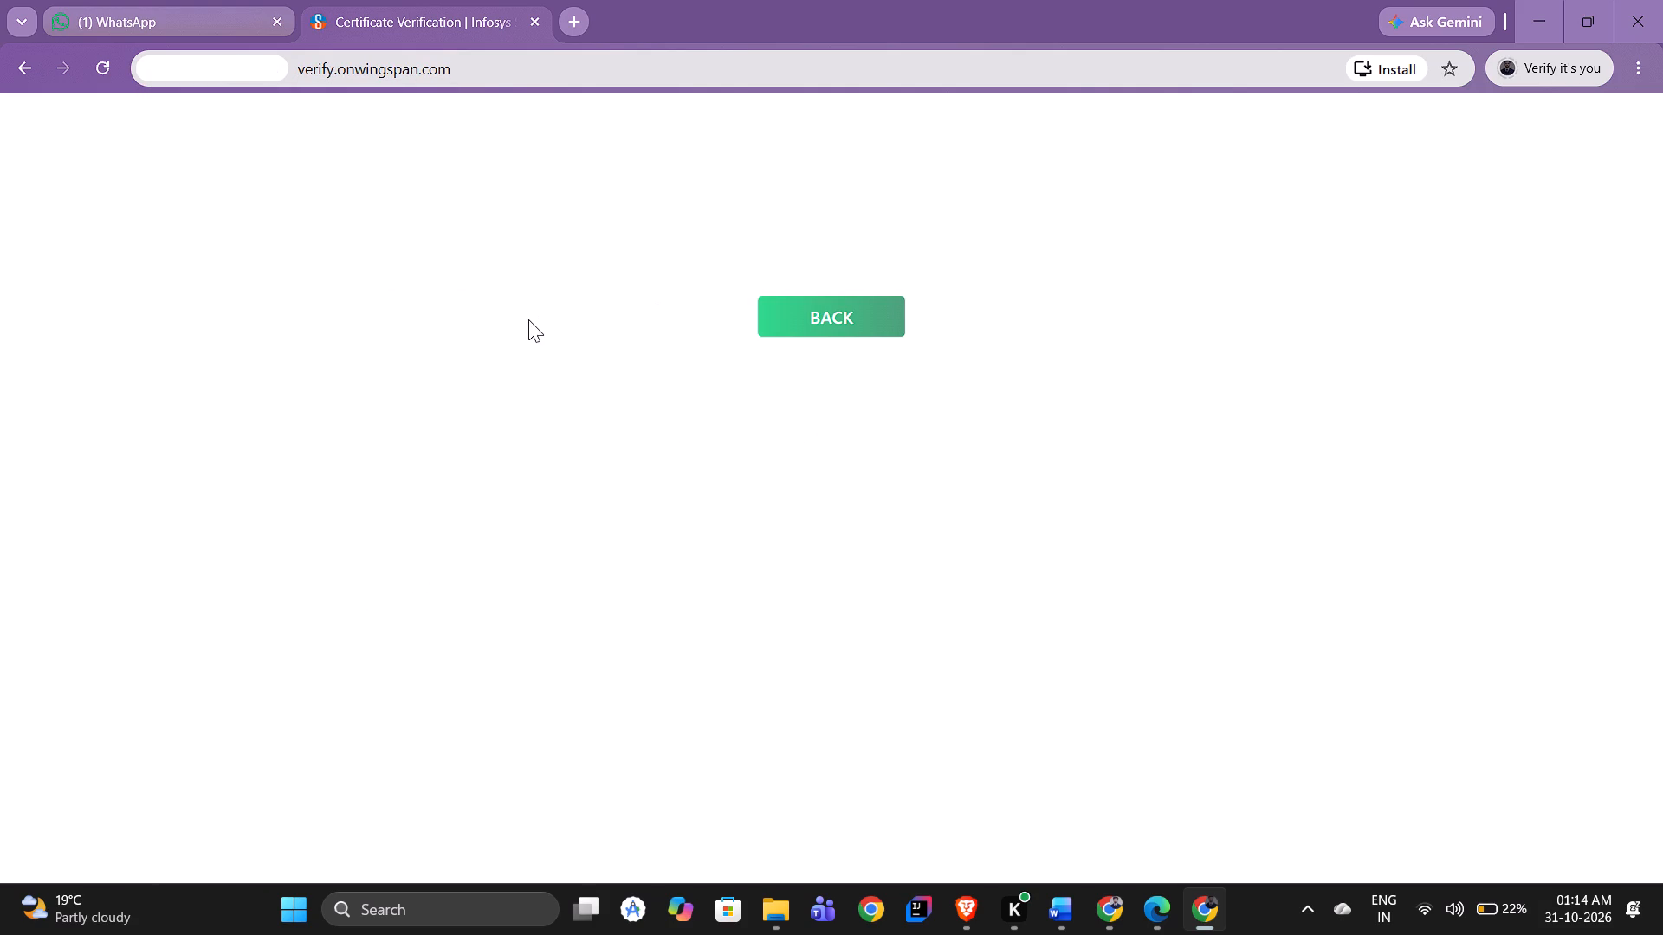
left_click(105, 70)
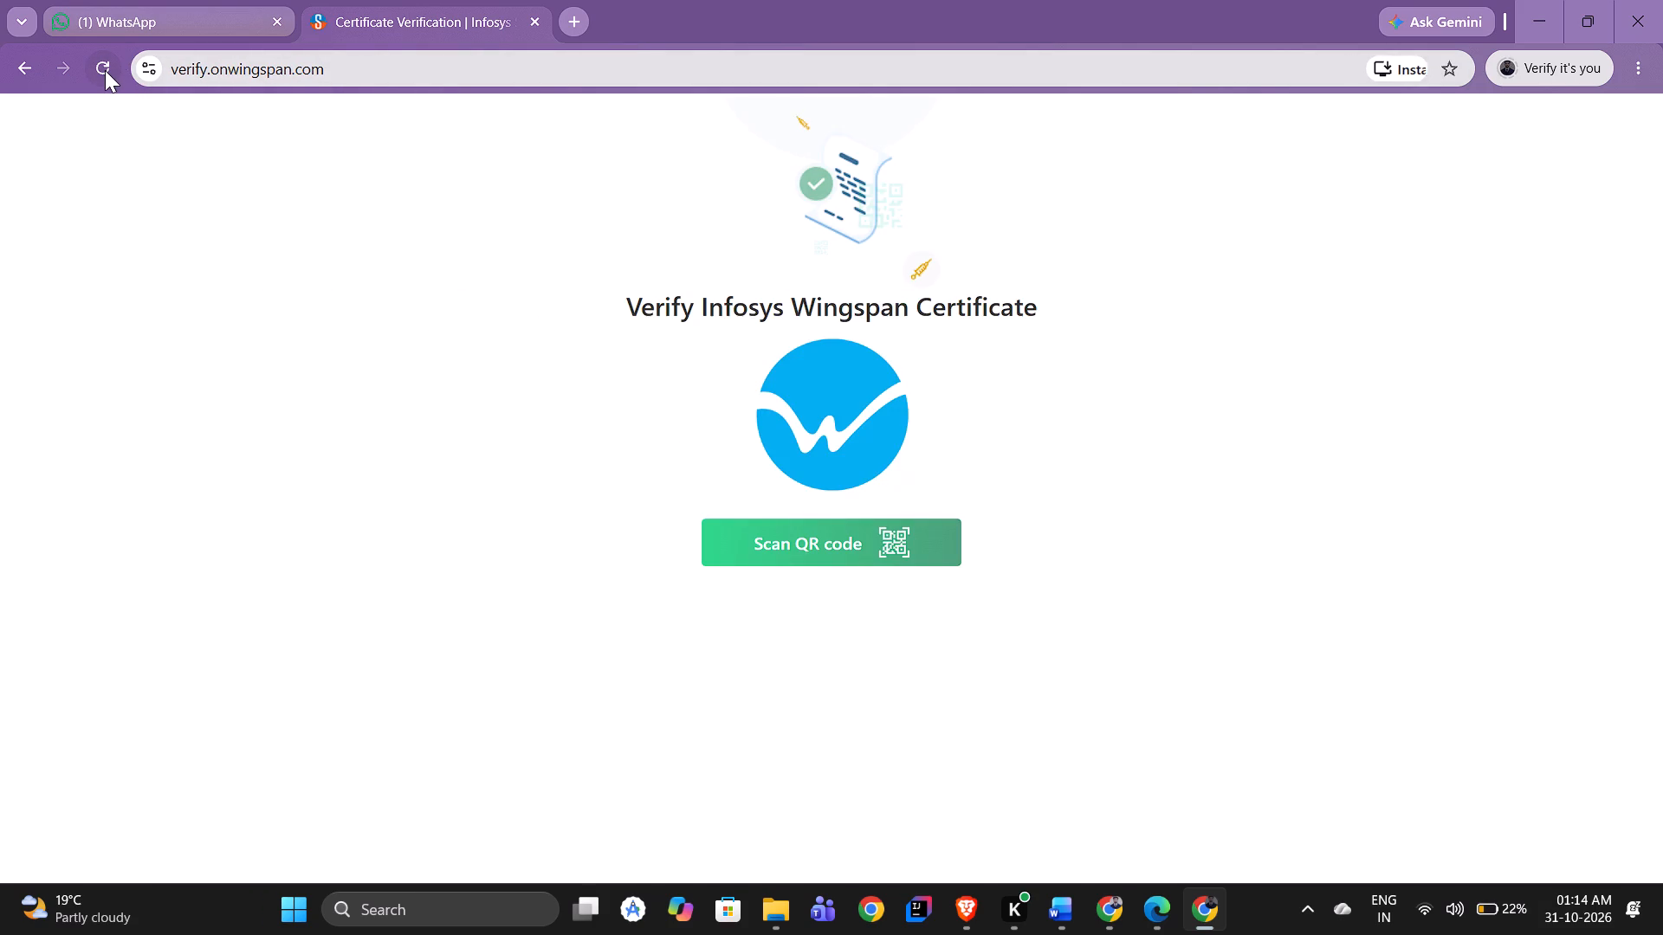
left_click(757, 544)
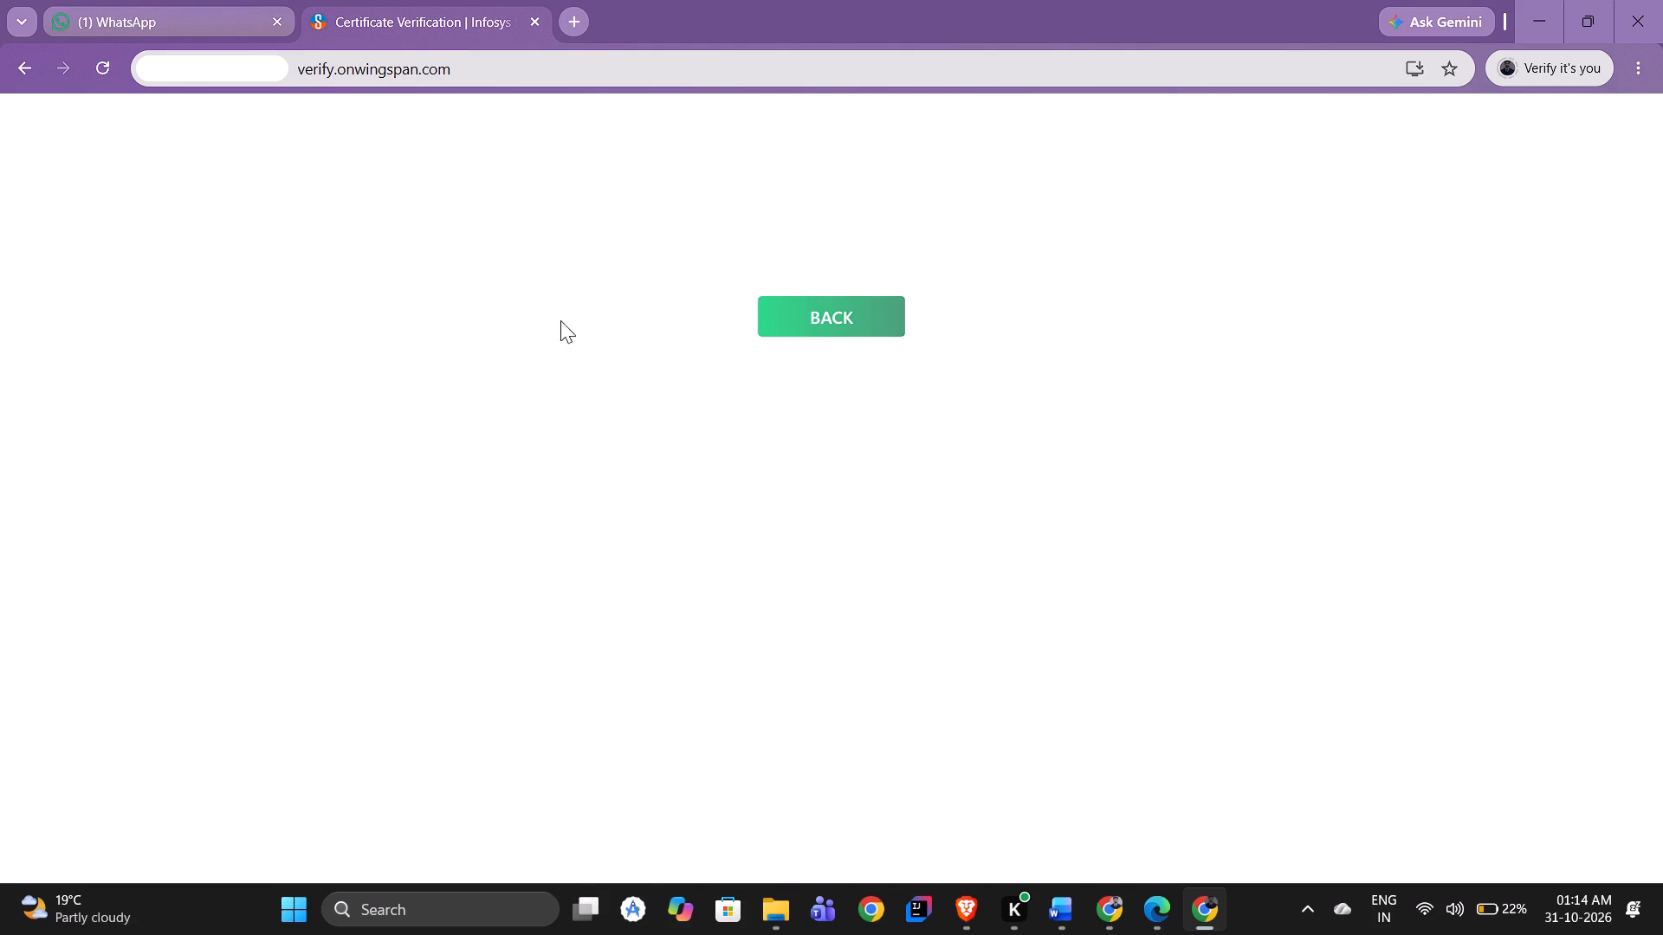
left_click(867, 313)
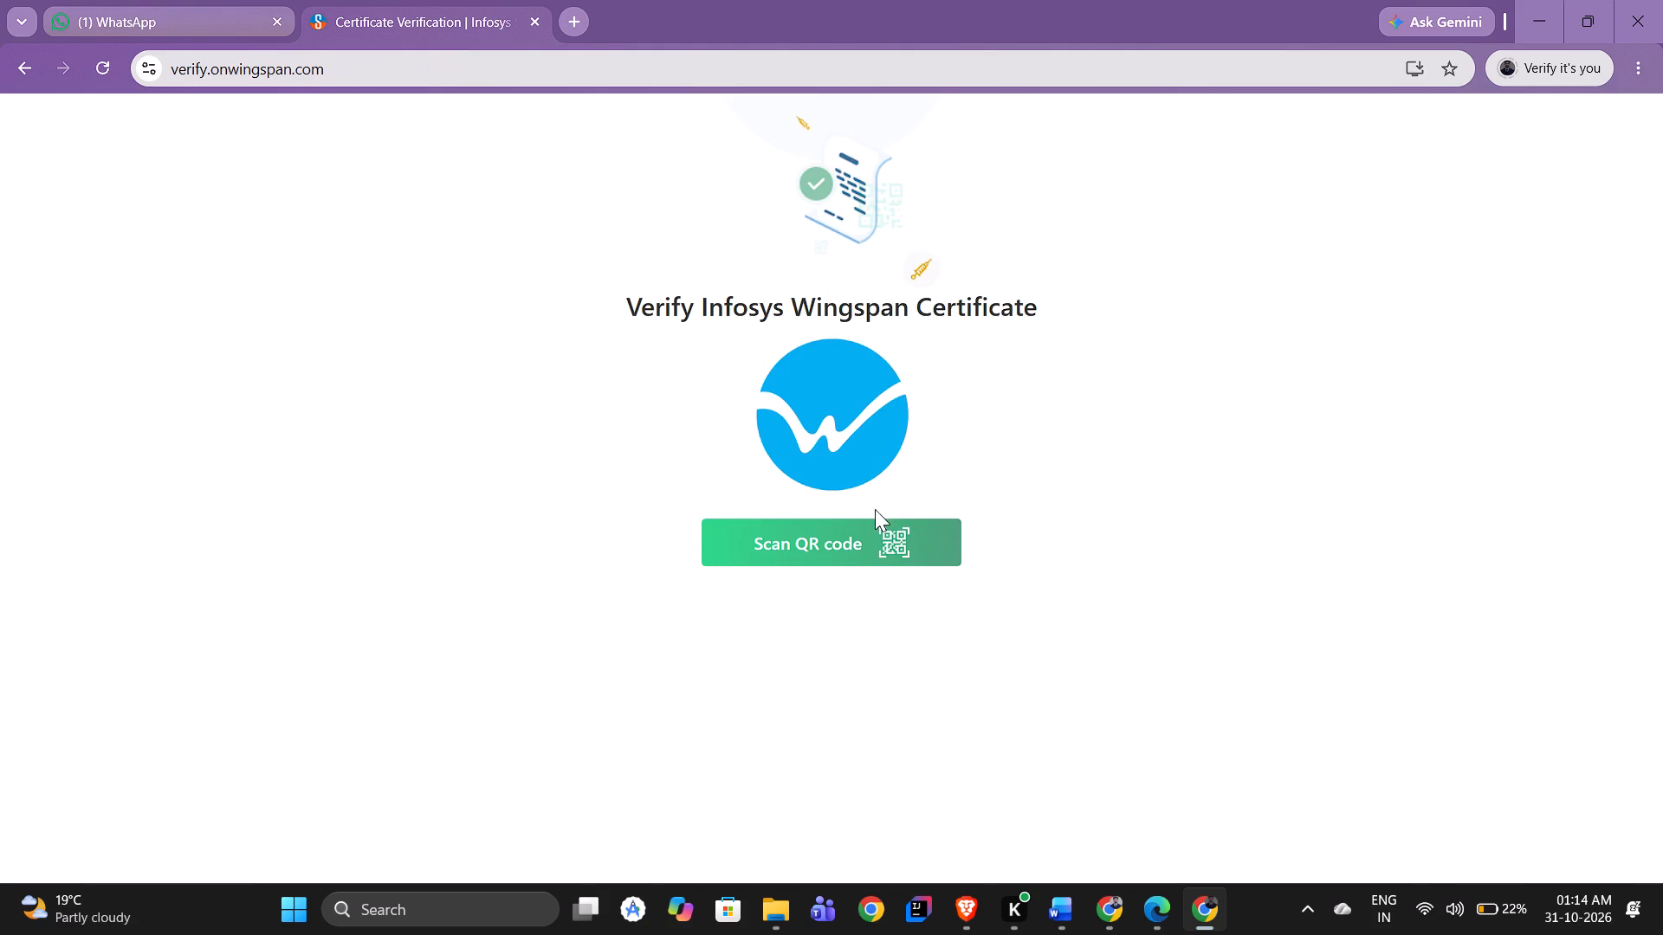
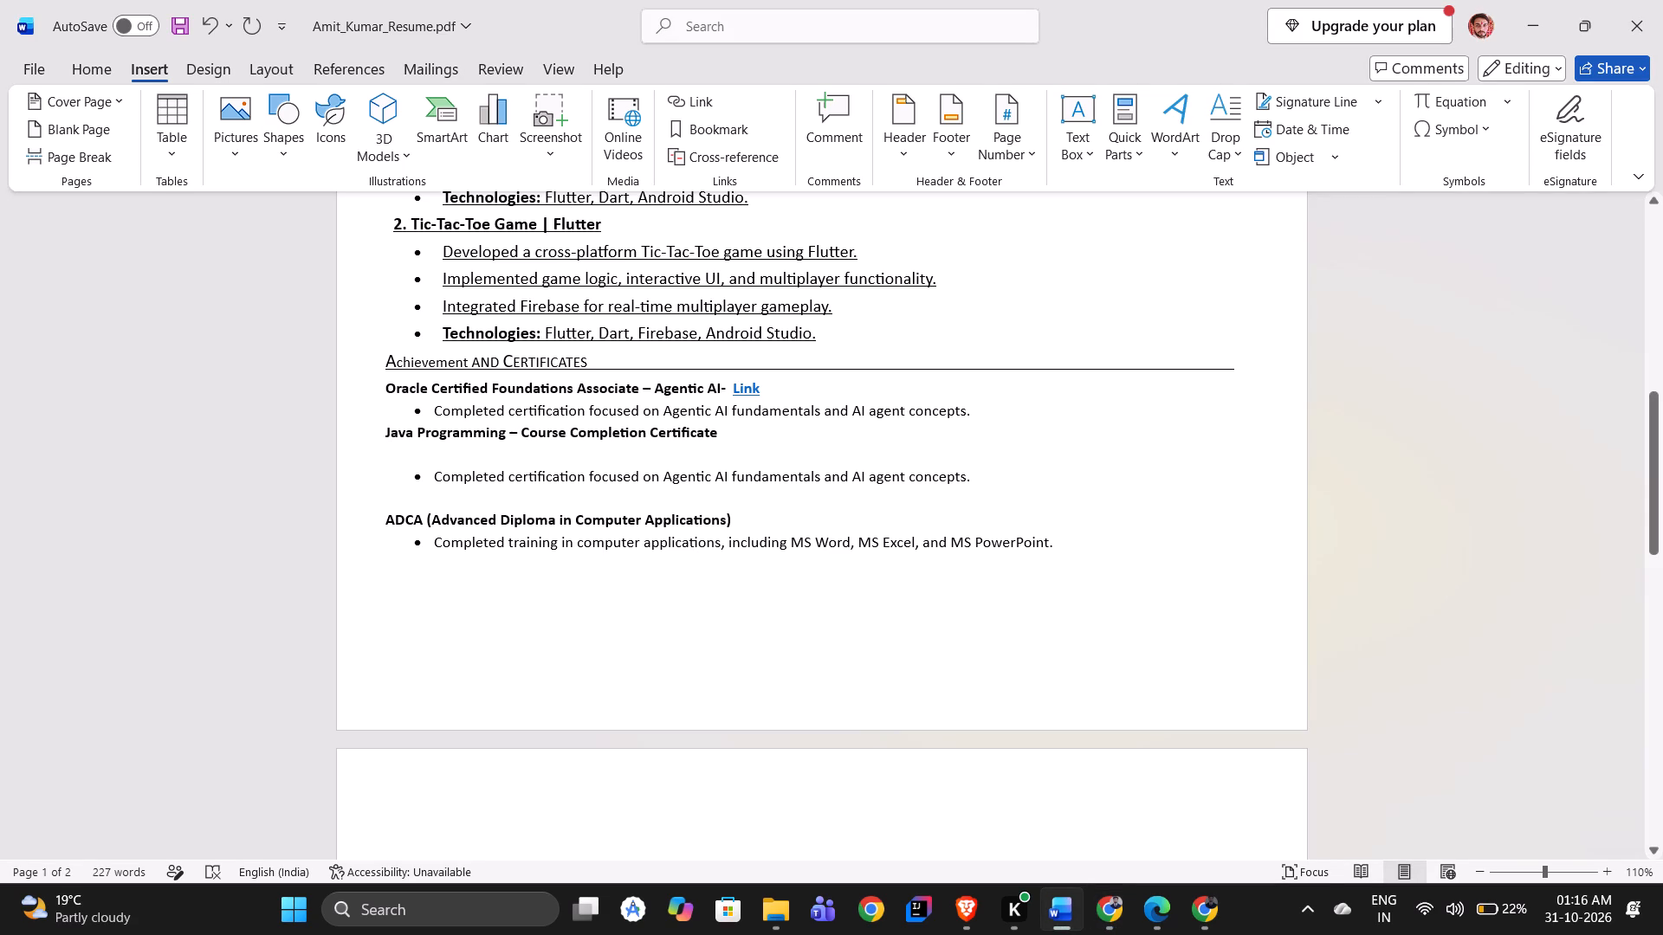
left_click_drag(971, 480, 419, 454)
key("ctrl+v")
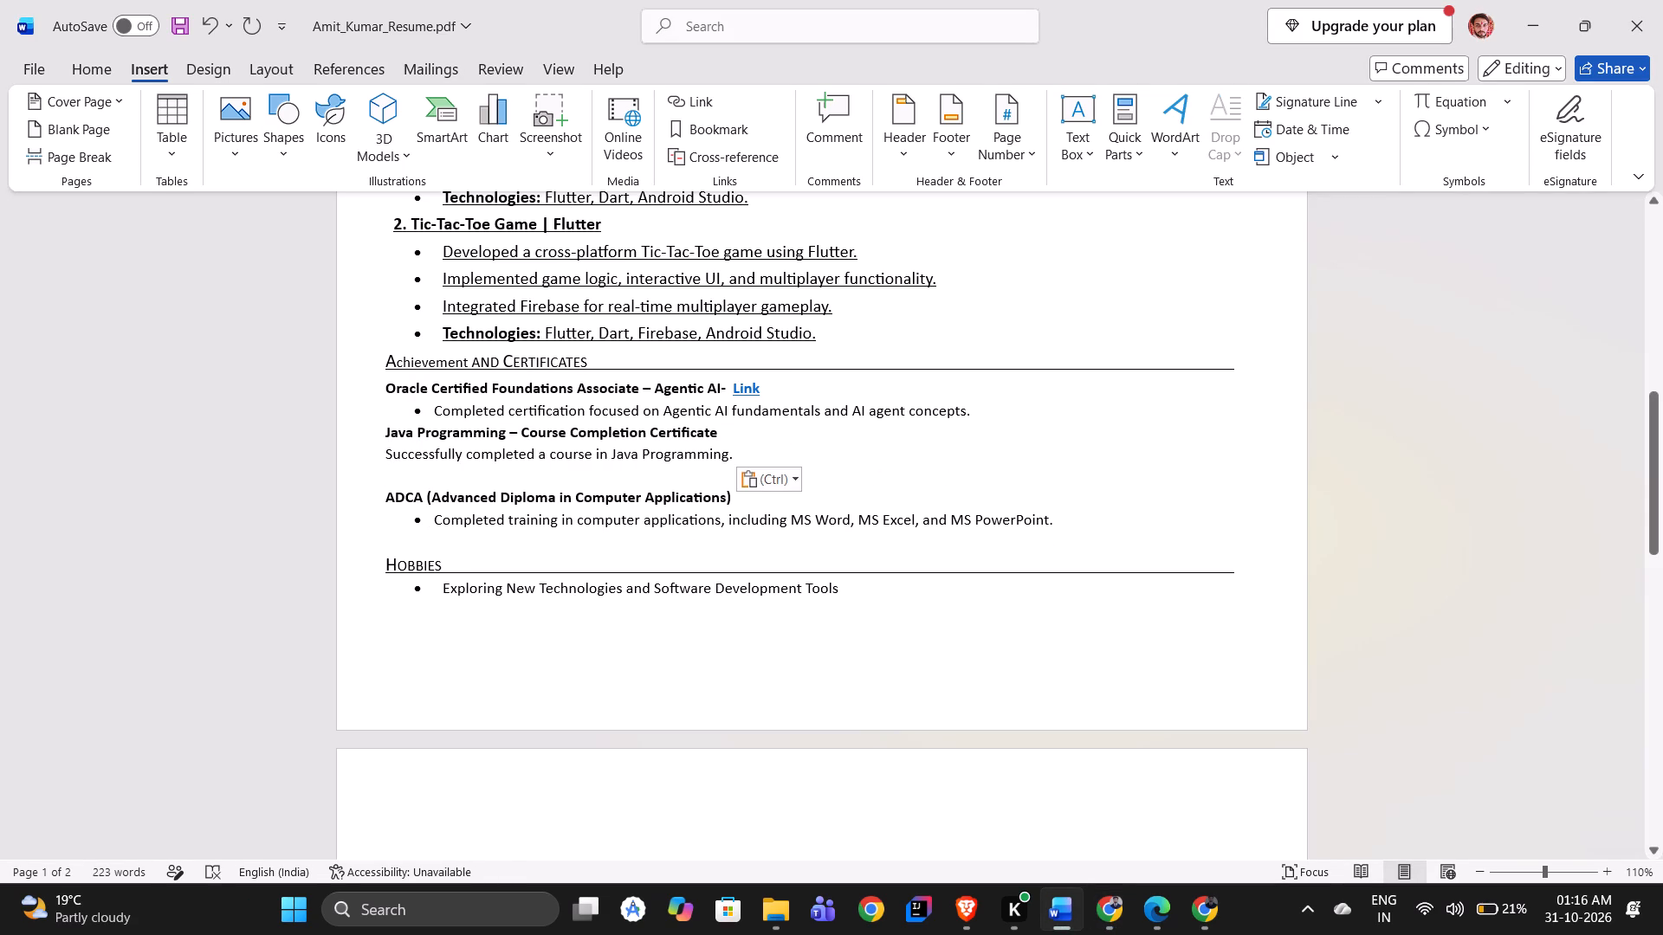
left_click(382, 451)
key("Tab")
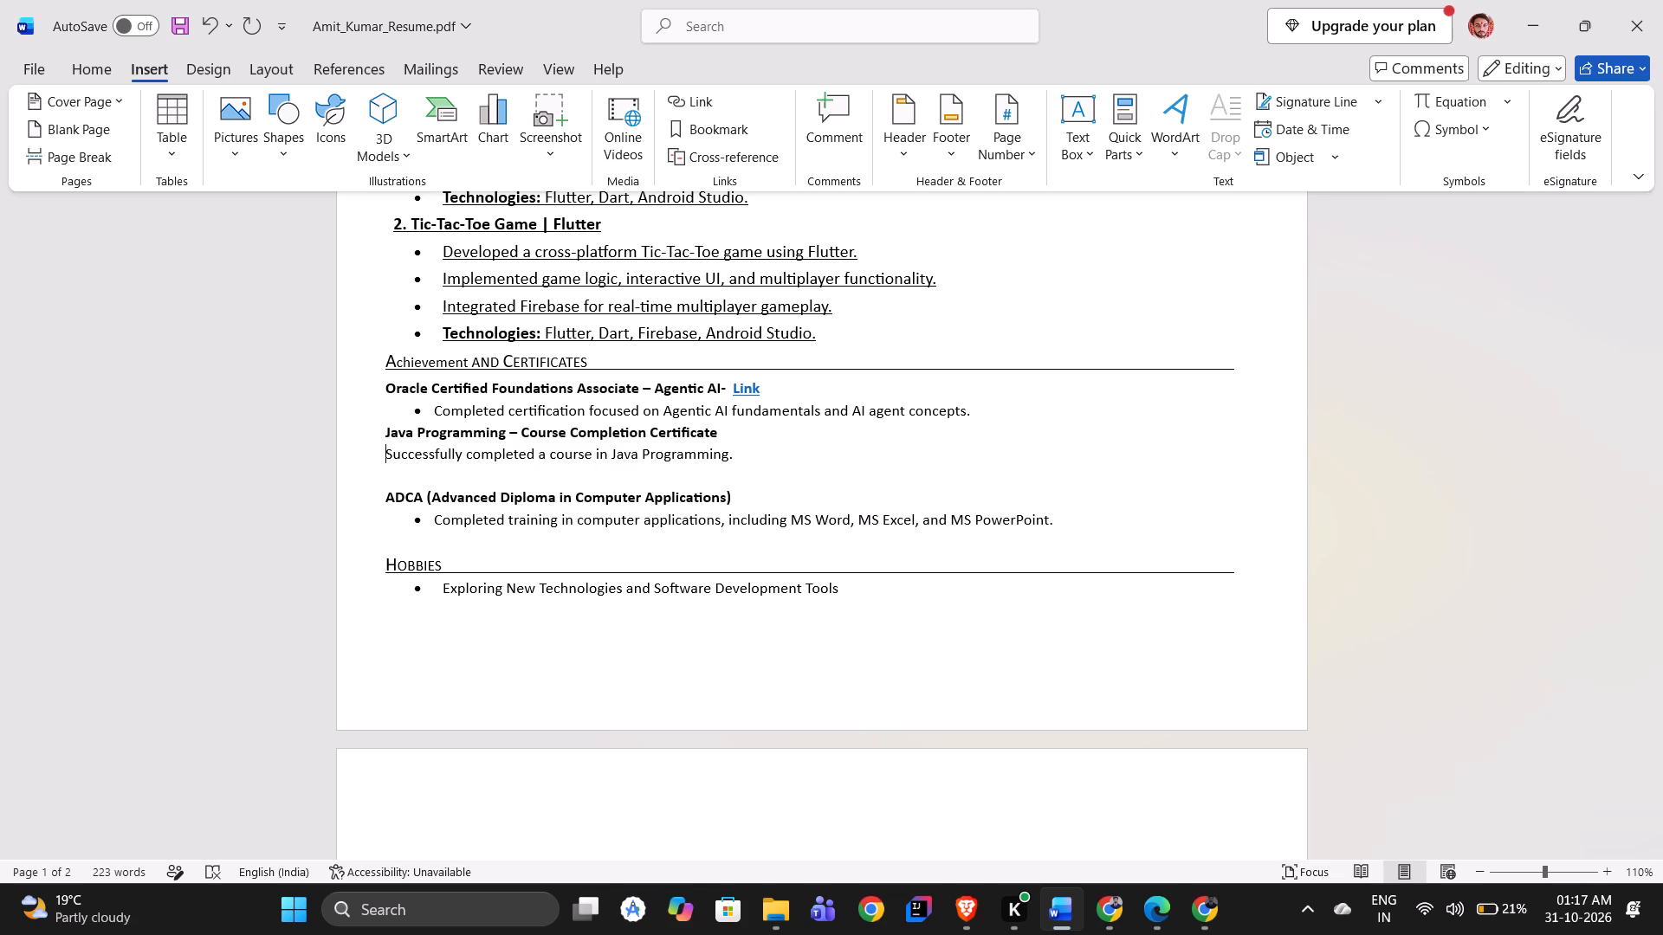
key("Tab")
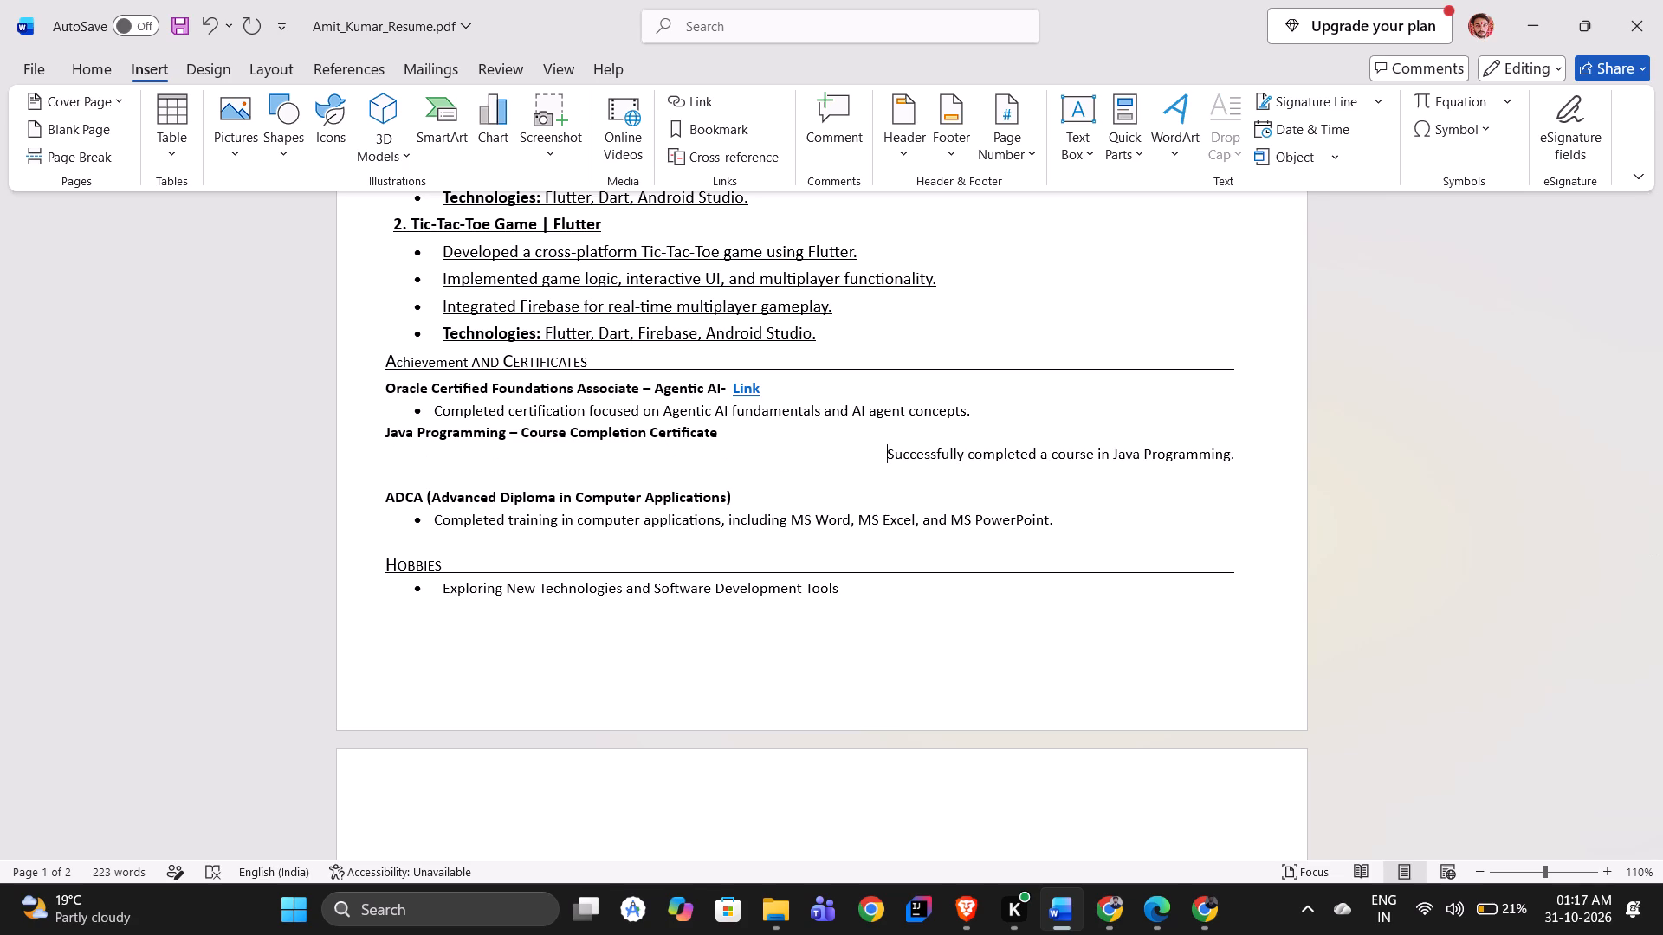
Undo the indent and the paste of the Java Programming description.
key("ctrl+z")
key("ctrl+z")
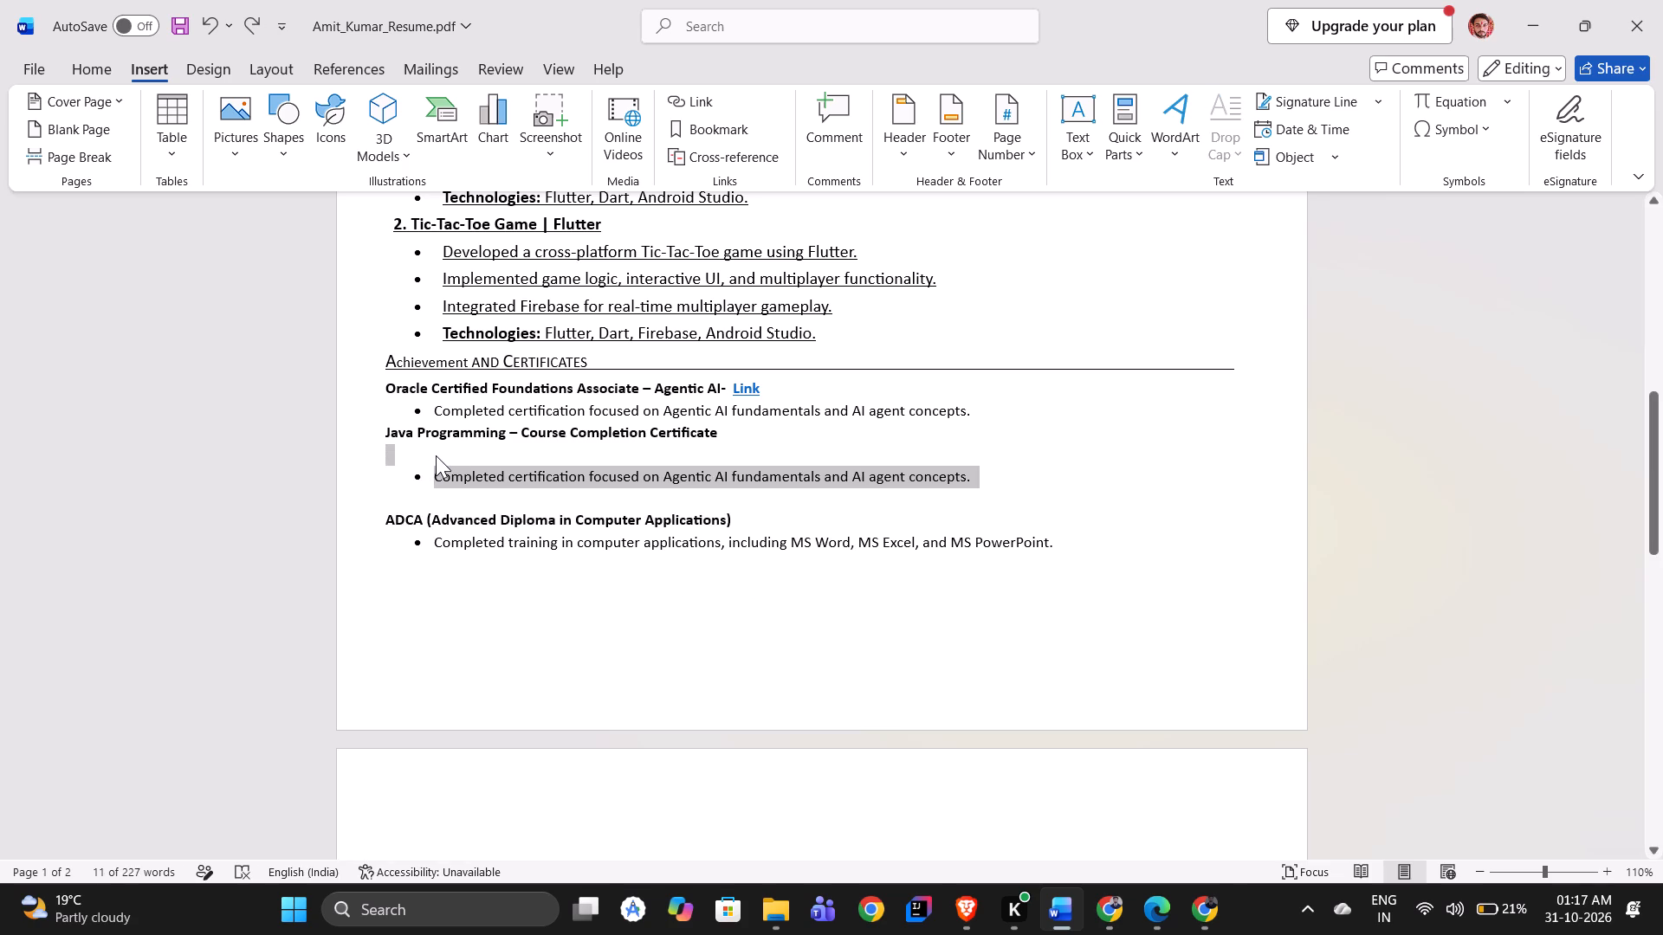
Delete the empty line between the Java Programming heading and its bullet.
left_click(436, 455)
key("BackSpace")
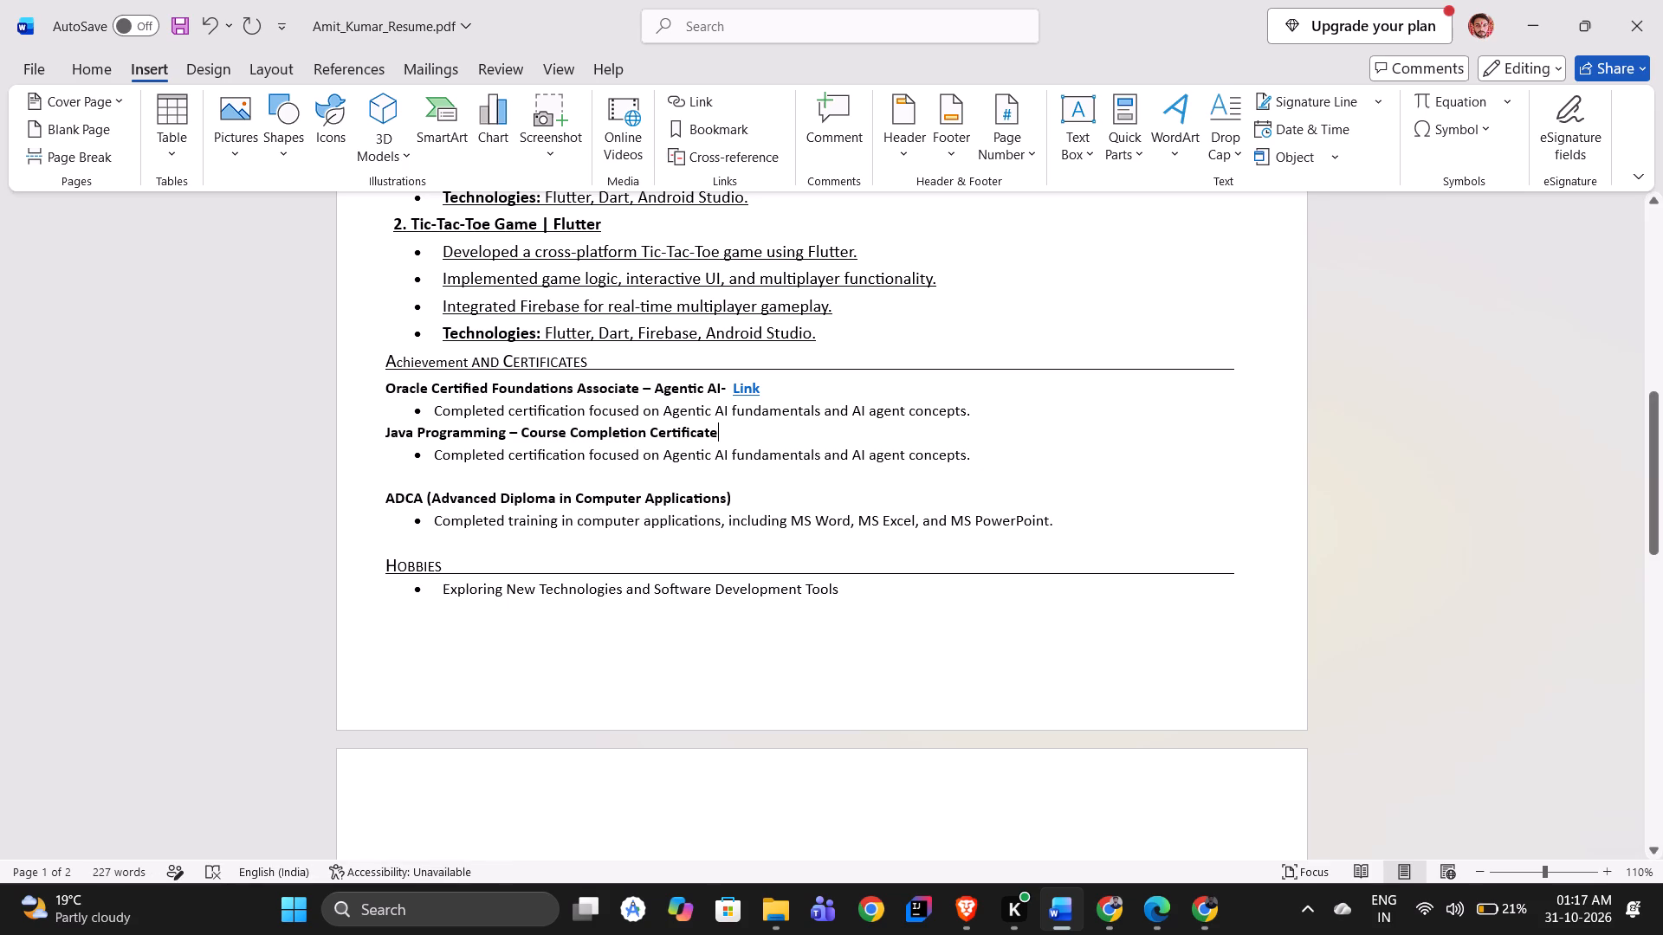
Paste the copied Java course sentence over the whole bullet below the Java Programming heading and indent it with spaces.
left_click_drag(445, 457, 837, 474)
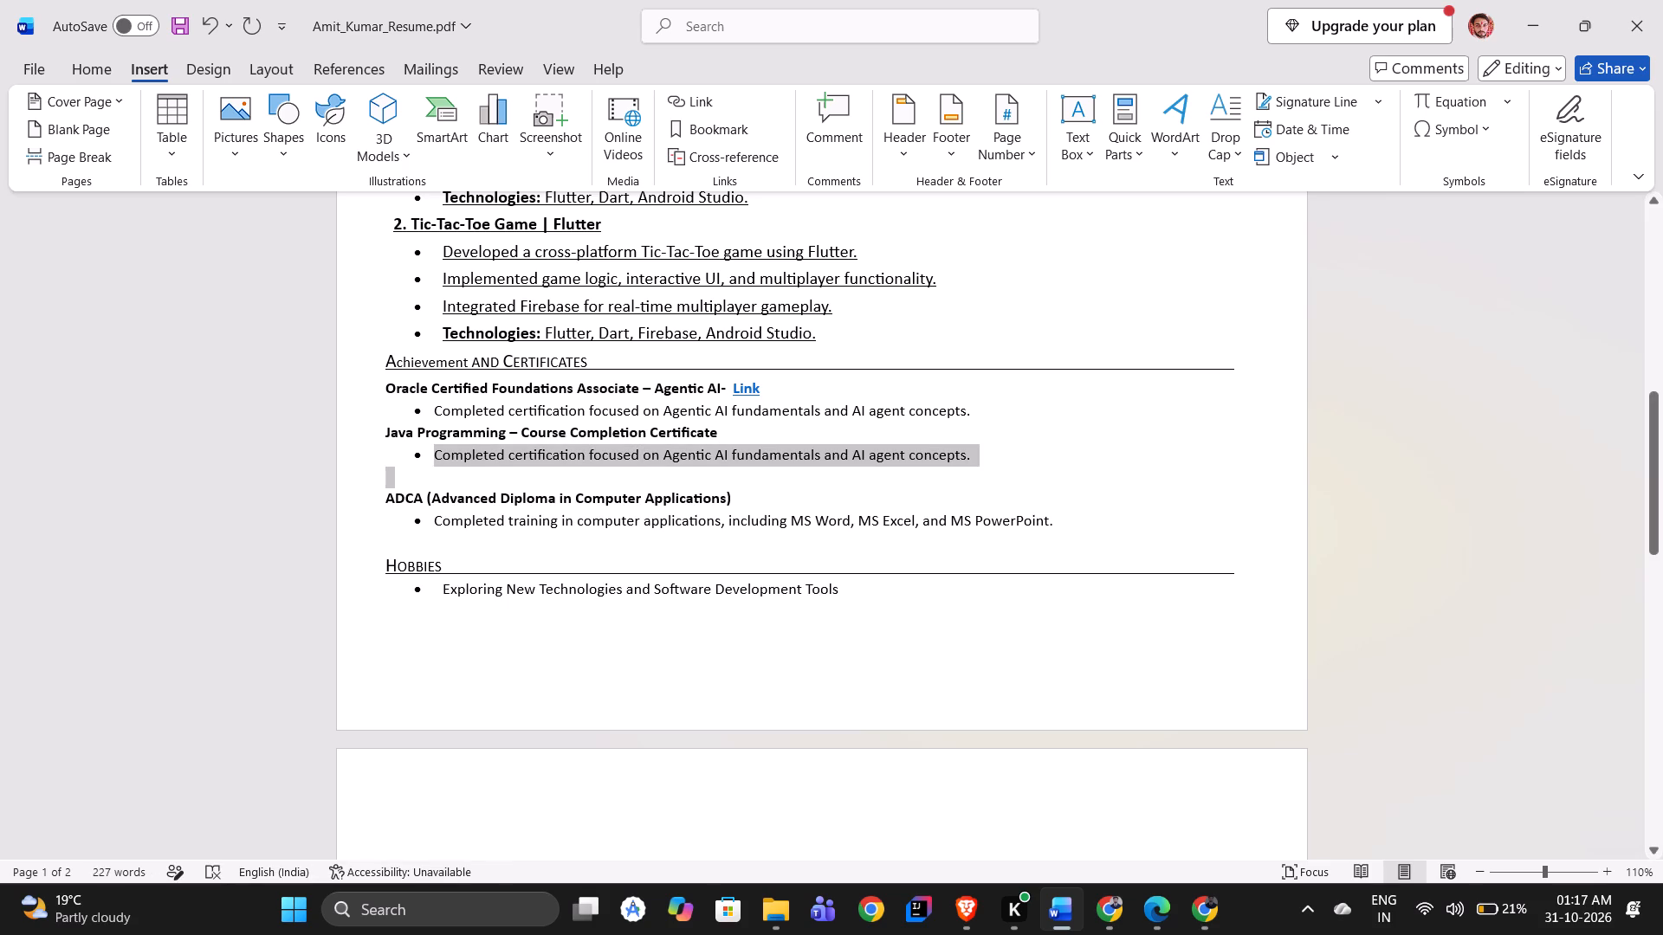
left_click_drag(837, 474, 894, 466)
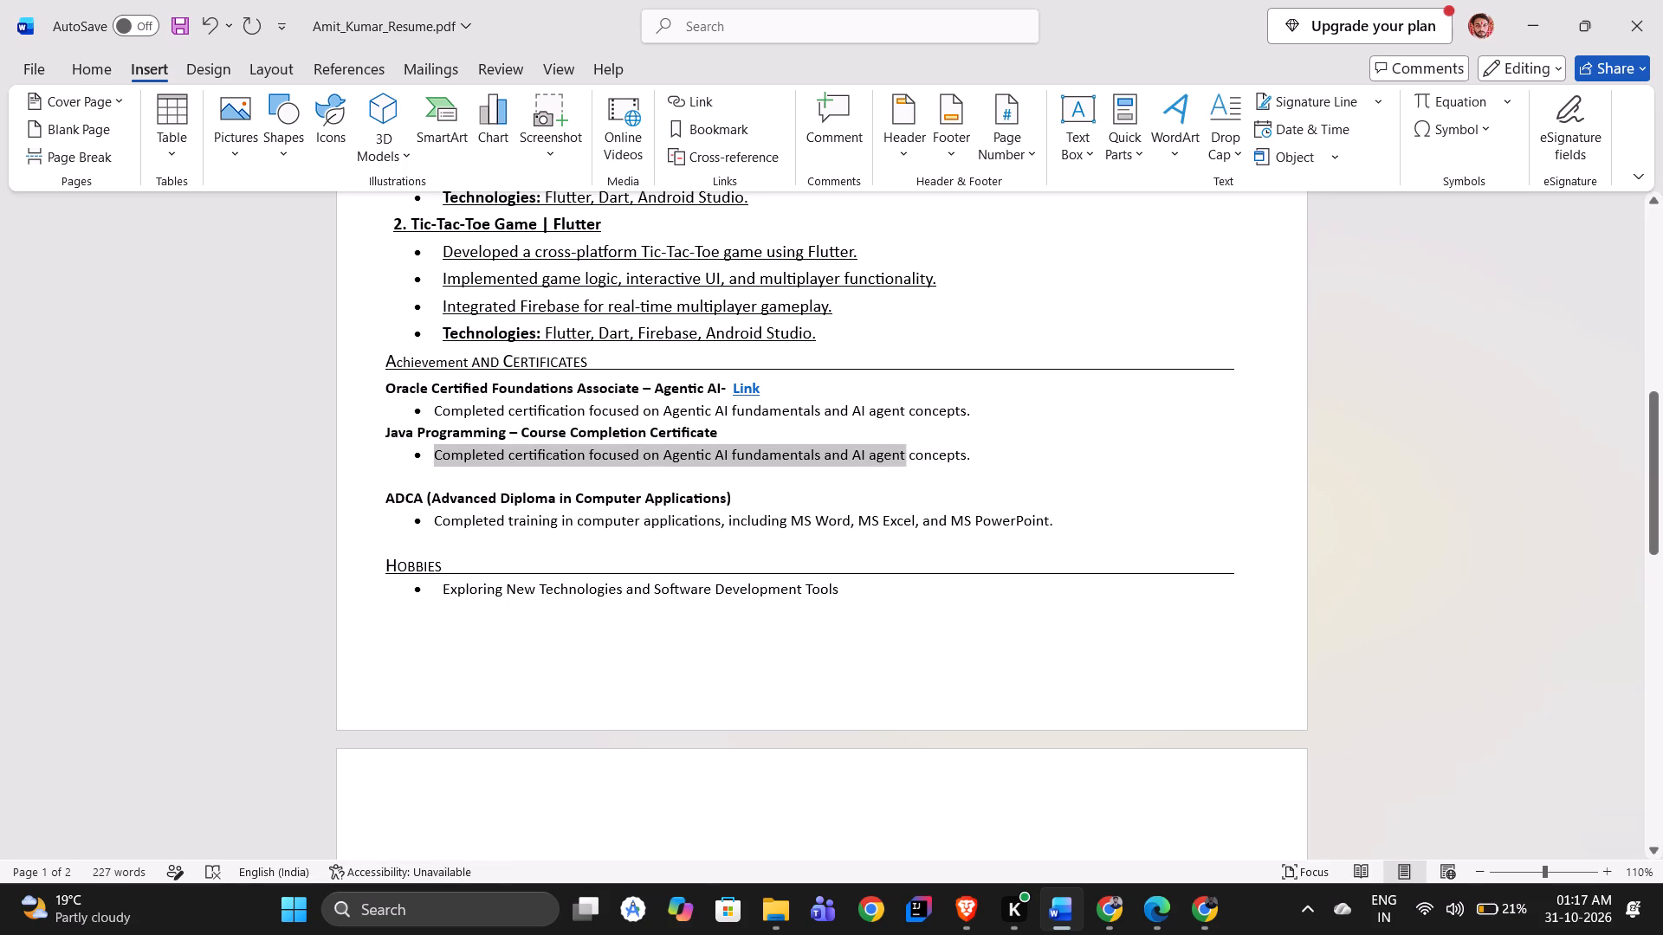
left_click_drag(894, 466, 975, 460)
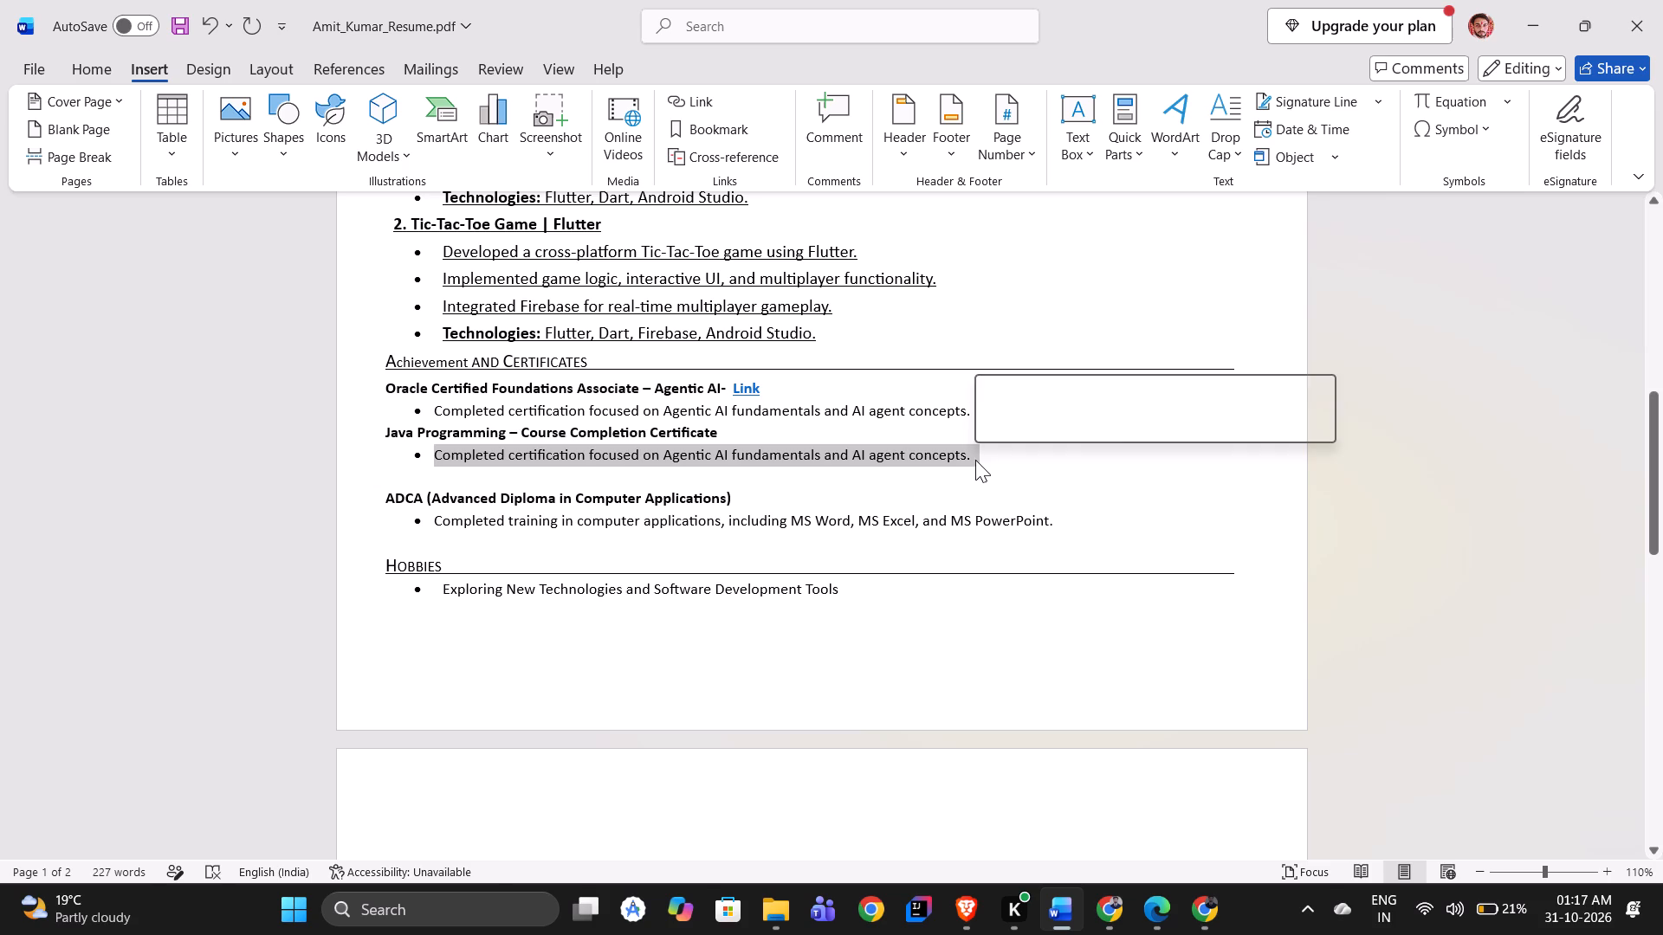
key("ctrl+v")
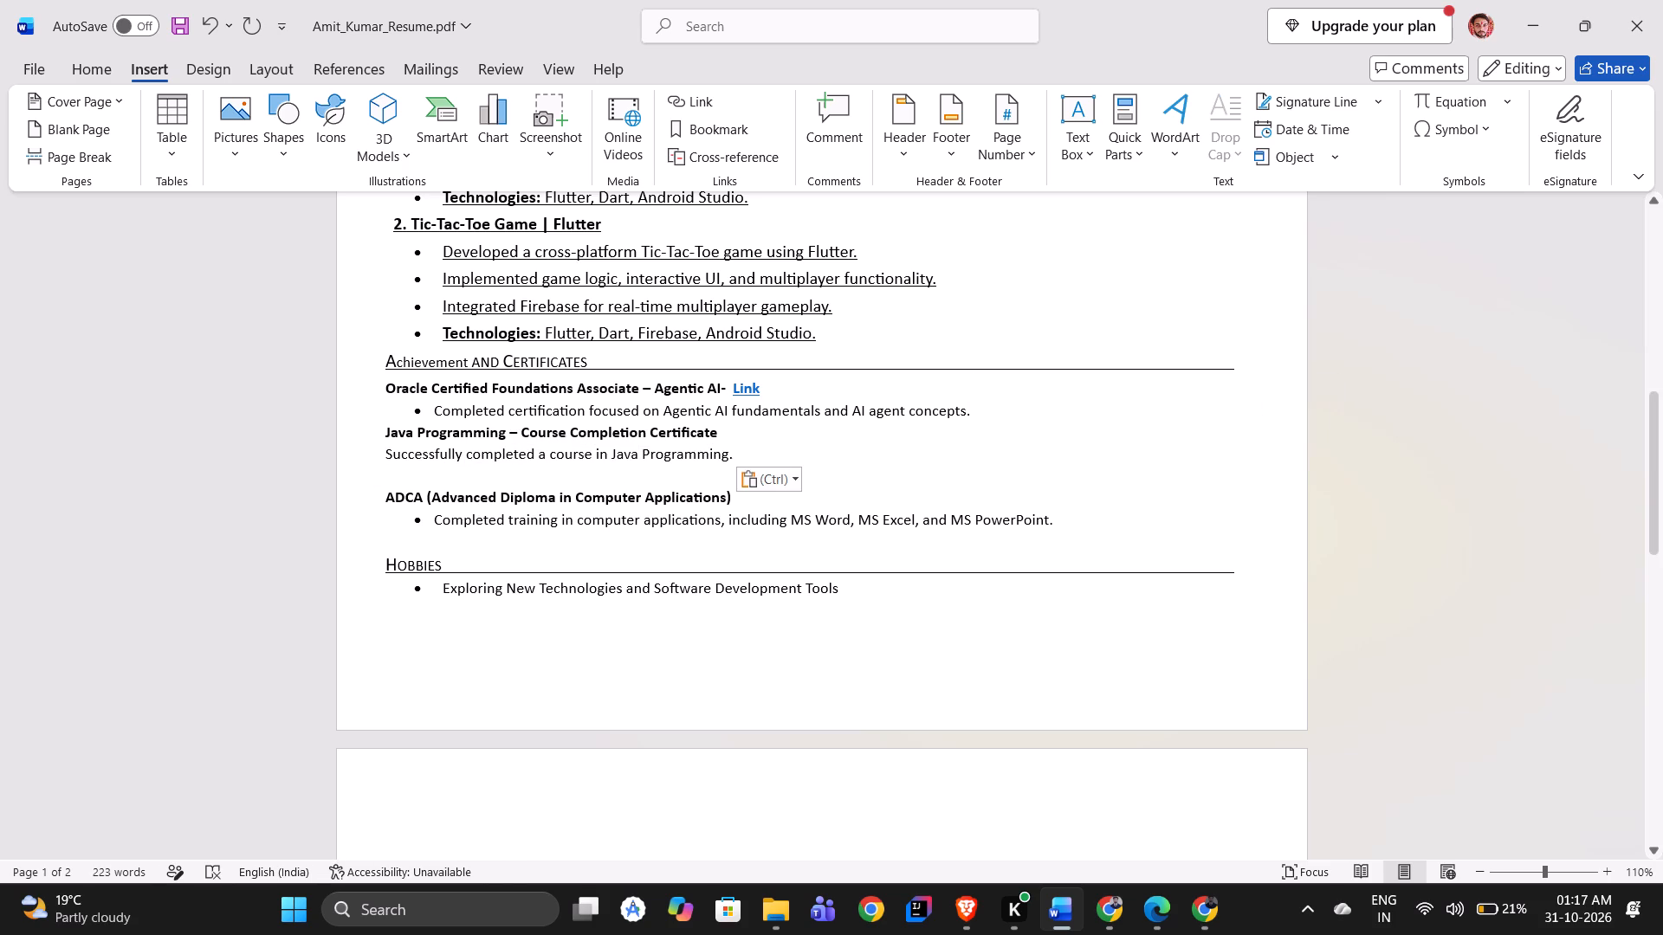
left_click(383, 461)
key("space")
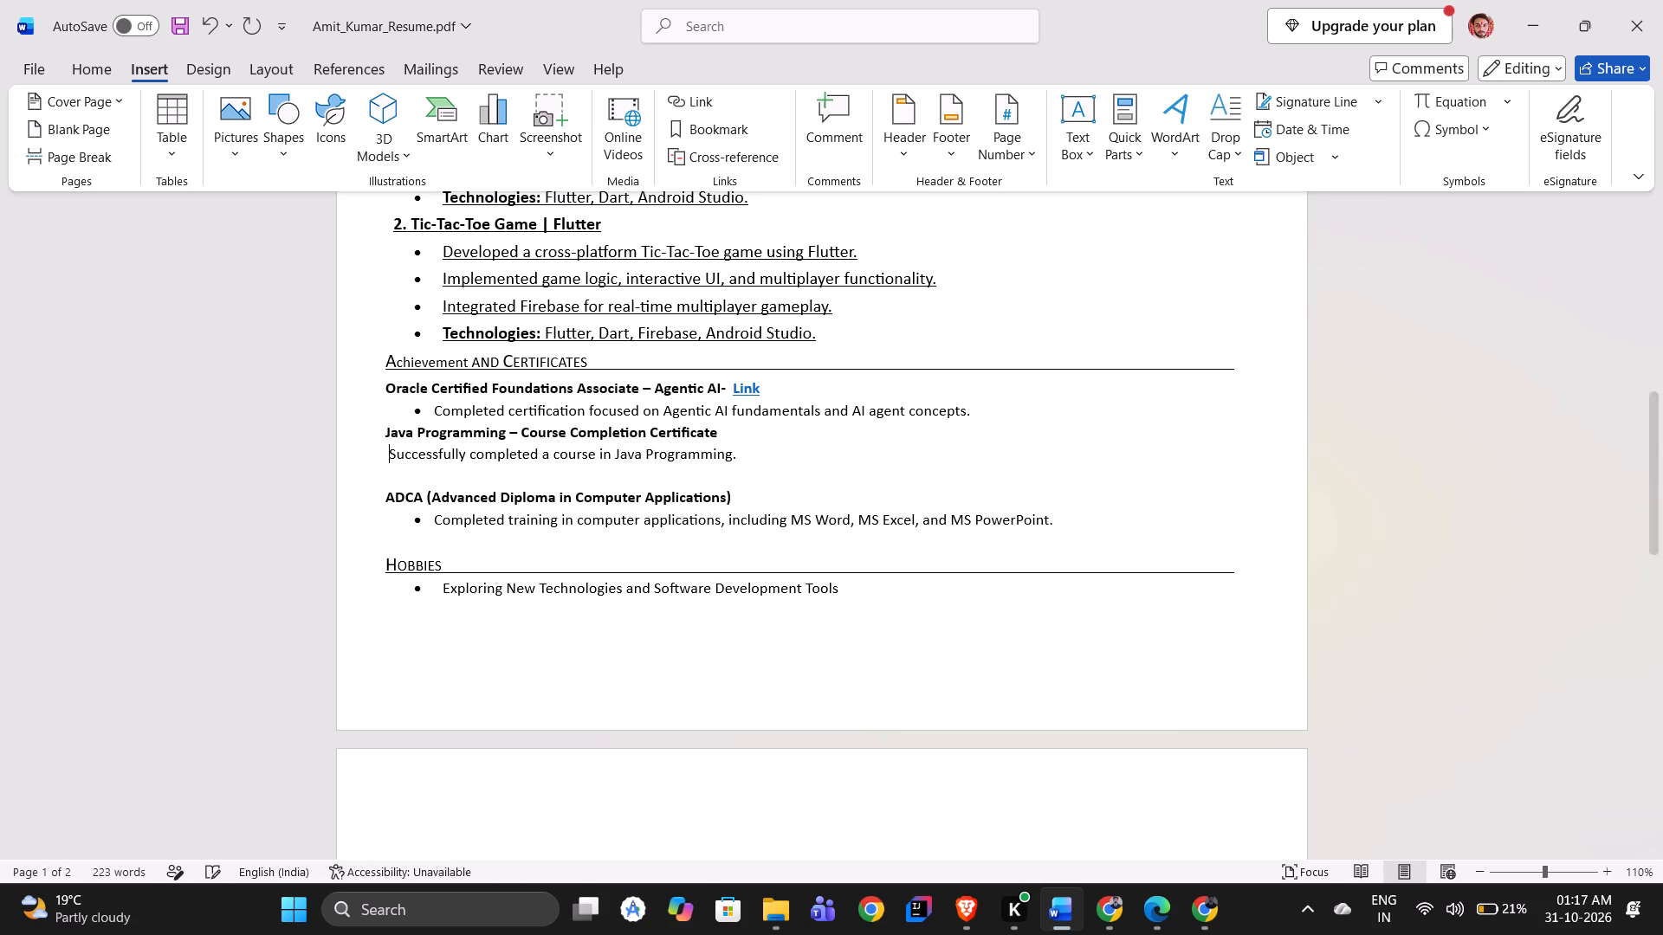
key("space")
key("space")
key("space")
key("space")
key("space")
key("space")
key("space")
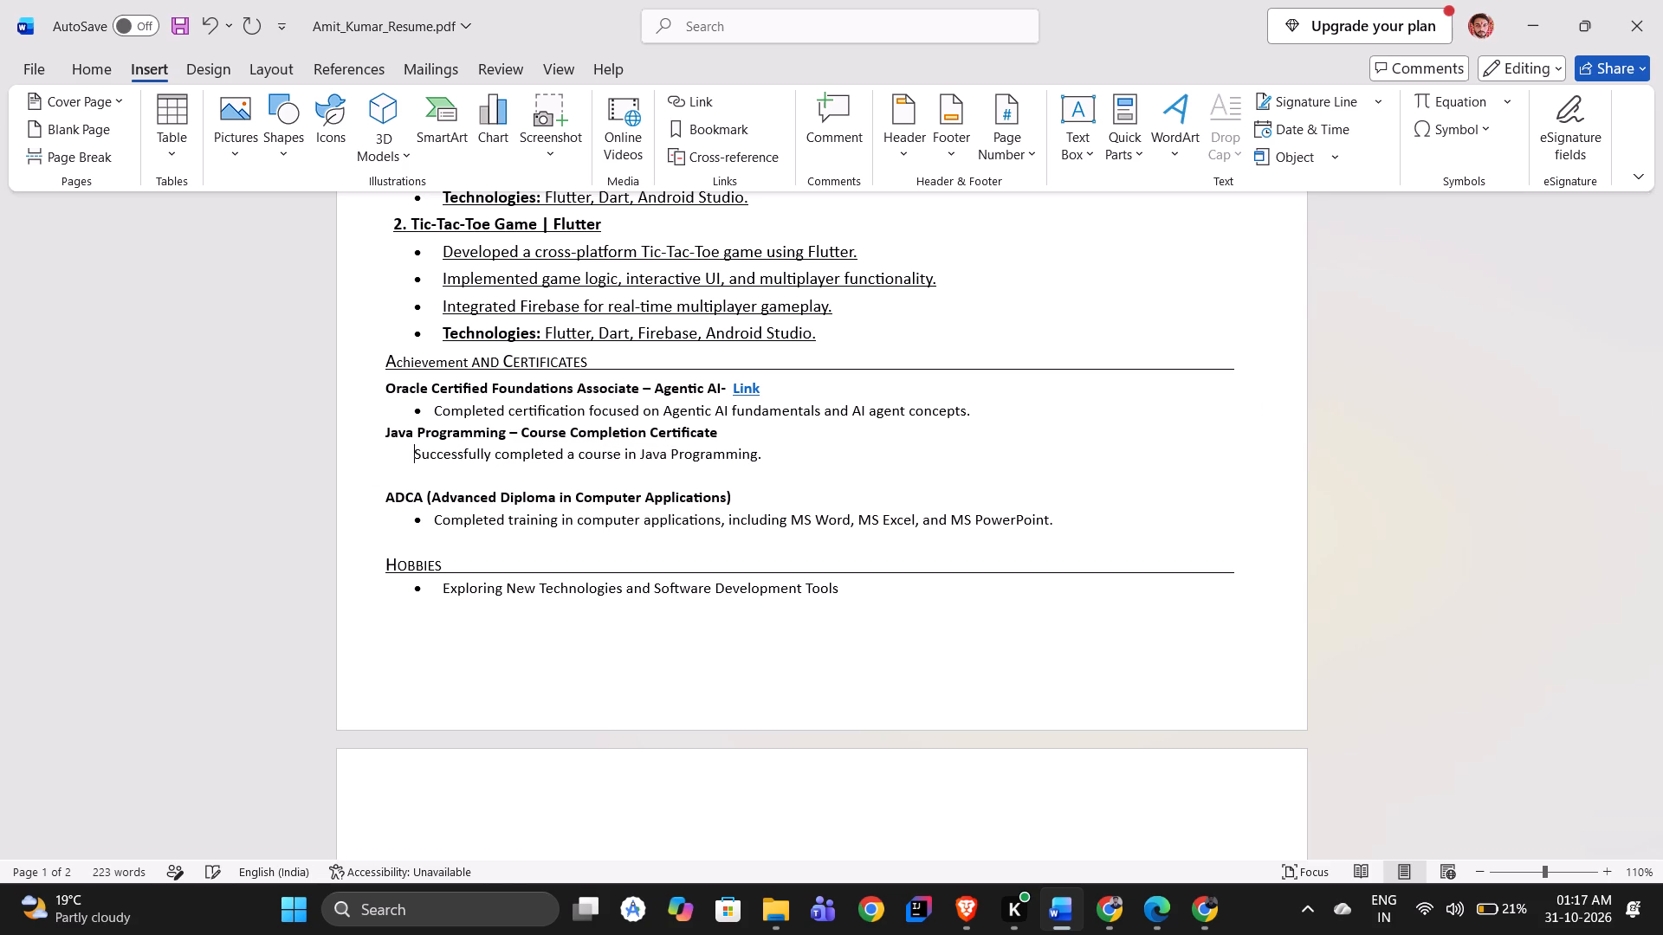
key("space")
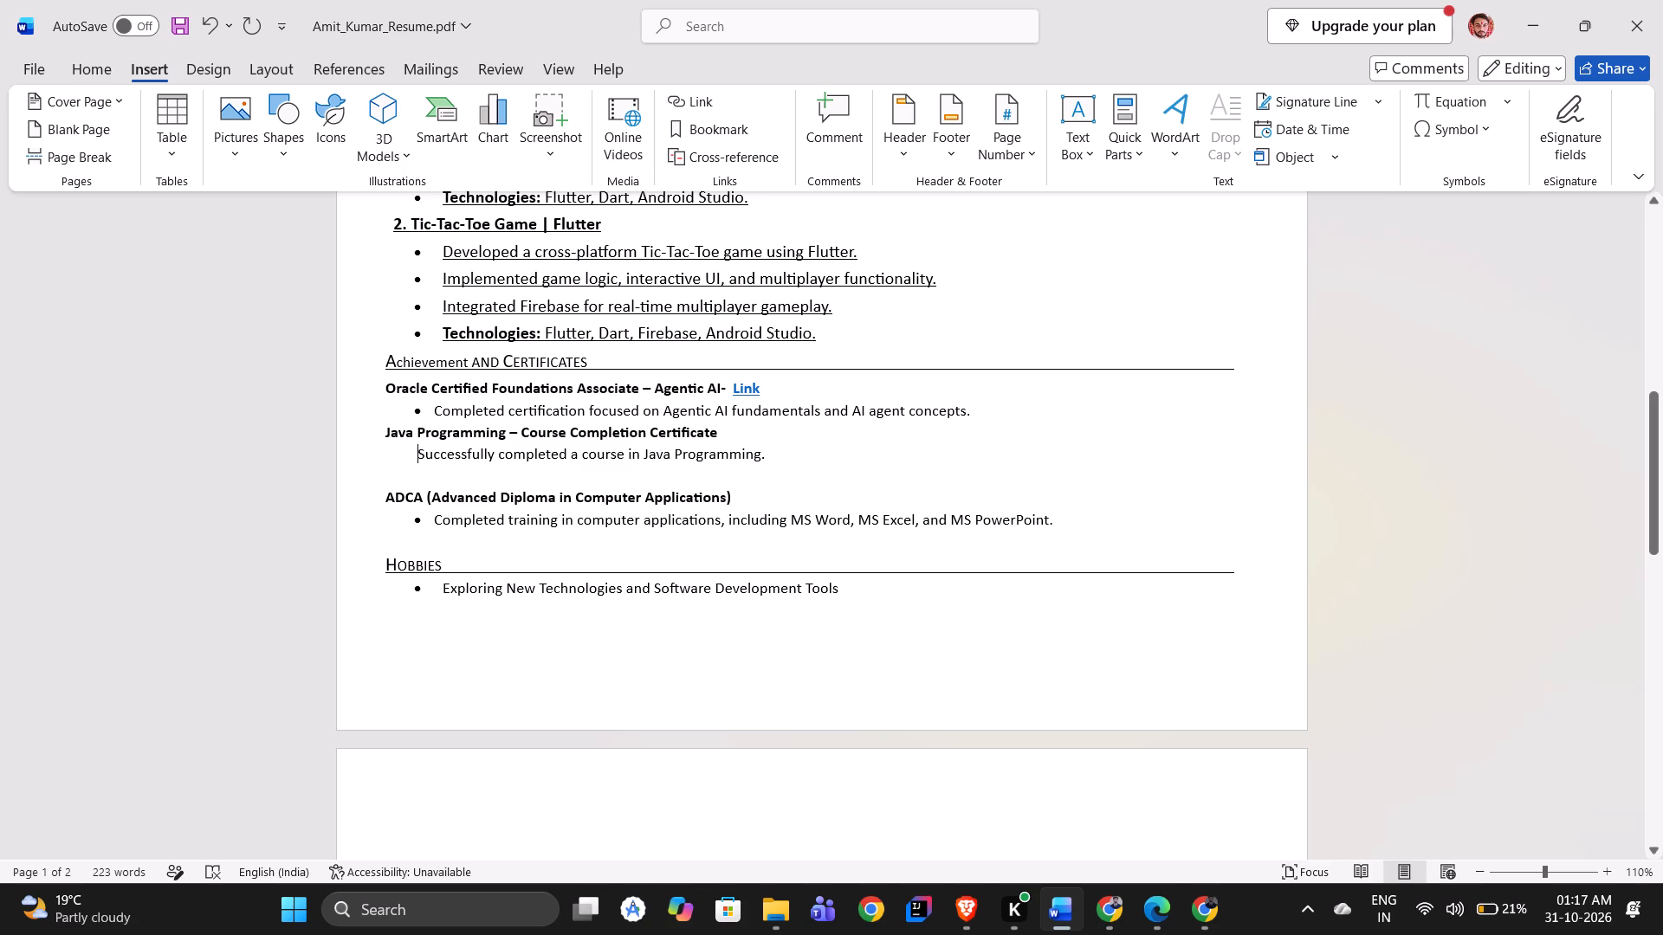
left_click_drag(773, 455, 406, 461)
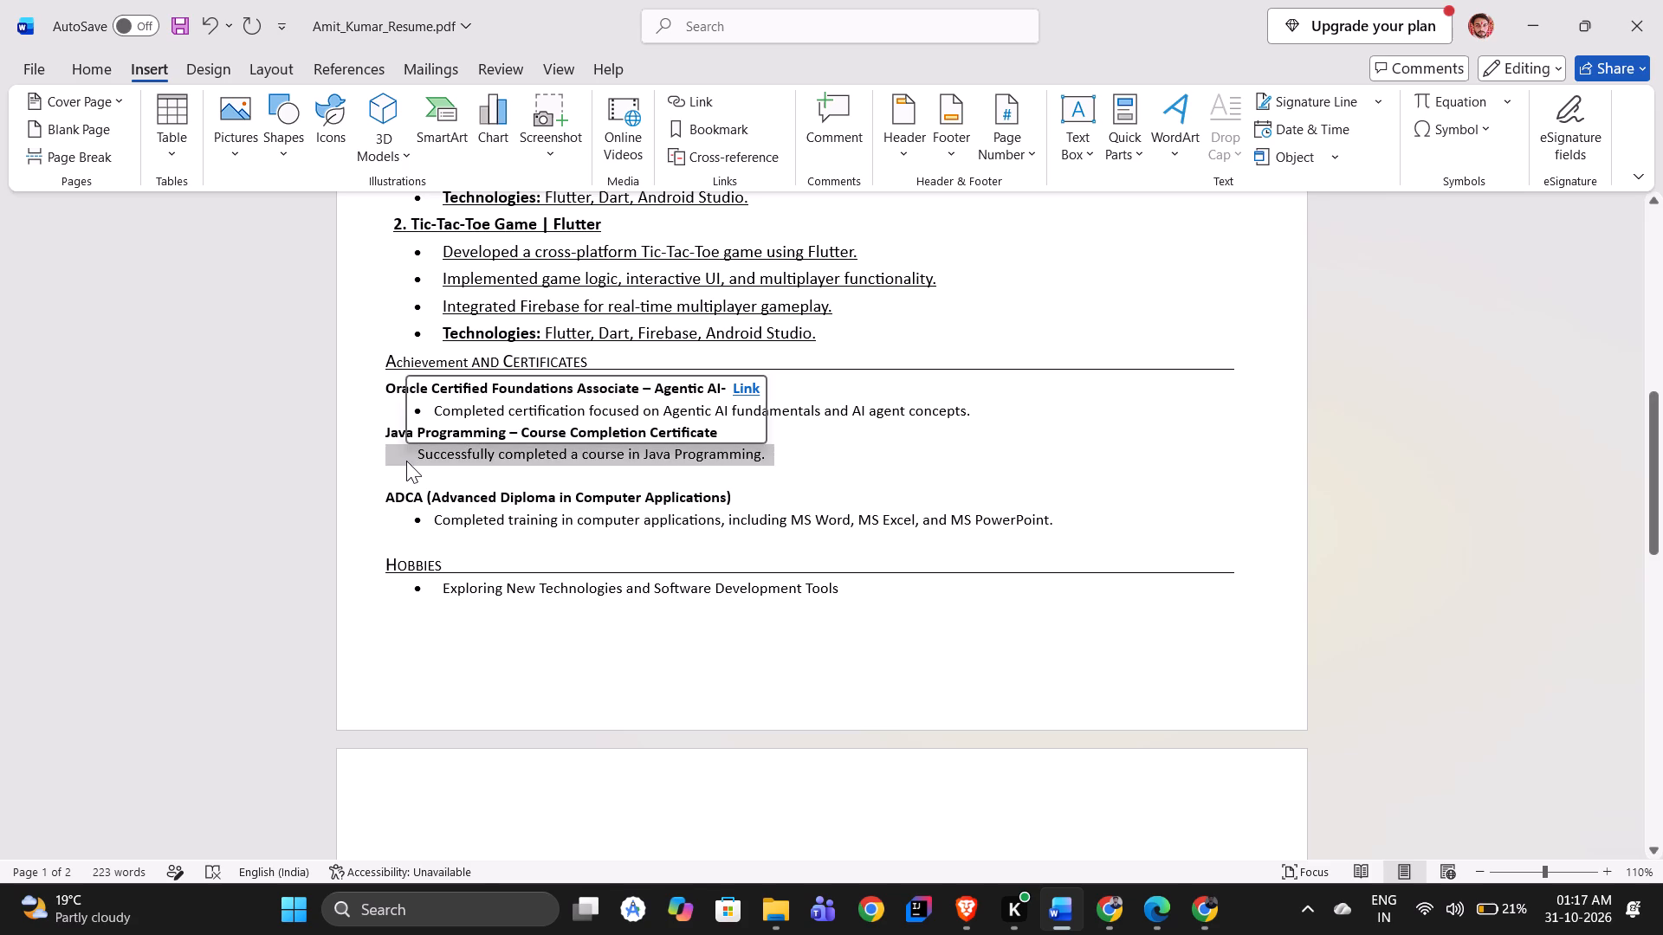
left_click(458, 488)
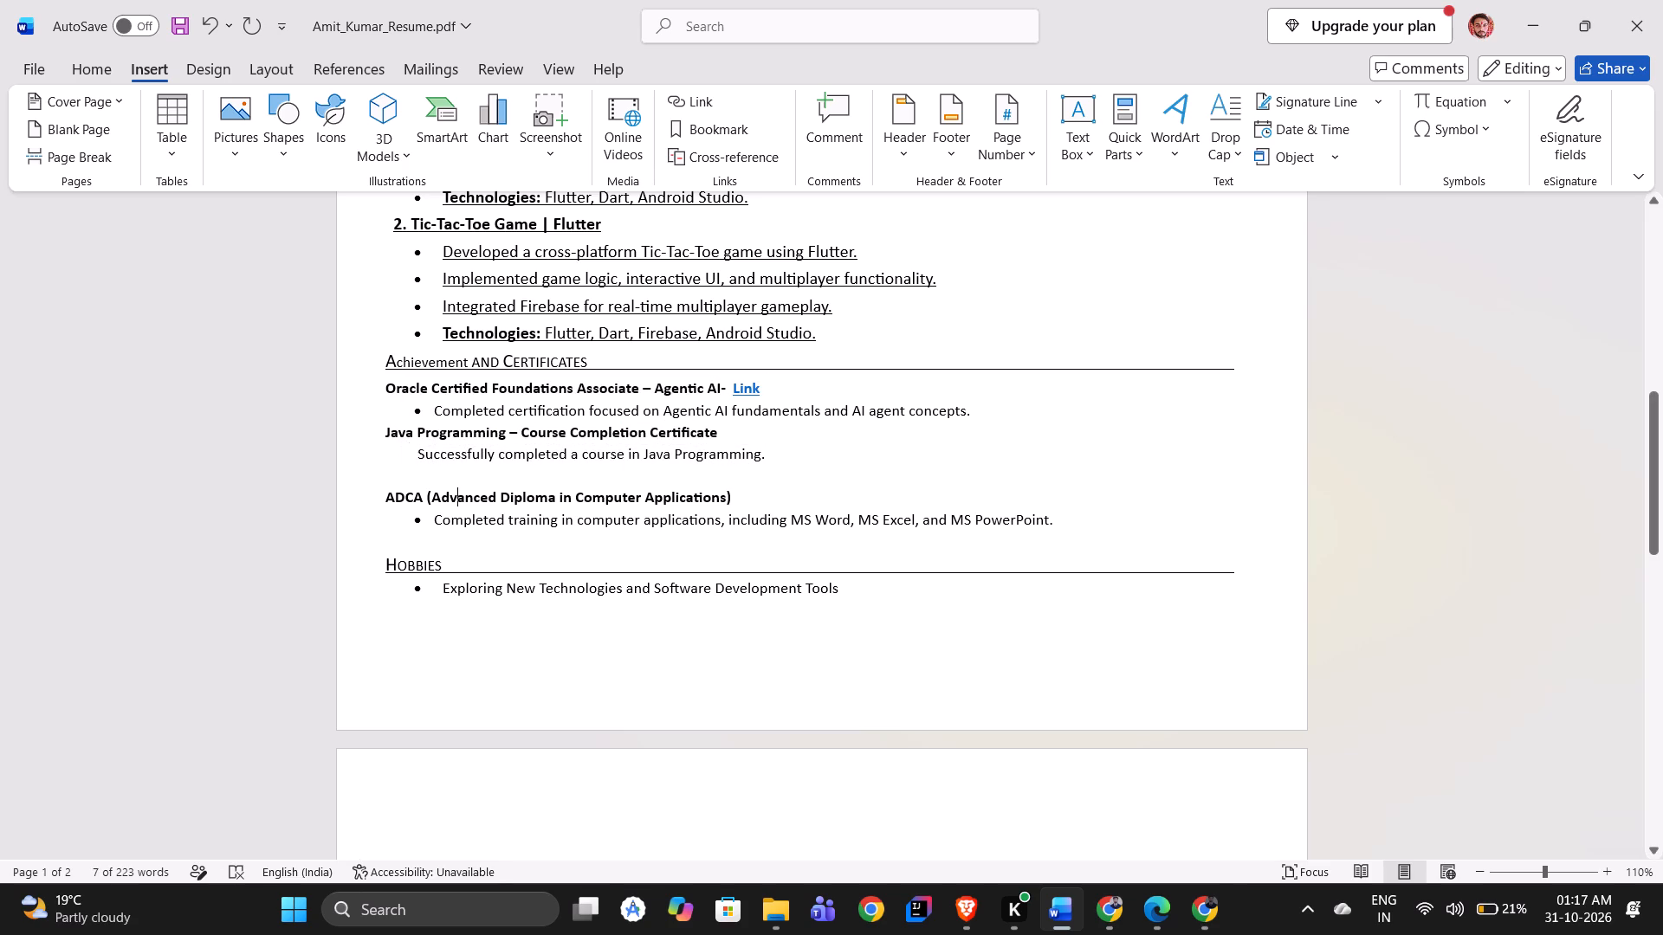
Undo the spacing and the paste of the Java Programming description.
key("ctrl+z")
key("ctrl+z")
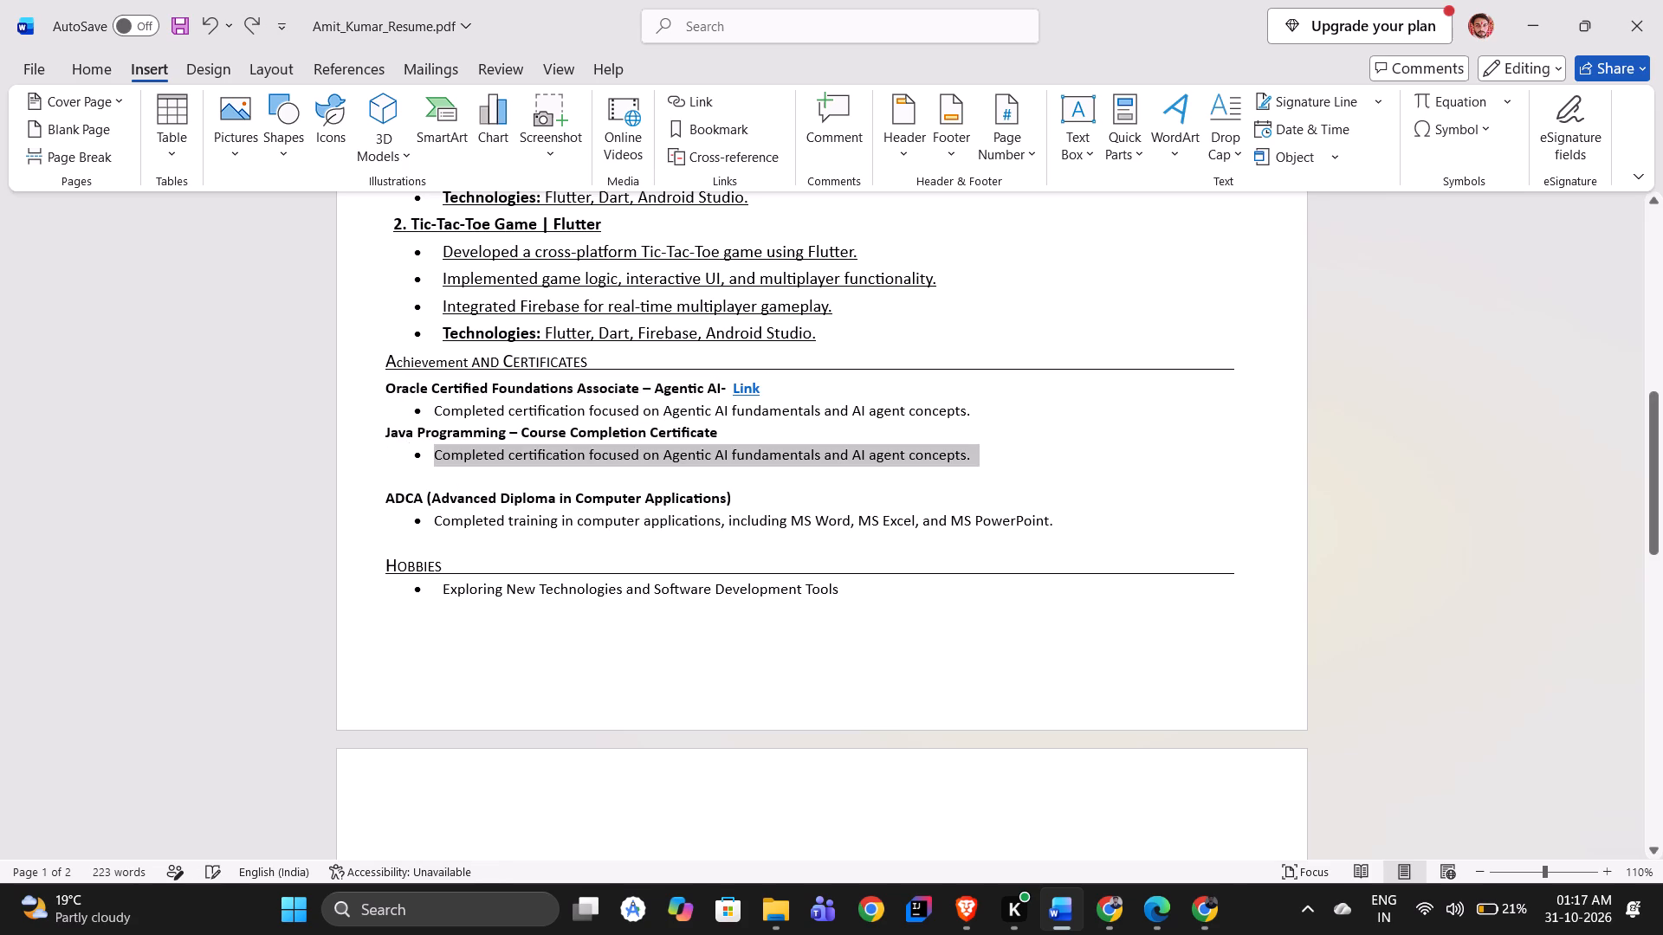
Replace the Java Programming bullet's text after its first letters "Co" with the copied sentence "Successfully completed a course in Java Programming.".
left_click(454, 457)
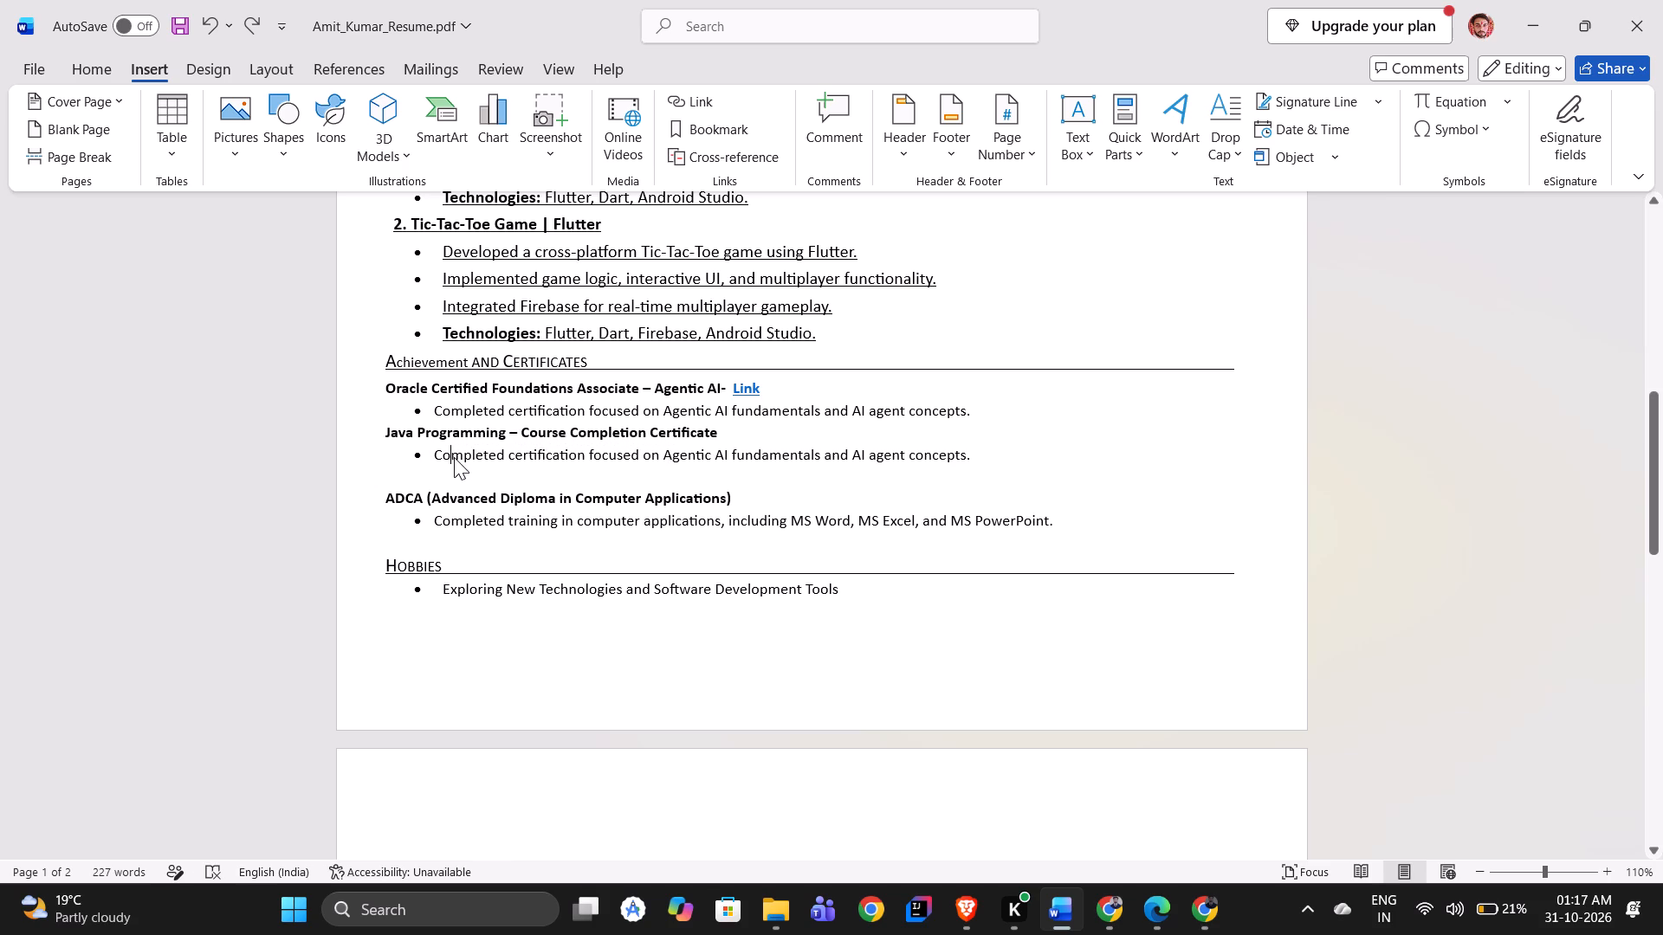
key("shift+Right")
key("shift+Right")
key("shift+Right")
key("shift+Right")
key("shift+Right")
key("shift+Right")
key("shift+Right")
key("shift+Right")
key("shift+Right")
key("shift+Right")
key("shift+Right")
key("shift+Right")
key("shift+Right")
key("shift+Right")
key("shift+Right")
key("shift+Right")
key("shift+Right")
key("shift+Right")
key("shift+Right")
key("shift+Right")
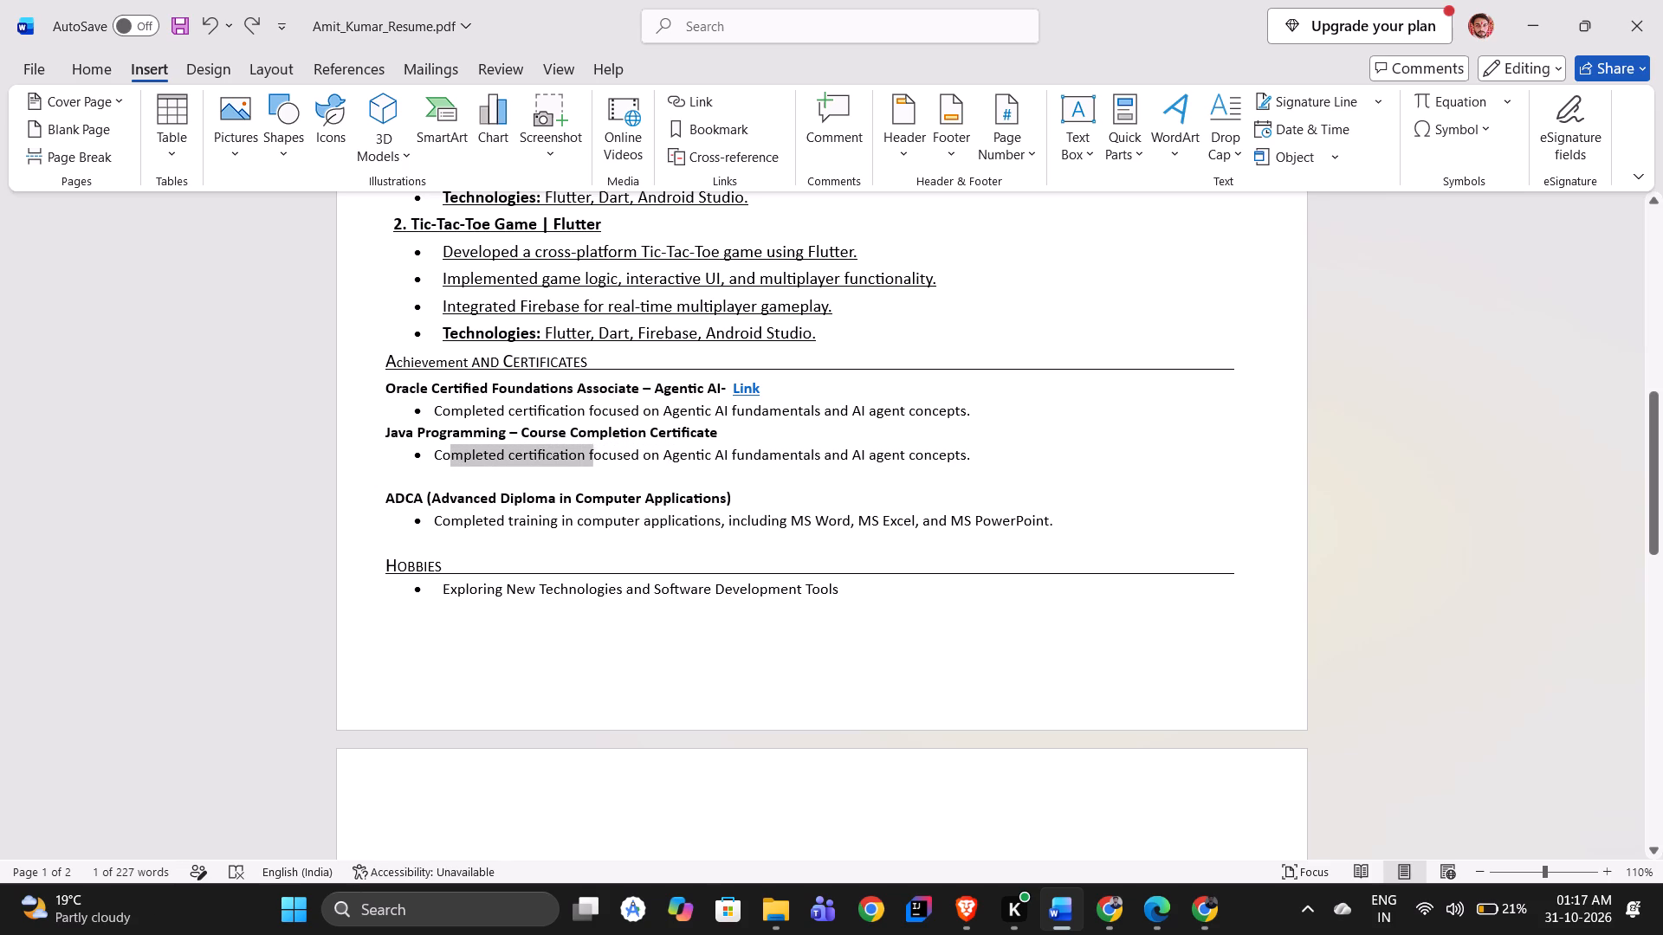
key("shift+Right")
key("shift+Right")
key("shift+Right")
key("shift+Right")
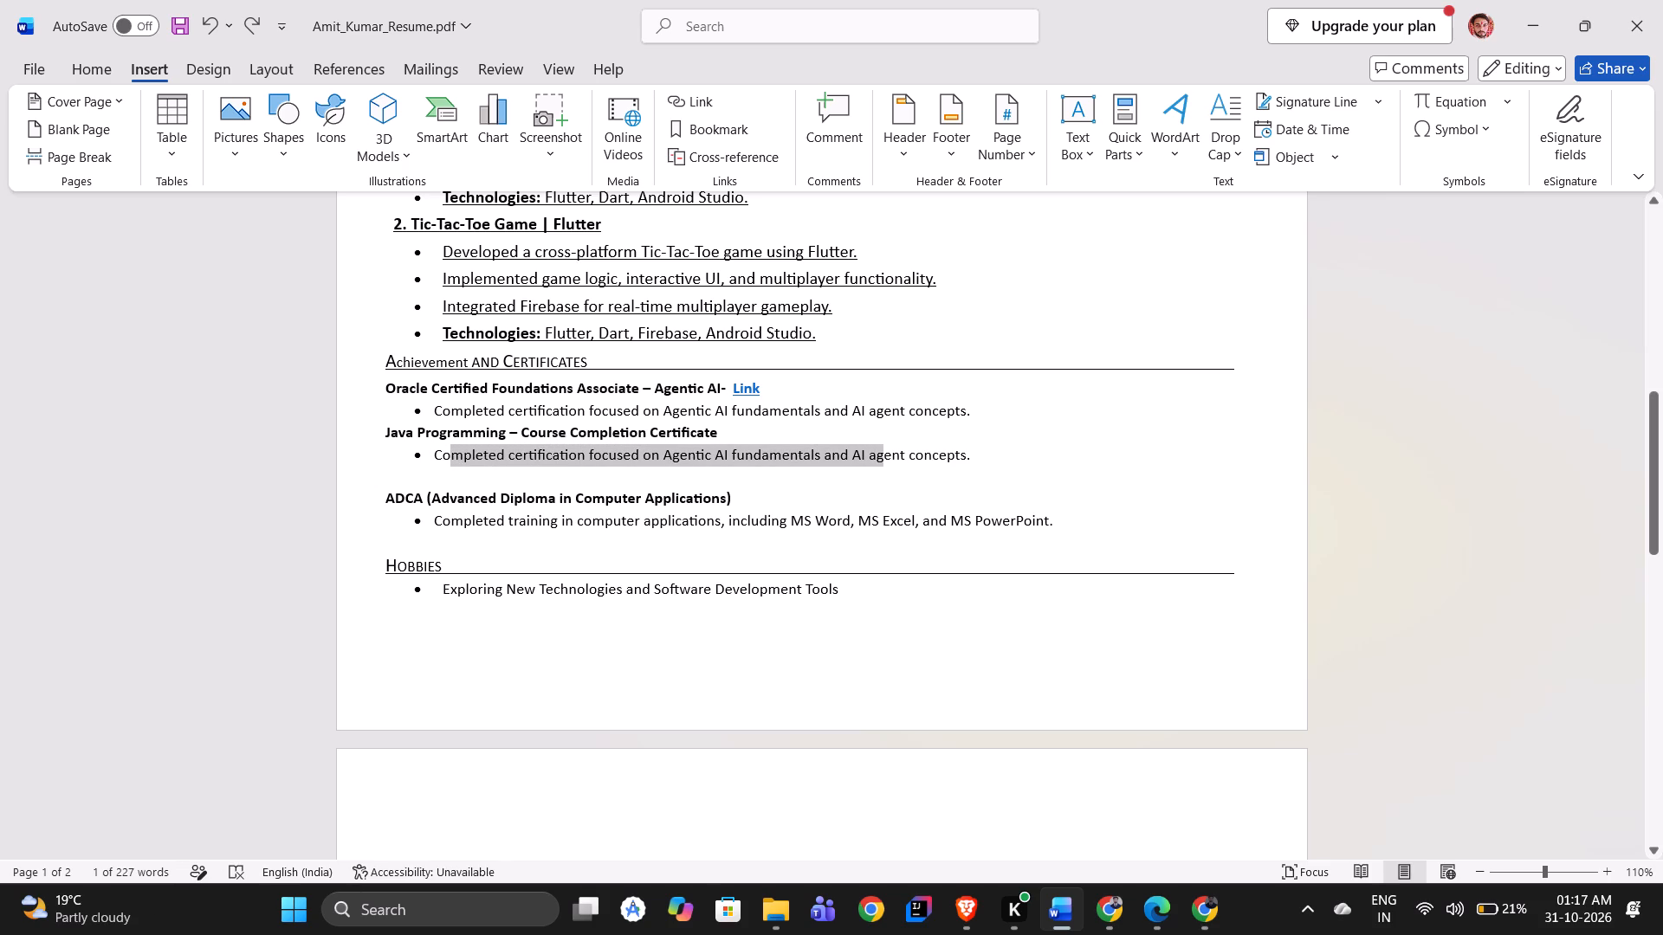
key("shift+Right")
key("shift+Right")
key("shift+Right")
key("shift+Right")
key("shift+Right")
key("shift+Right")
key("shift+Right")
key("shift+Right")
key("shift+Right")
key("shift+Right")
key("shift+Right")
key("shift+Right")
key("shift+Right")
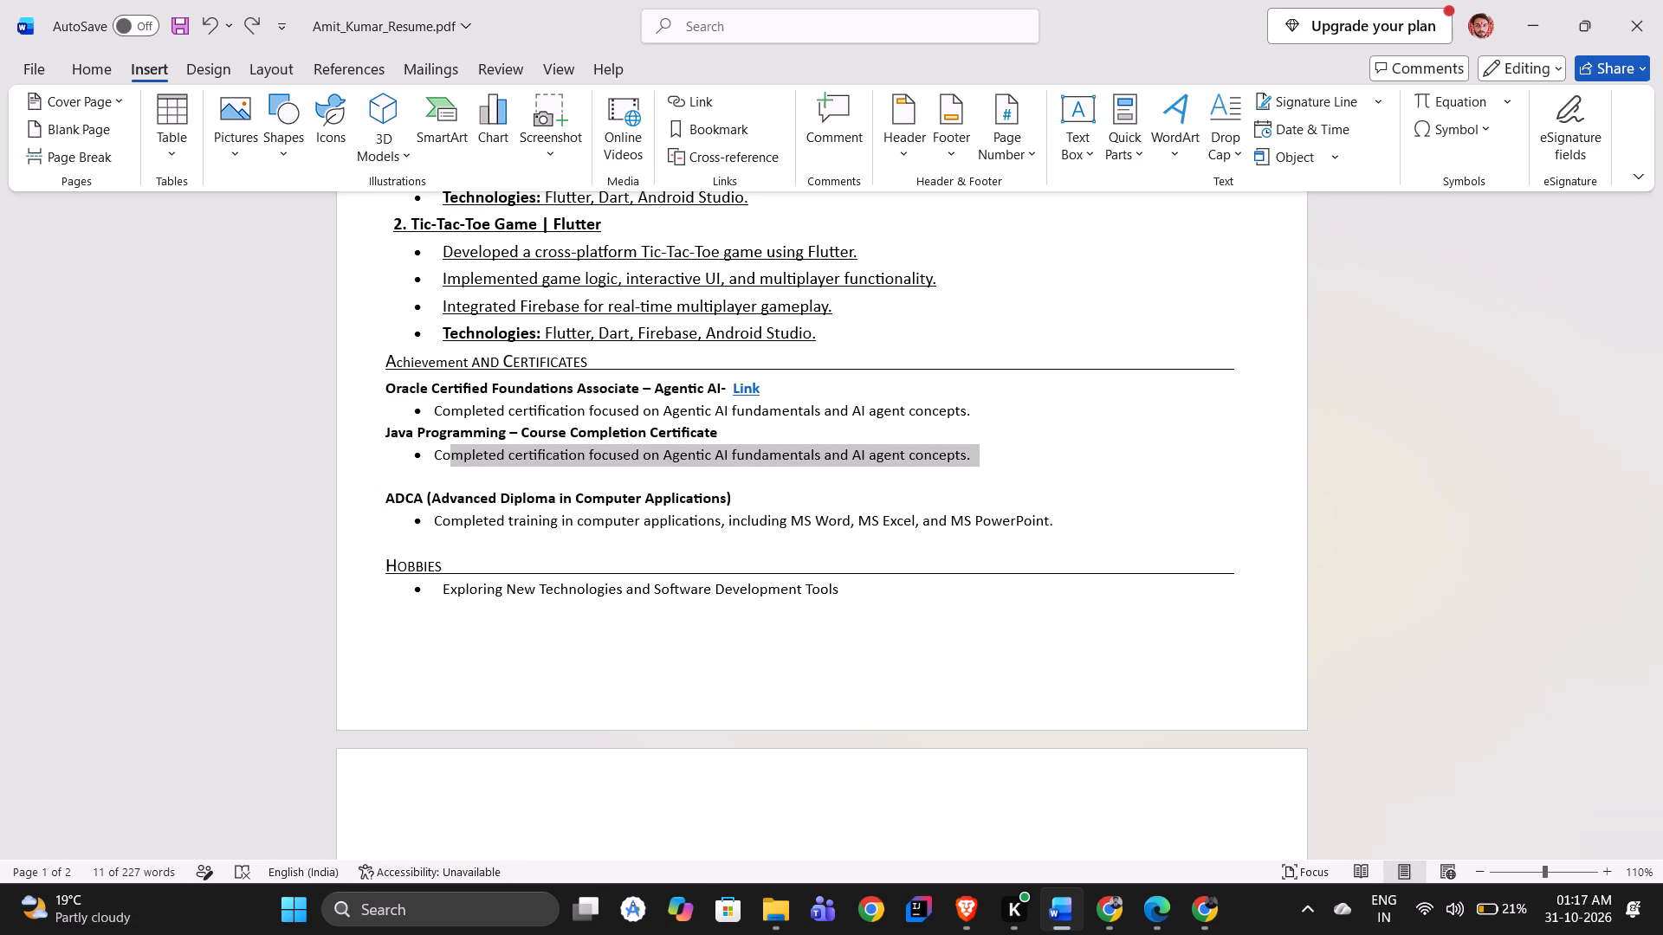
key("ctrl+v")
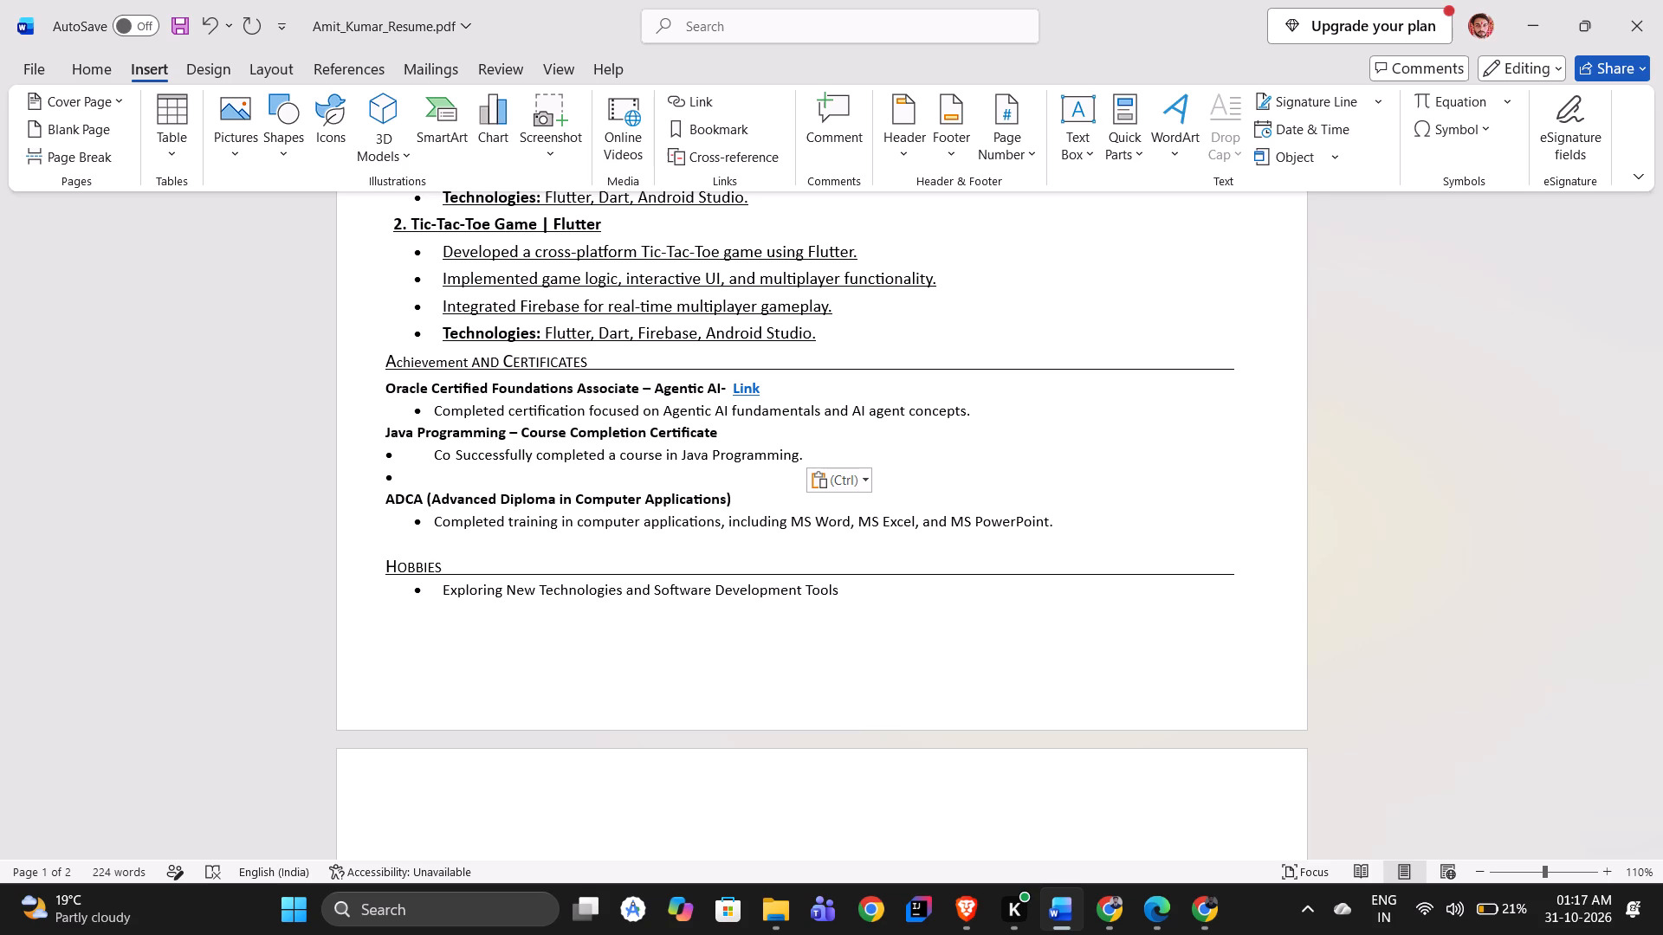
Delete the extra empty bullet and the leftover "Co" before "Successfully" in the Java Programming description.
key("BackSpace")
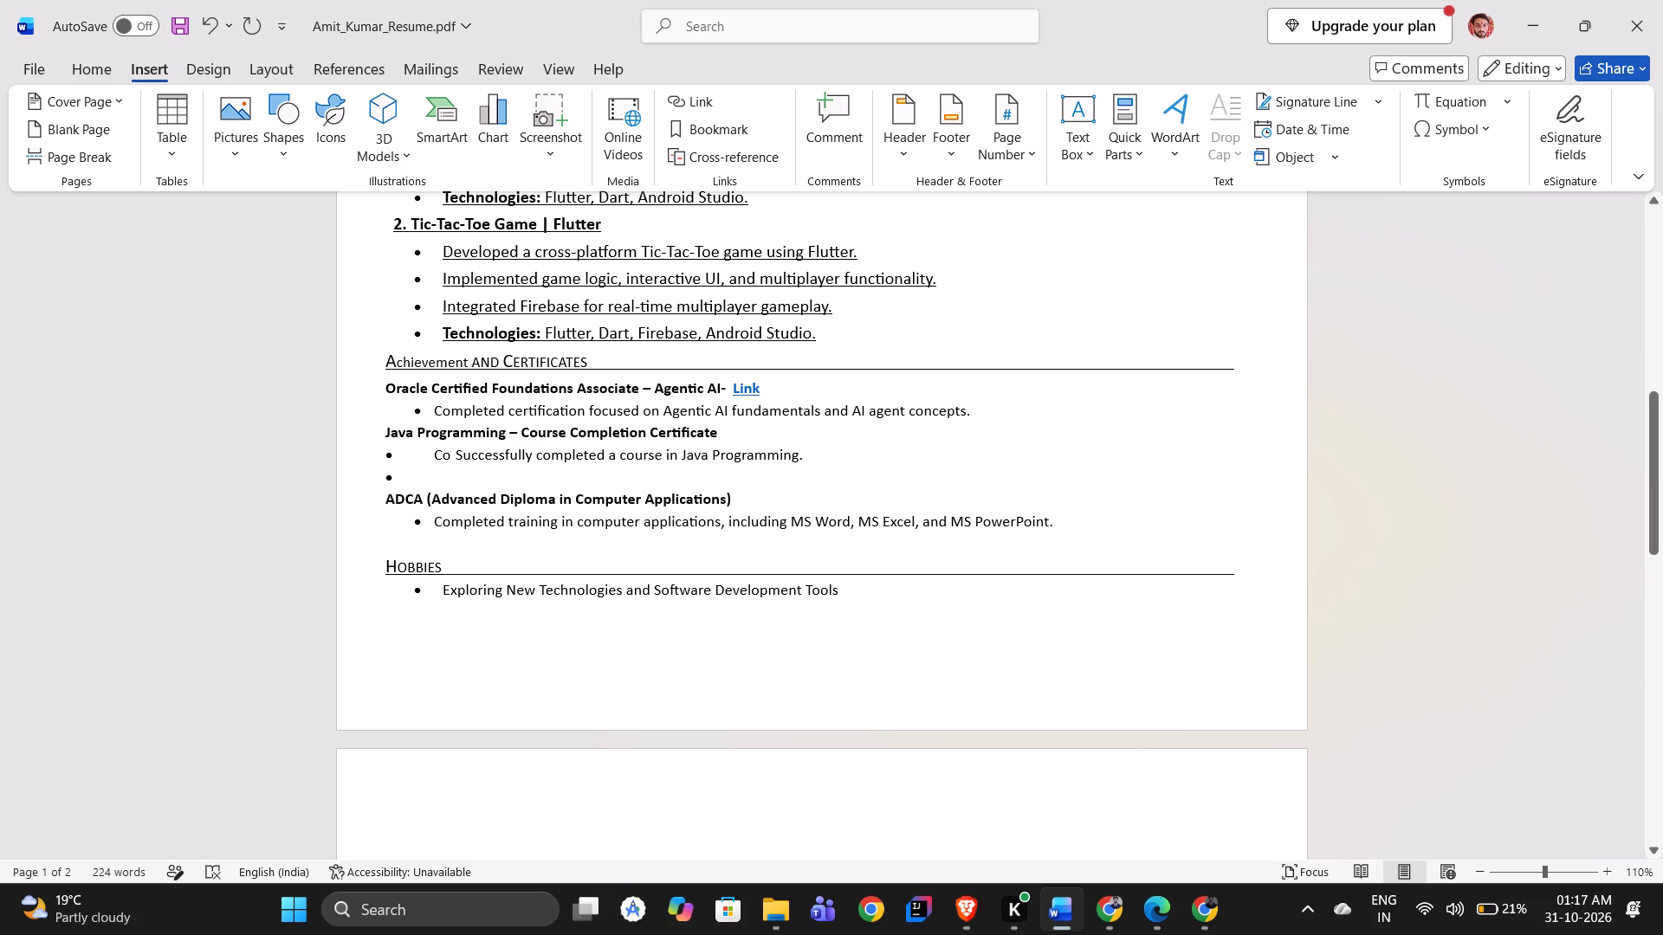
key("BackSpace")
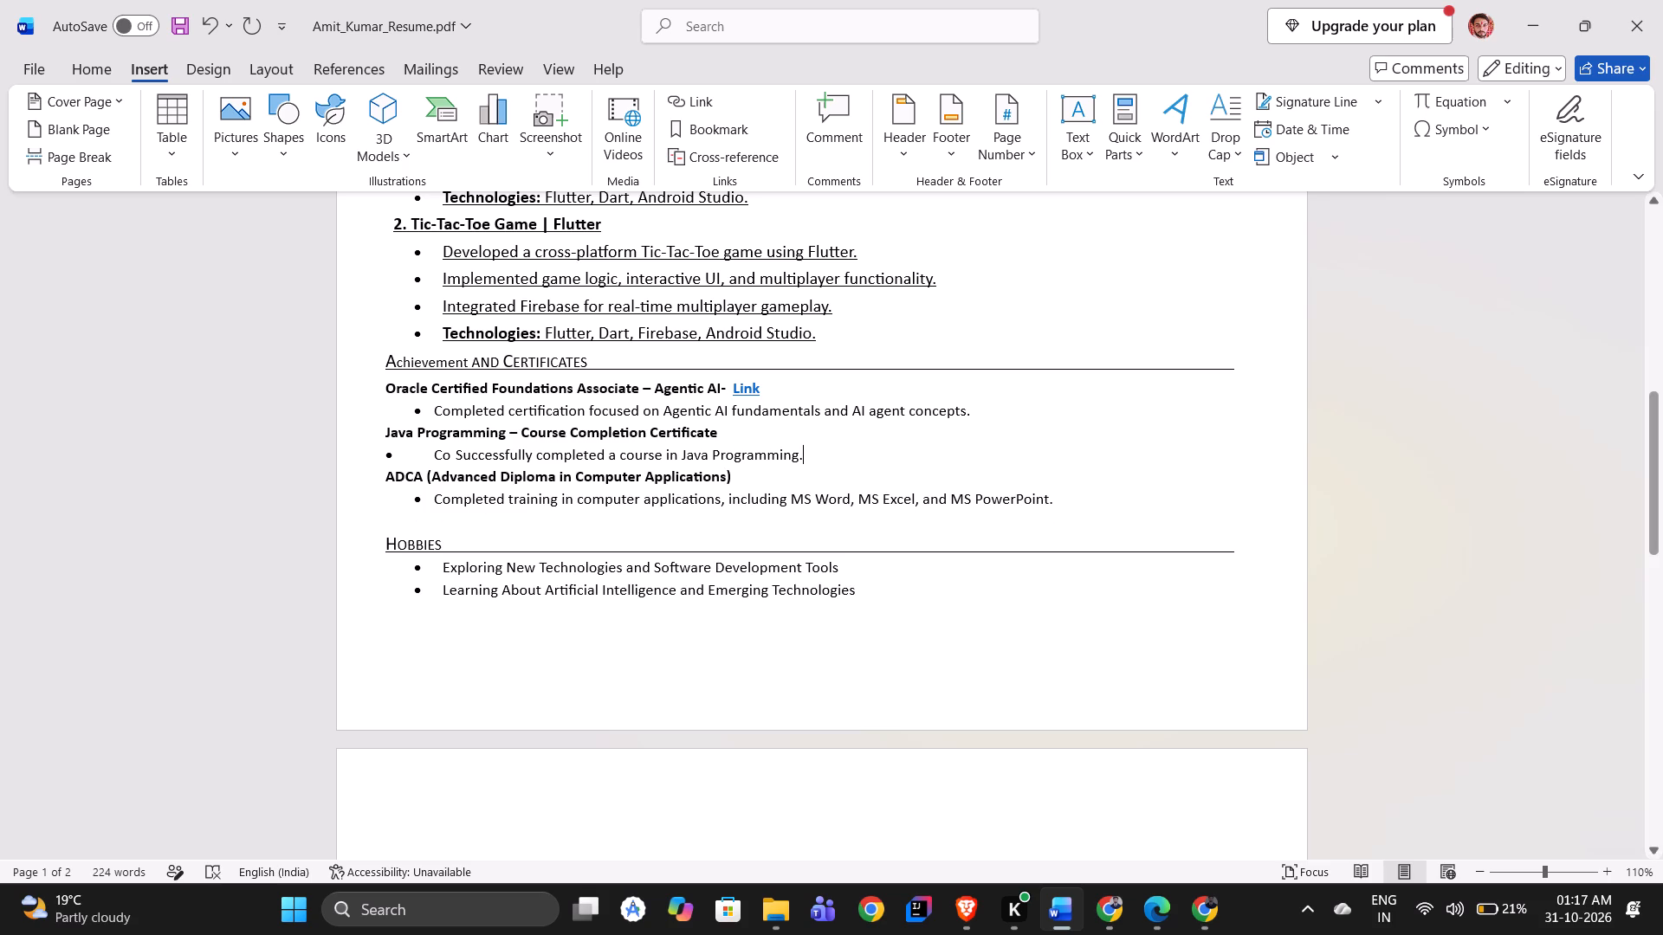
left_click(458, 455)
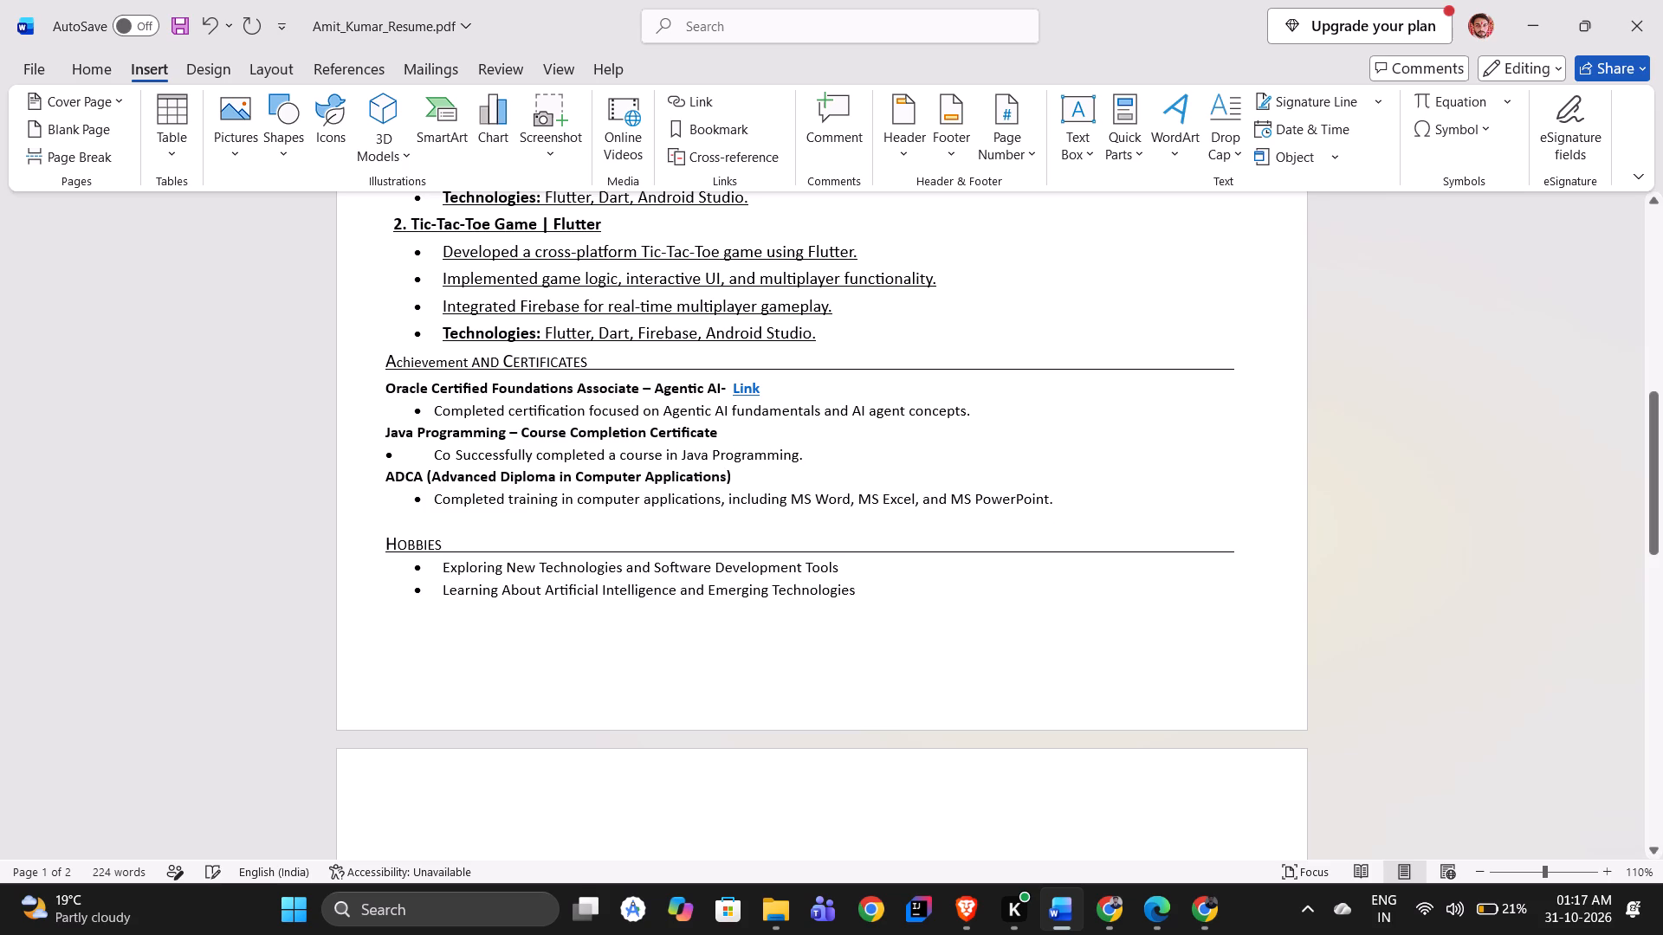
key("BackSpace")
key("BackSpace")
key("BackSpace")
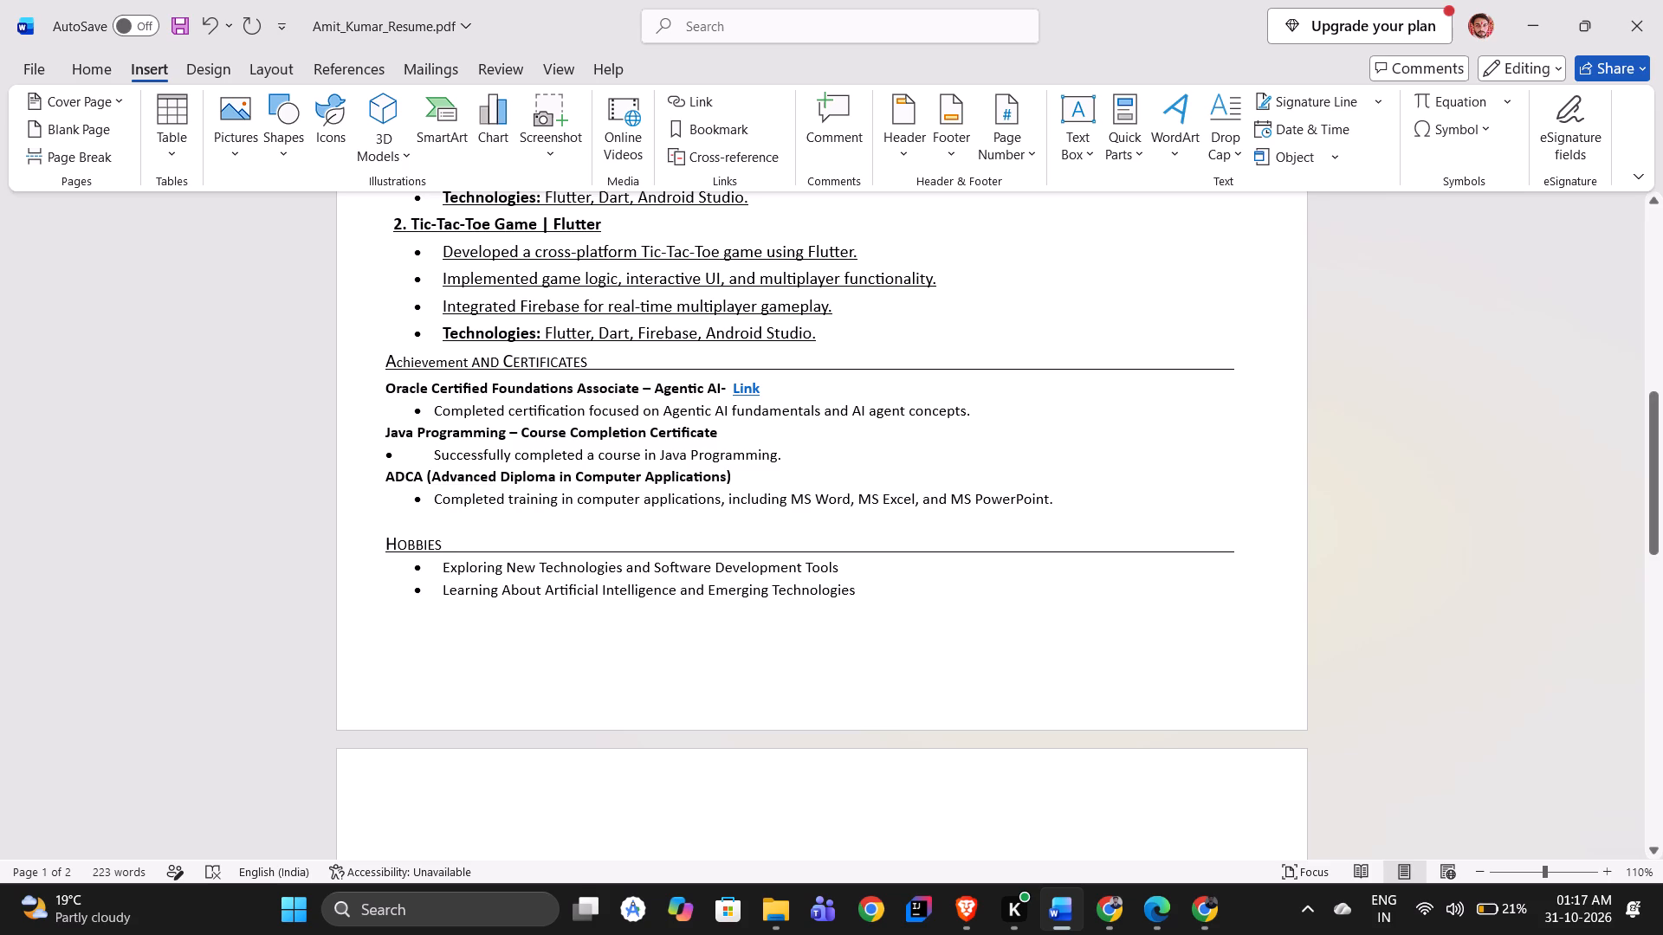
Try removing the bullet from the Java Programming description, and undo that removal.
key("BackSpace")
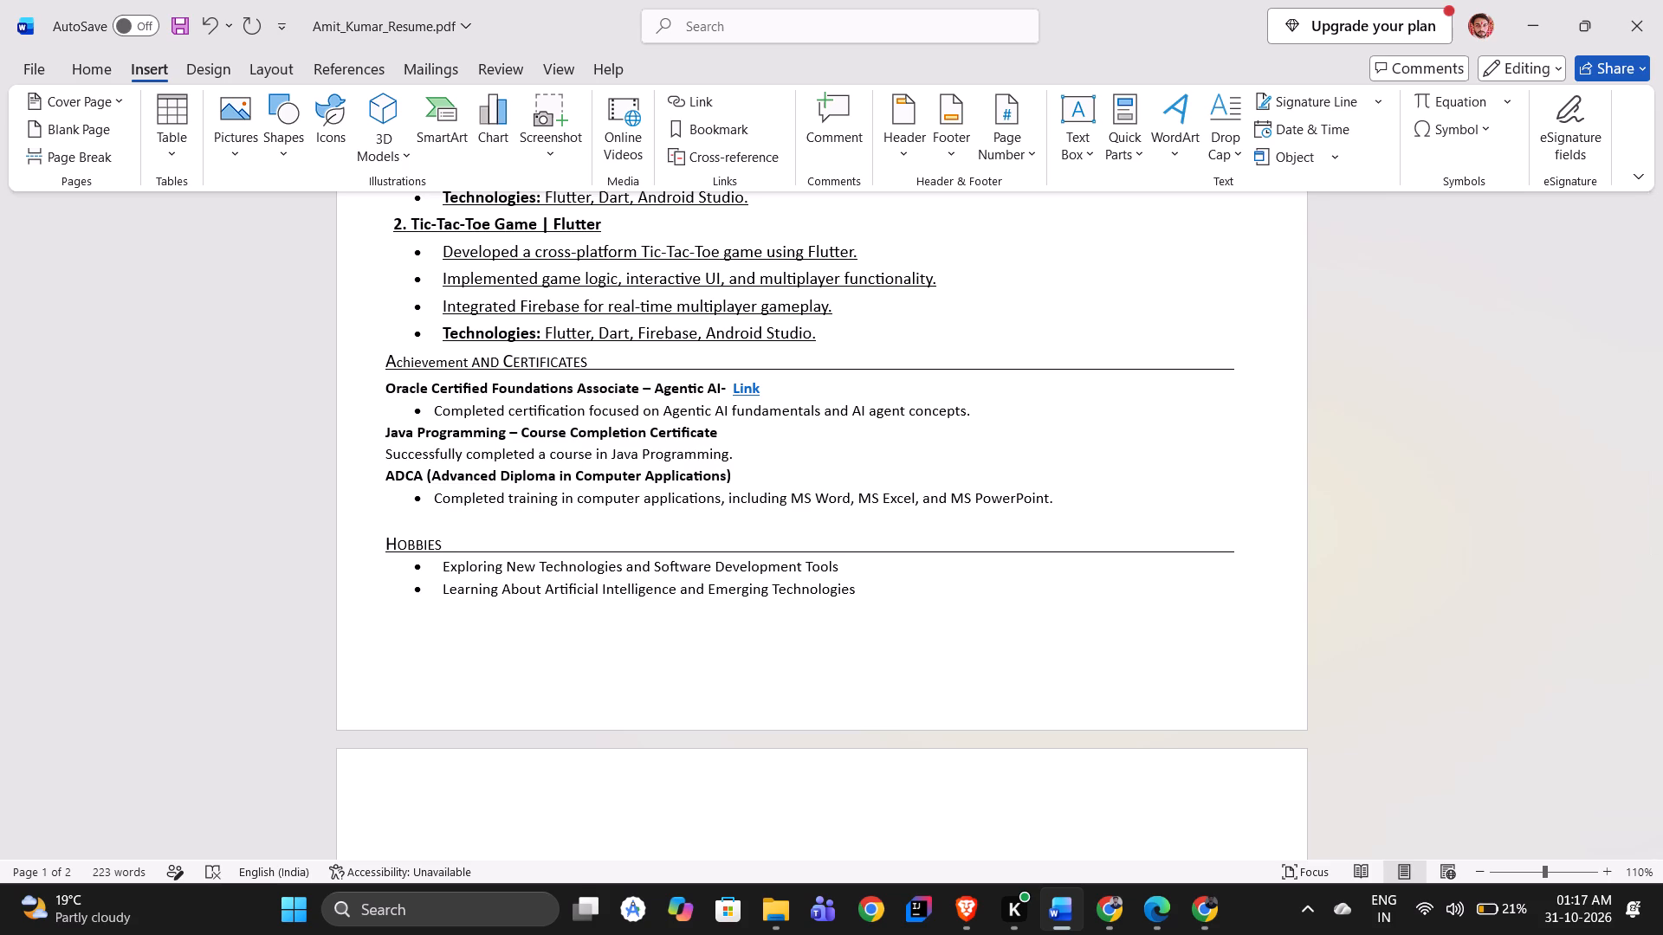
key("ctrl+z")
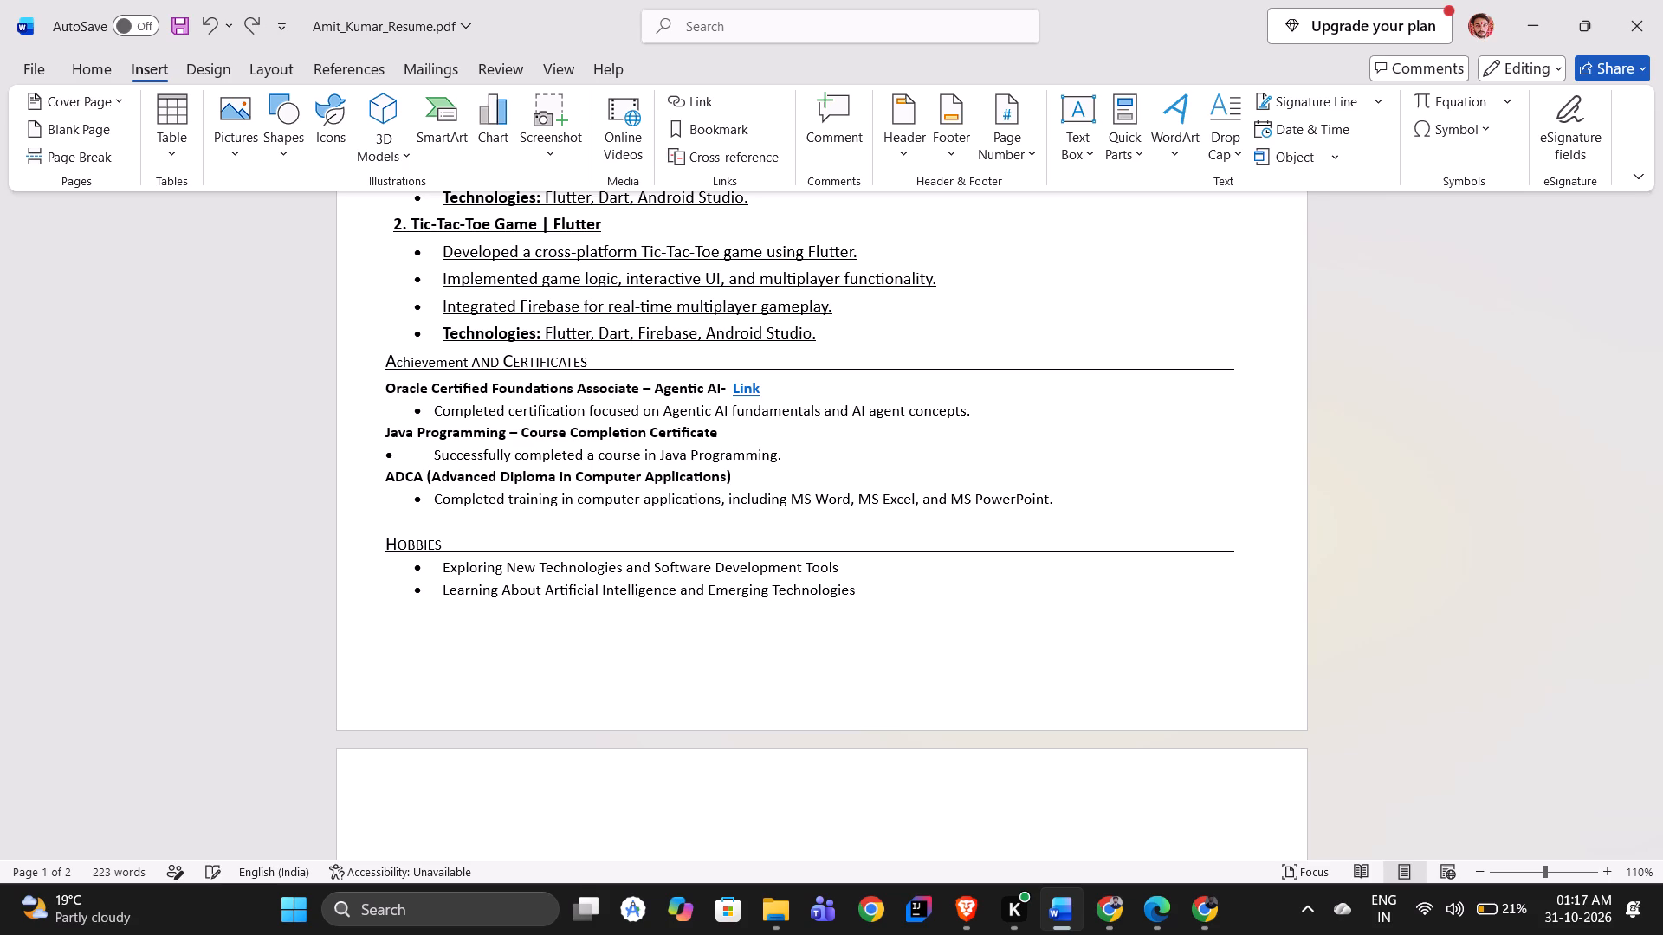
Replace the Java Programming description with a copy of the Oracle entry's bullet line, and remove the bullet from the empty line below.
left_click_drag(978, 408, 406, 409)
key("ctrl+c")
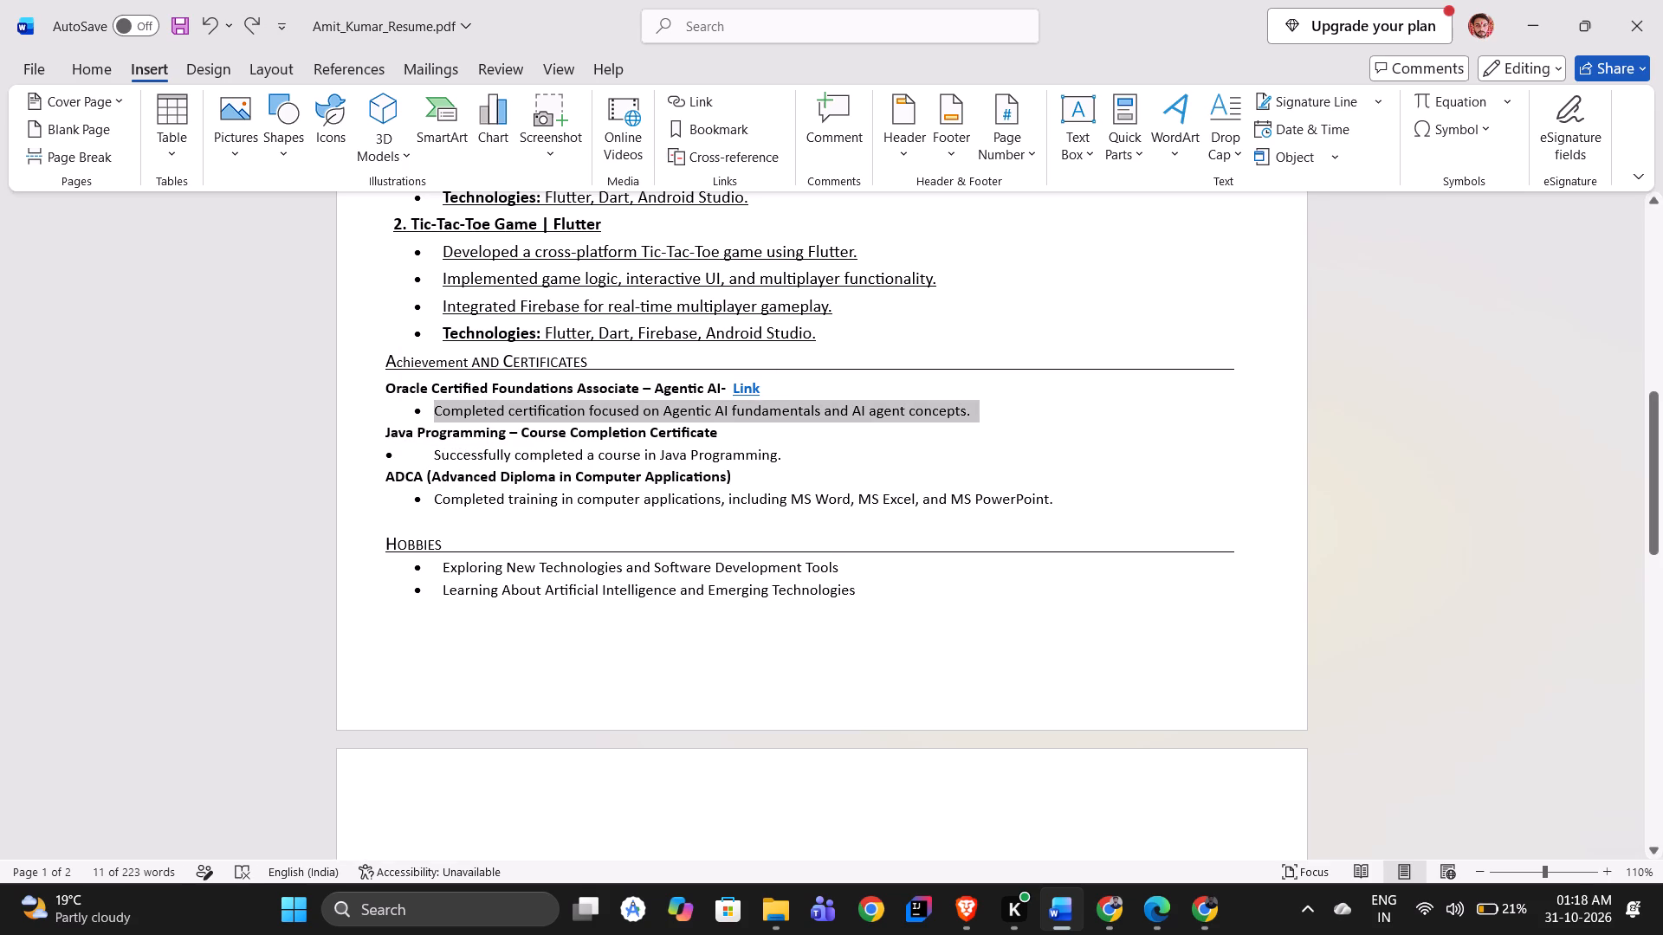
left_click_drag(784, 448, 355, 457)
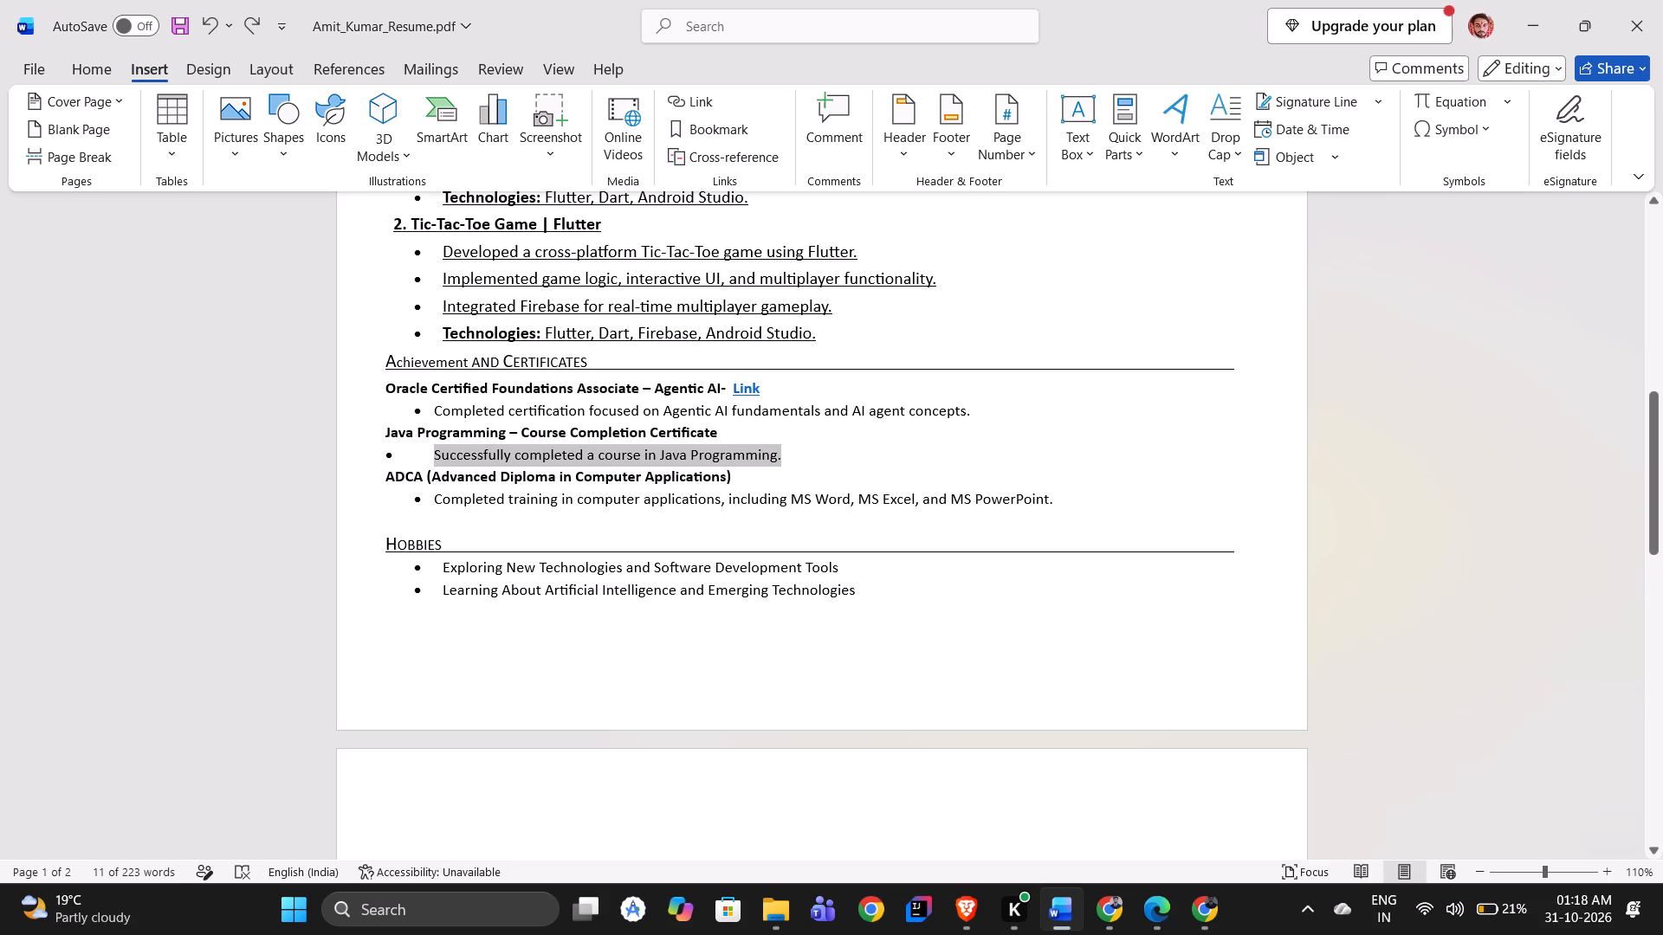
key("ctrl+v")
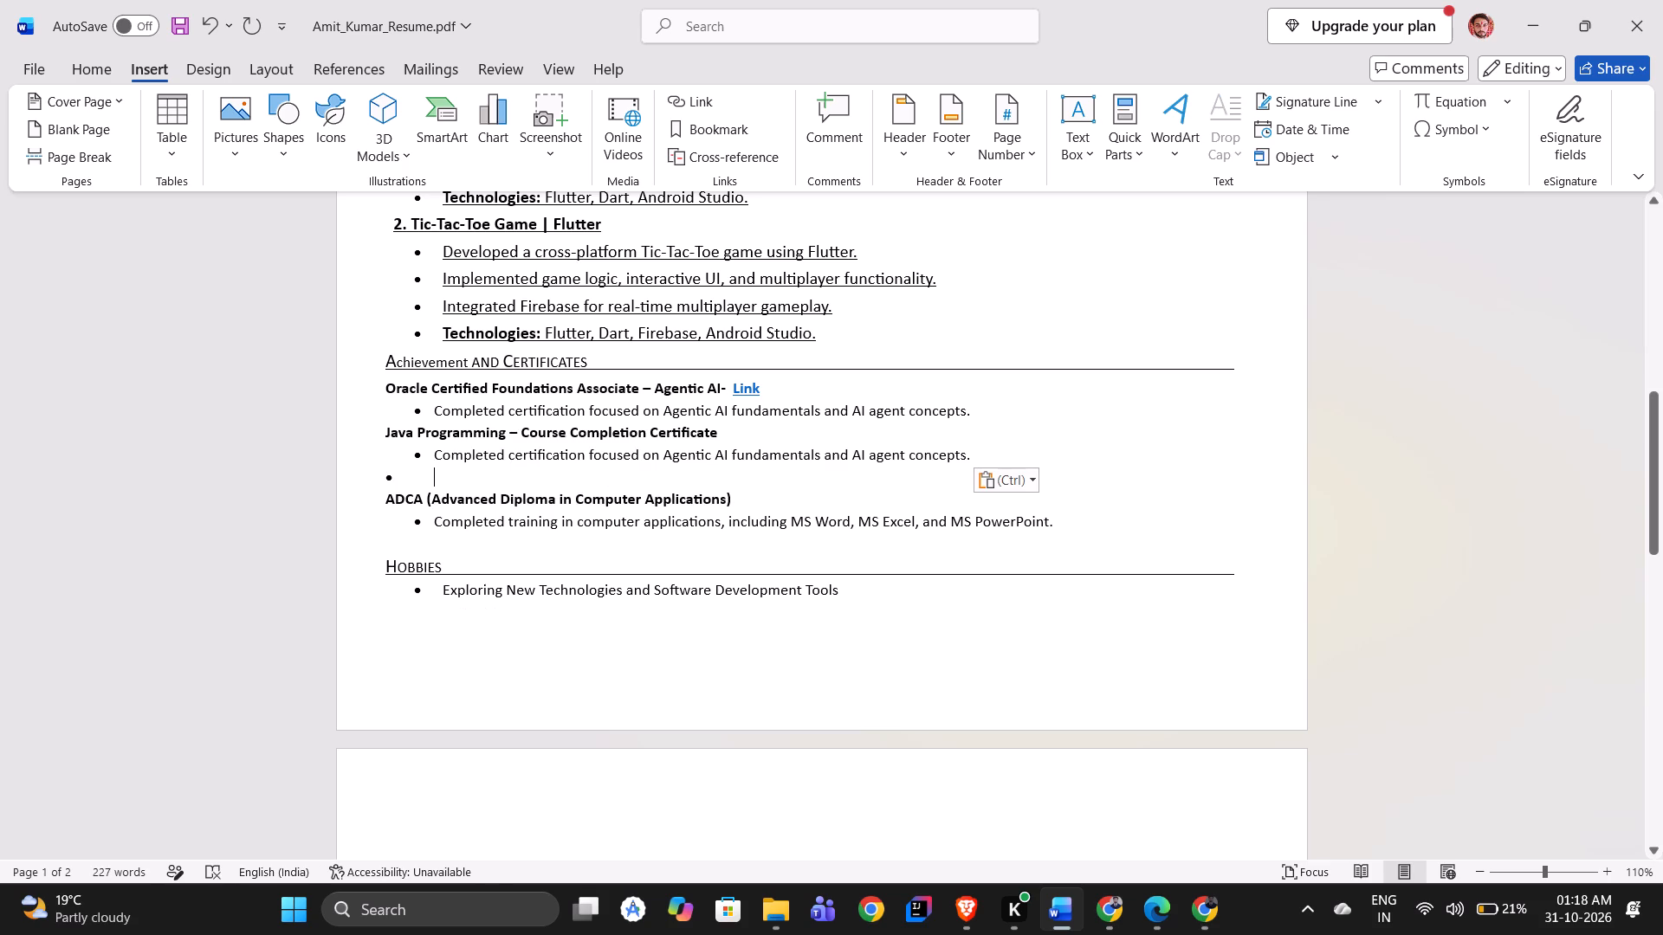
left_click(406, 477)
key("BackSpace")
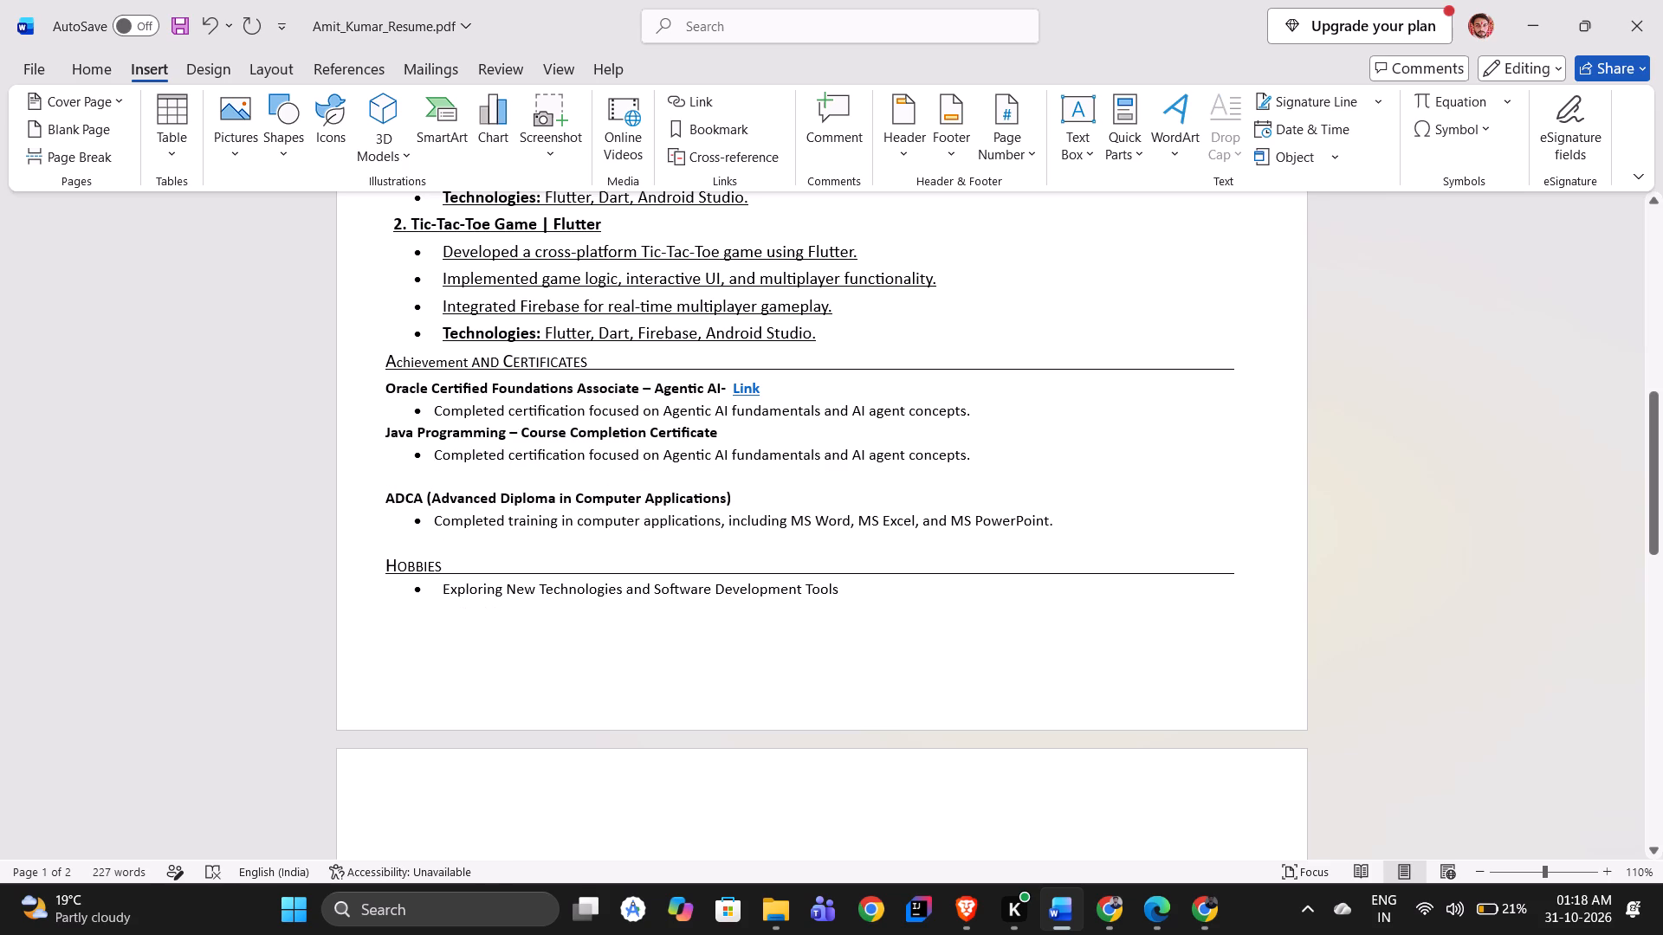
Erase the copied Oracle sentence from the Java Programming bullet, keeping the bullet and its final full stop.
left_click_drag(441, 458, 663, 454)
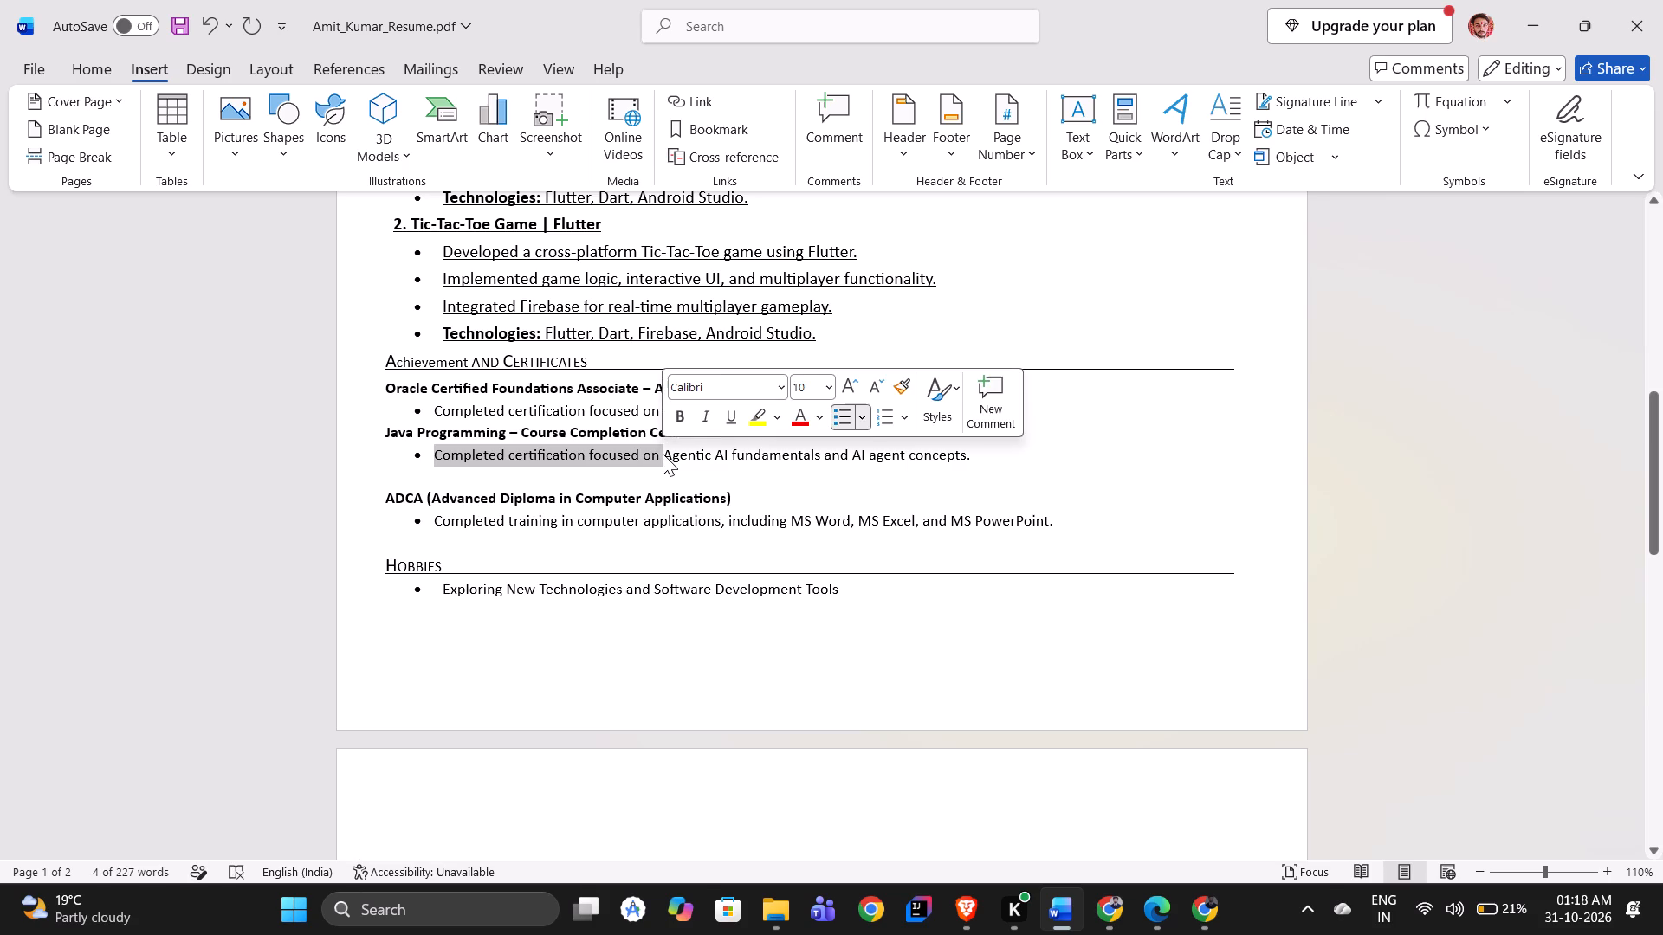
left_click(705, 458)
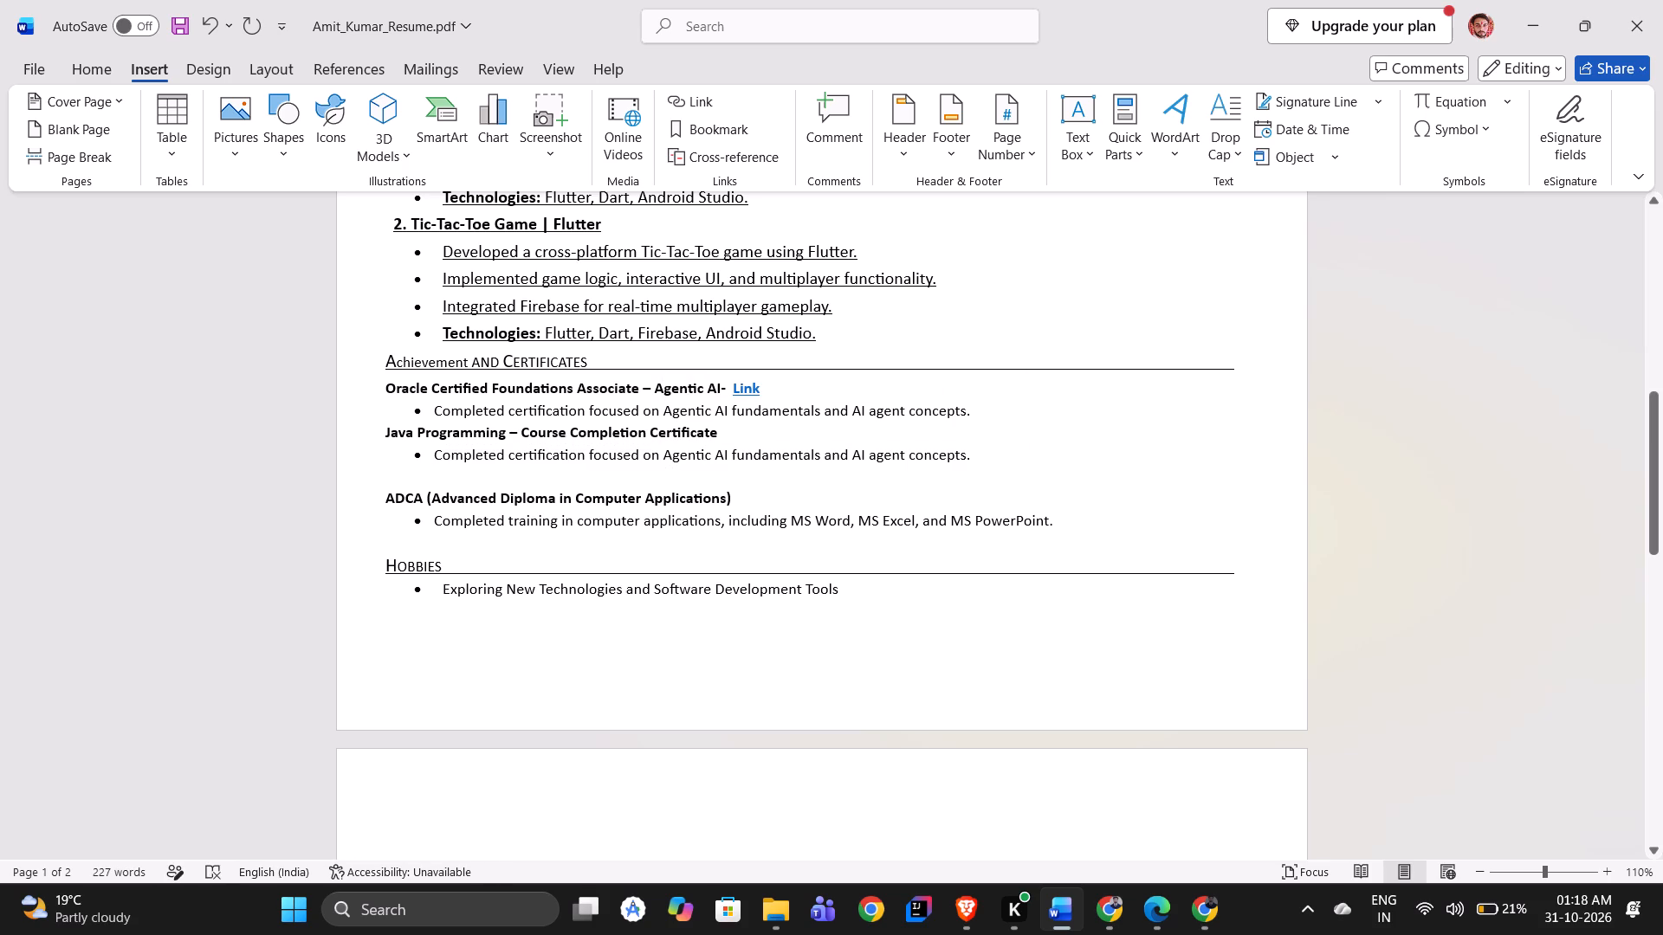
left_click(967, 456)
key("BackSpace")
key("BackSpace")
key("BackSpace")
key("BackSpace")
key("BackSpace")
key("BackSpace")
key("BackSpace")
key("BackSpace")
key("BackSpace")
key("BackSpace")
key("BackSpace")
key("BackSpace")
key("BackSpace")
key("BackSpace")
key("BackSpace")
key("BackSpace")
key("BackSpace")
key("BackSpace")
key("BackSpace")
key("BackSpace")
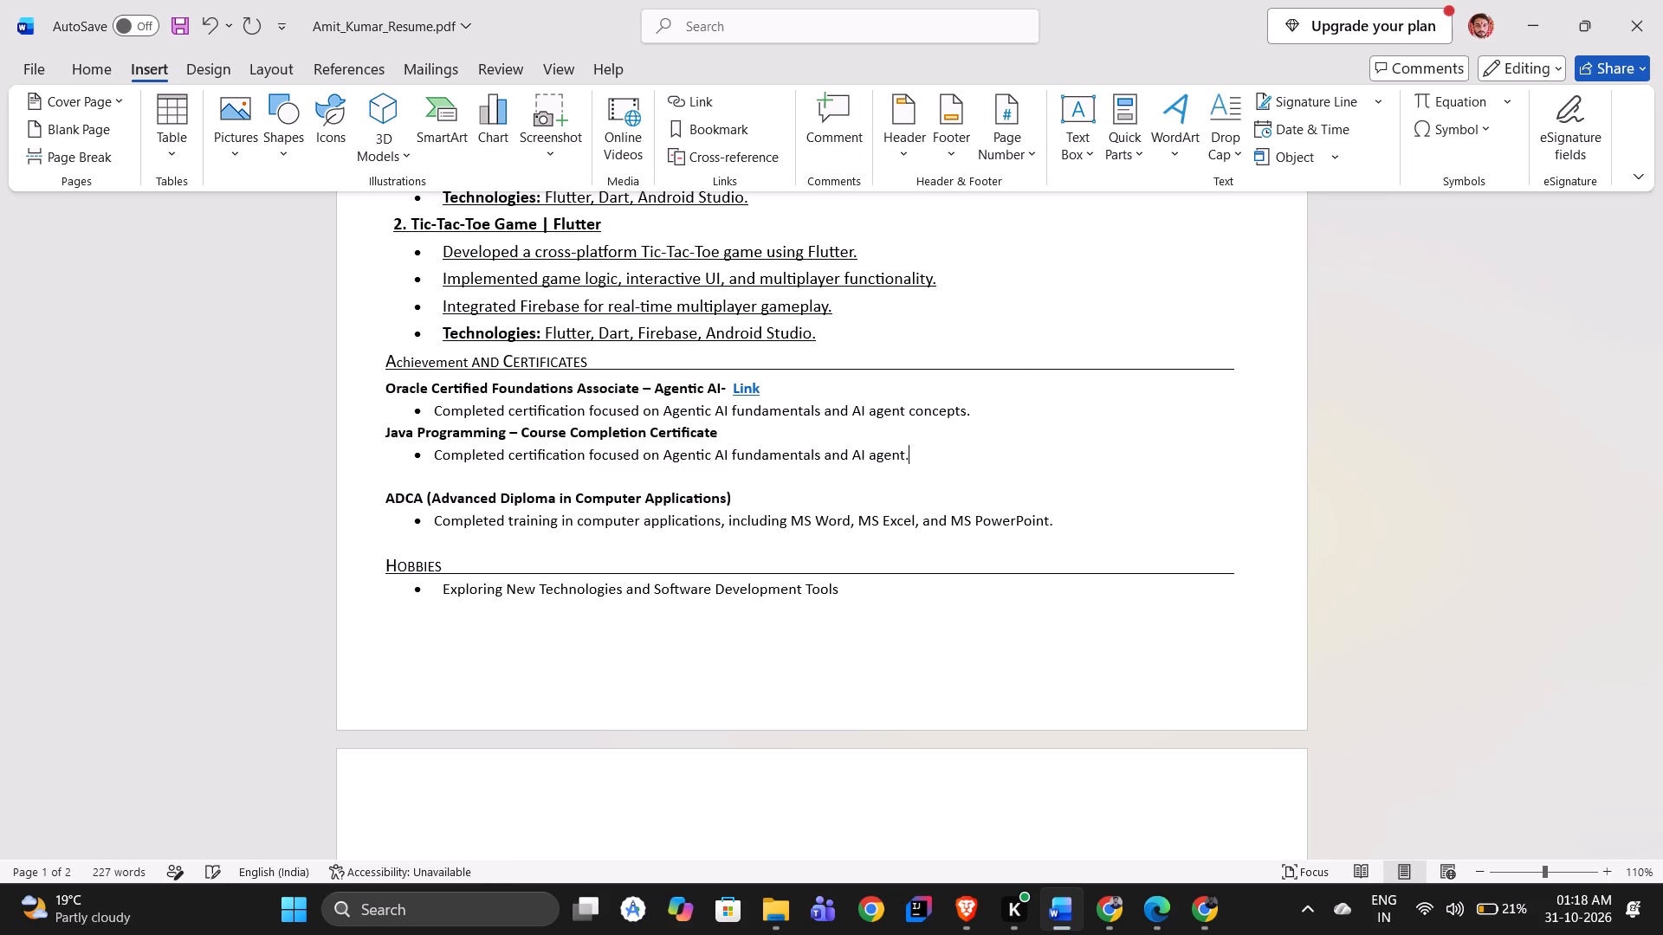
key("BackSpace")
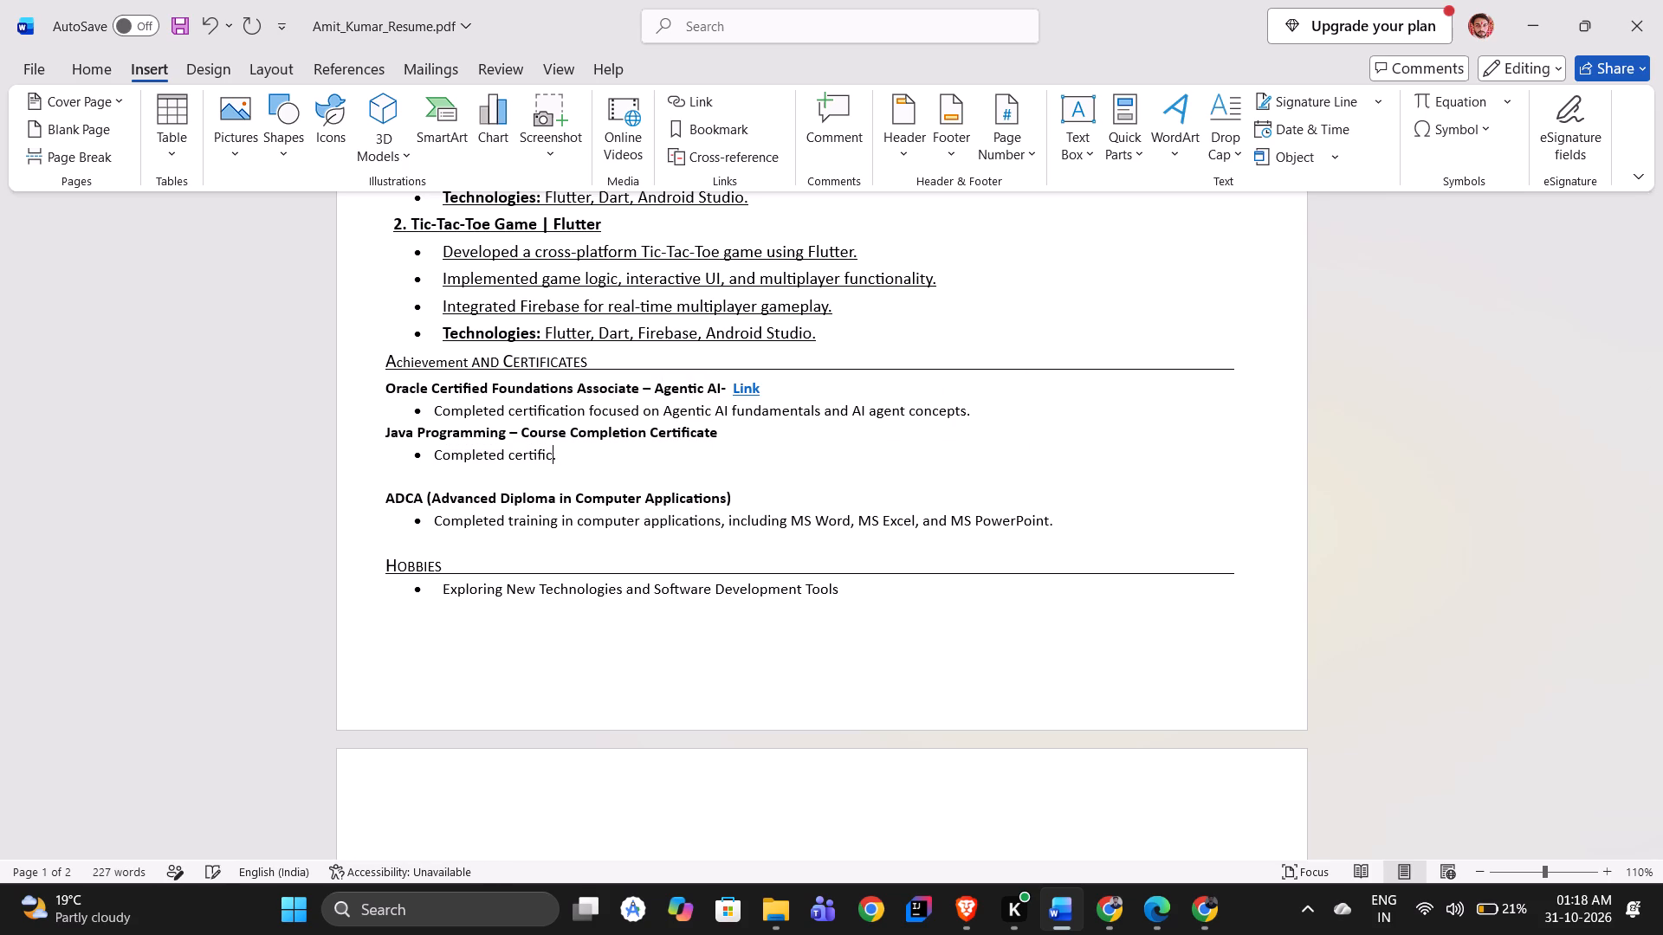
key("BackSpace")
key("BackSpace")
key("BackSpace")
key("BackSpace")
key("BackSpace")
key("BackSpace")
key("BackSpace")
key("BackSpace")
key("BackSpace")
key("BackSpace")
key("BackSpace")
key("BackSpace")
key("BackSpace")
key("BackSpace")
key("BackSpace")
key("BackSpace")
key("BackSpace")
key("BackSpace")
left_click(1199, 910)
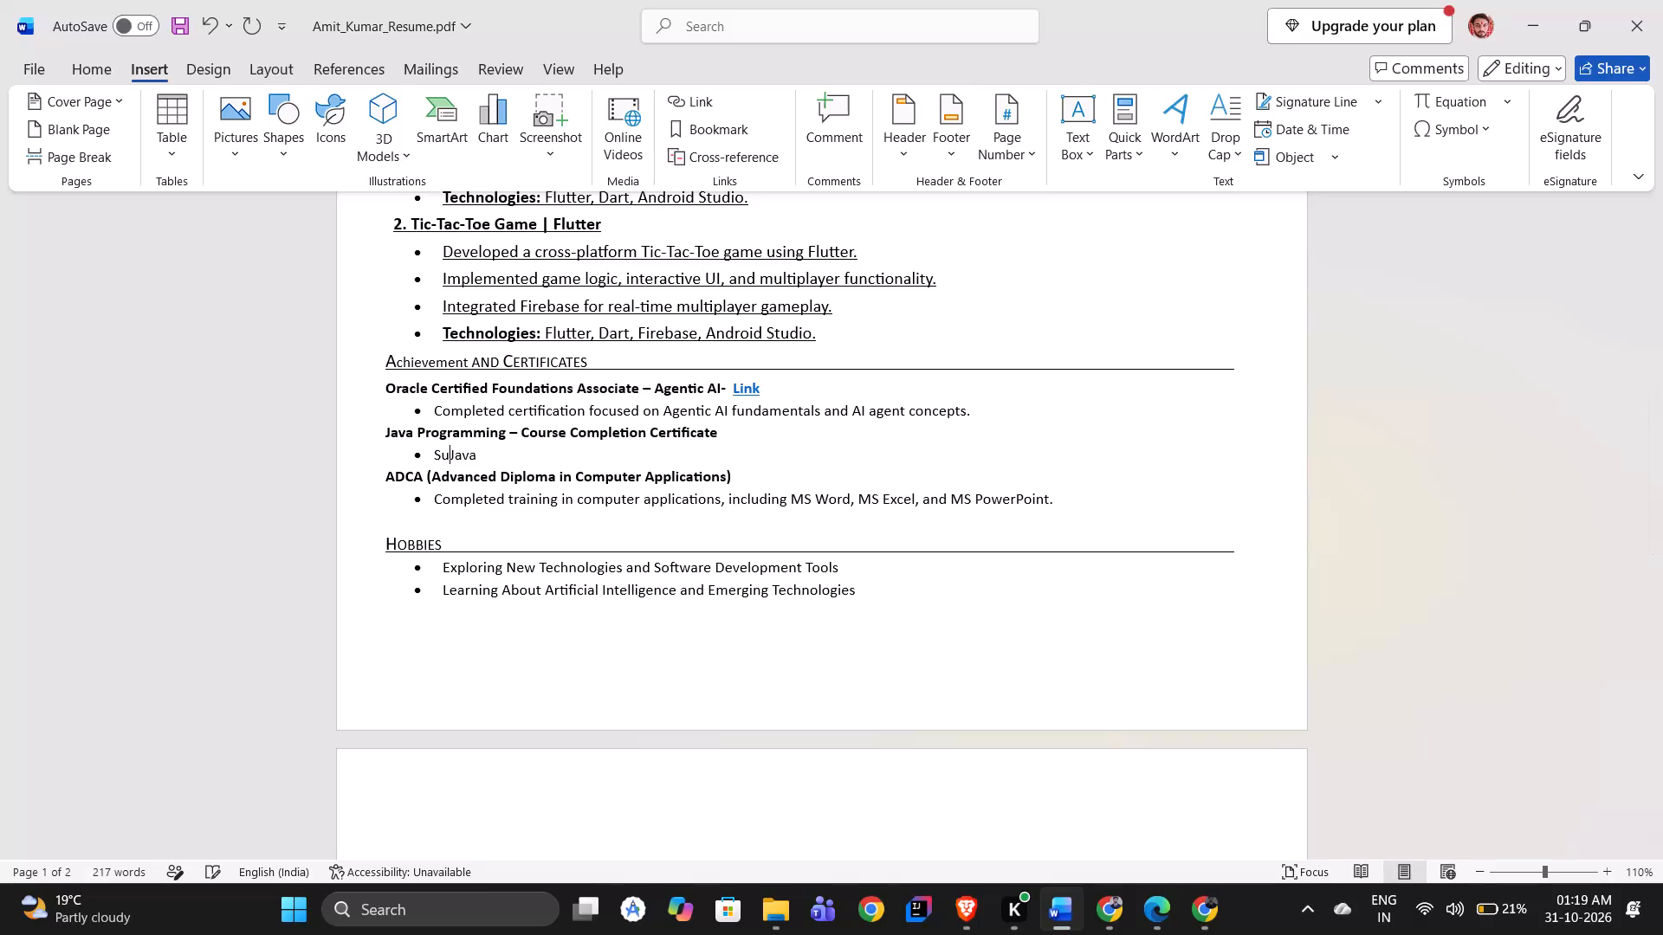
key("c")
type("cefully")
key("space")
key("BackSpace")
key("BackSpace")
key("BackSpace")
type("y")
key("space")
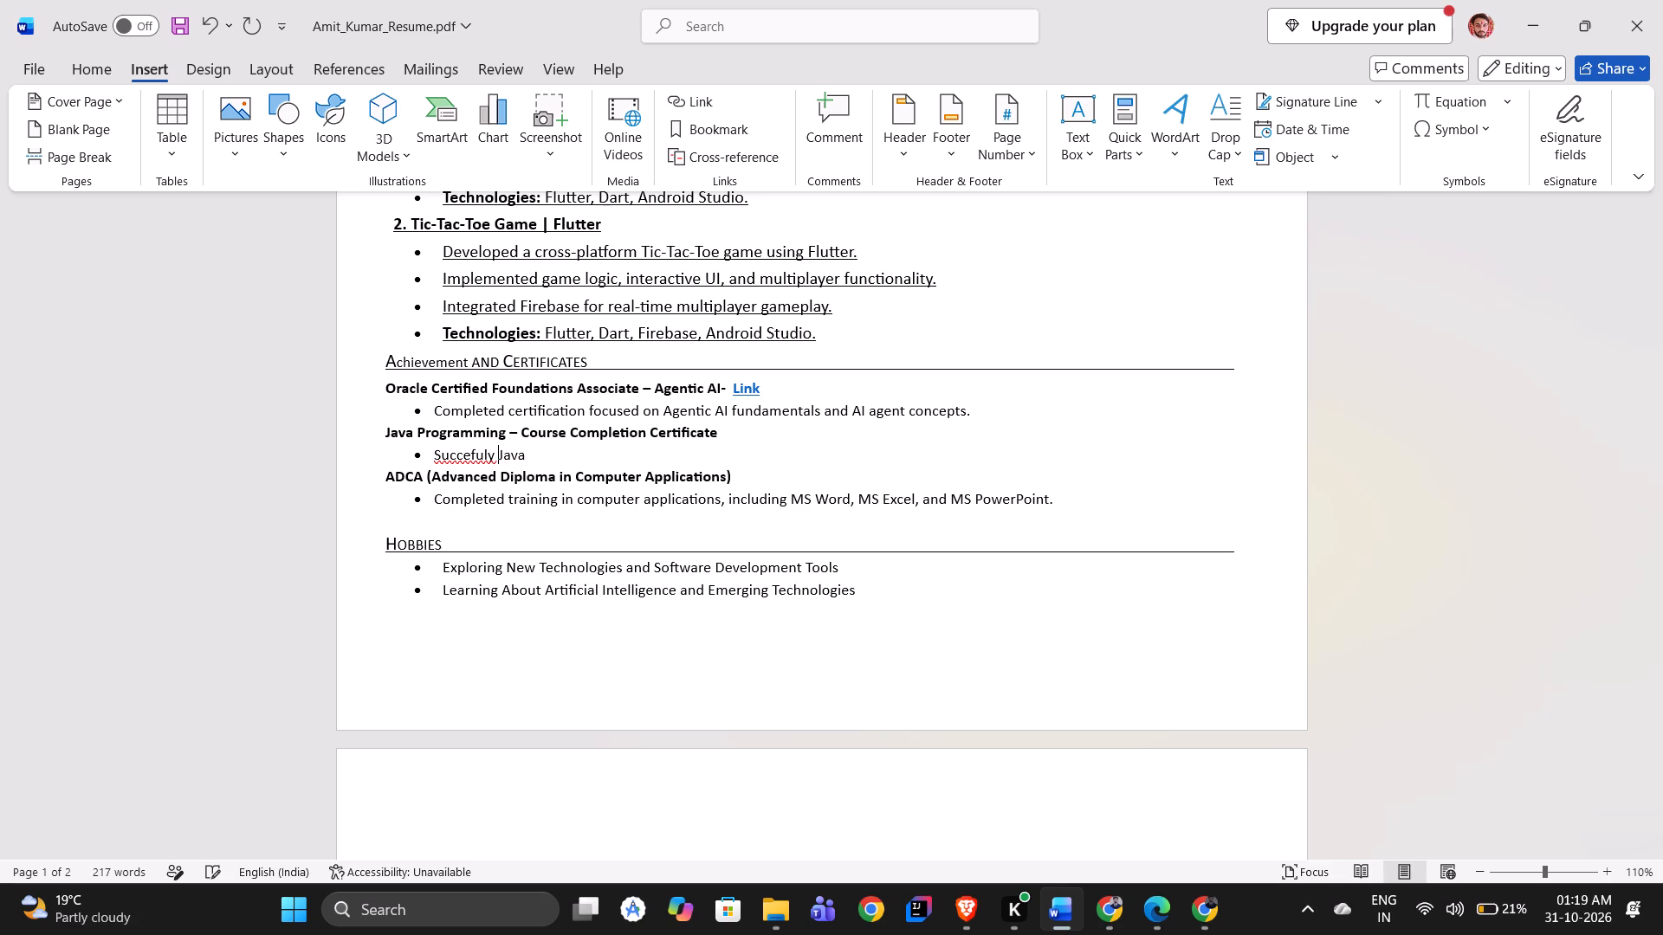
key("BackSpace")
key("BackSpace")
key("BackSpace")
key("BackSpace")
key("BackSpace")
type("ssfully")
key("space")
Add "Complete course in" between "Successfully" and "Java" in the Java Programming bullet.
type("Com")
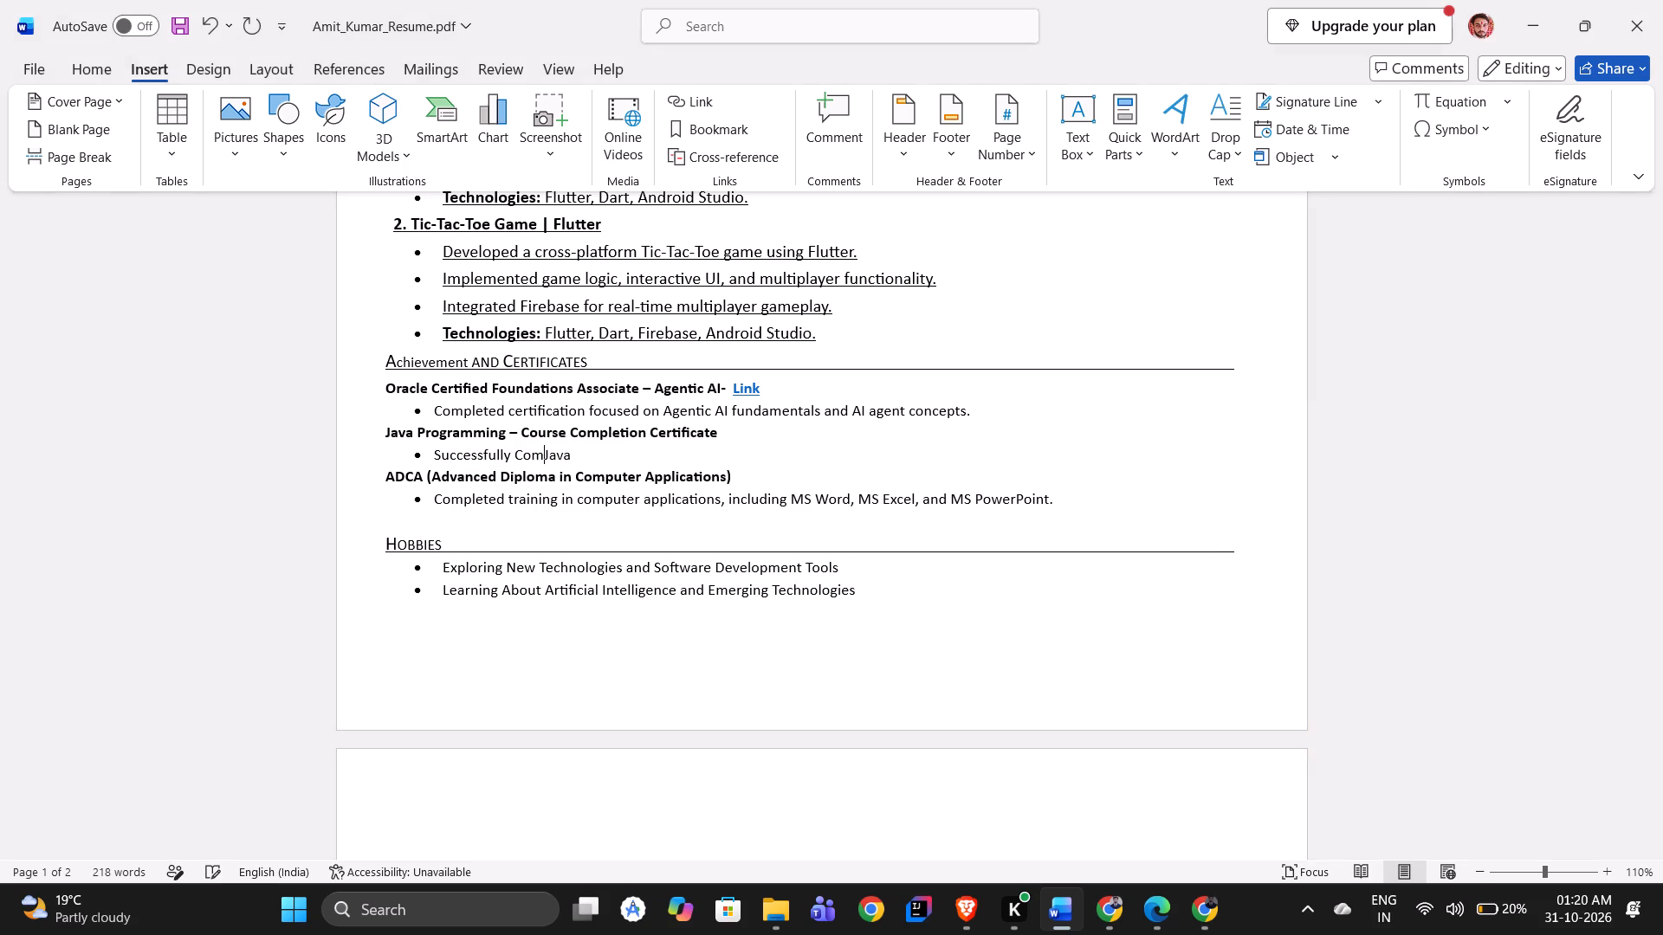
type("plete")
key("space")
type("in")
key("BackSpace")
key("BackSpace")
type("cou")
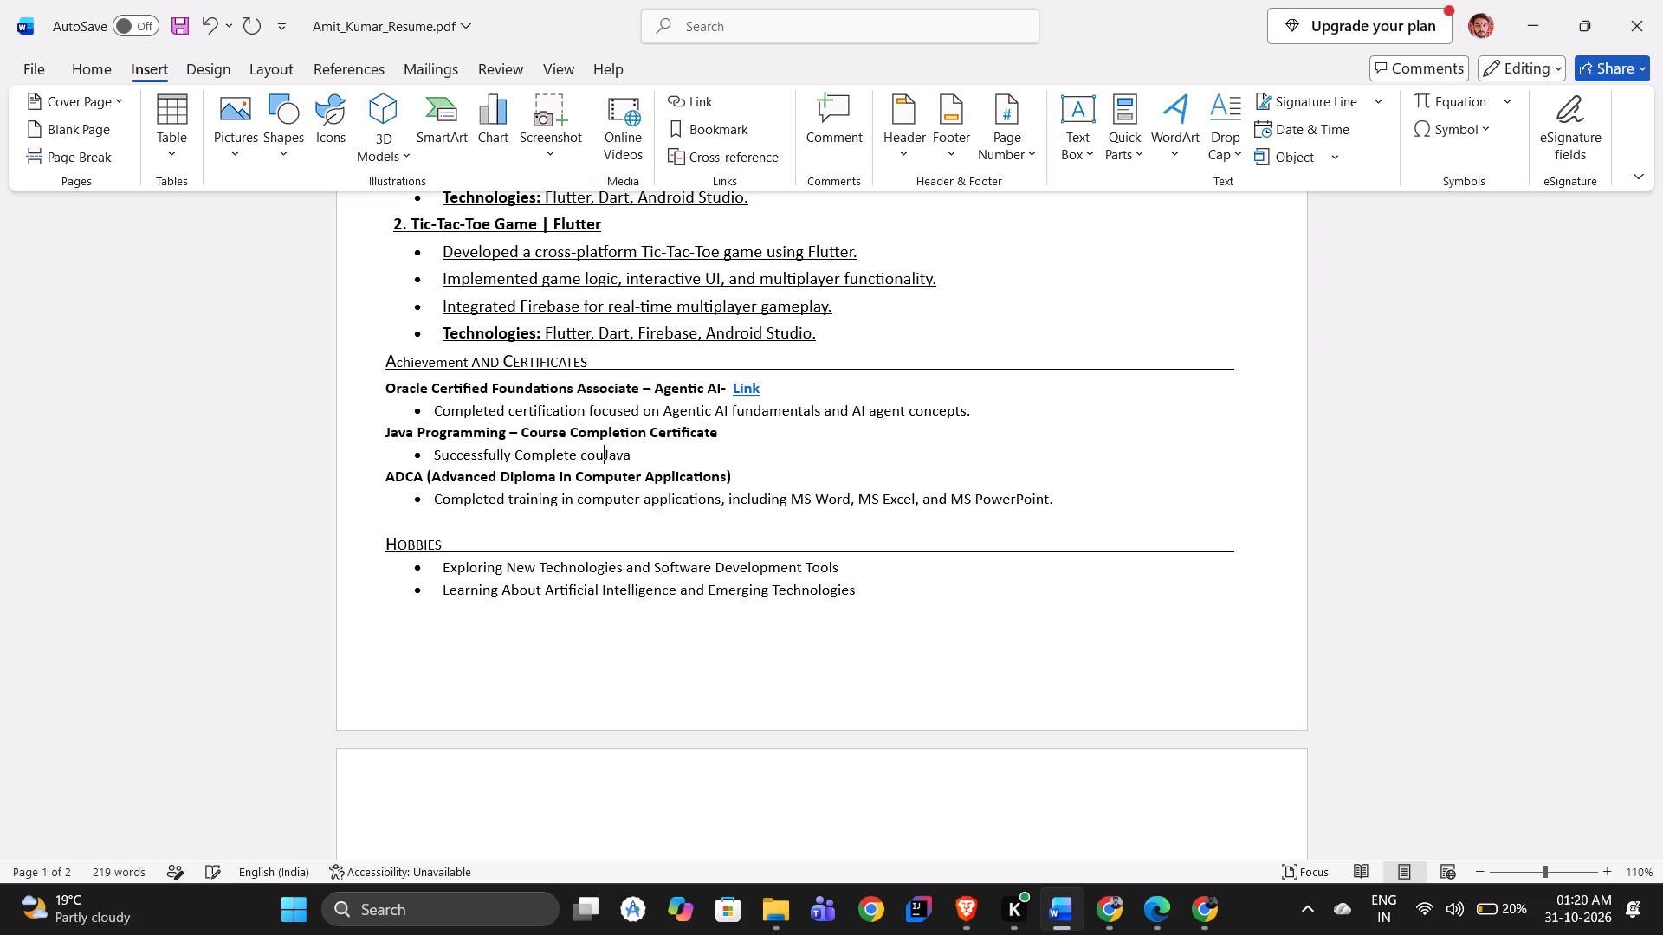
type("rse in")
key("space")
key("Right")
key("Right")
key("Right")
Add "Programming" after "Java" at the end of the bullet under the Java Programming certificate heading.
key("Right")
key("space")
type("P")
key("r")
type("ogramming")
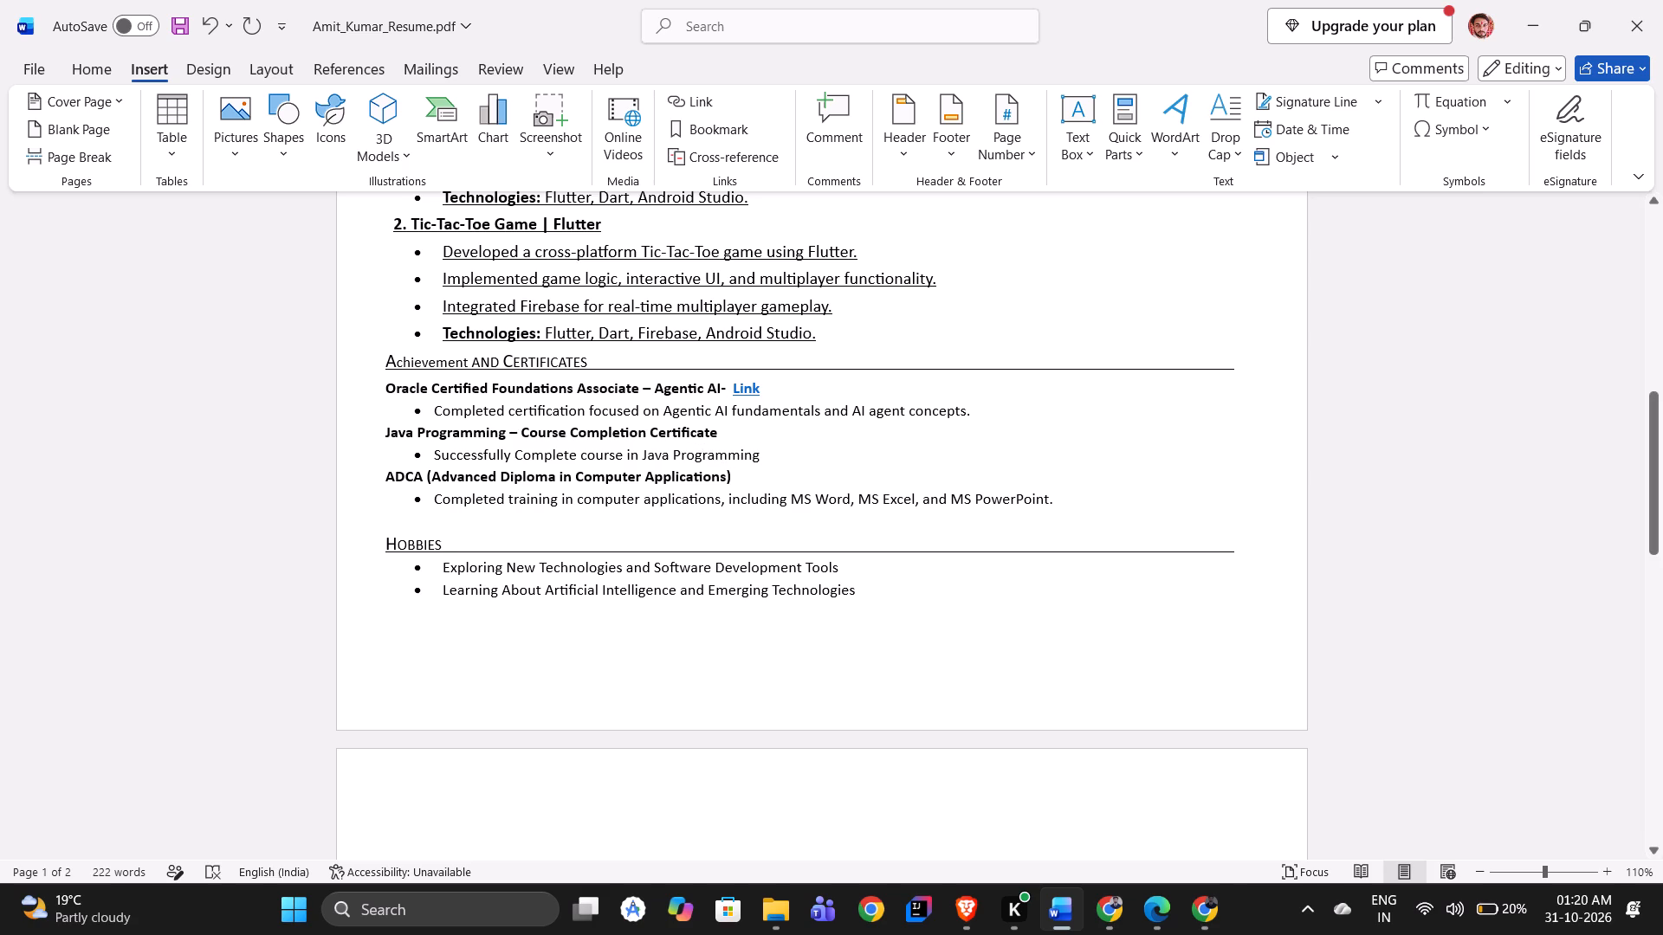
Append "- Link" to the end of the Java Programming certificate bullet.
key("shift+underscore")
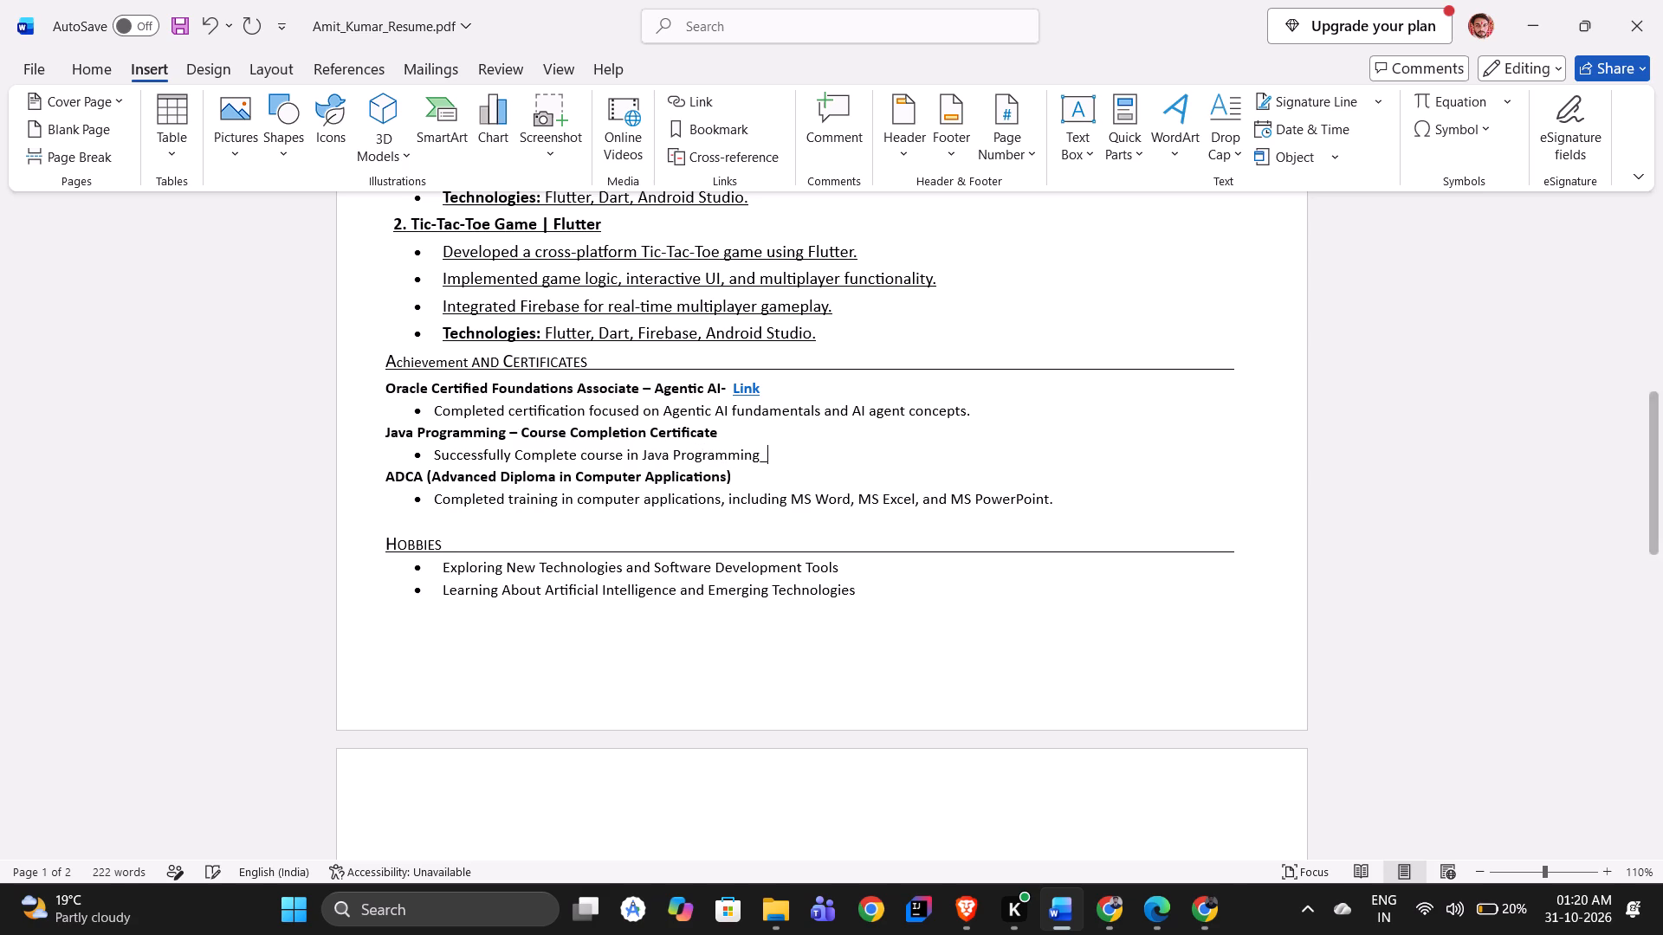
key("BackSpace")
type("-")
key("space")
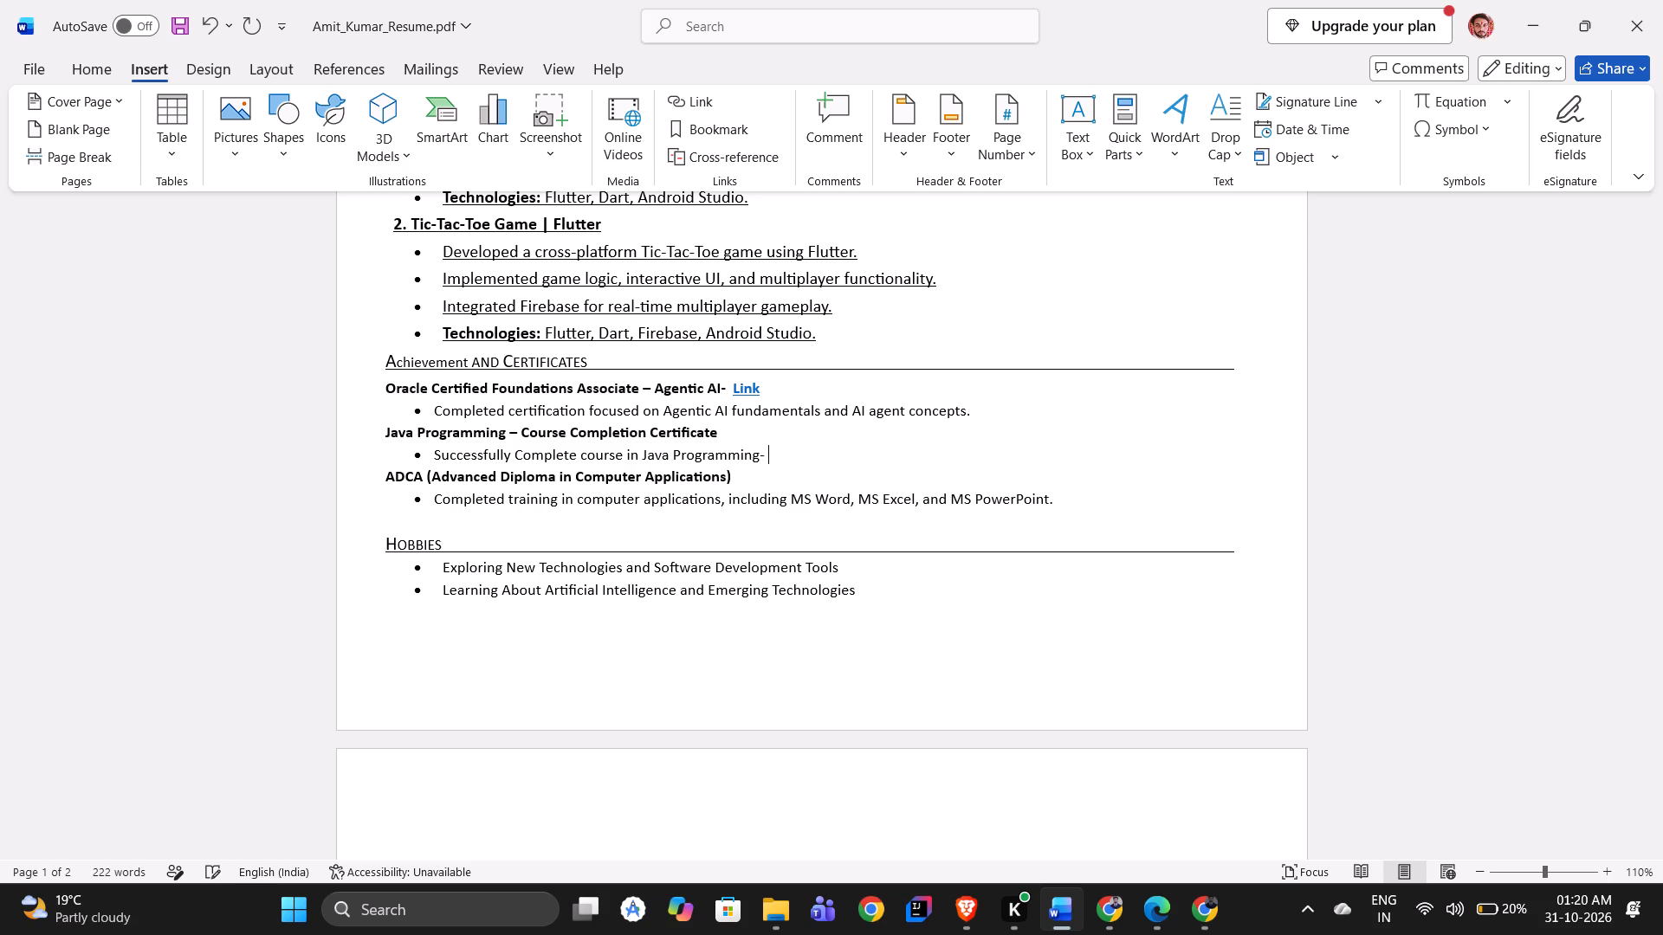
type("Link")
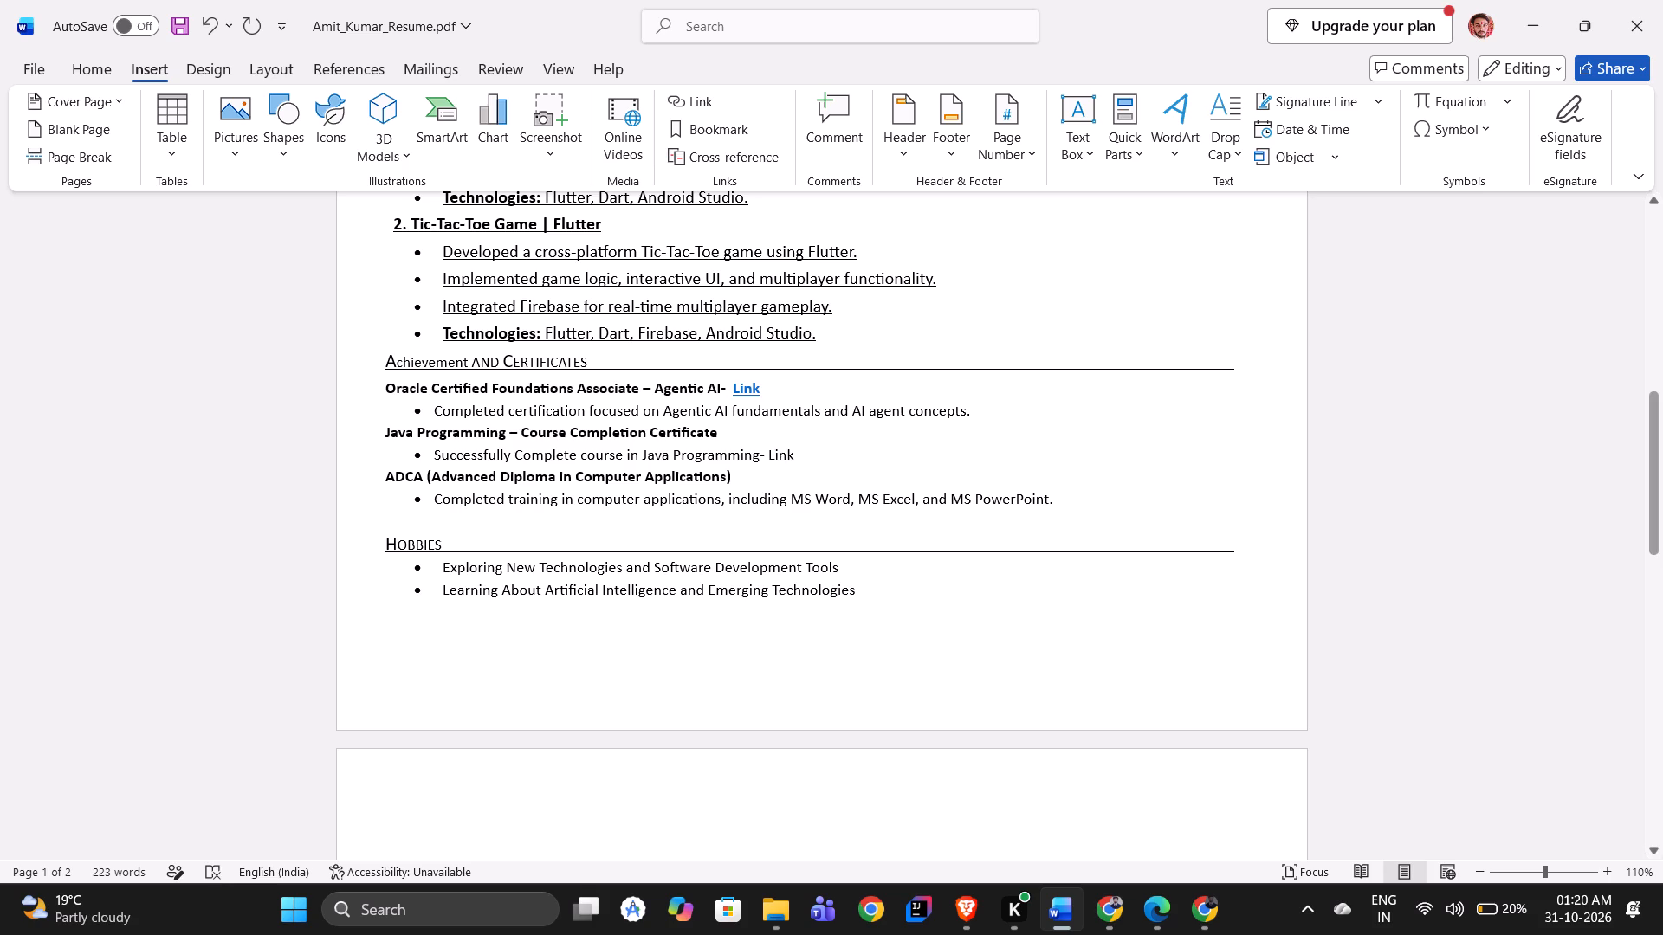
Start a hyperlink on the word "Link" in the Java Programming bullet and switch to Chrome for its web address.
left_click_drag(793, 460, 769, 455)
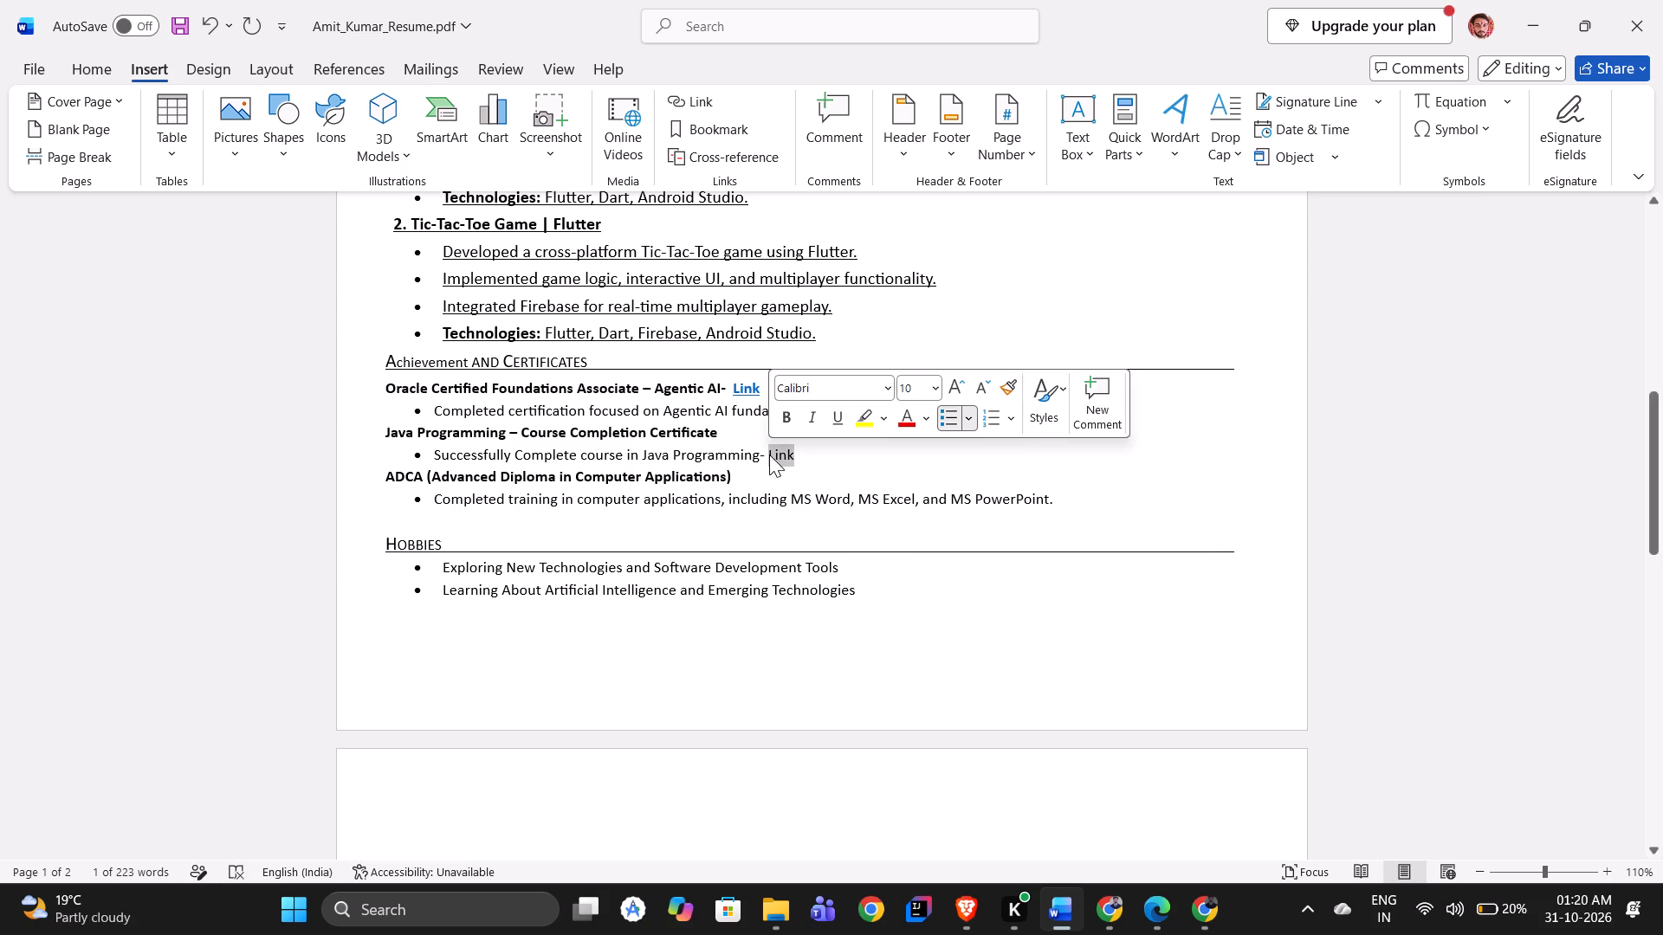
left_click(705, 104)
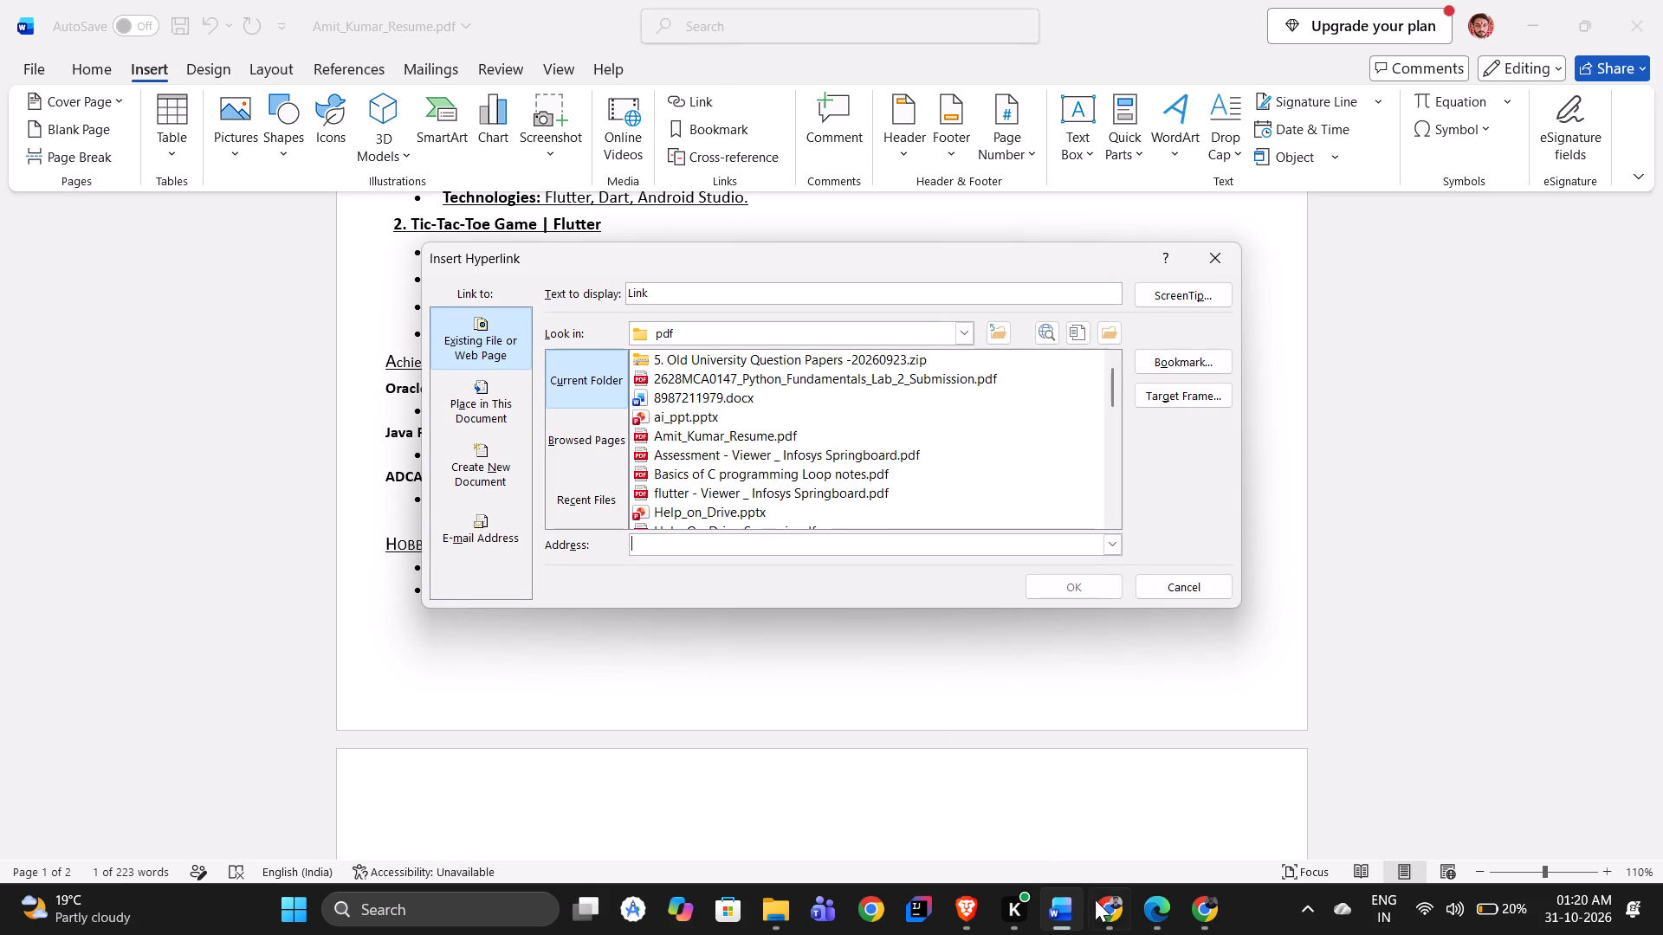
left_click(1206, 906)
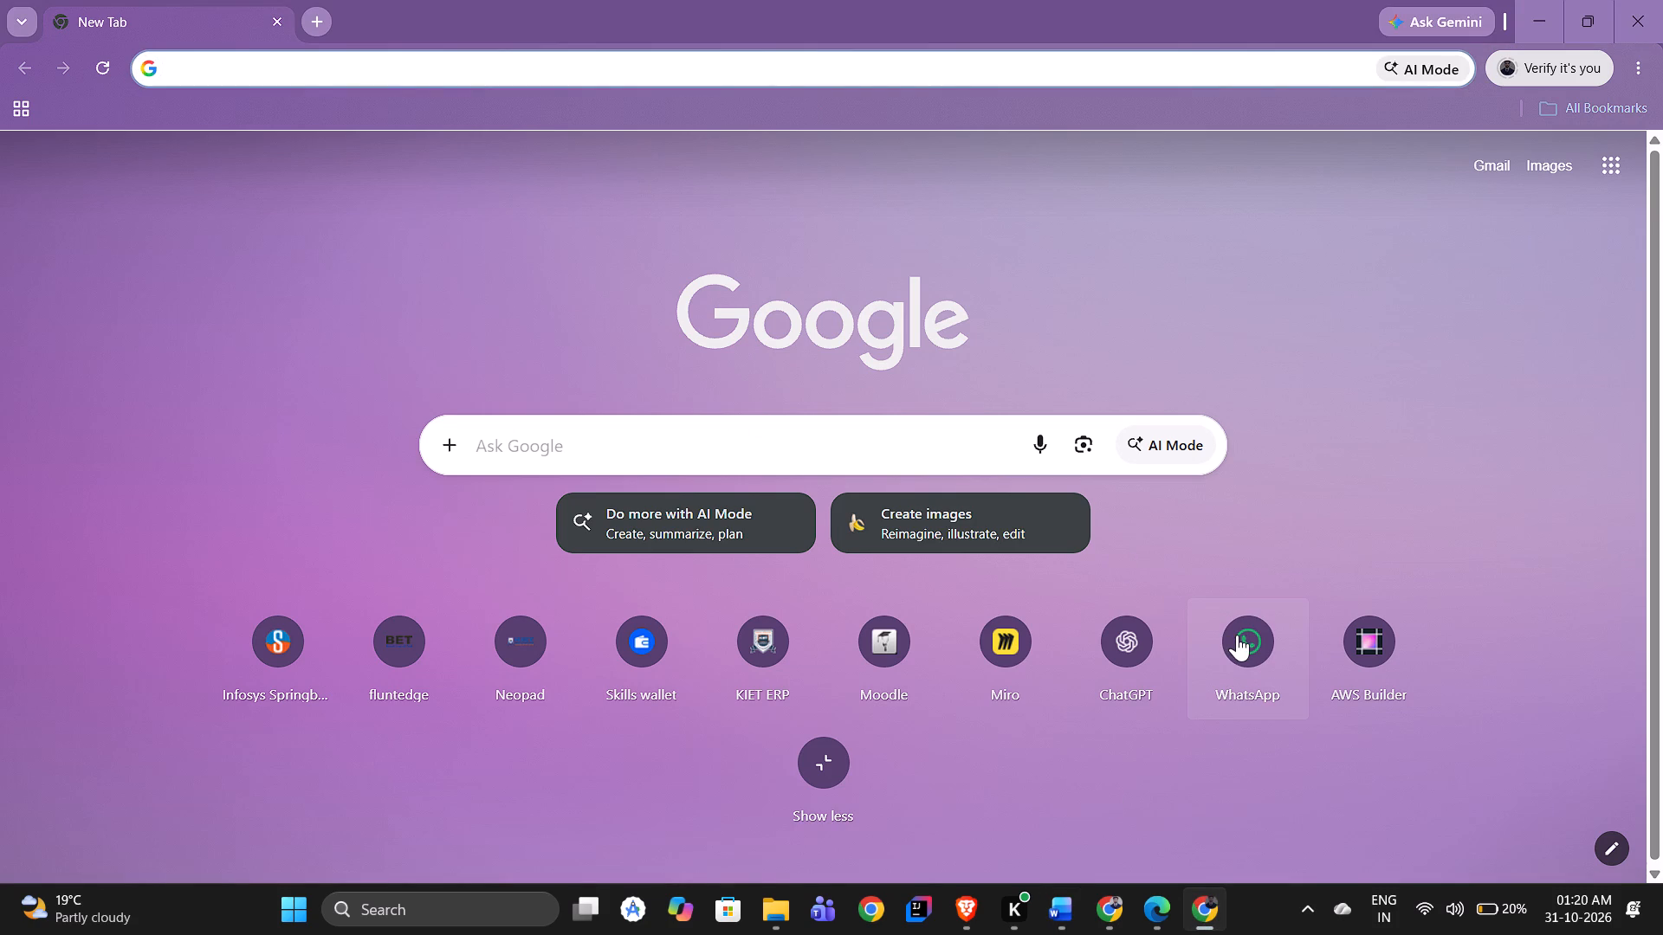
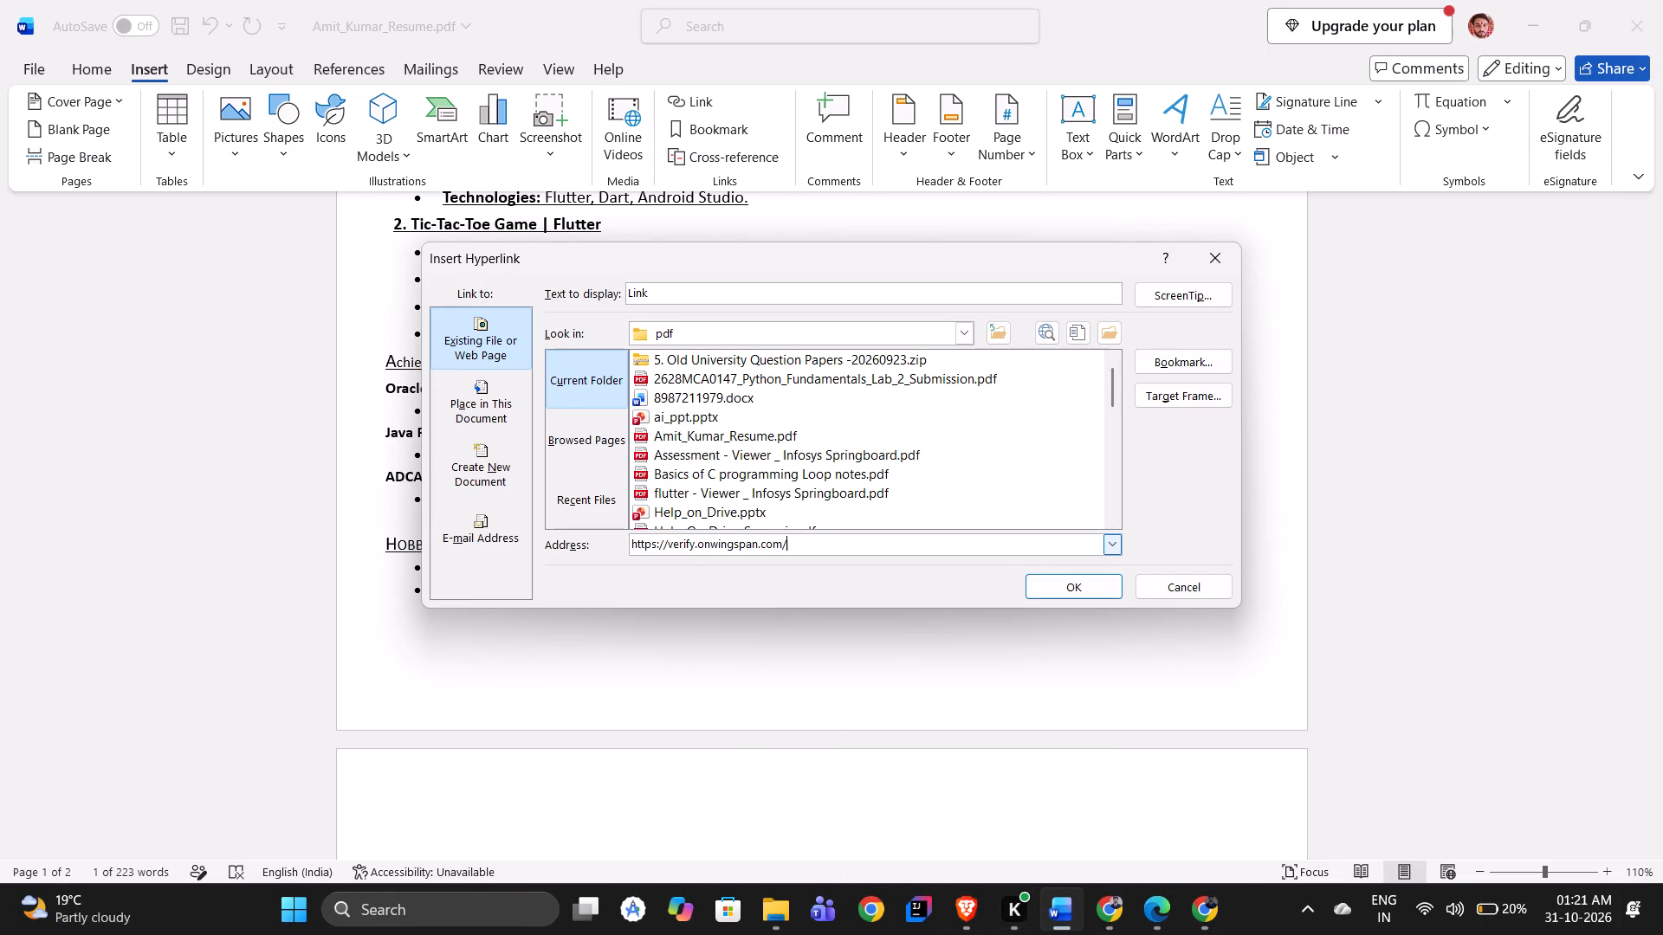
left_click(1085, 589)
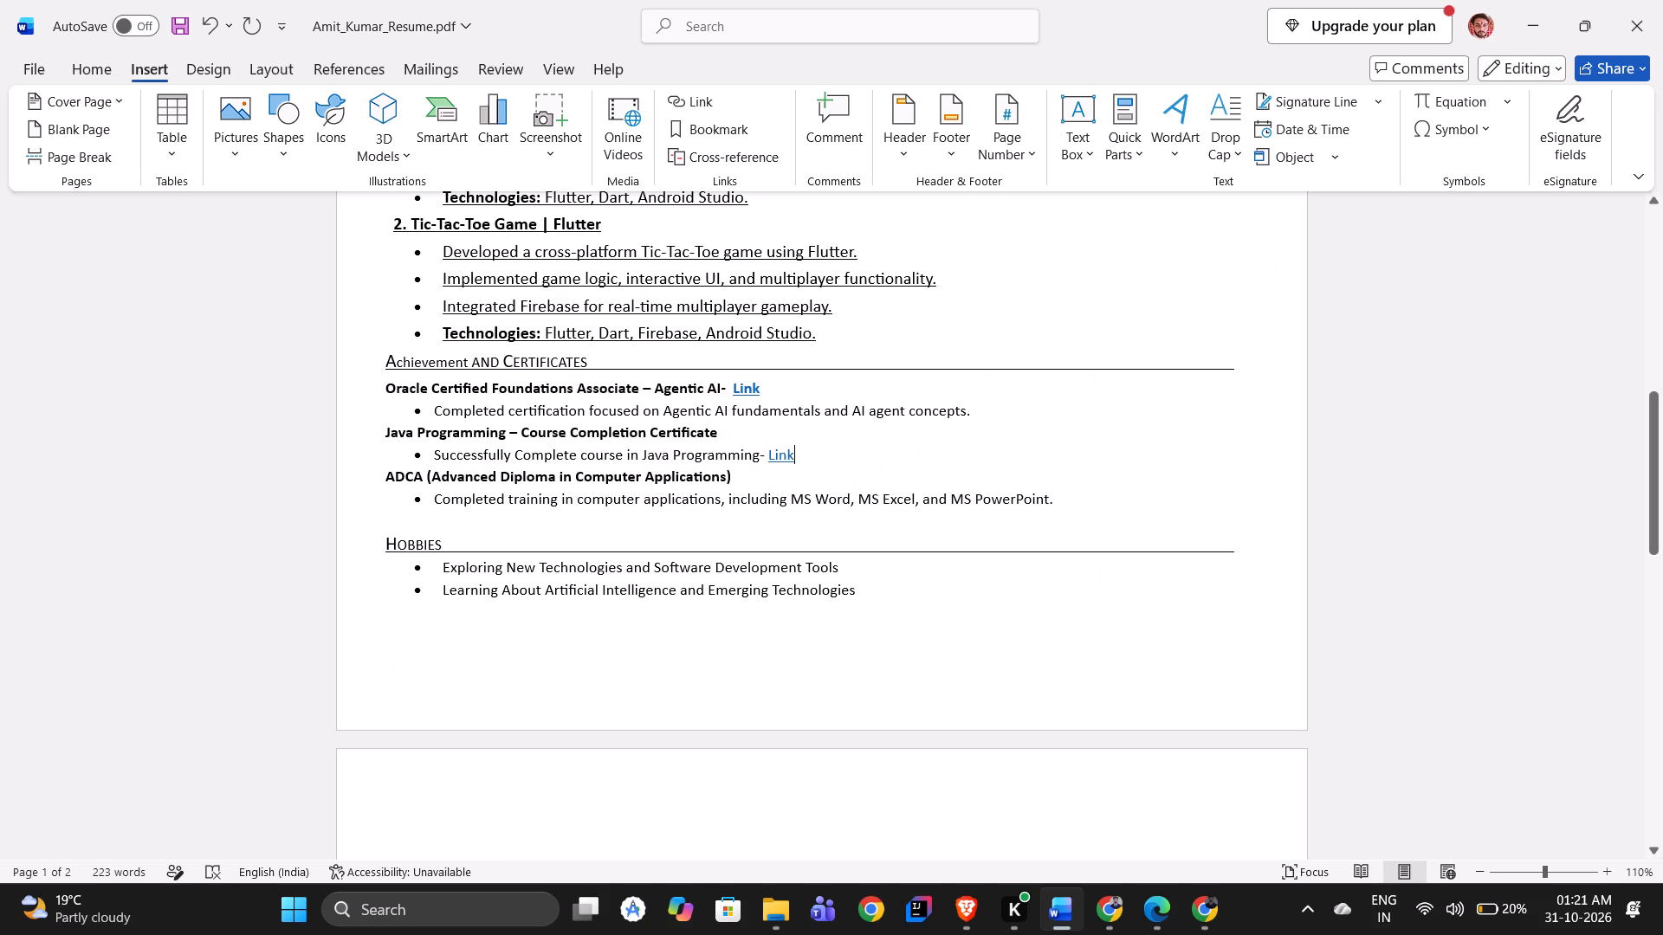
Make the "Link" text at the end of the Java Programming bullet bold.
left_click(844, 459)
double_click(786, 455)
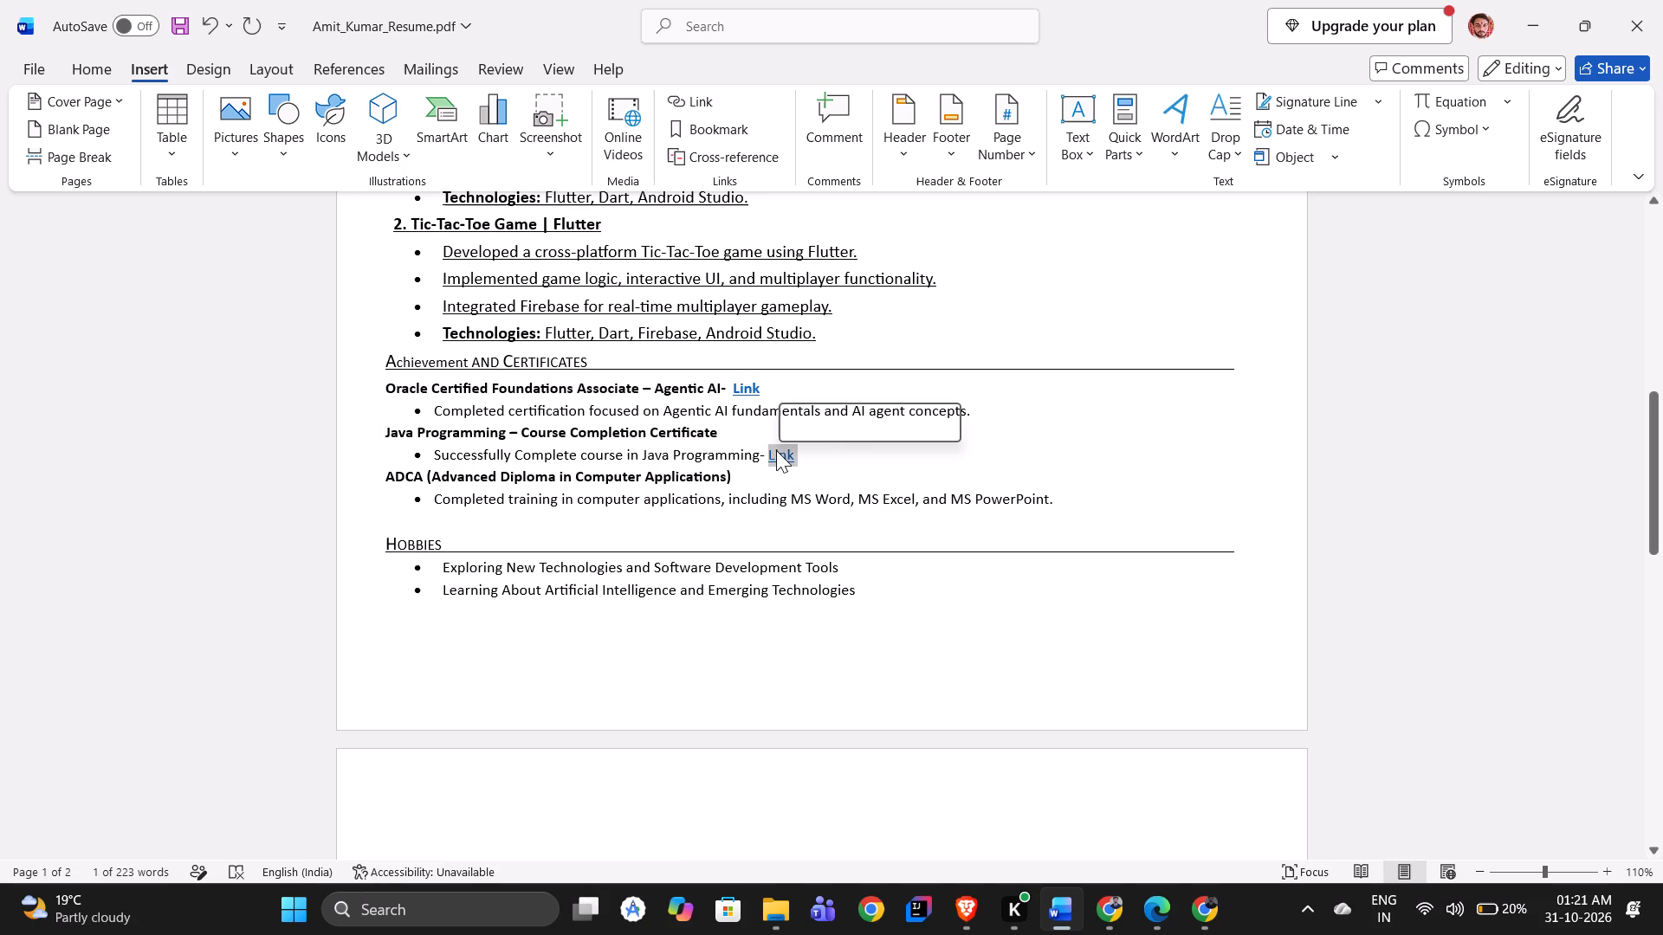
left_click(94, 68)
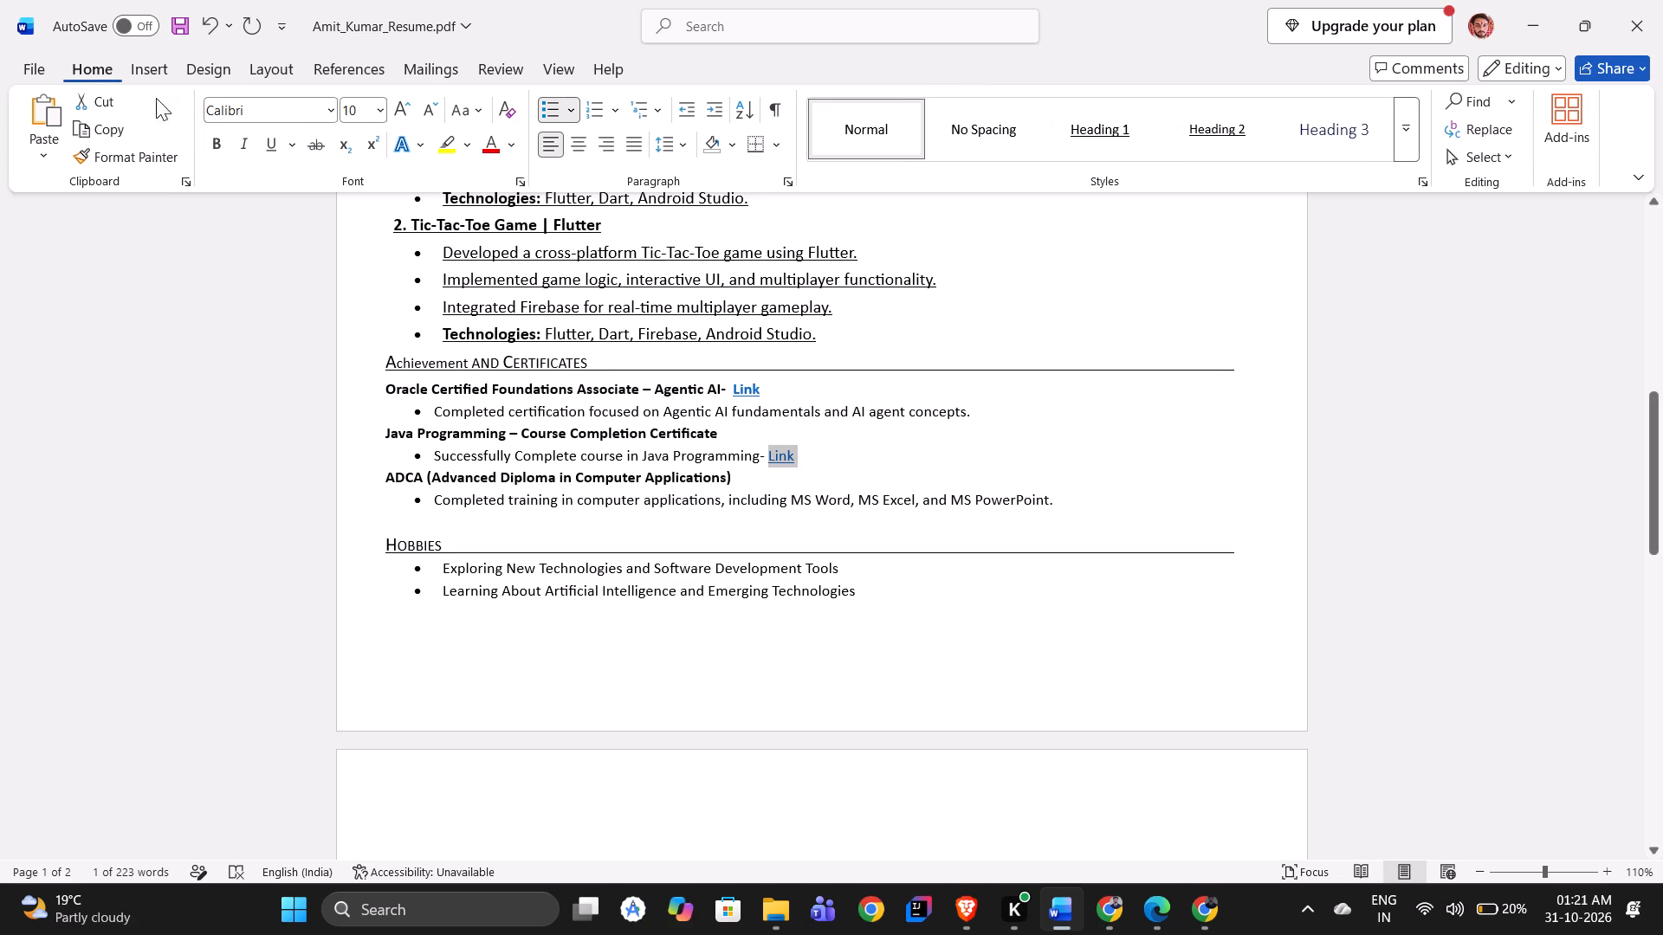
left_click(210, 144)
left_click(843, 456)
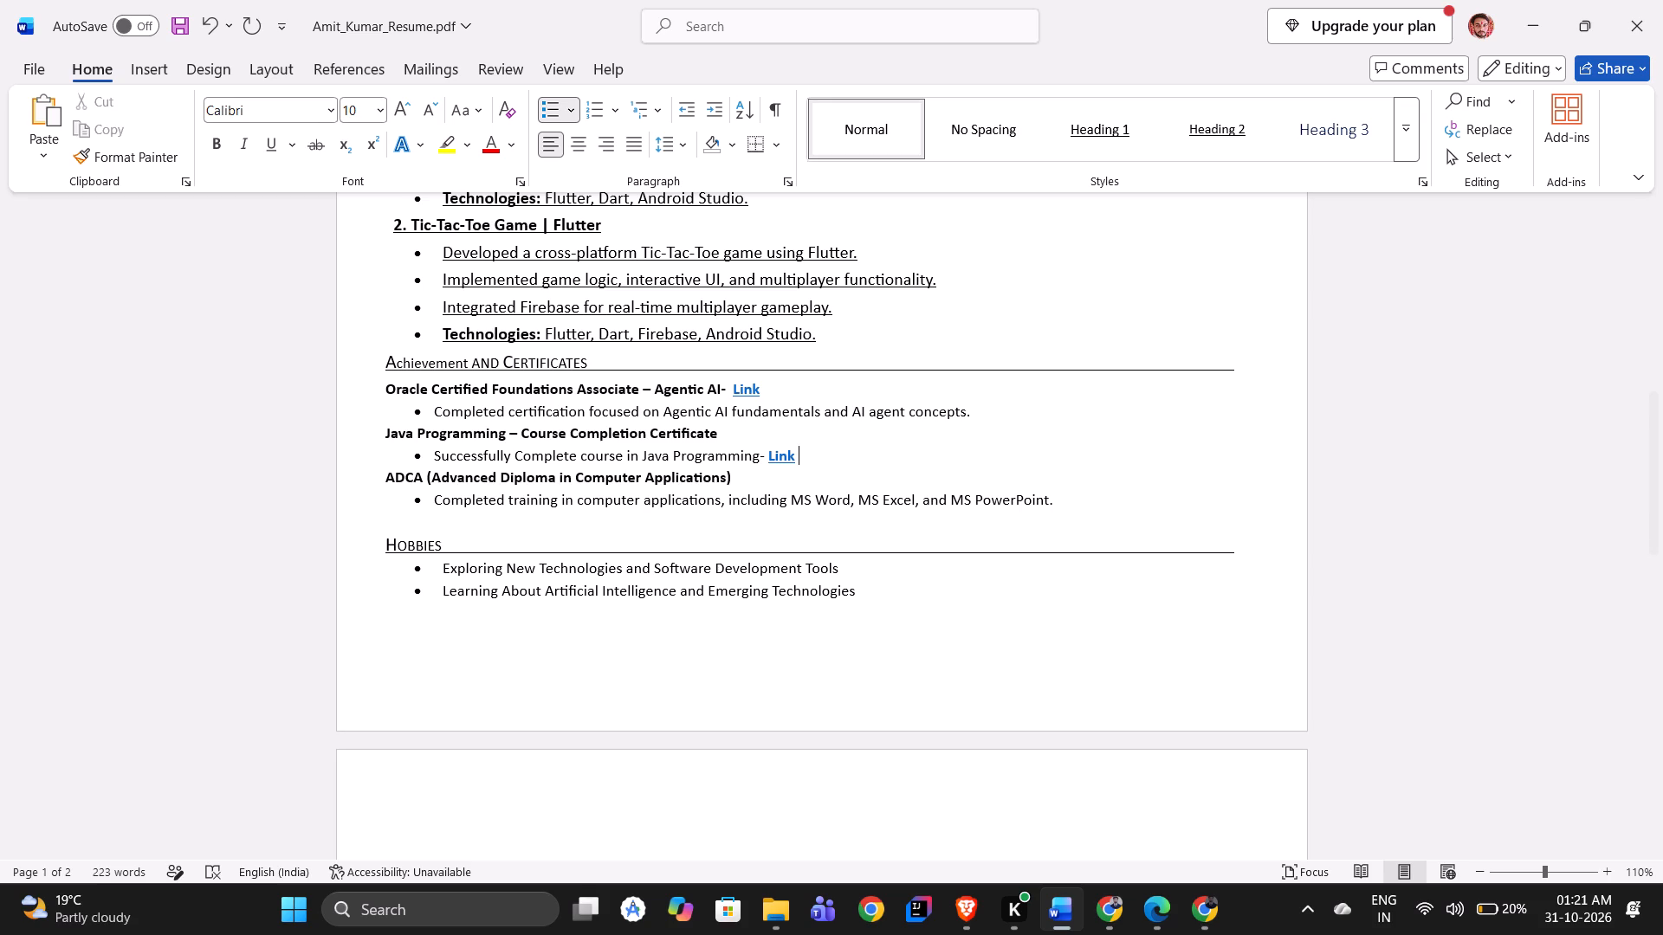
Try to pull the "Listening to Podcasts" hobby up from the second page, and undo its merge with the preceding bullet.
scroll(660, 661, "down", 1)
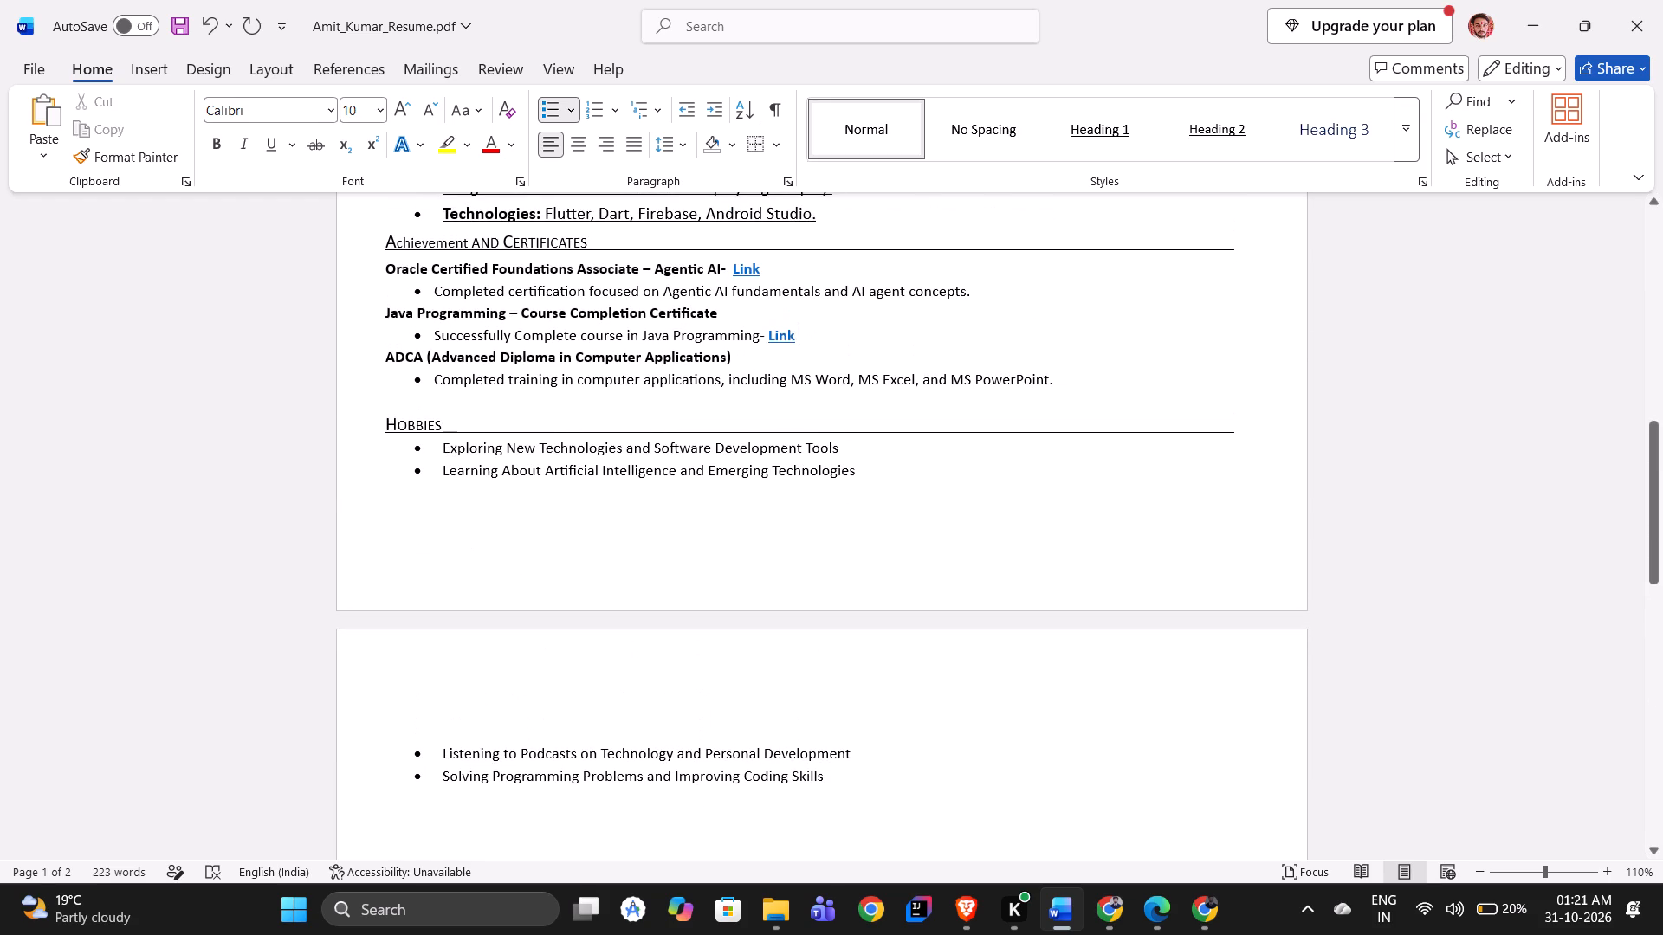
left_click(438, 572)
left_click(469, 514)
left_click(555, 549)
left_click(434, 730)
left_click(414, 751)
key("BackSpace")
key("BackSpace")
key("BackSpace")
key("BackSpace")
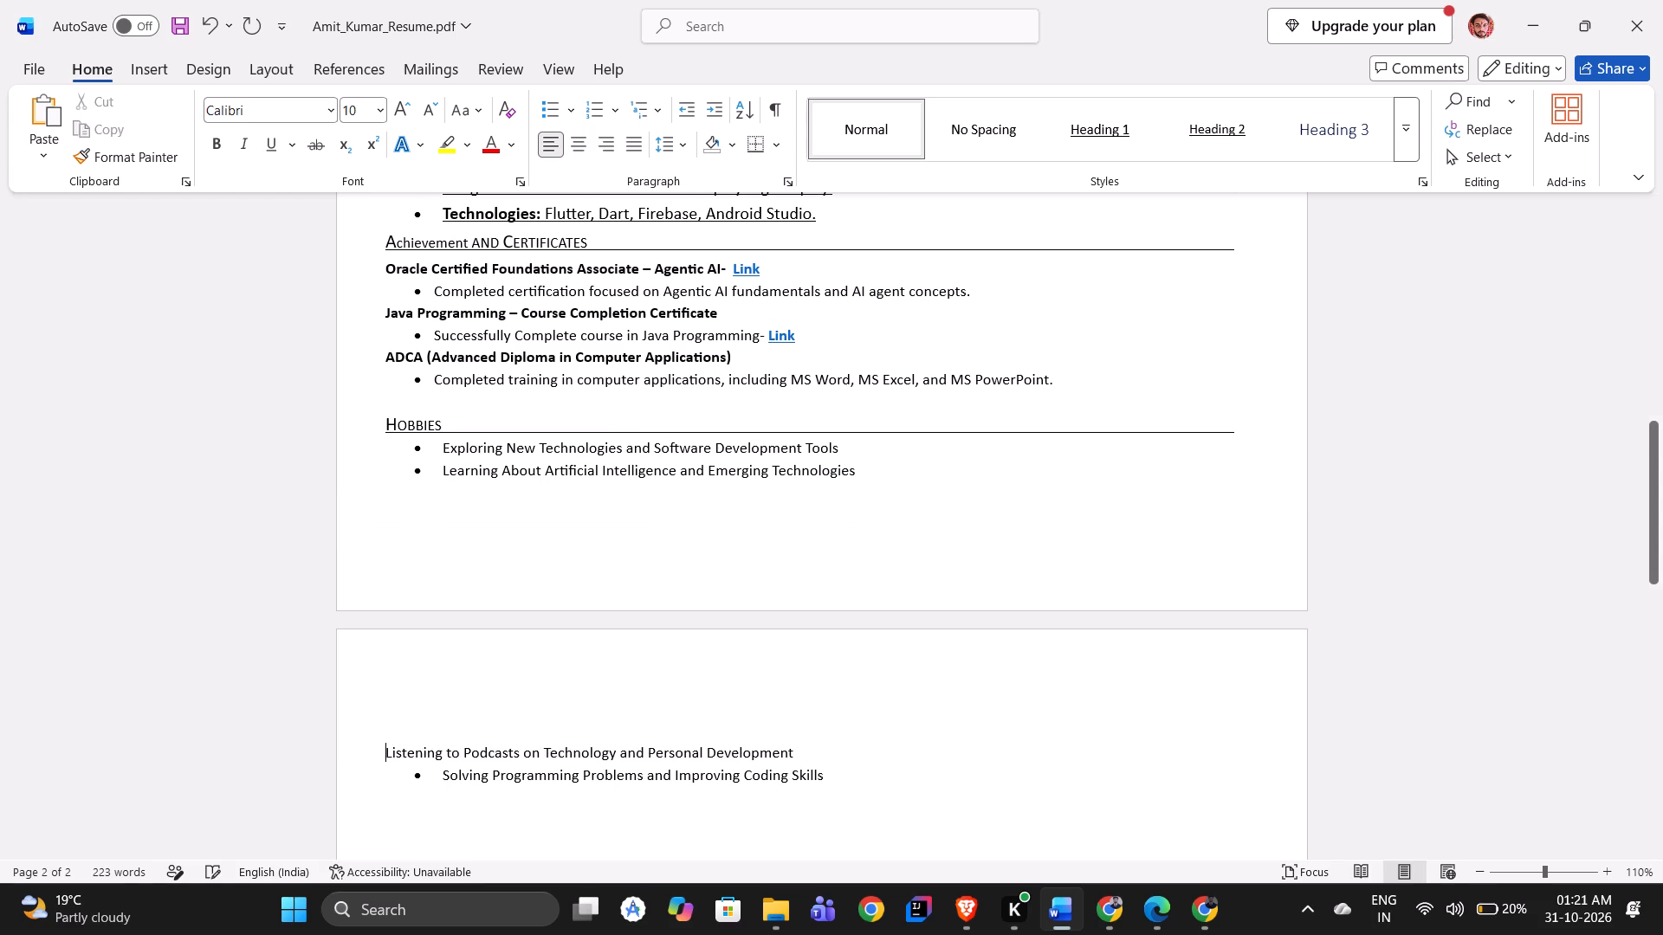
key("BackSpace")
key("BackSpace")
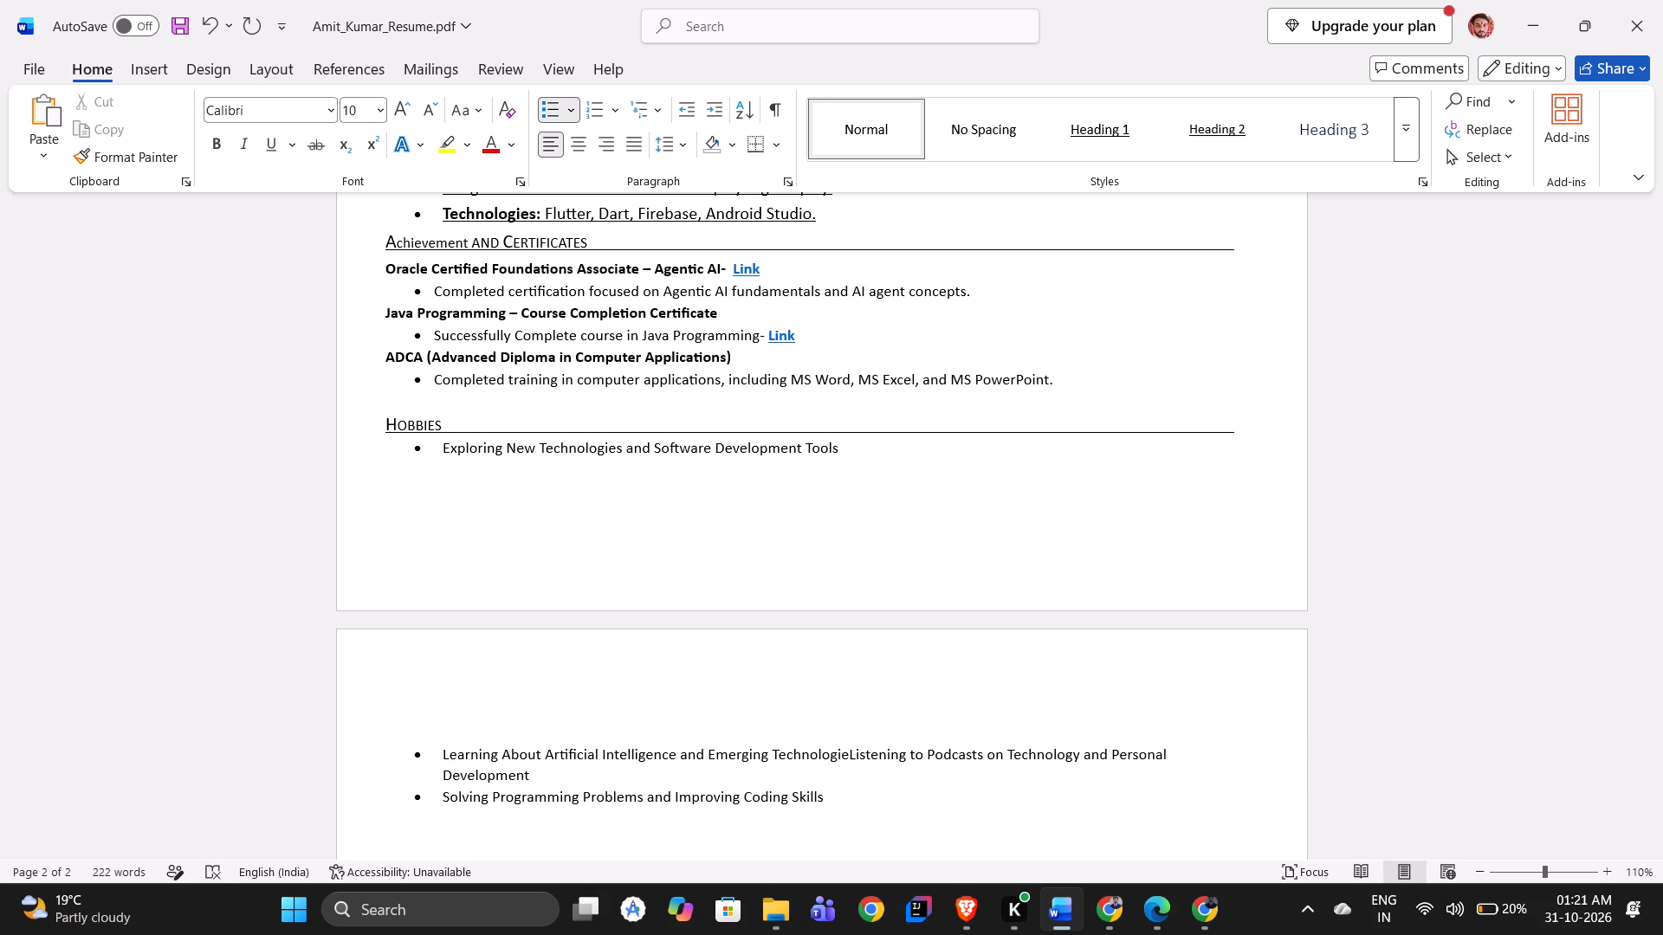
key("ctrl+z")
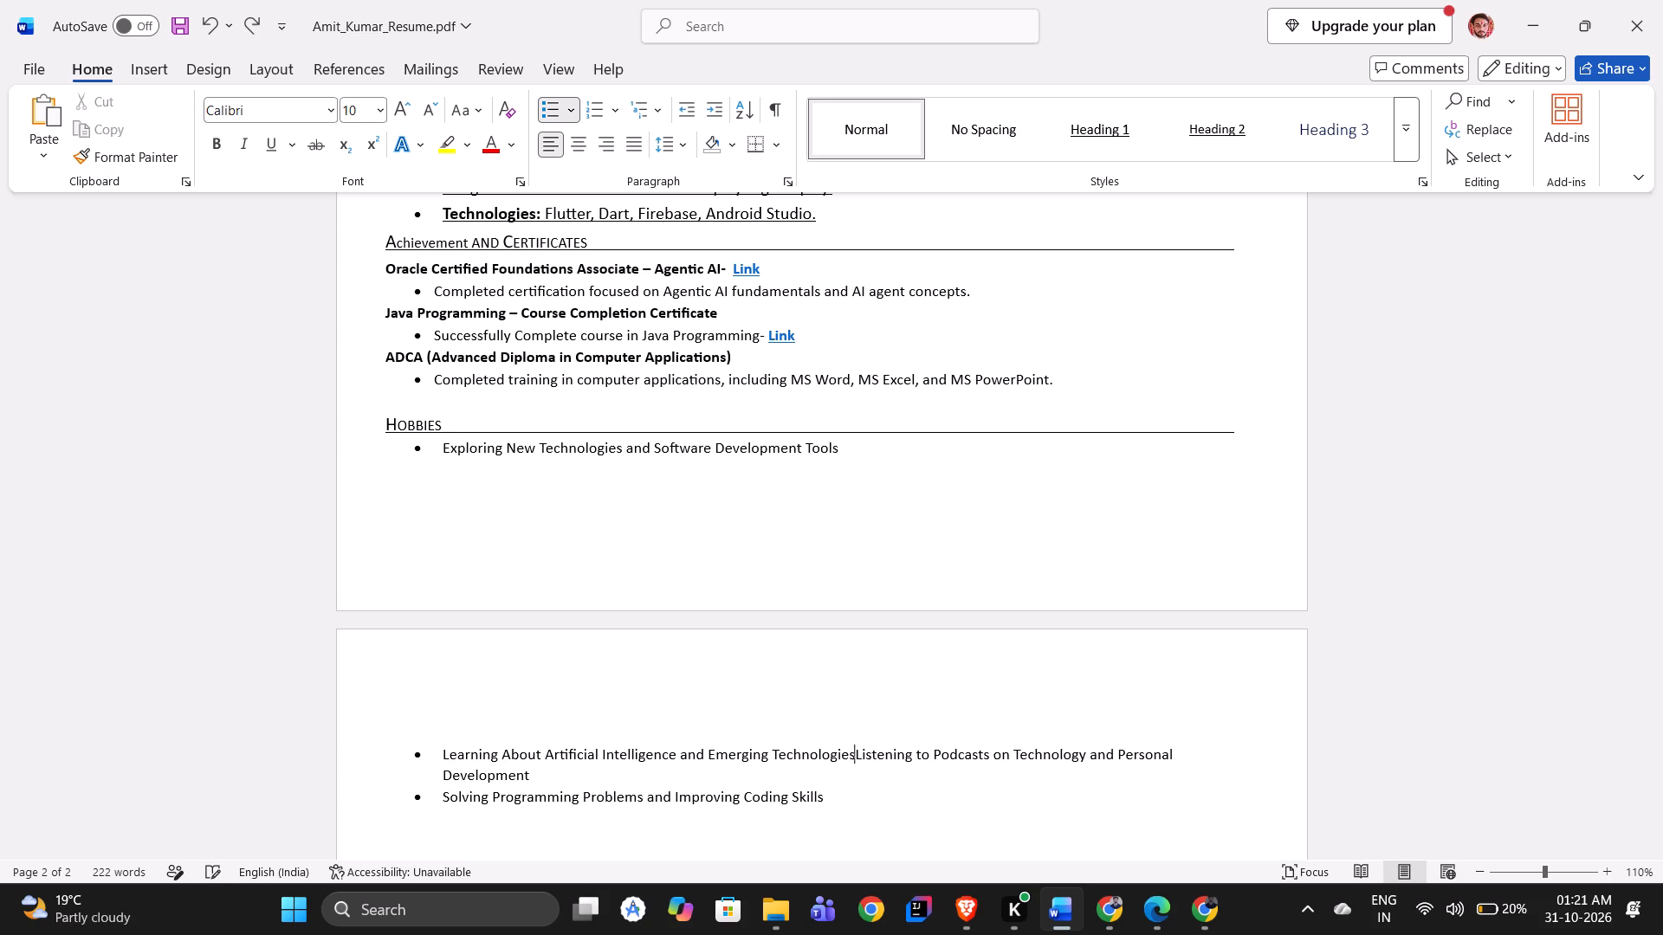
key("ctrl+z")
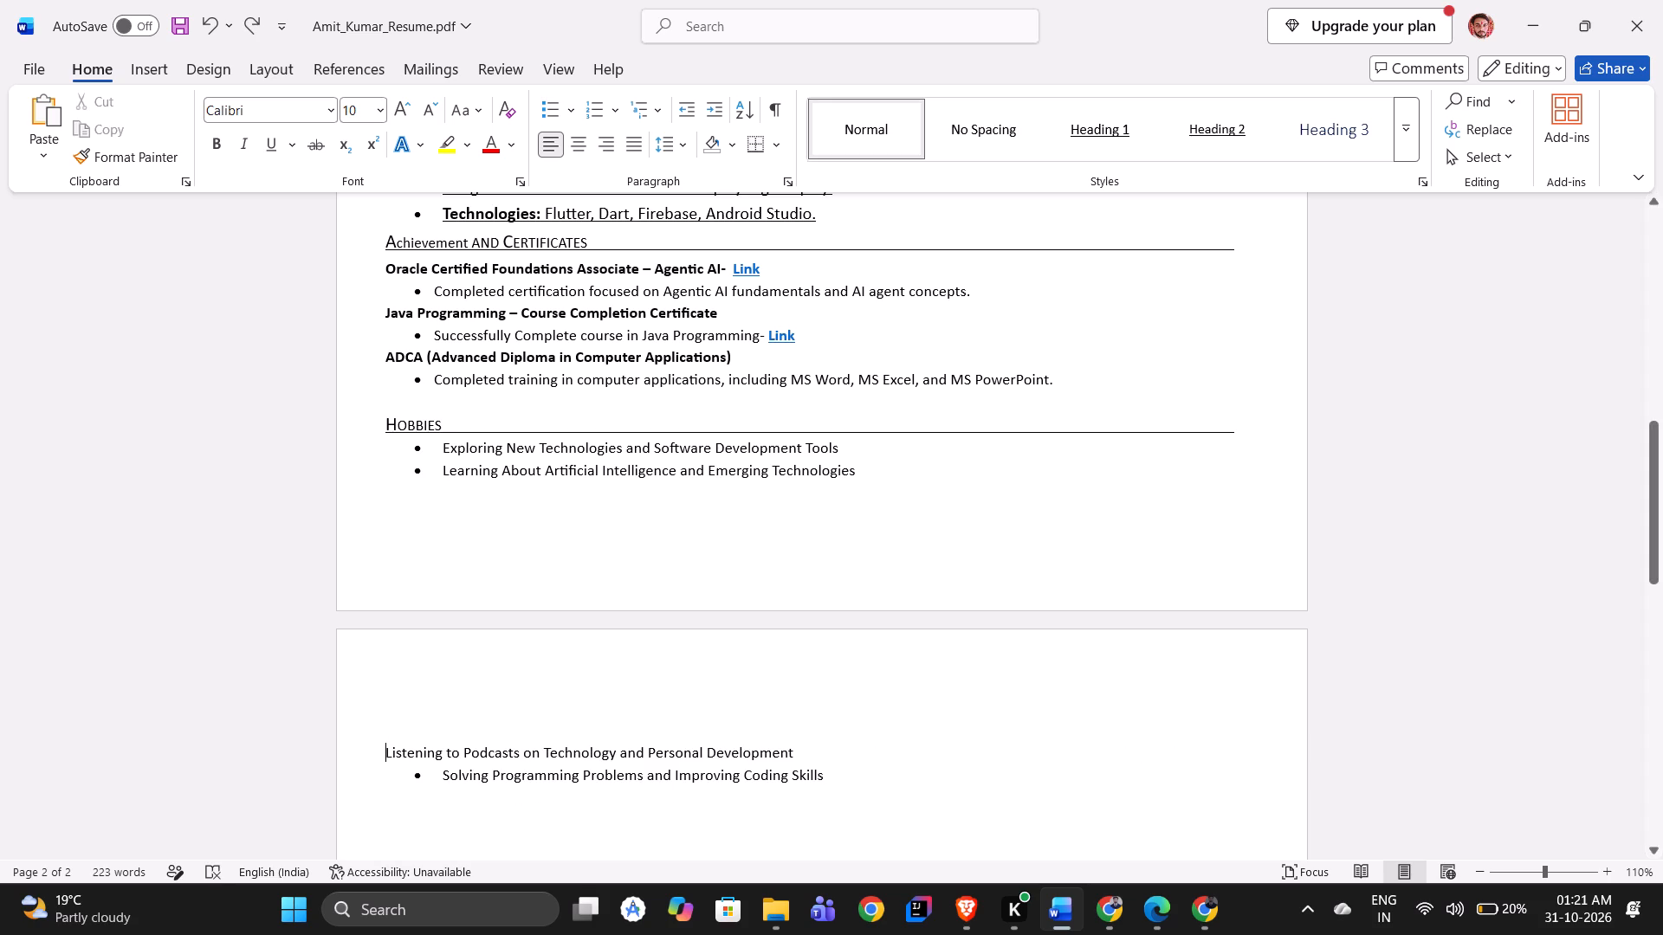
Delete the podcast and programming-problem hobbies along with the blank space that keeps the second page.
left_click_drag(844, 771, 382, 714)
key("BackSpace")
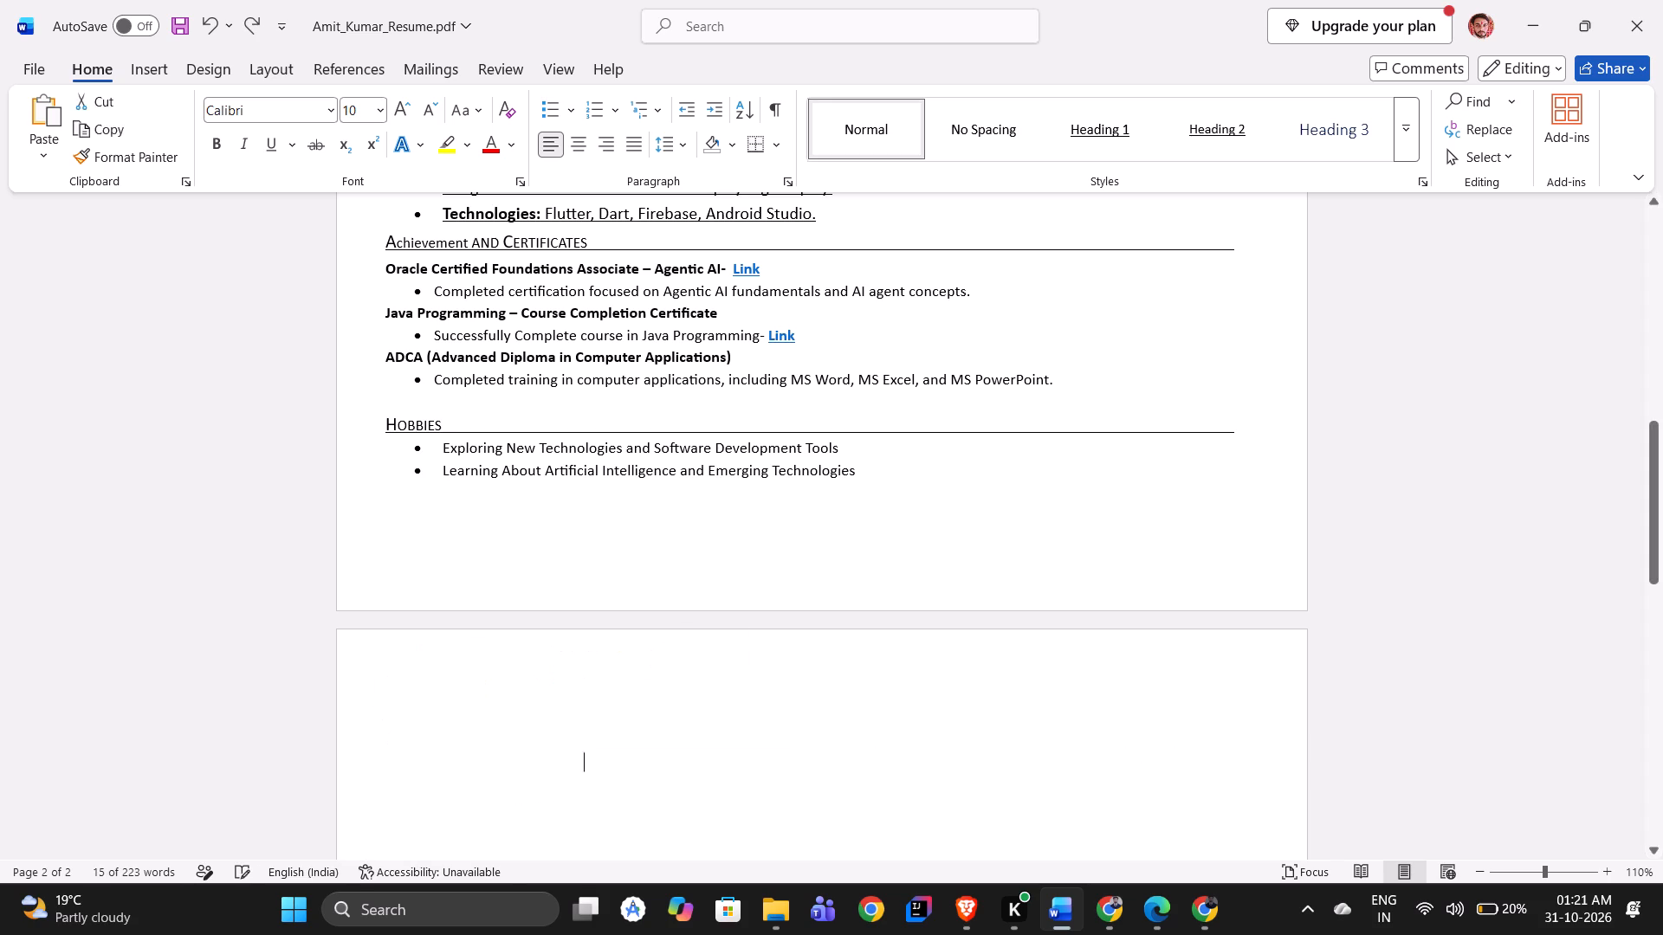
key("BackSpace")
key("BackSpace")
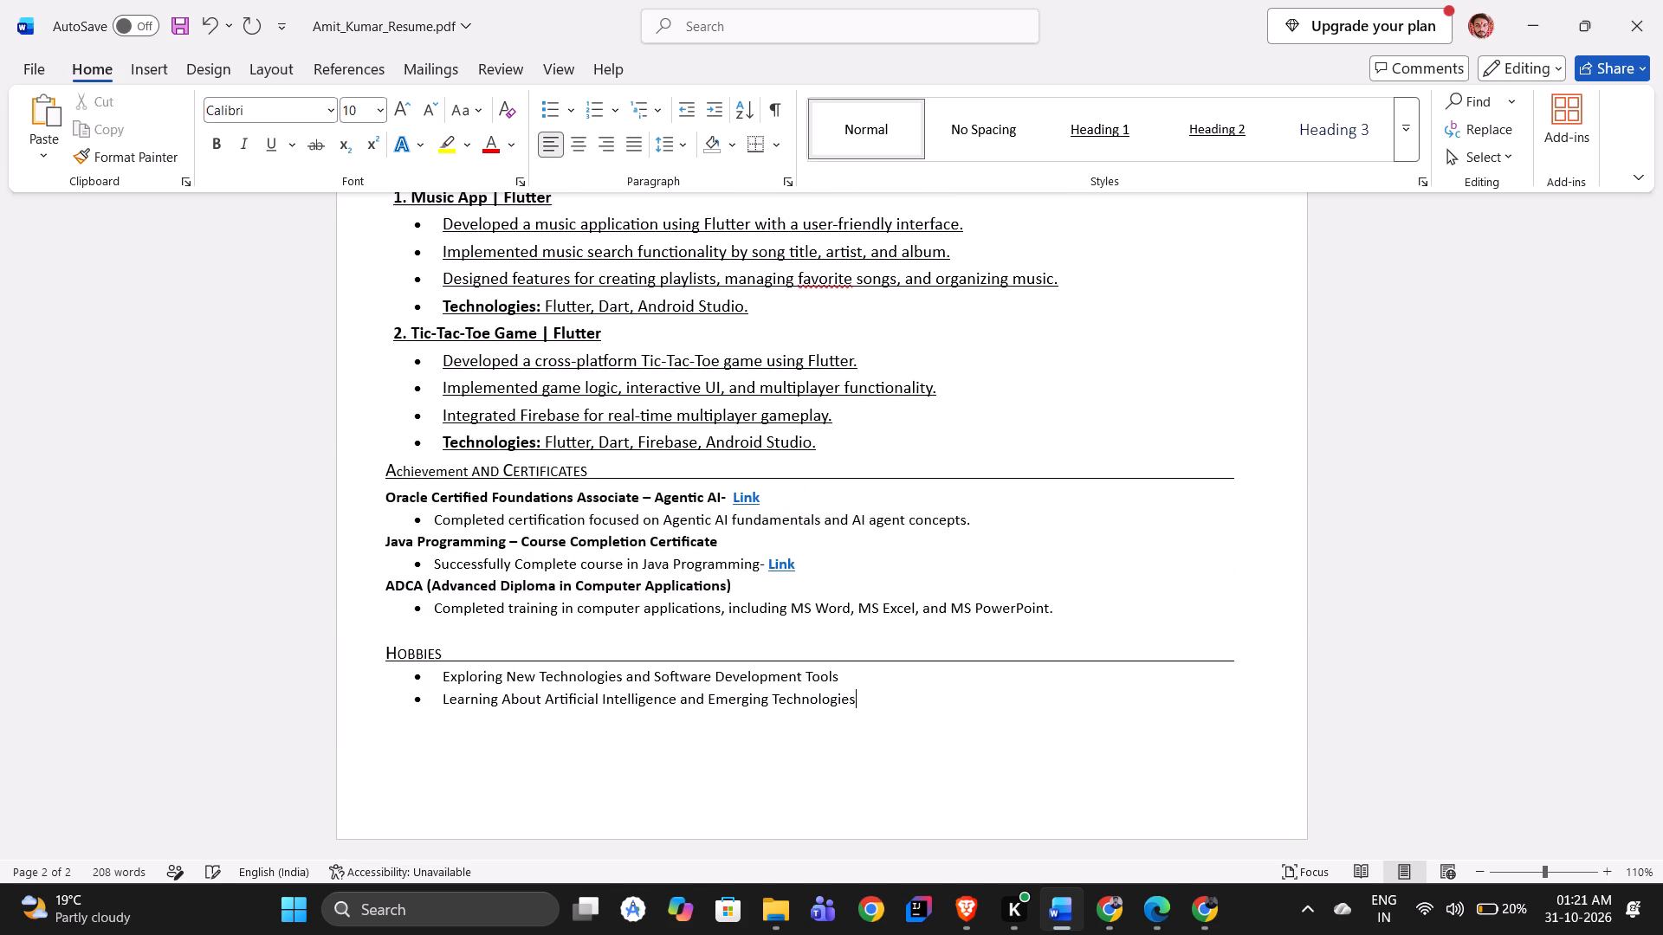
Replace the city in the location line under the resume's name heading with "Delhi".
scroll(424, 759, "down", 1)
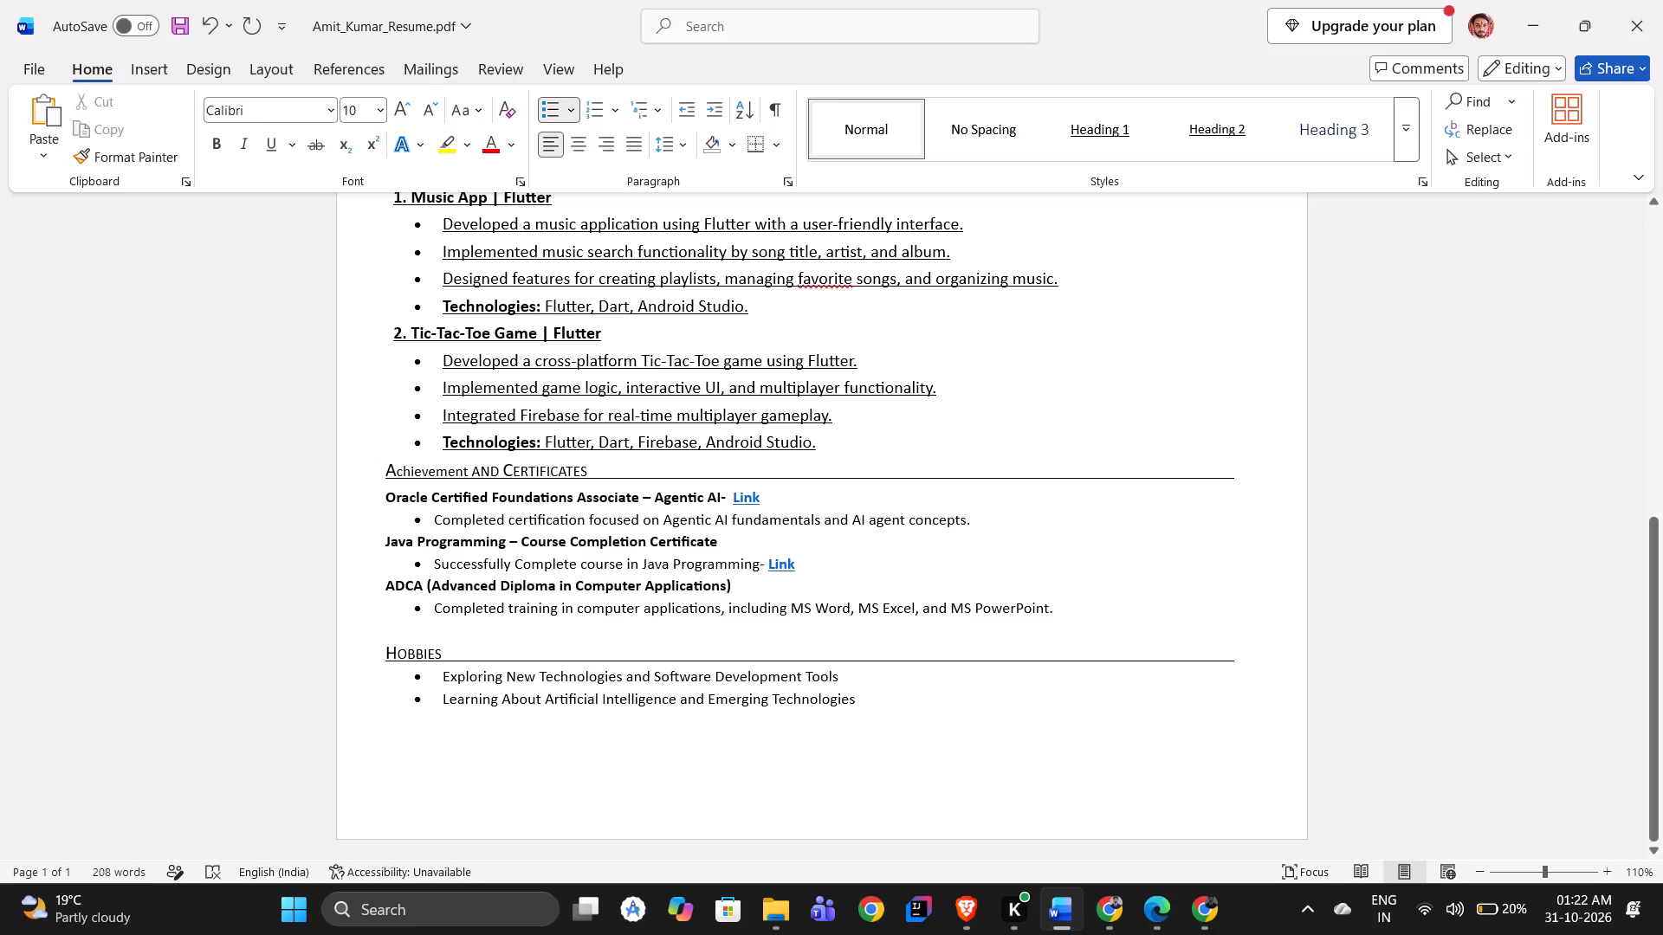
scroll(726, 650, "up", 1)
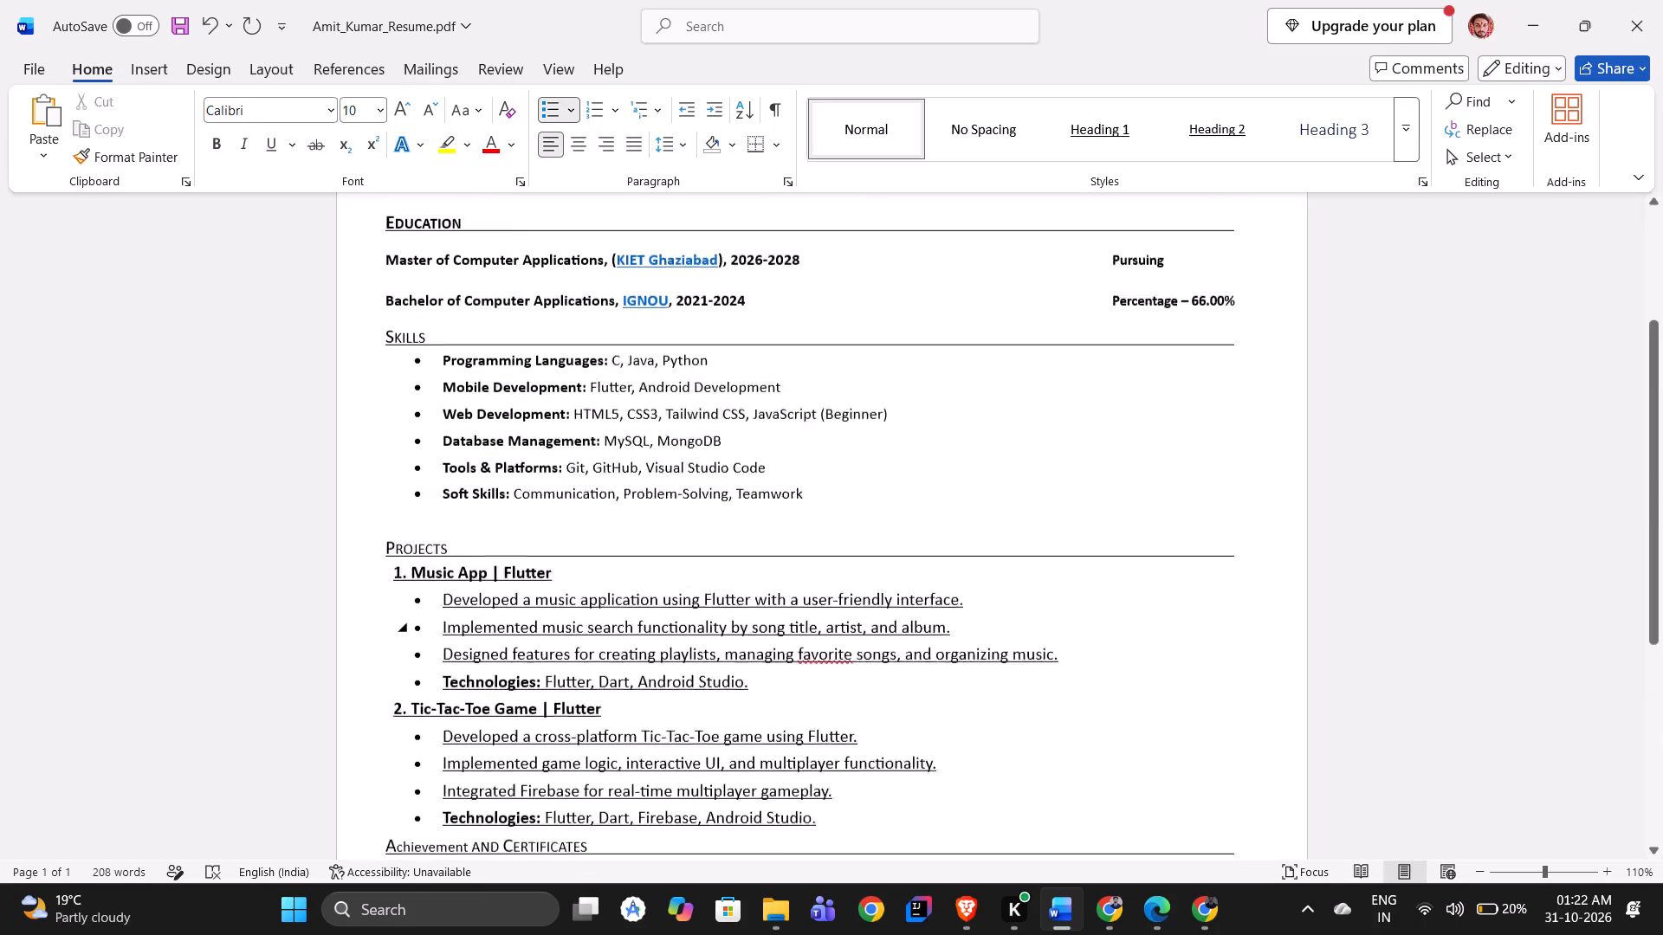
scroll(726, 650, "up", 3)
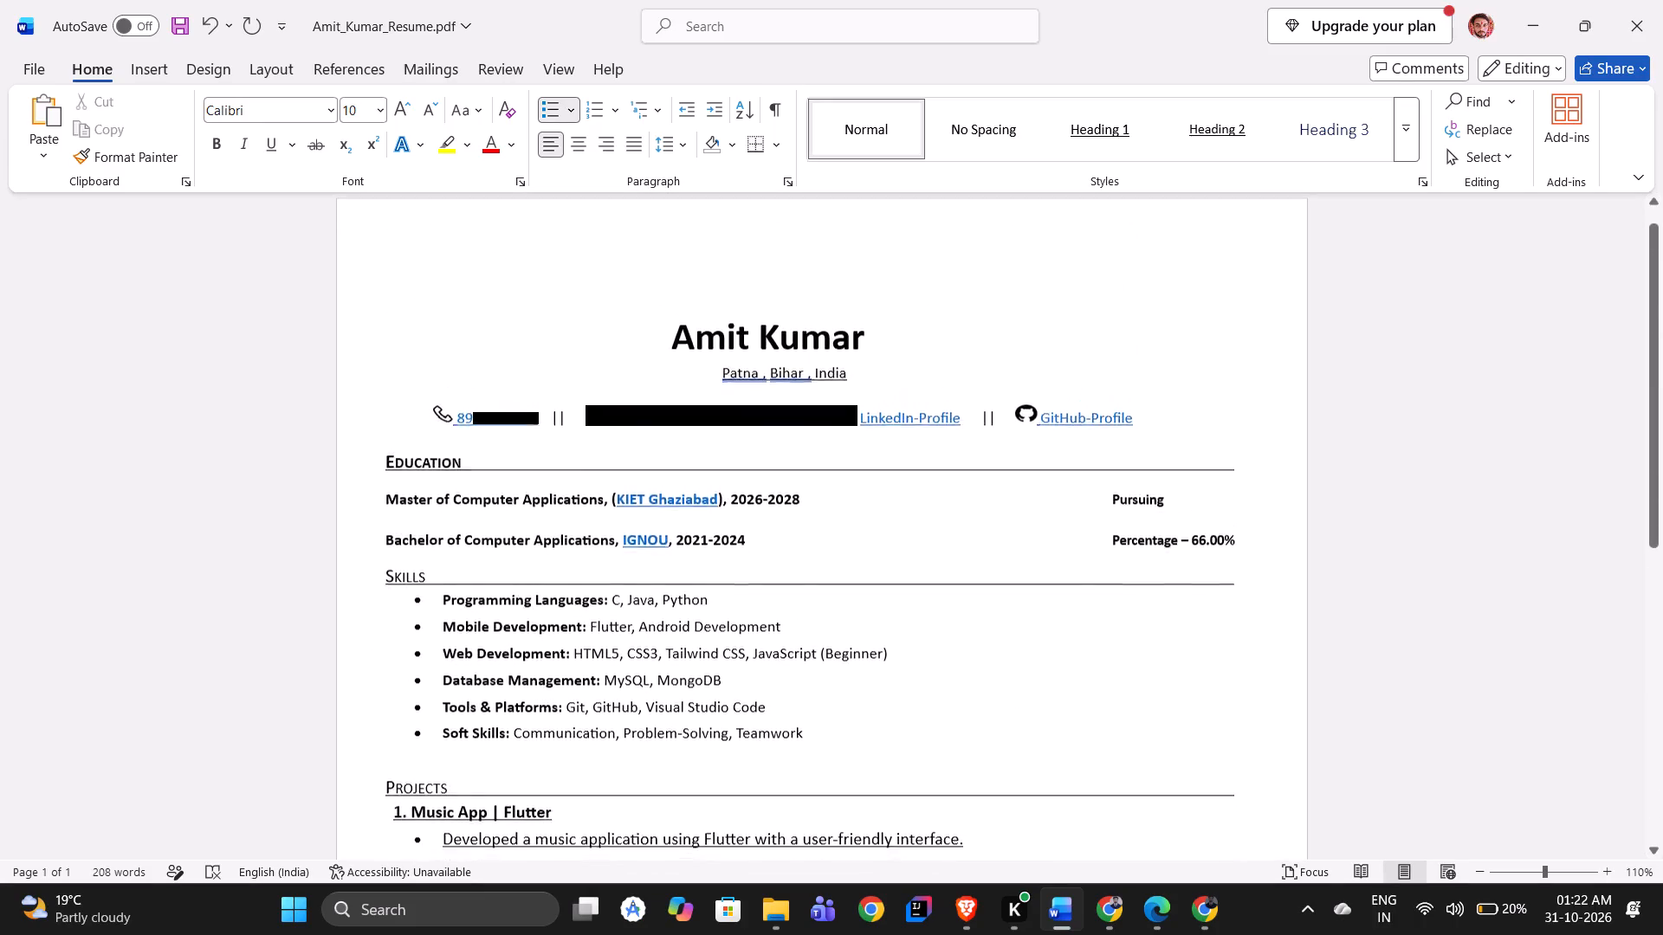
scroll(726, 650, "up", 2)
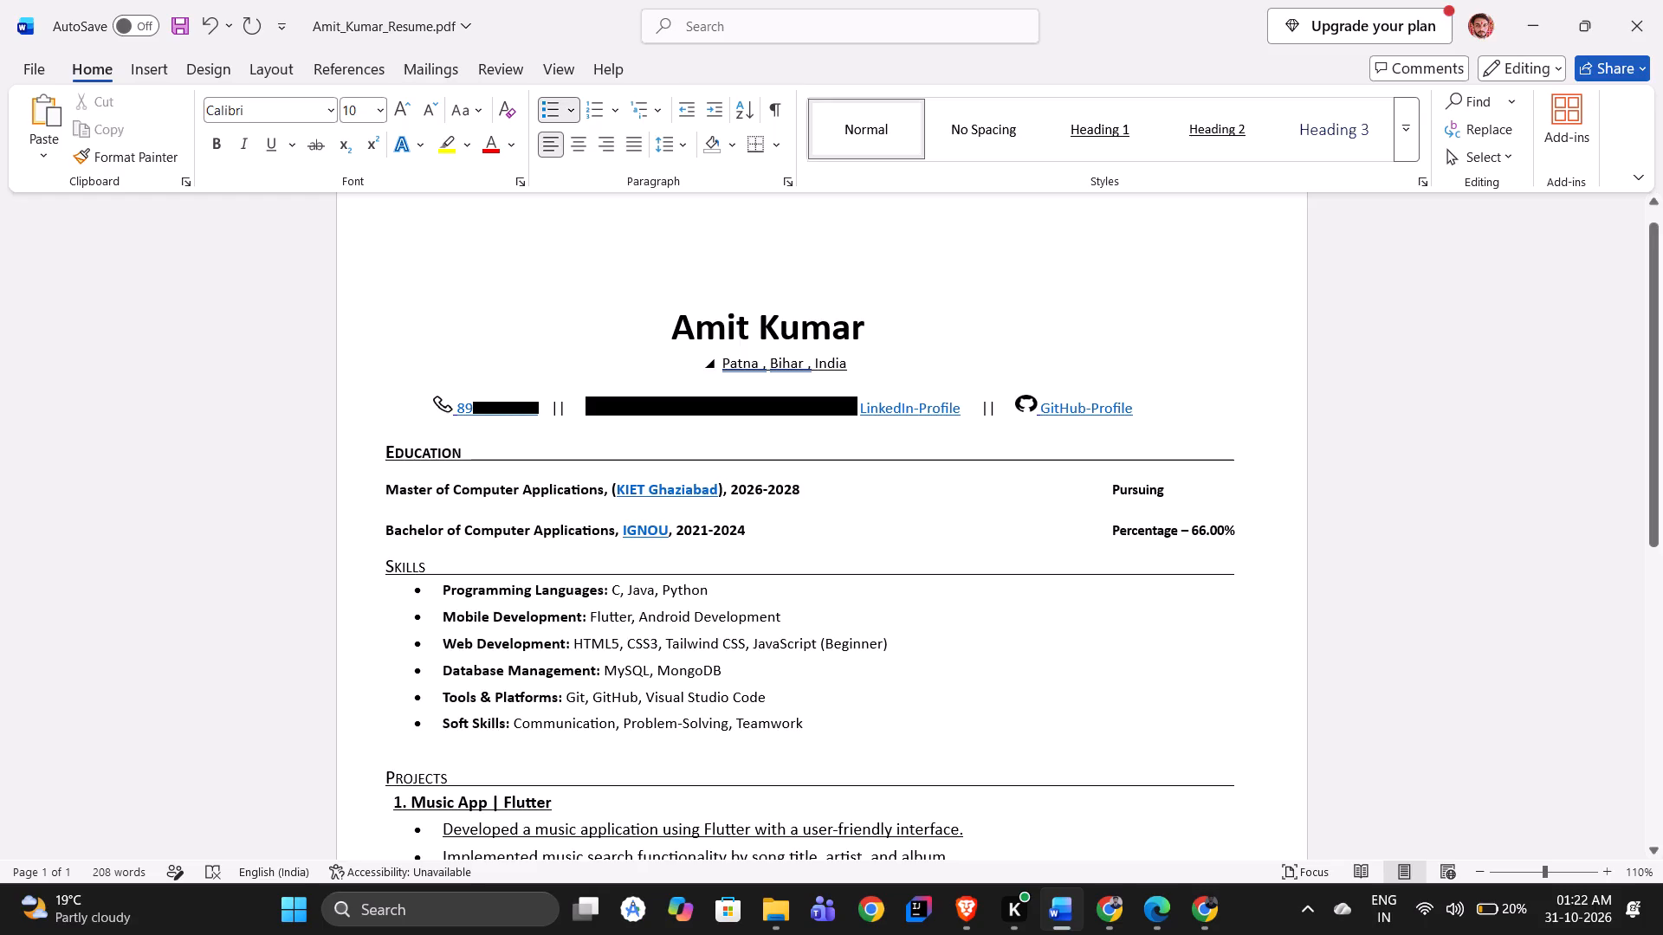
double_click(746, 364)
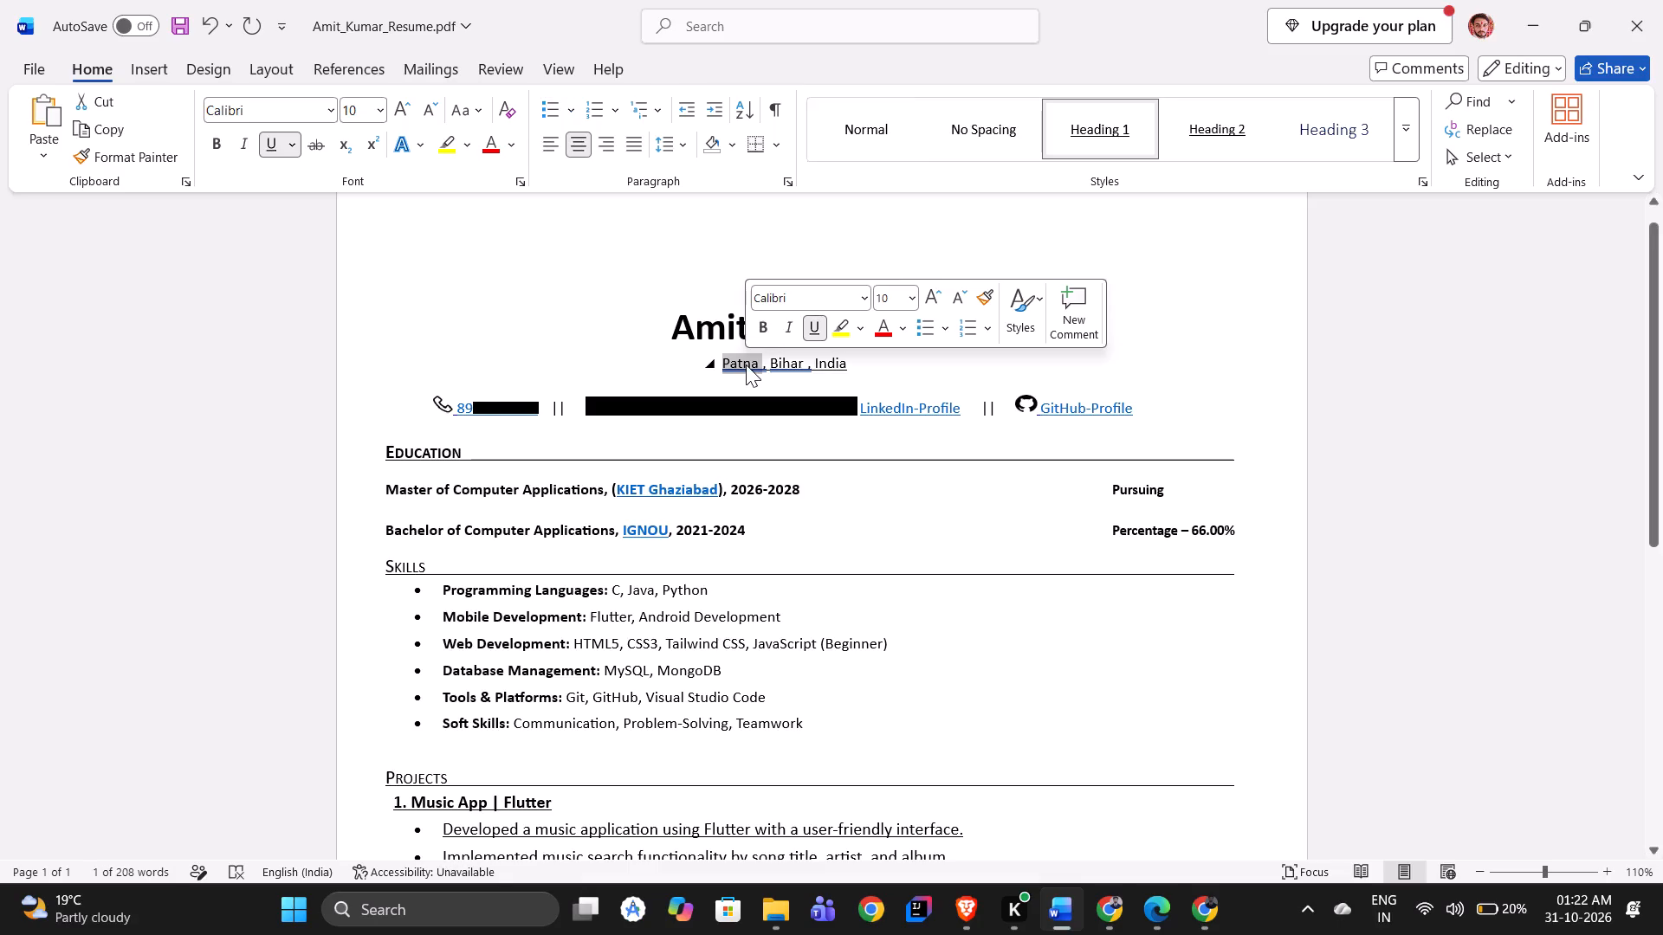
type("Delhi")
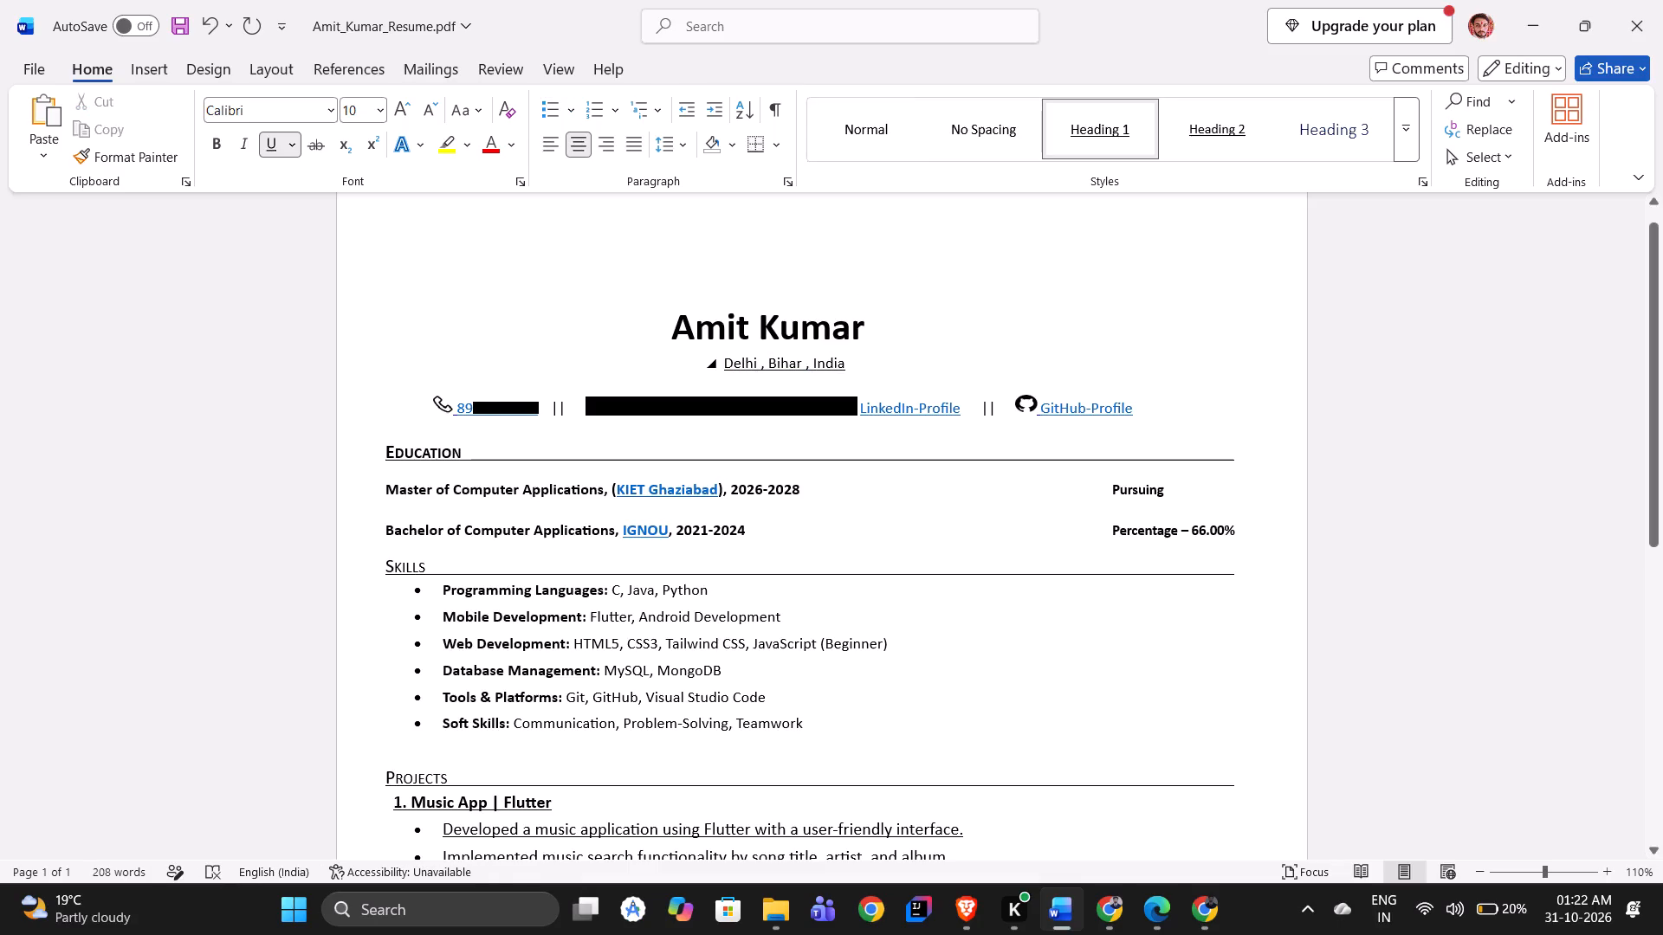
Remove "Bihar" and its extra comma from the location line, leaving only the city and country.
left_click(791, 366)
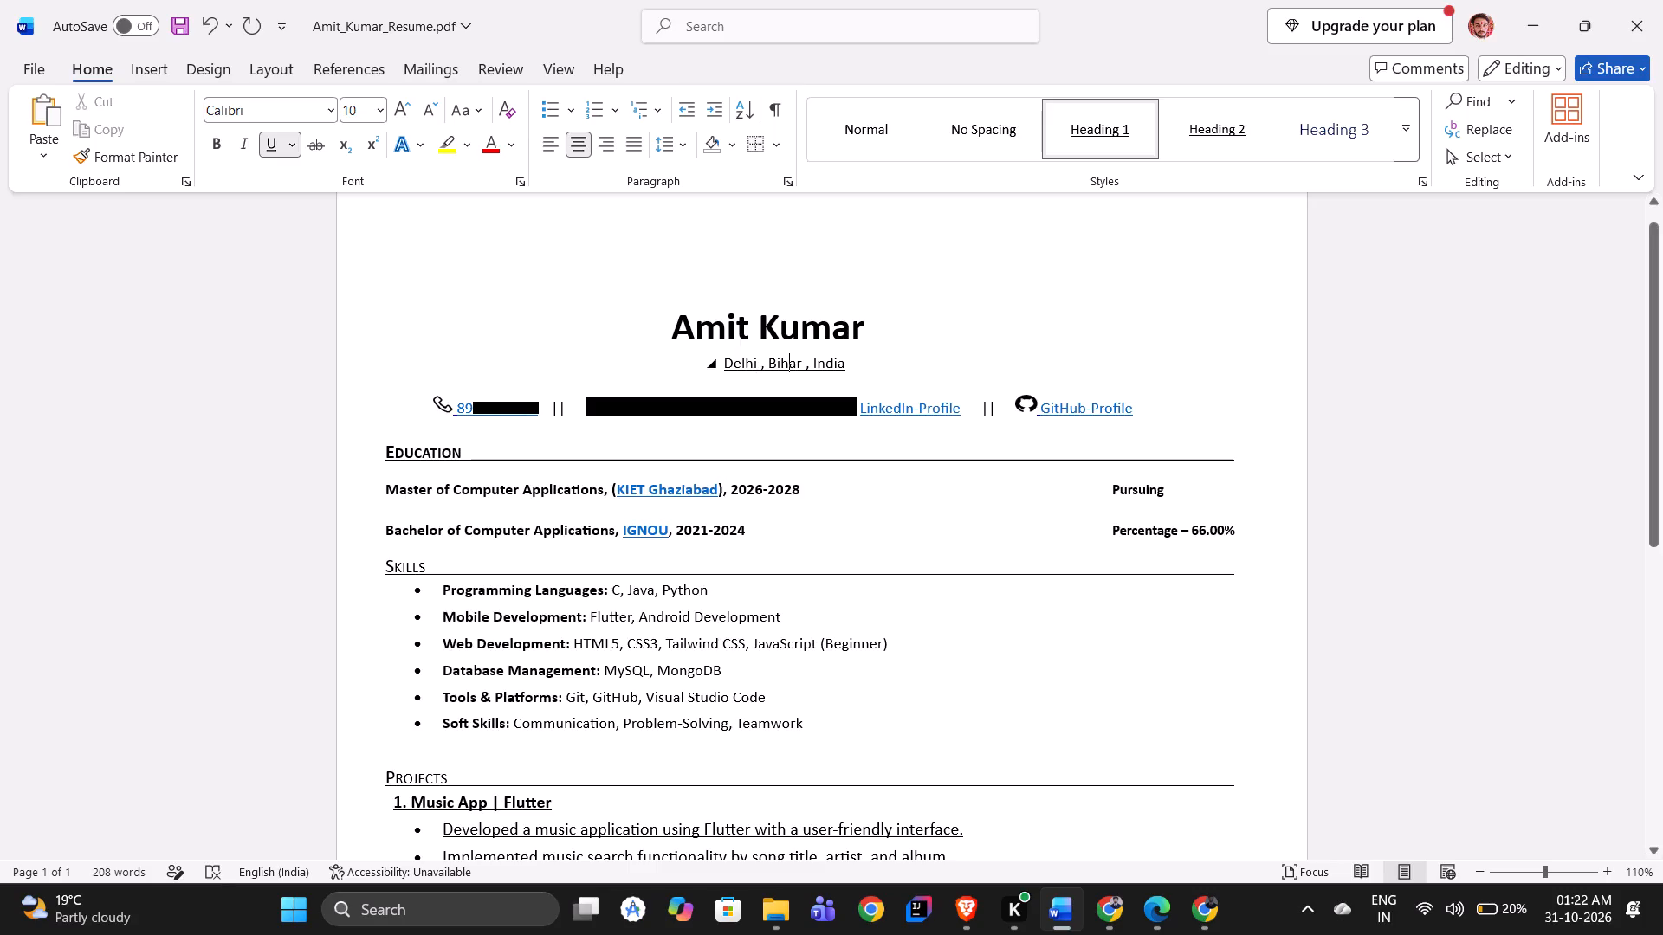
left_click(807, 364)
key("BackSpace")
key("BackSpace")
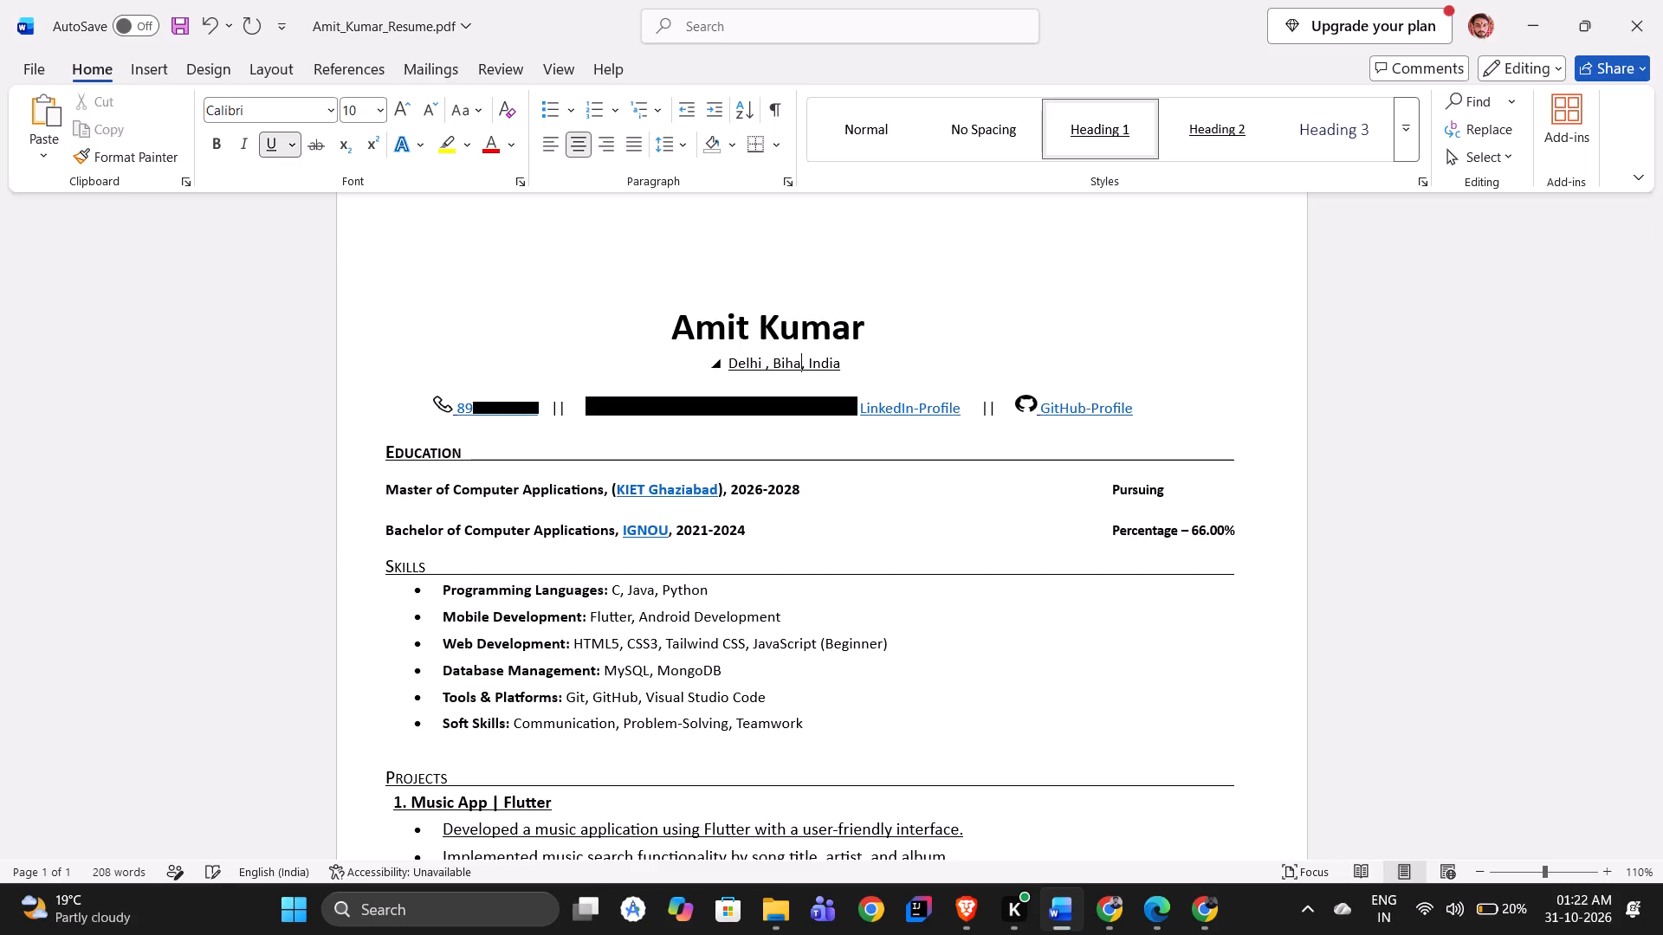
key("BackSpace")
key("BackSpace")
key("BackSpace")
key("BackSpace")
key("BackSpace")
key("BackSpace")
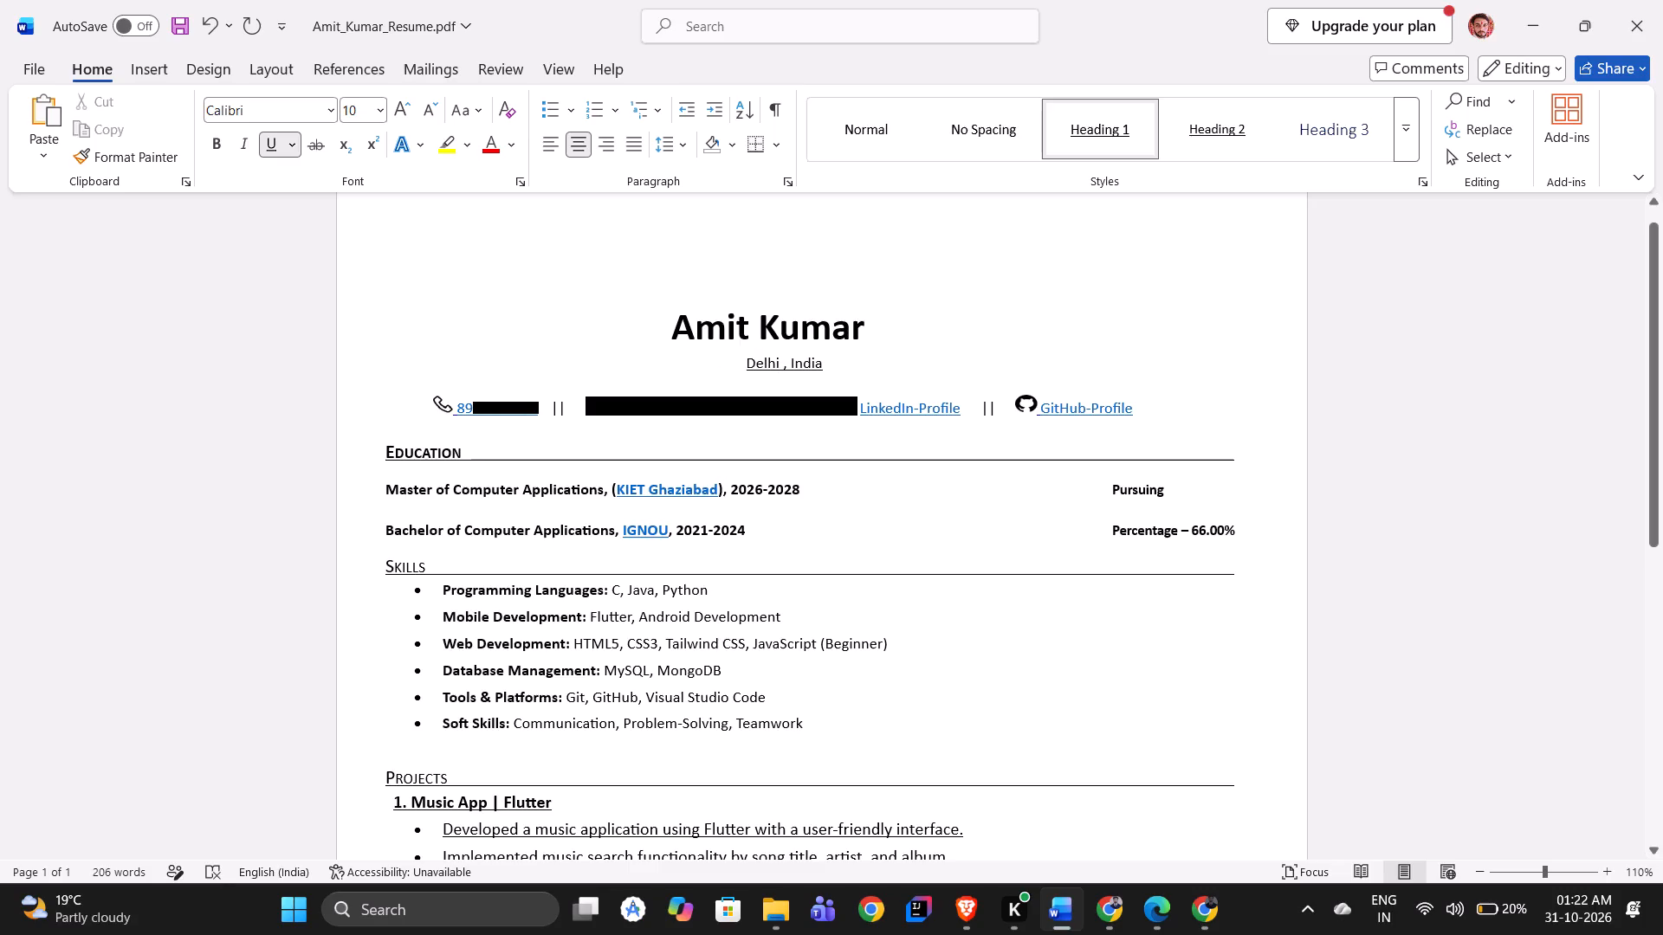
Make the whole "Delhi , India" location line bold.
left_click(882, 367)
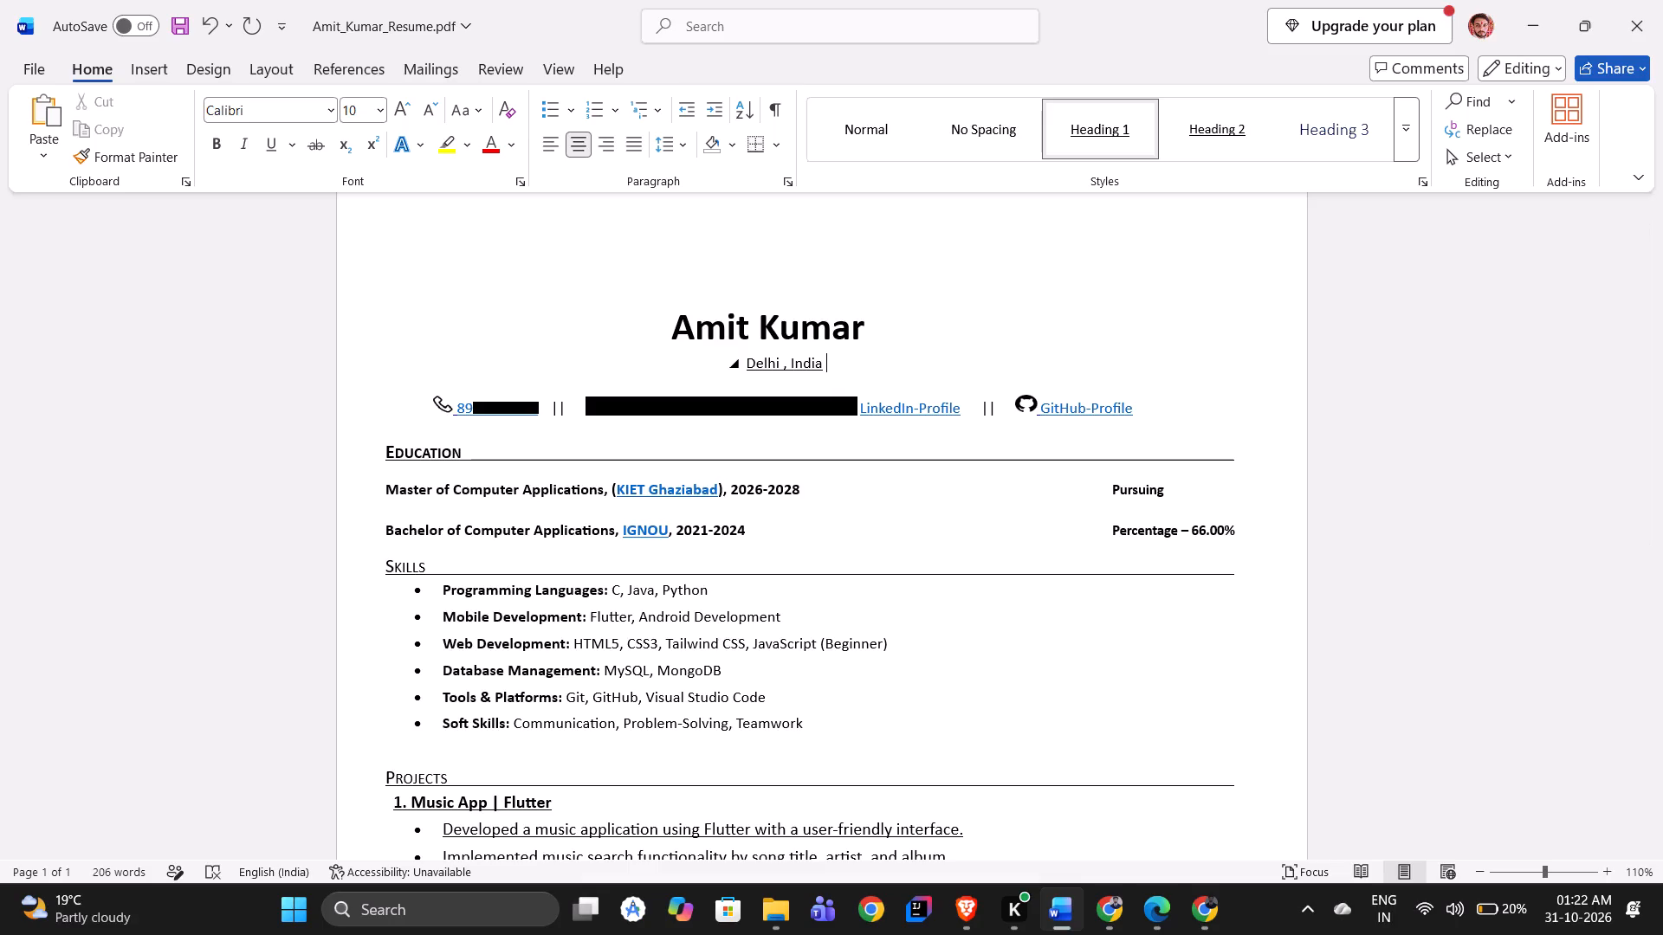
left_click_drag(831, 365, 774, 354)
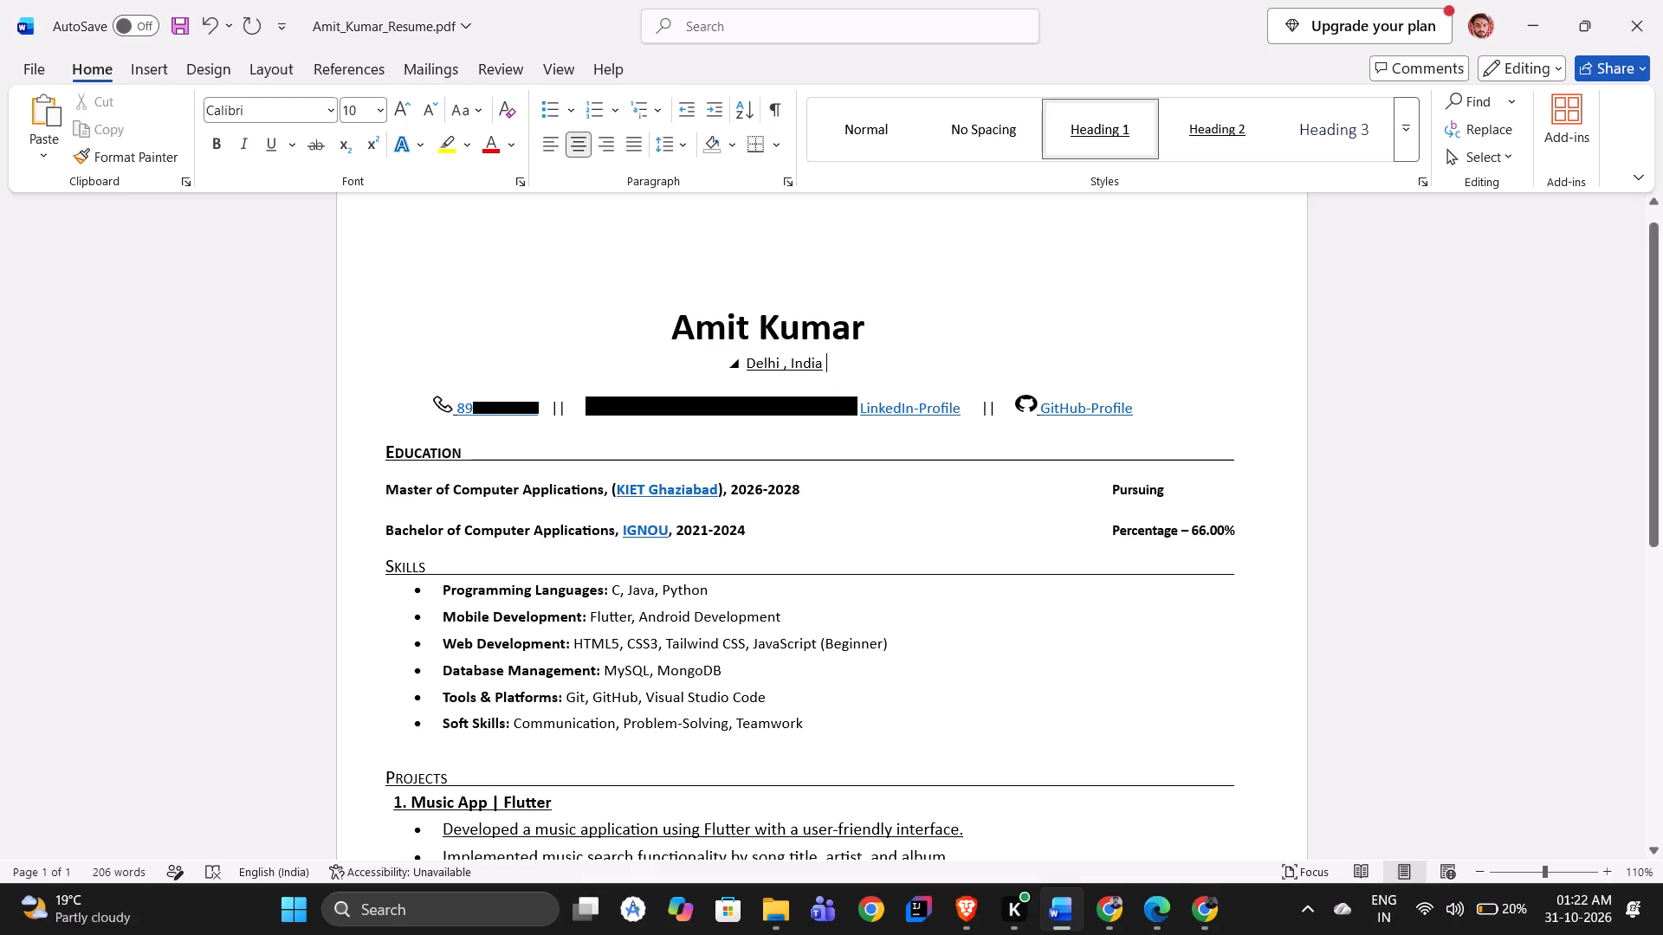
left_click_drag(774, 354, 734, 352)
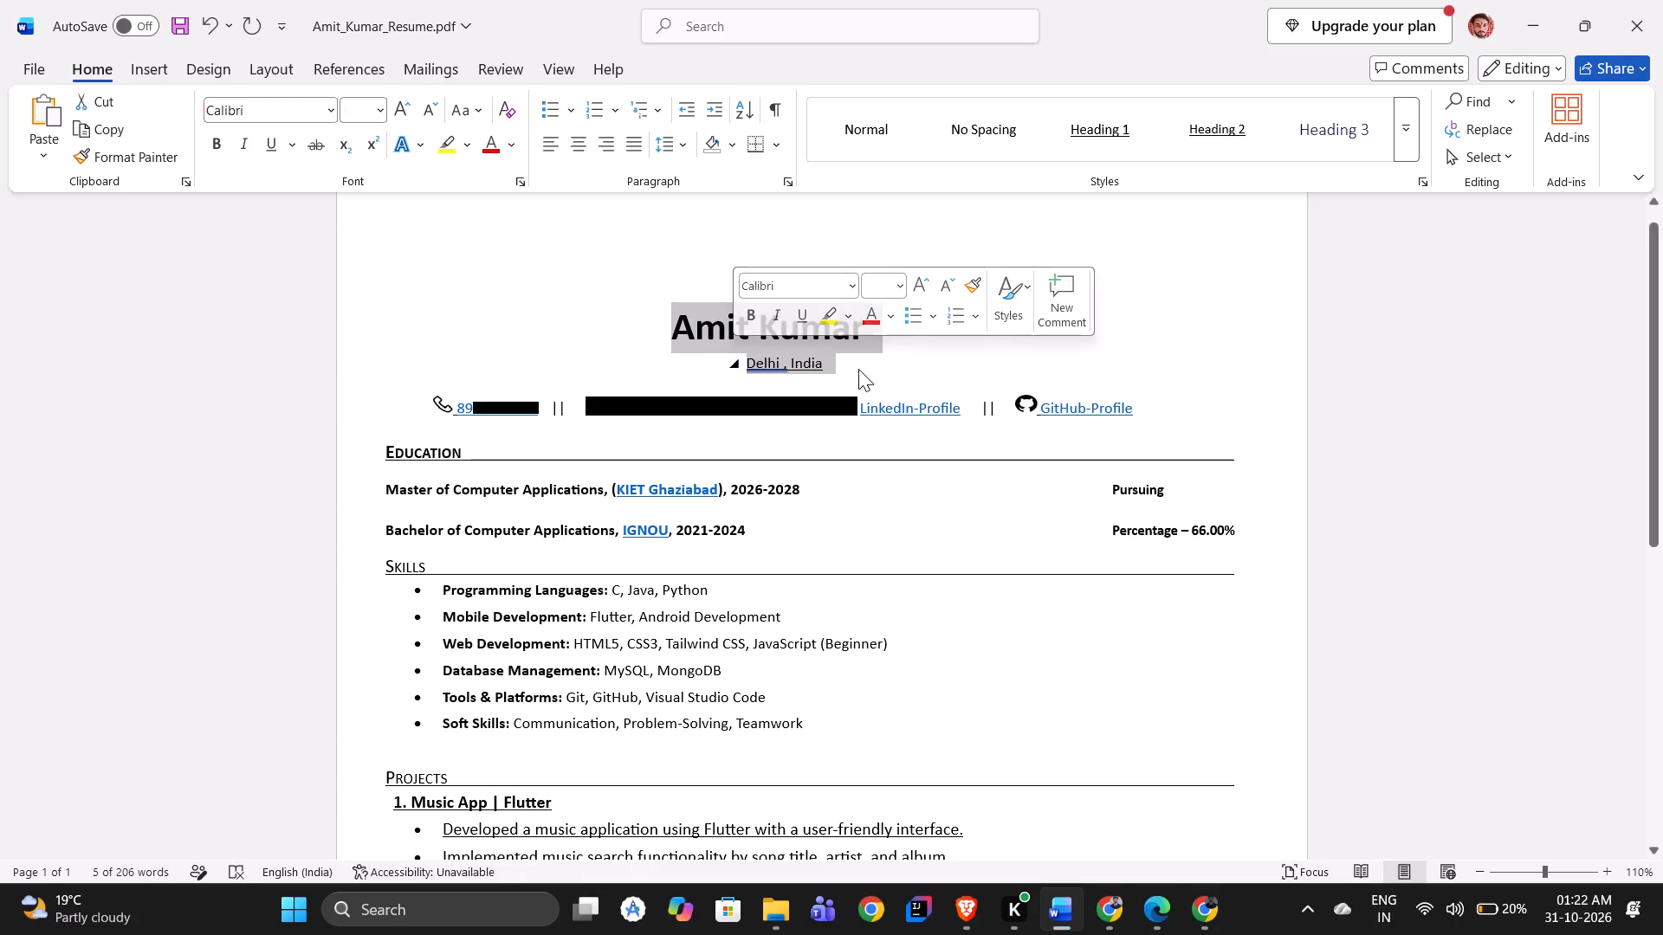
left_click(858, 369)
left_click_drag(837, 366, 749, 362)
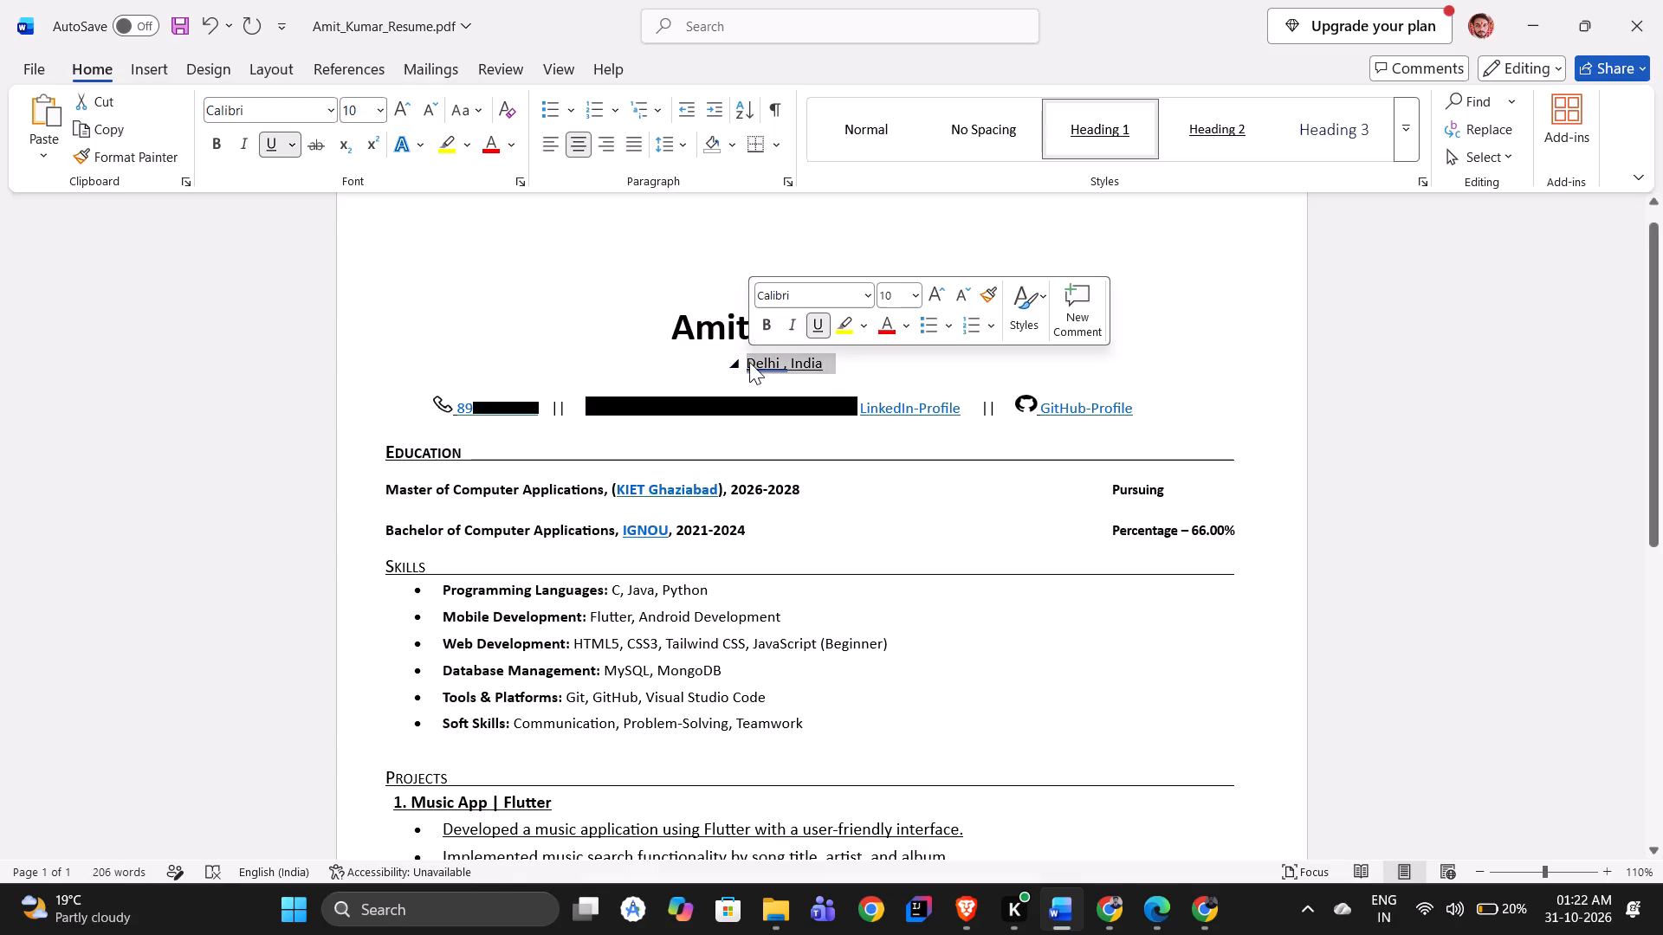
left_click(761, 328)
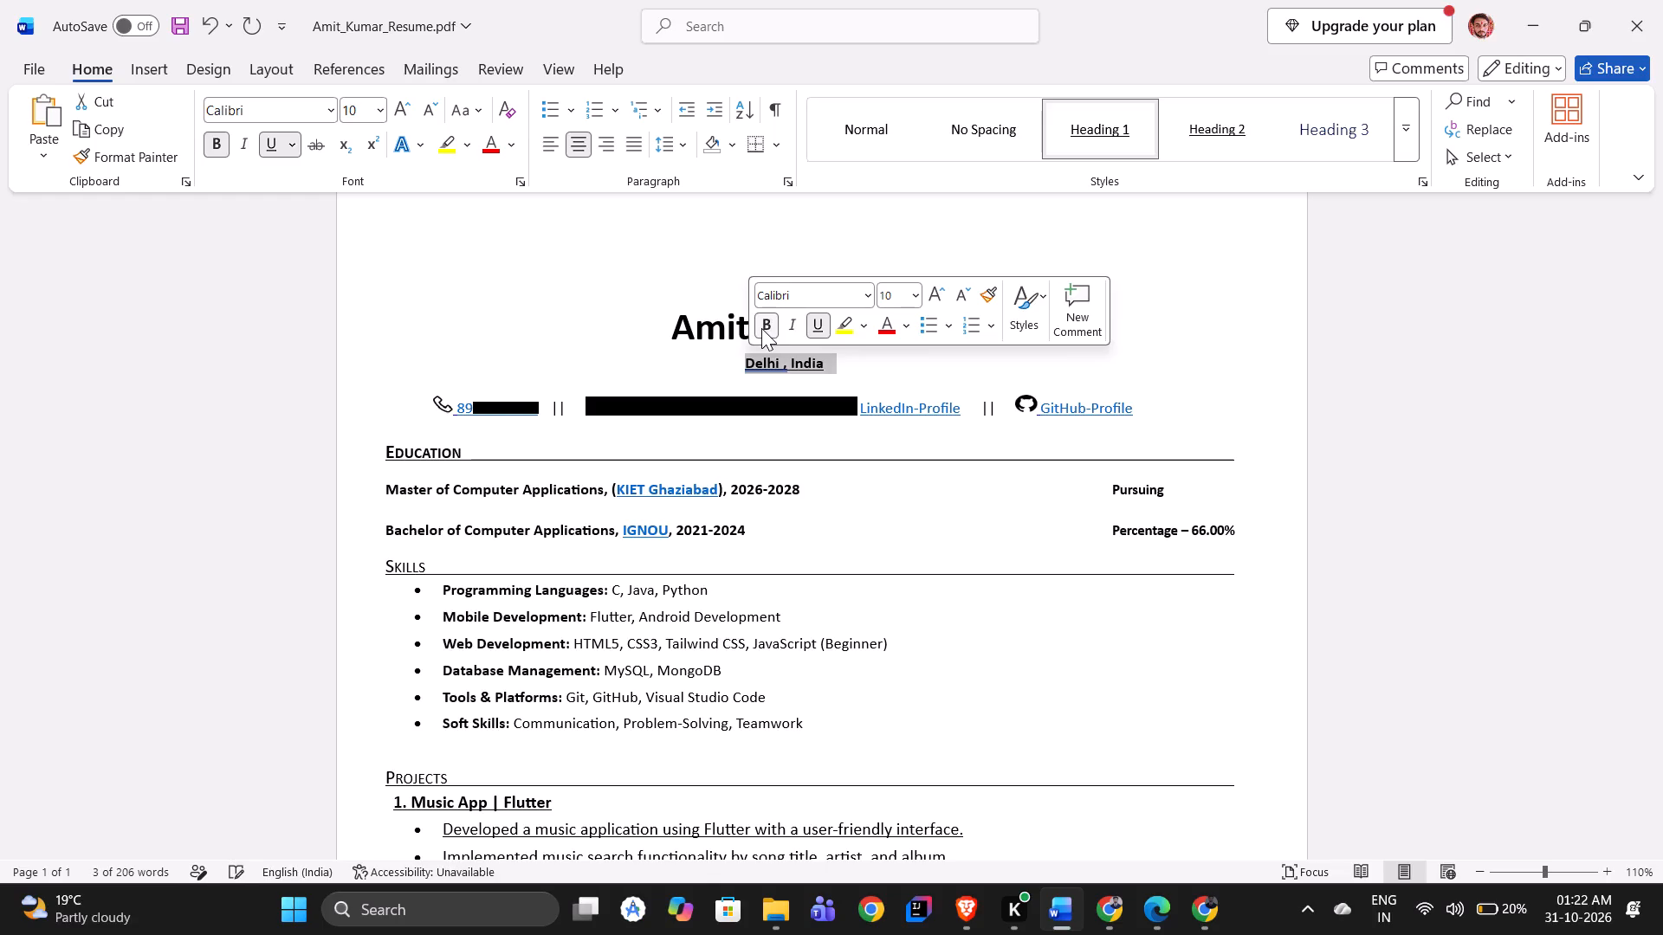
left_click(848, 376)
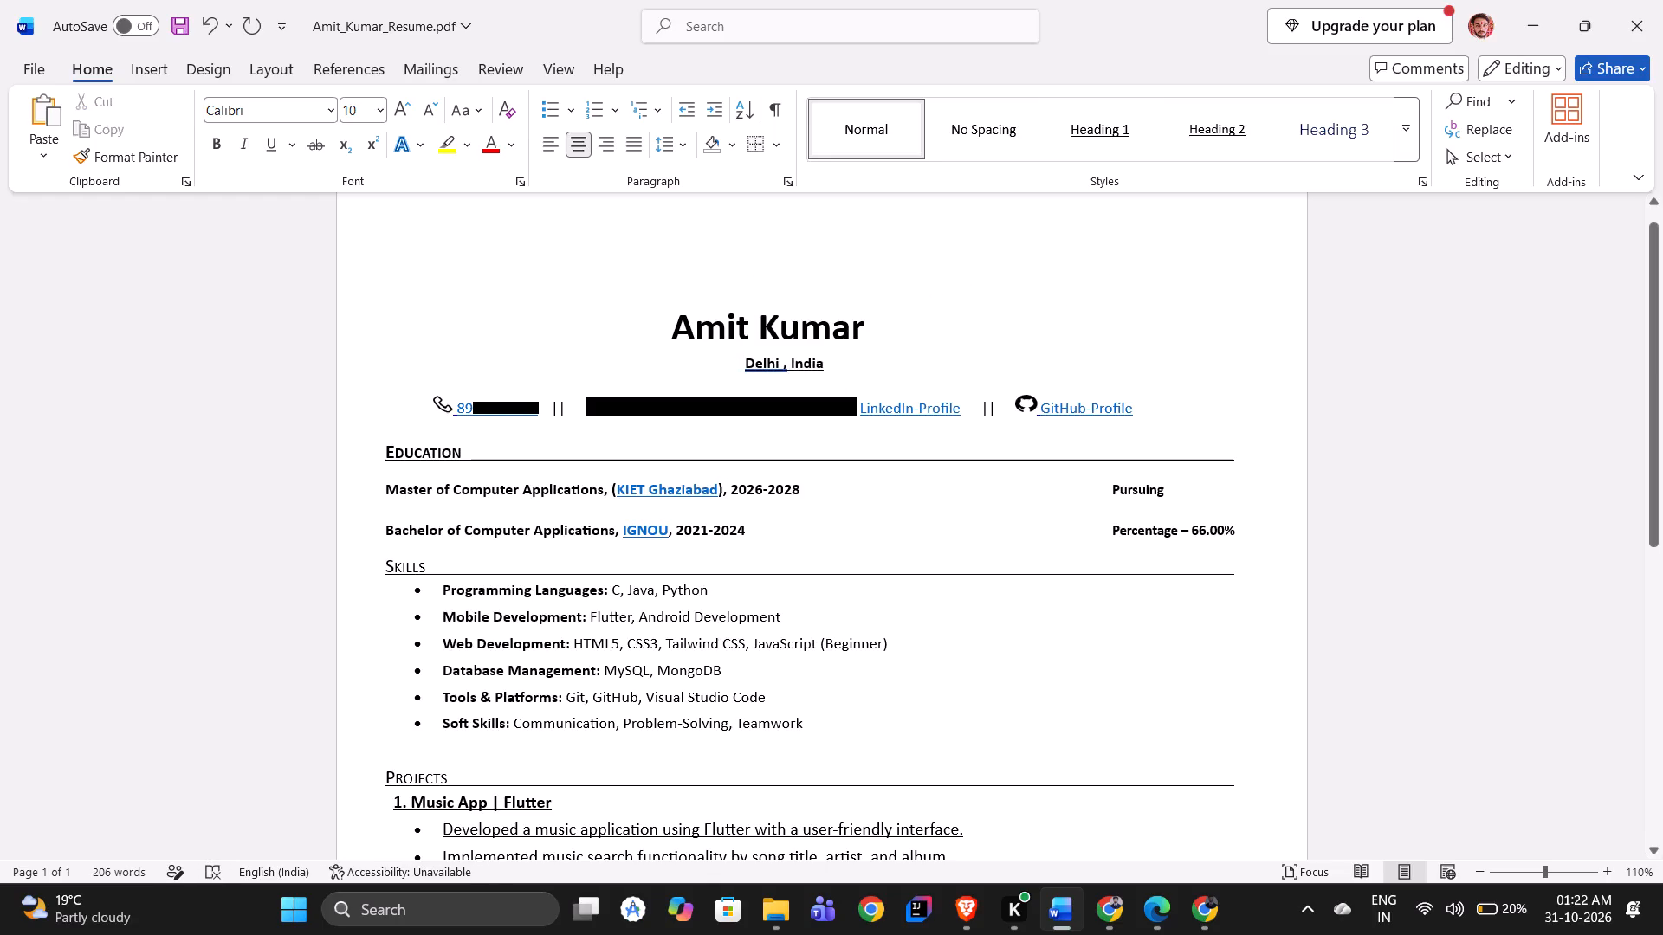
left_click(813, 502)
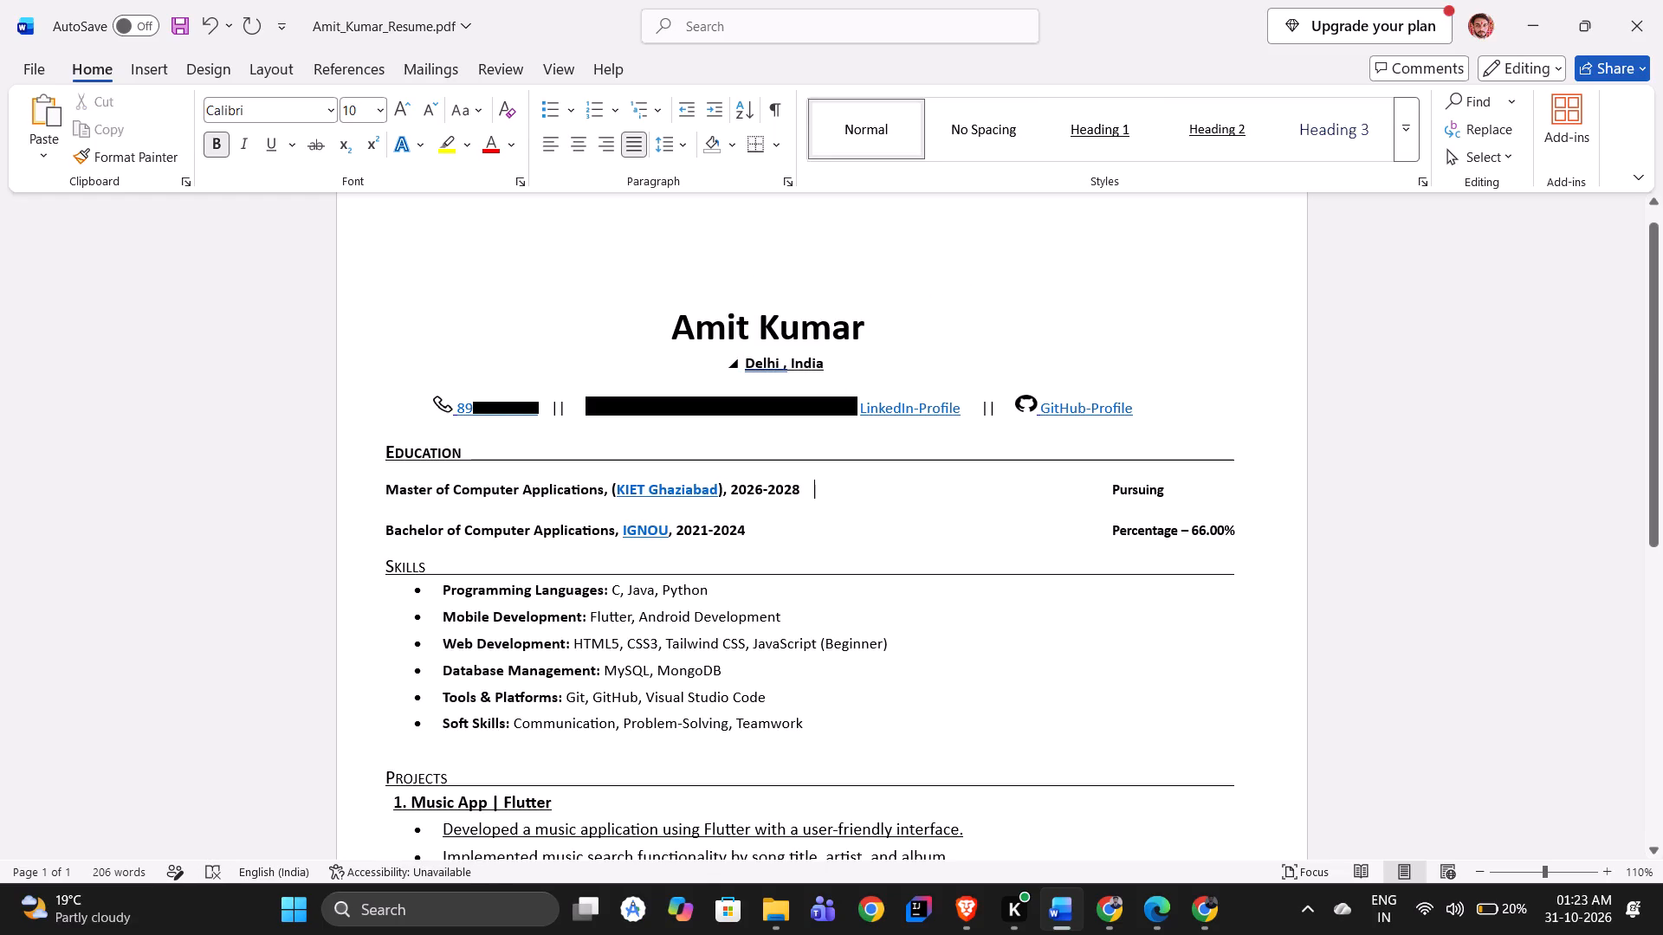
left_click(766, 355)
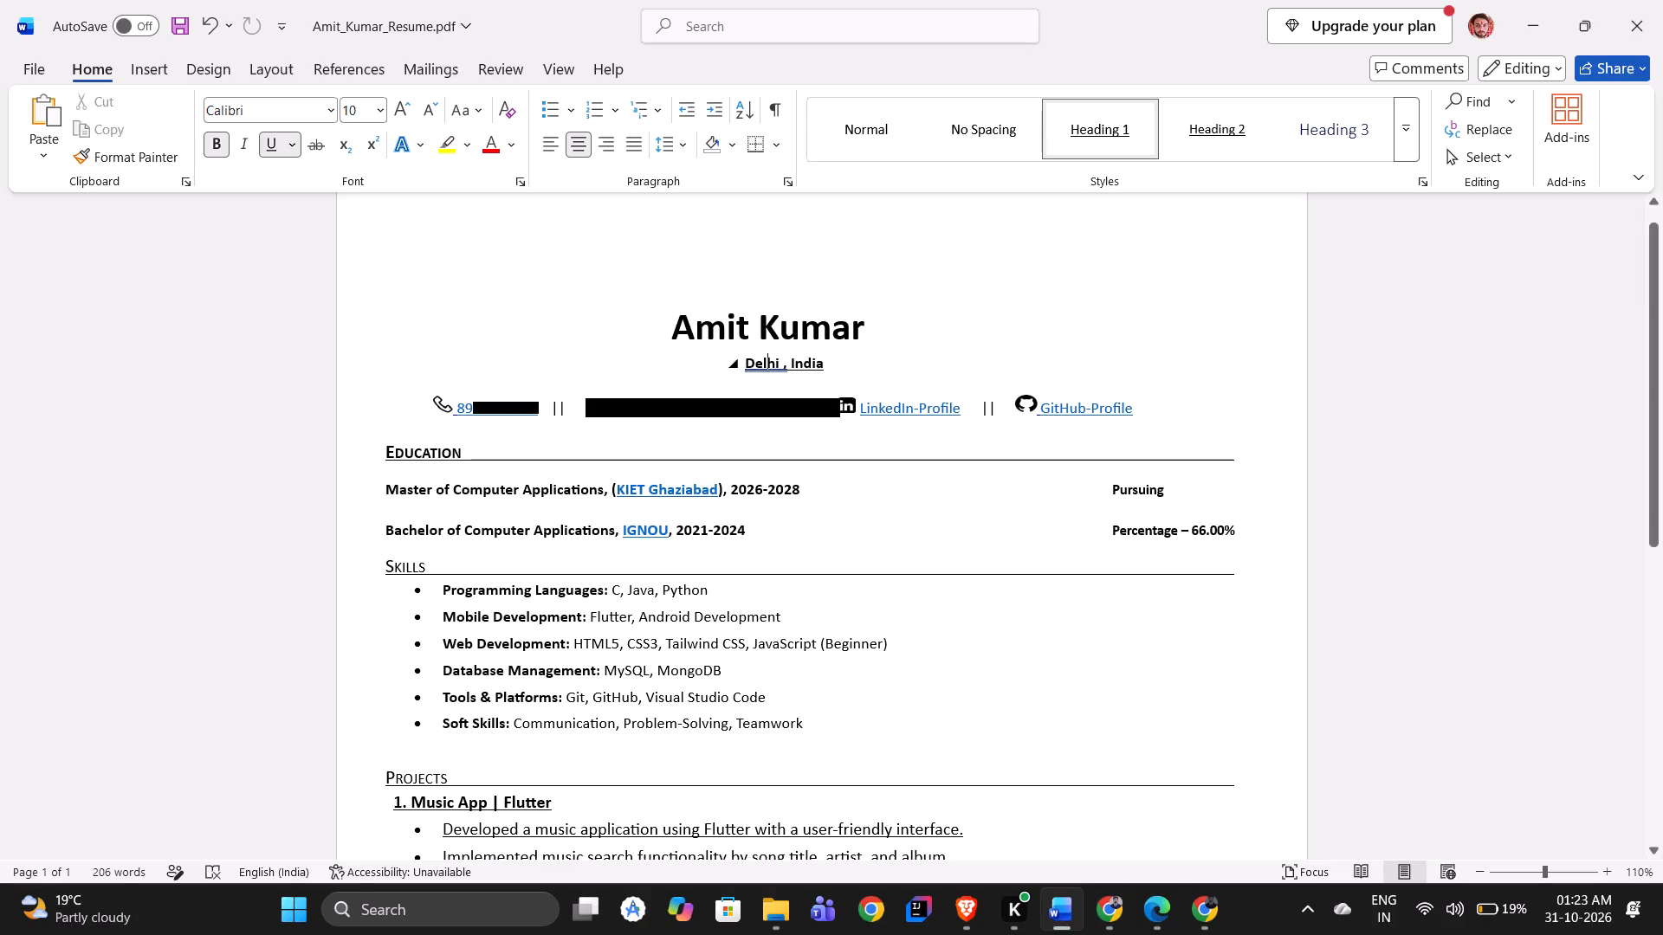
key("ctrl+v")
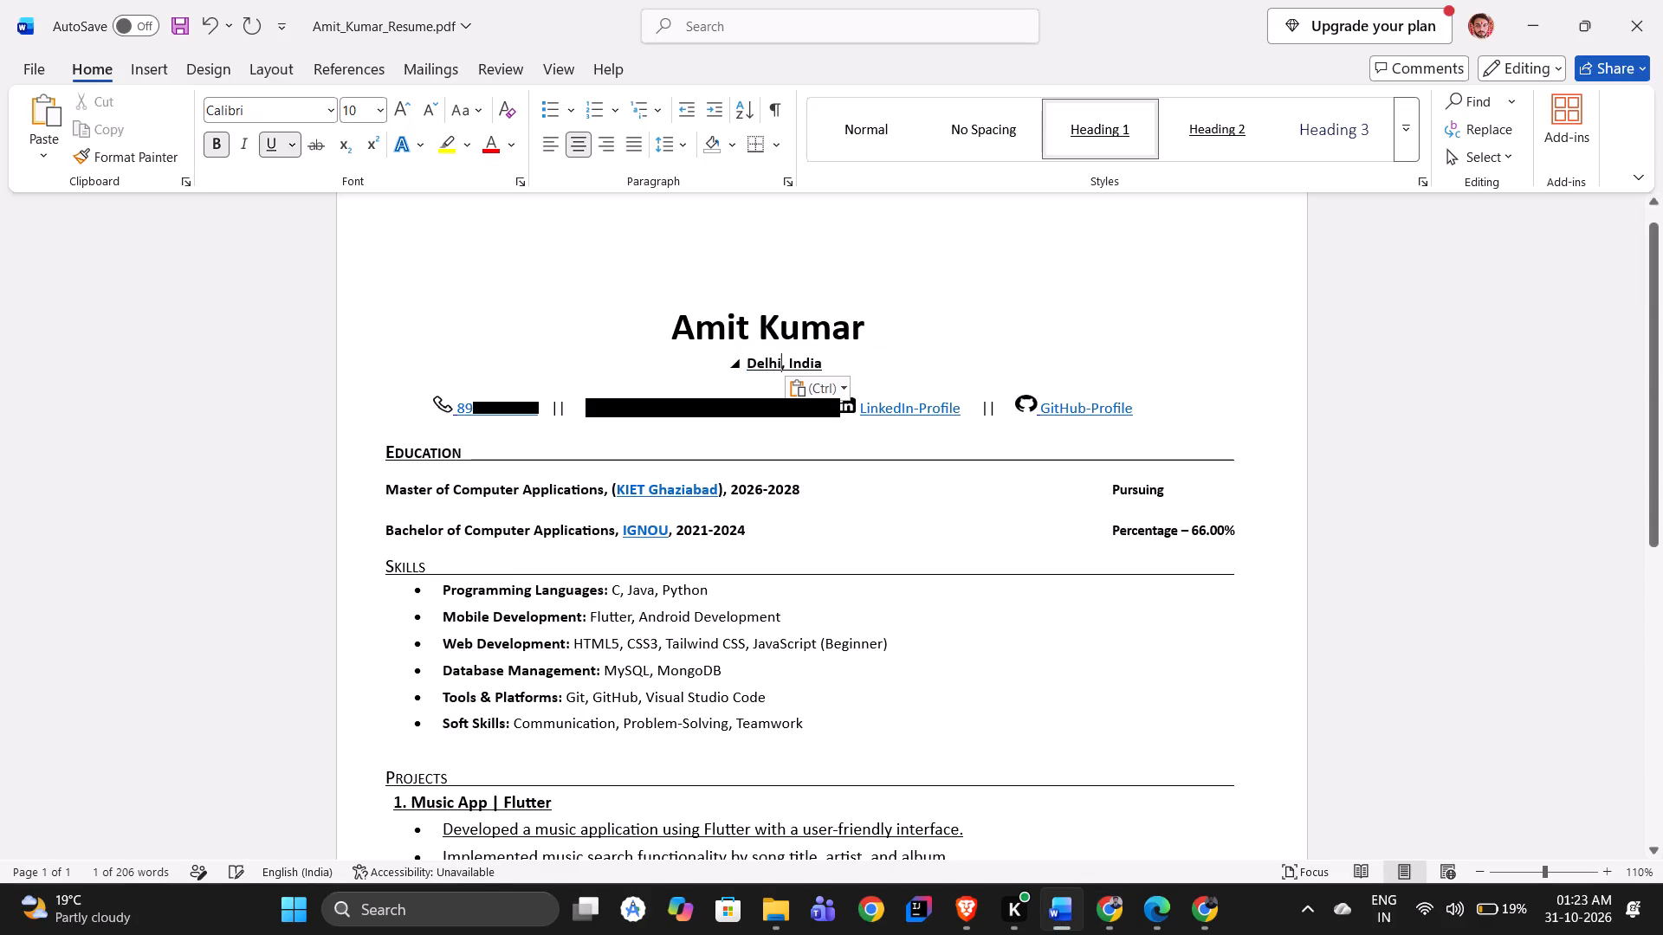
left_click(867, 352)
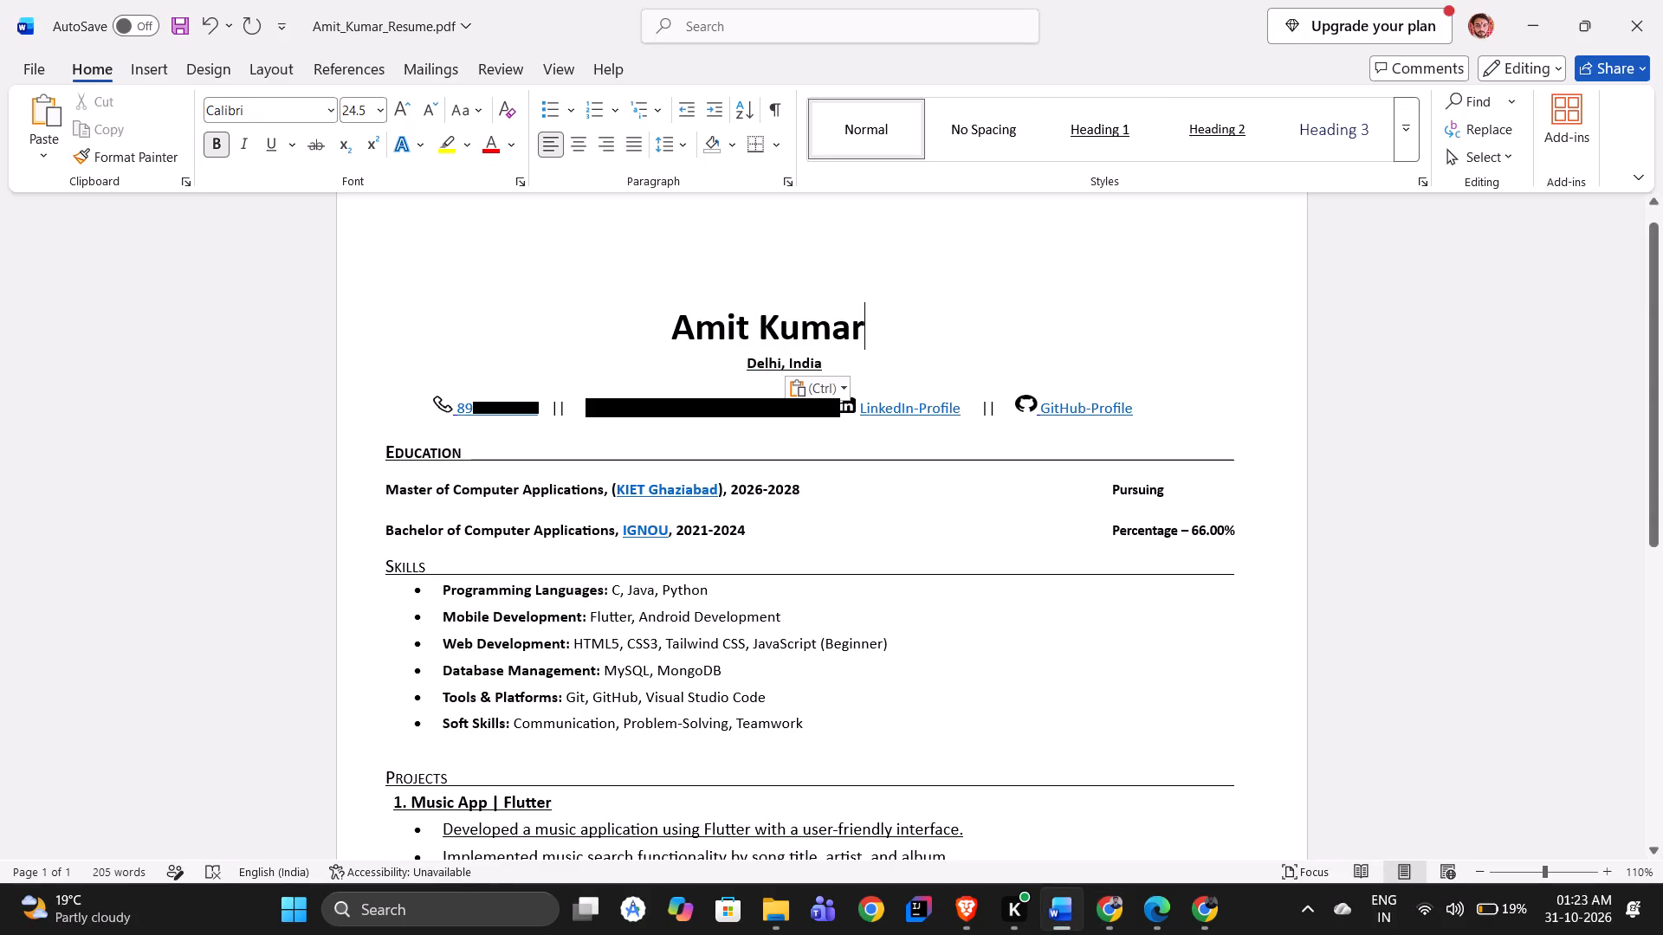
left_click(901, 363)
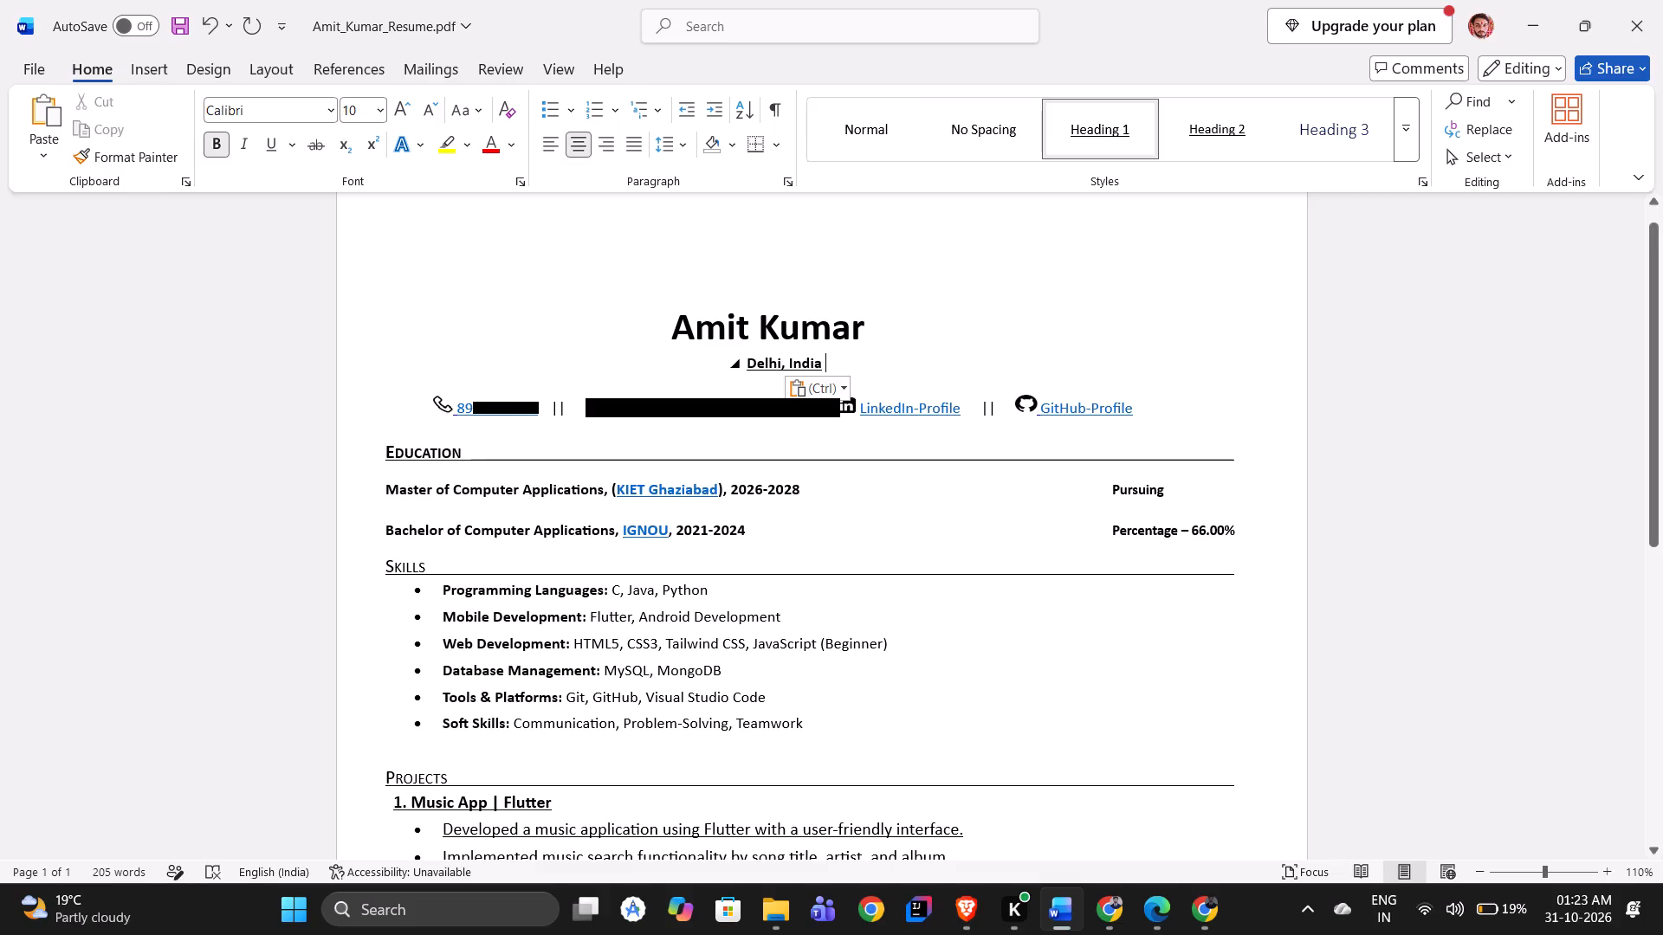
Review the whole resume from the contact line to Hobbies, checking its layout and heading formatting.
scroll(912, 554, "down", 1)
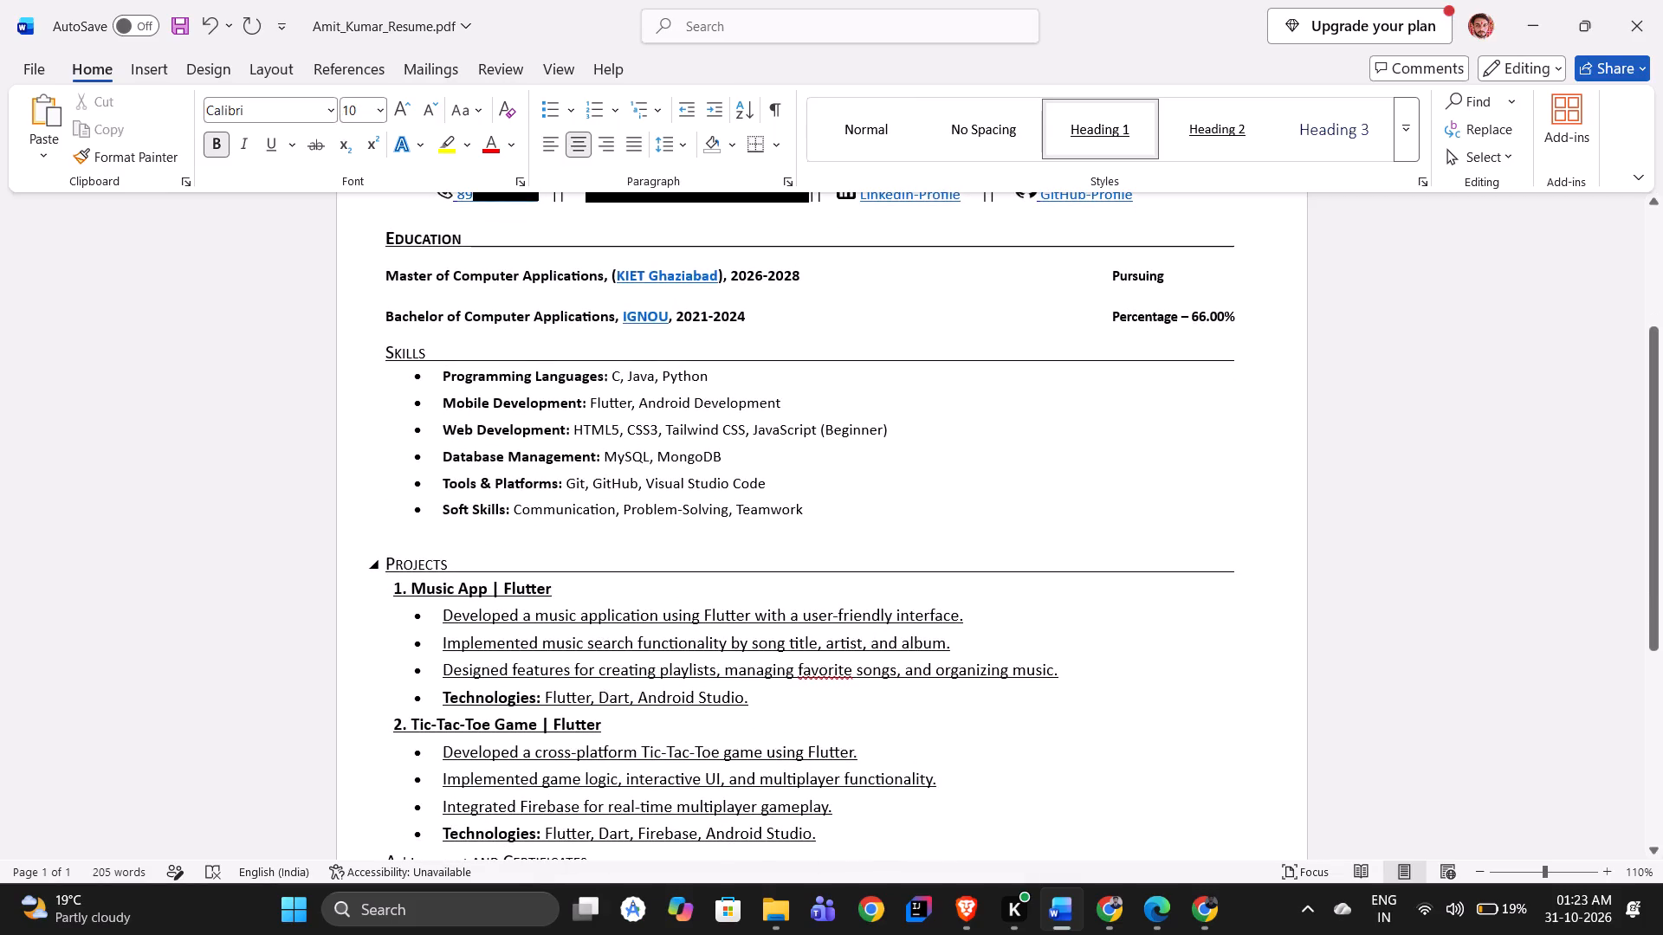
scroll(912, 554, "down", 1)
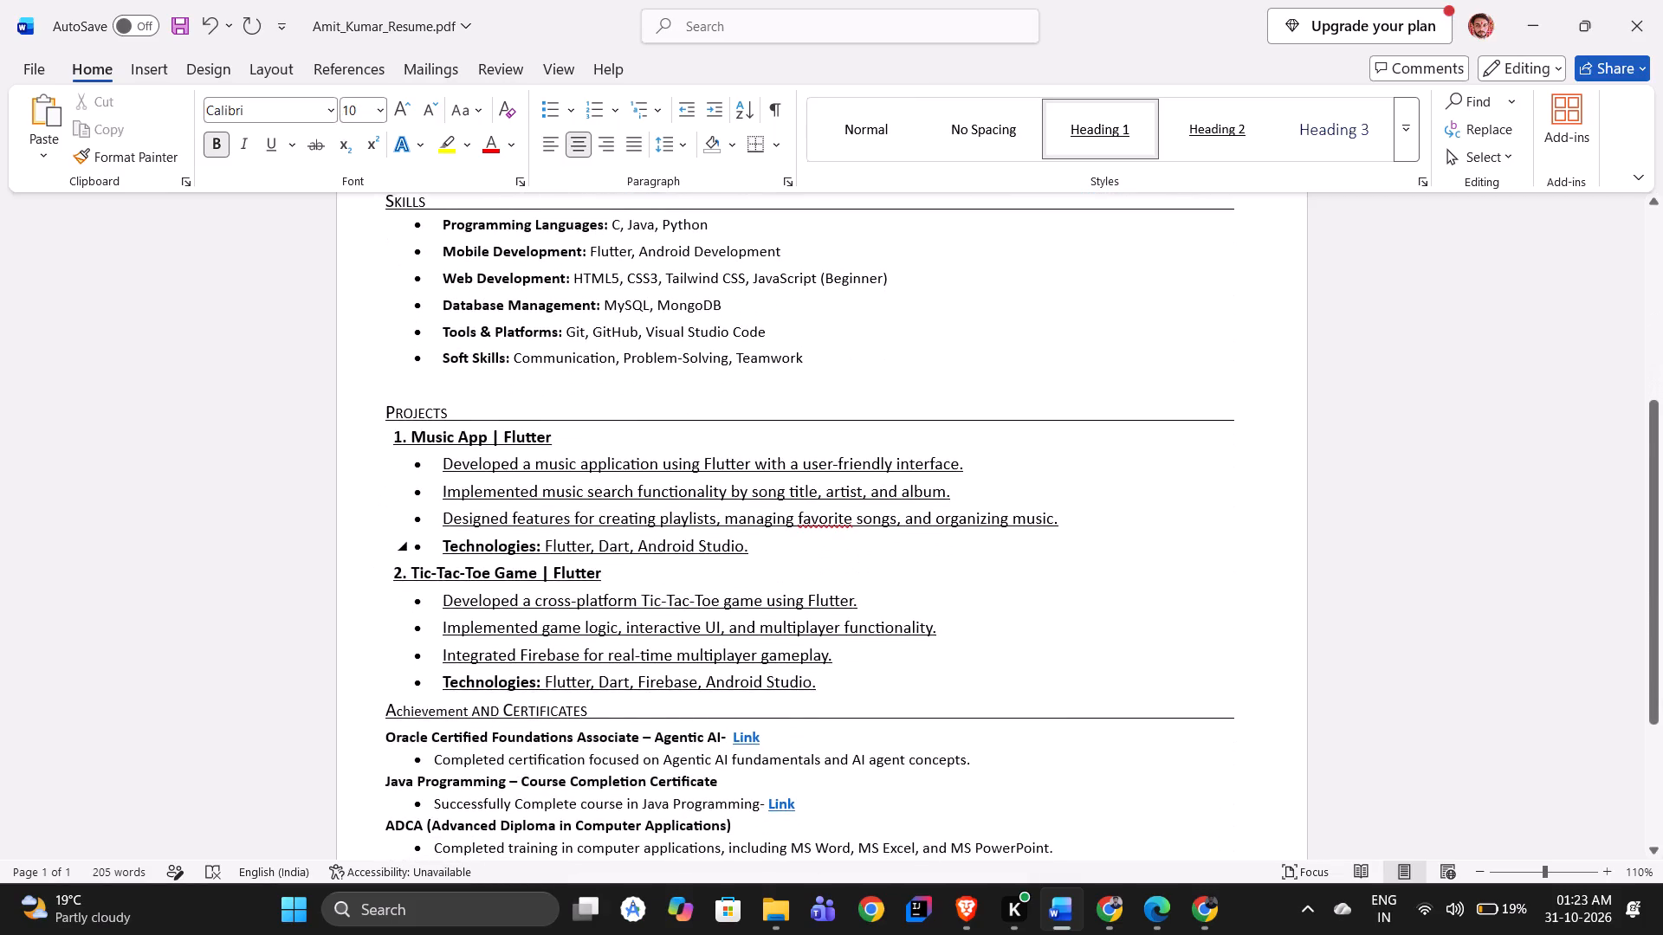
scroll(912, 554, "down", 1)
scroll(912, 554, "right", 1)
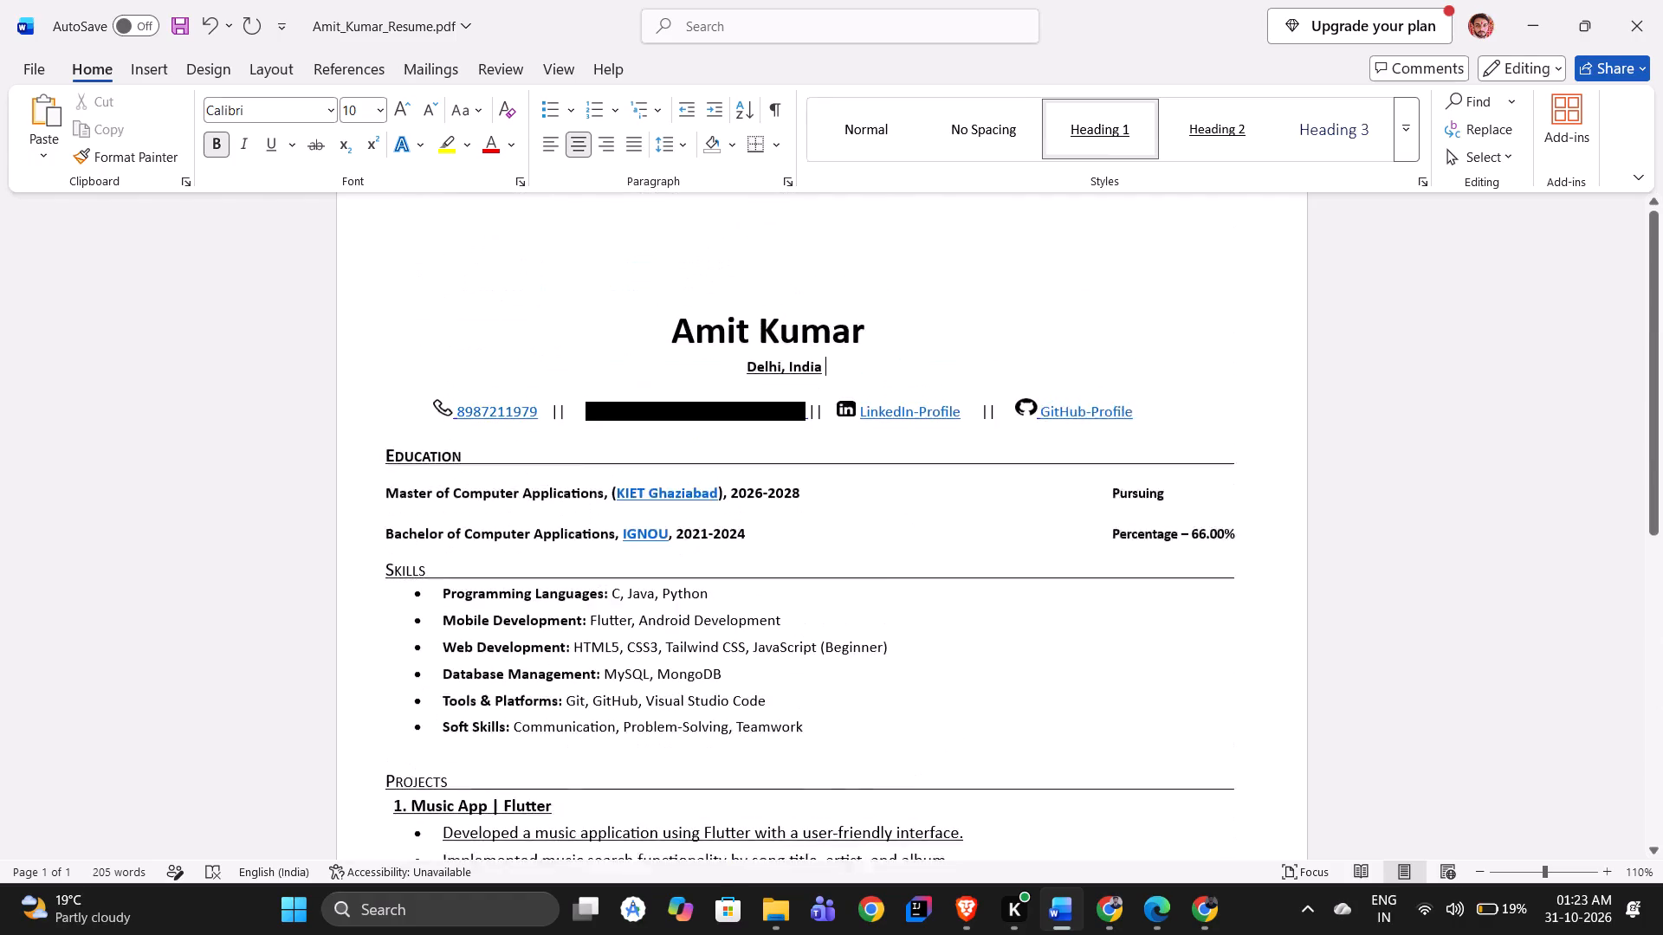
scroll(912, 554, "right", 3)
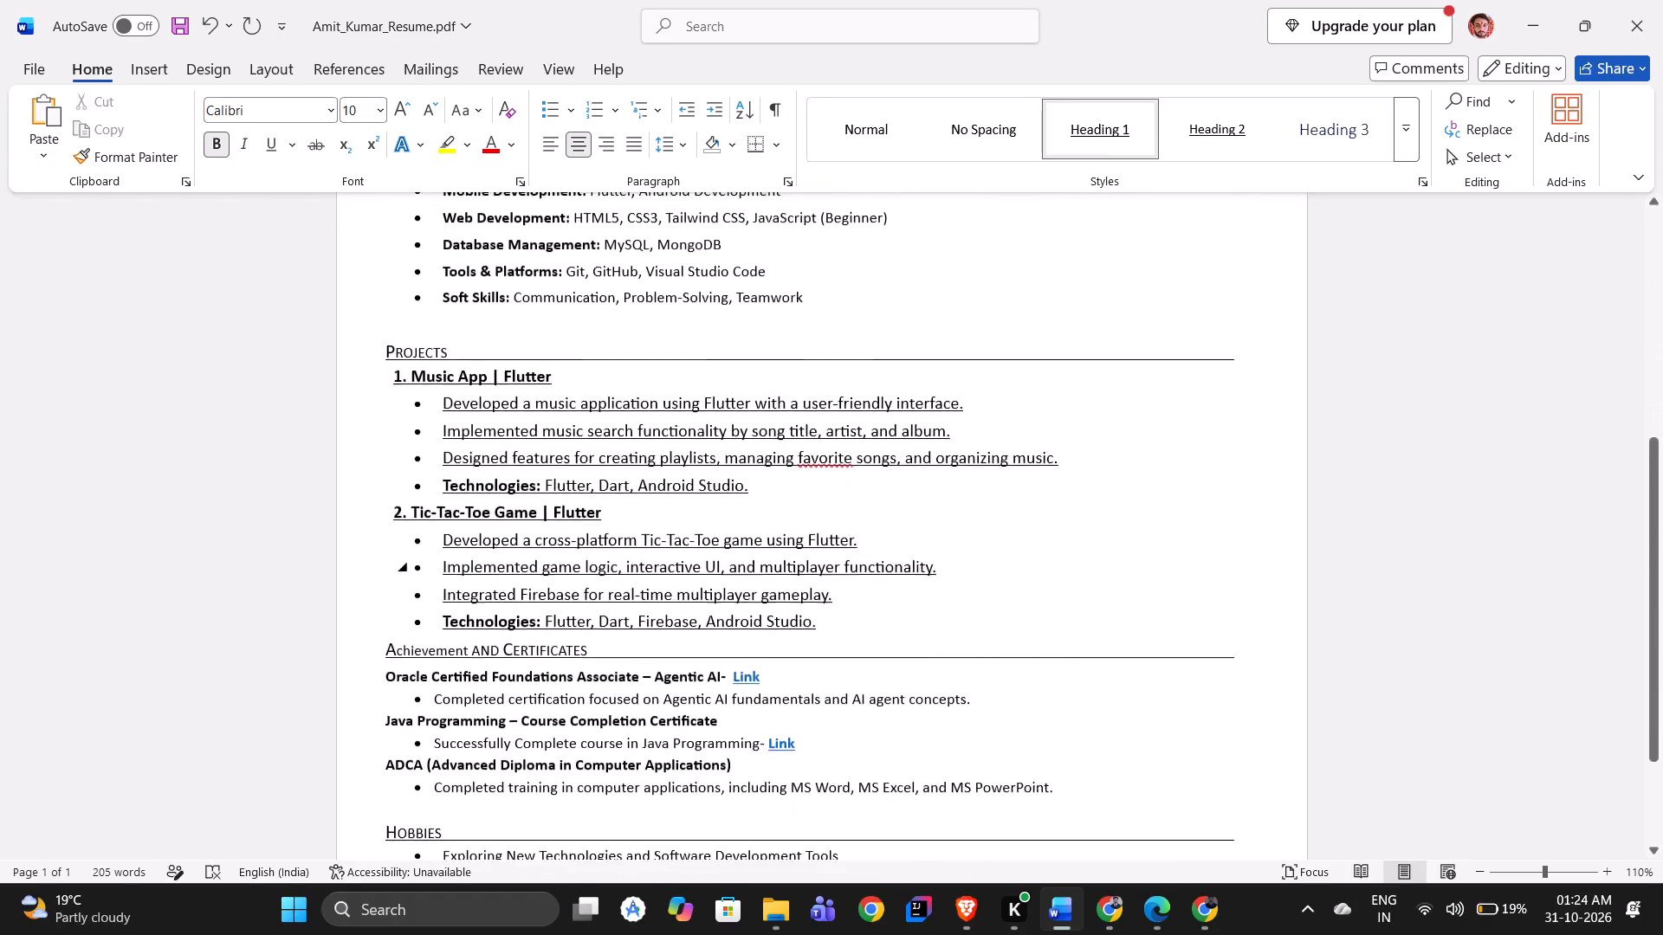
scroll(912, 554, "down", 1)
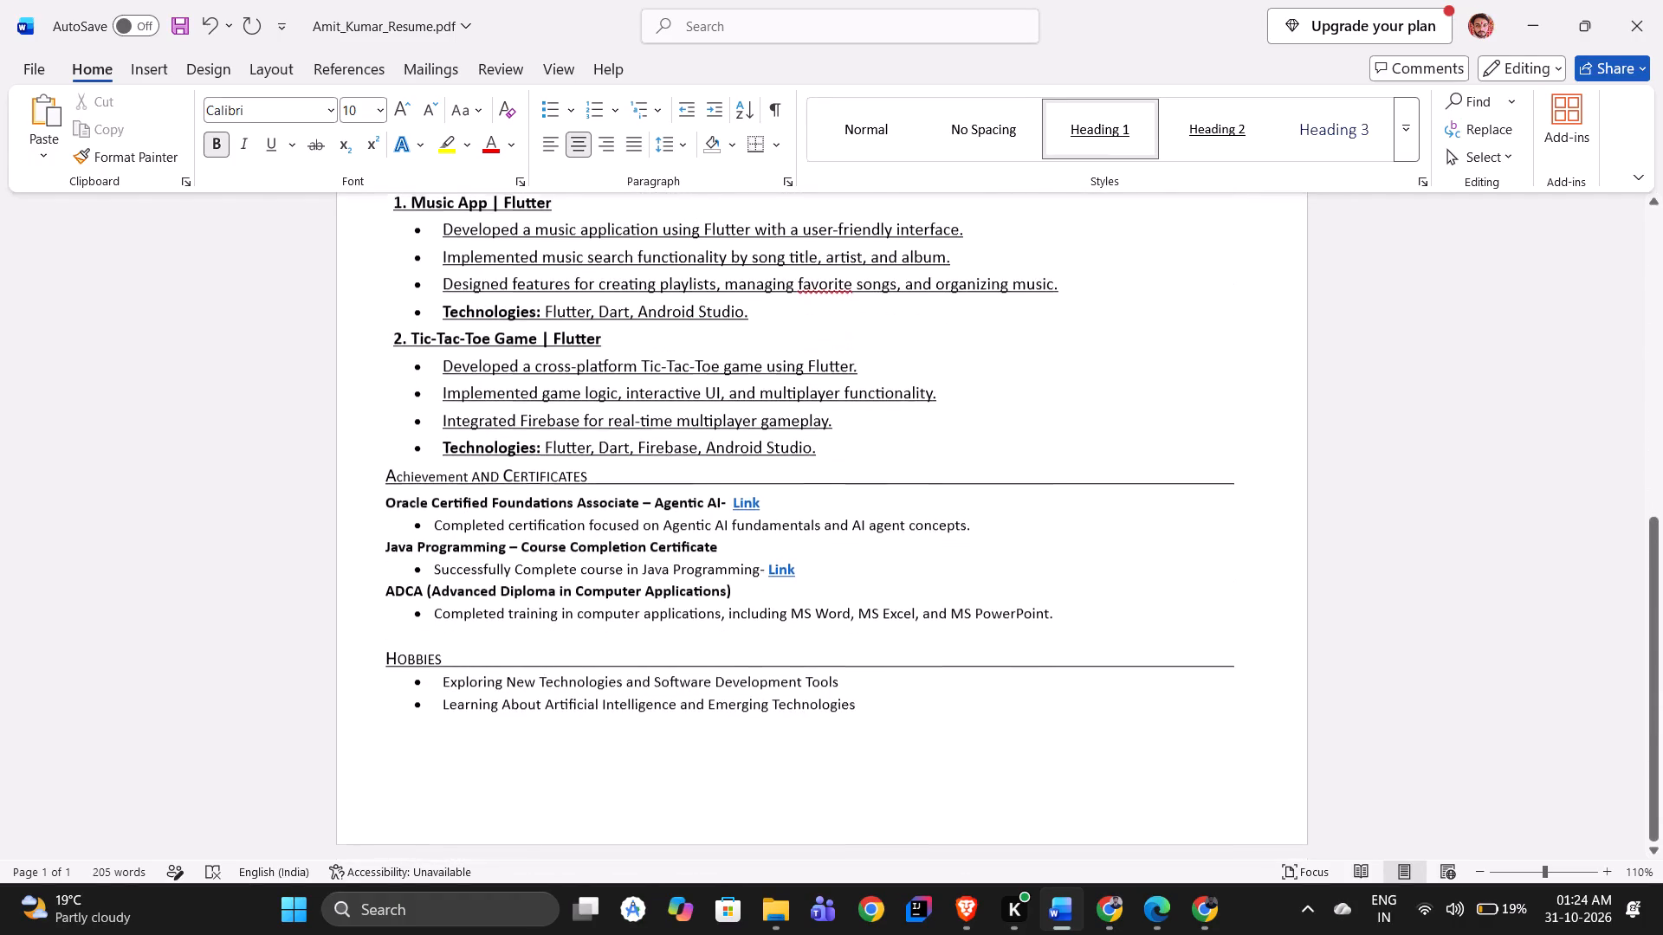
scroll(912, 554, "down", 1)
scroll(563, 635, "up", 5)
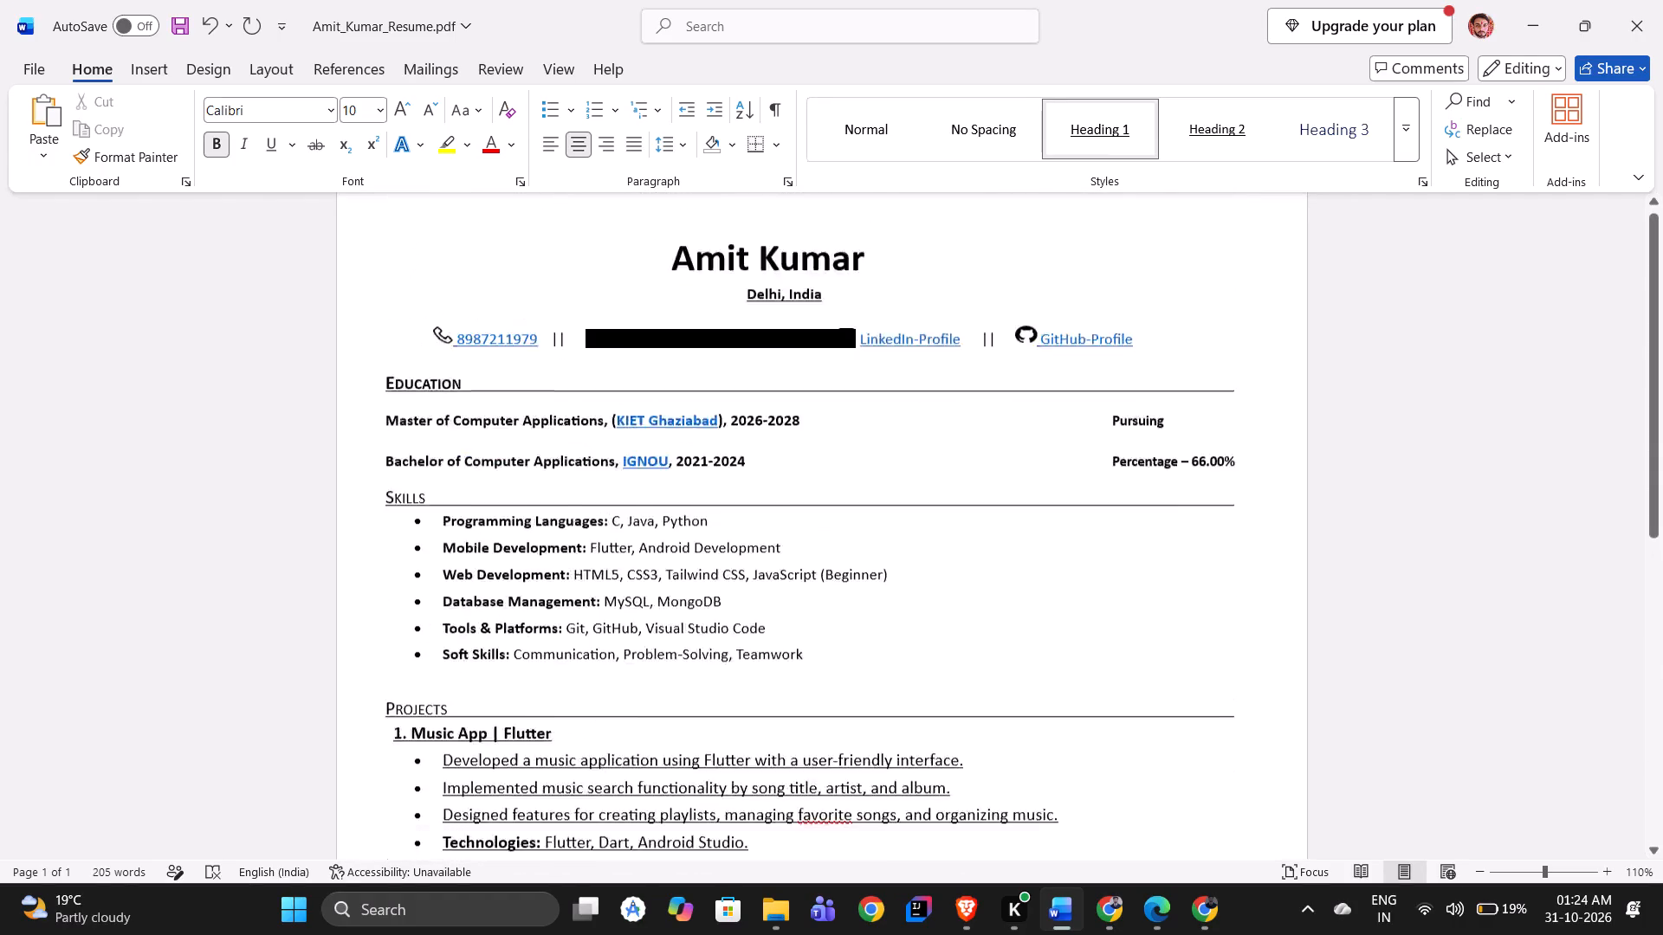
Make the Skills and Projects section headings bold, matching the Education heading.
scroll(563, 635, "down", 1)
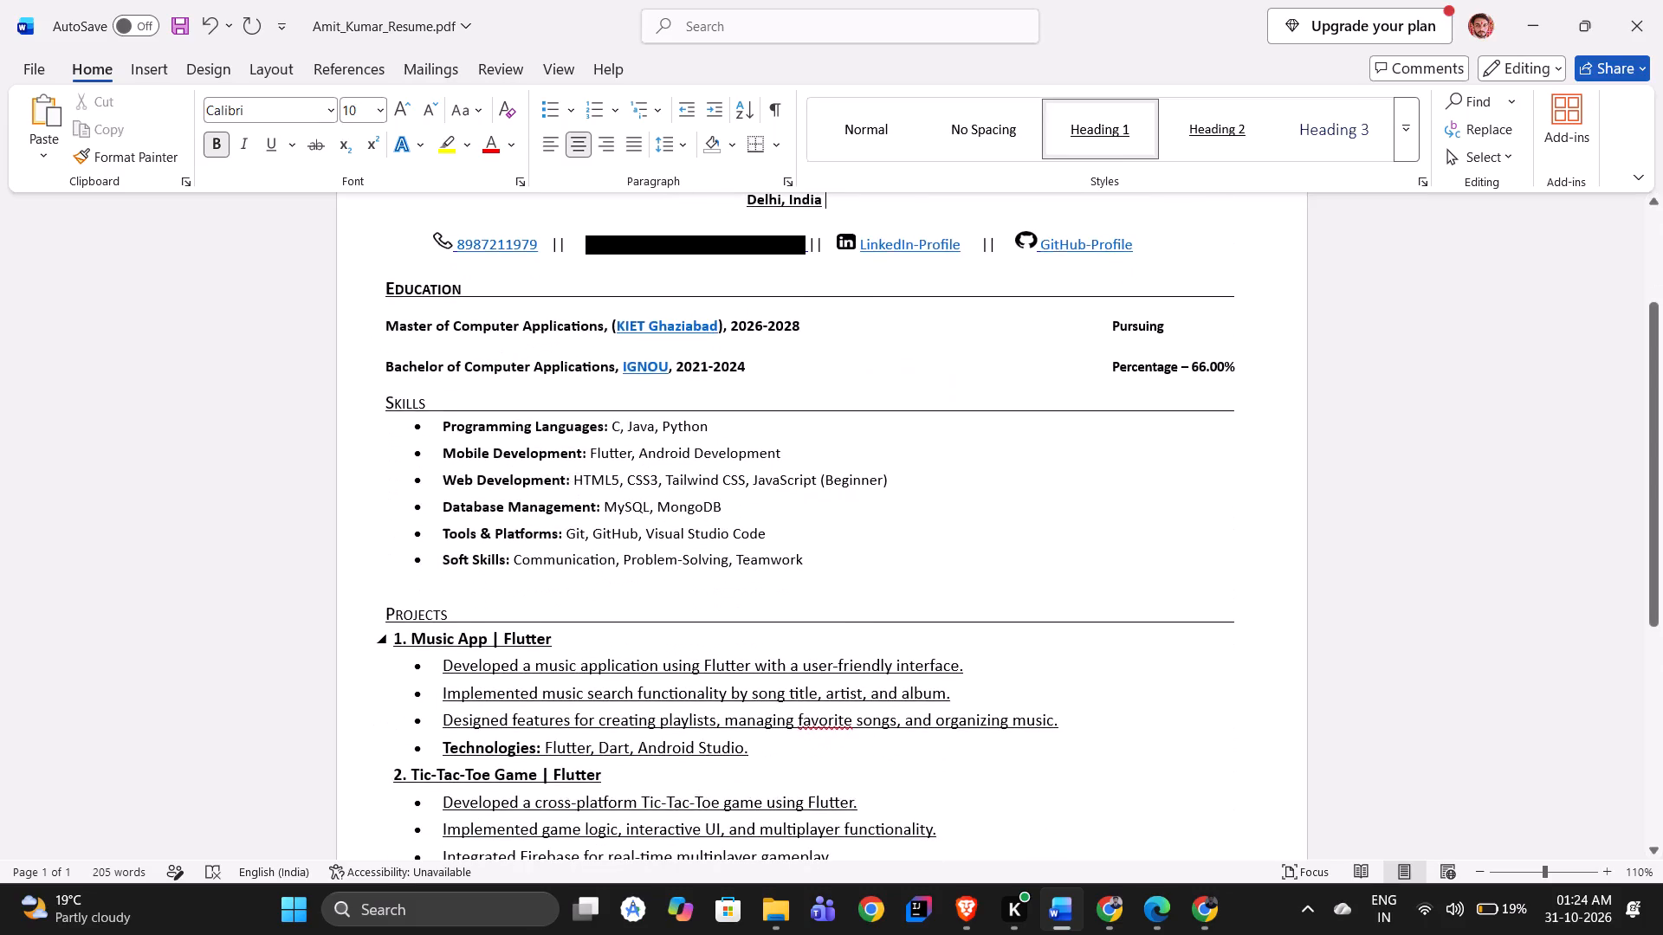
left_click_drag(429, 402, 384, 402)
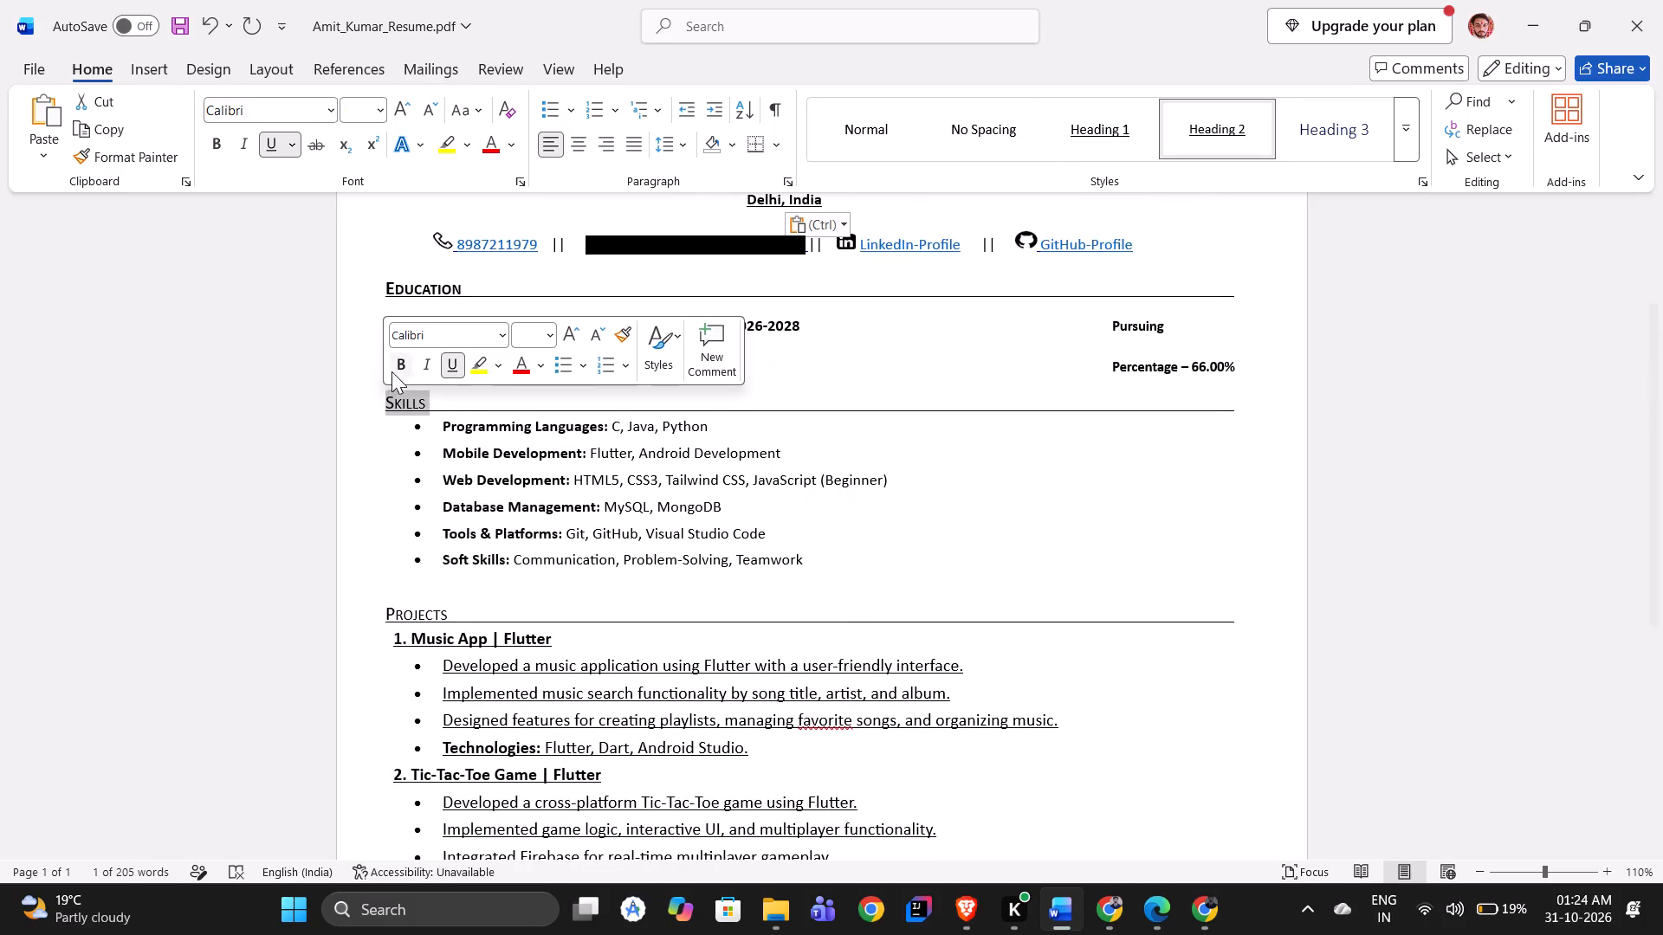
left_click(394, 364)
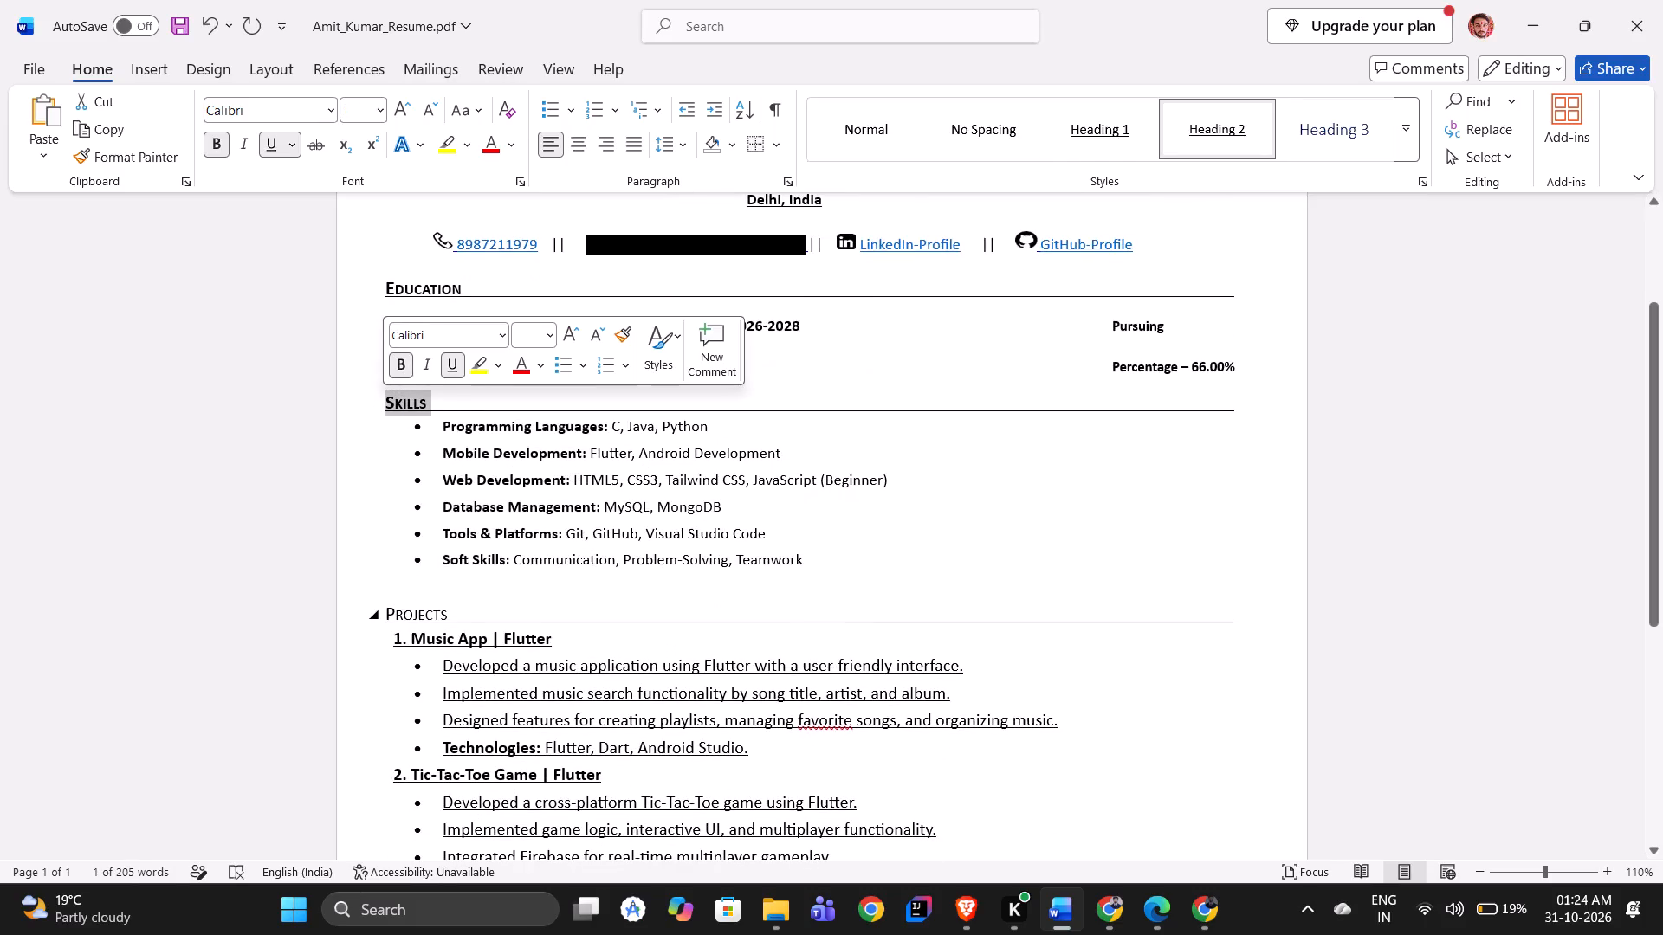
left_click_drag(445, 614, 385, 609)
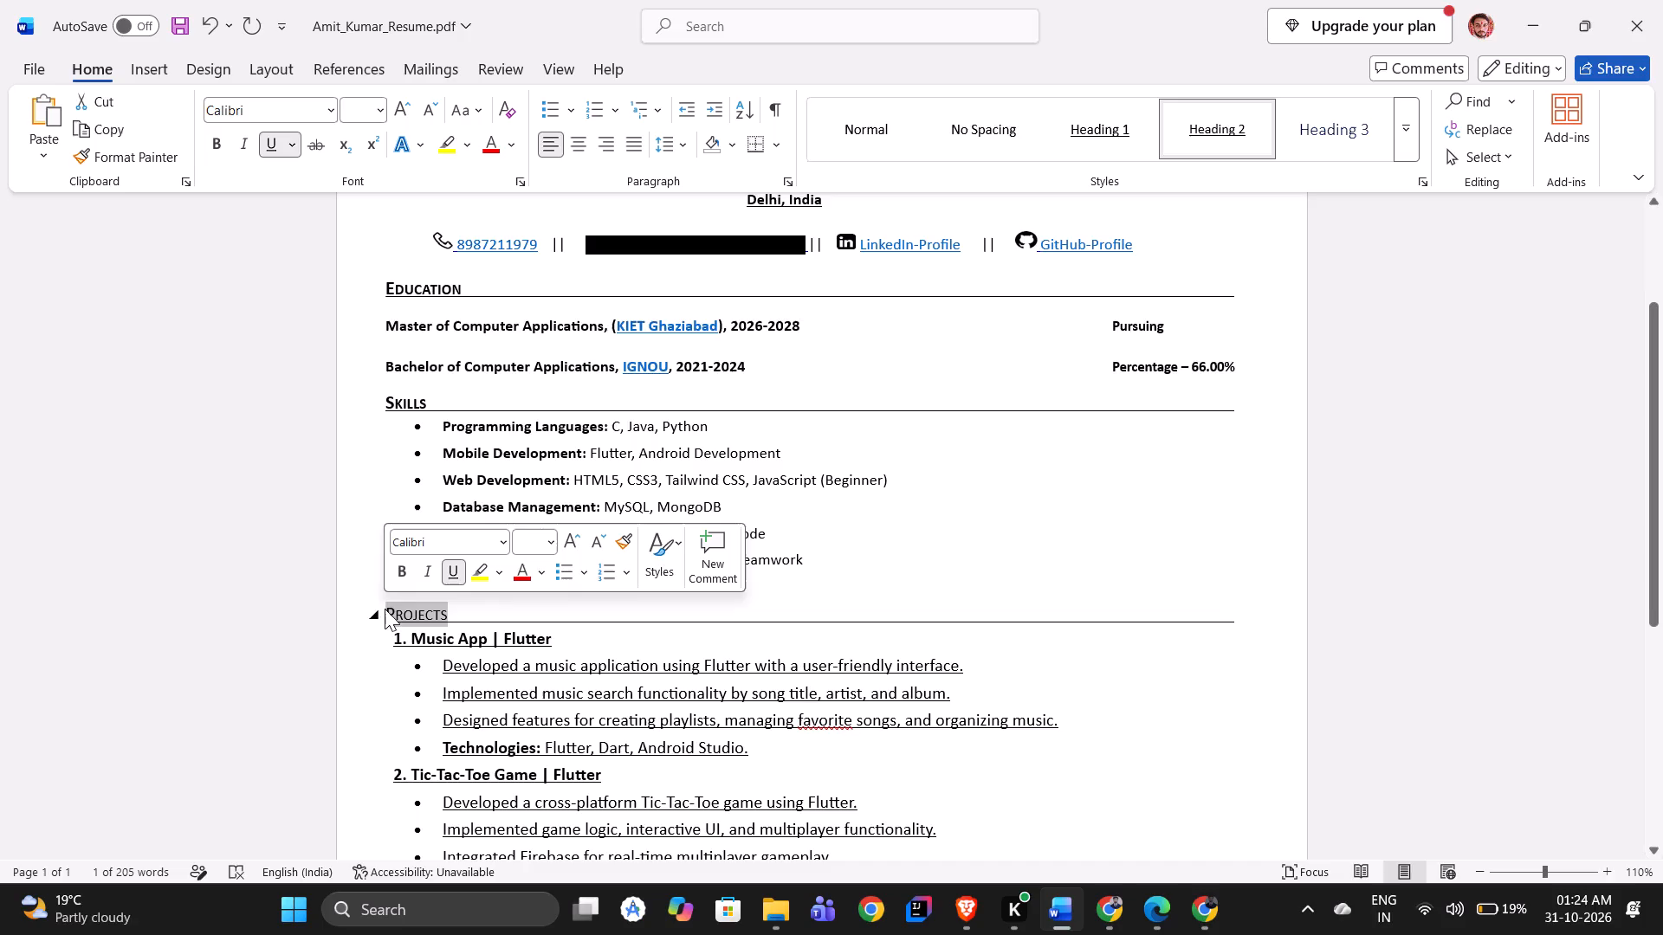
left_click(398, 575)
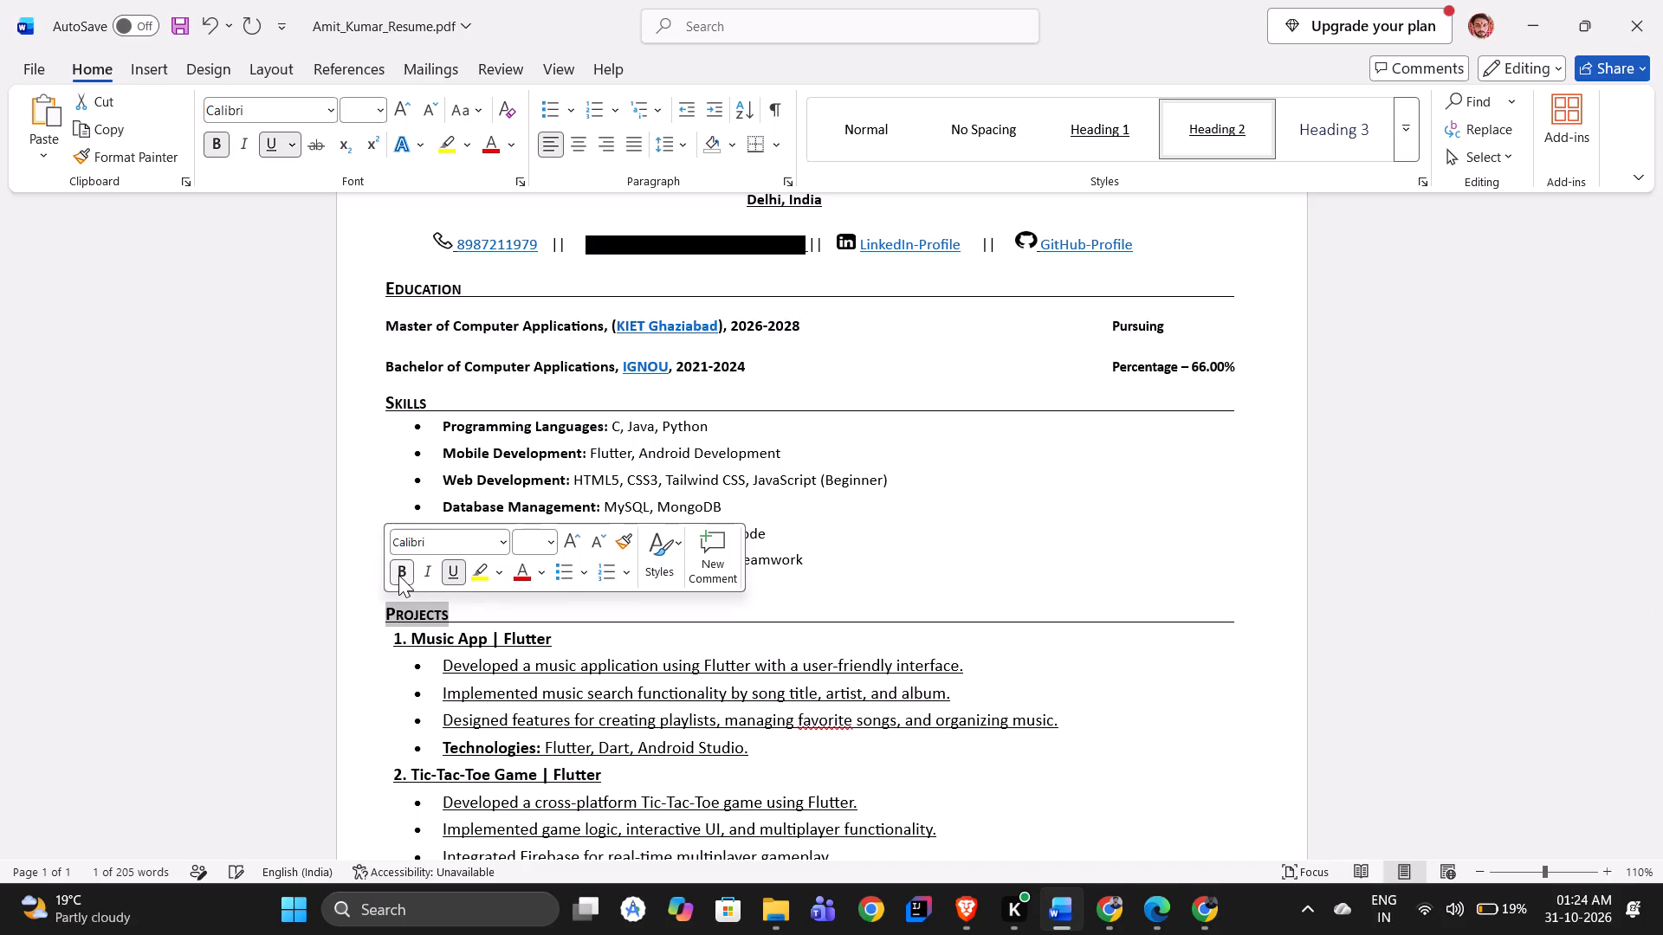
Make the "Achievement and Certificates" and "Hobbies" section headings bold.
scroll(462, 702, "down", 1)
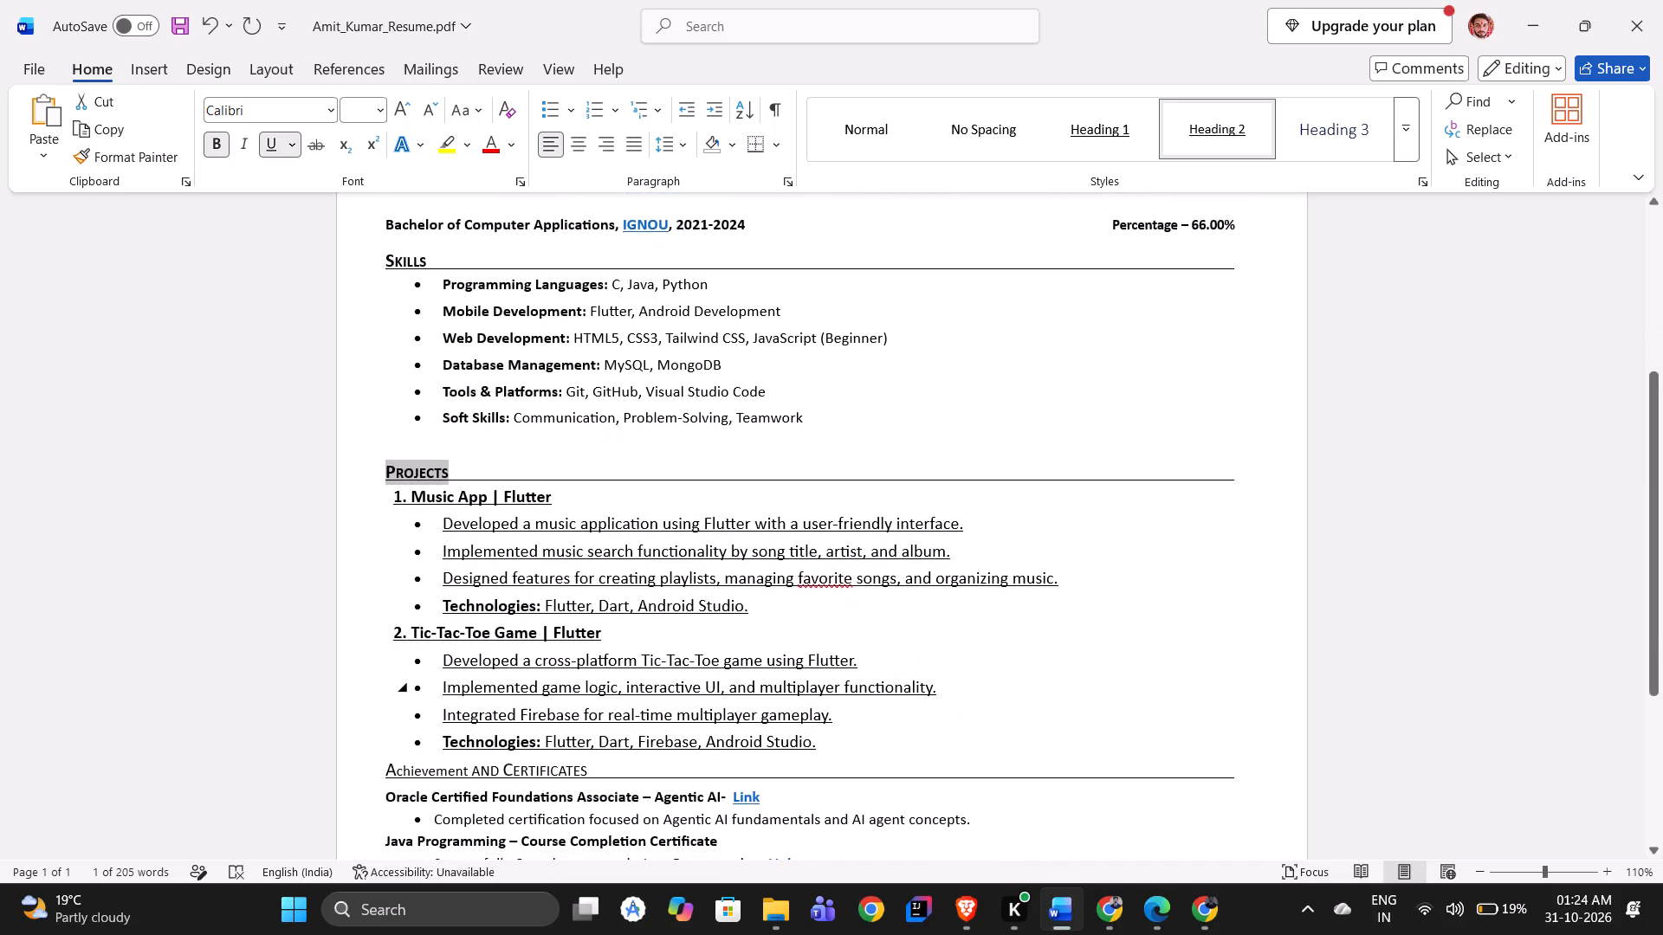
scroll(462, 702, "down", 1)
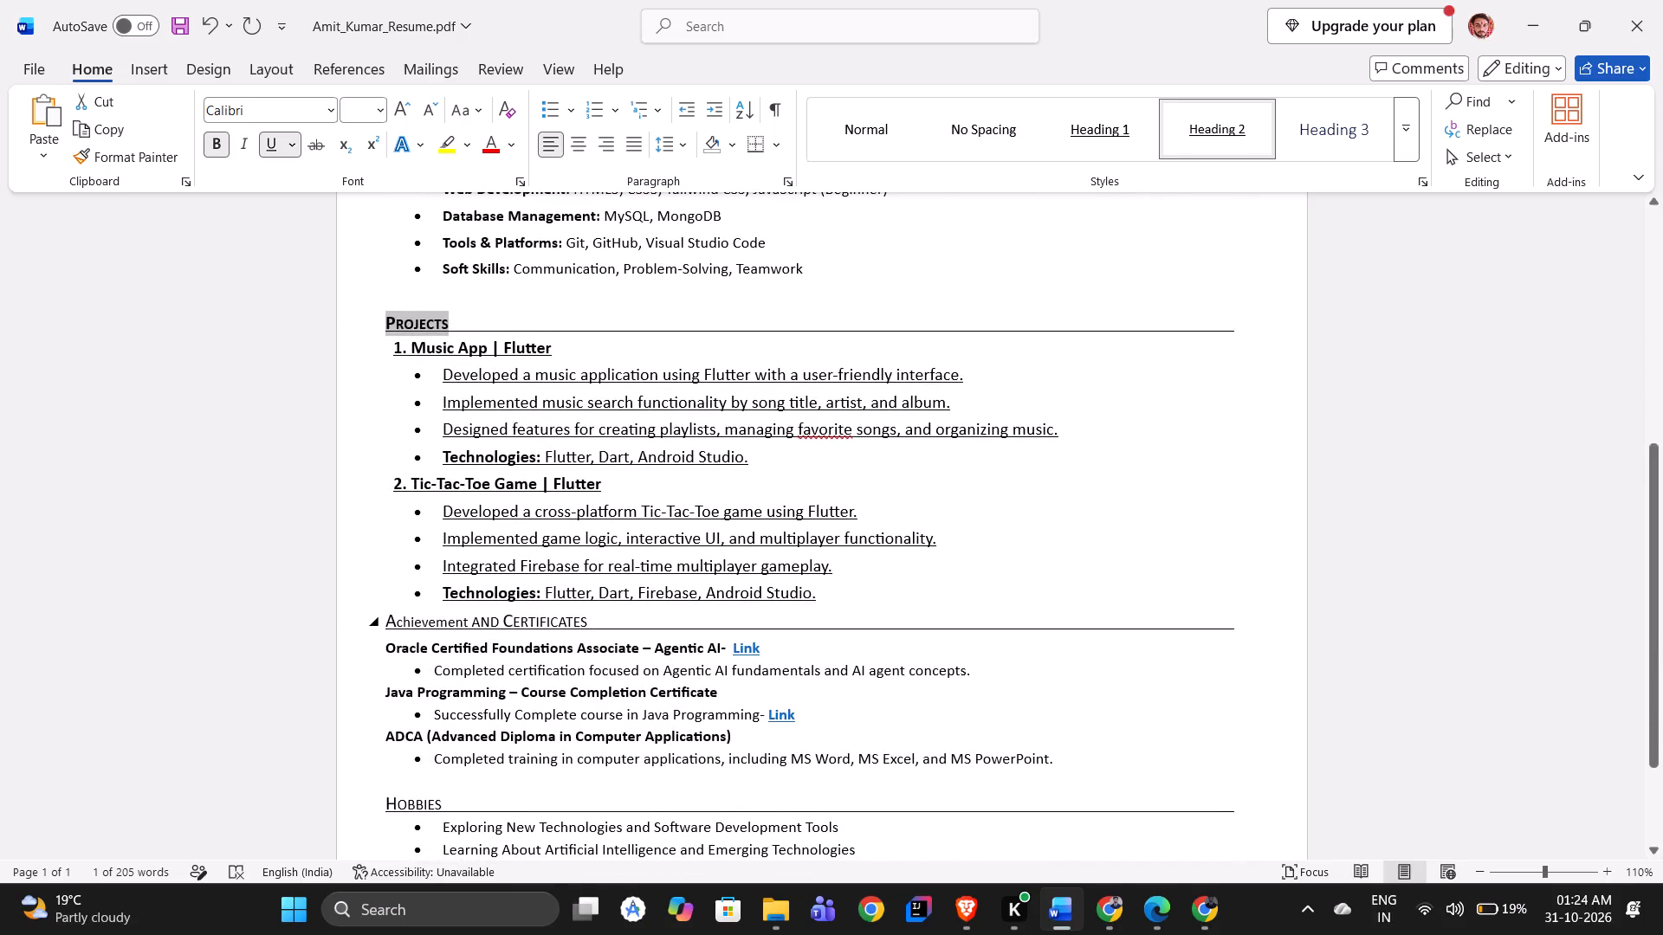
left_click_drag(592, 619, 391, 631)
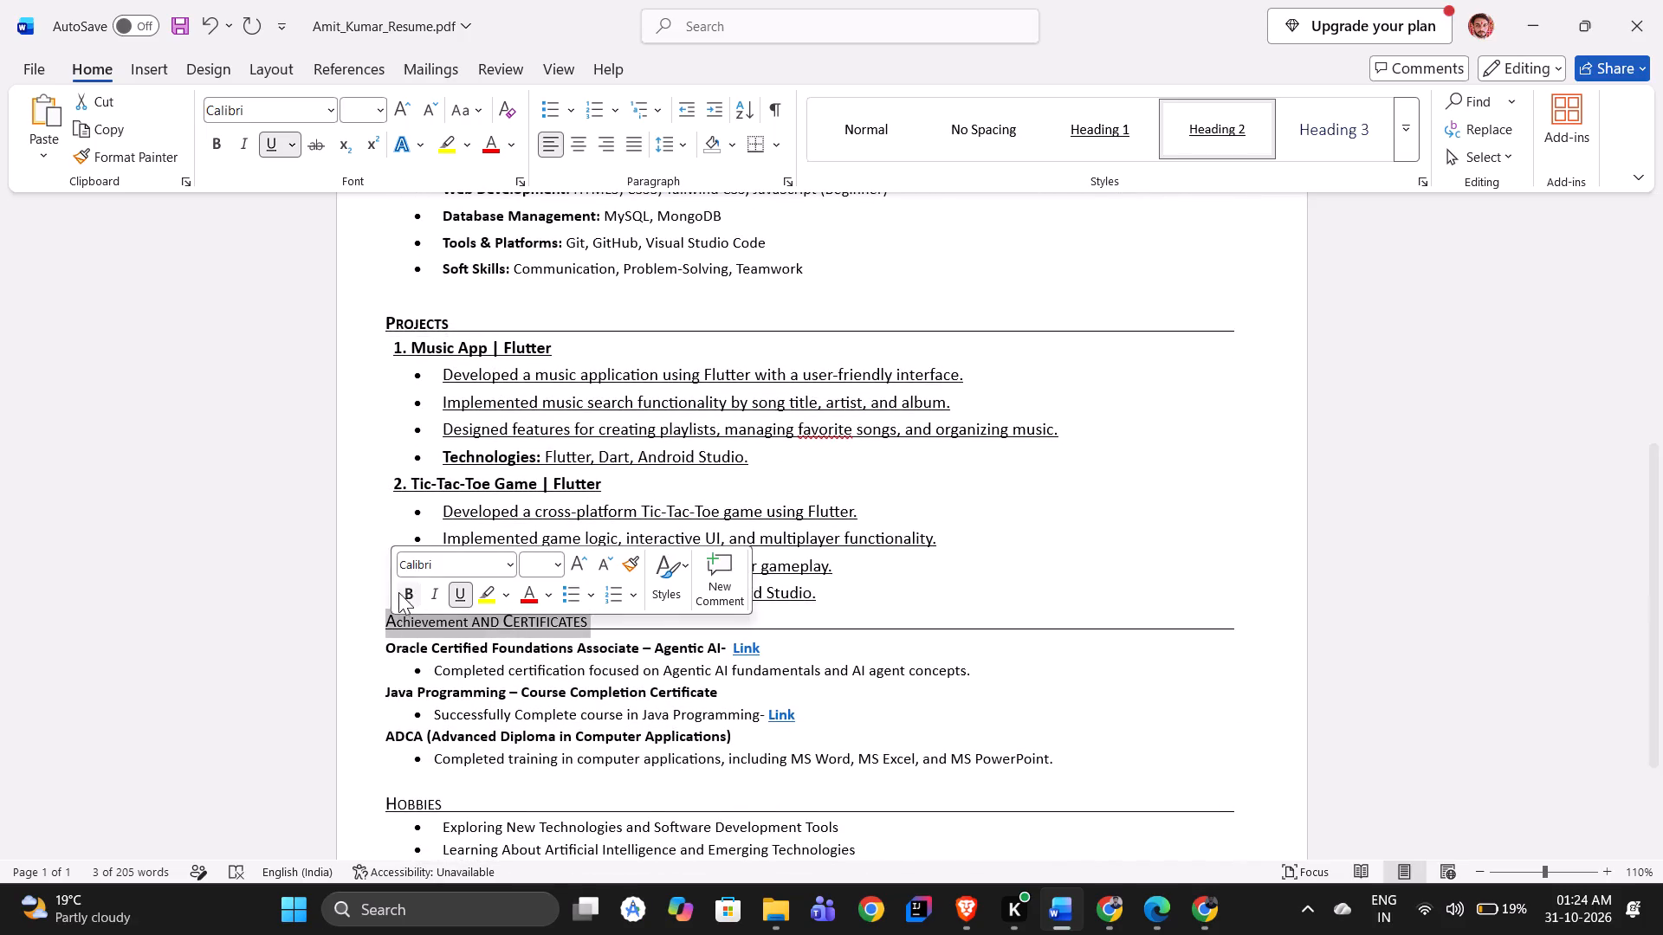
left_click(398, 591)
left_click(424, 668)
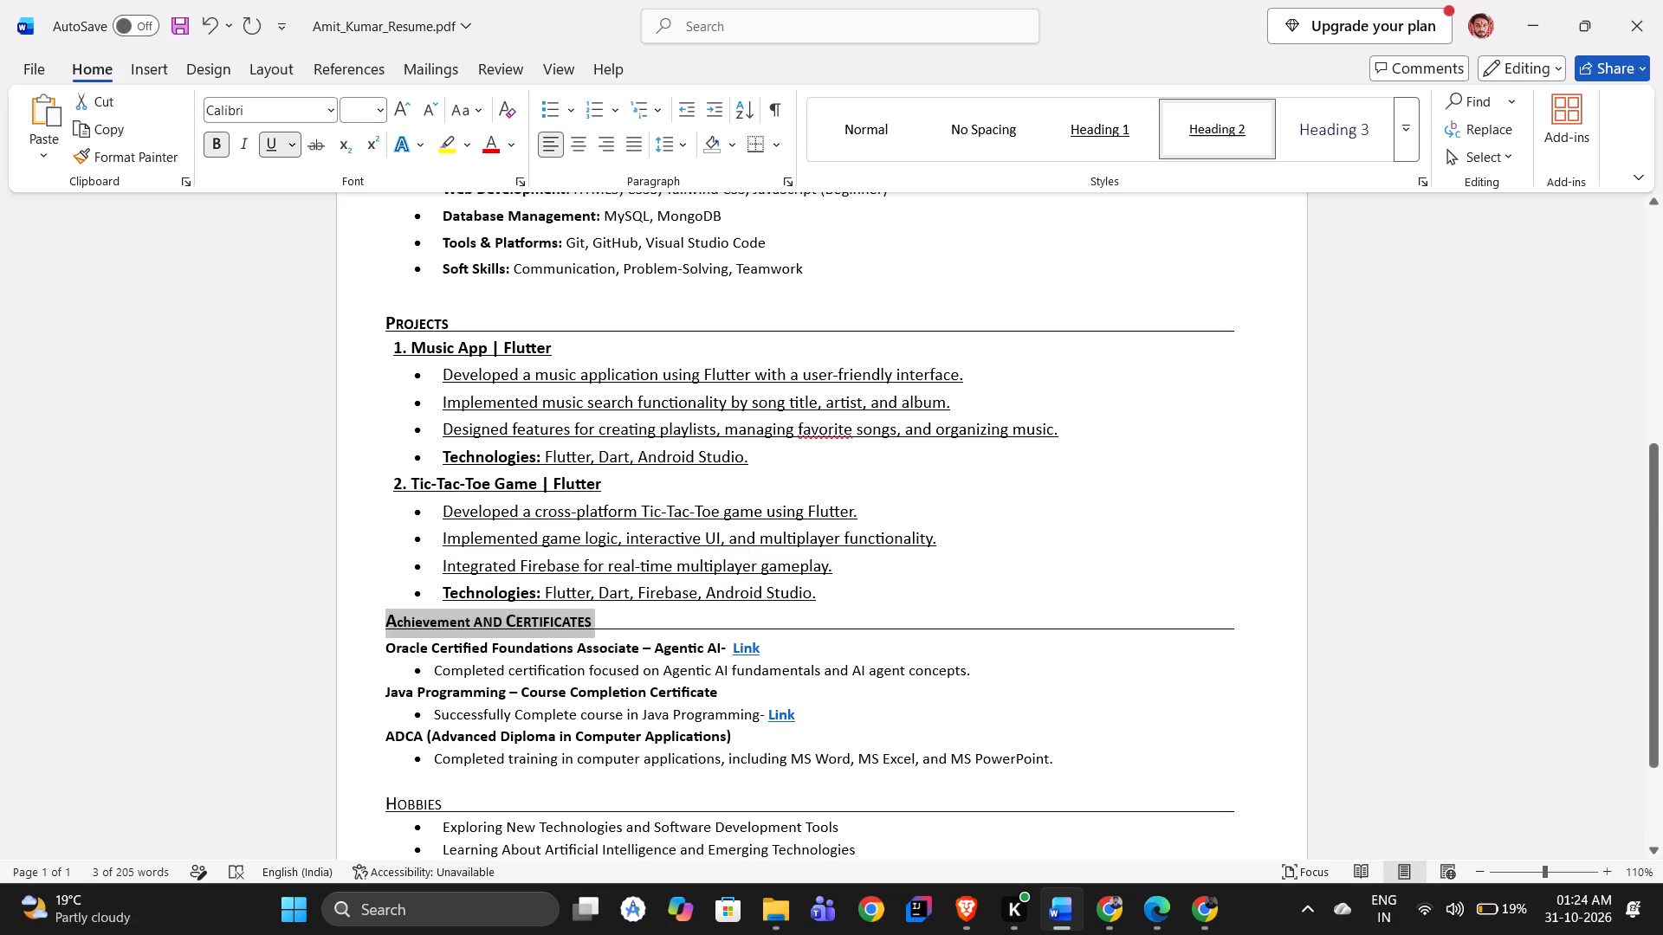
scroll(424, 668, "down", 1)
left_click_drag(456, 648, 426, 652)
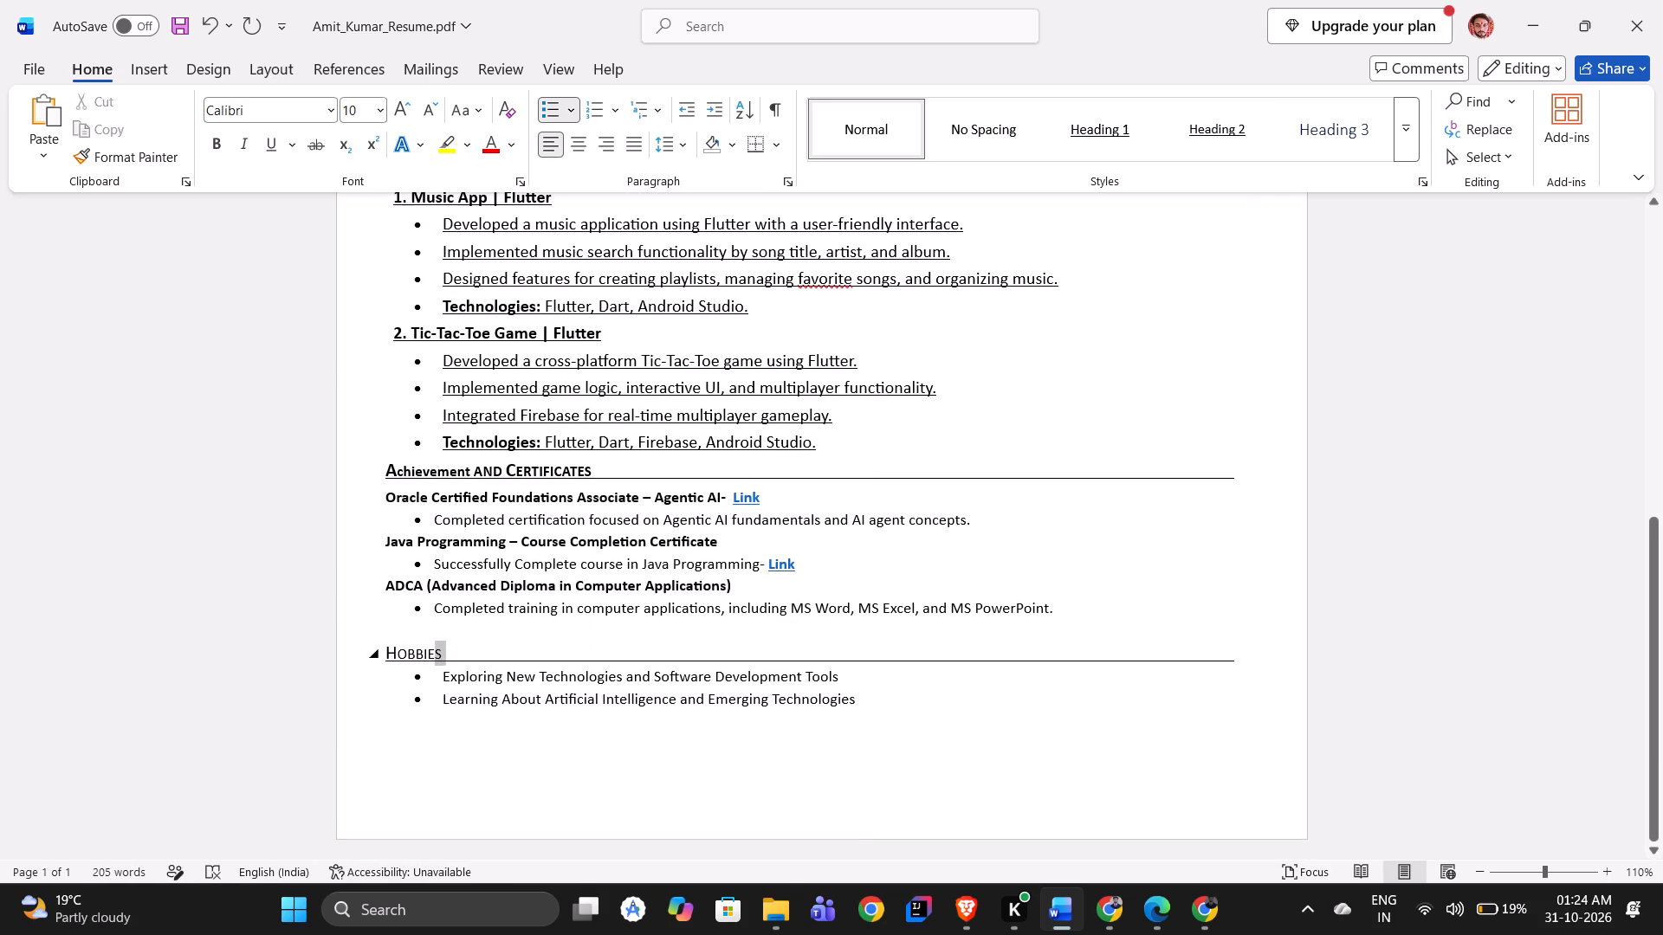
left_click_drag(426, 652, 386, 660)
left_click(402, 619)
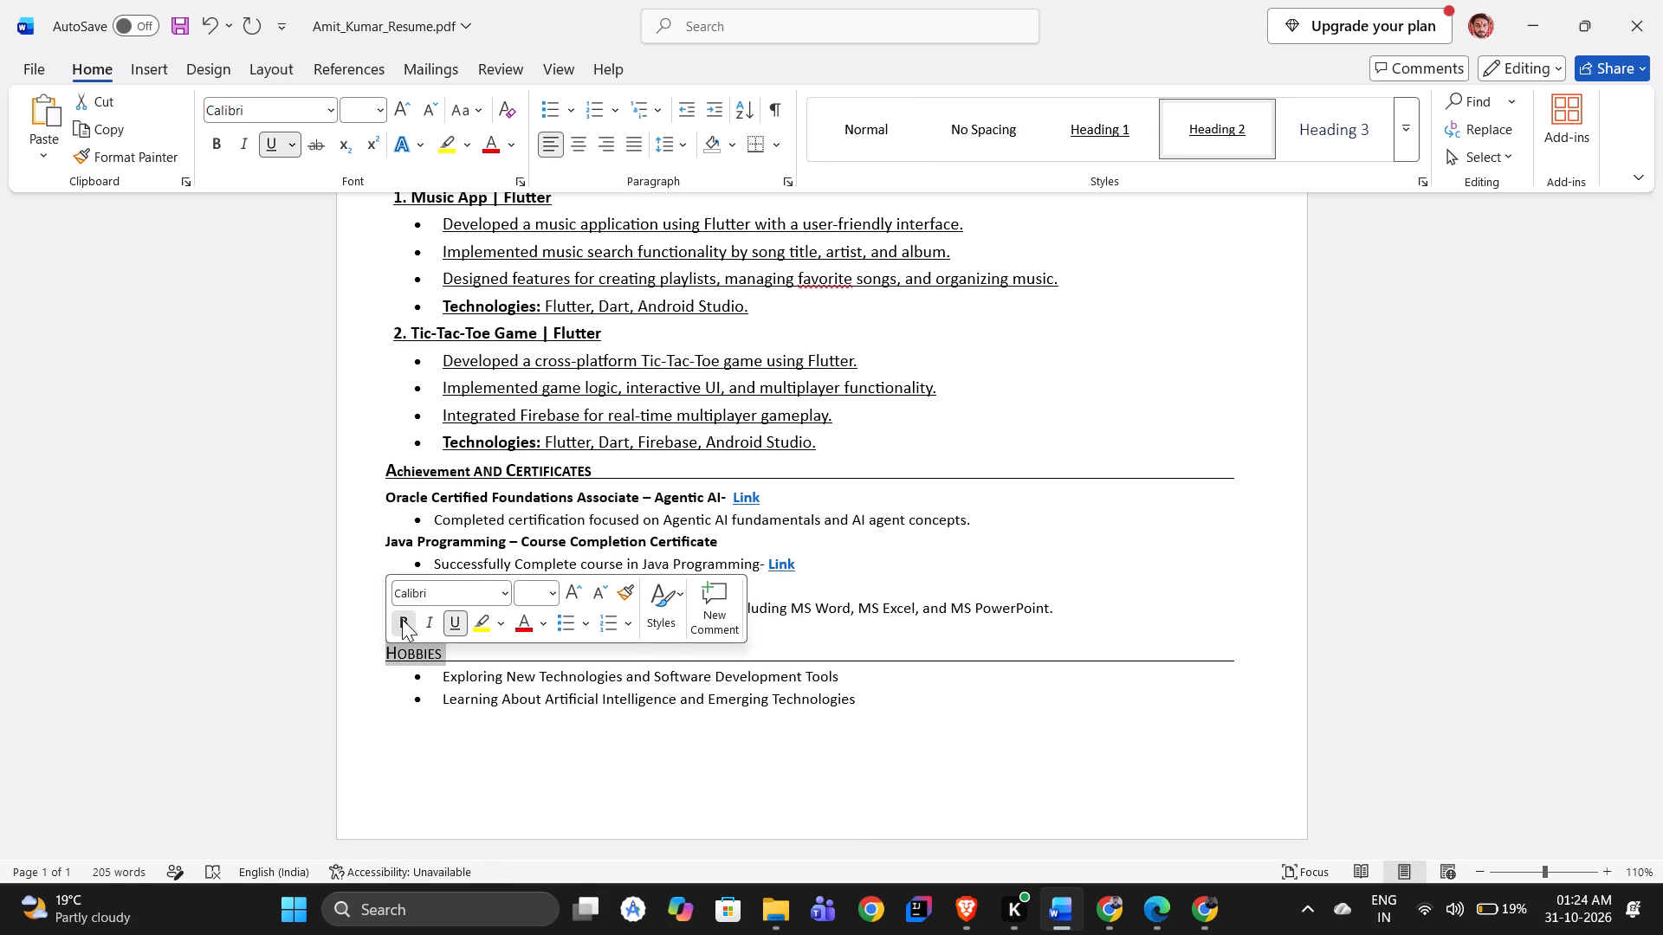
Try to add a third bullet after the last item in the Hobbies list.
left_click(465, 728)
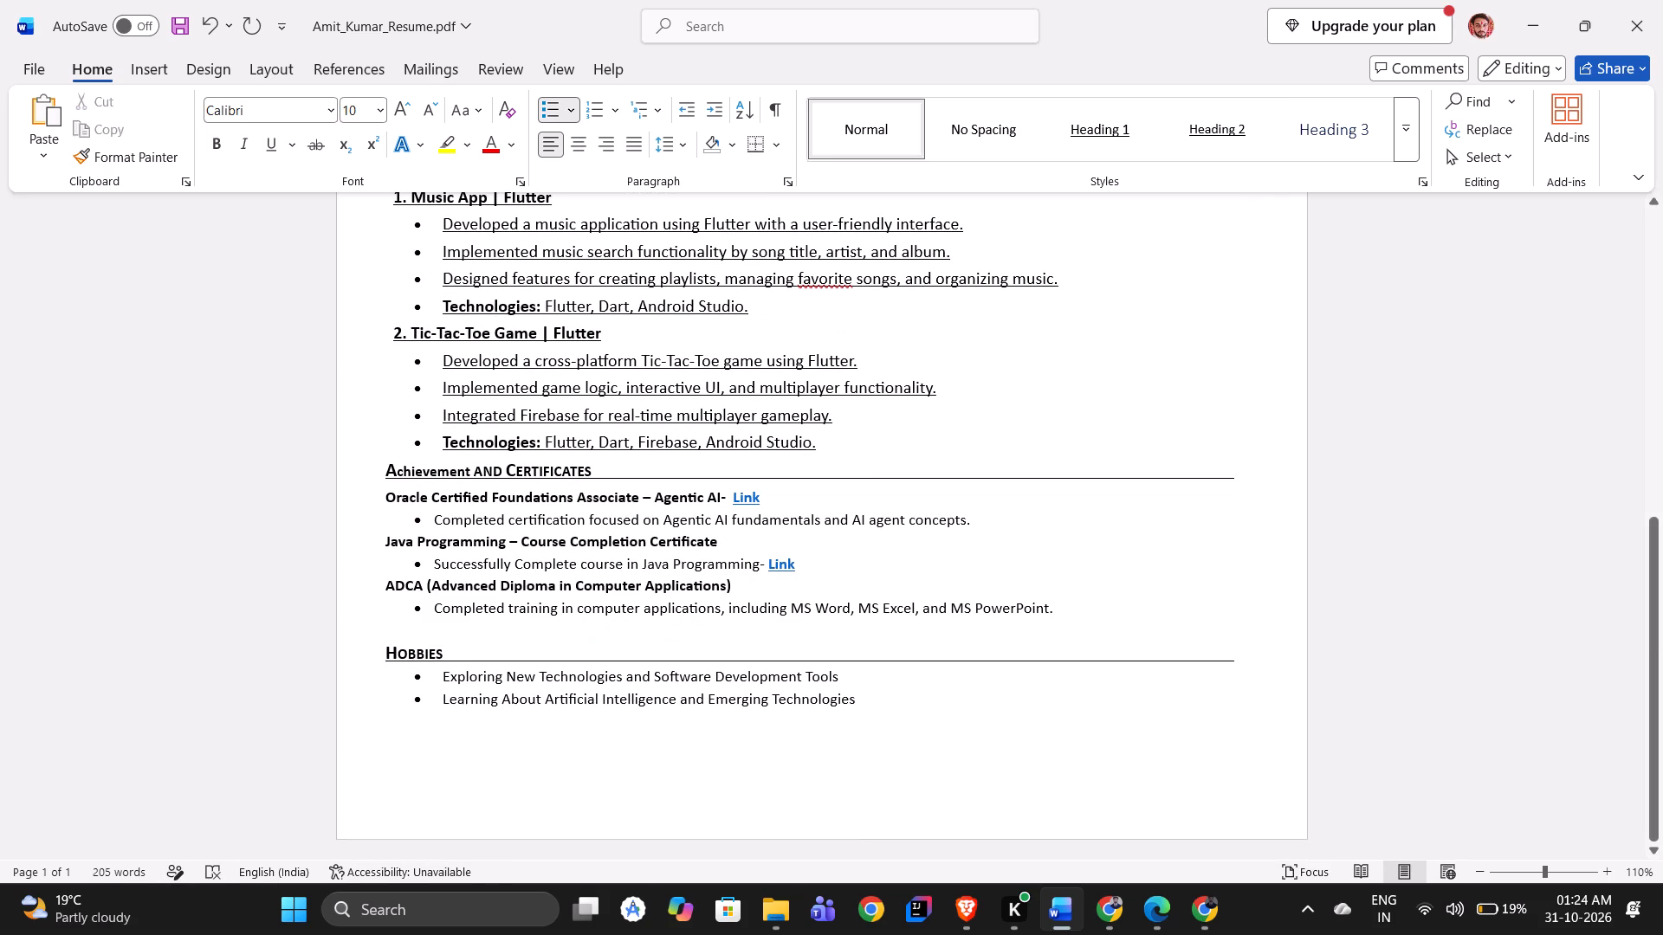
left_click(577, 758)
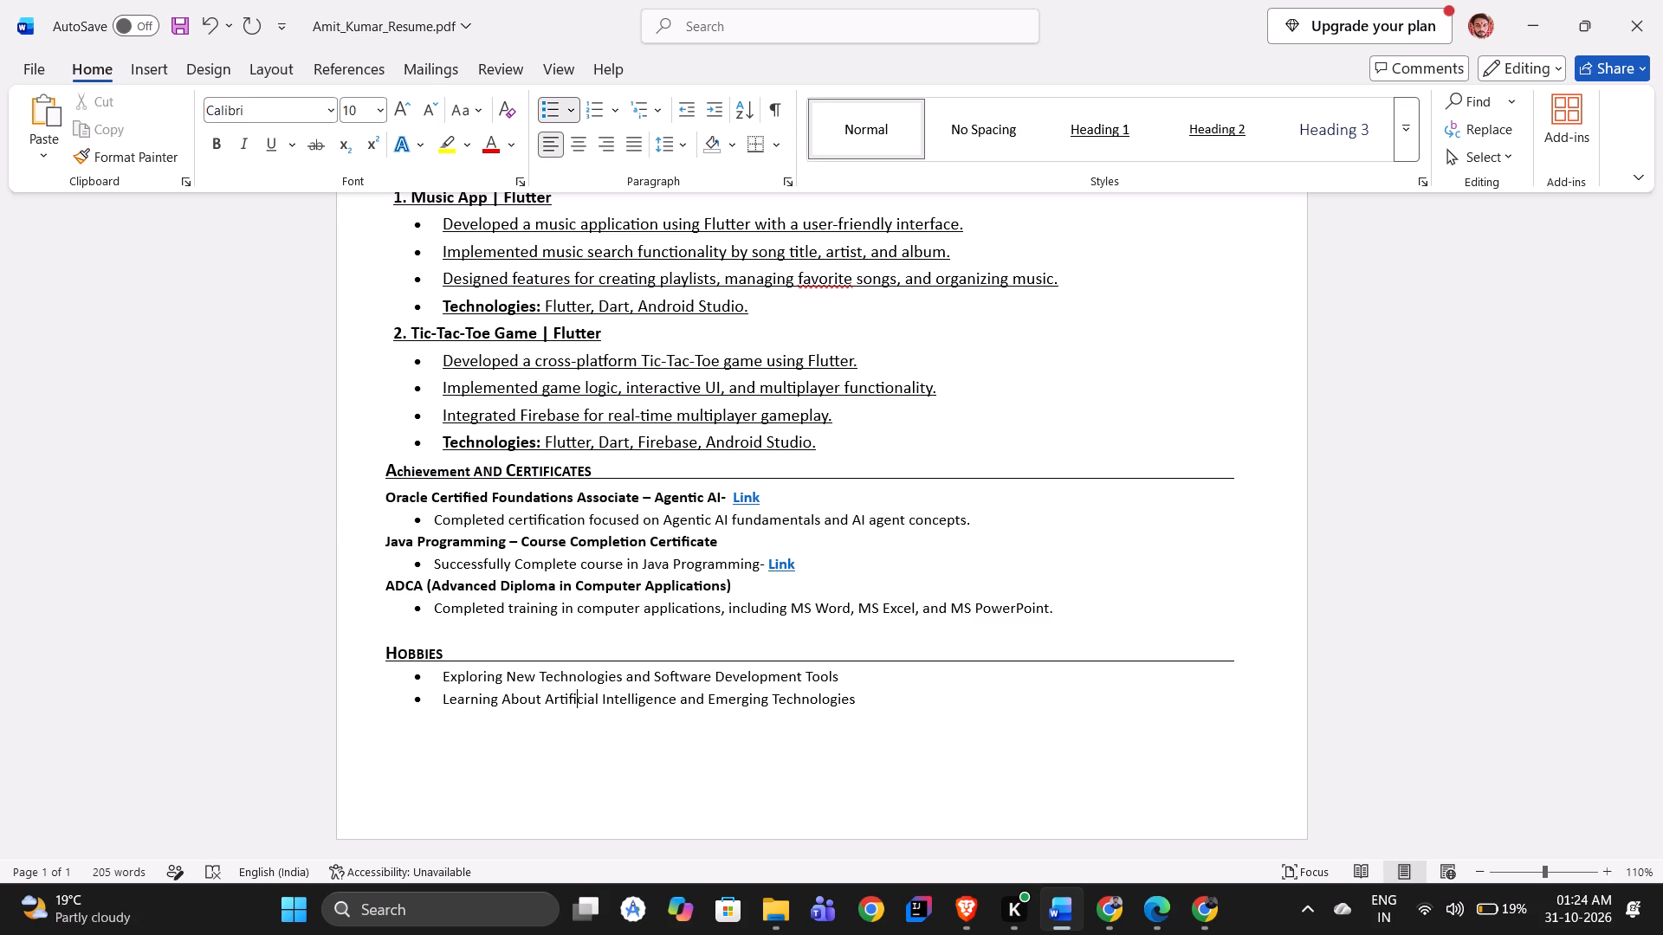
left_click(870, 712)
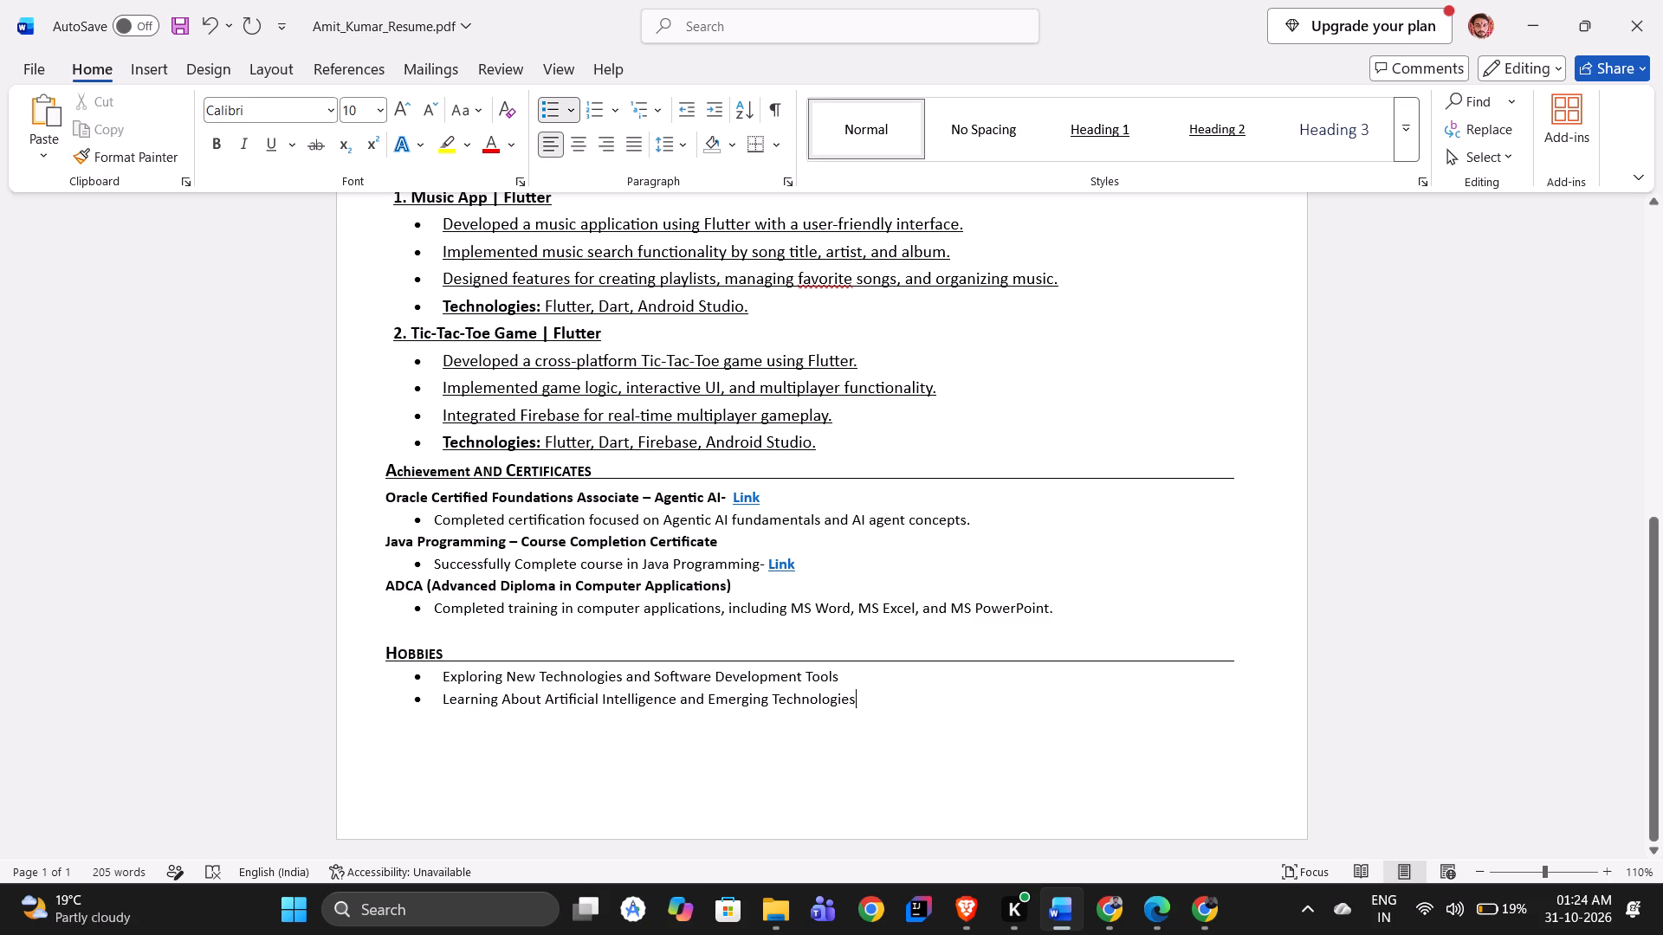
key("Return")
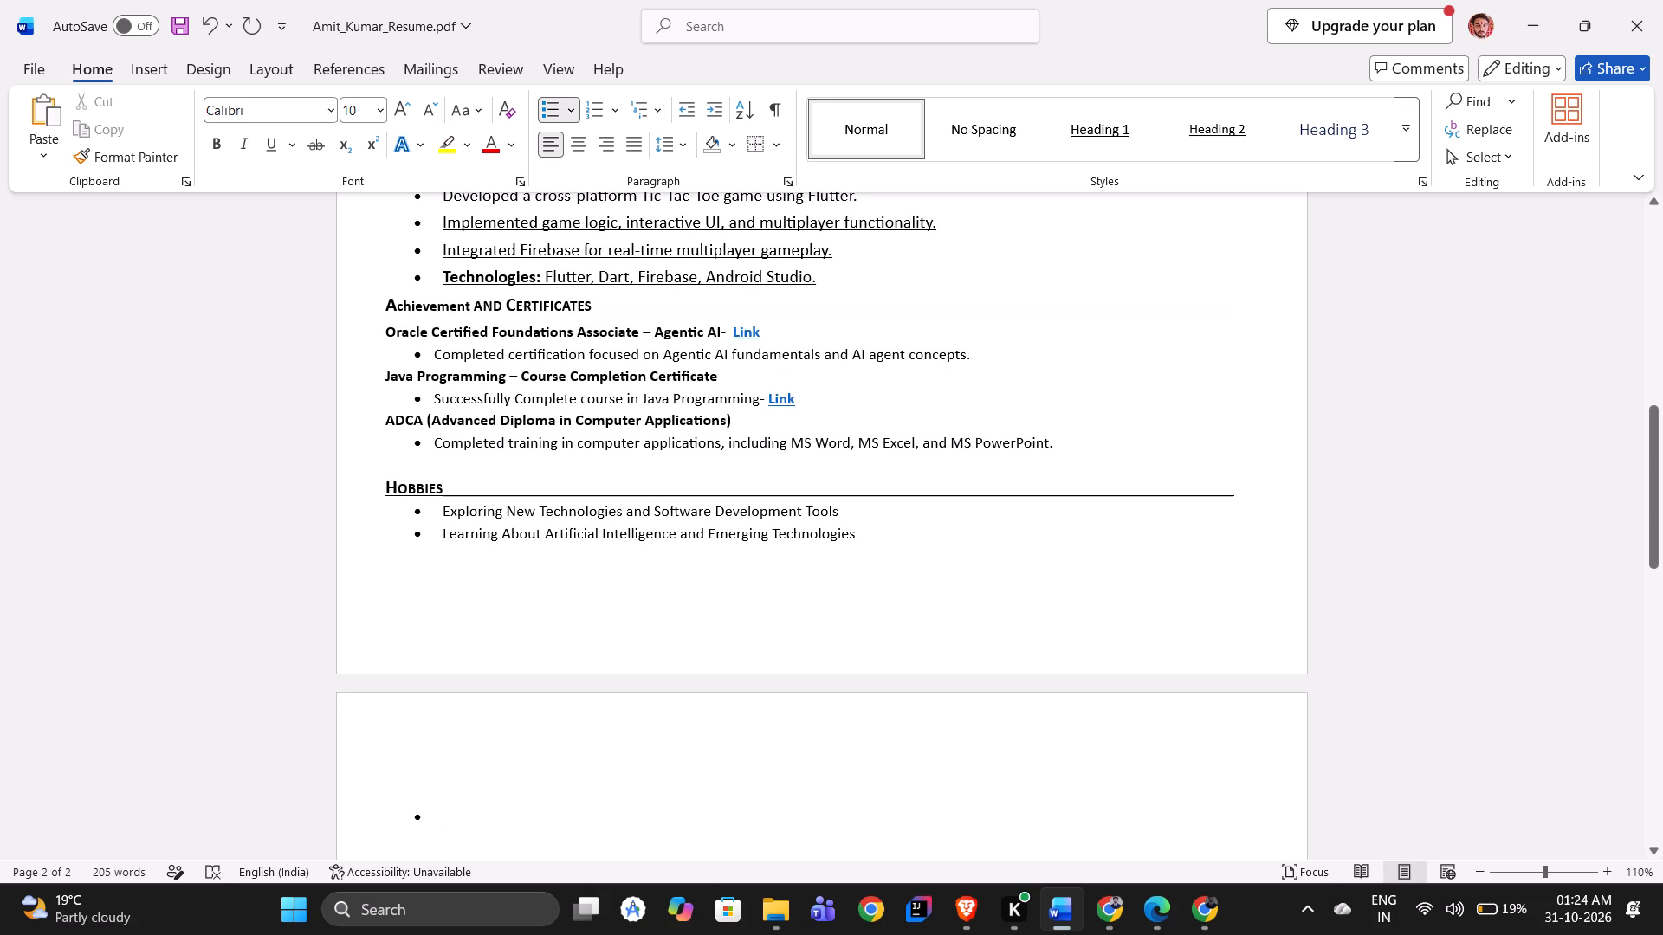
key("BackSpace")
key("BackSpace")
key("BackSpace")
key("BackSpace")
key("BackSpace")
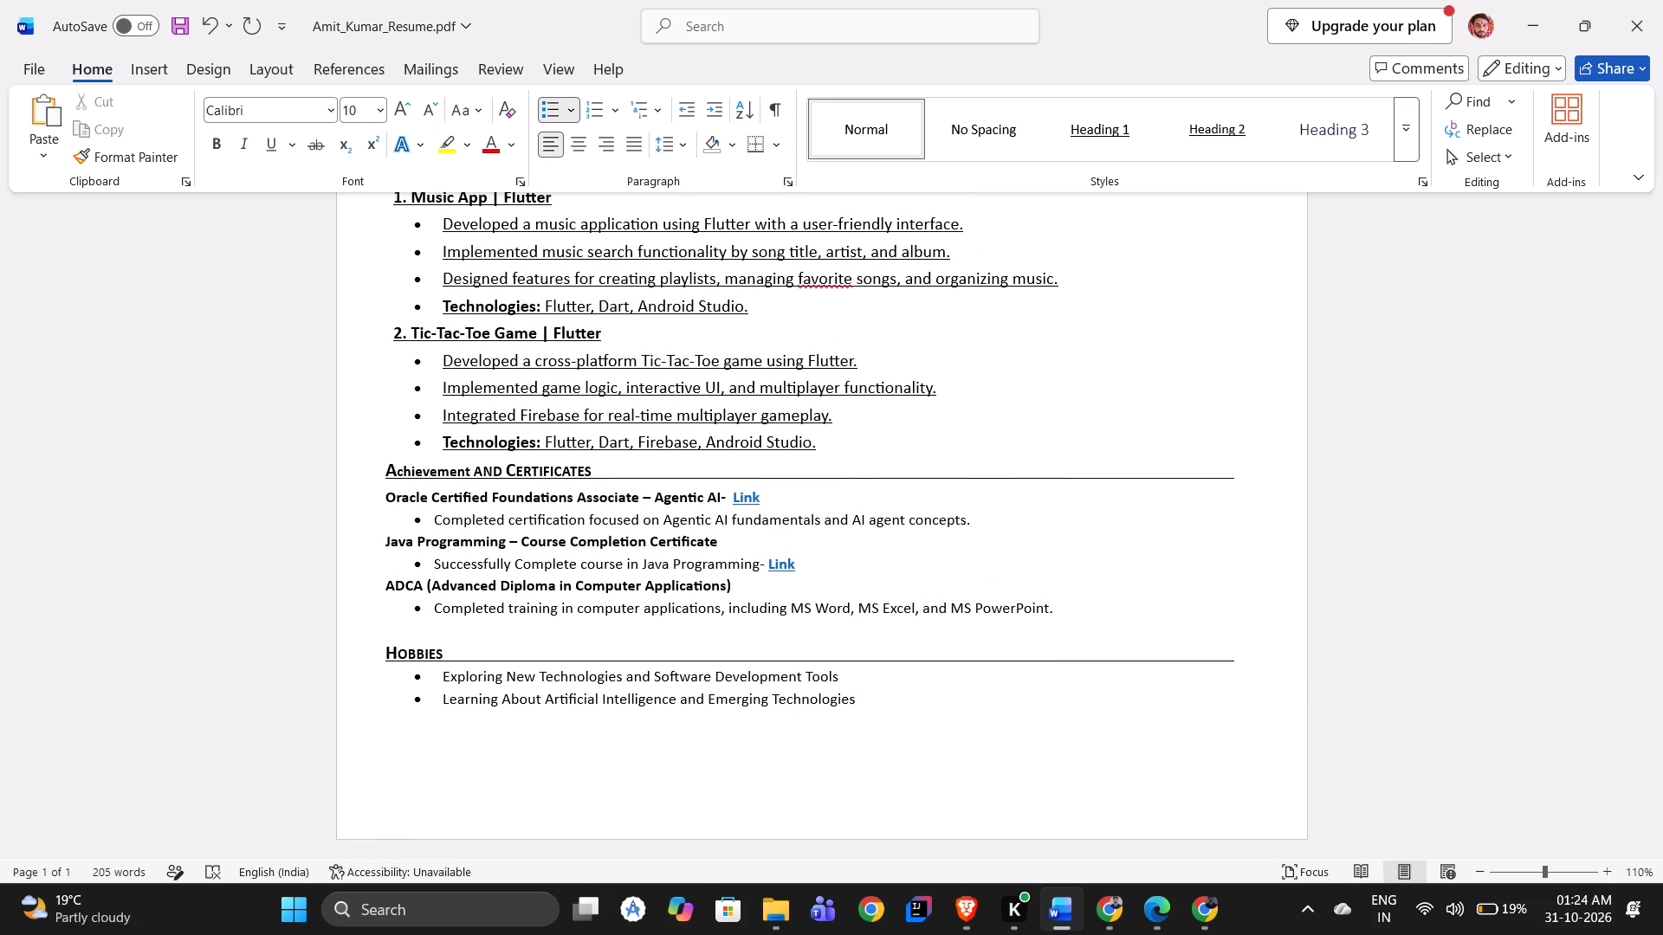
Remove the blank line between the ADCA certificate entry and the Hobbies heading.
left_click(411, 634)
key("BackSpace")
key("BackSpace")
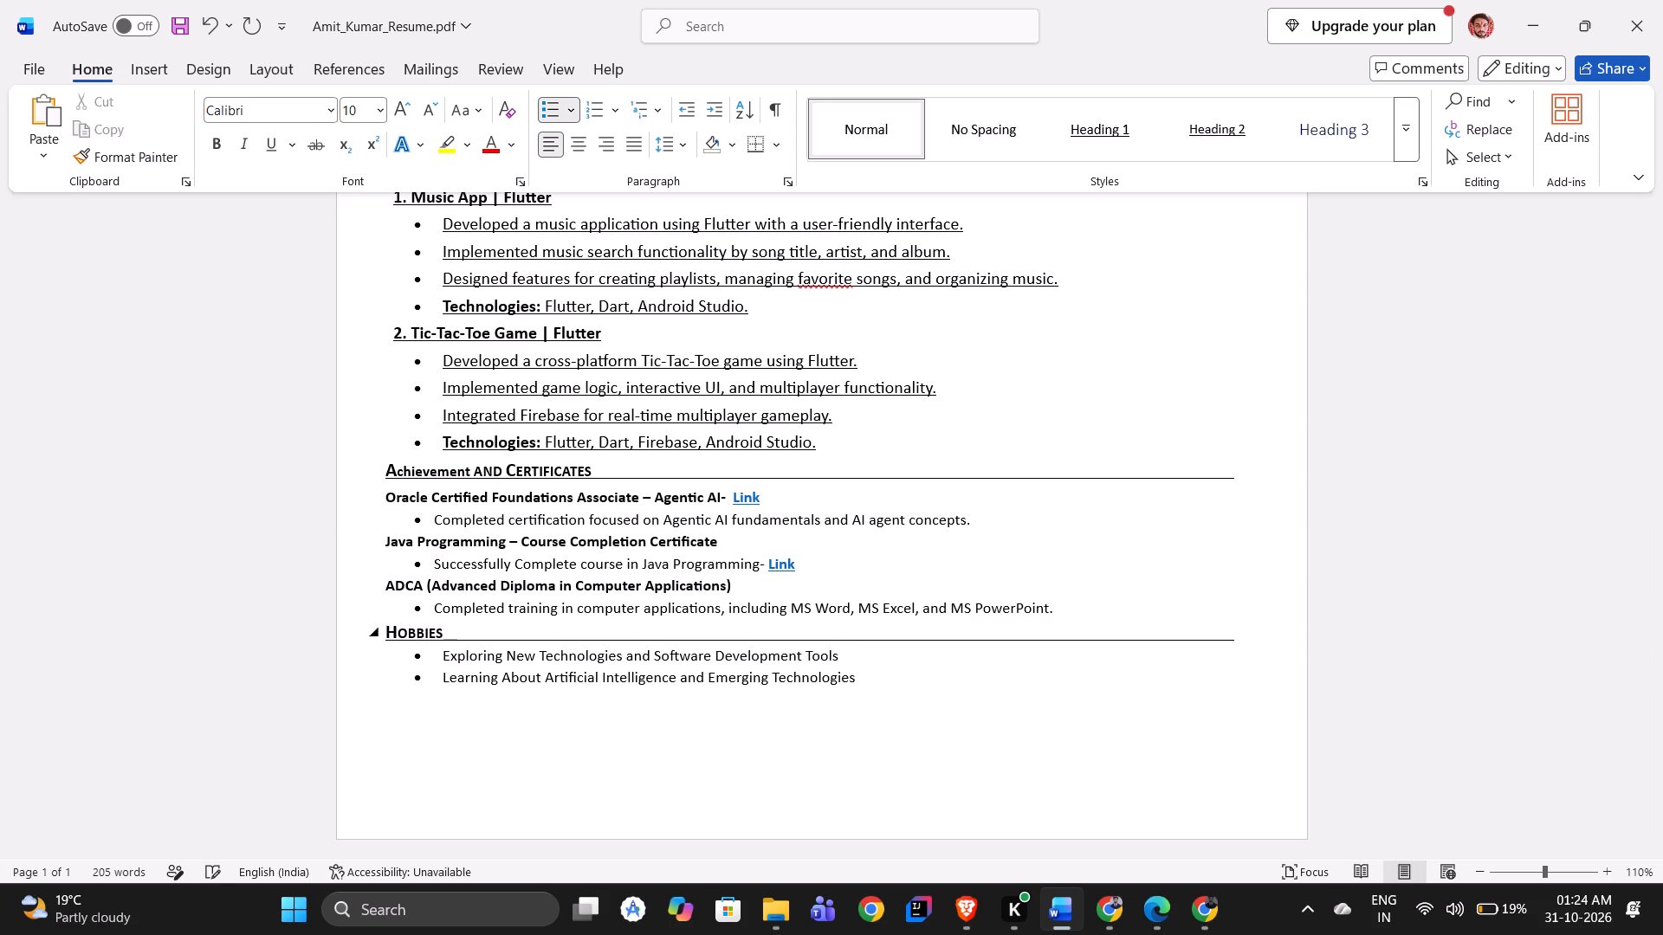
Add a third bullet reading "Listen Song & Podcast." at the end of the Hobbies list.
left_click(876, 674)
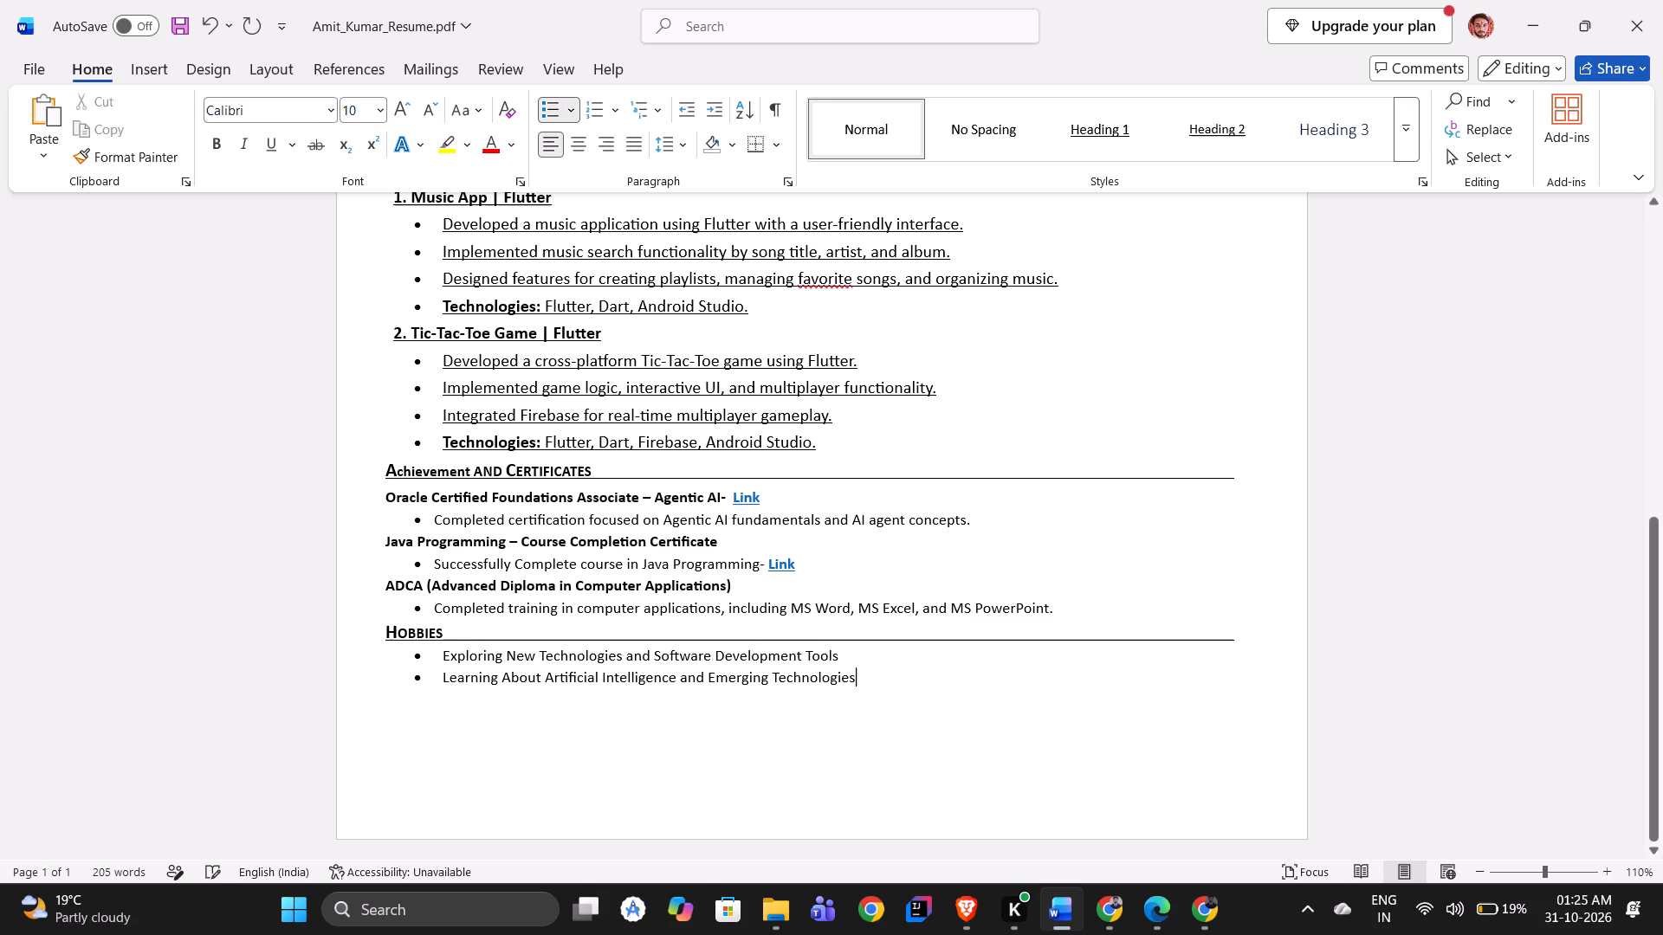
key("Return")
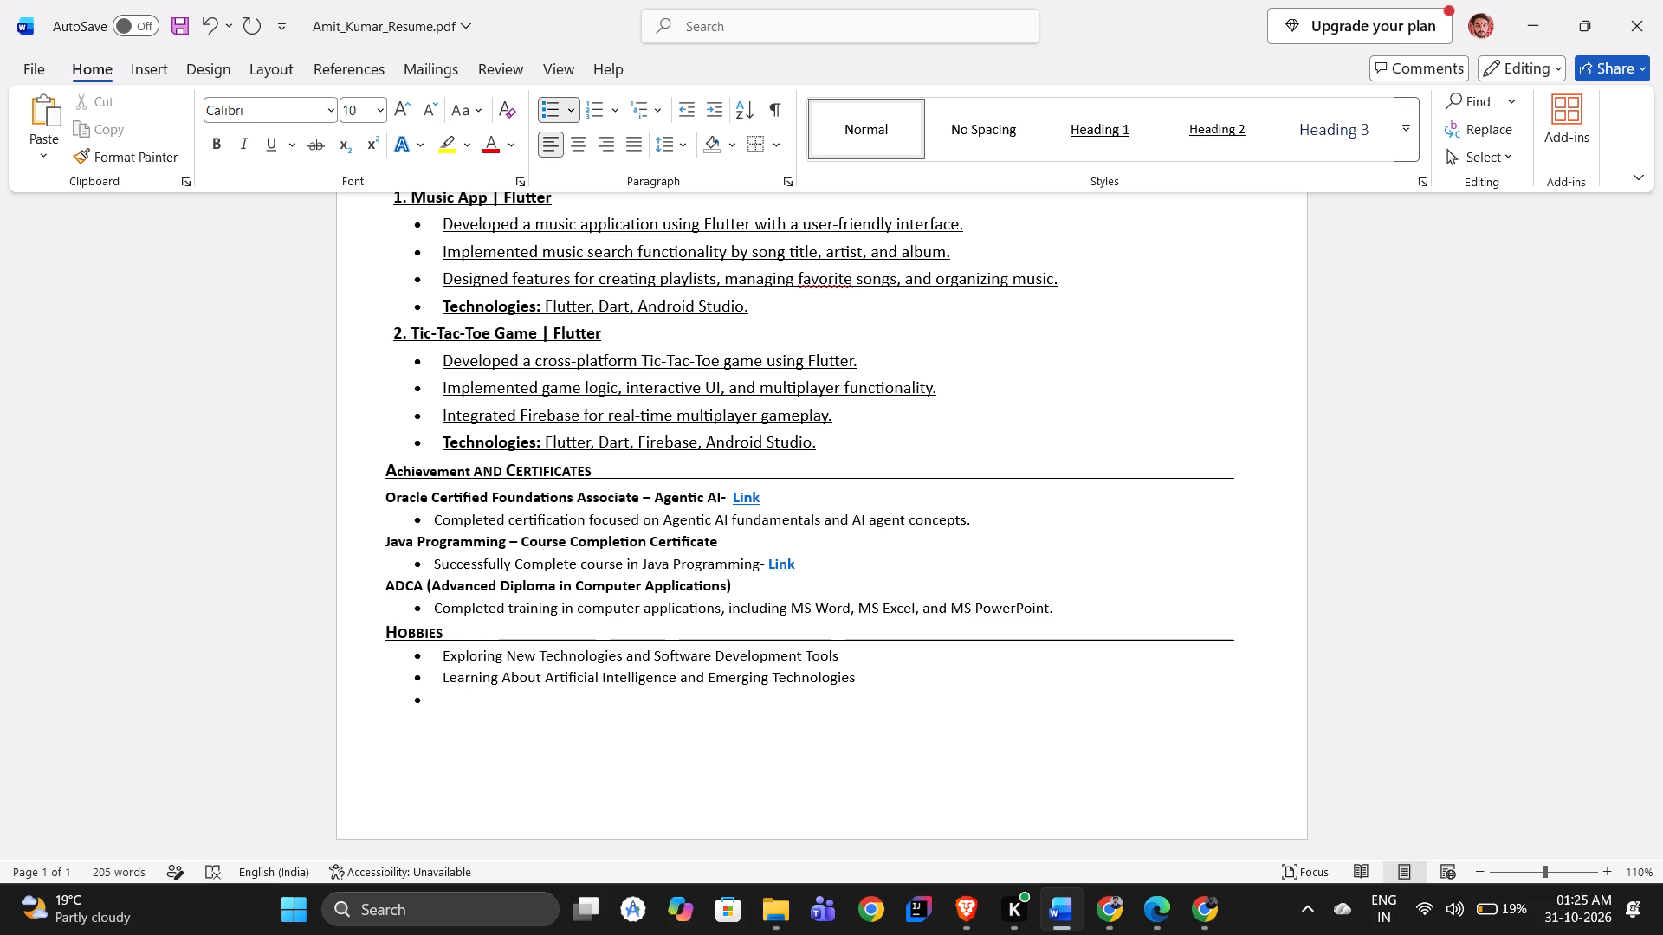
type("Lis")
type("te")
type("n")
key("space")
type("Song")
key("space")
key("shift+ampersand")
key("space")
type("Po")
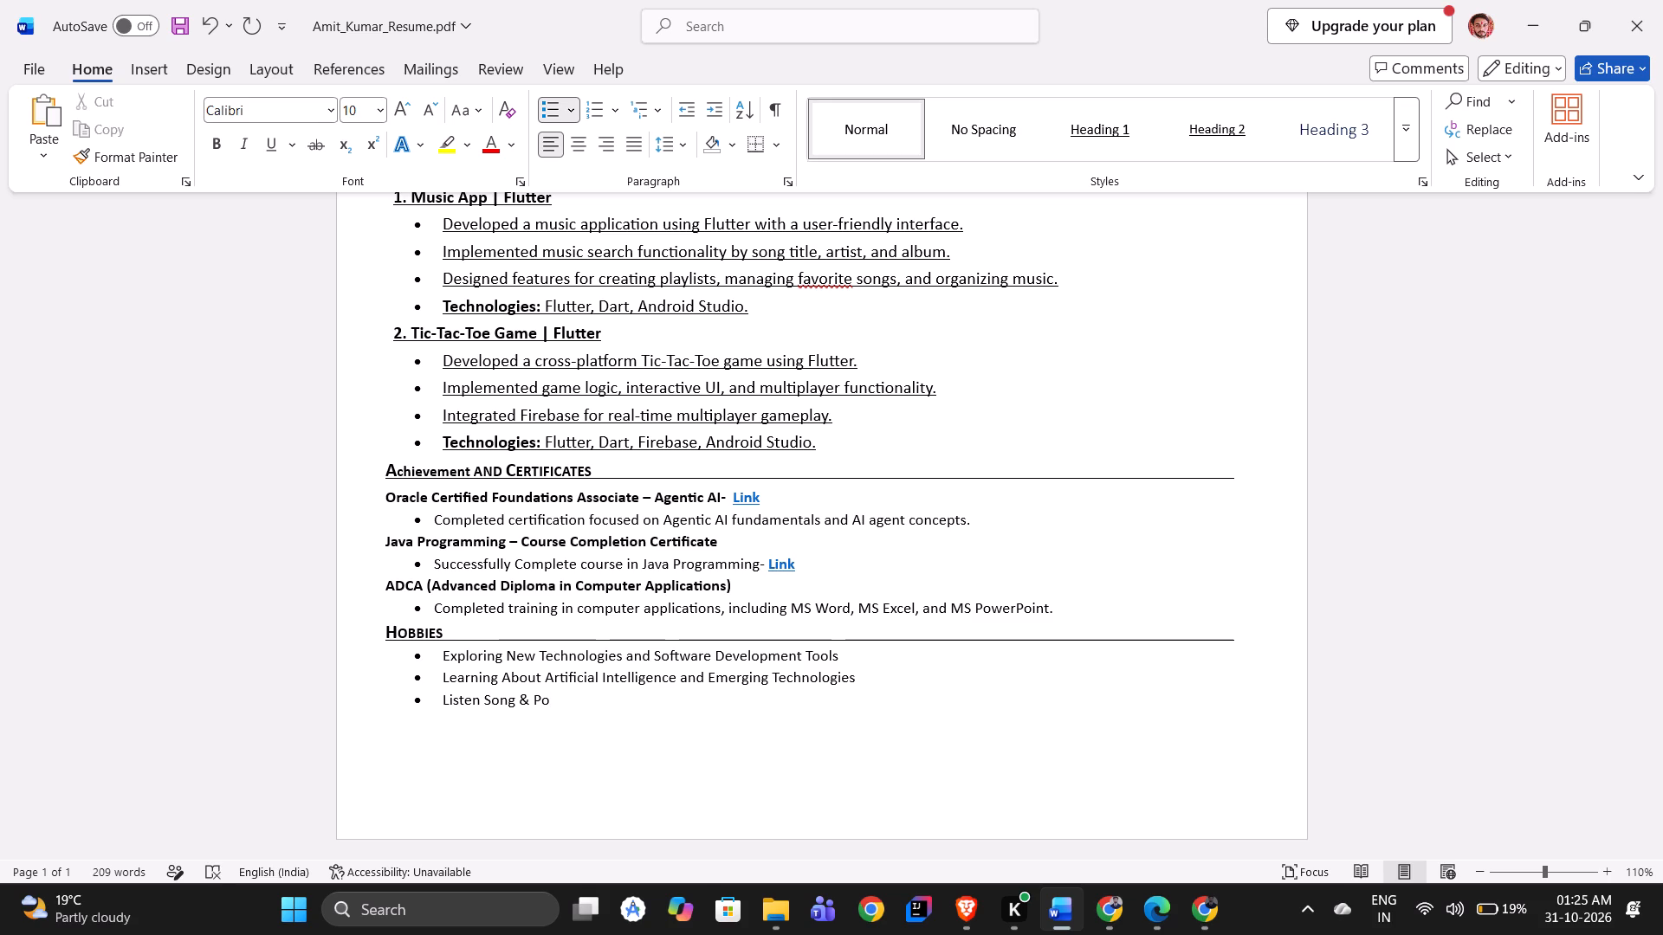
key("d")
key("c")
type("as")
key("t")
key("space")
key("BackSpace")
key("period")
left_click(906, 713)
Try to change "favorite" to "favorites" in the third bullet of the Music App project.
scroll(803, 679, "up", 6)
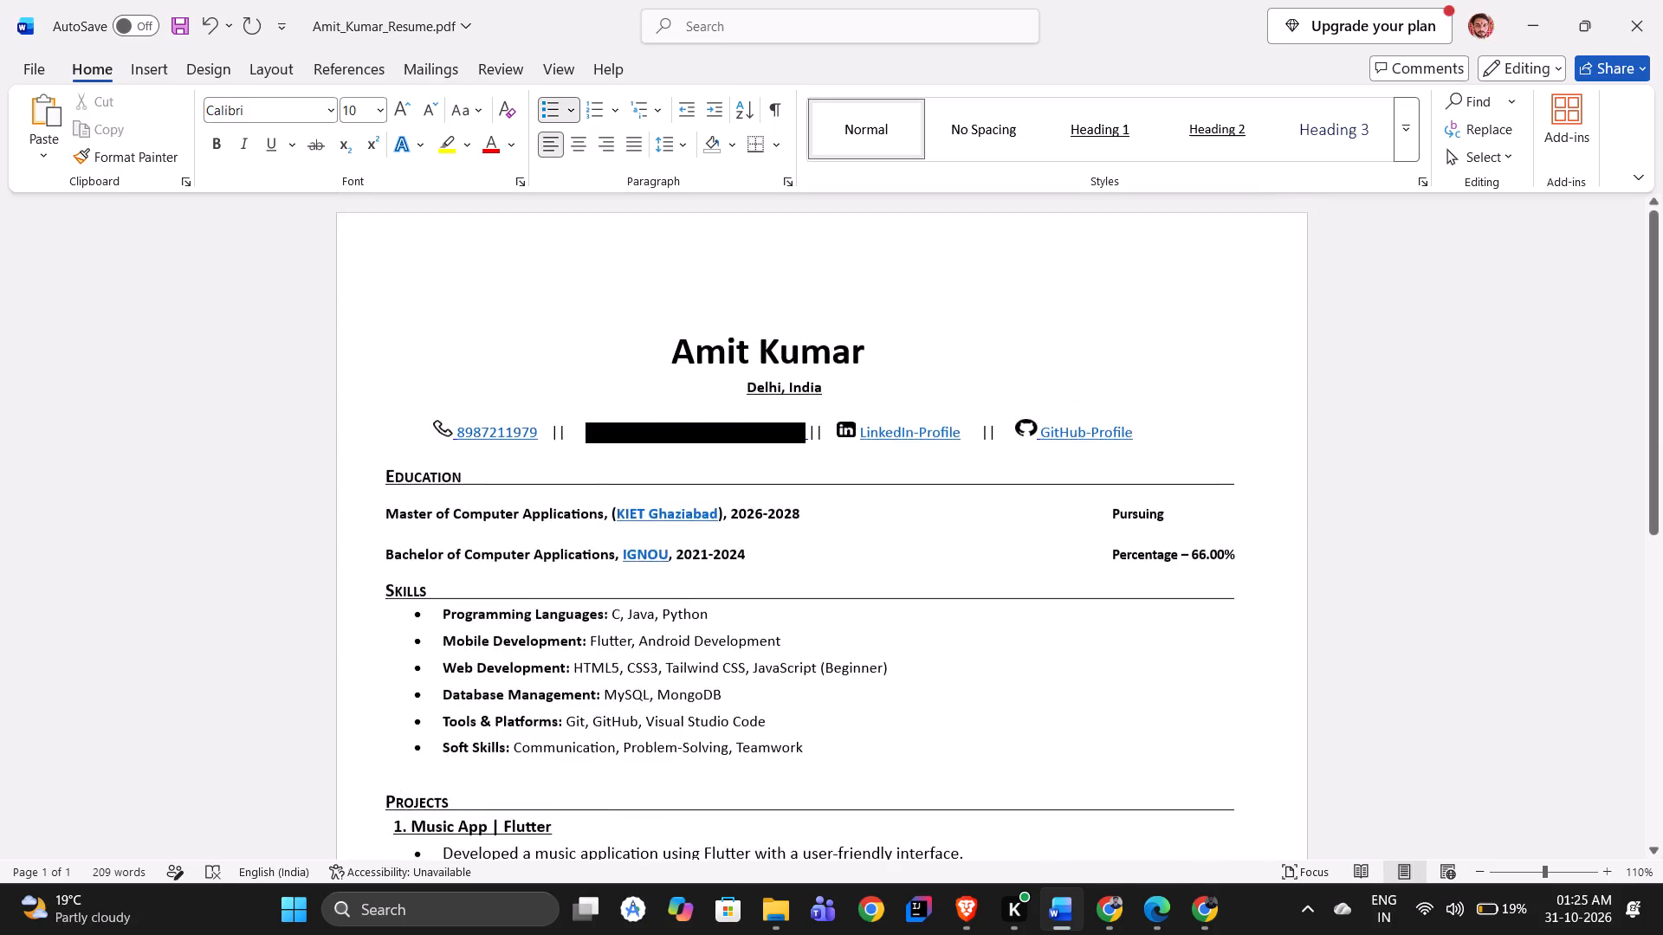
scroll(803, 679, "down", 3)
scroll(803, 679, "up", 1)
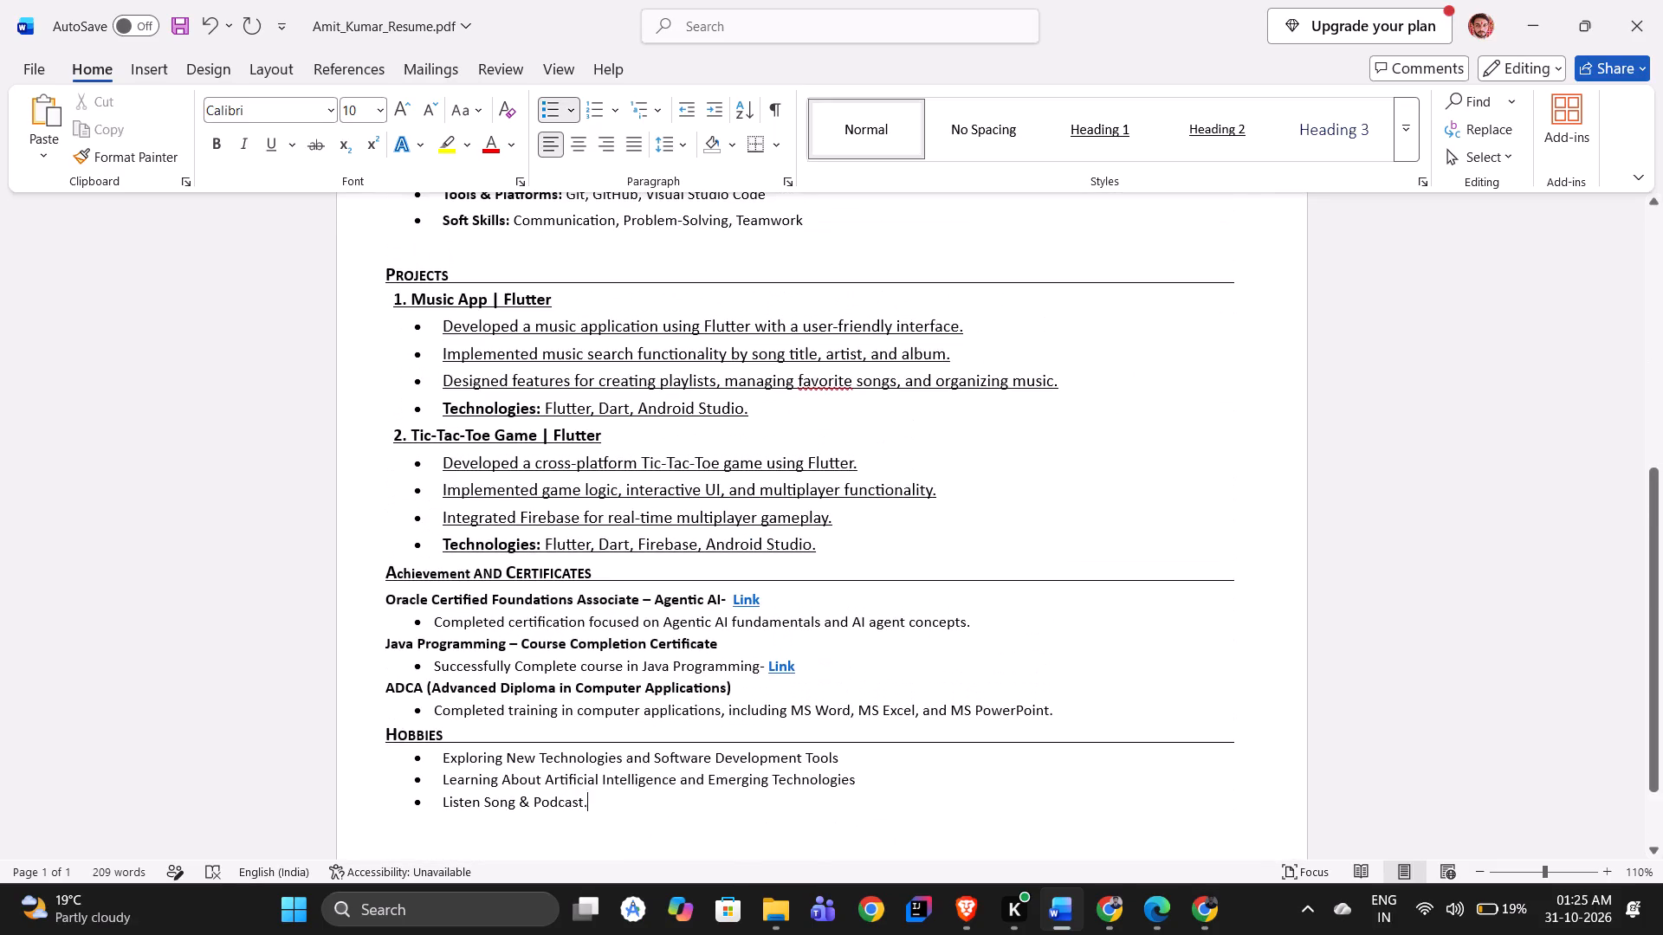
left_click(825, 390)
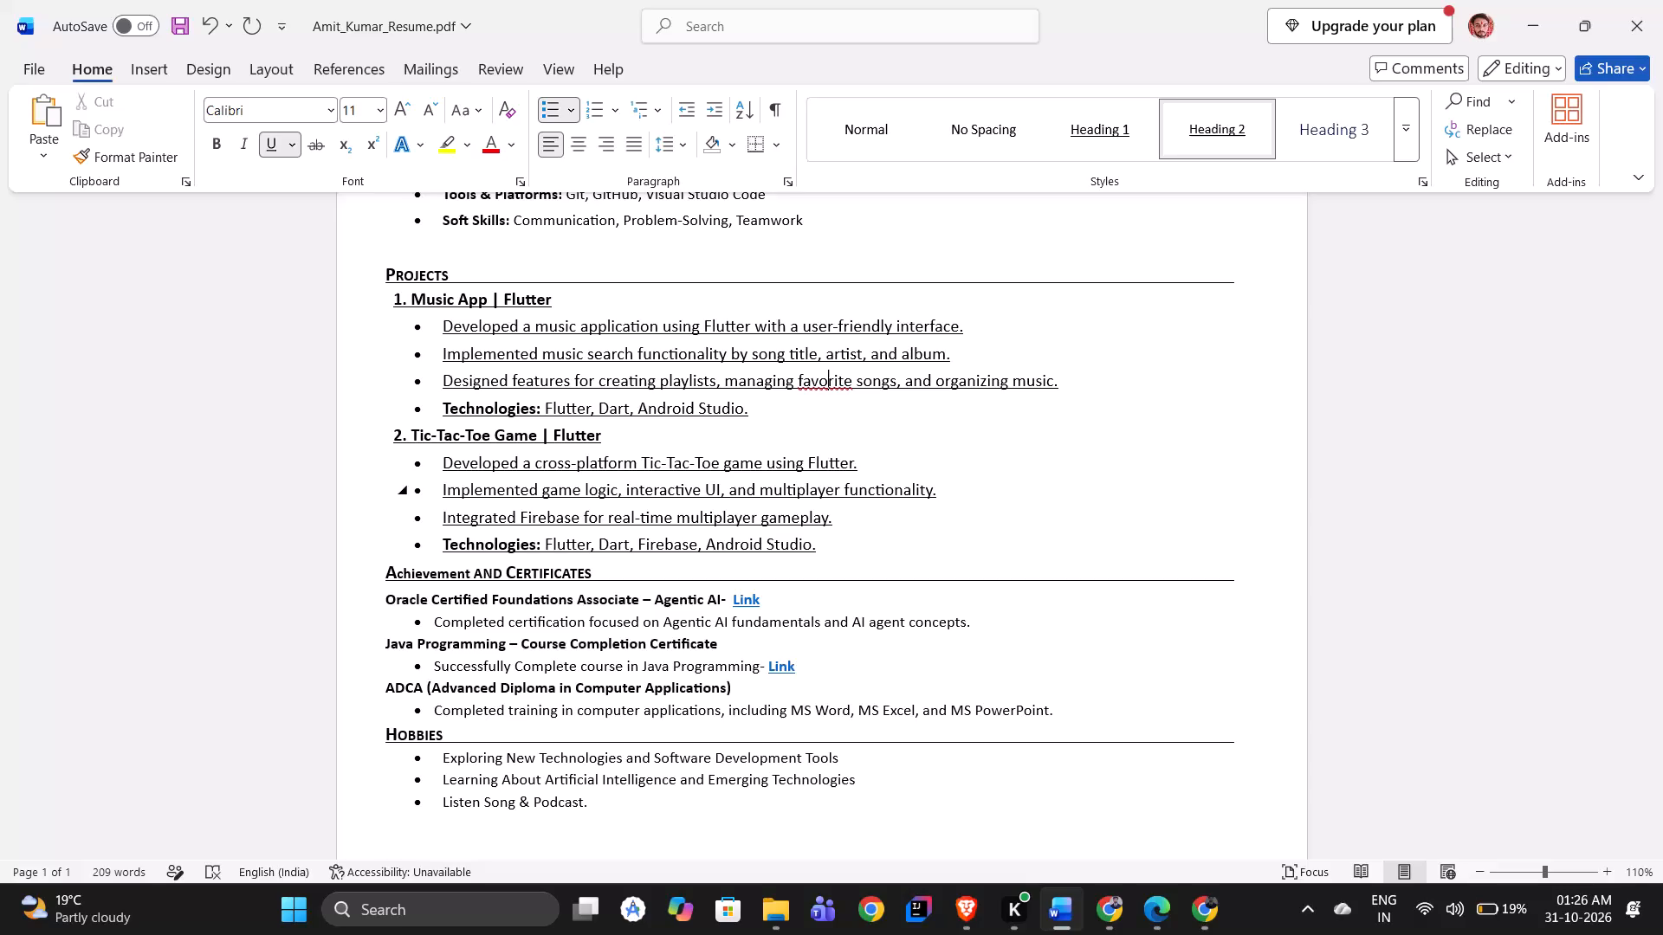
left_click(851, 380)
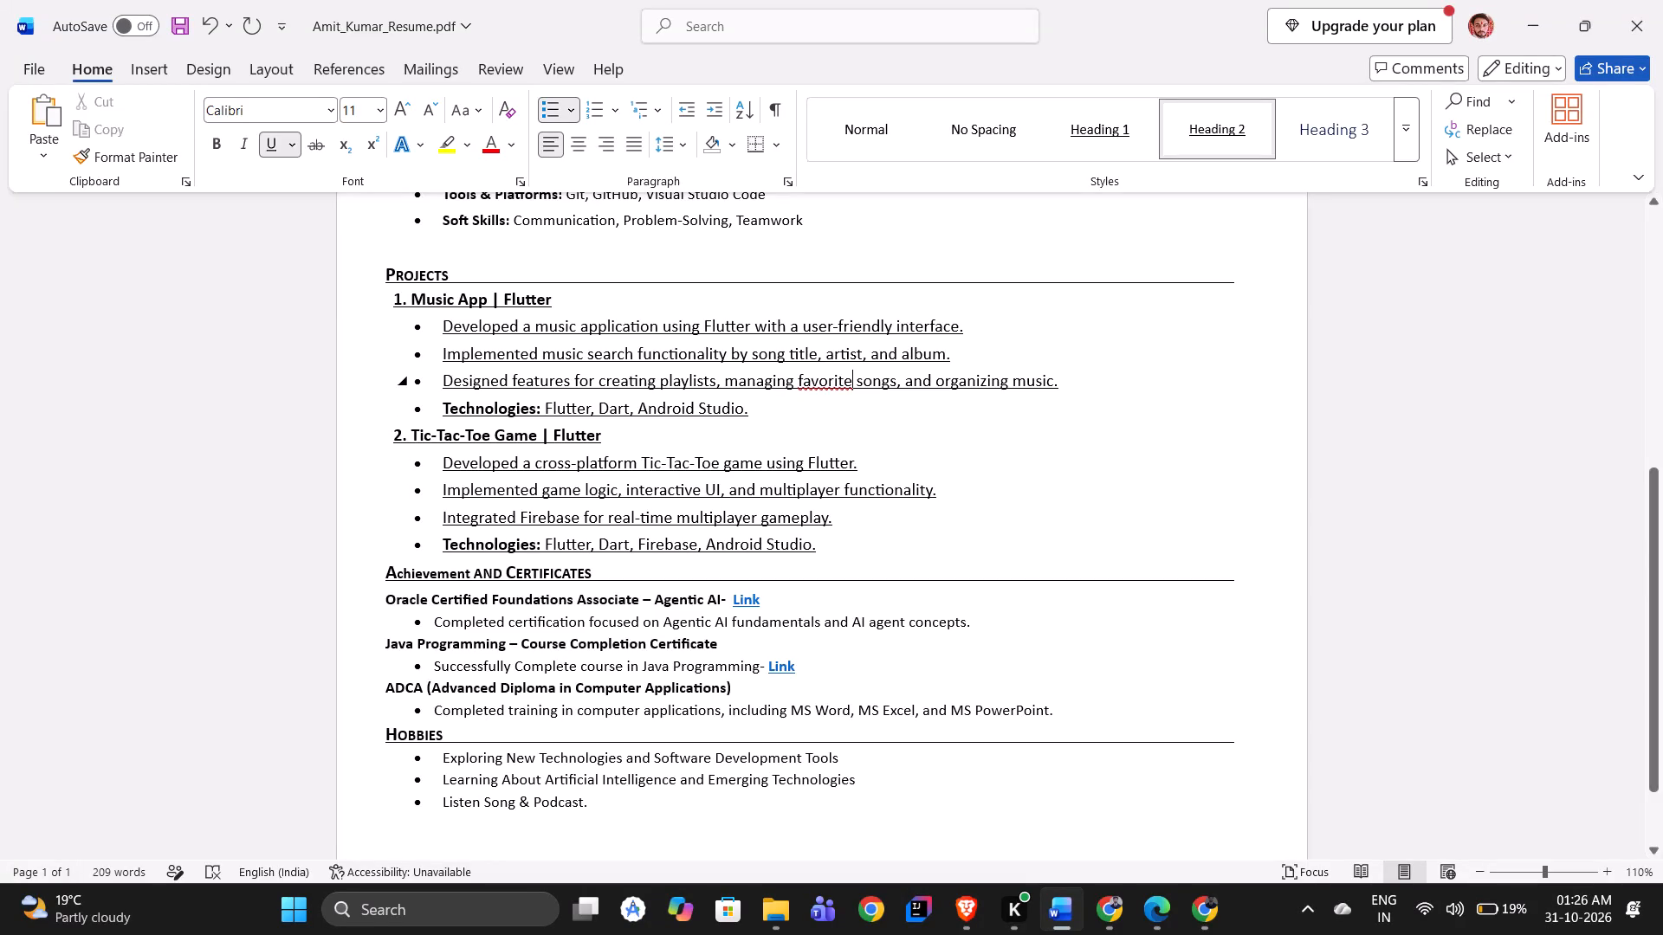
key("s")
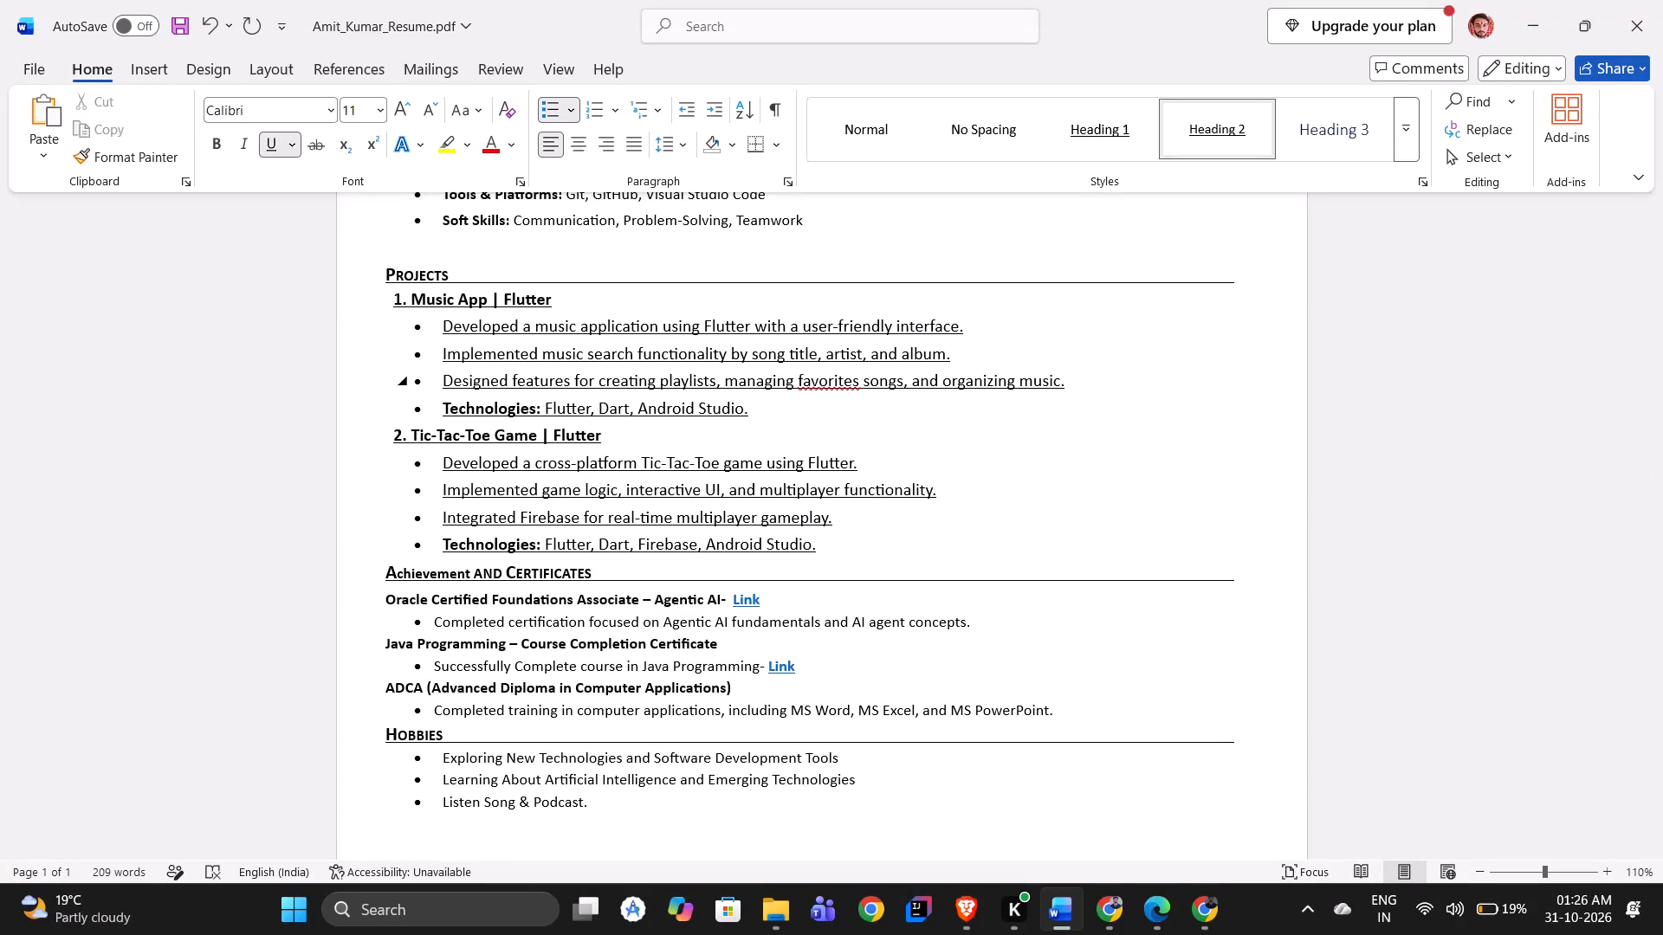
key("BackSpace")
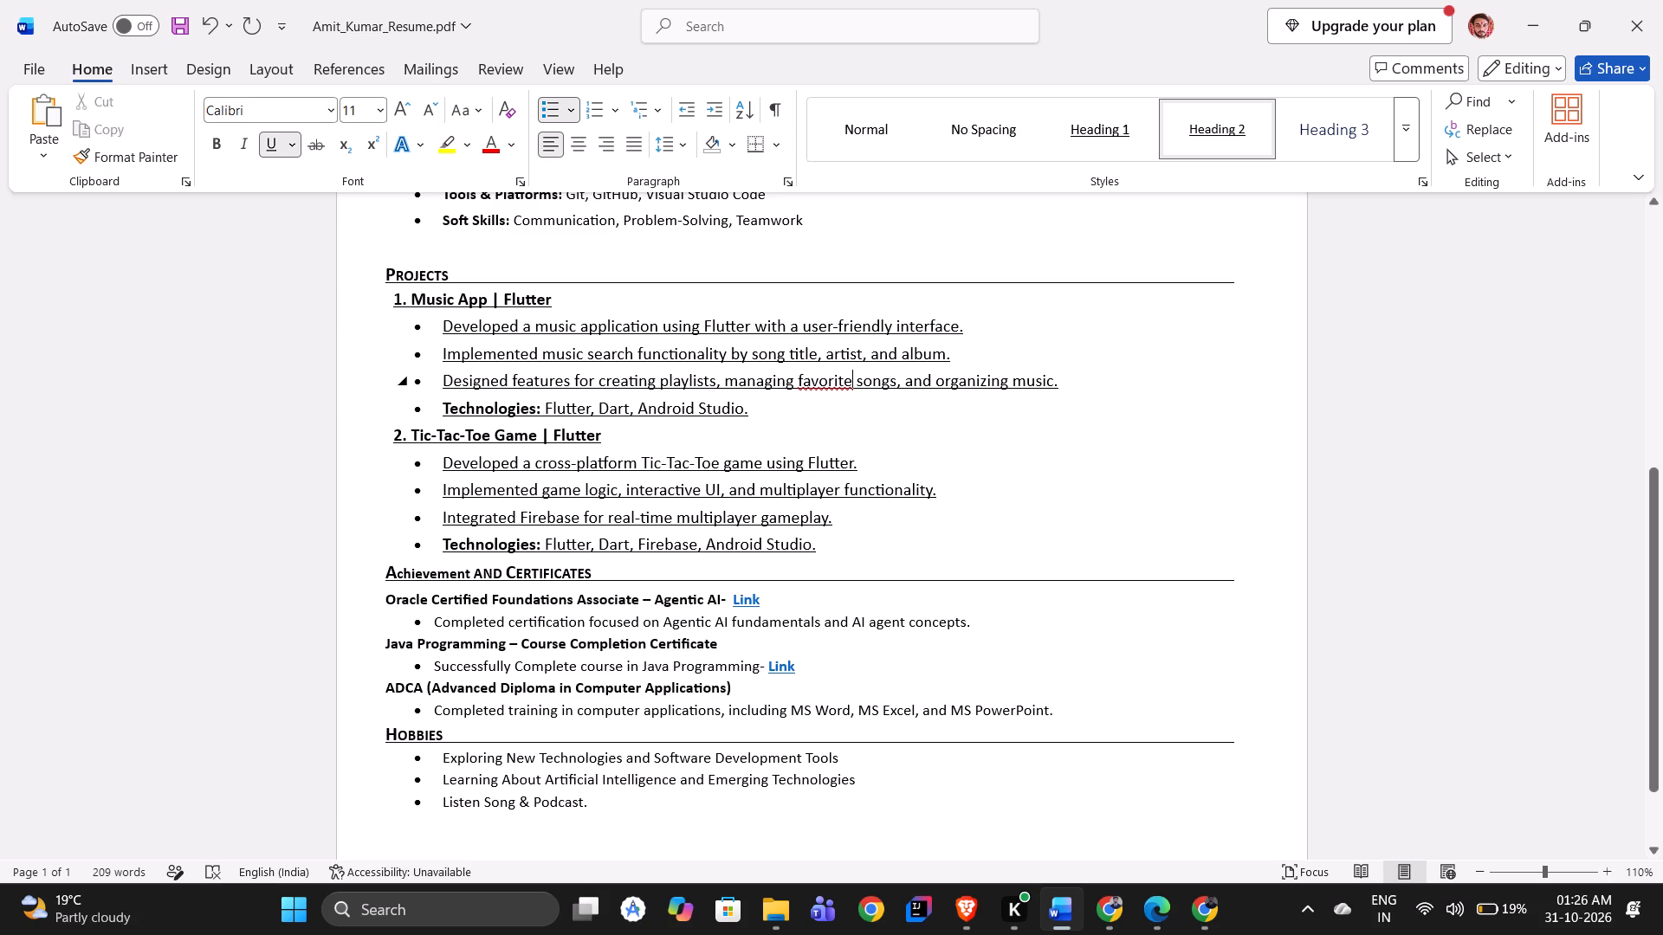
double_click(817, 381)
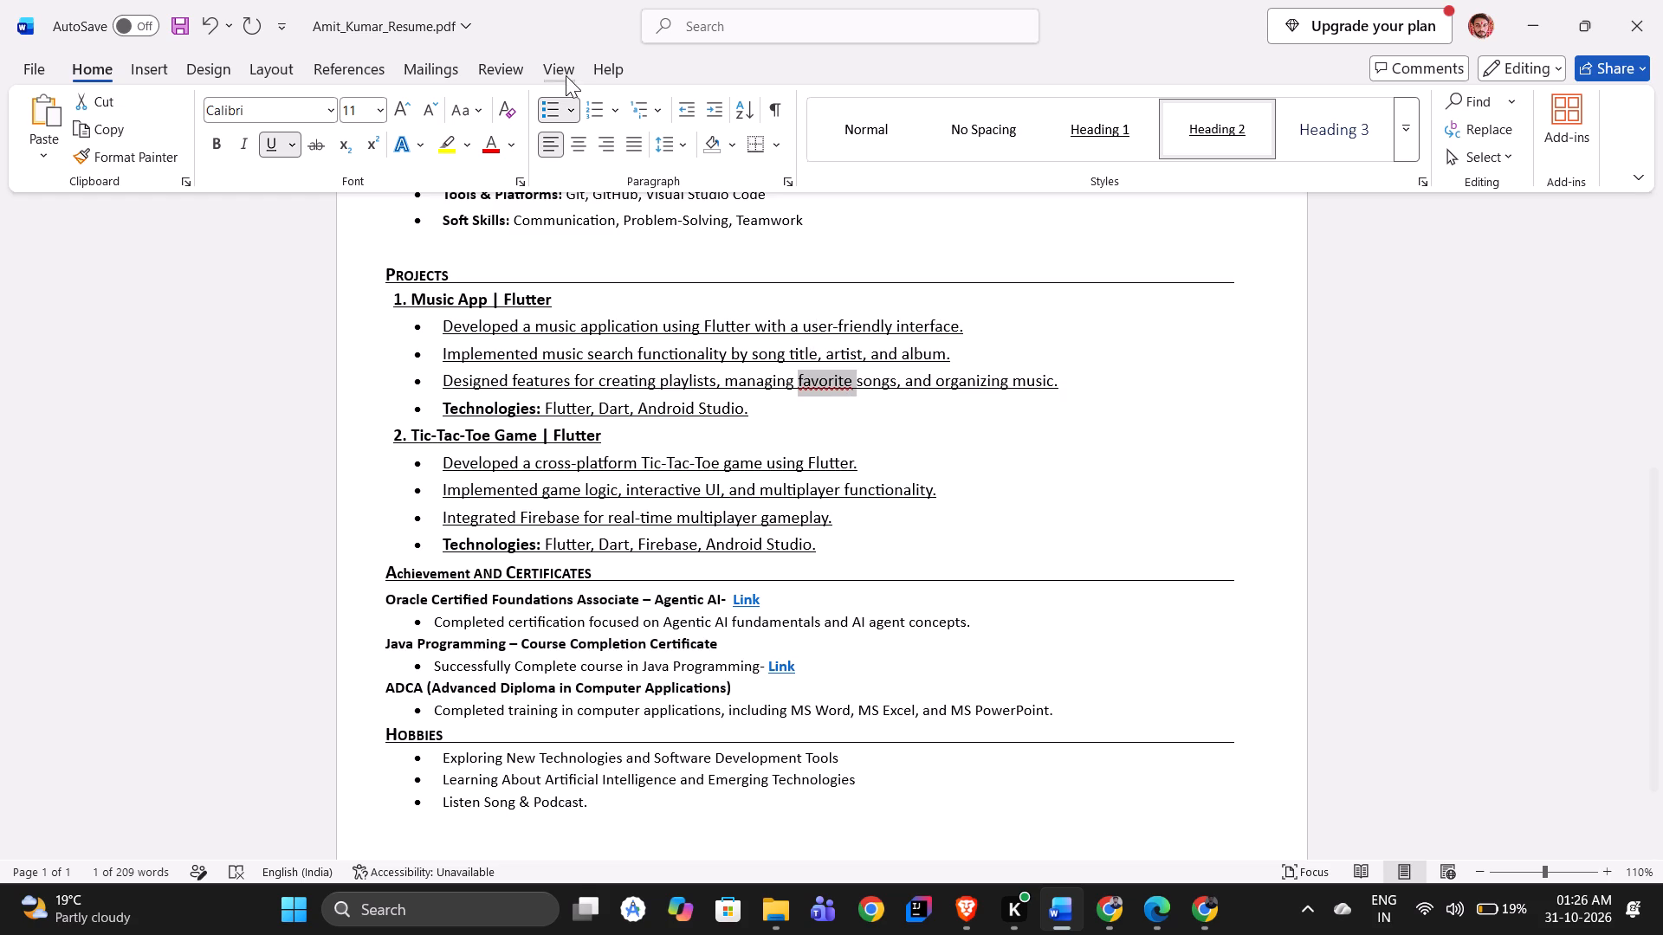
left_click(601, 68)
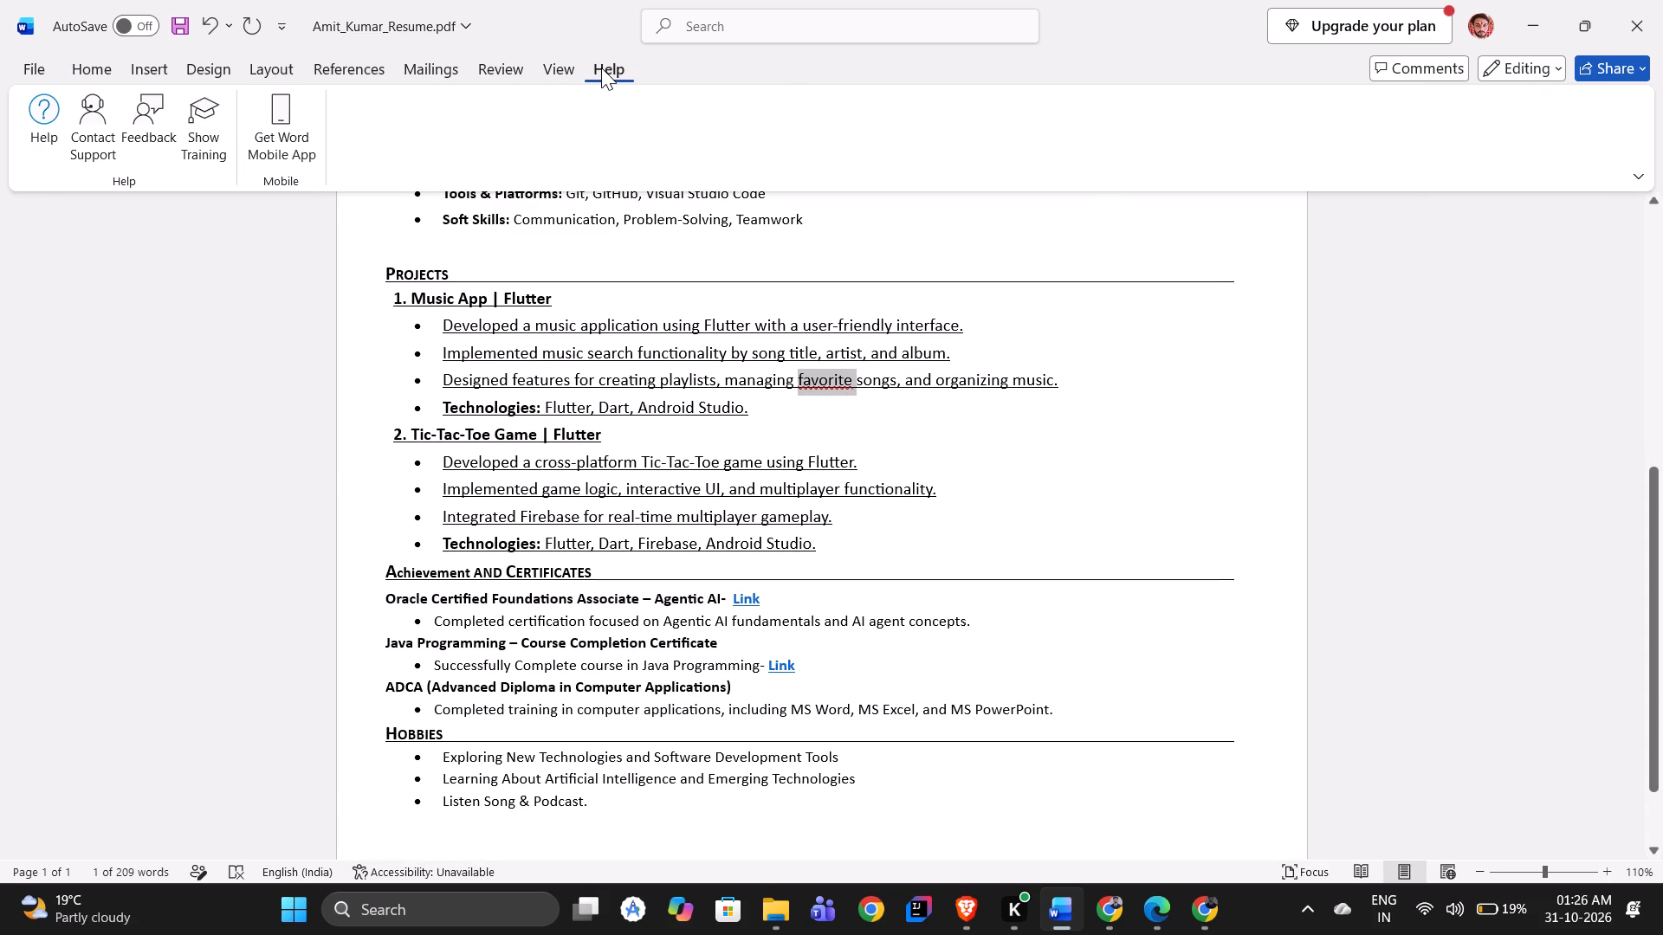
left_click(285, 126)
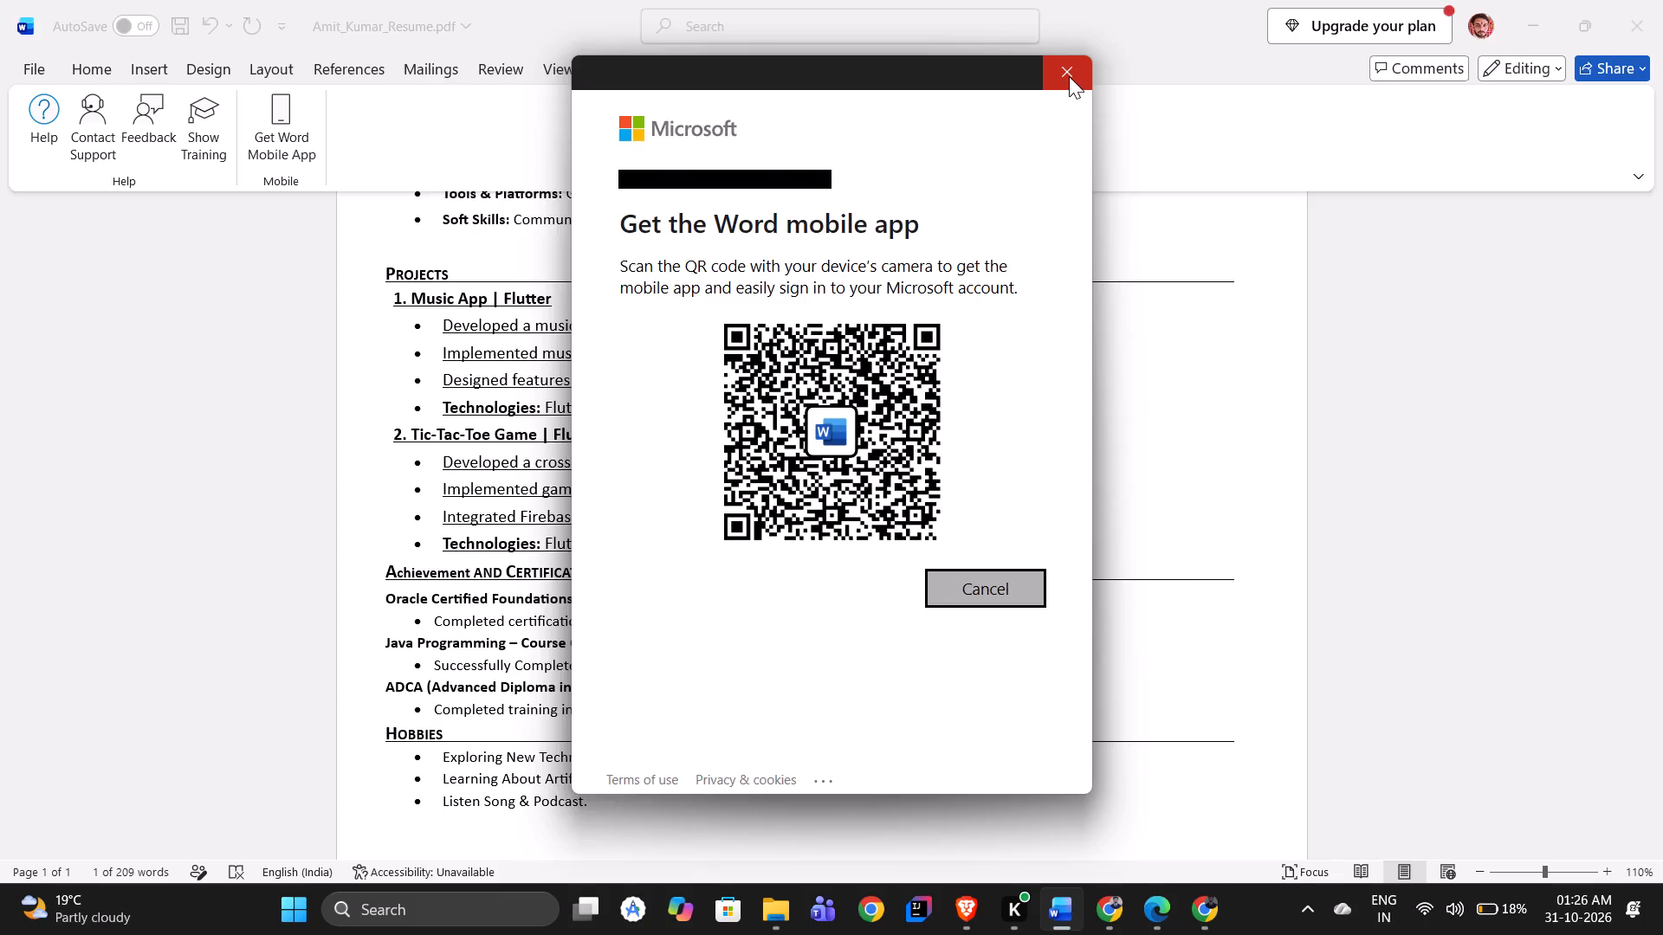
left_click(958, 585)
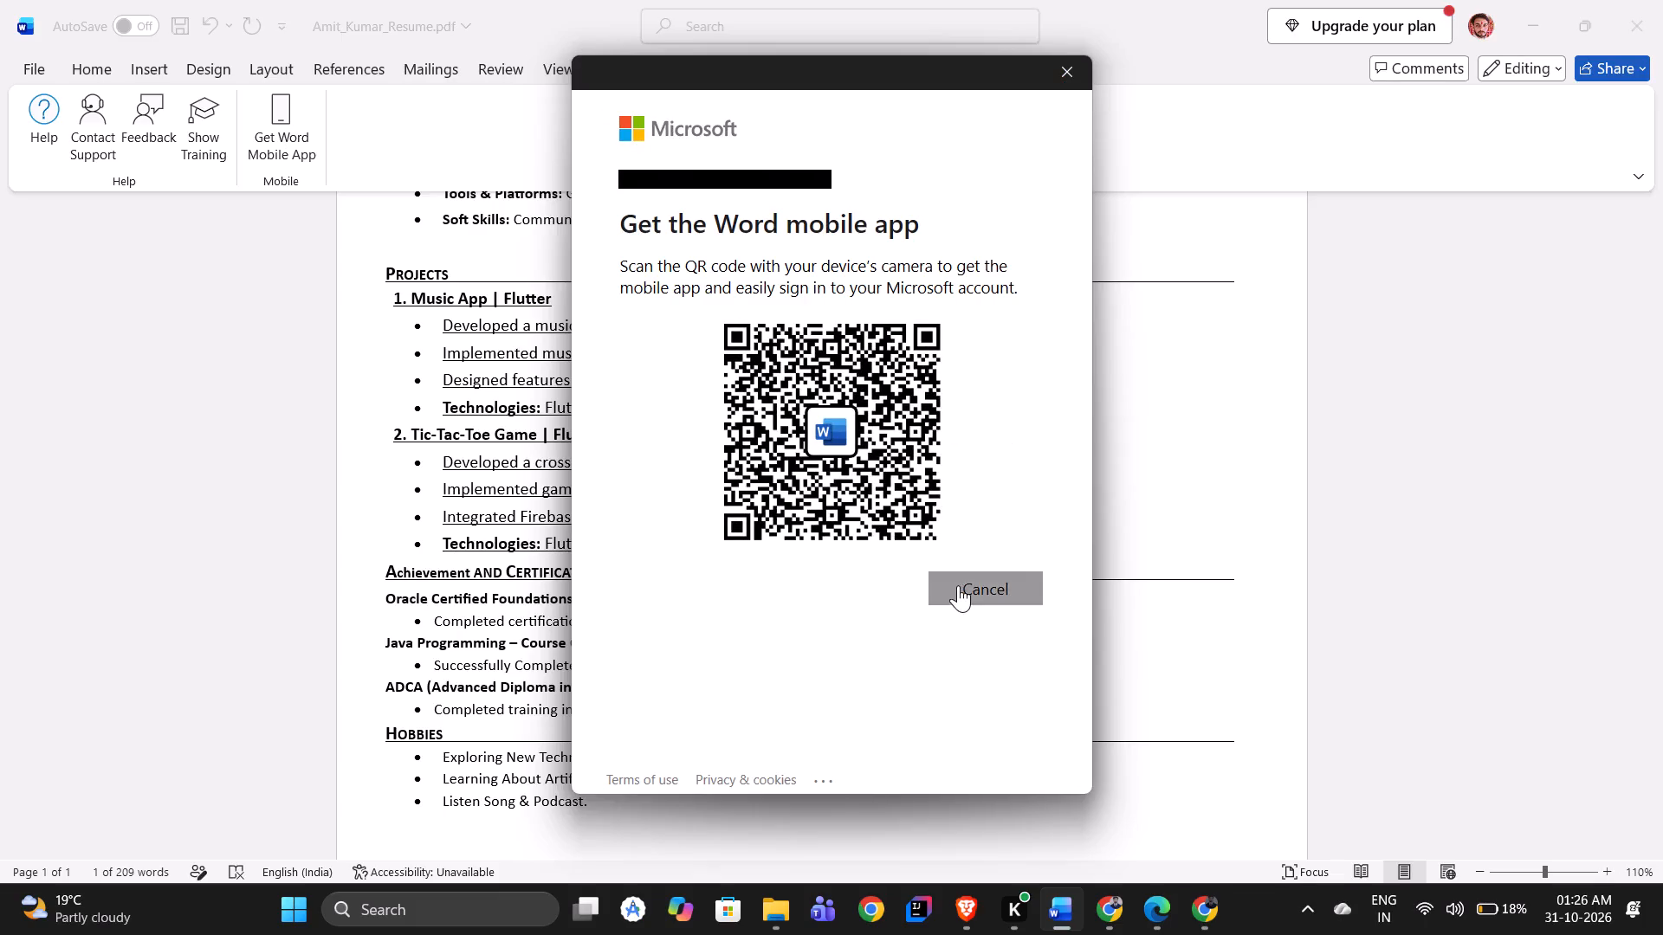
Review the resume from the Projects section back up to the name and contact header.
scroll(778, 521, "up", 1)
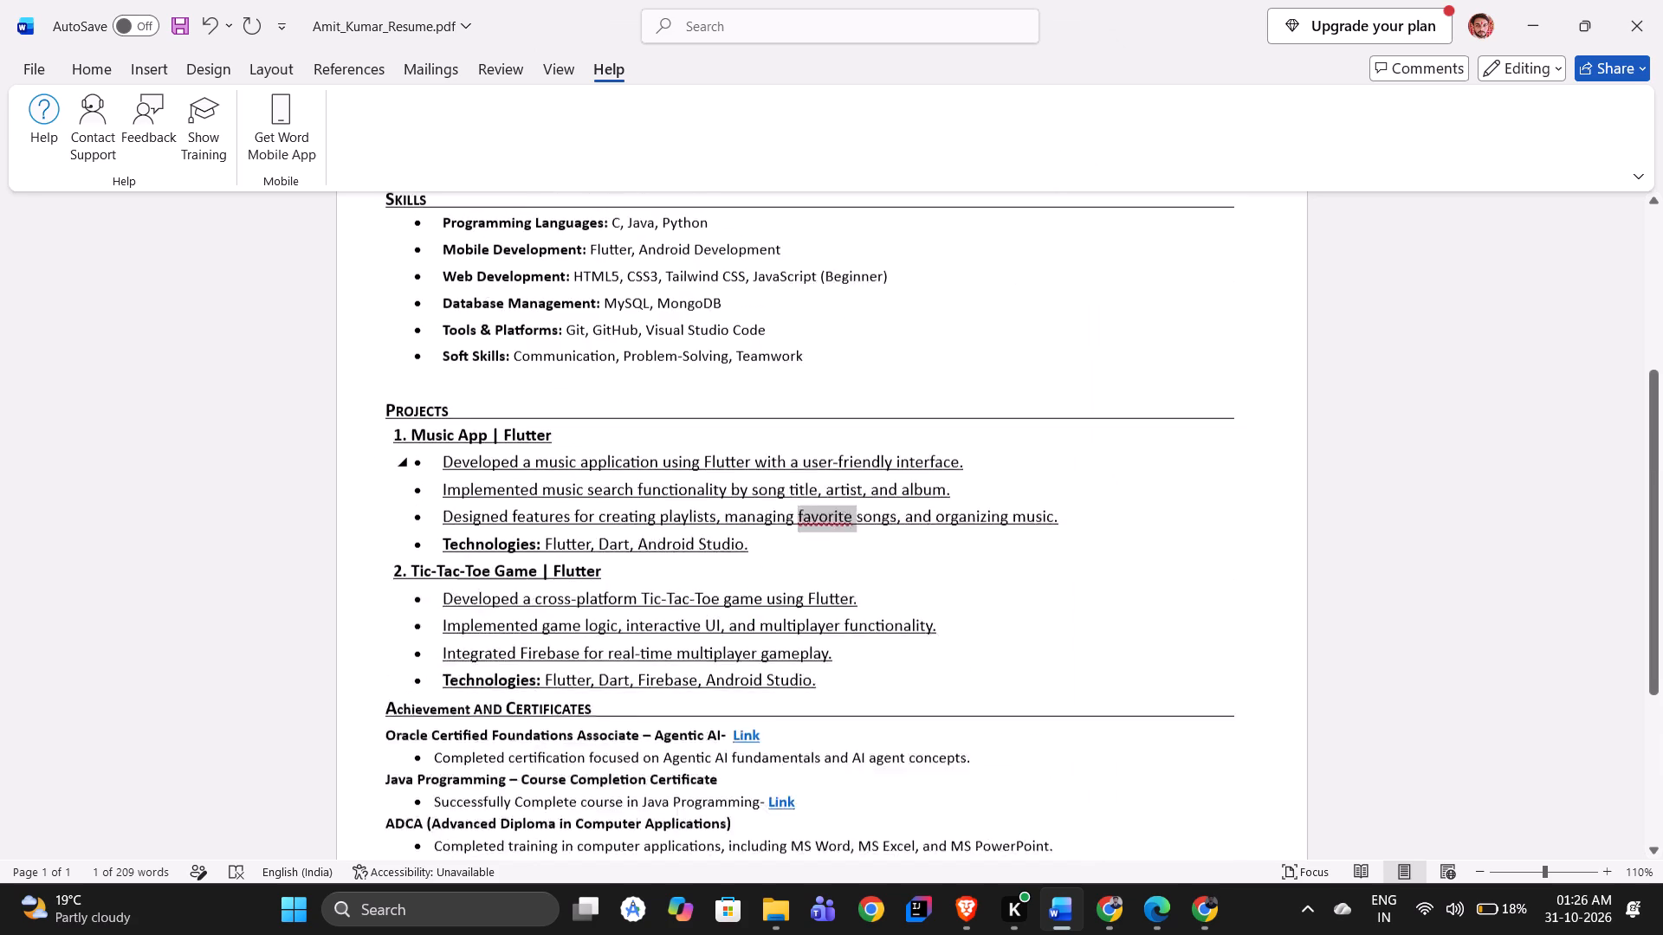
scroll(778, 521, "up", 3)
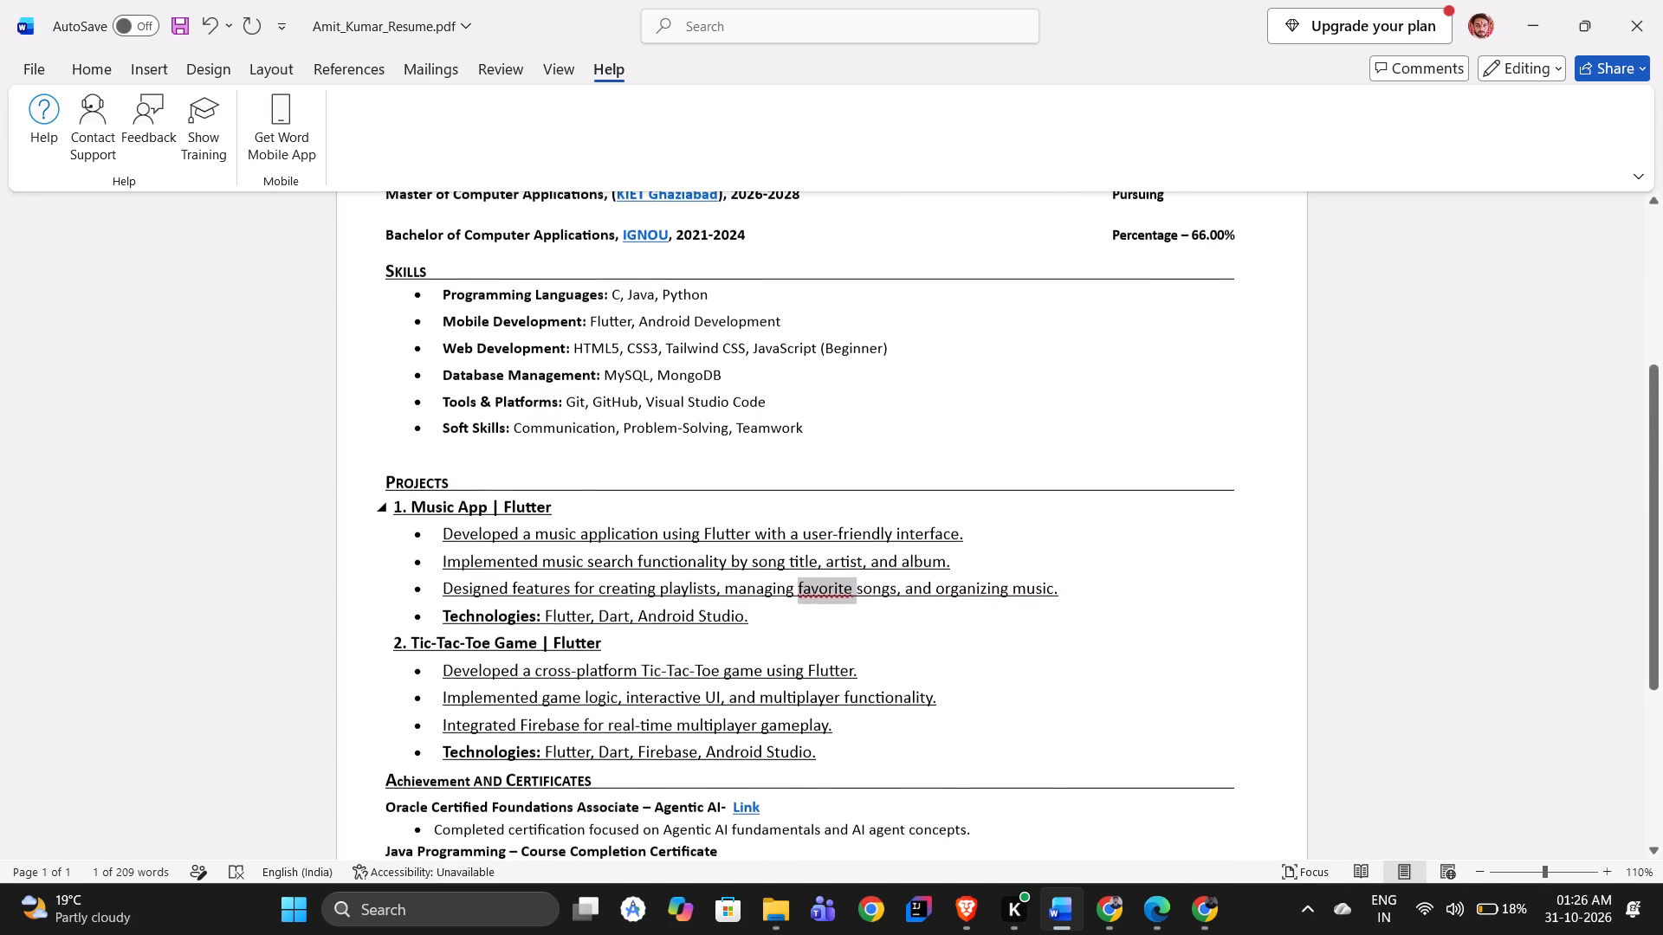
scroll(778, 521, "up", 2)
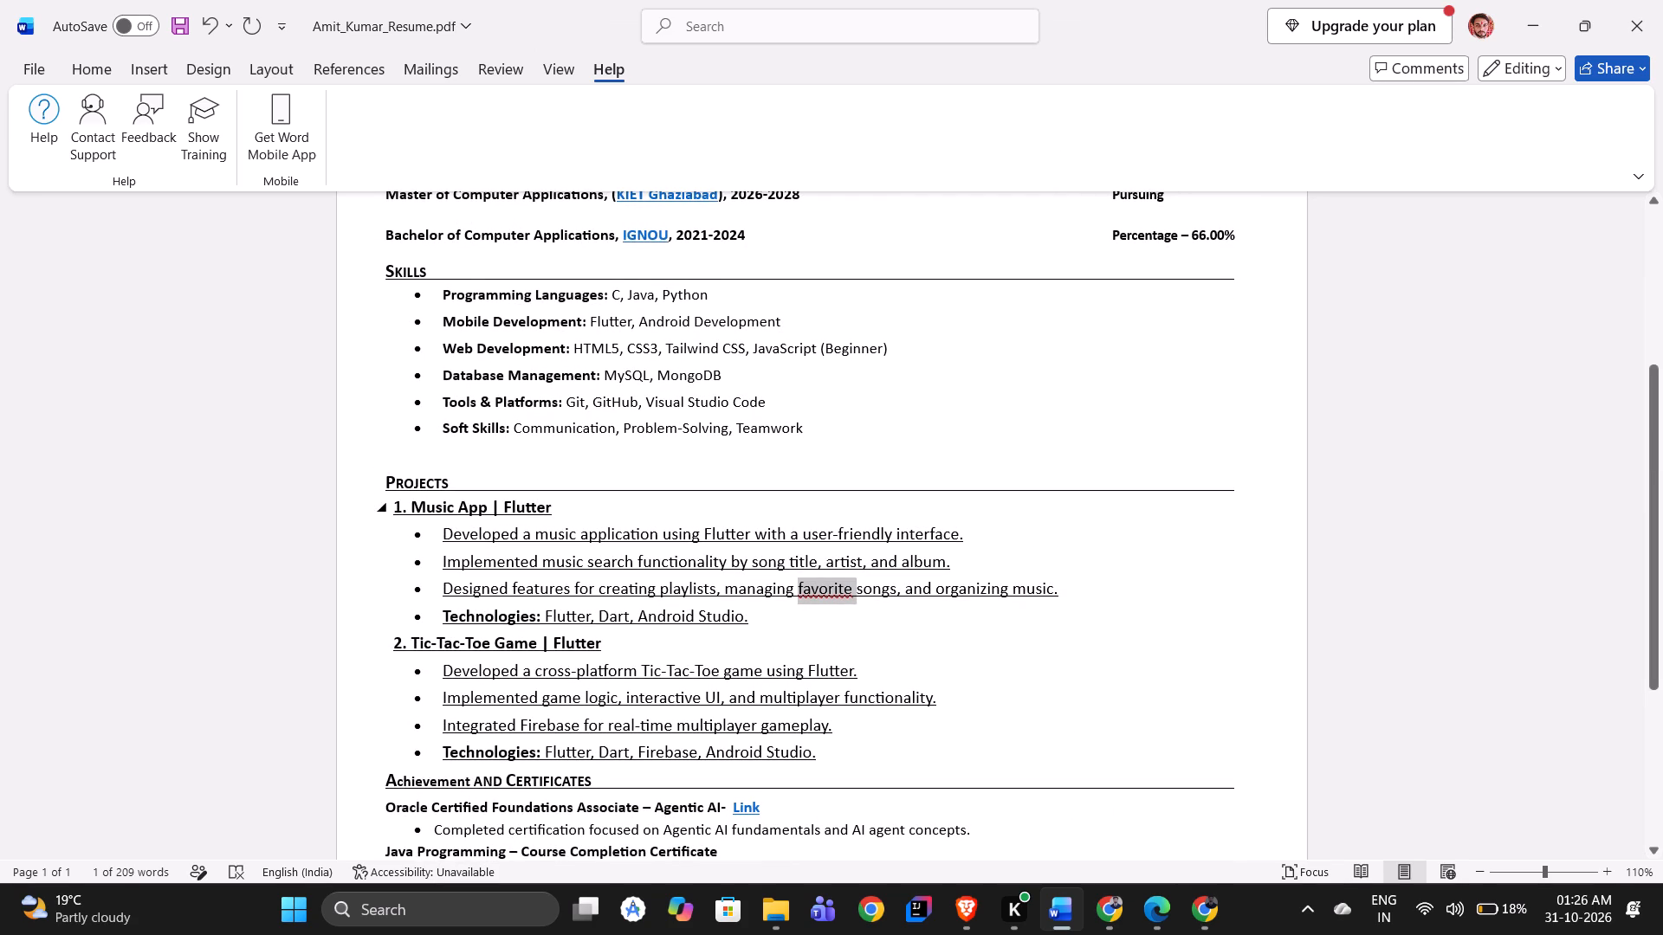
scroll(778, 521, "up", 3)
scroll(663, 323, "up", 5)
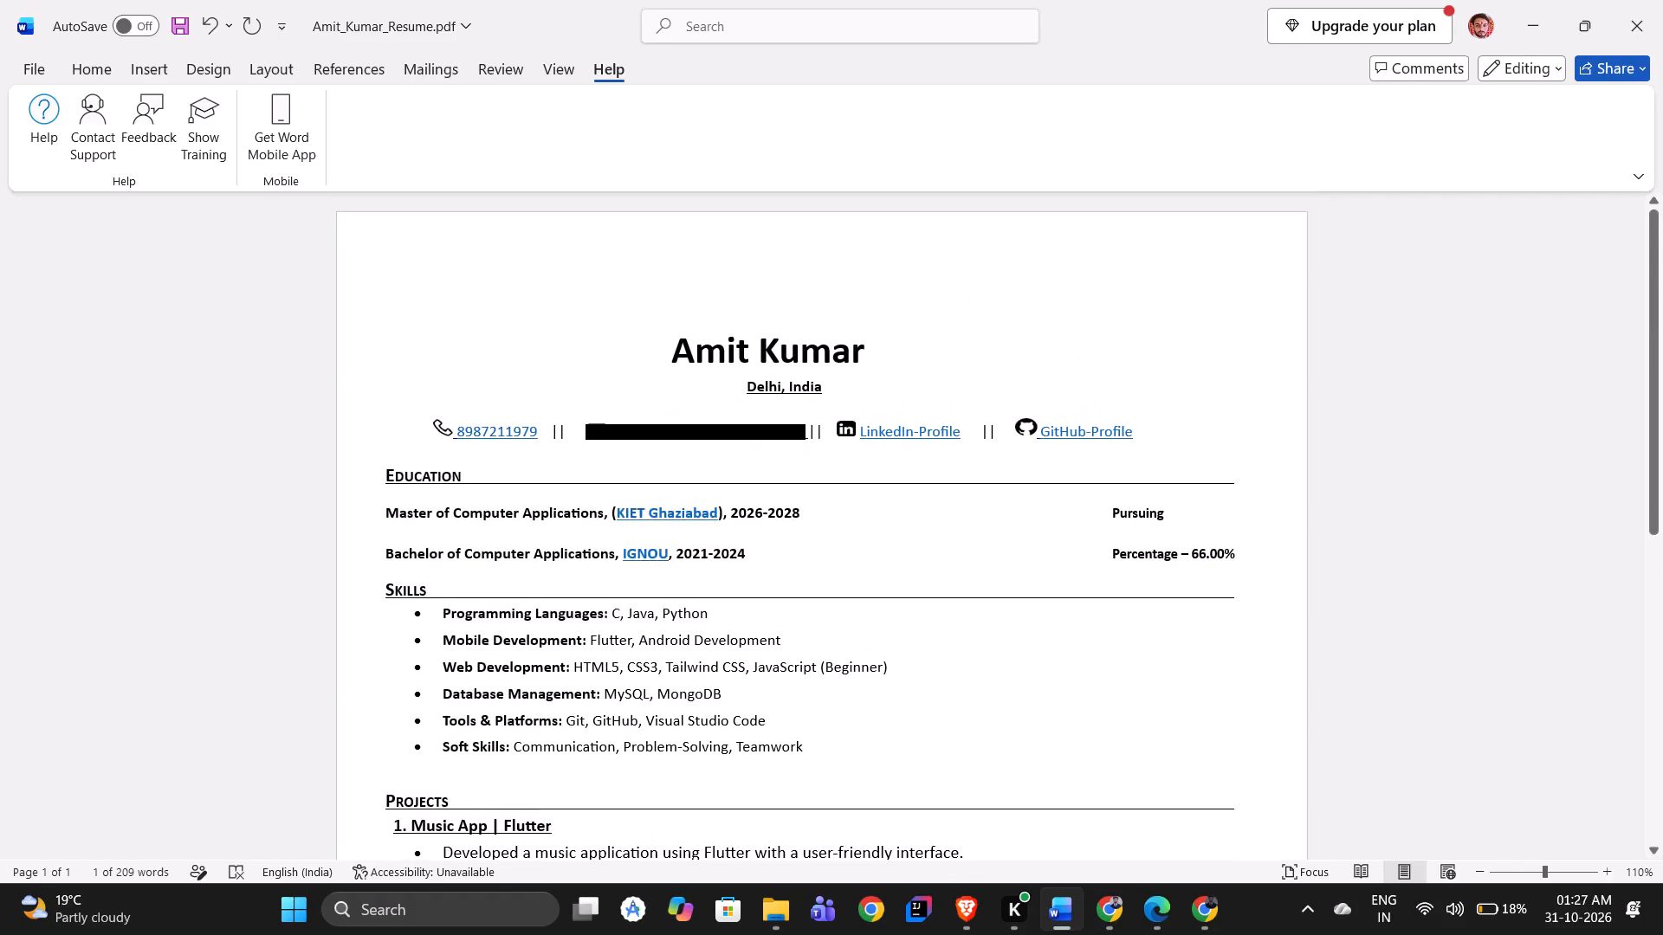
Start saving the resume as a Word document and change its file name to "Fresh Resume.docx".
key("ctrl+s")
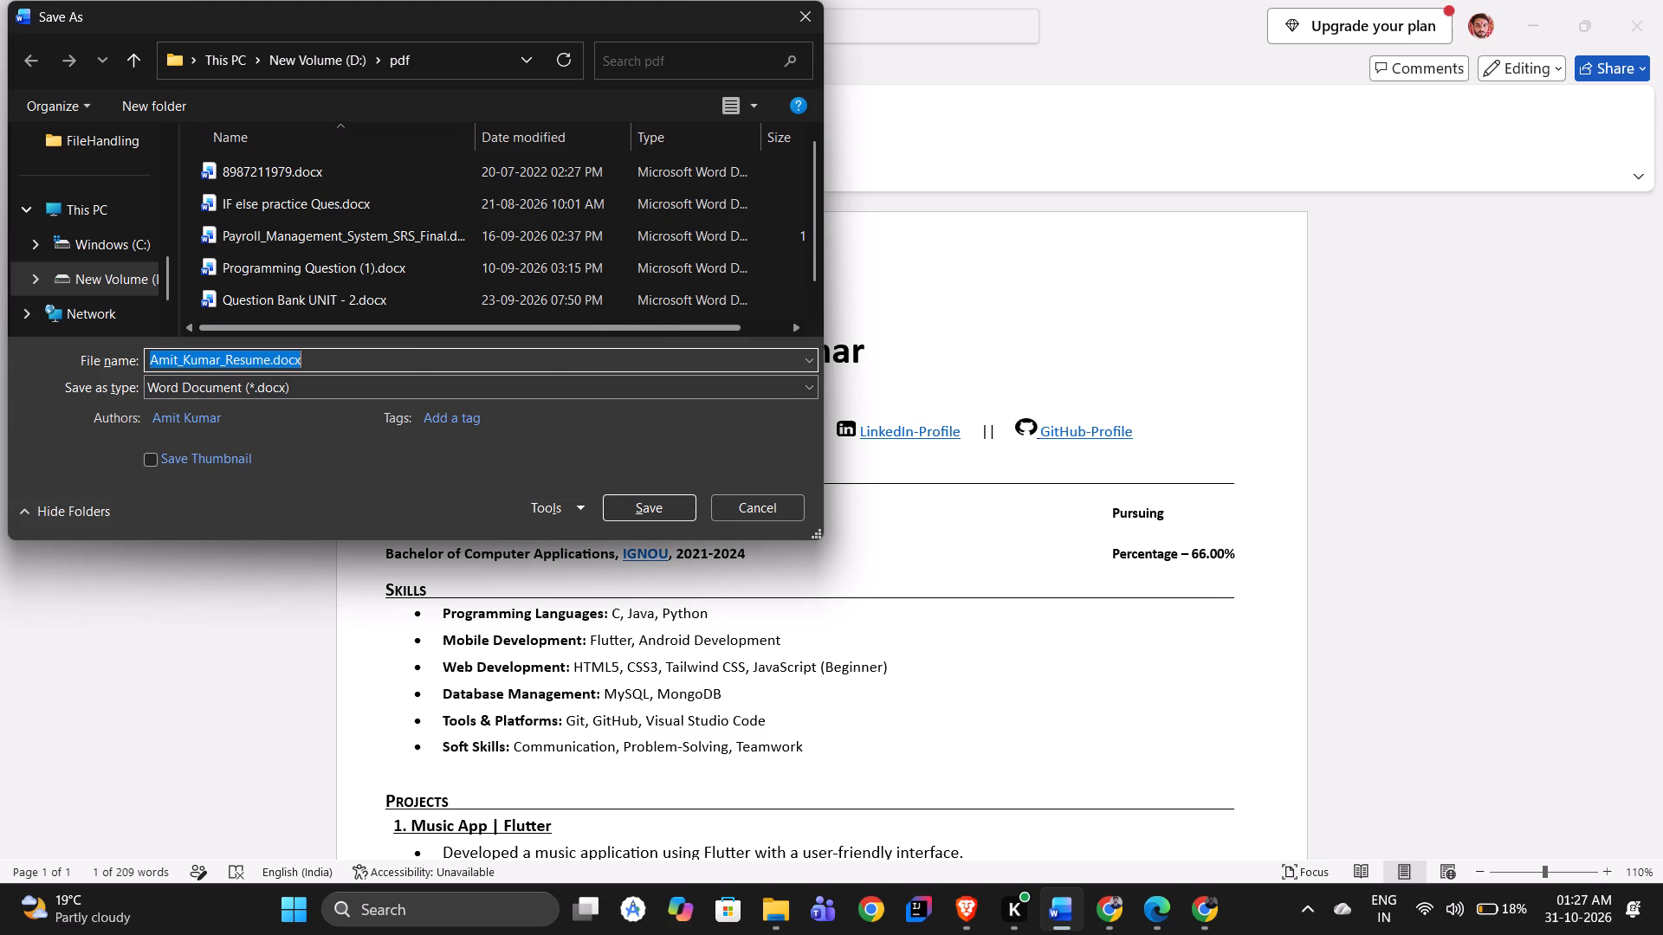
left_click(313, 362)
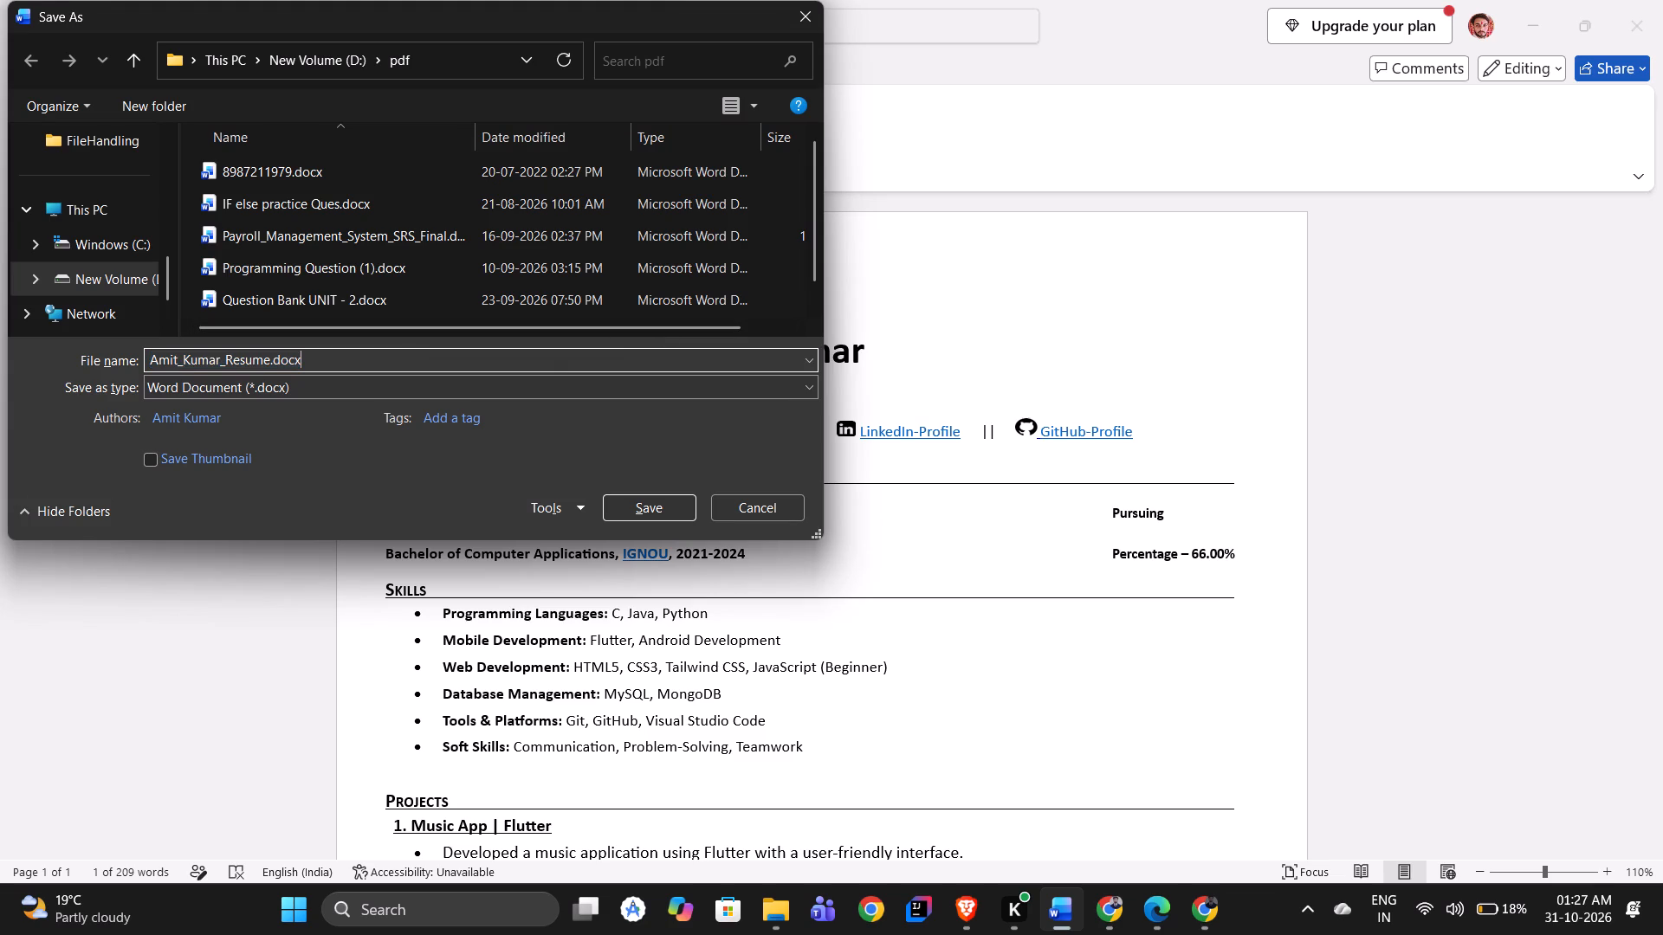
key("Left")
key("Left")
key("Left")
key("Left")
key("Left")
key("Left")
key("Left")
key("Left")
key("Left")
key("Left")
key("Left")
key("Left")
key("Right")
key("BackSpace")
key("BackSpace")
key("BackSpace")
key("BackSpace")
key("BackSpace")
key("BackSpace")
key("BackSpace")
key("BackSpace")
key("BackSpace")
key("BackSpace")
key("BackSpace")
key("BackSpace")
key("BackSpace")
key("BackSpace")
key("BackSpace")
key("BackSpace")
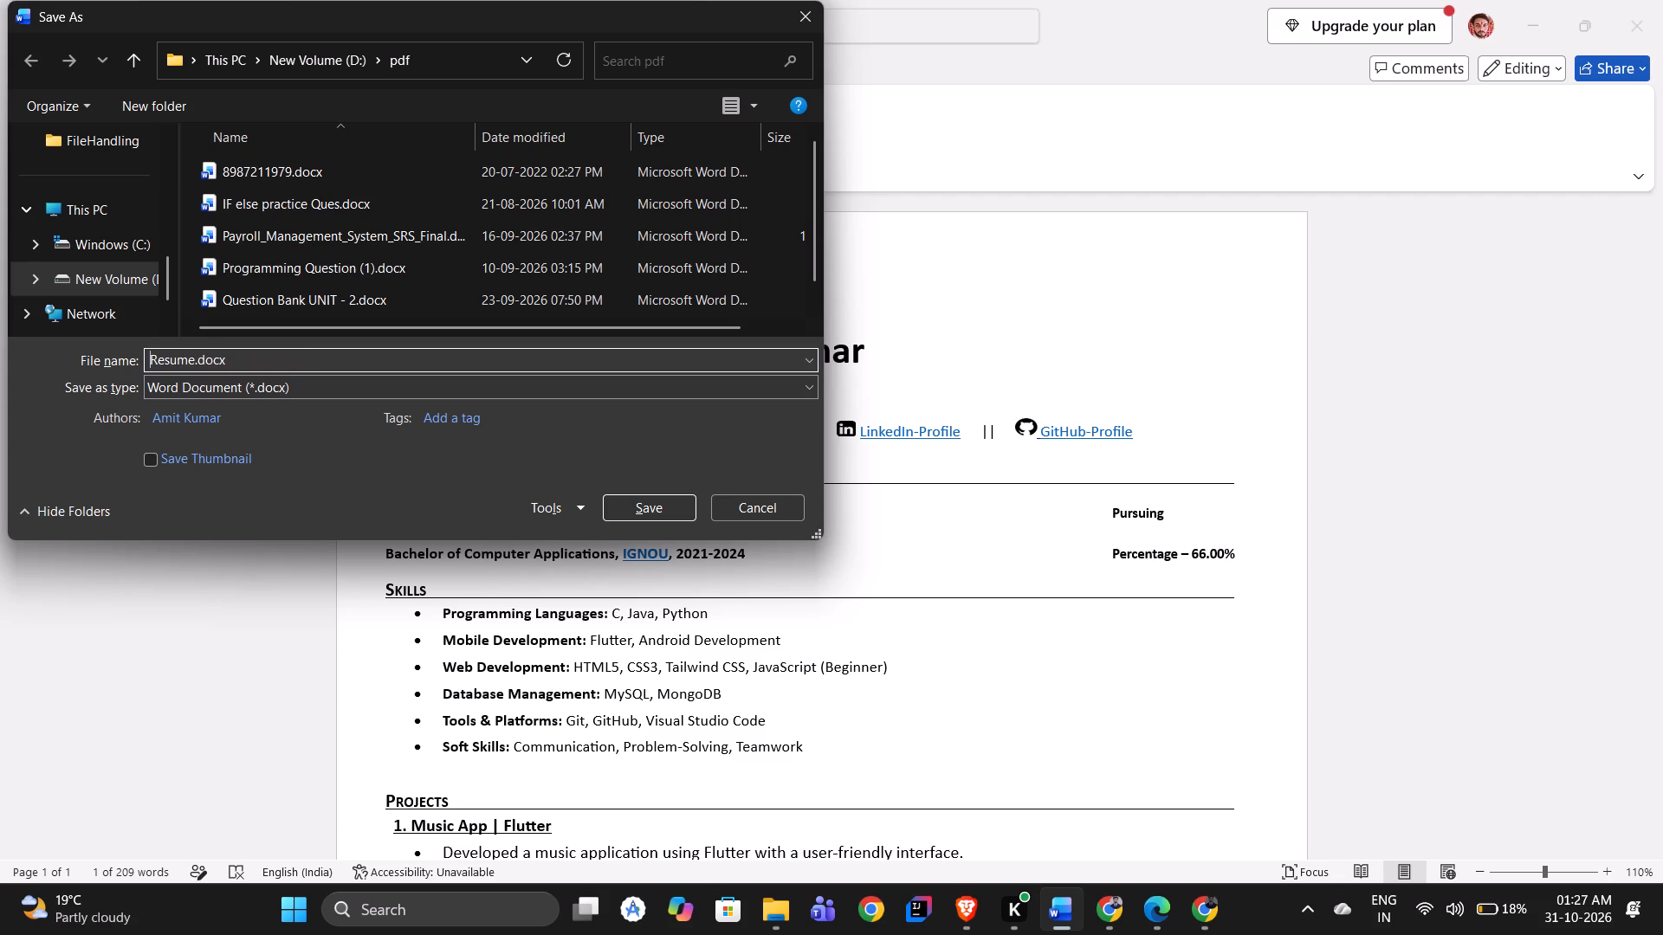
type("Fresh")
key("space")
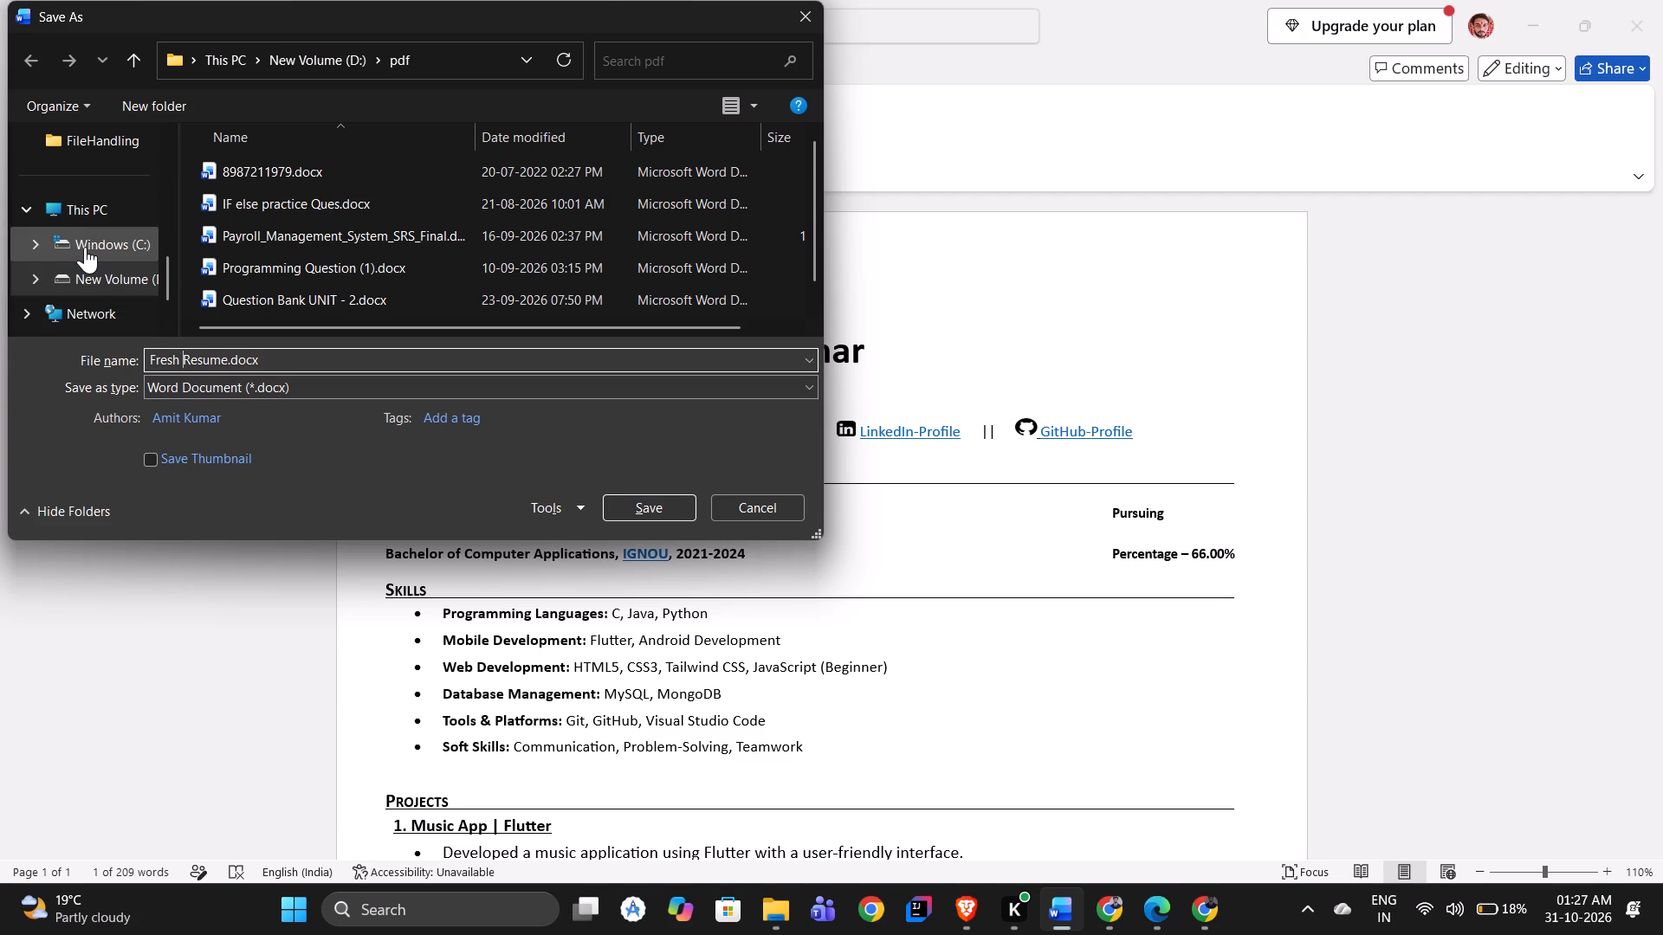
Save the document in the pdf folder on New Volume (D:).
scroll(86, 248, "down", 1)
scroll(86, 248, "up", 1)
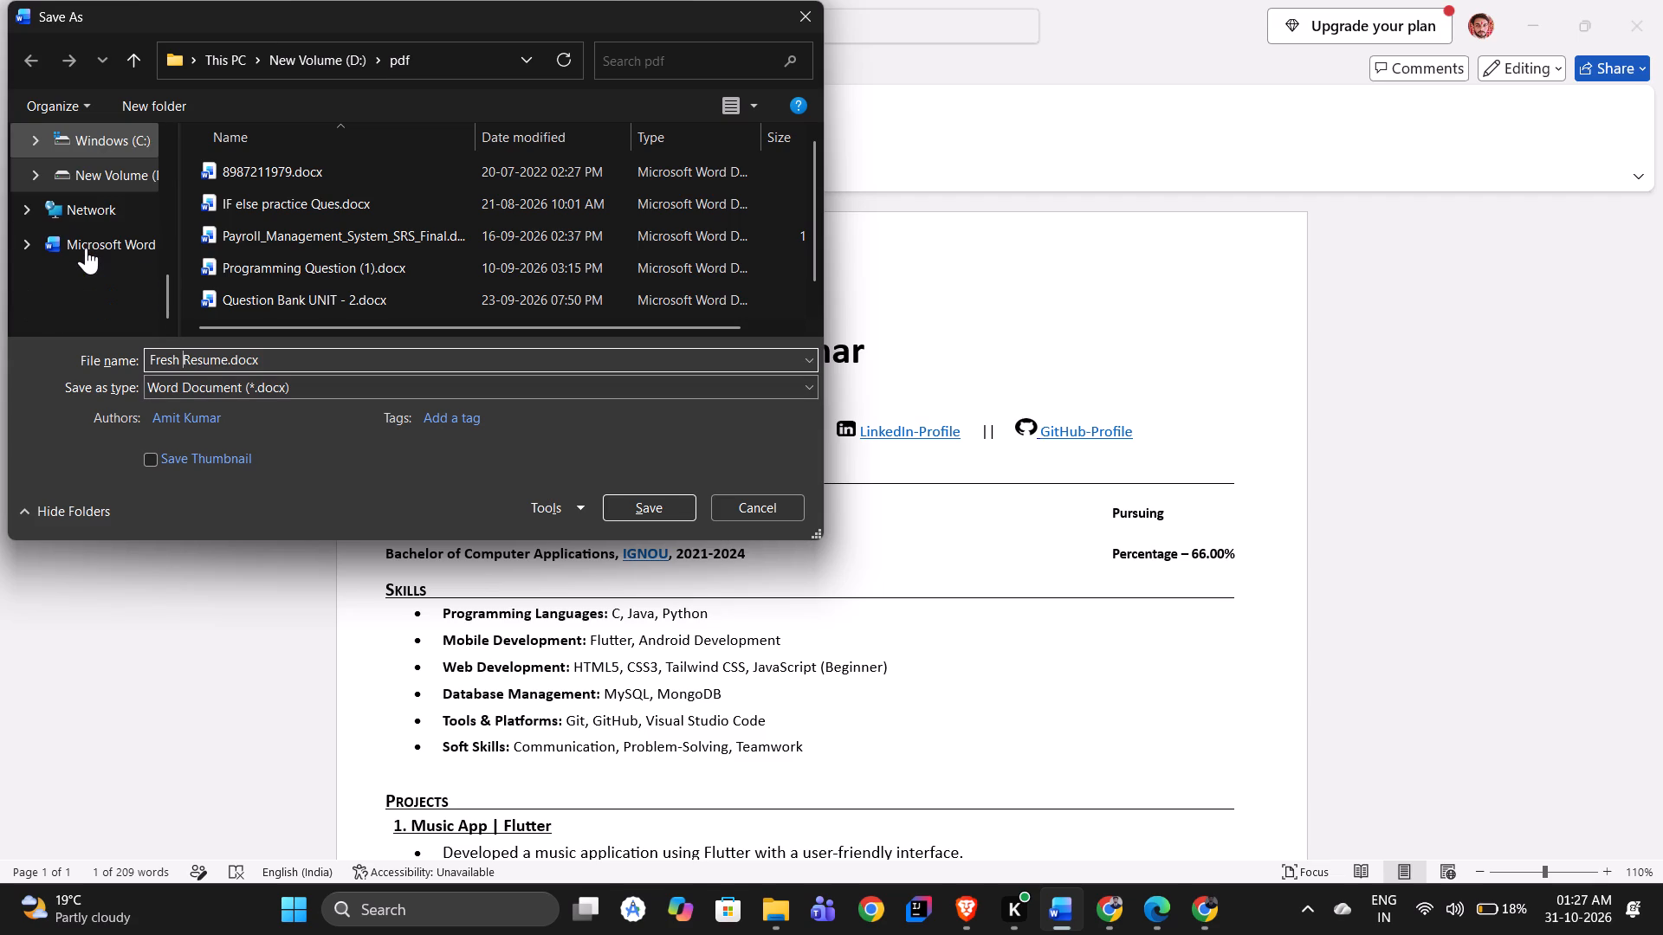
scroll(86, 248, "up", 1)
left_click(105, 171)
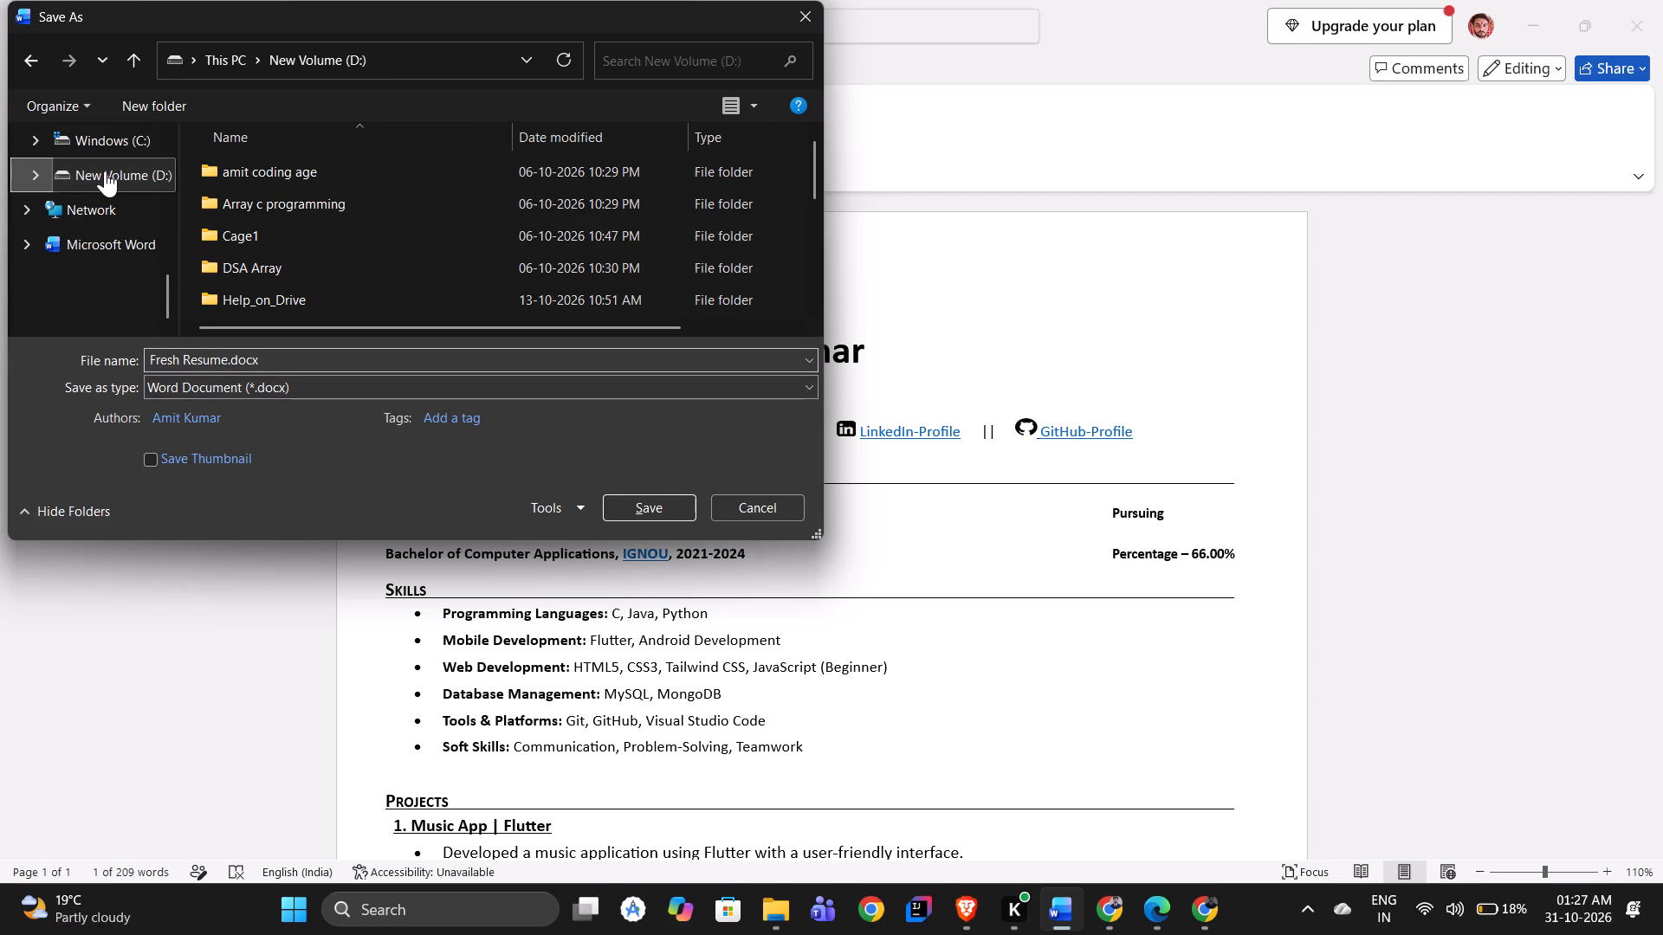
scroll(249, 239, "down", 1)
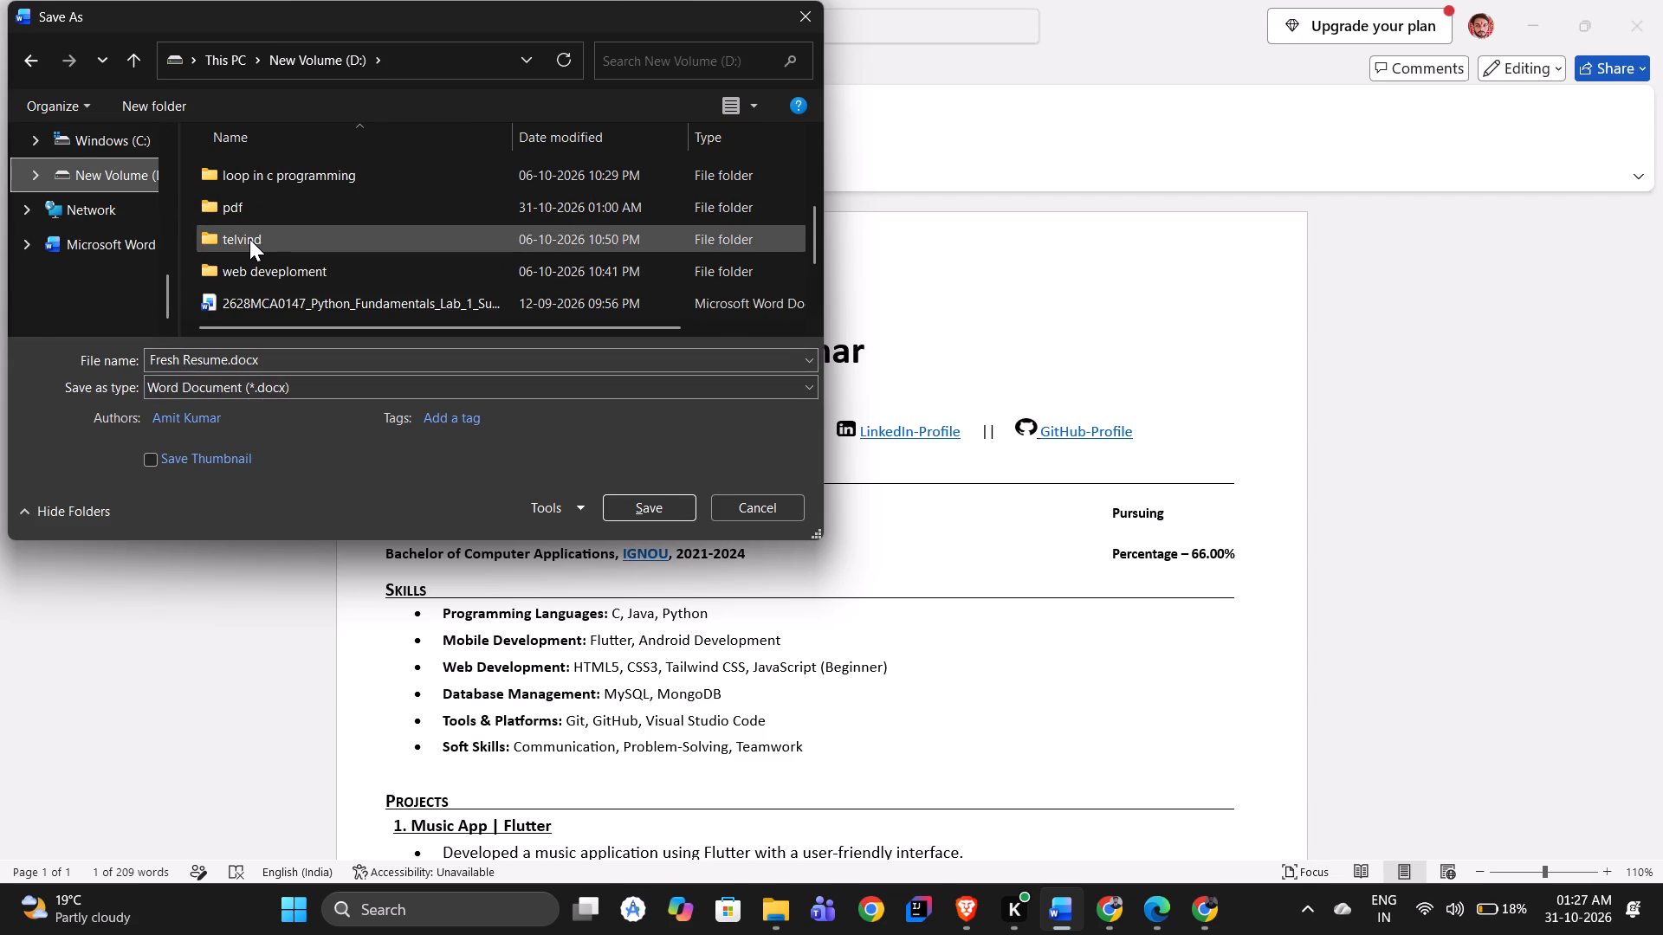
scroll(249, 239, "down", 1)
left_click(238, 211)
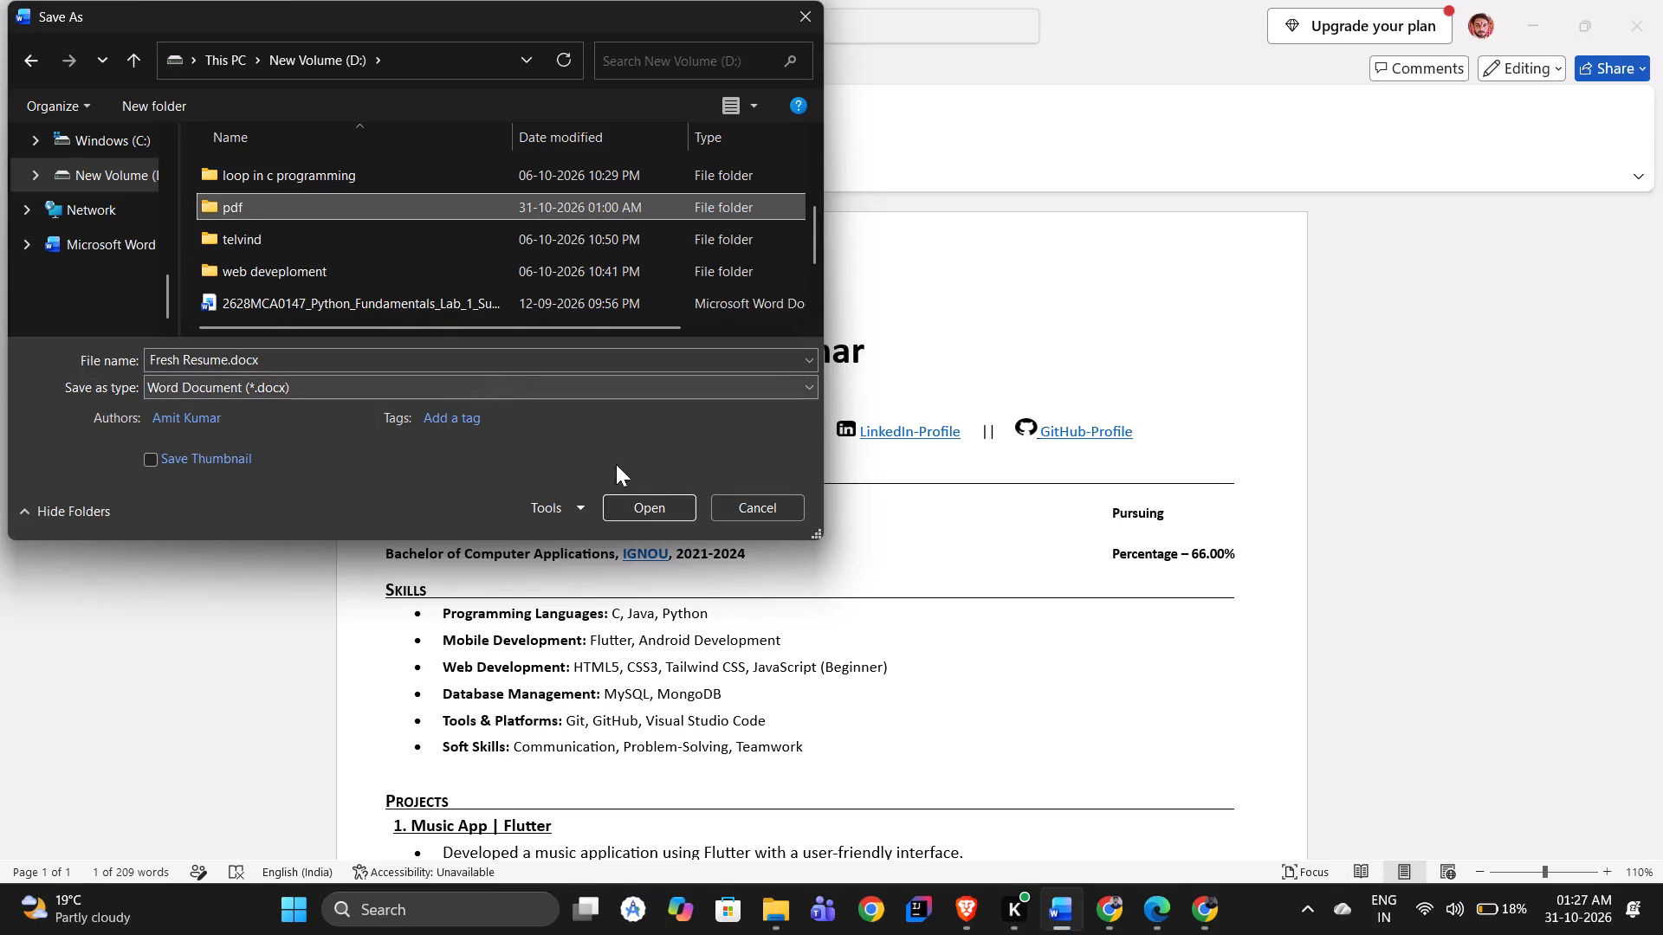
left_click(653, 506)
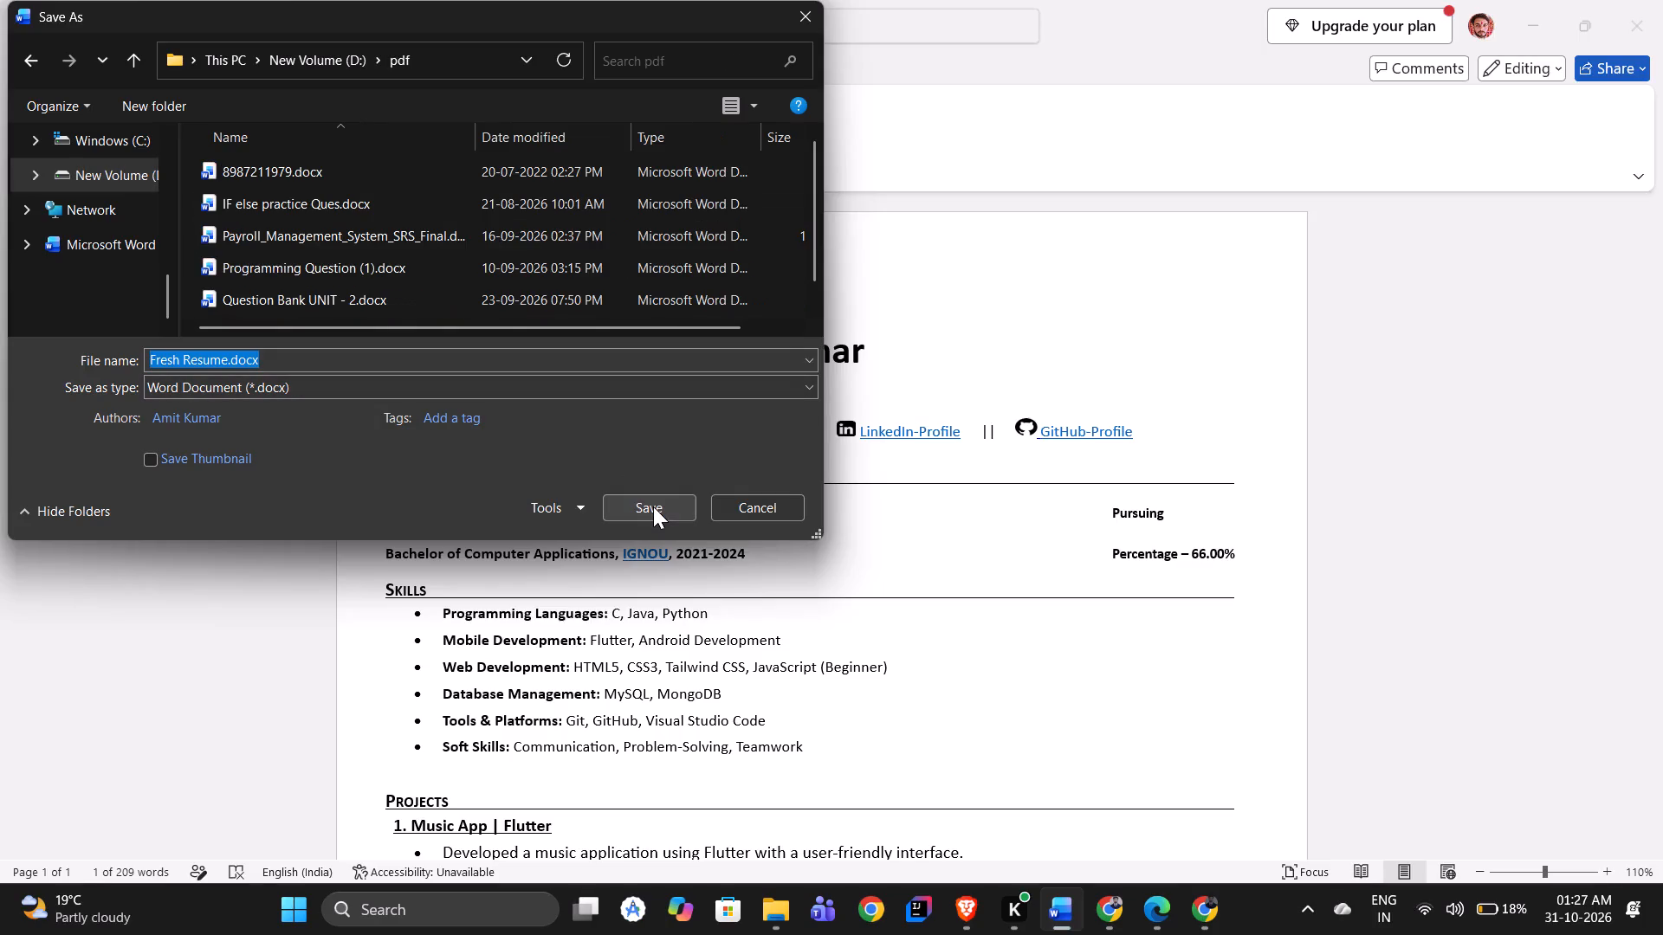
left_click(653, 506)
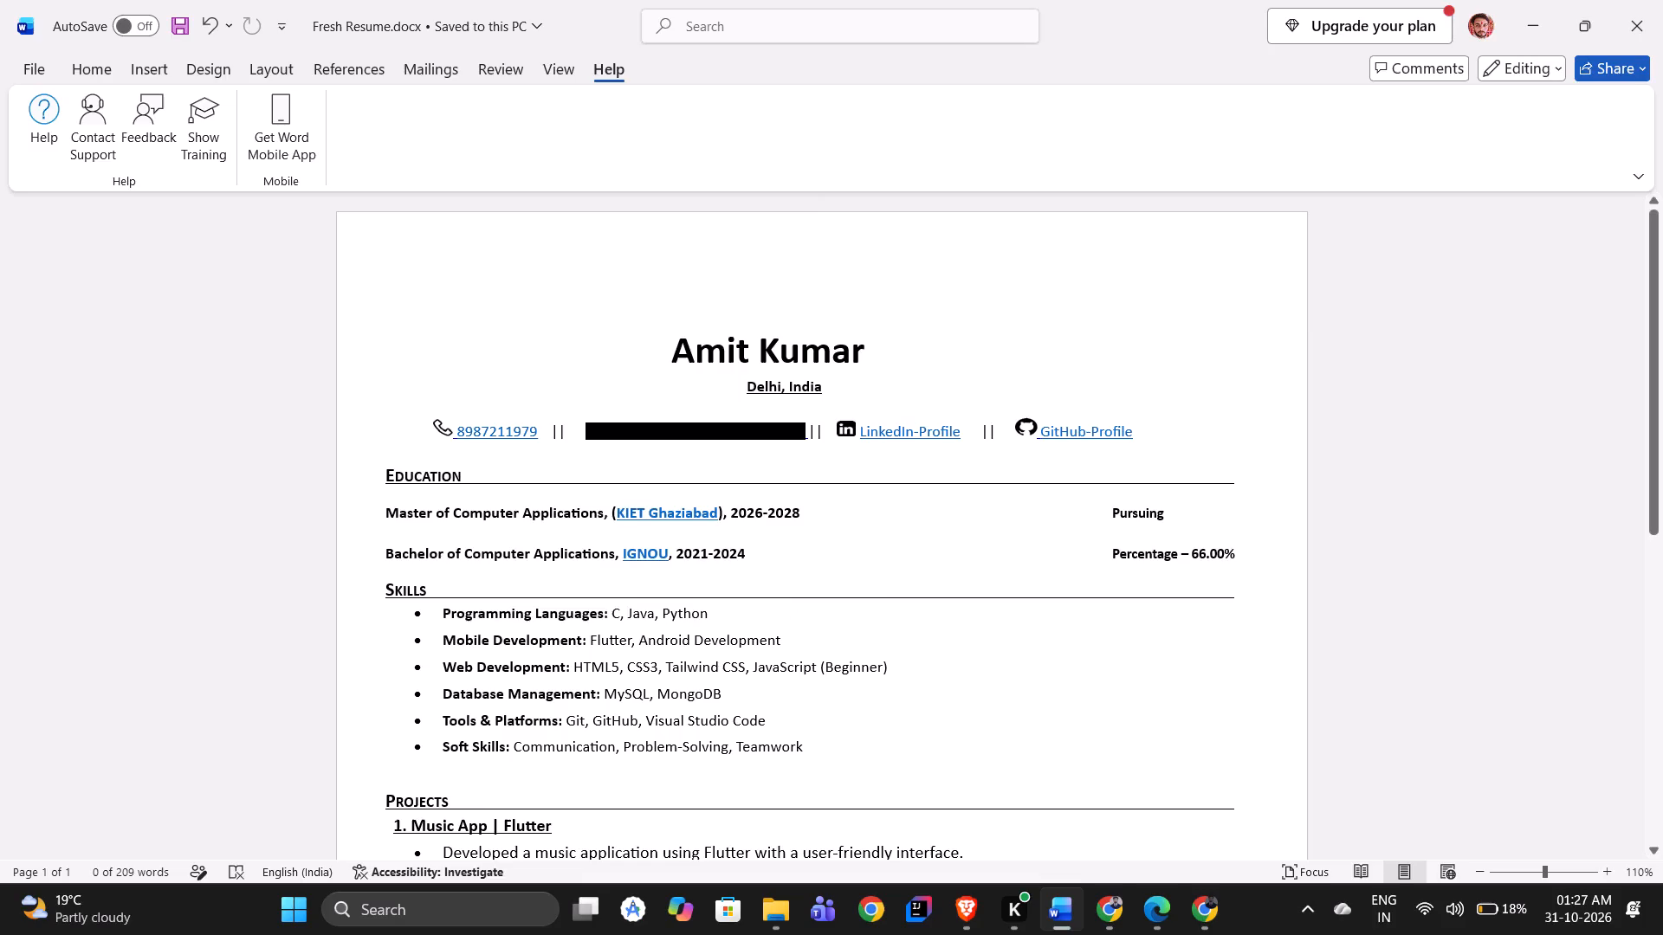
Open Fresh Resume.docx from the recent files and review it down to Hobbies and back to the header.
left_click(42, 64)
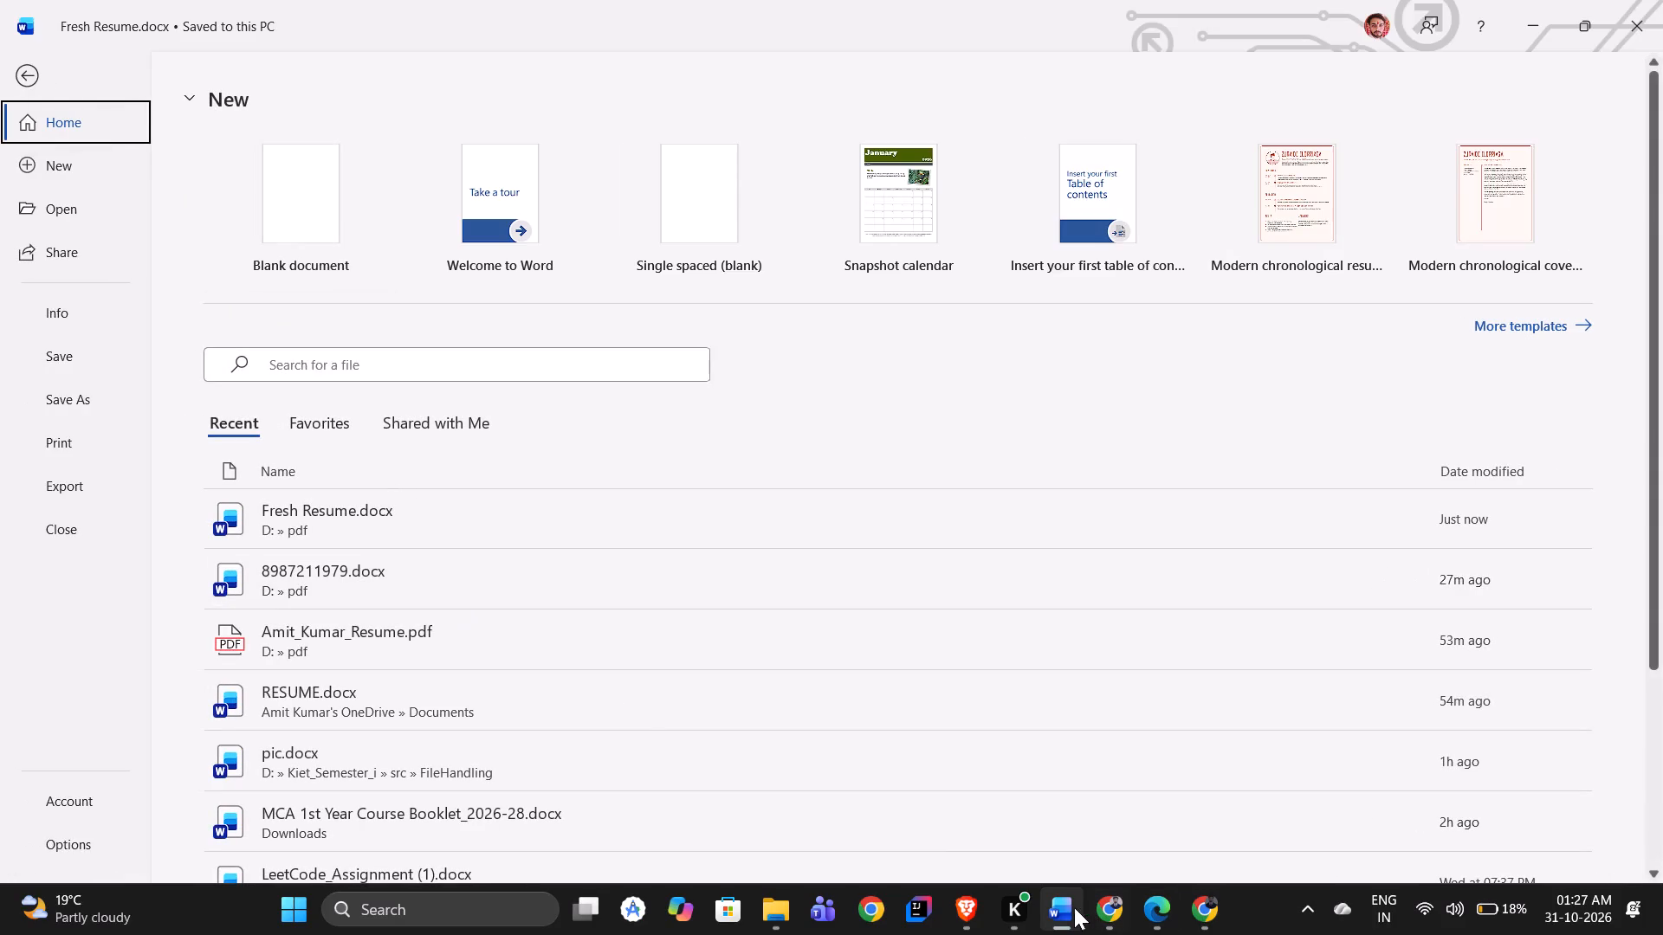
left_click(1071, 813)
left_click(181, 98)
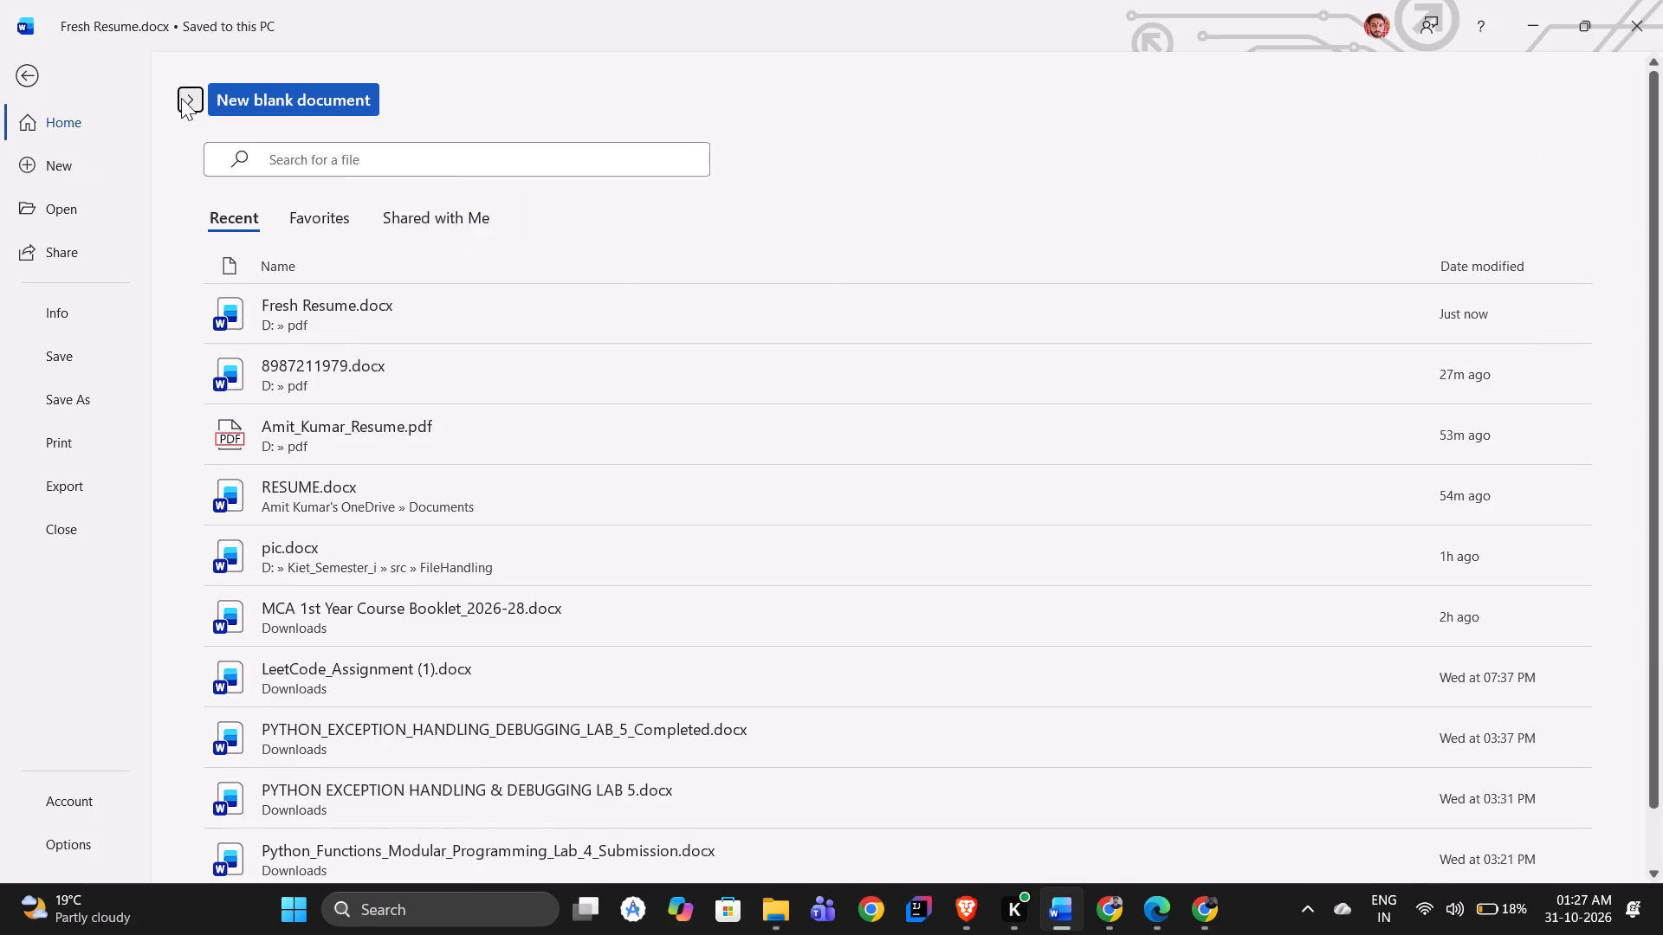
double_click(341, 323)
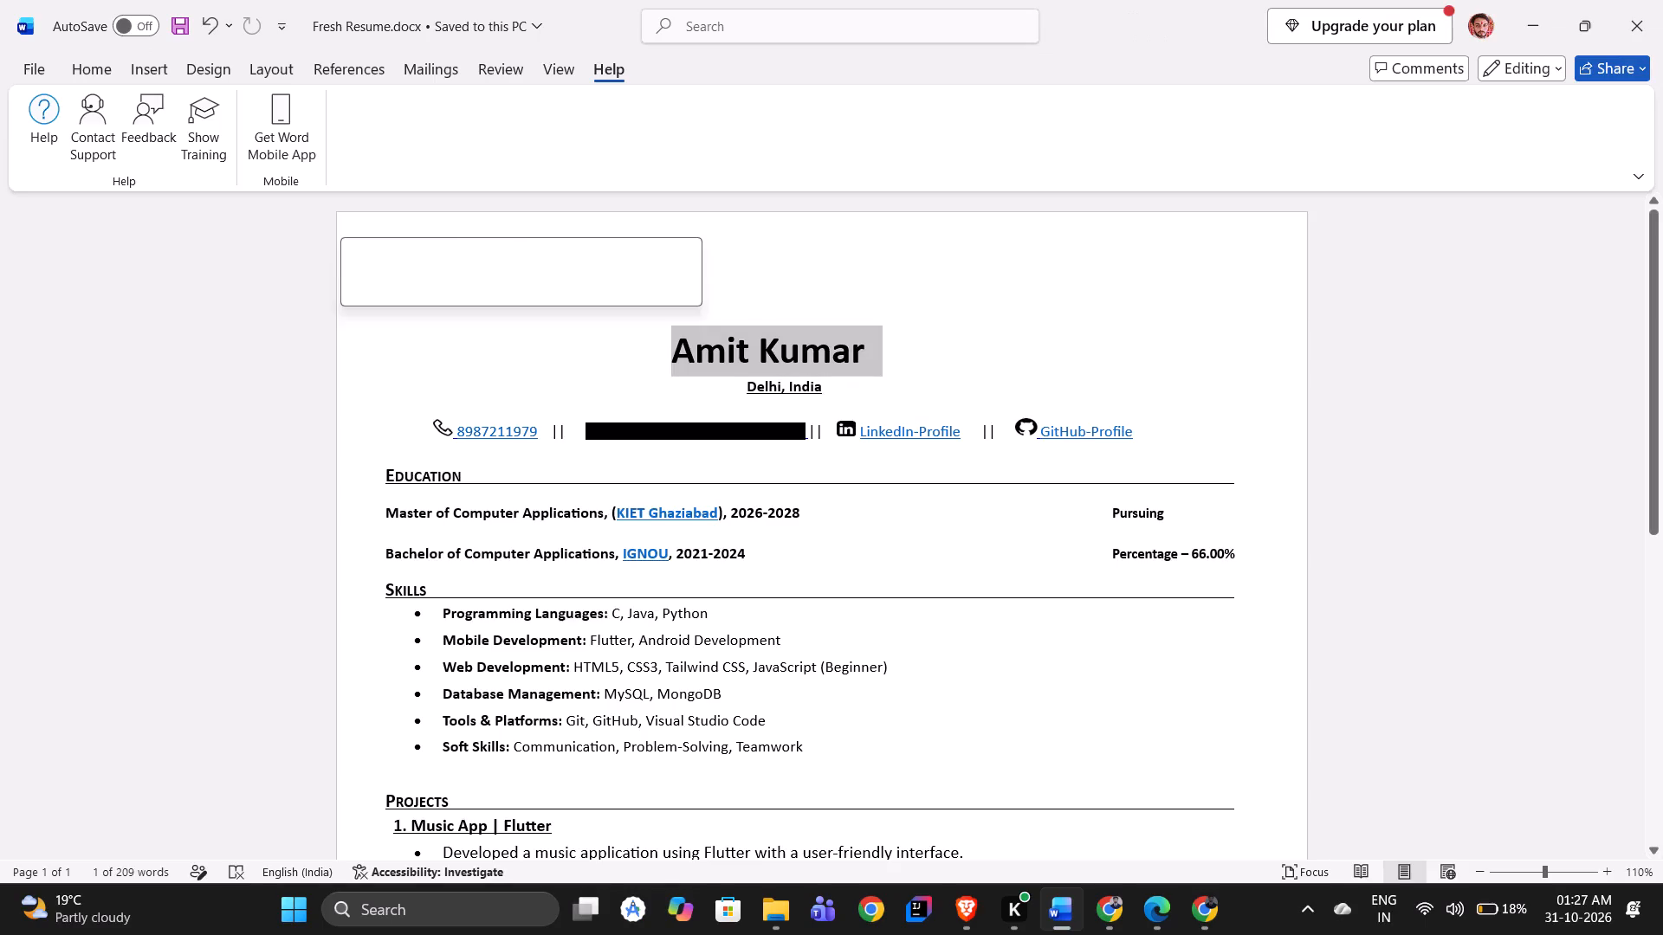
left_click(455, 384)
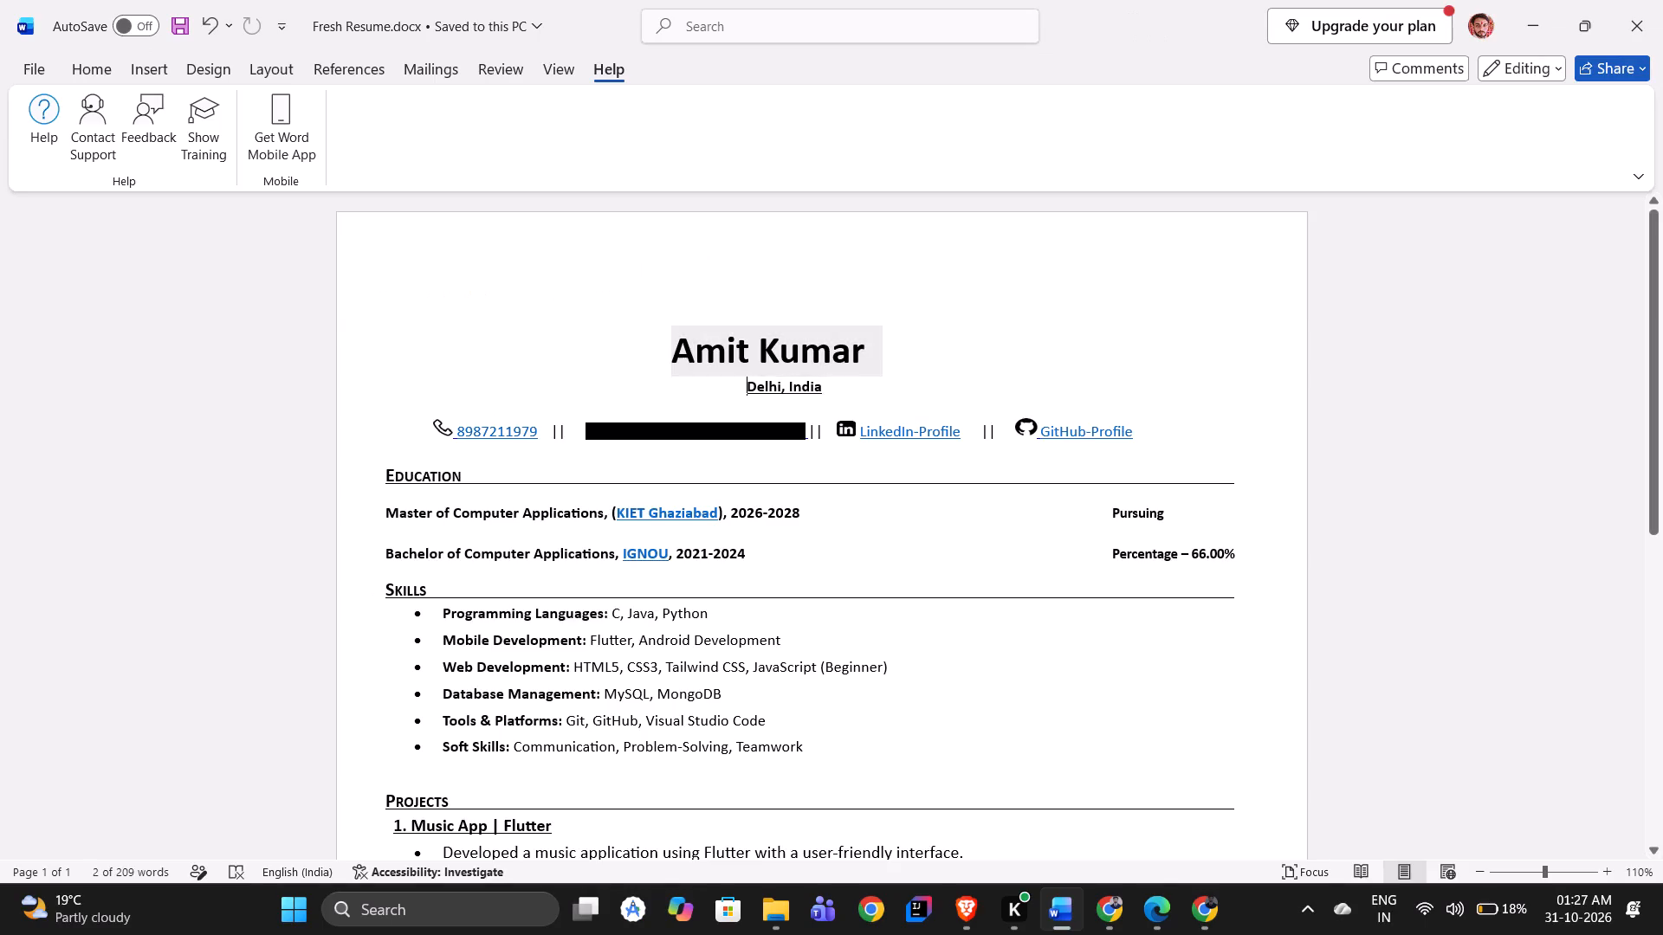
scroll(592, 654, "down", 2)
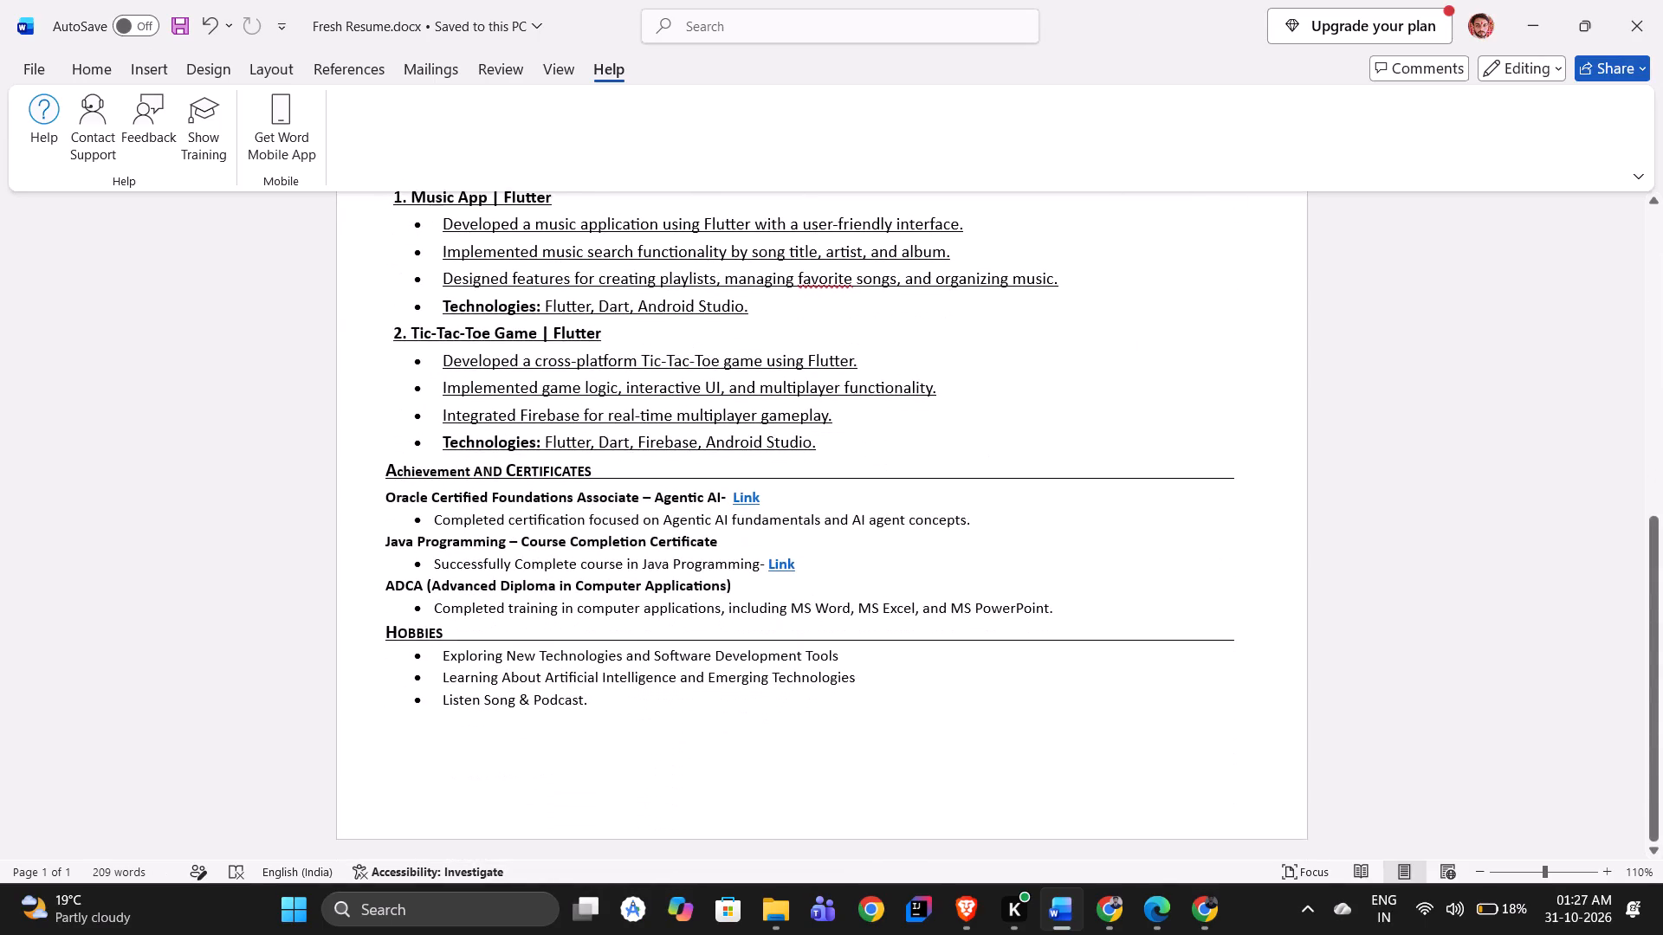
scroll(592, 654, "down", 2)
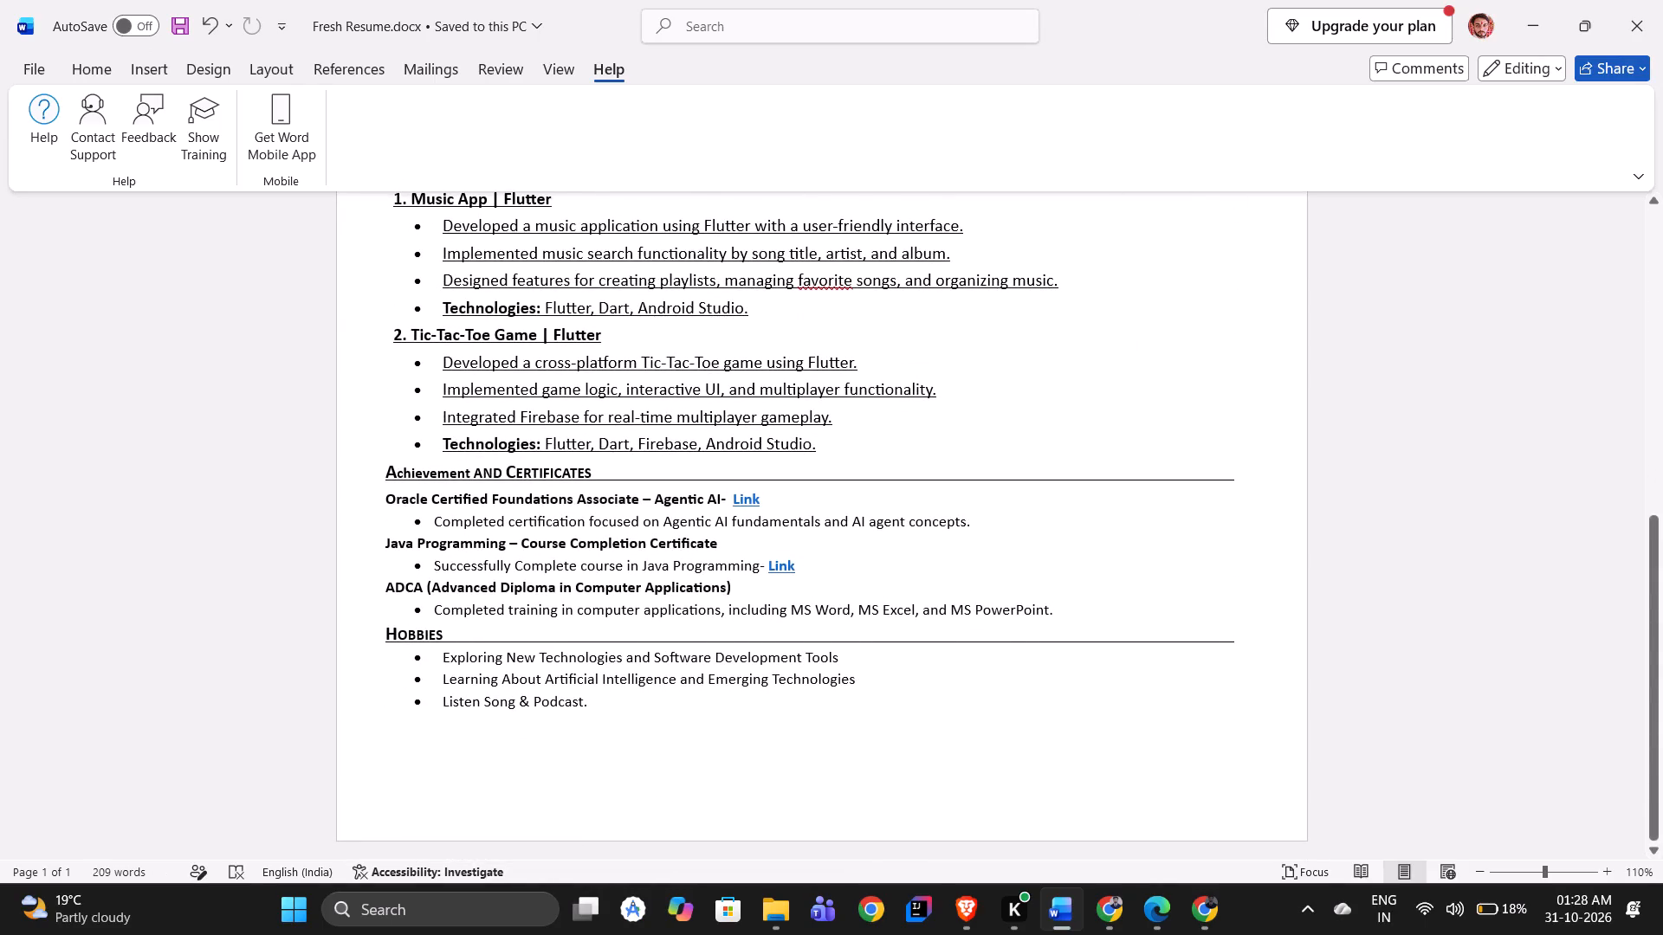
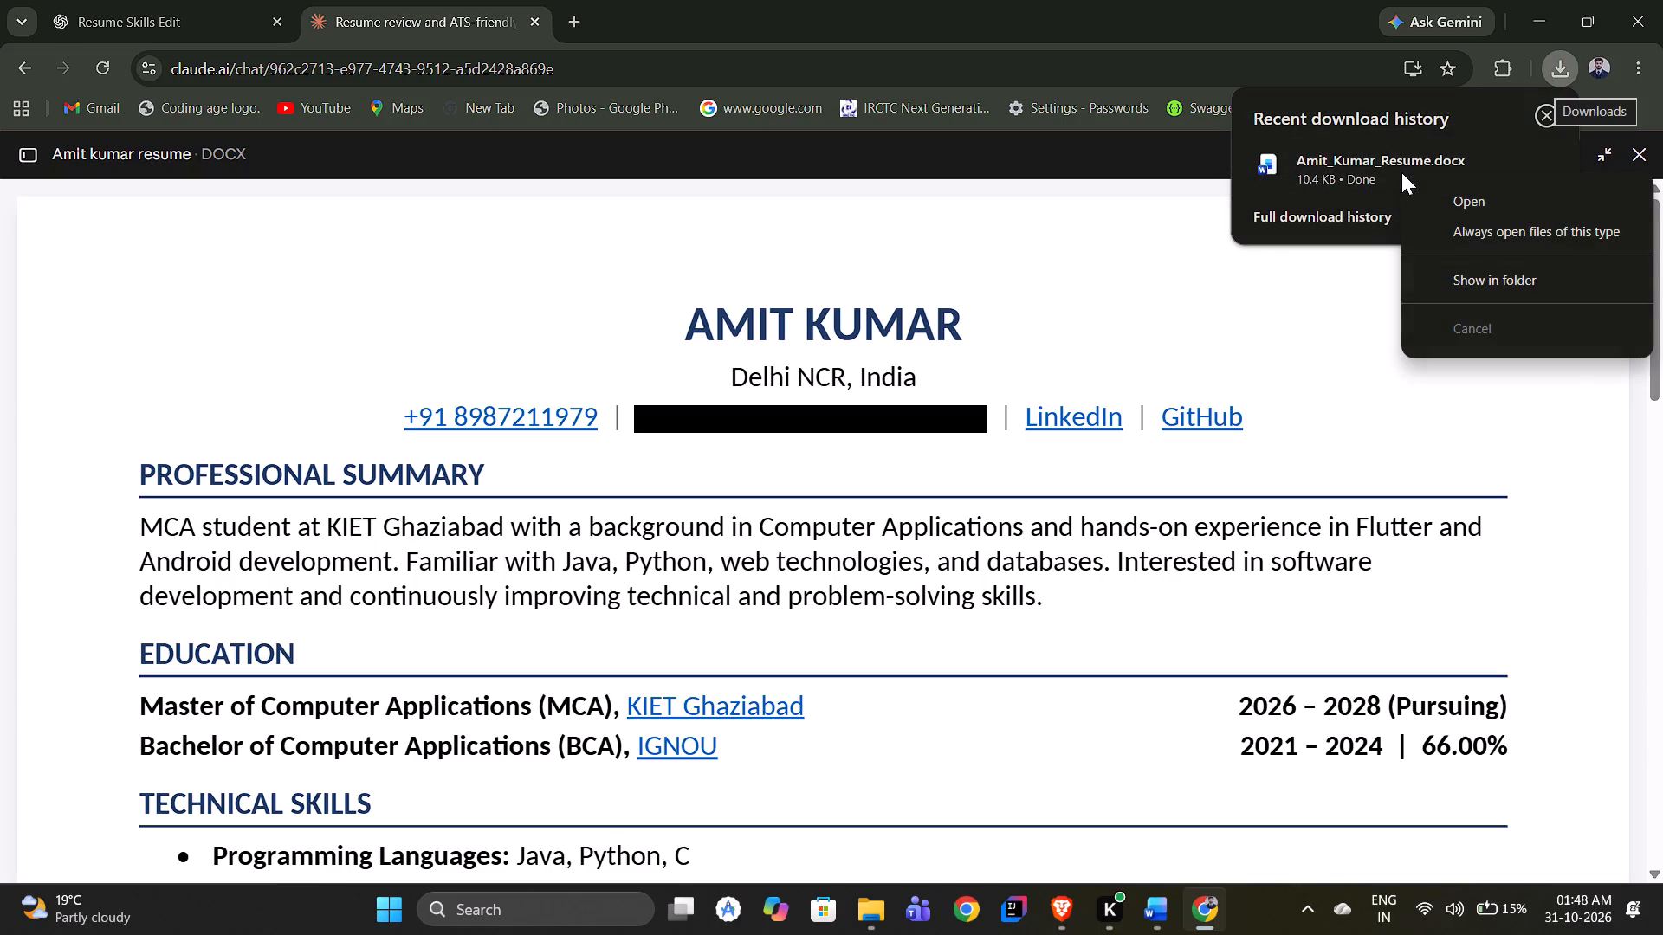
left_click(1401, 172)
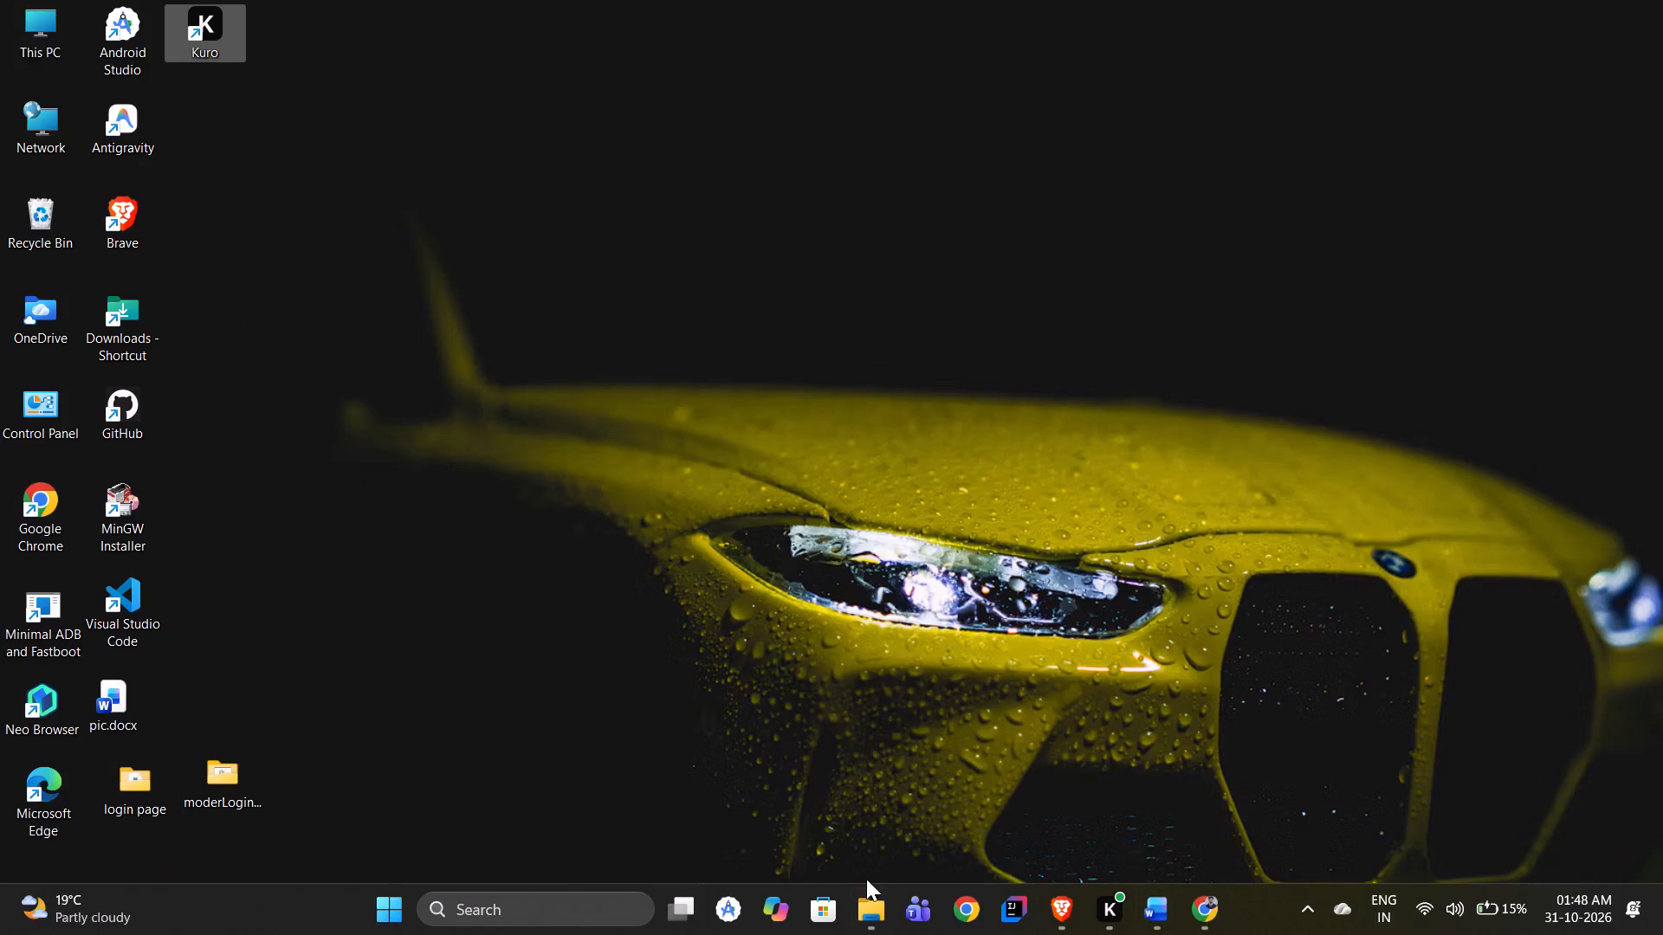
Copy today's downloaded resume document from the Downloads folder in File Explorer.
left_click(874, 912)
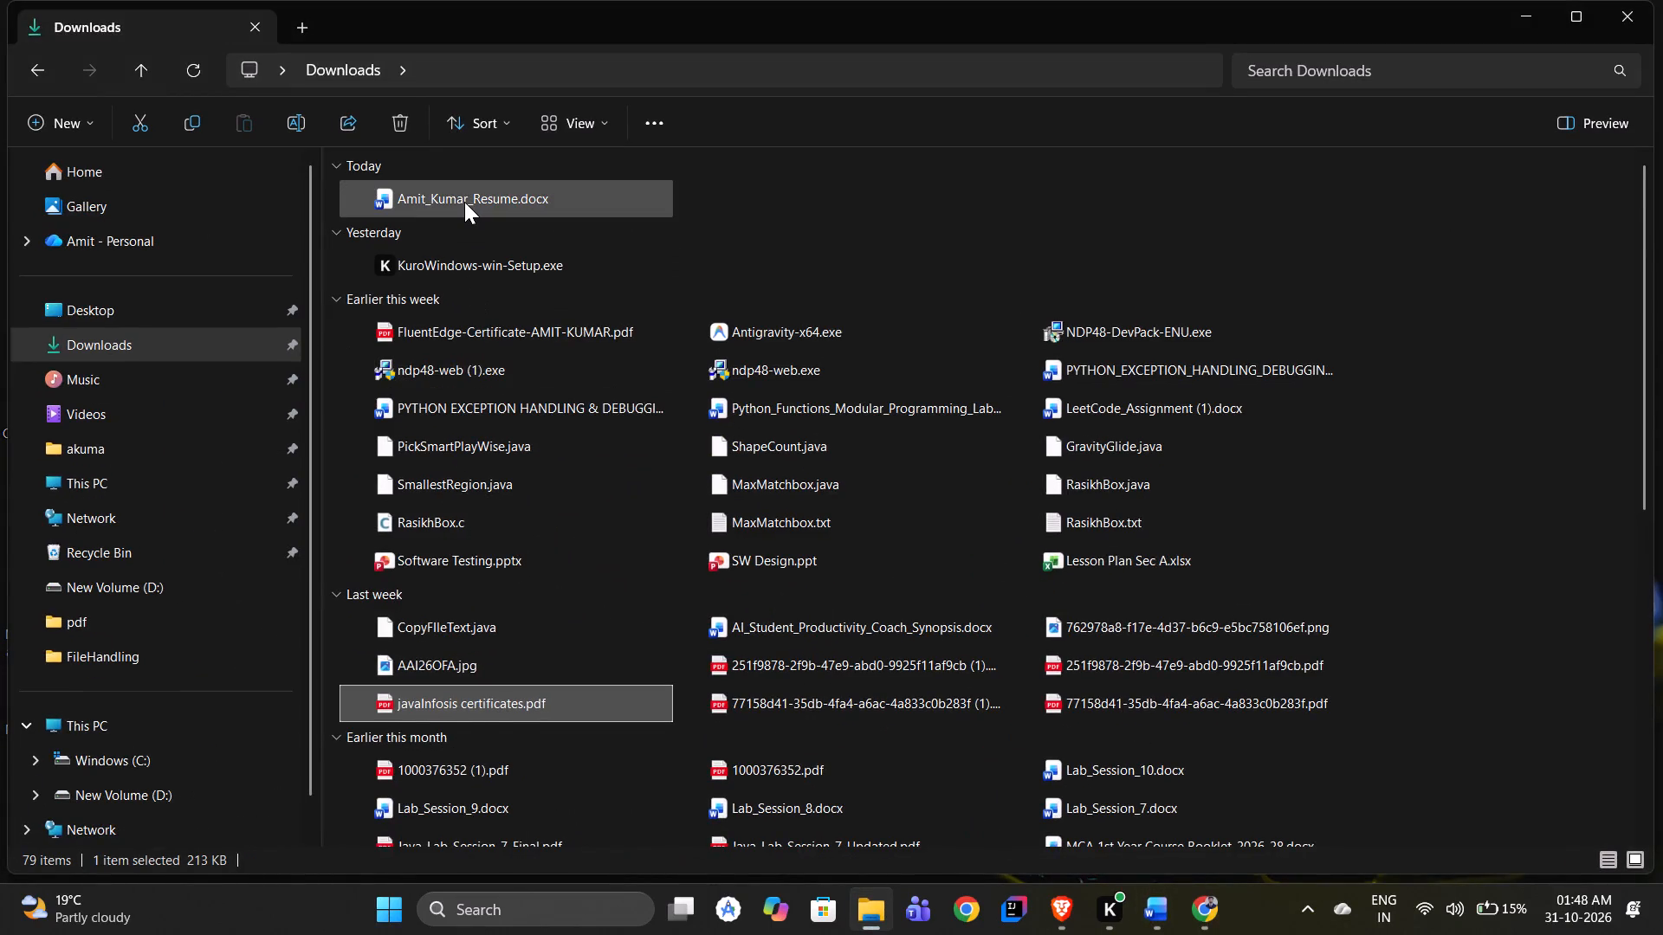
left_click(464, 202)
key("ctrl+c")
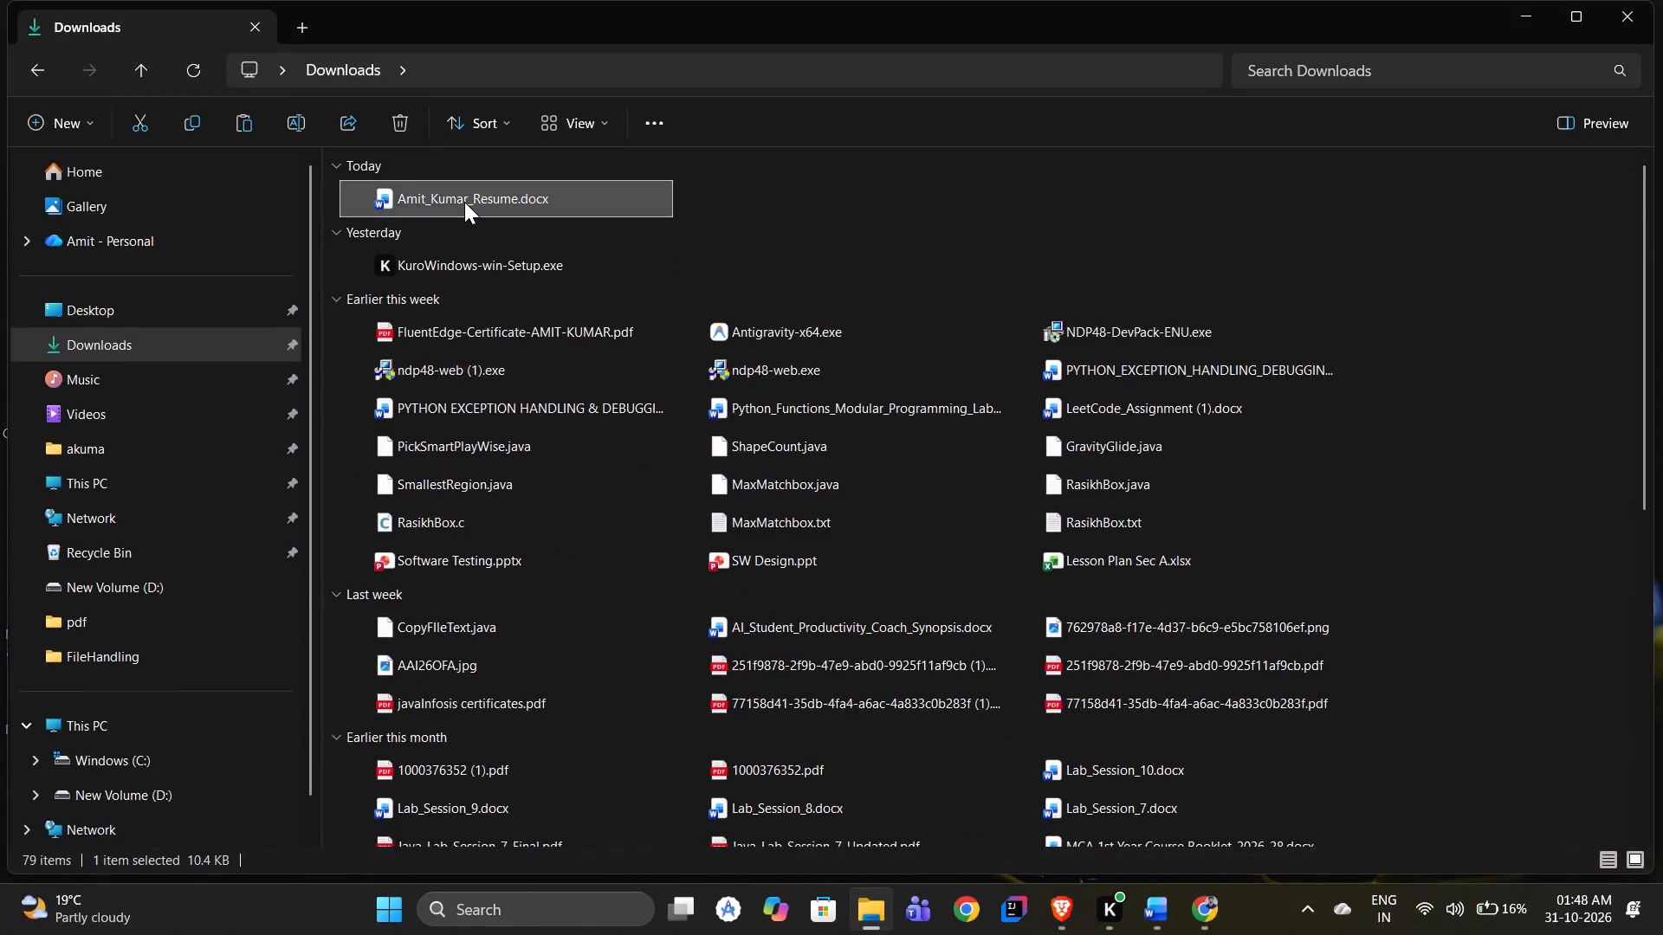
left_click(734, 270)
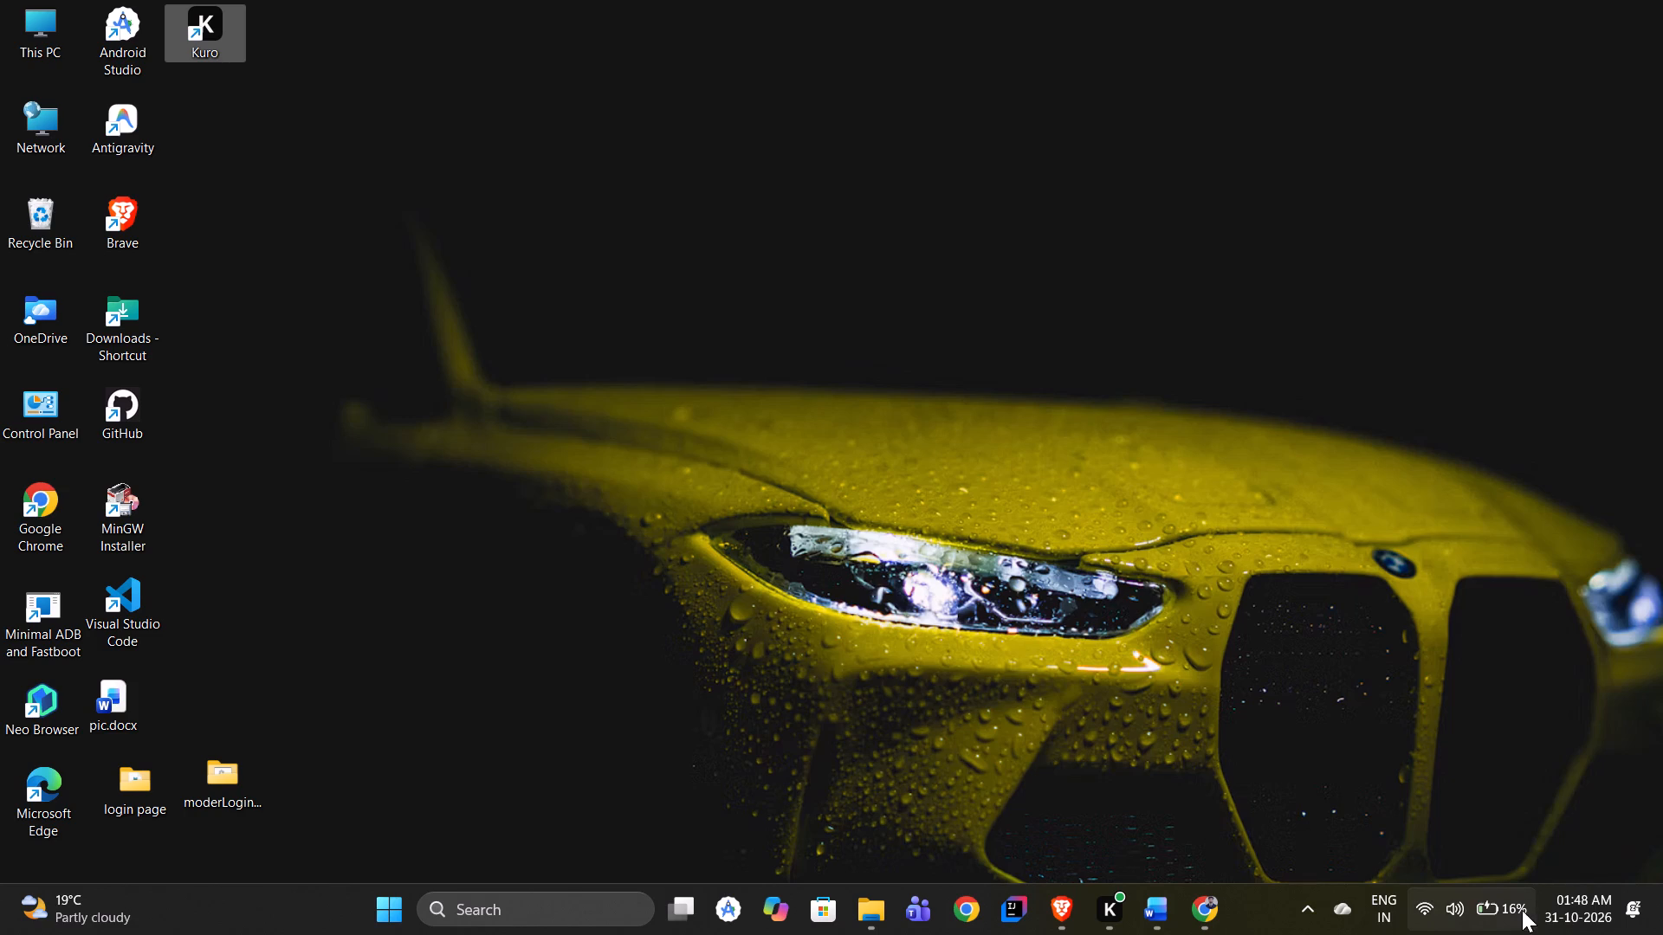
Open the list of Bluetooth devices from the system's quick settings.
left_click(1435, 906)
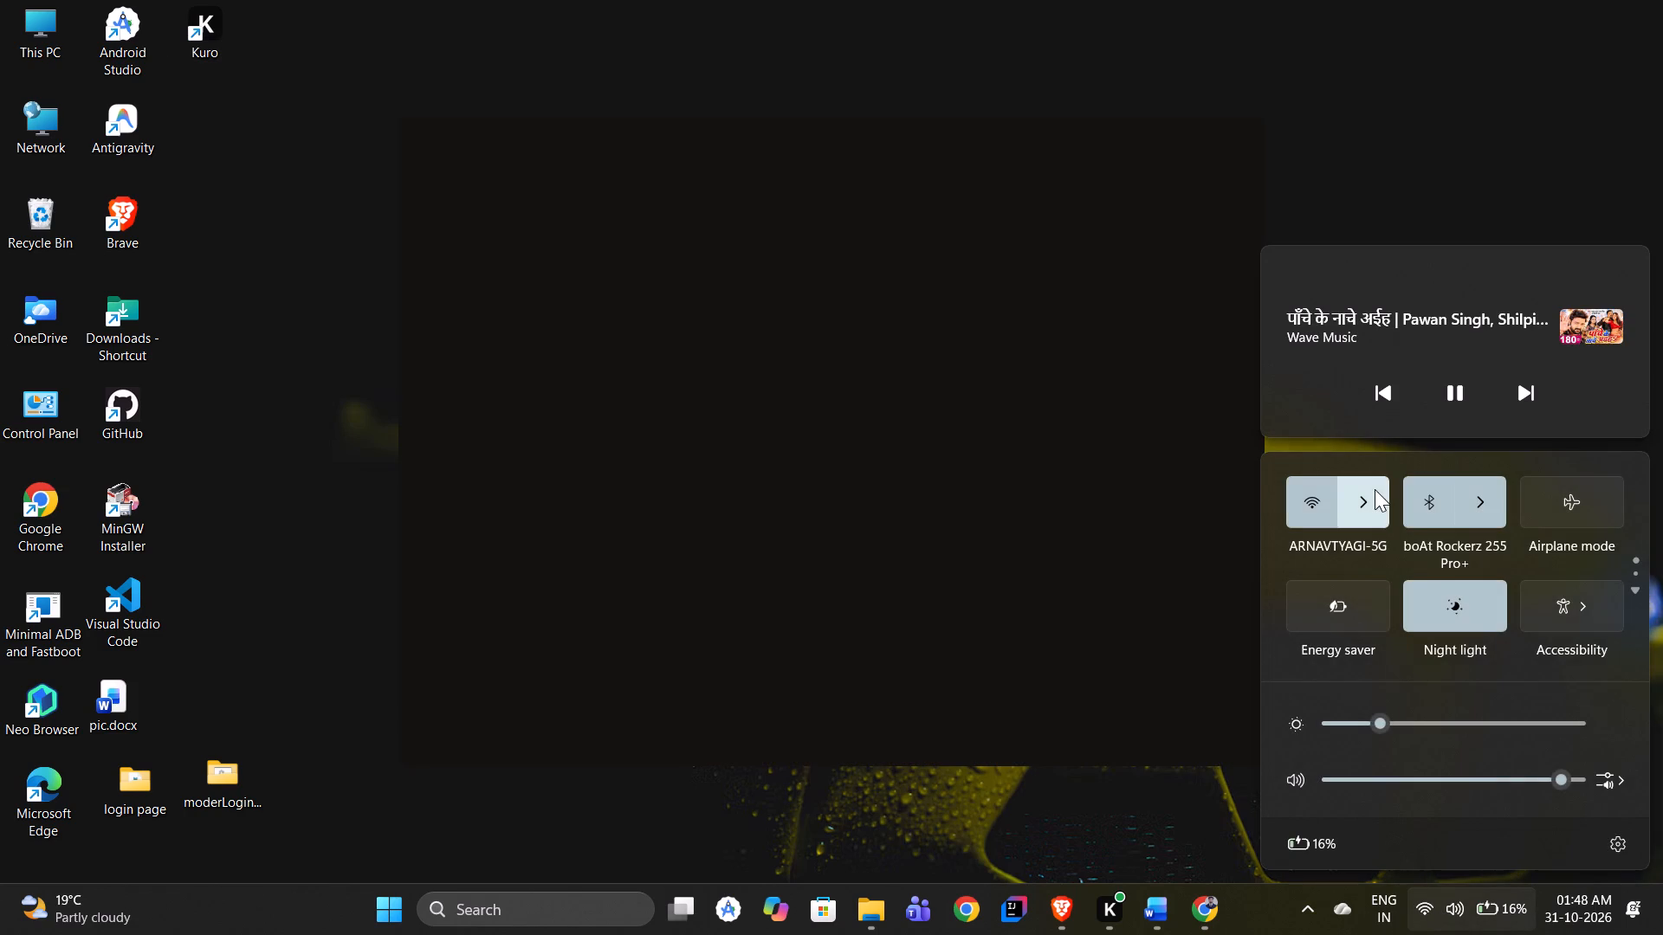
left_click(1487, 484)
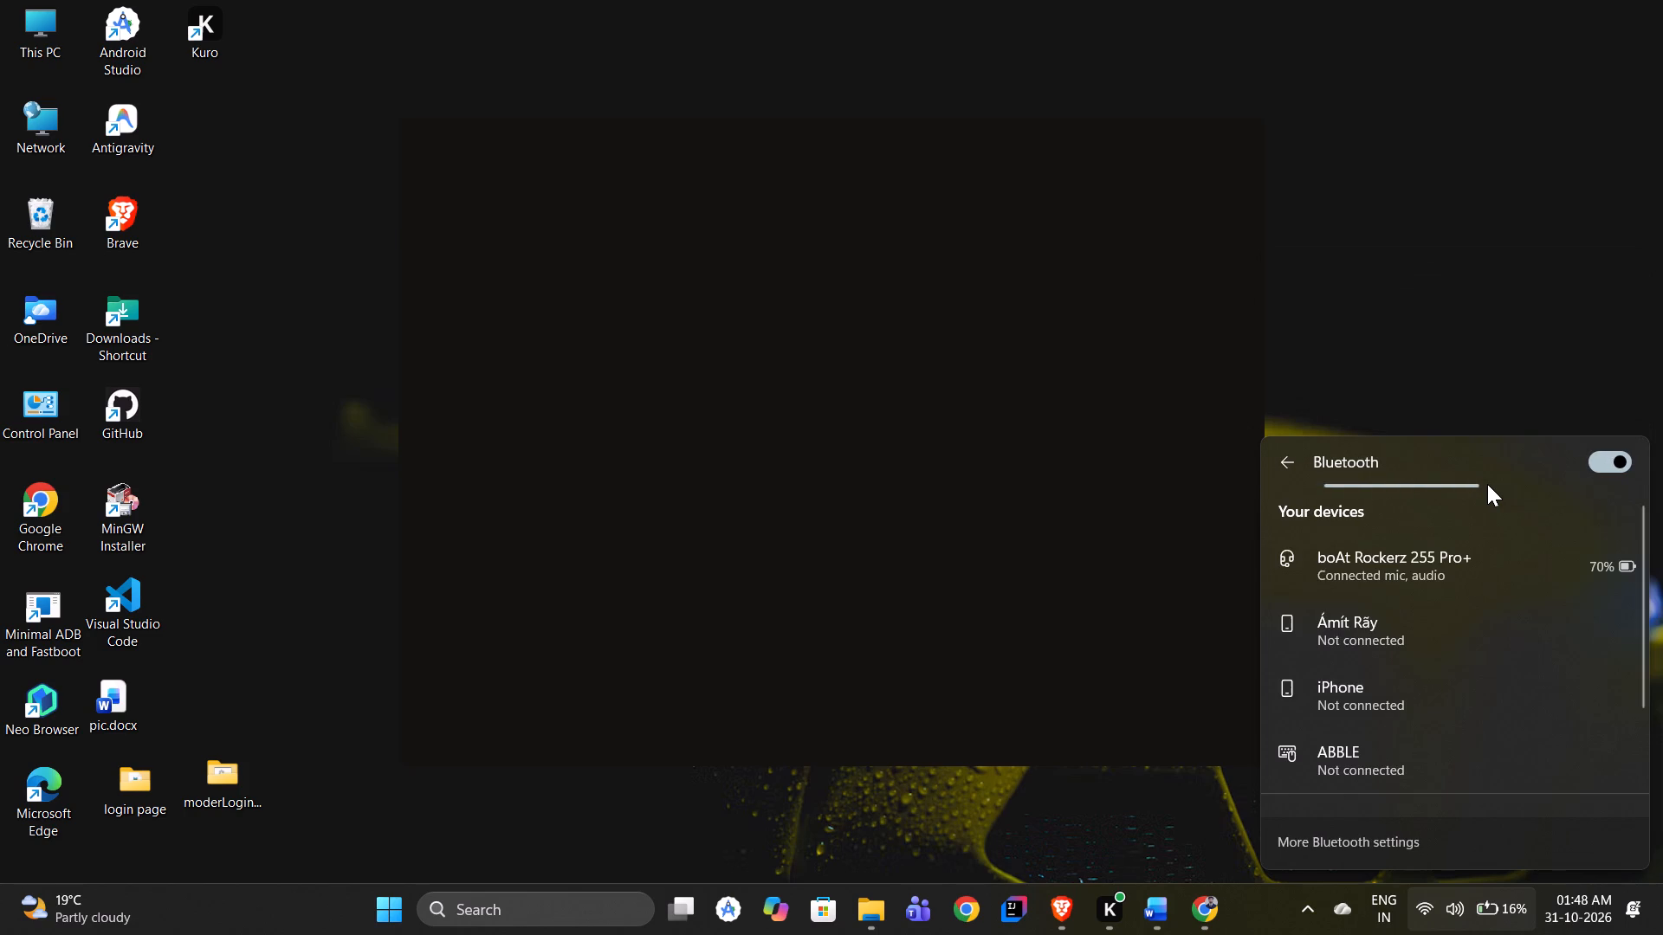
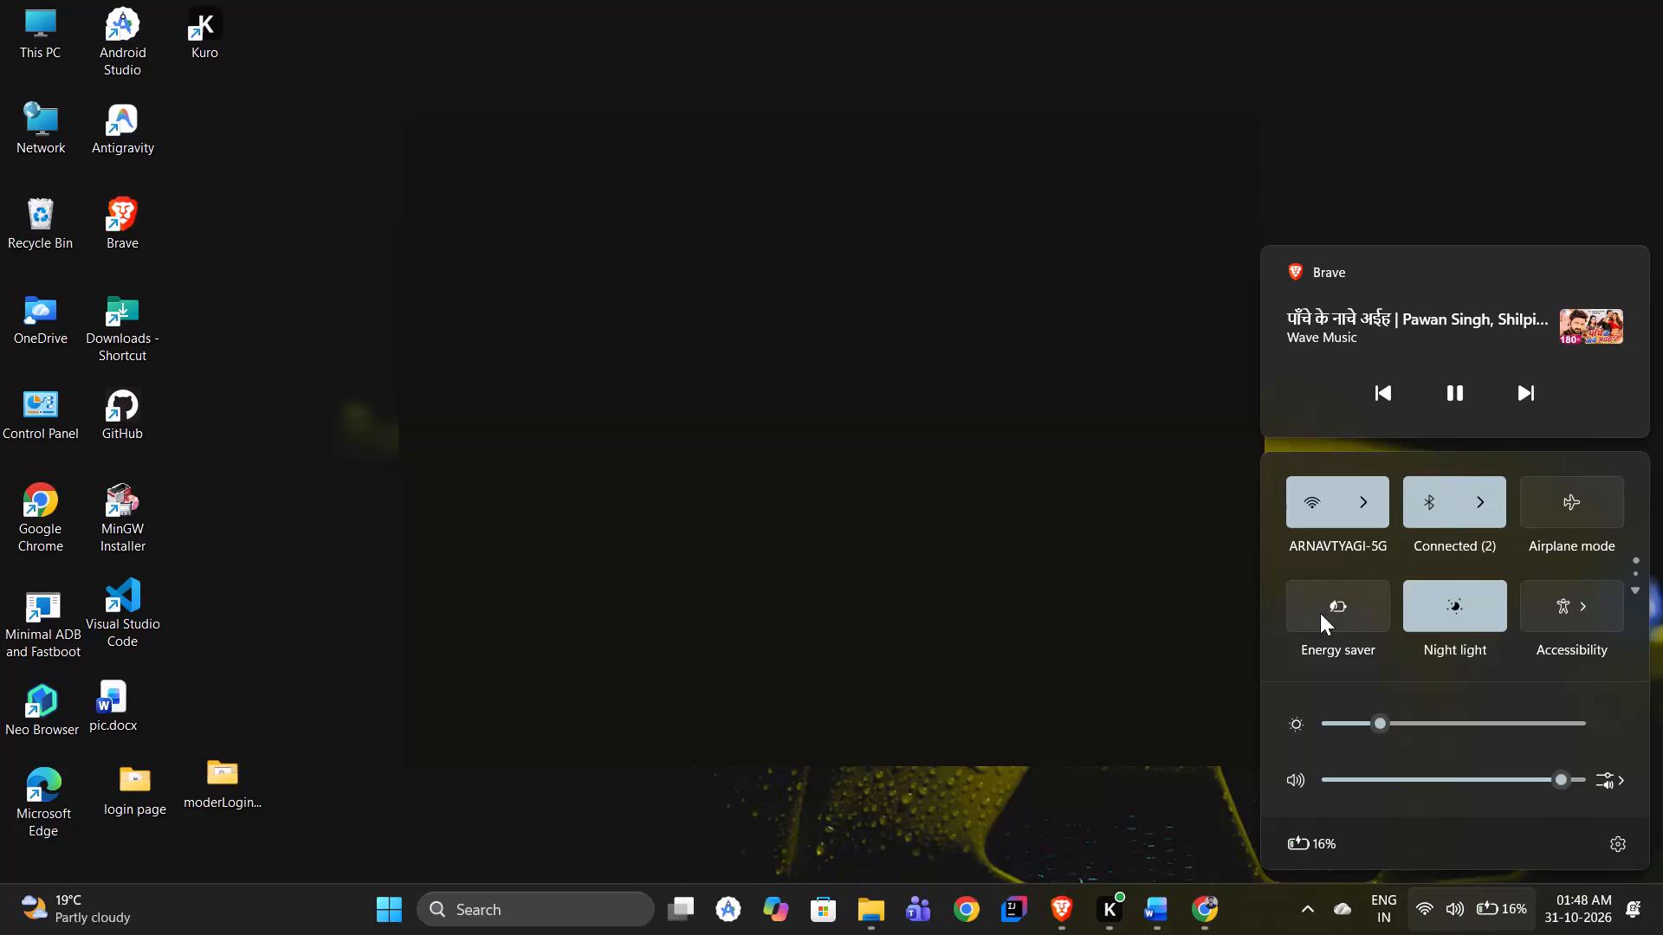
Close the quick settings and open the Windows Start menu.
left_click(1096, 826)
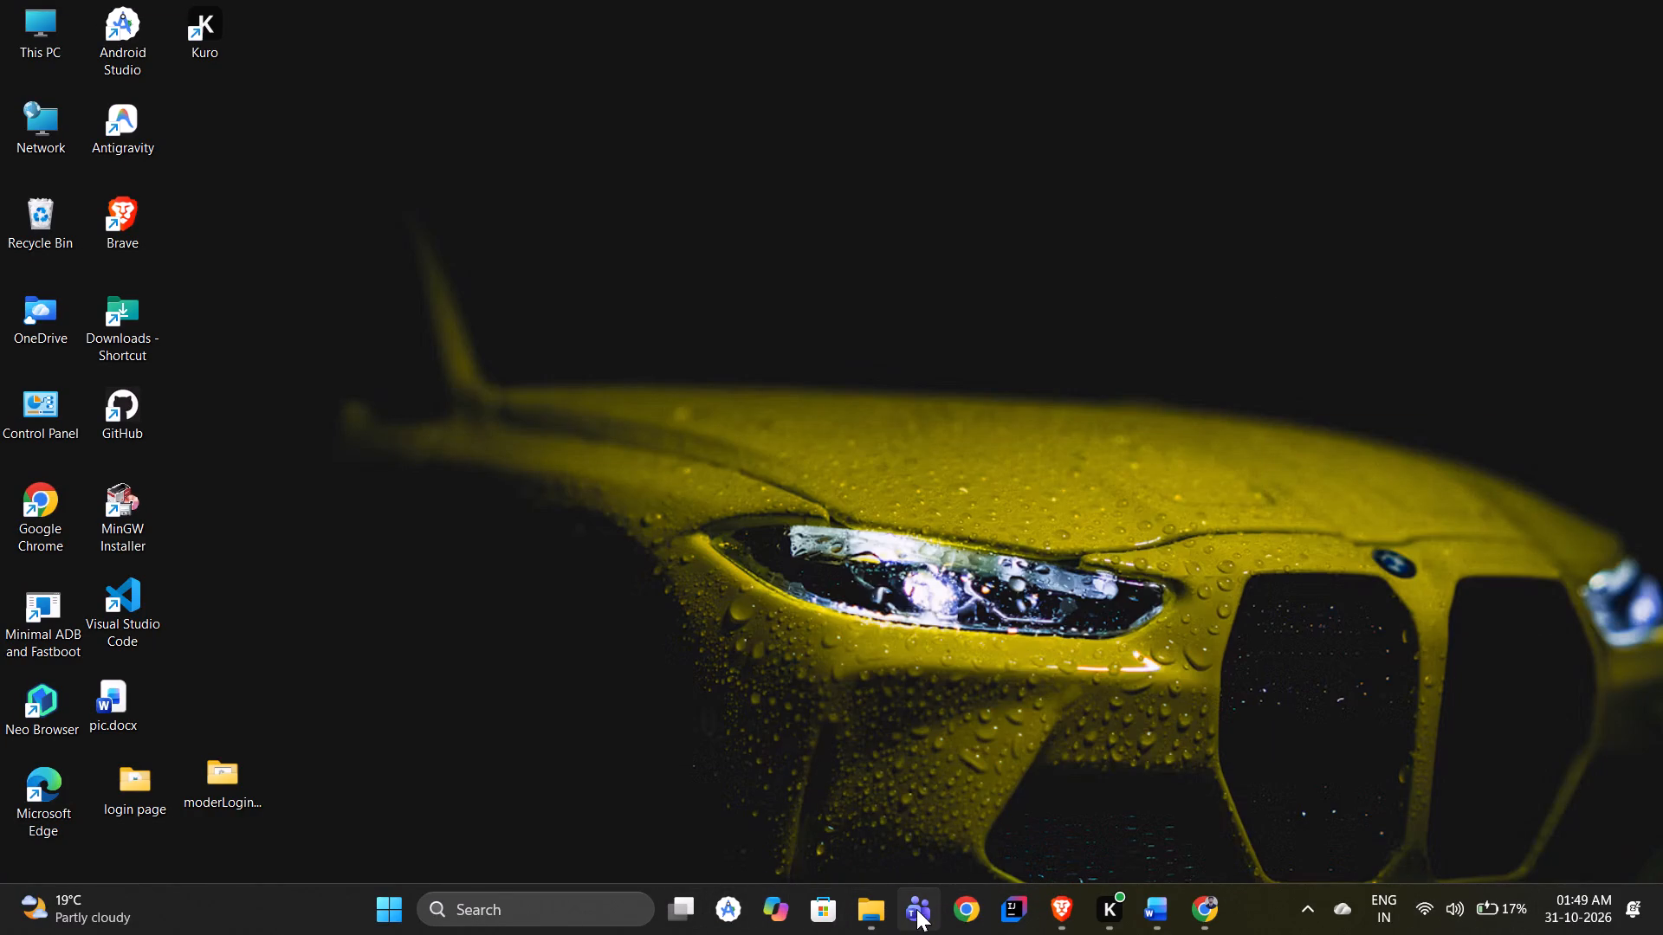
left_click(388, 905)
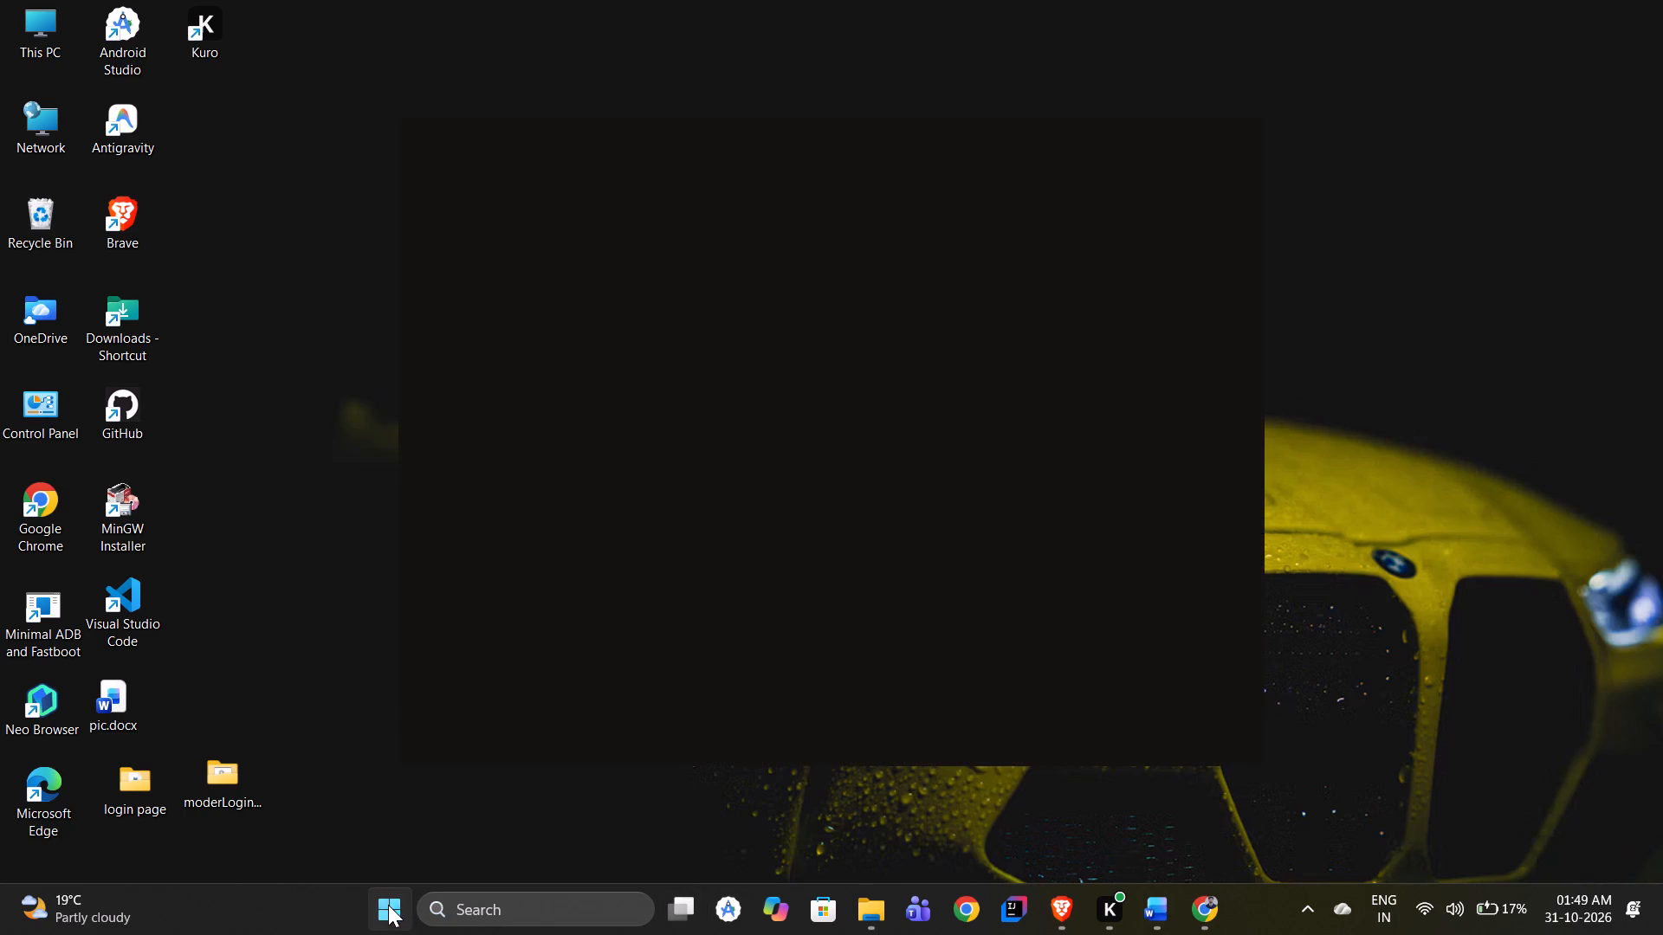
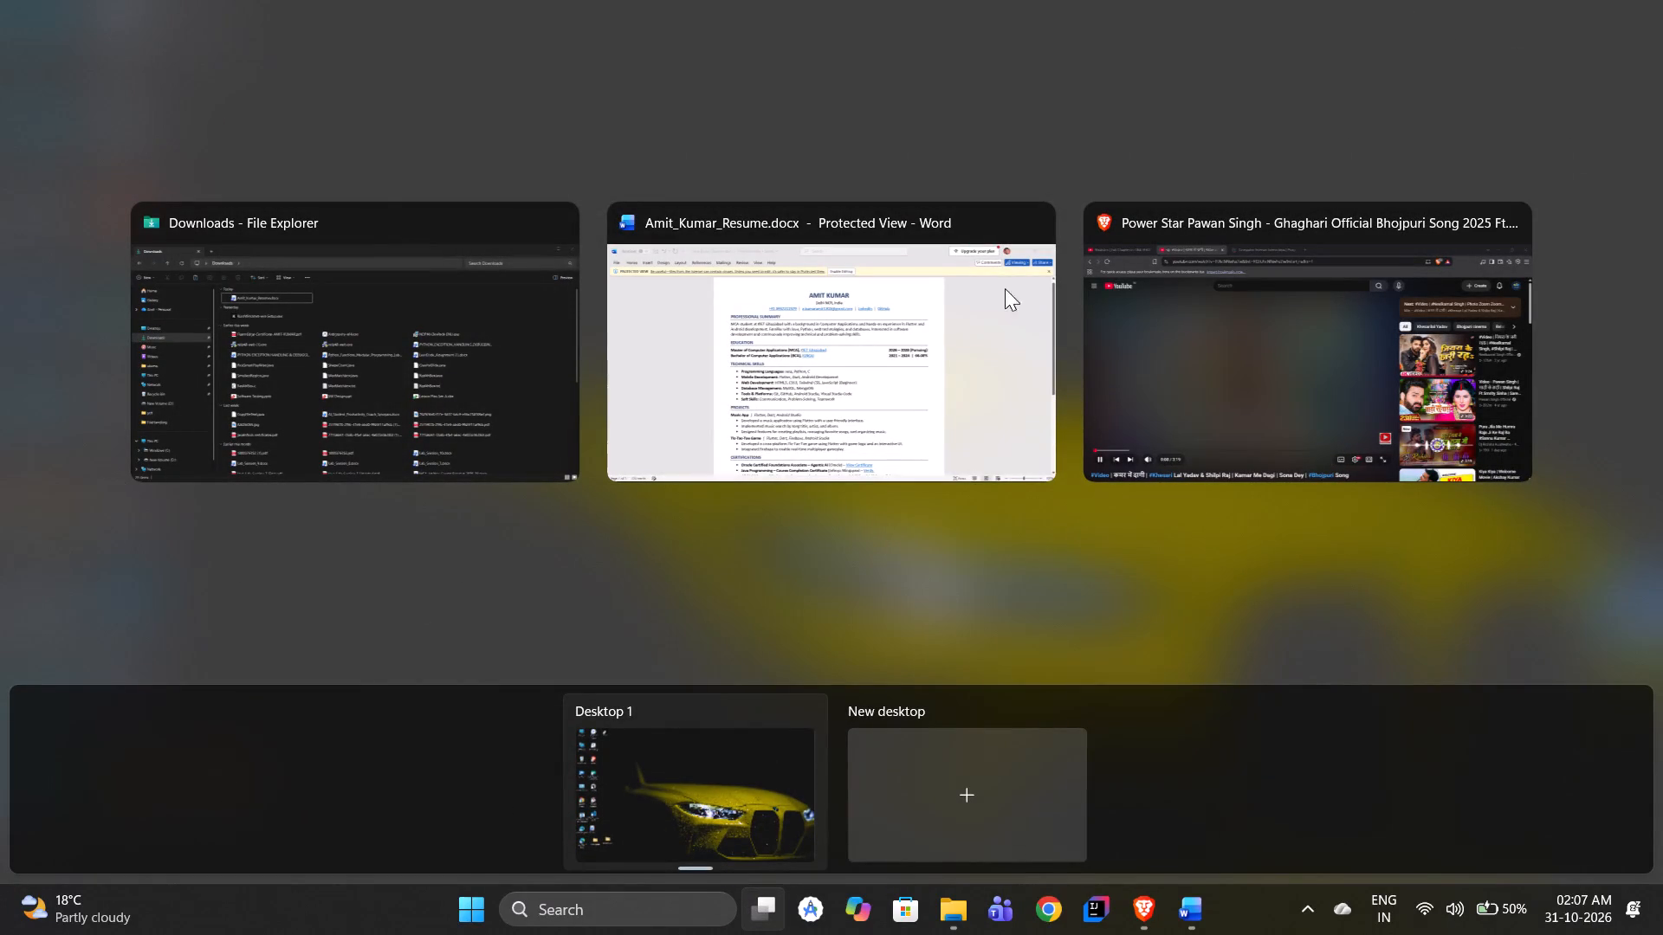
Close the Word window with the resume document and the Downloads folder window.
left_click(1028, 227)
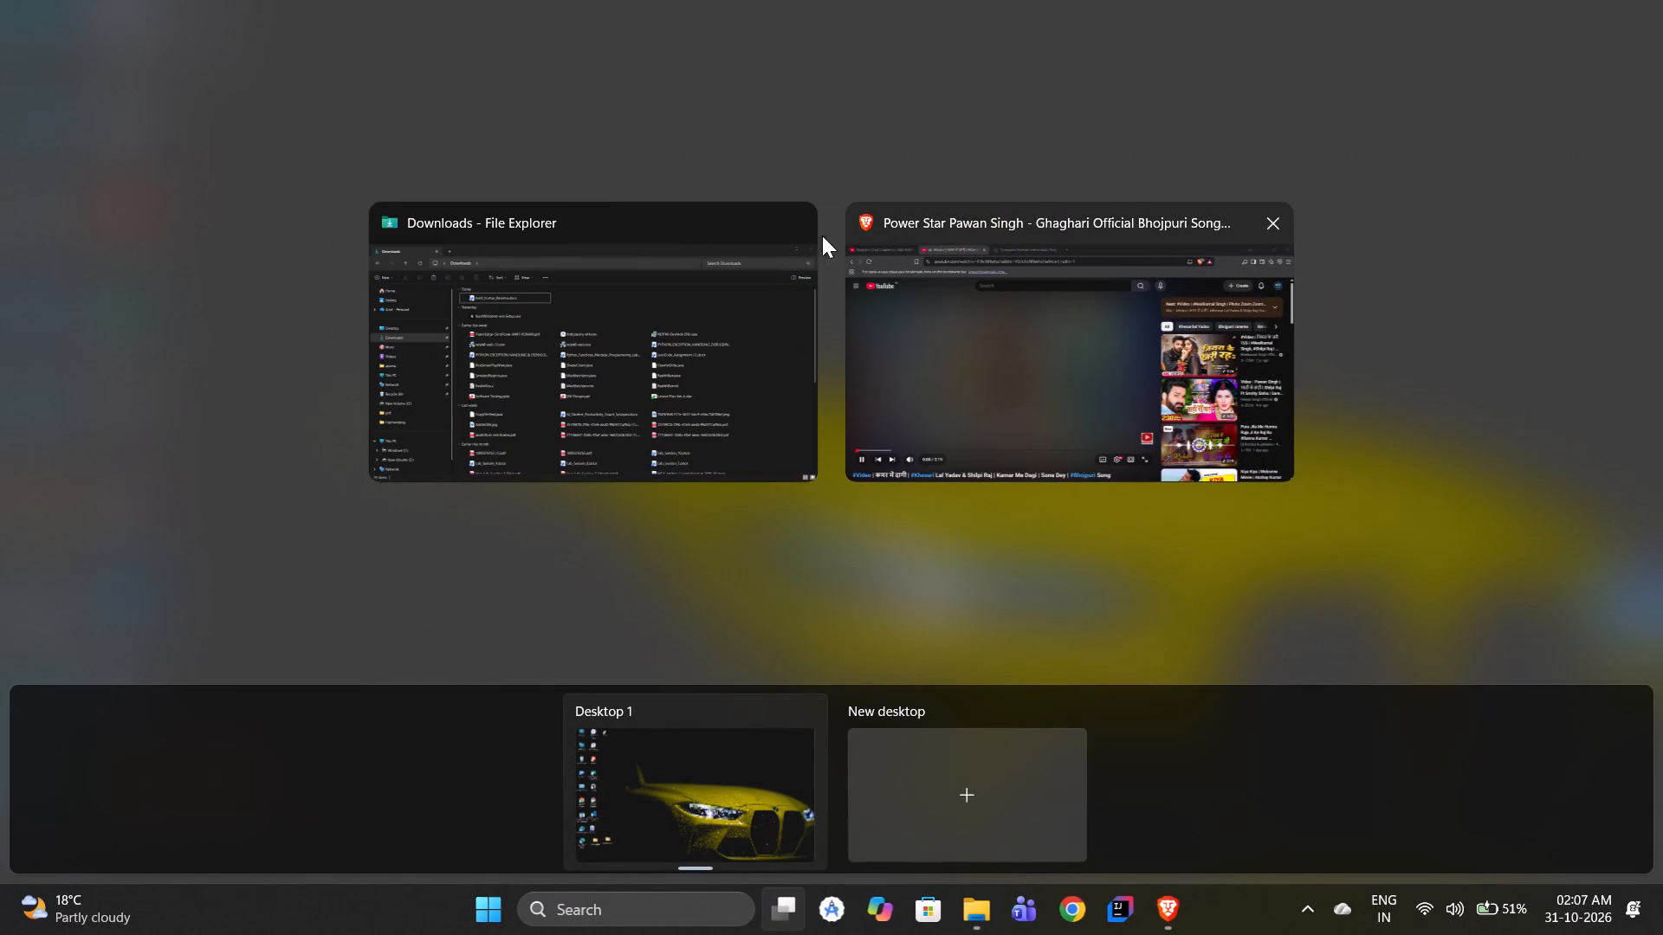
left_click(800, 214)
Switch to the Brave window and close the Computer Science Internships tab.
left_click(822, 330)
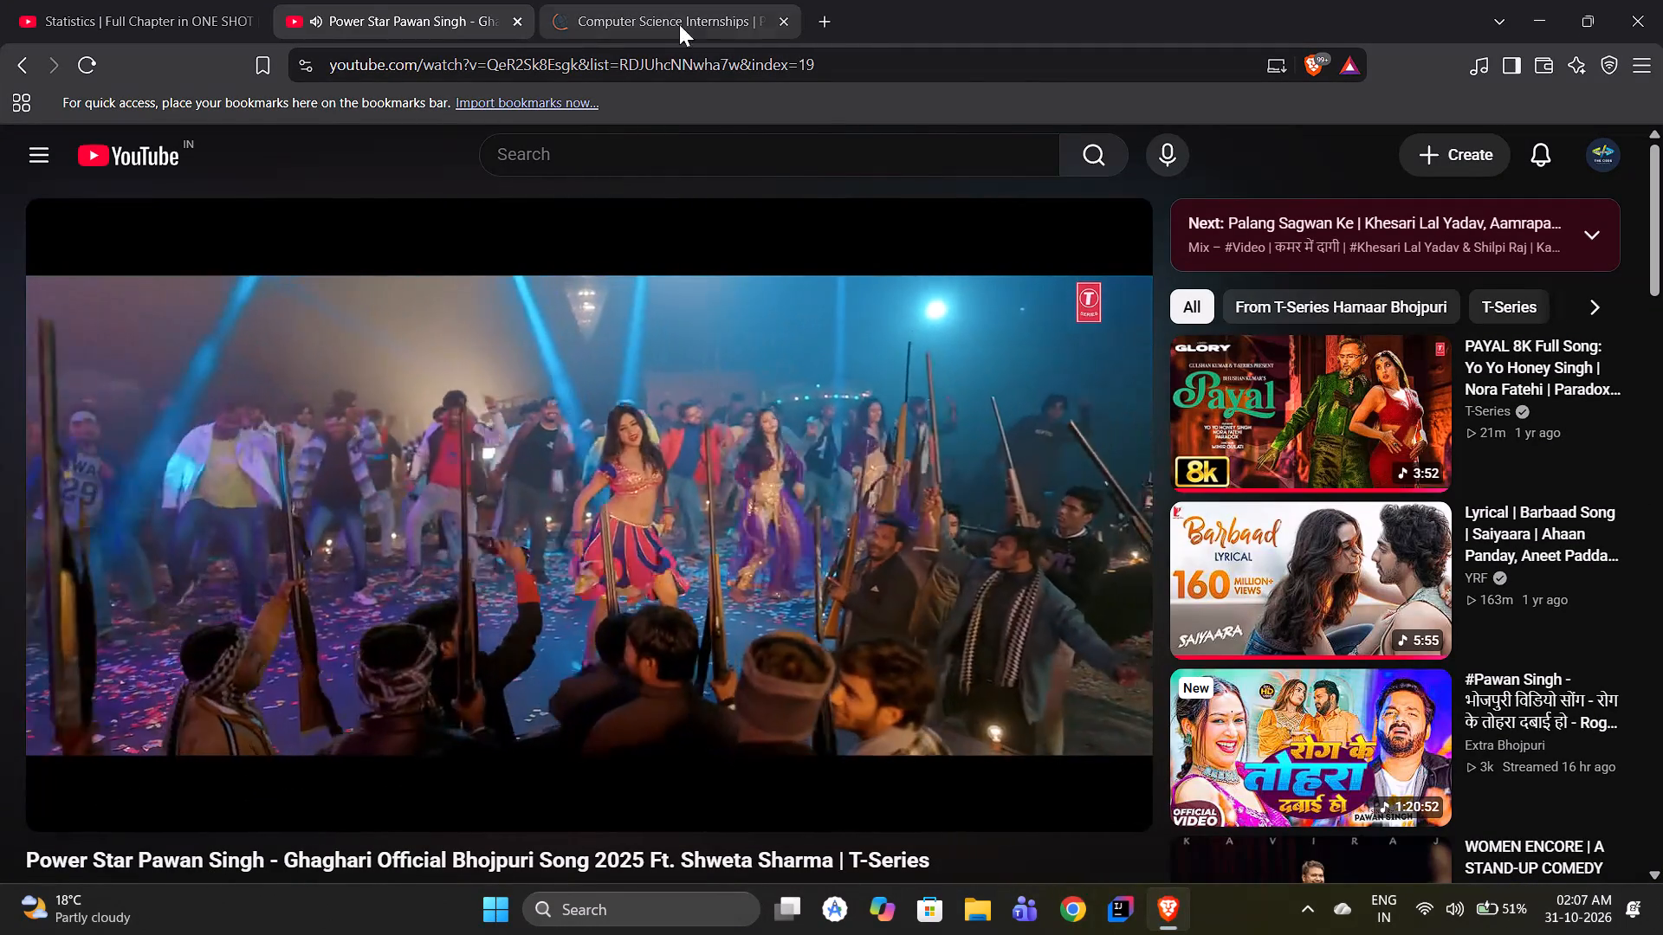
left_click(781, 16)
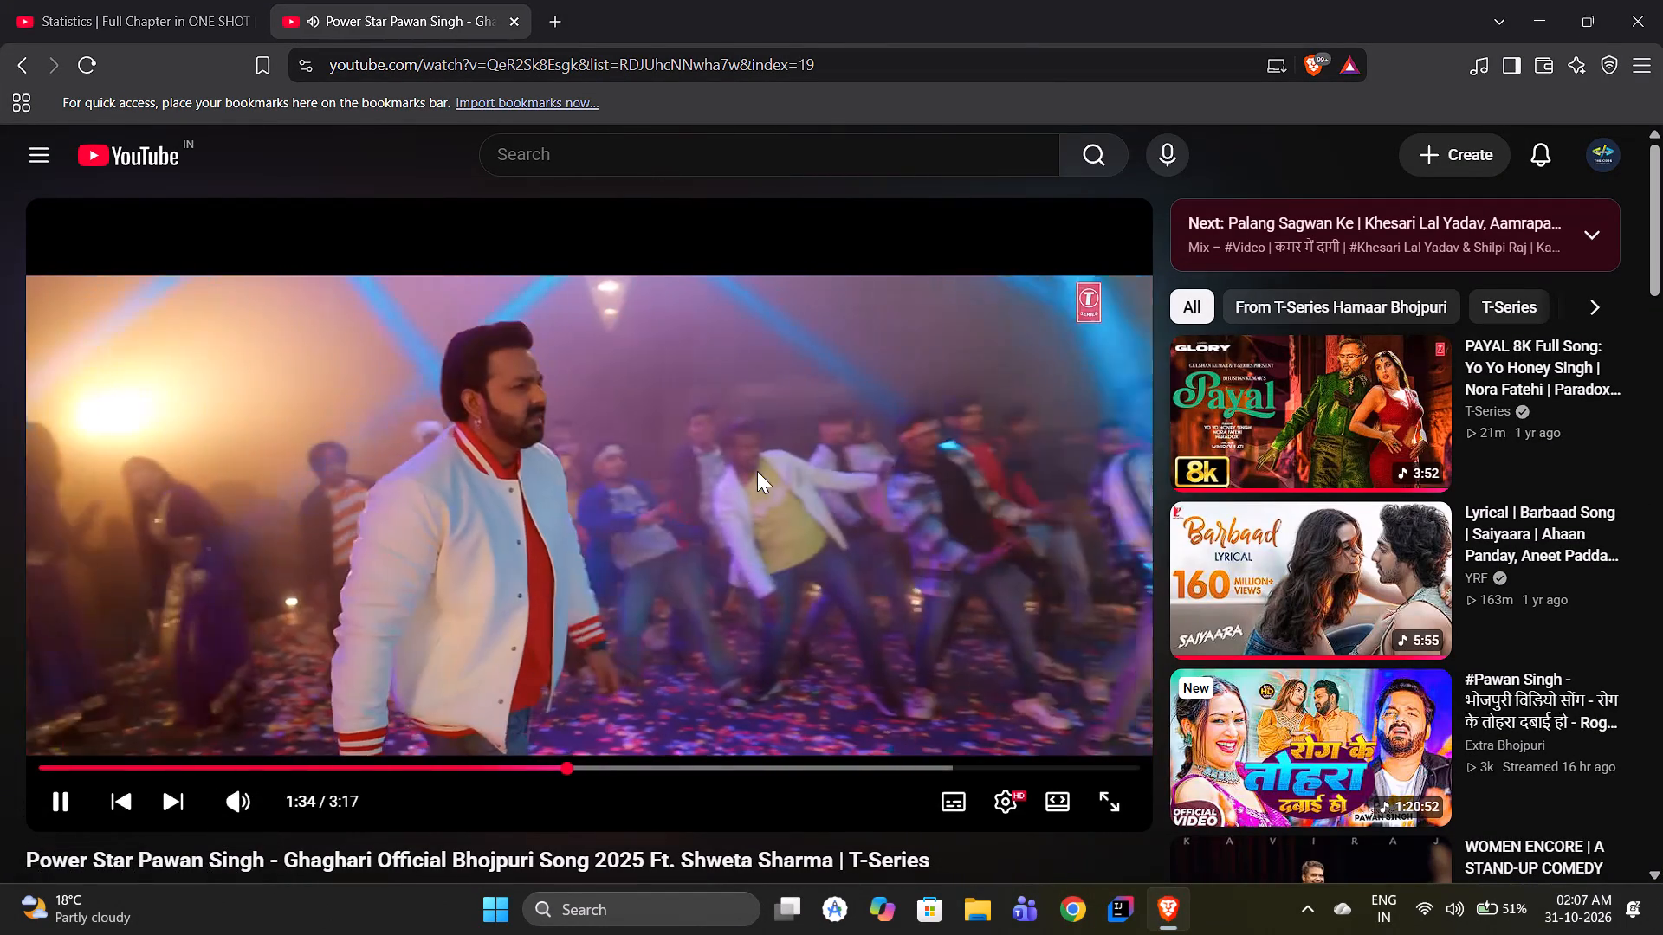
Launch the Kuro application from the desktop.
double_click(208, 21)
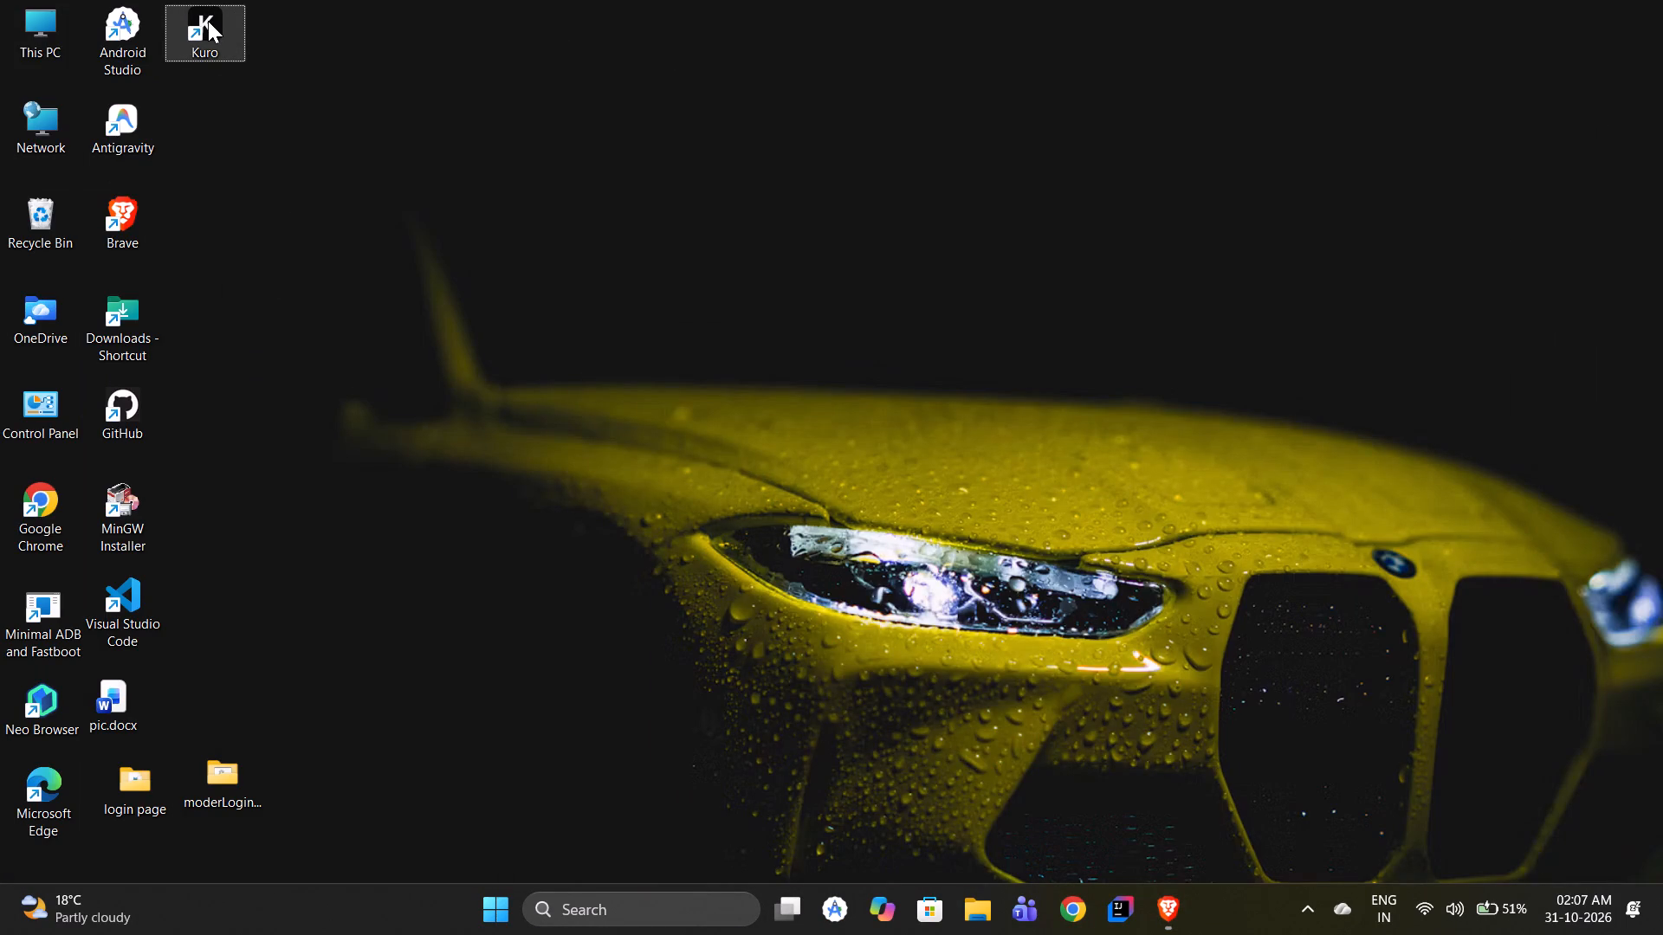
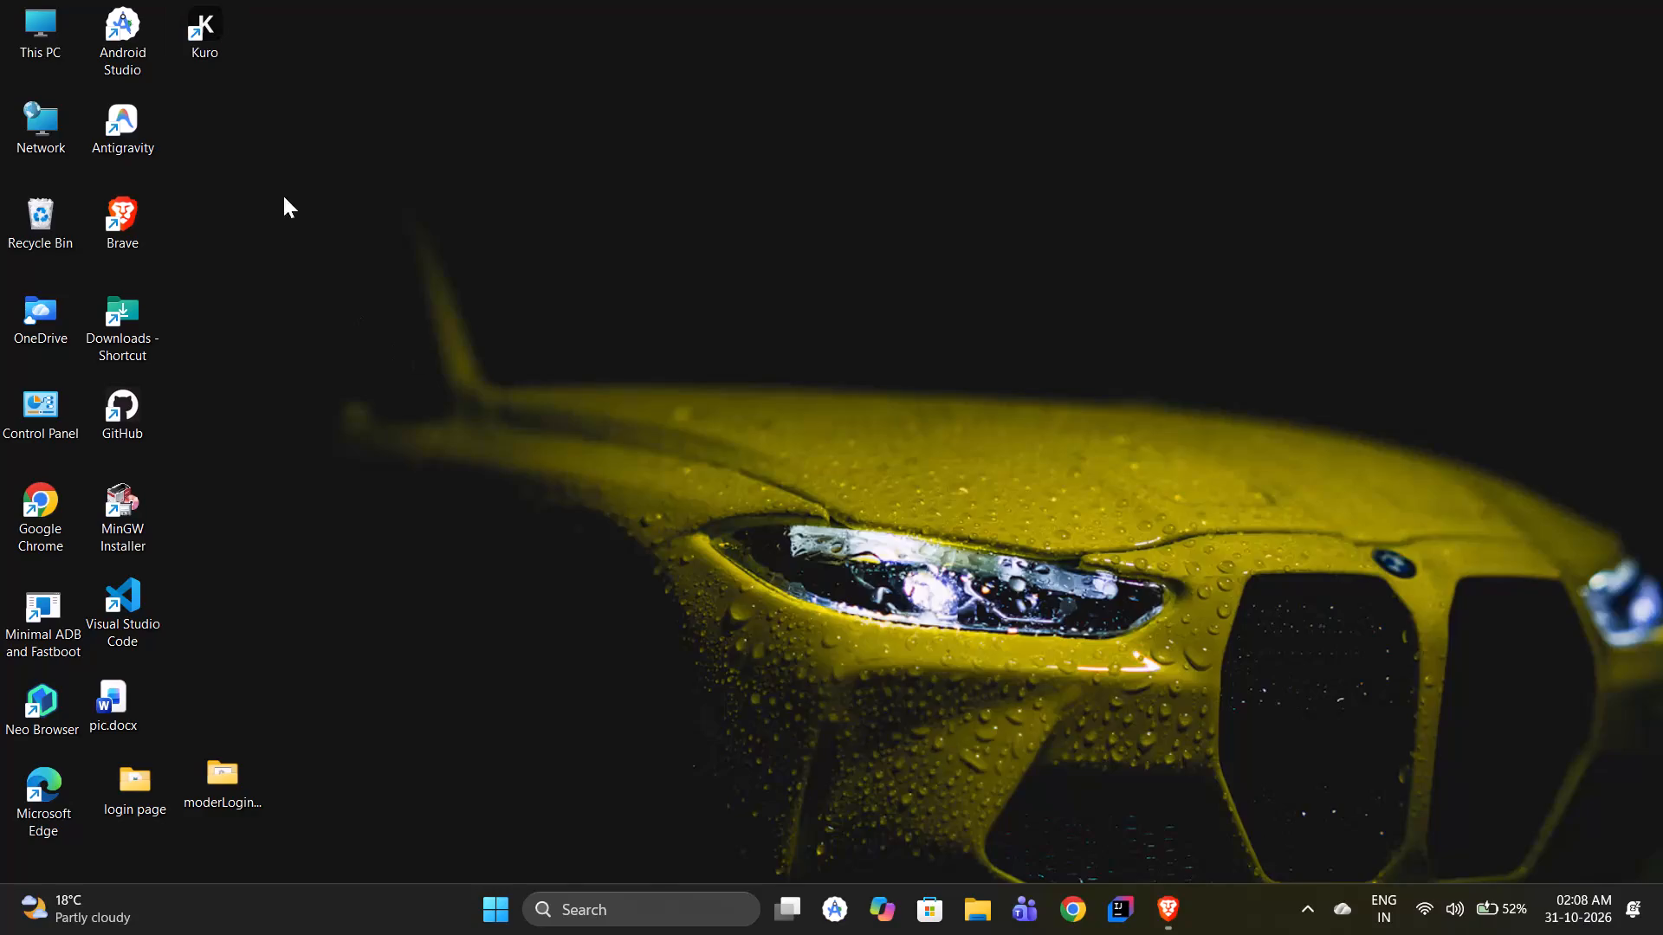
Open the Kuro application from its desktop shortcut.
double_click(203, 23)
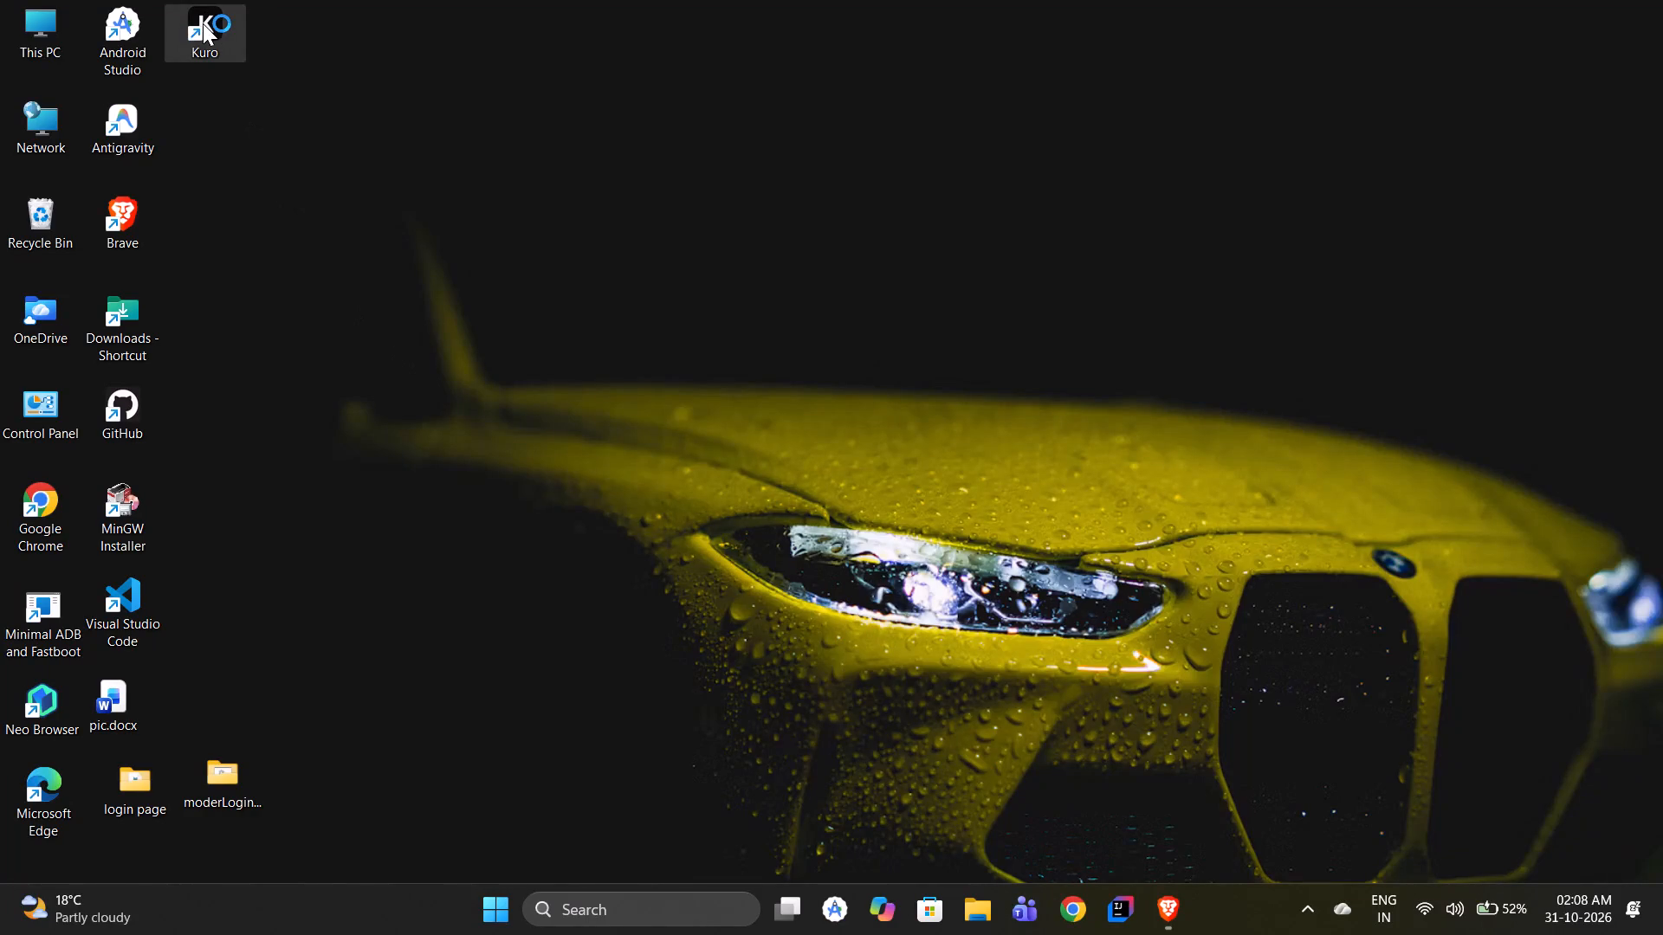